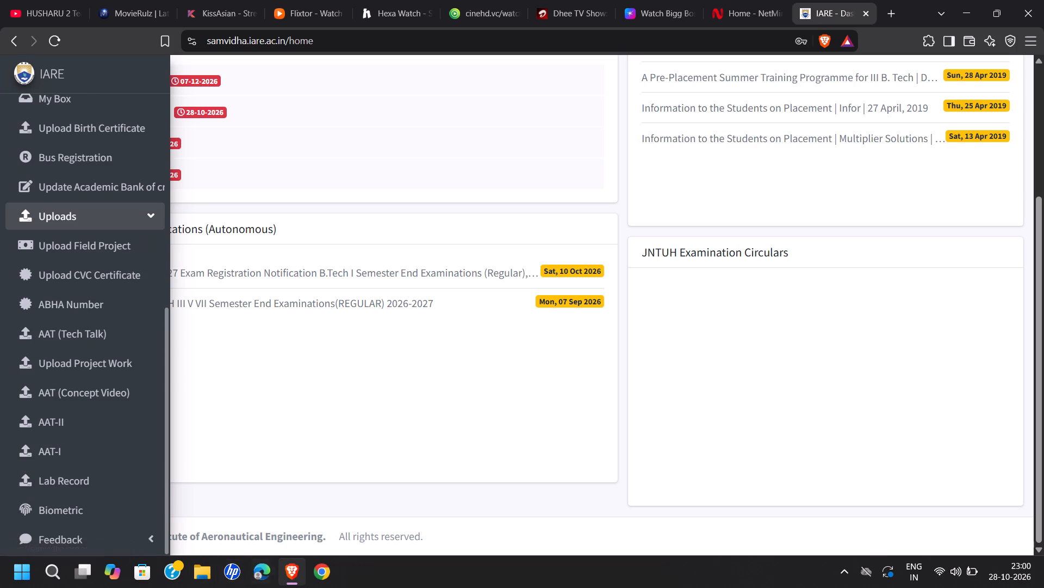
Open the Lab Record page and show the submitted list for ACDD29 - Big Data Management Laboratory.
click(119, 484)
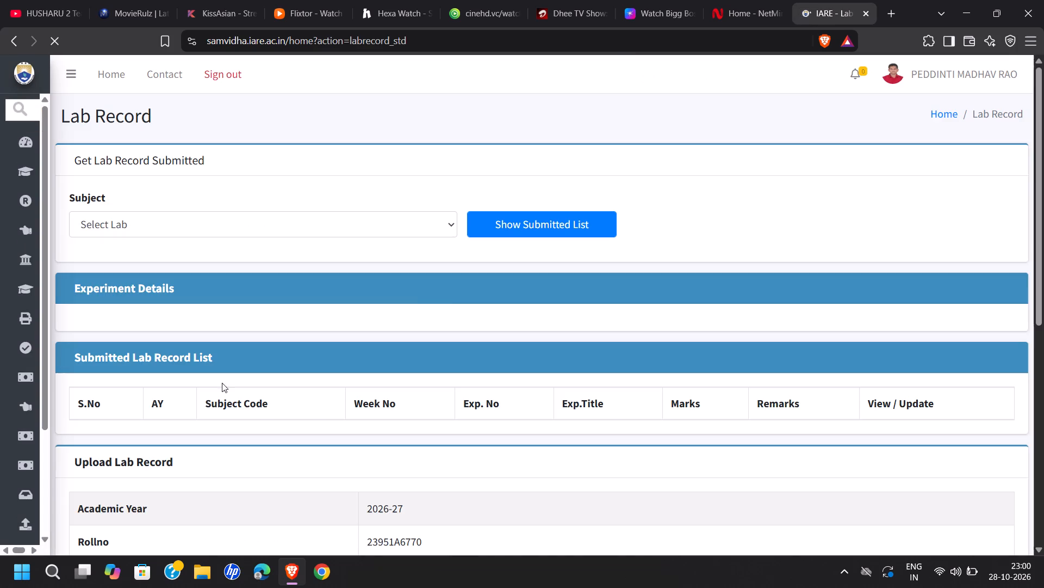
click(435, 228)
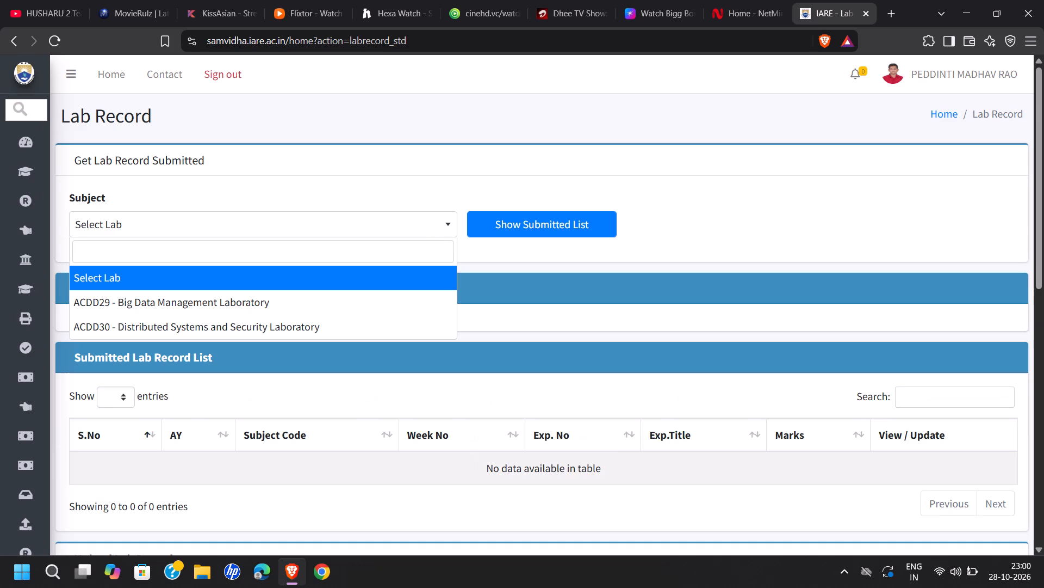
click(342, 301)
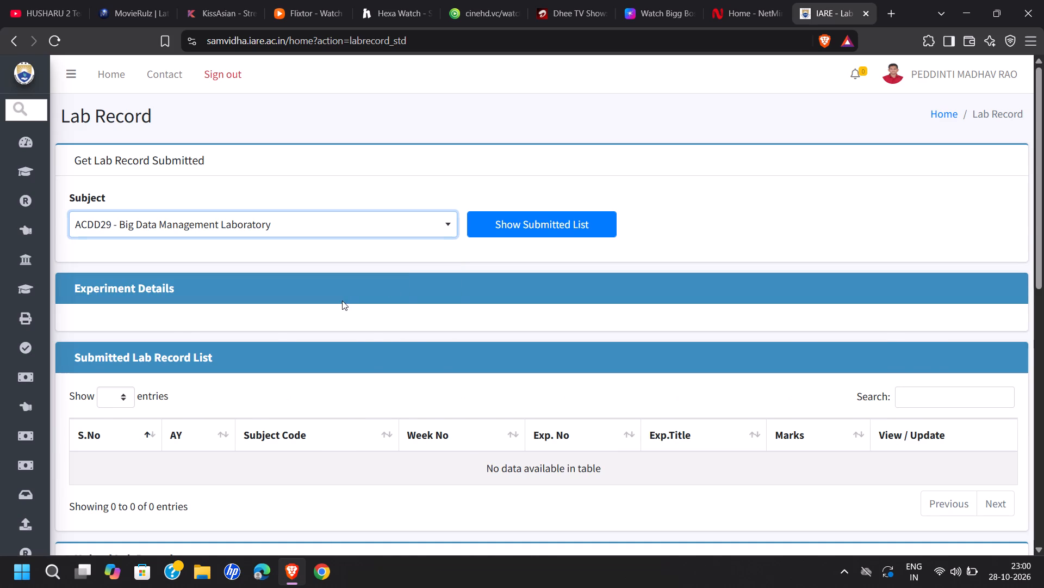
click(553, 222)
Open the submitted lab record PDF for week 1, Introduction and Hadoop Setup.
scroll(553, 222, down, 3)
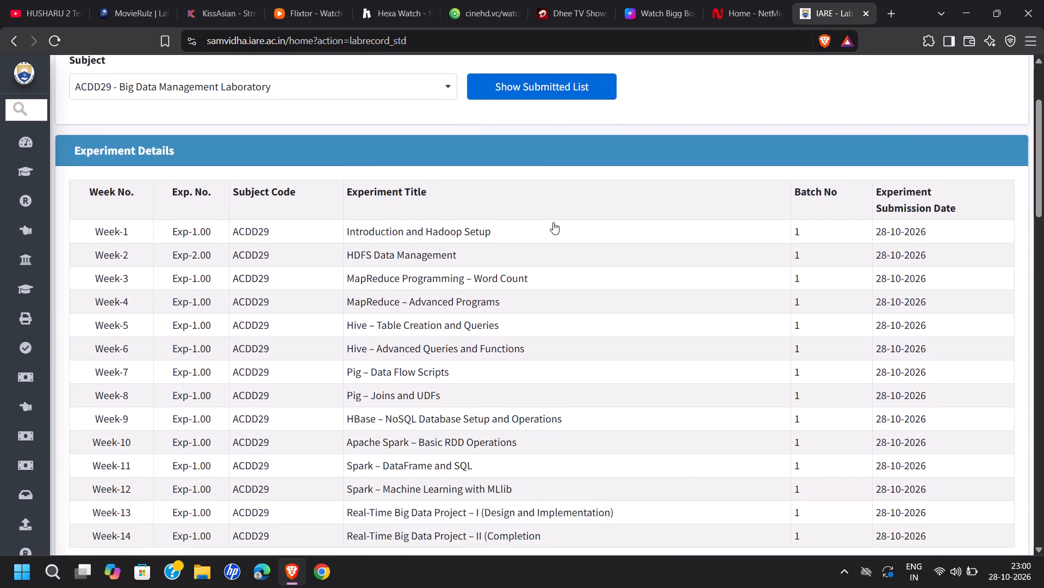
scroll(553, 222, down, 7)
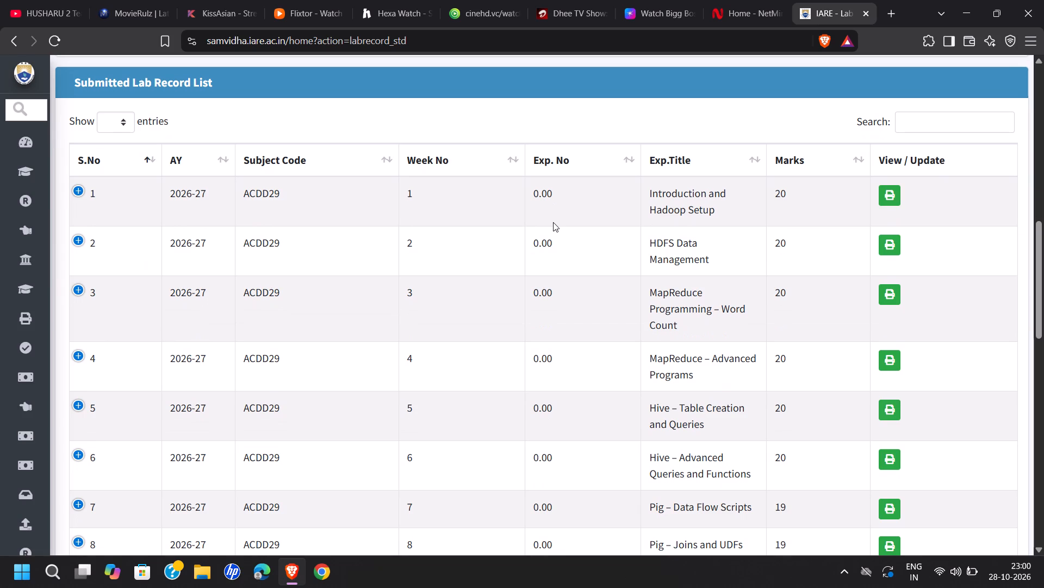
scroll(777, 271, down, 1)
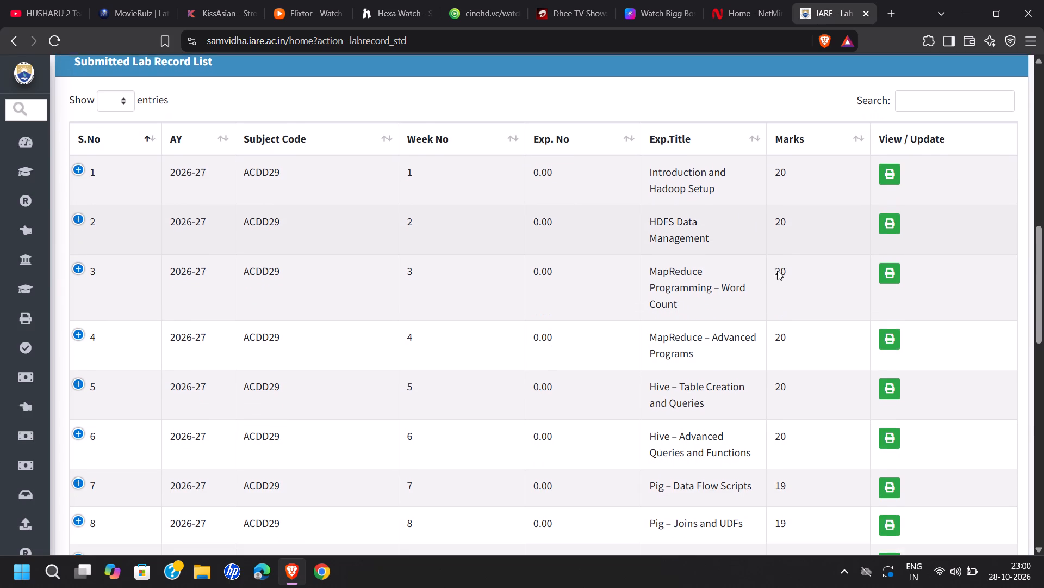
scroll(777, 271, down, 1)
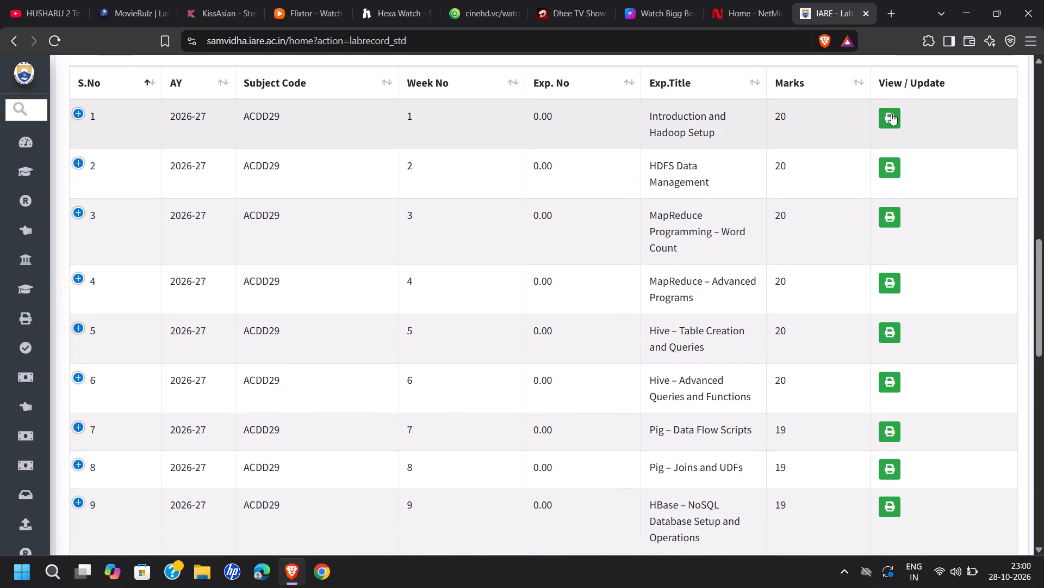
click(889, 116)
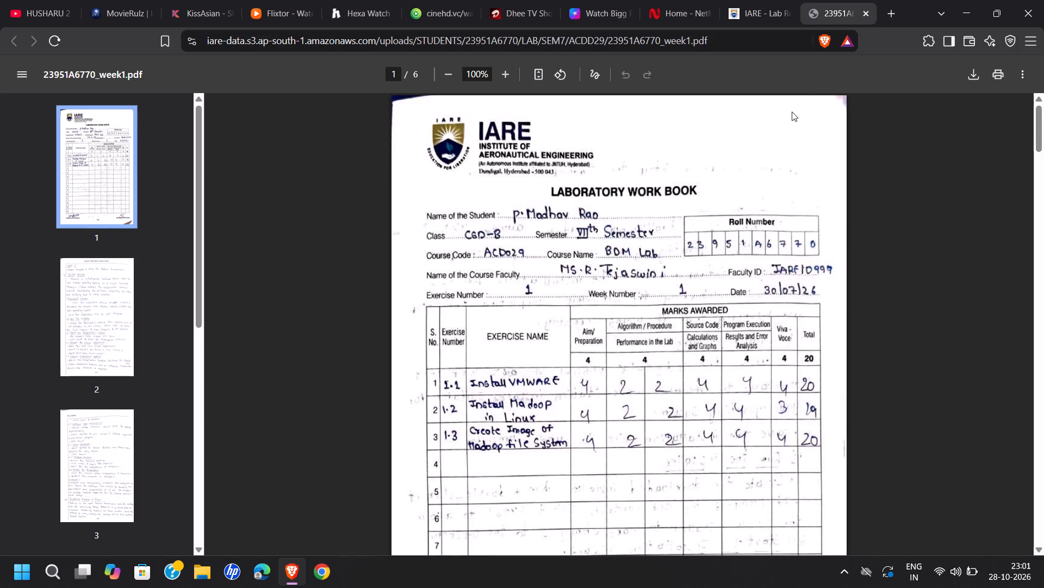
Start downloading the week 1 lab record PDF and shorten its file name to week1.
click(970, 77)
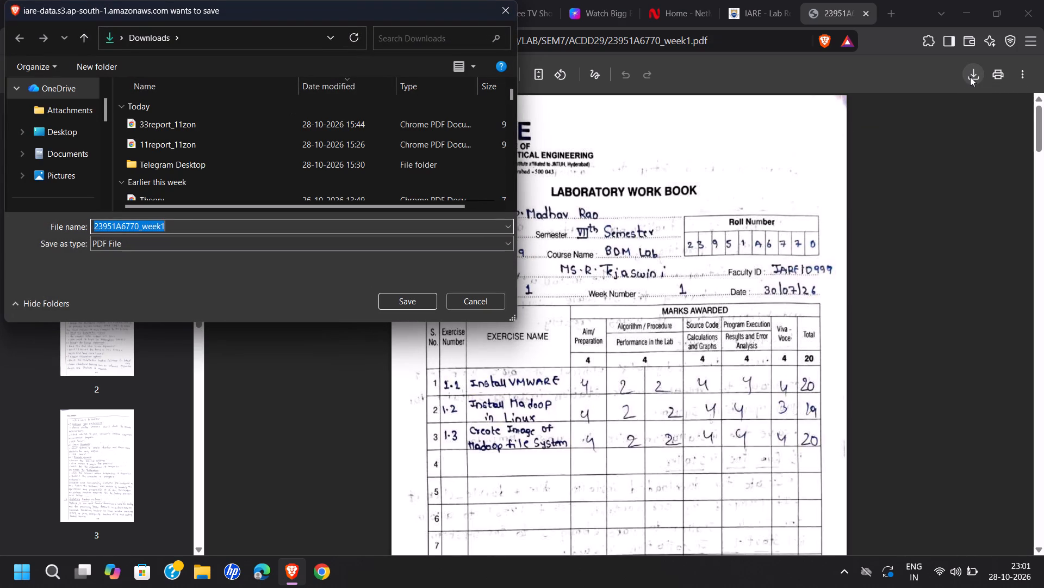
click(144, 227)
key(BackSpace)
key(BackSpace)
key(BackSpace)
key(BackSpace)
key(BackSpace)
key(BackSpace)
key(BackSpace)
key(BackSpace)
key(BackSpace)
key(BackSpace)
key(BackSpace)
key(BackSpace)
key(BackSpace)
key(BackSpace)
key(BackSpace)
key(BackSpace)
key(BackSpace)
key(BackSpace)
key(BackSpace)
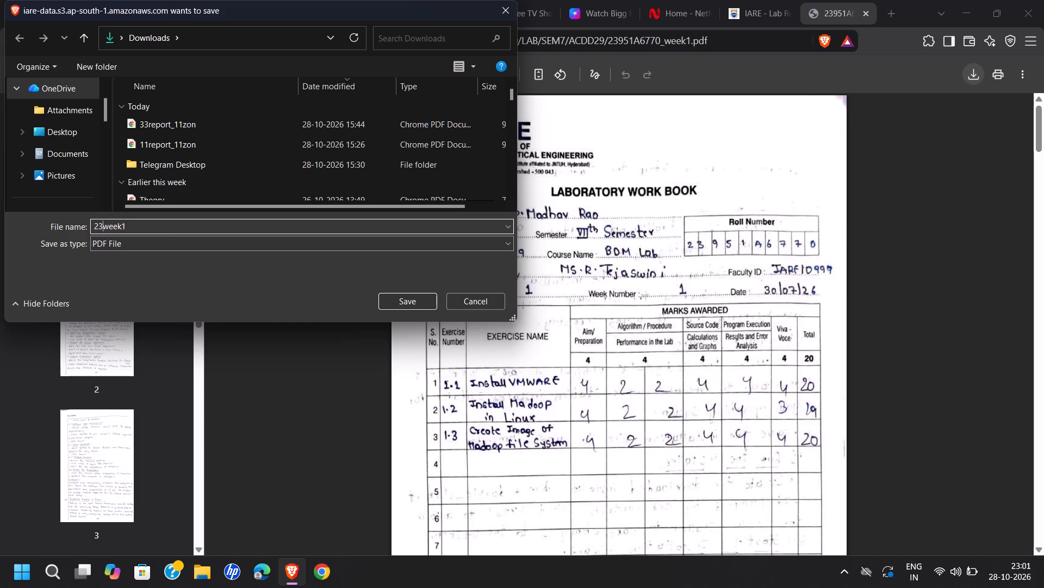
Create a new folder named worksheets on the Desktop from the save dialog.
click(75, 124)
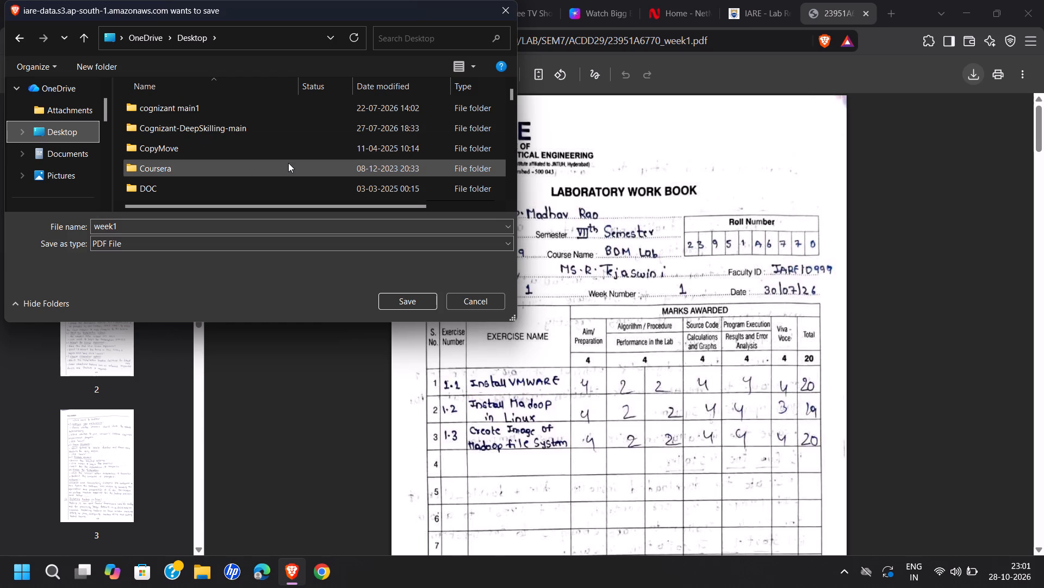
scroll(288, 163, down, 17)
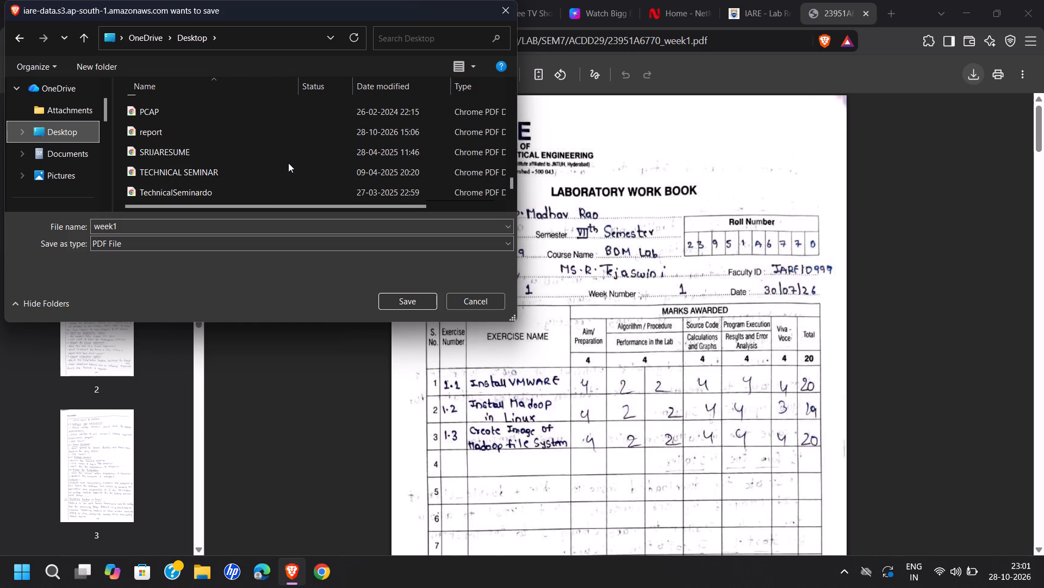
scroll(288, 163, up, 9)
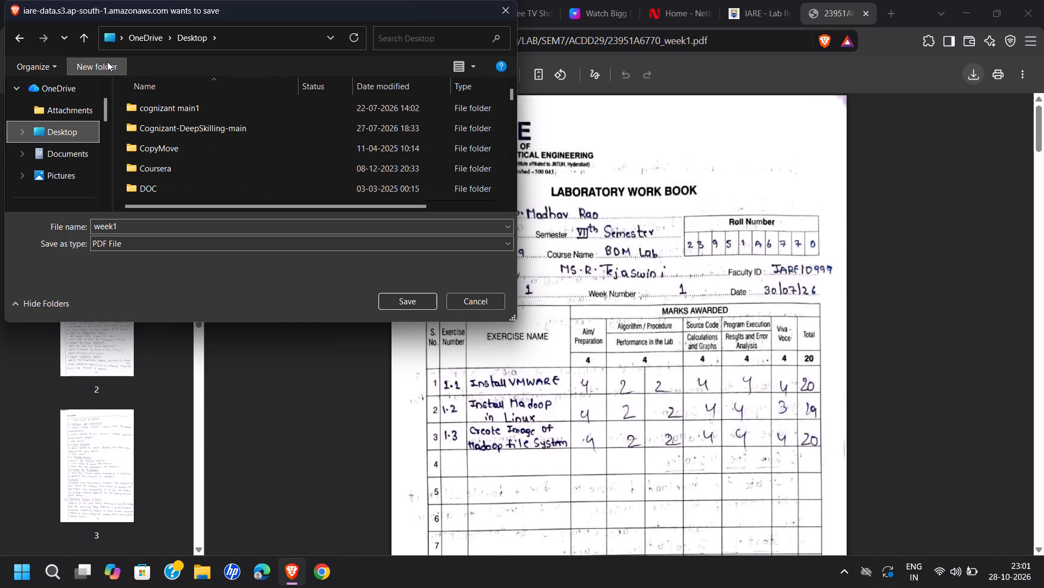
click(107, 62)
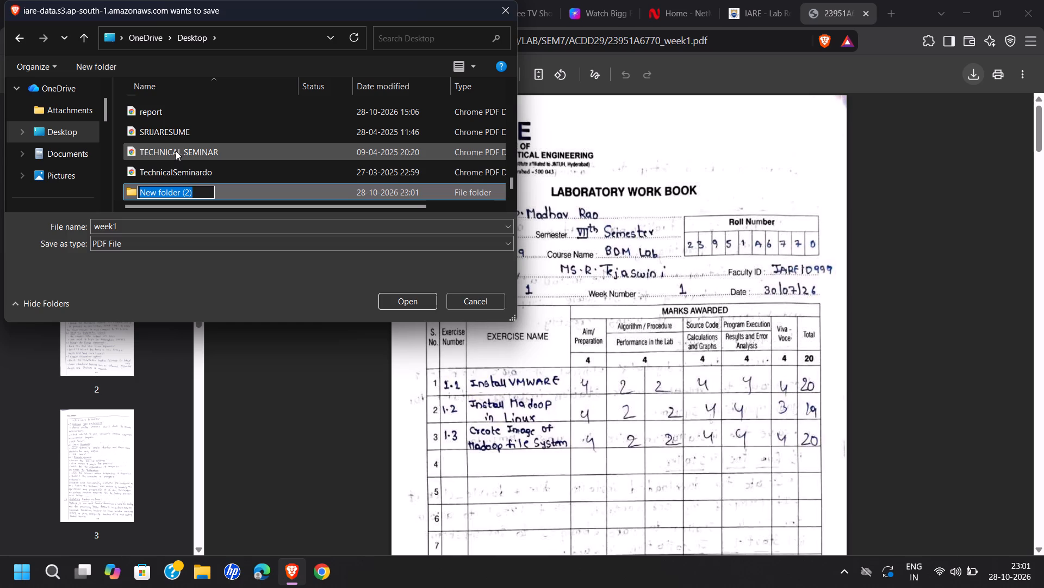
text(re)
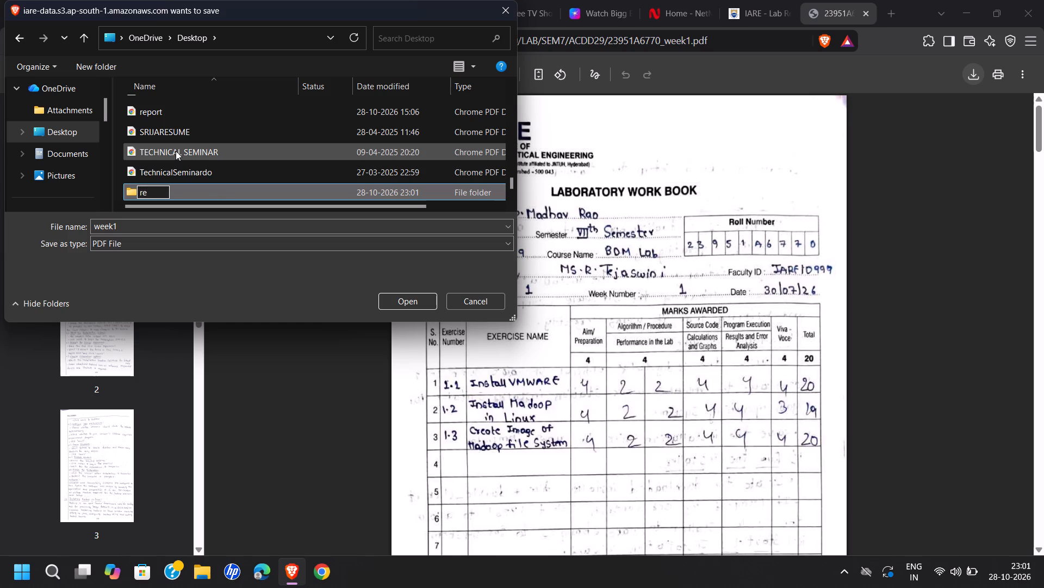
key(BackSpace)
key(BackSpace)
text(wo)
text(rk)
text(sheets)
key(Return)
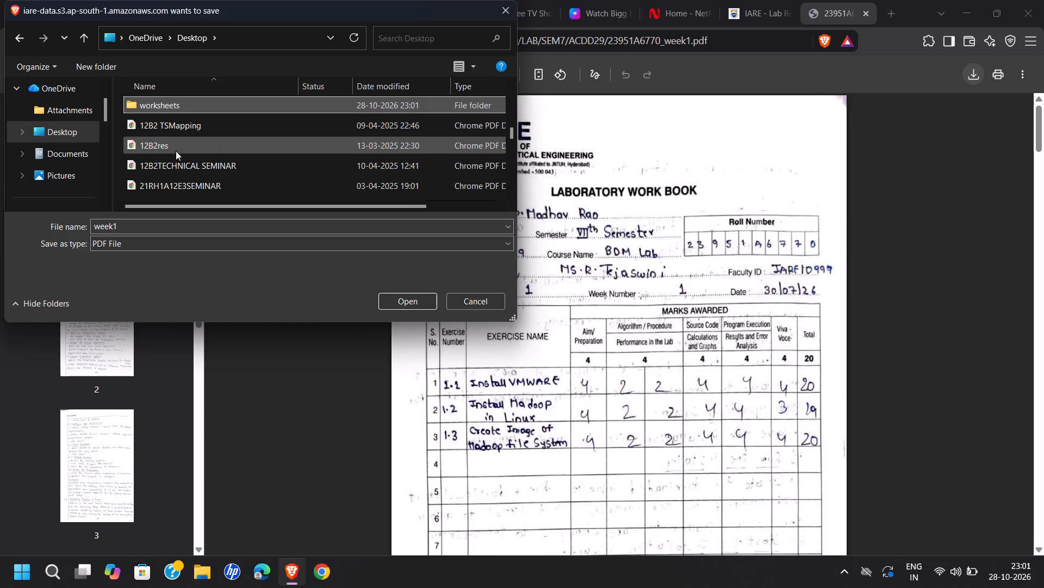
Save week1 as a PDF in the worksheets folder and close the PDF's browser tab.
click(201, 105)
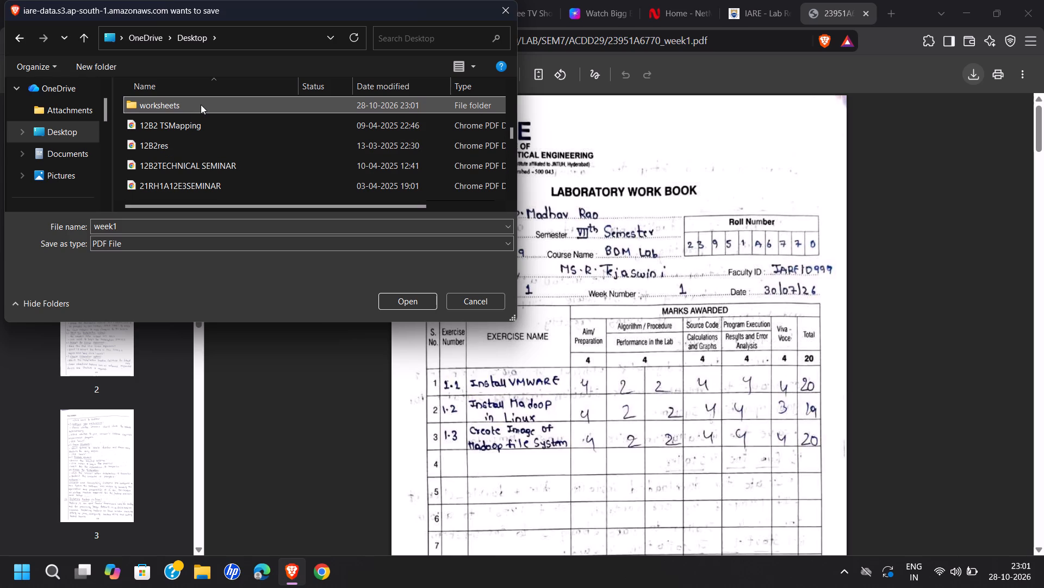
click(414, 301)
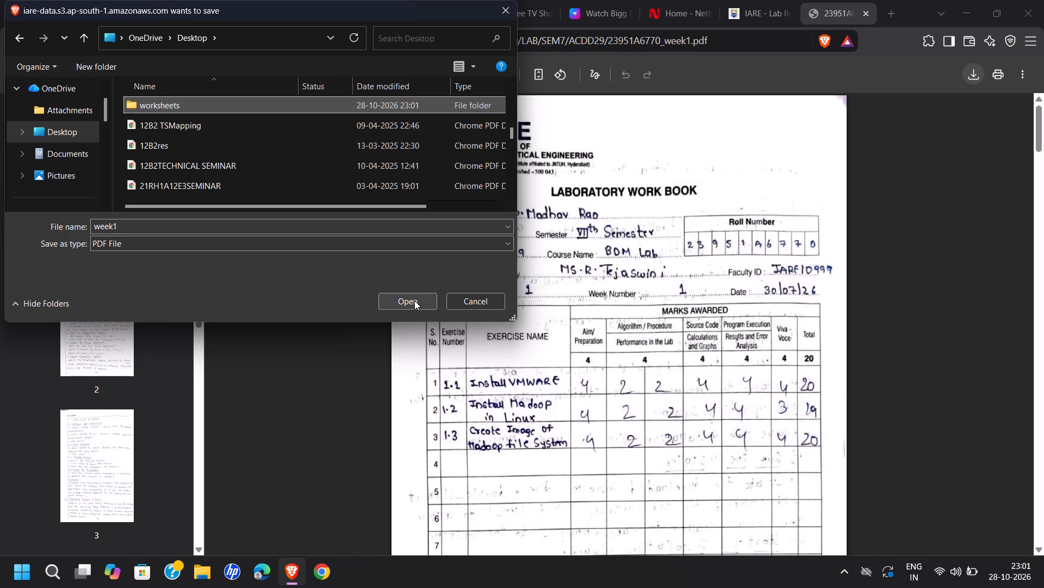
click(414, 301)
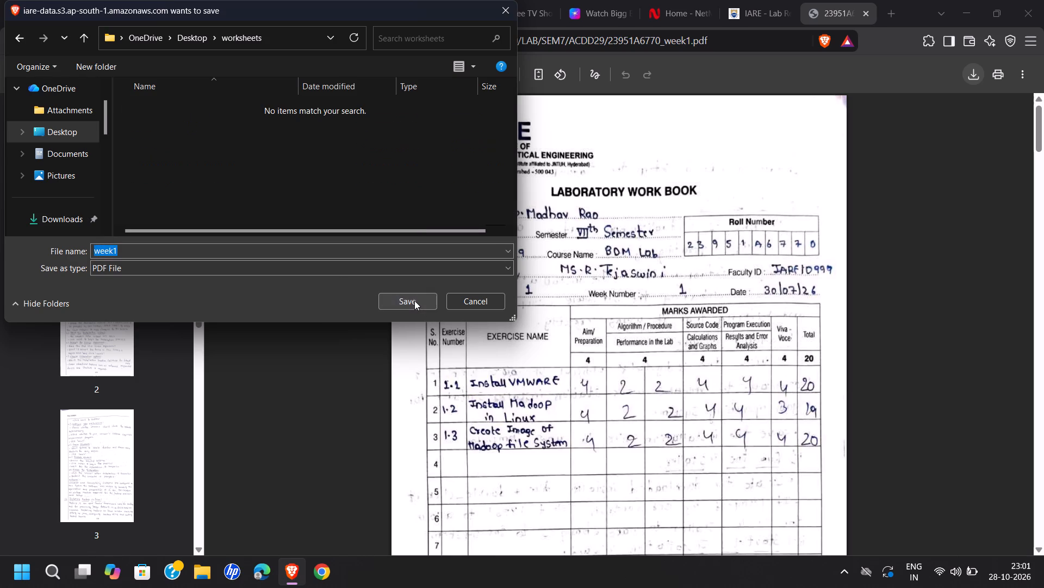
click(414, 301)
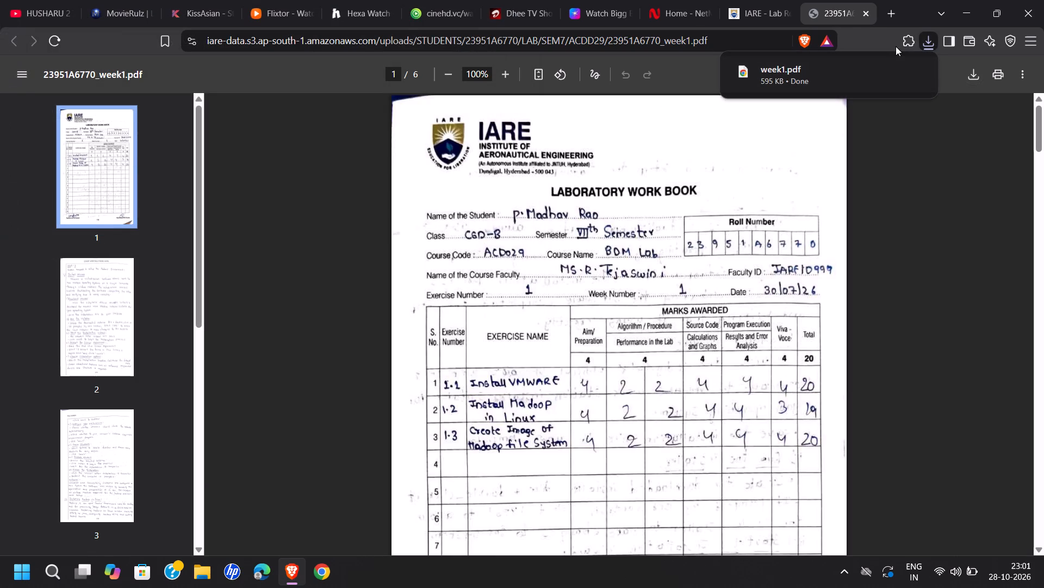
click(865, 14)
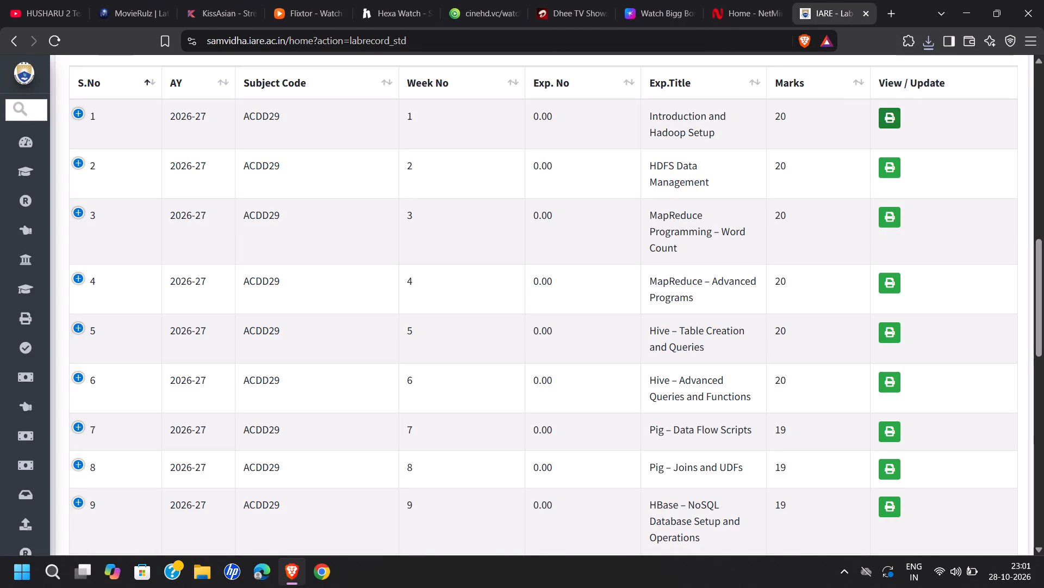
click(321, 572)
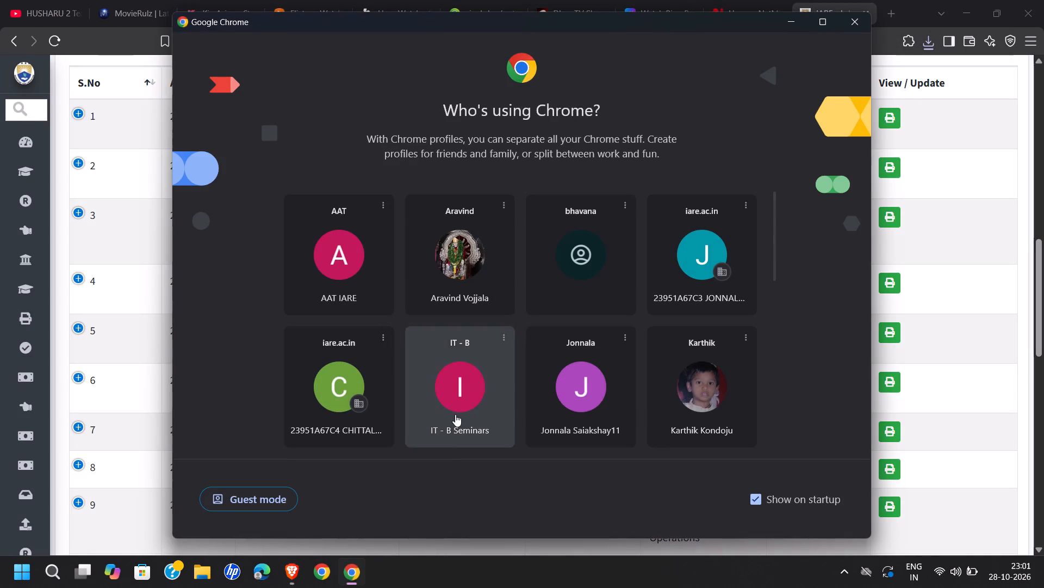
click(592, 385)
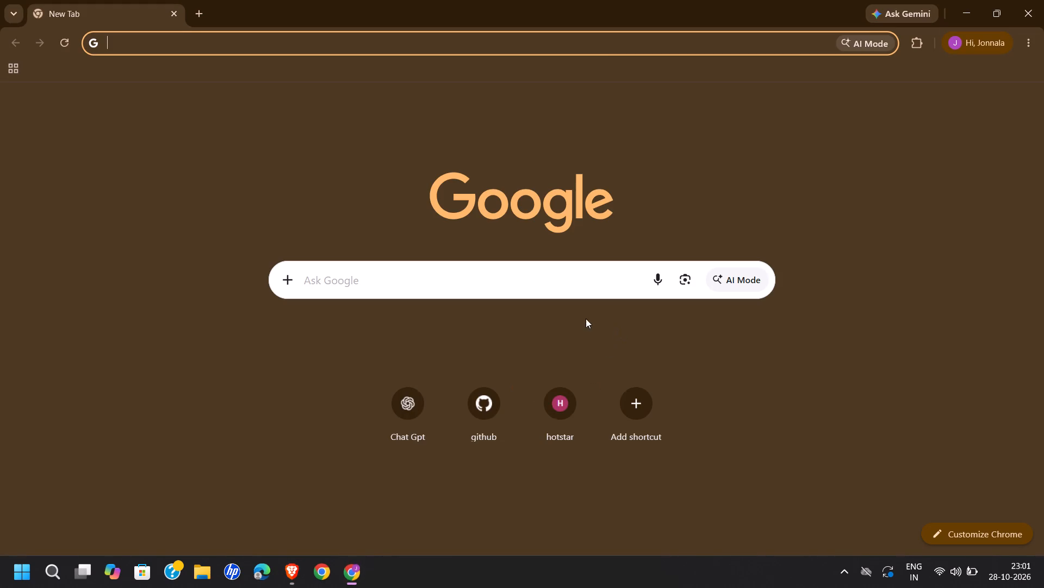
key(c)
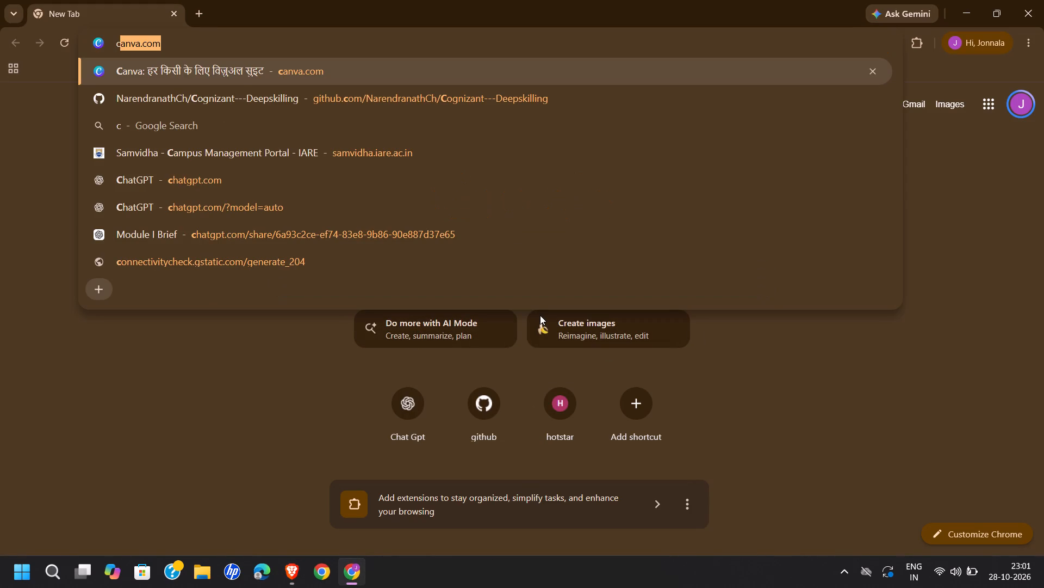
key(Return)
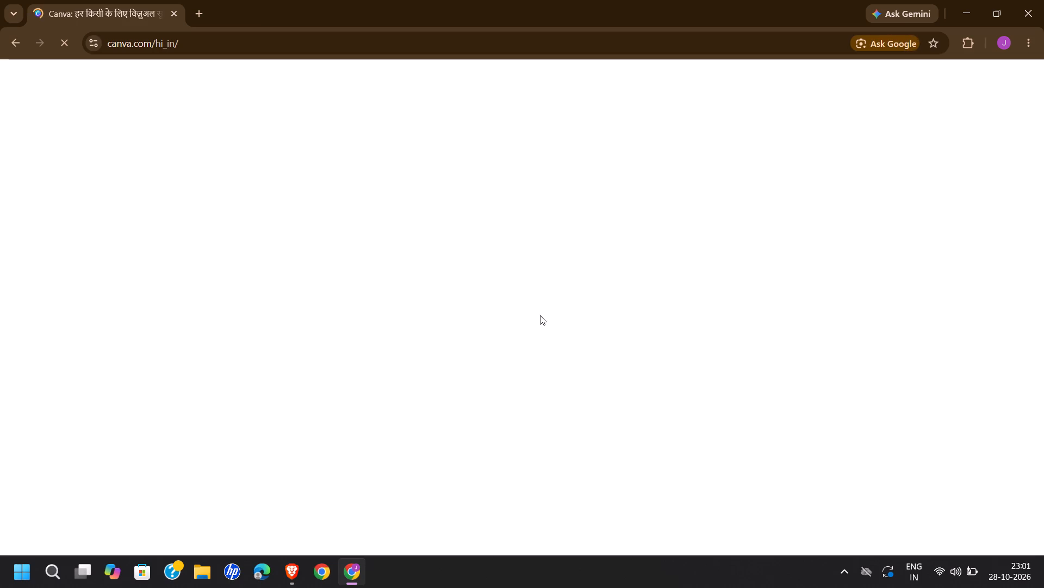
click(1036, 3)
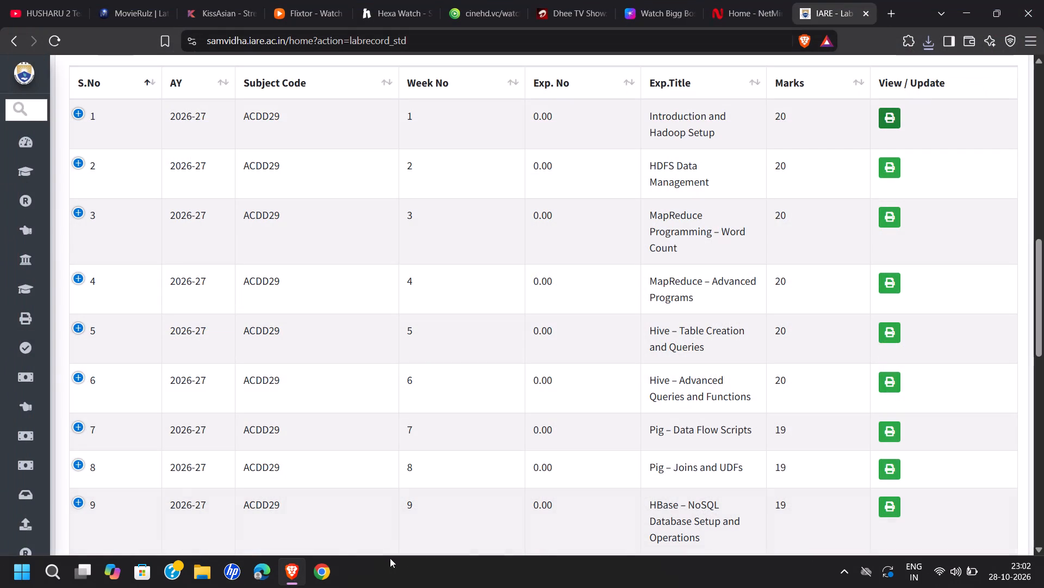
Switch to Google Chrome with the AAT profile and search the web for canva.
click(325, 566)
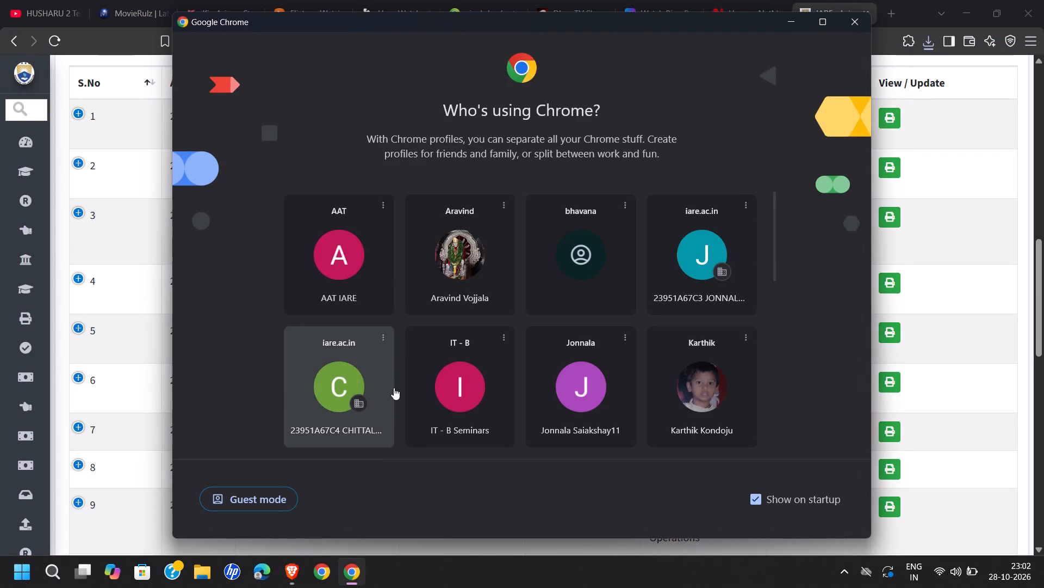
click(332, 287)
key(a)
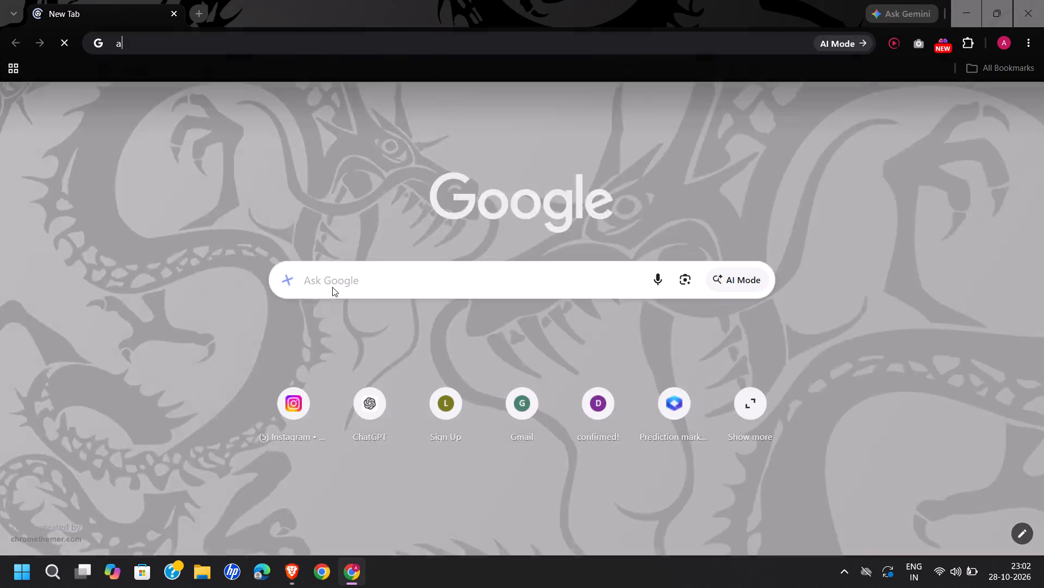
key(BackSpace)
text(ca)
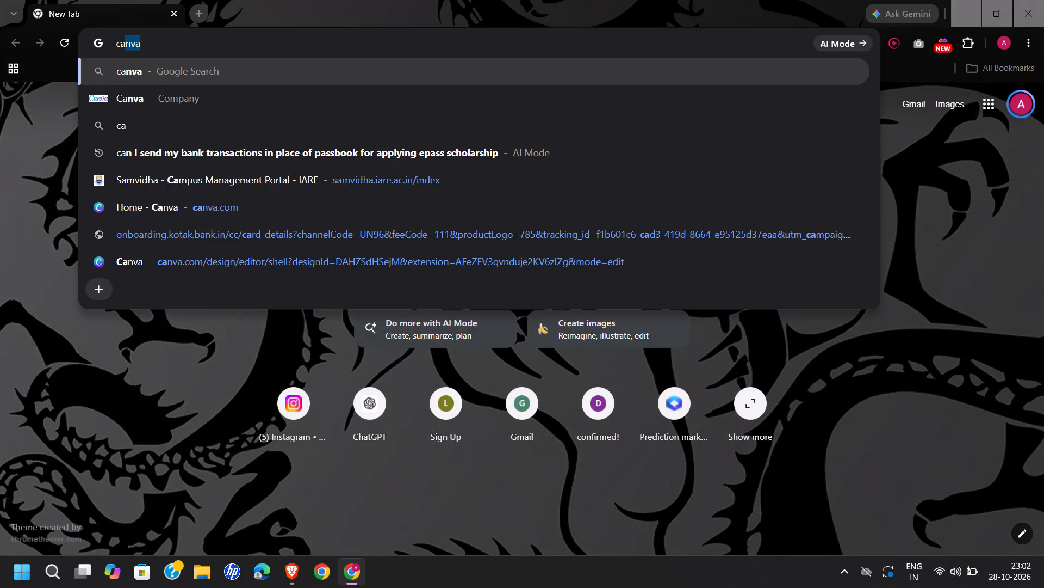
key(Return)
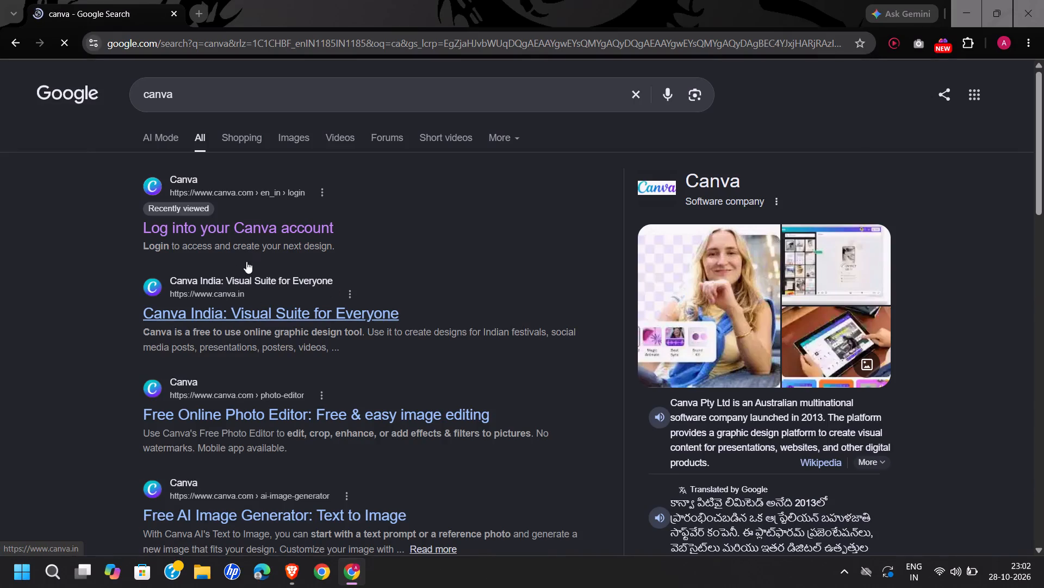
Open the Canva India site from the search results and log in to the Canva account.
click(242, 313)
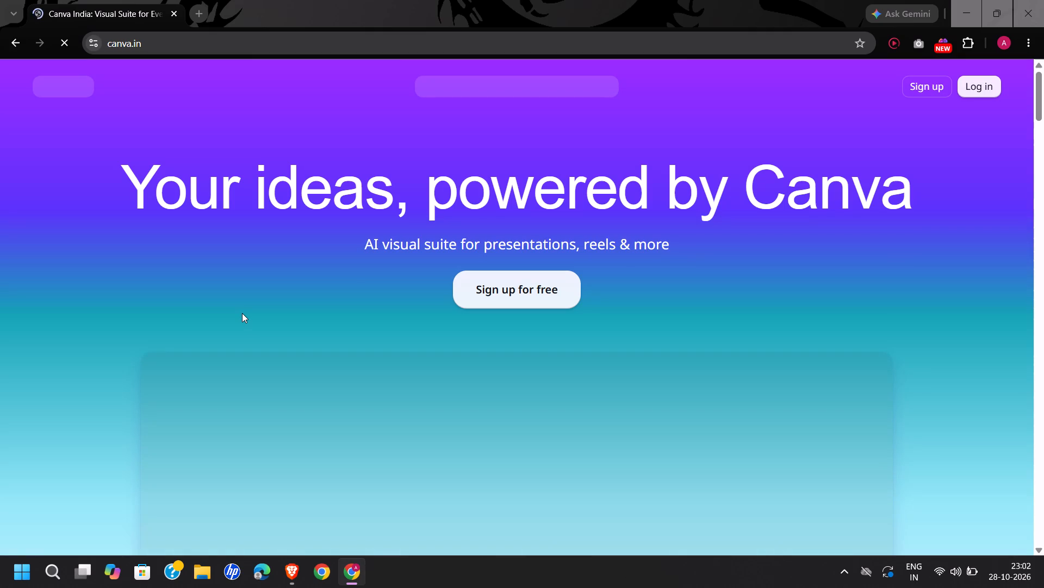
click(969, 82)
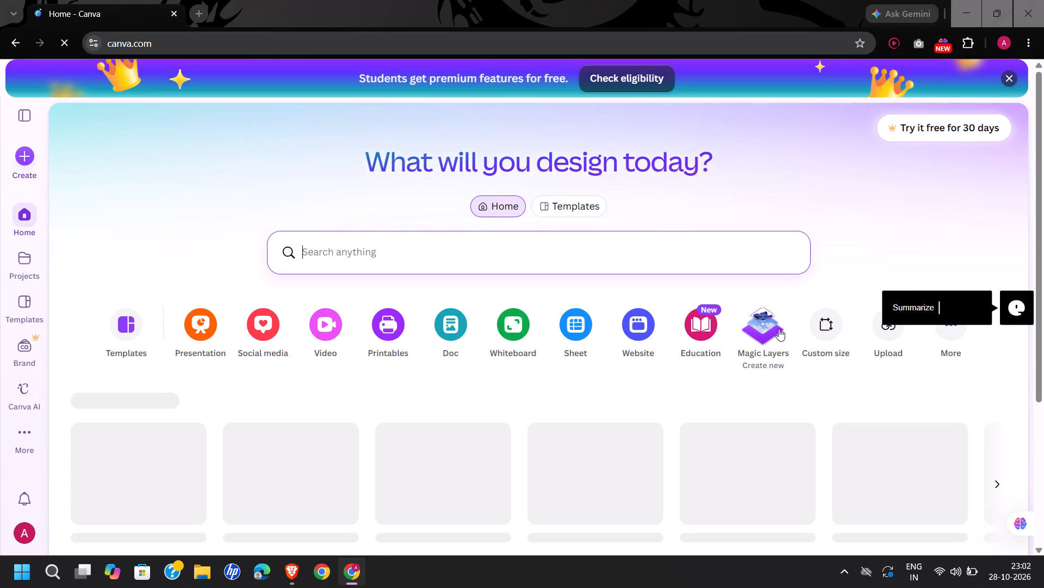
Start uploading a folder to Canva as a new design.
click(879, 327)
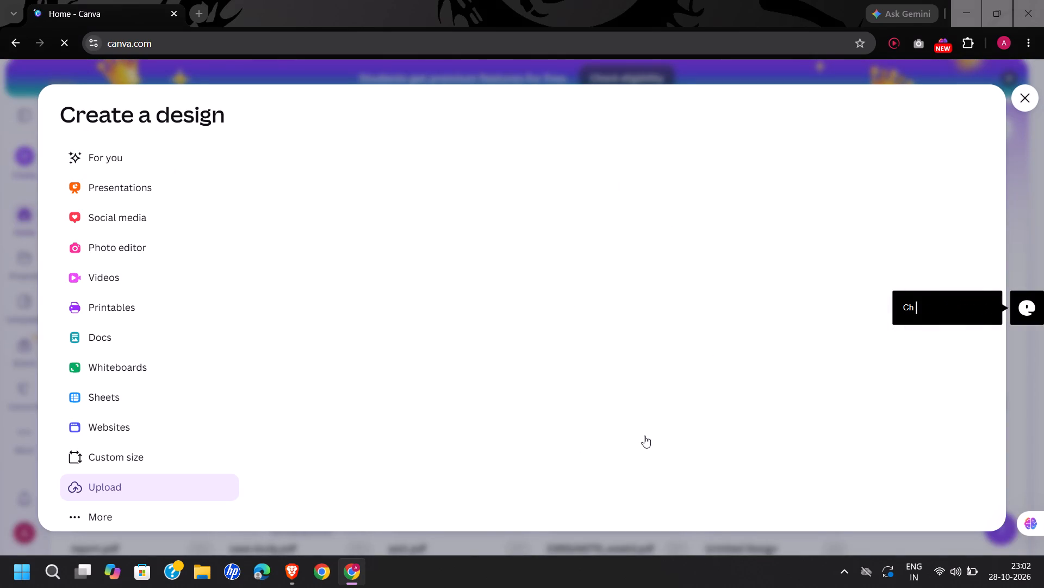
click(646, 381)
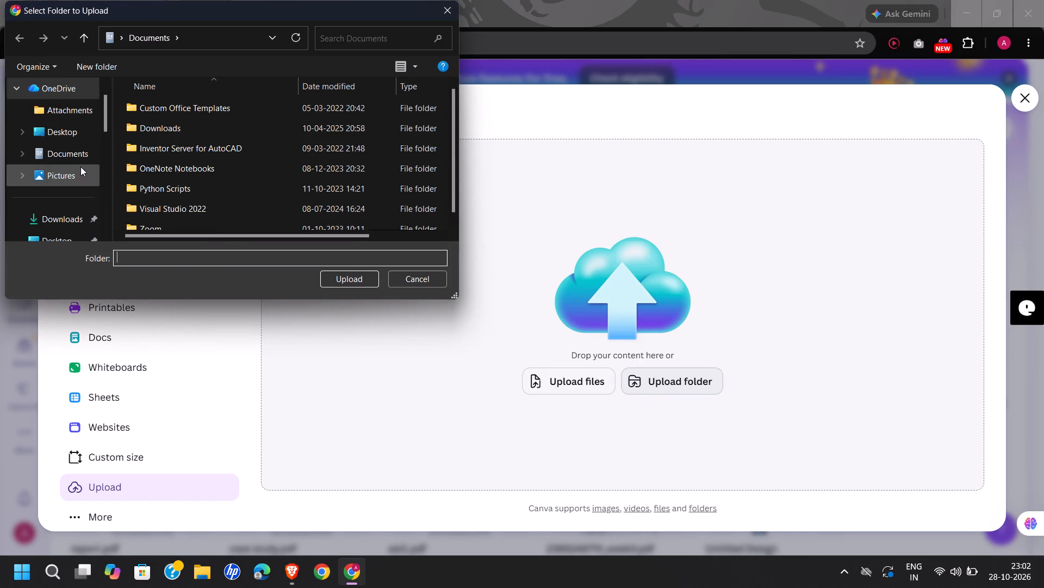
Search the OneDrive Desktop for the folder worksheets in the folder selection dialog.
click(91, 133)
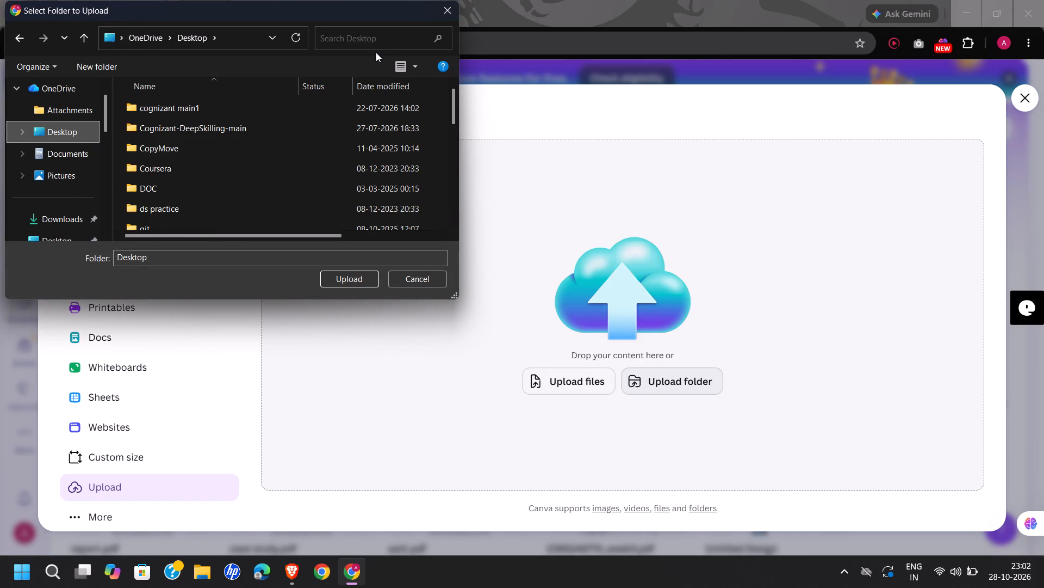
click(378, 35)
key(e)
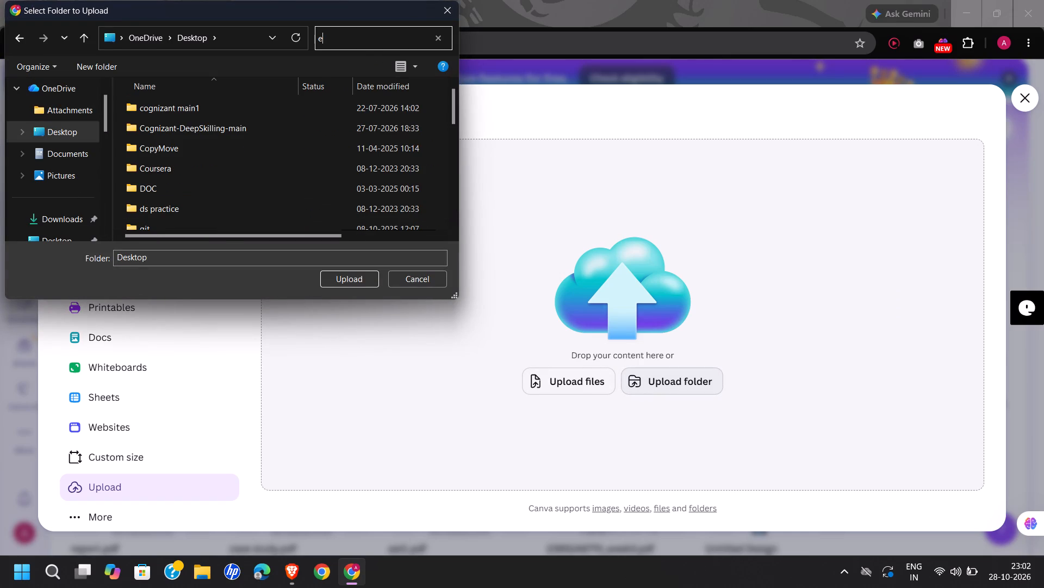
key(BackSpace)
text(work)
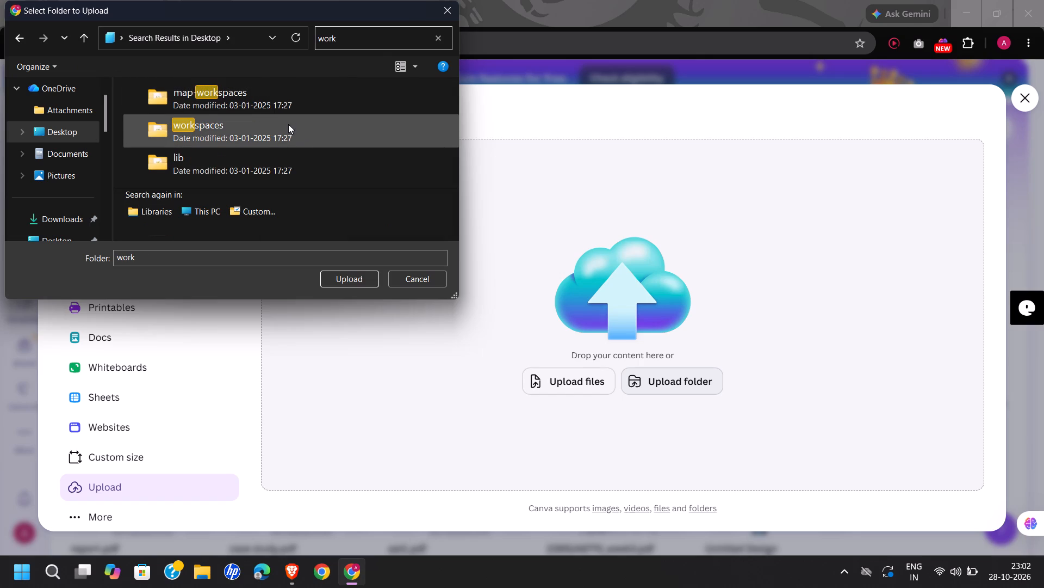
key(s)
key(h)
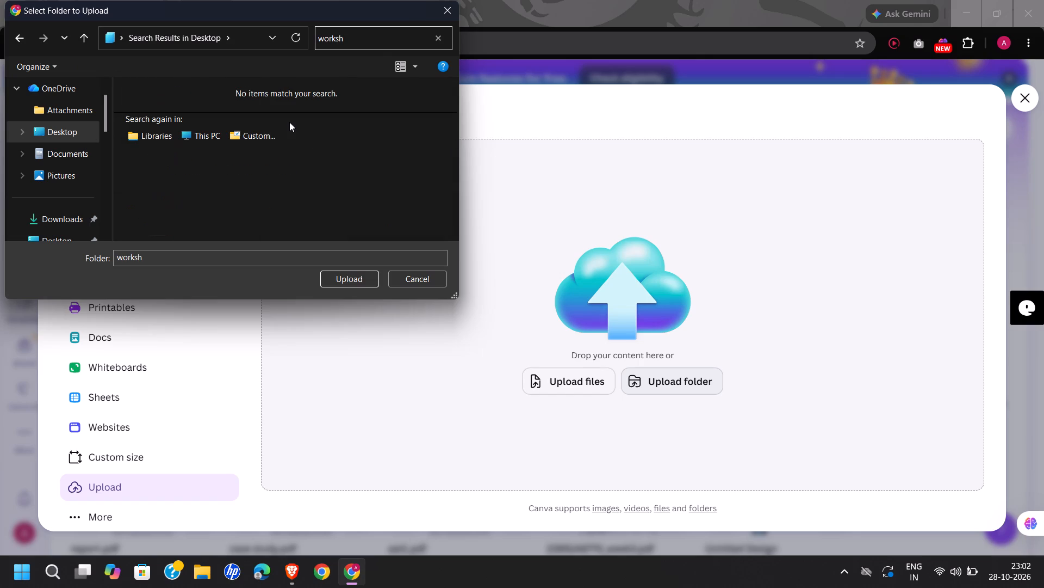
text(ee)
text(ts)
Look through the Home location's folders and search Home for worksh.
scroll(83, 122, up, 4)
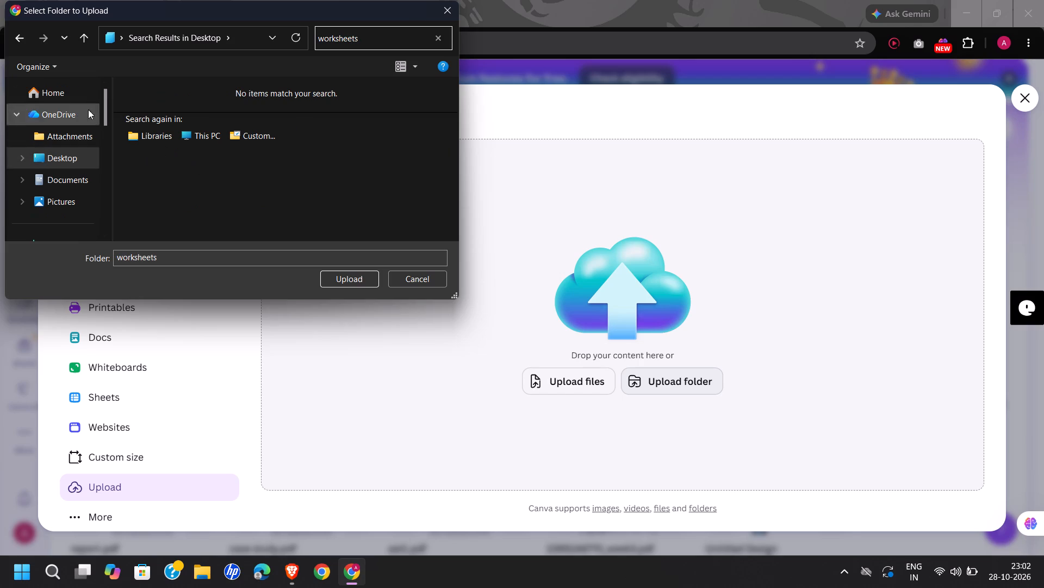
click(95, 93)
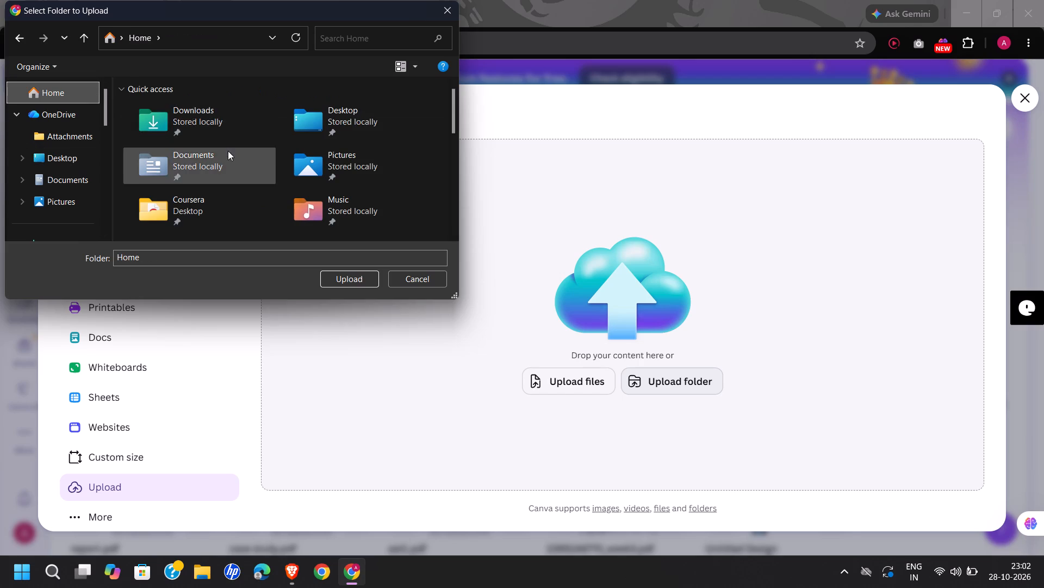
scroll(228, 151, down, 6)
scroll(228, 151, up, 2)
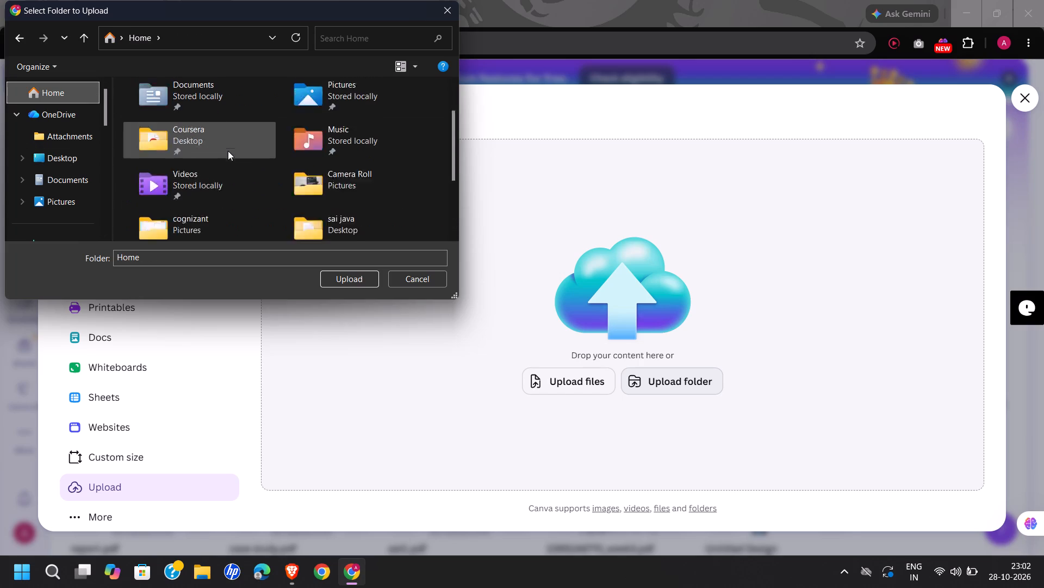
scroll(228, 151, up, 3)
scroll(228, 151, right, 1)
scroll(228, 151, up, 1)
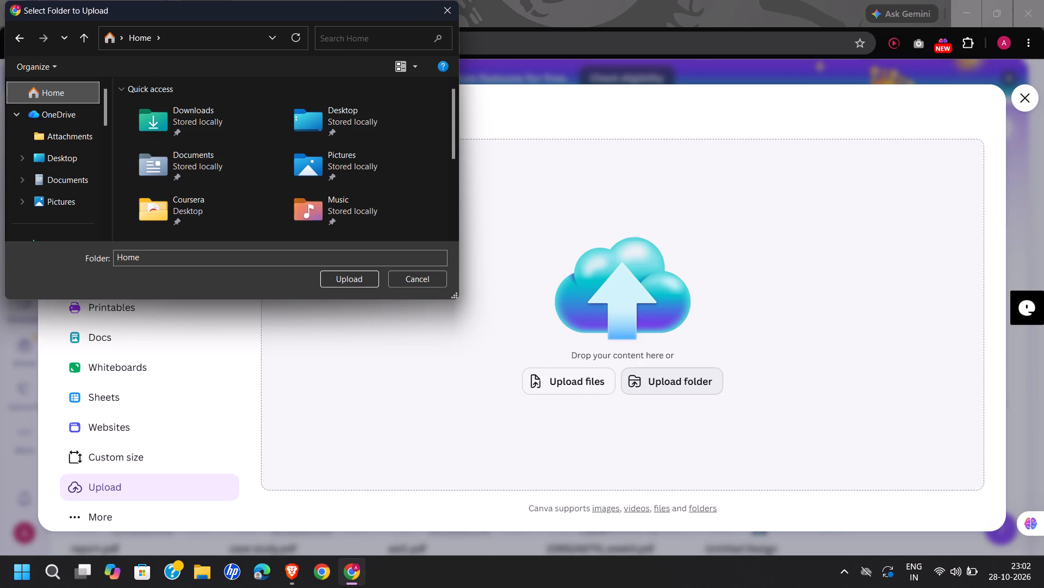
click(351, 40)
text(wor)
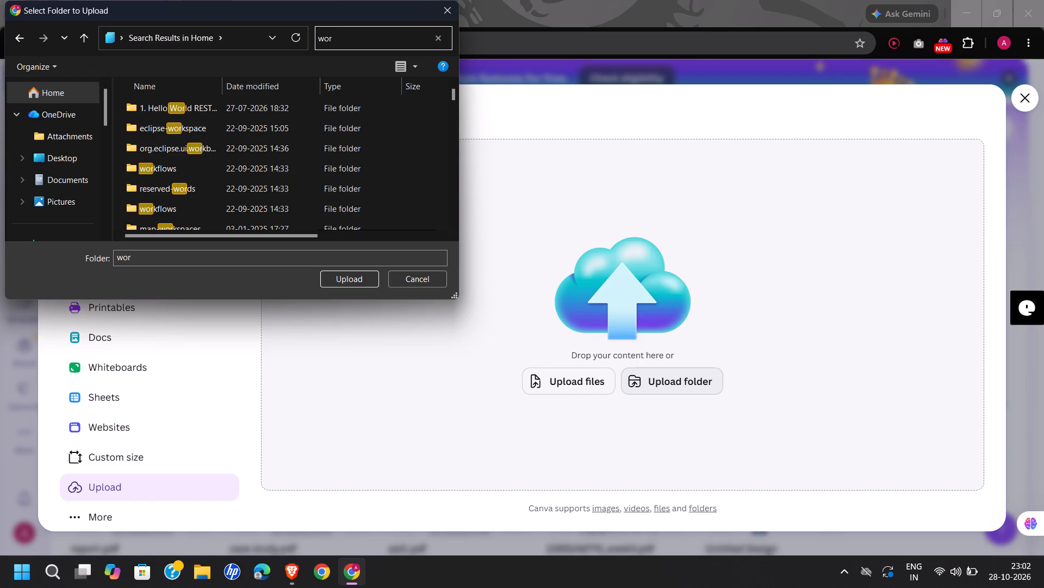
text(ks)
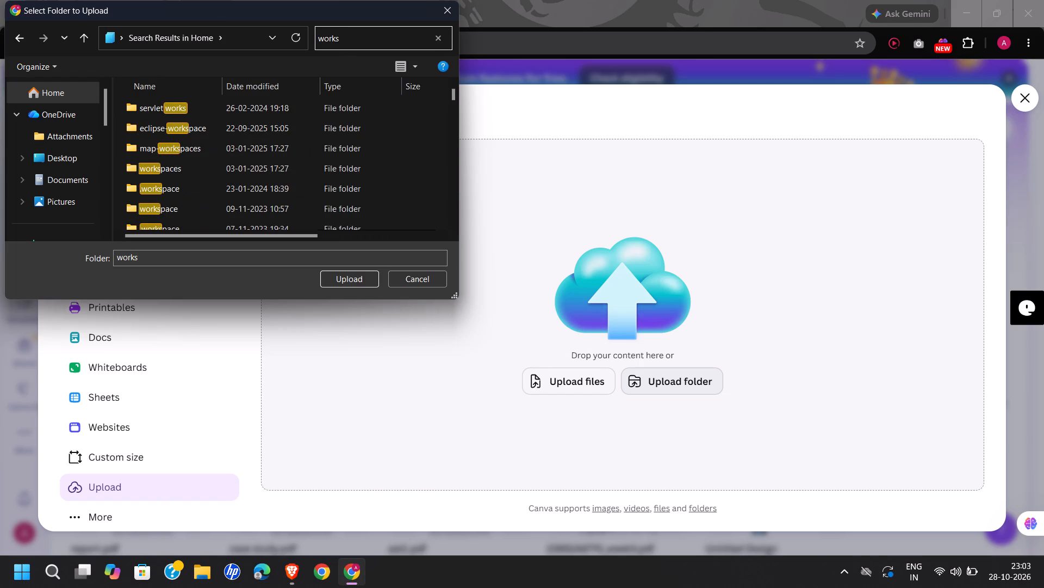
key(h)
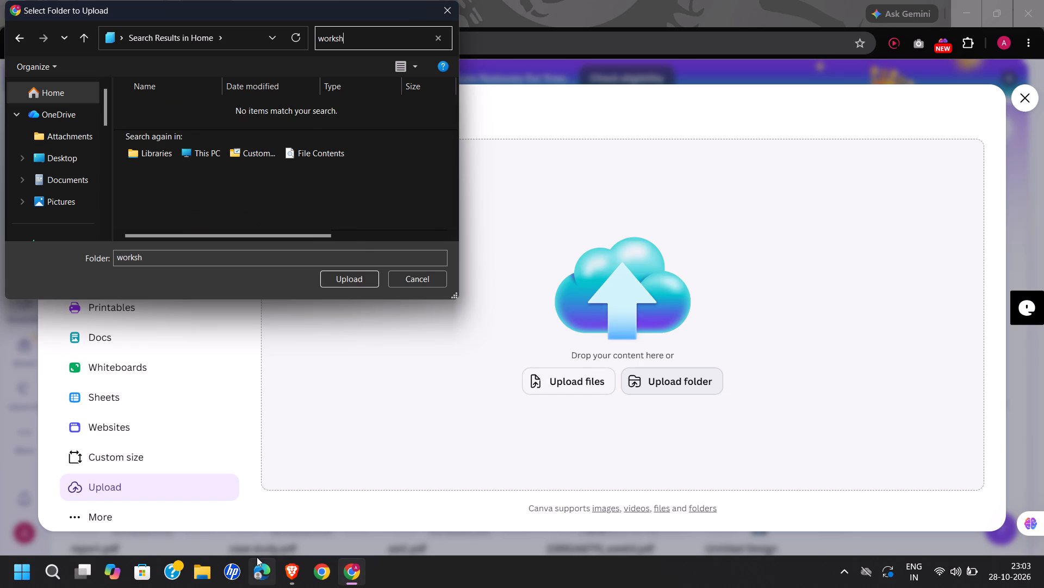
Switch to File Explorer to check the recent files for week1's location, and return to the folder selection dialog in Google Chrome.
click(200, 572)
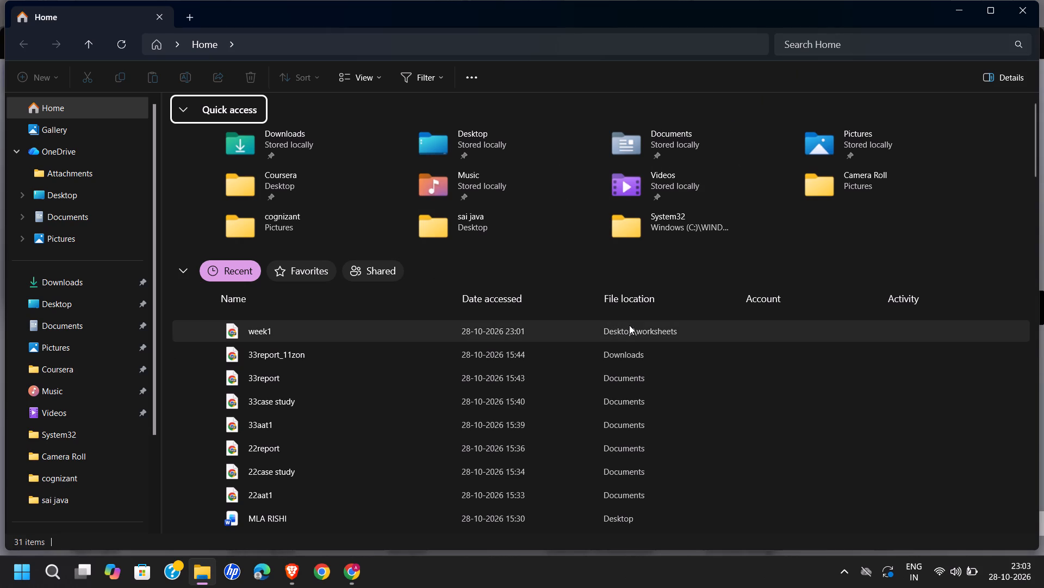
click(347, 580)
Browse the OneDrive Desktop's folder list for the worksheets folder.
click(85, 150)
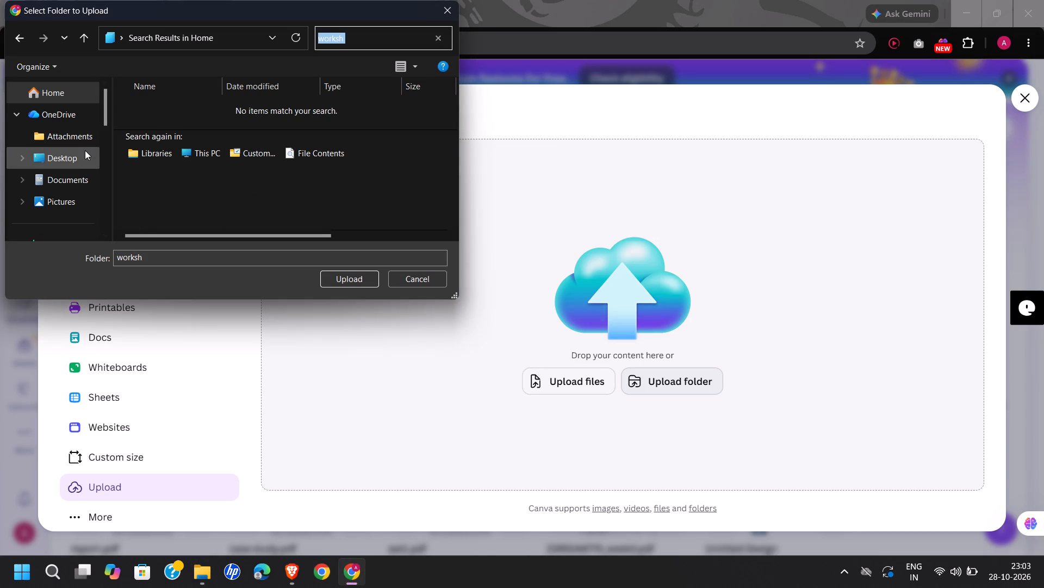
scroll(327, 199, down, 1)
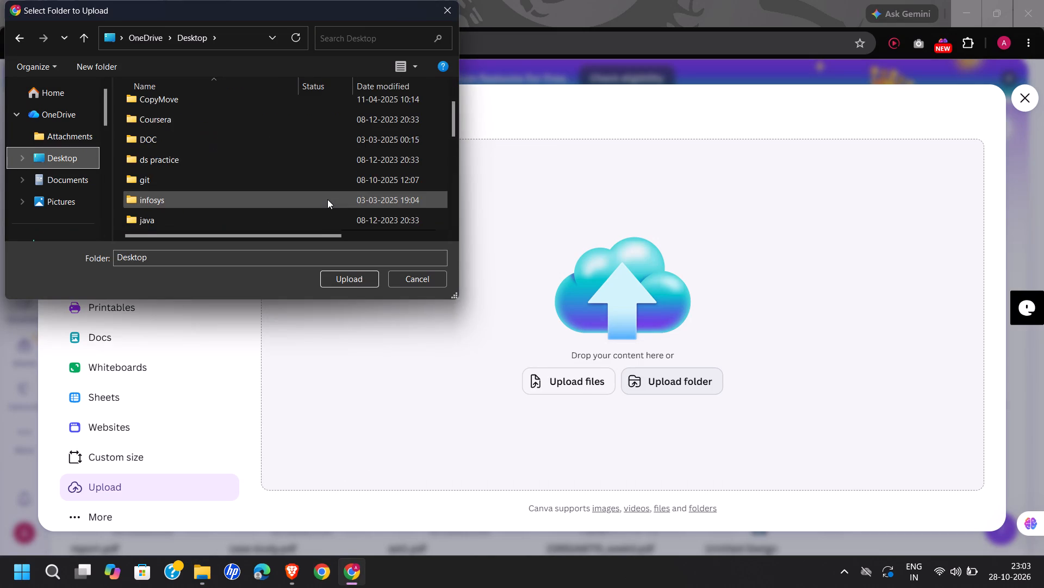
scroll(327, 199, down, 1)
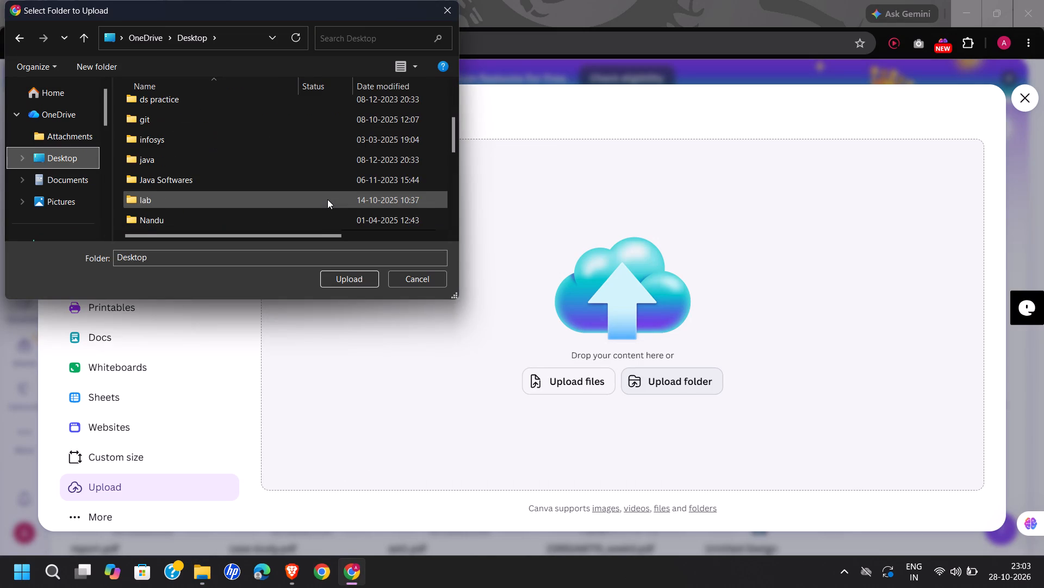
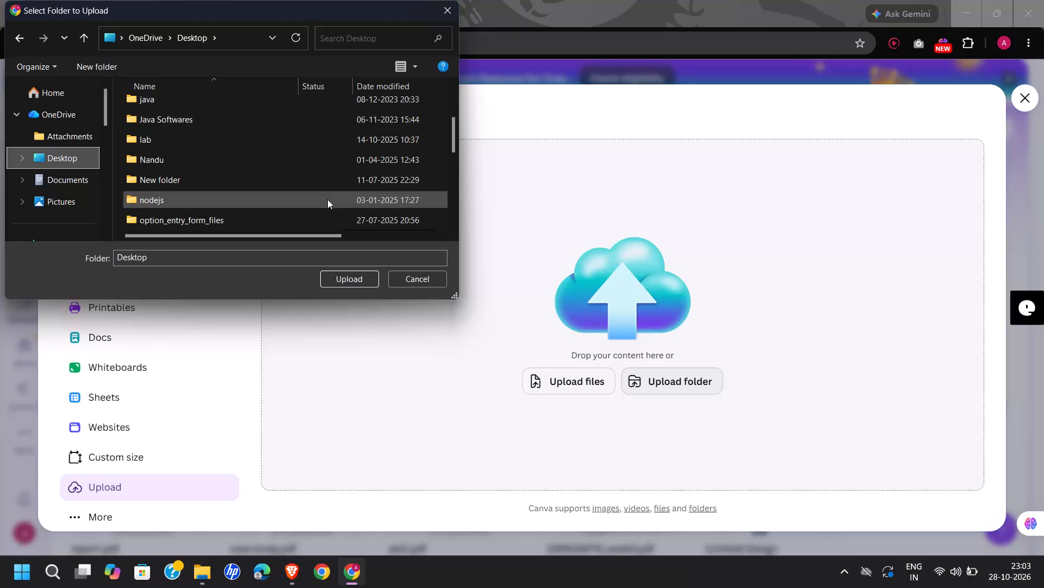
Upload the worksheets folder from the OneDrive Desktop to Canva and approve uploading its files to the site.
scroll(327, 199, down, 3)
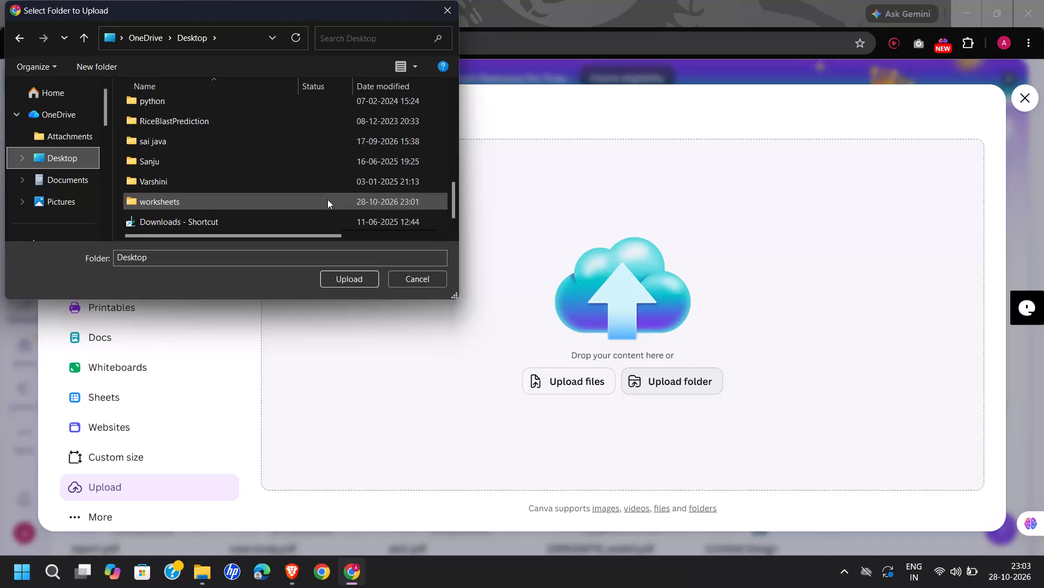
scroll(327, 199, down, 1)
click(264, 202)
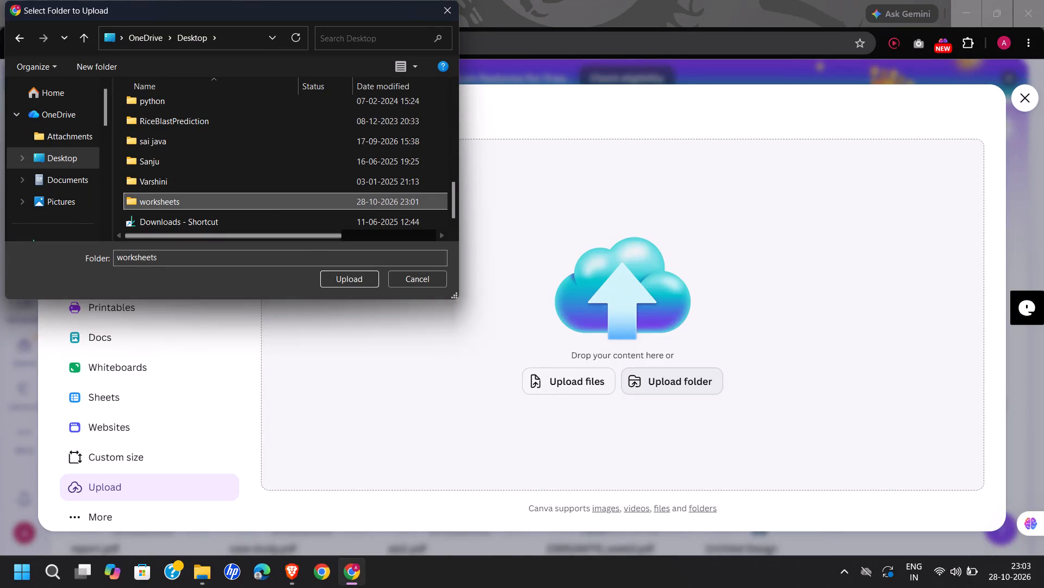
click(344, 278)
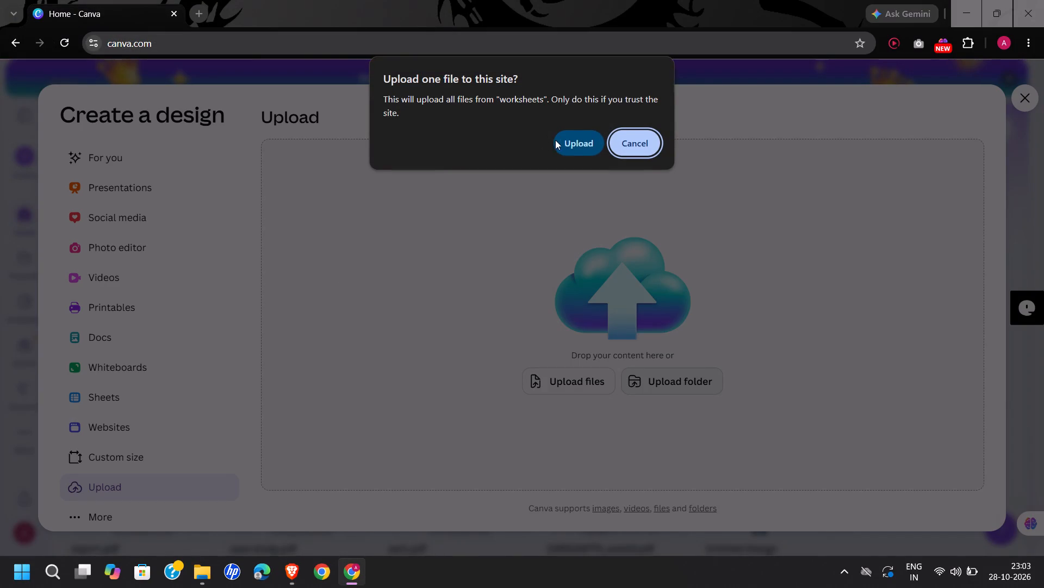
click(566, 143)
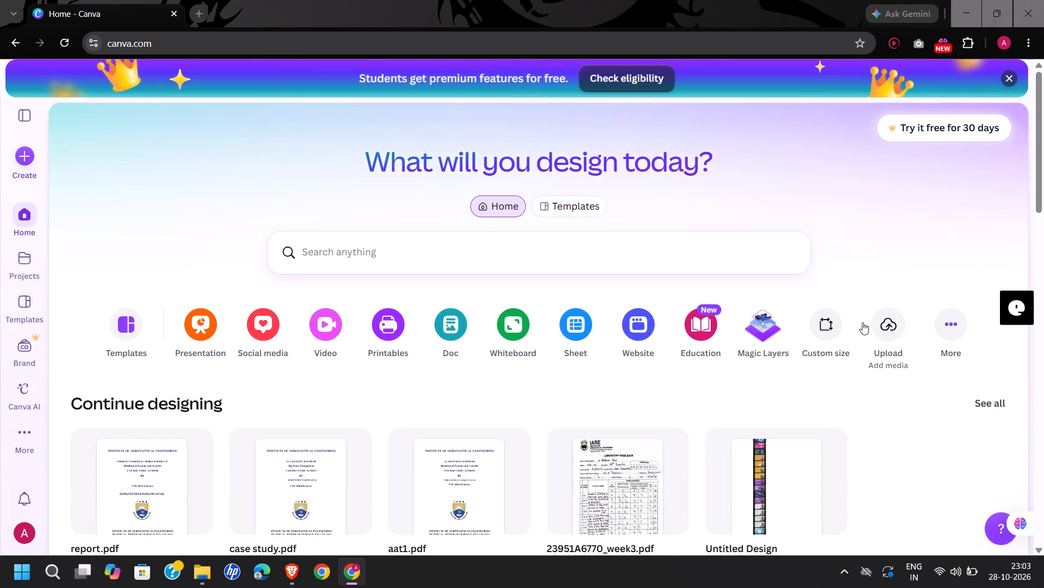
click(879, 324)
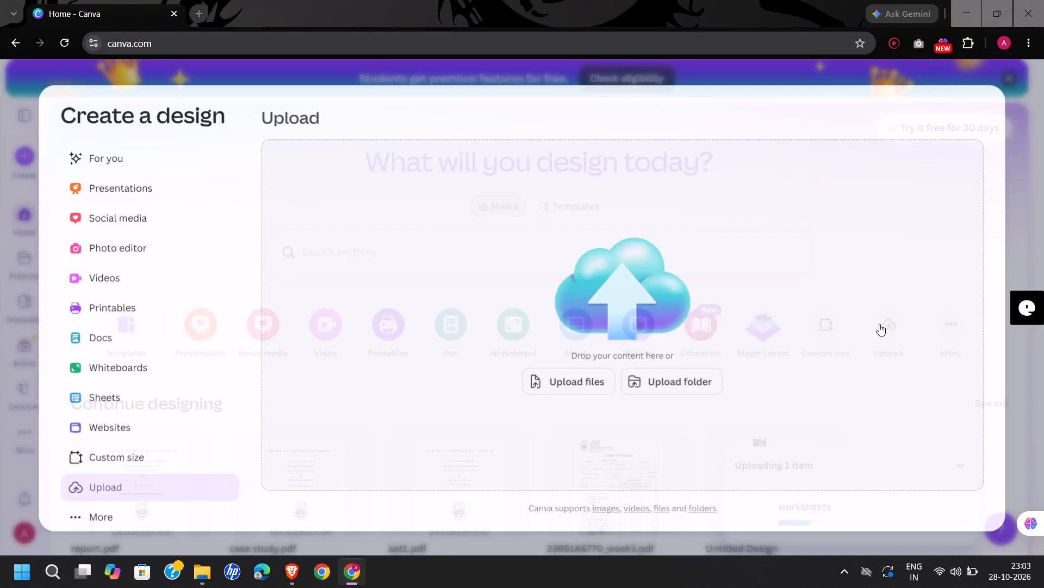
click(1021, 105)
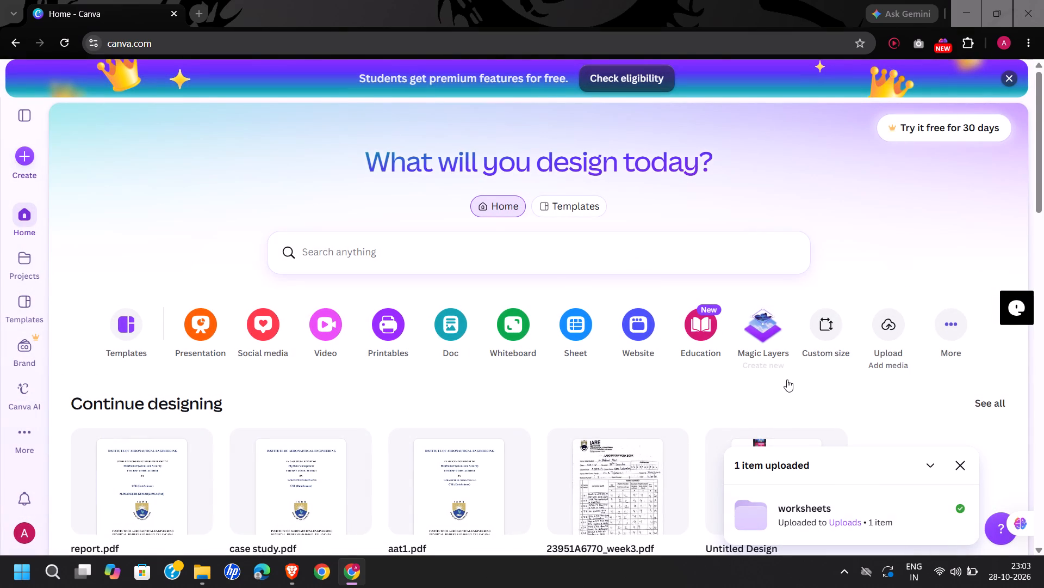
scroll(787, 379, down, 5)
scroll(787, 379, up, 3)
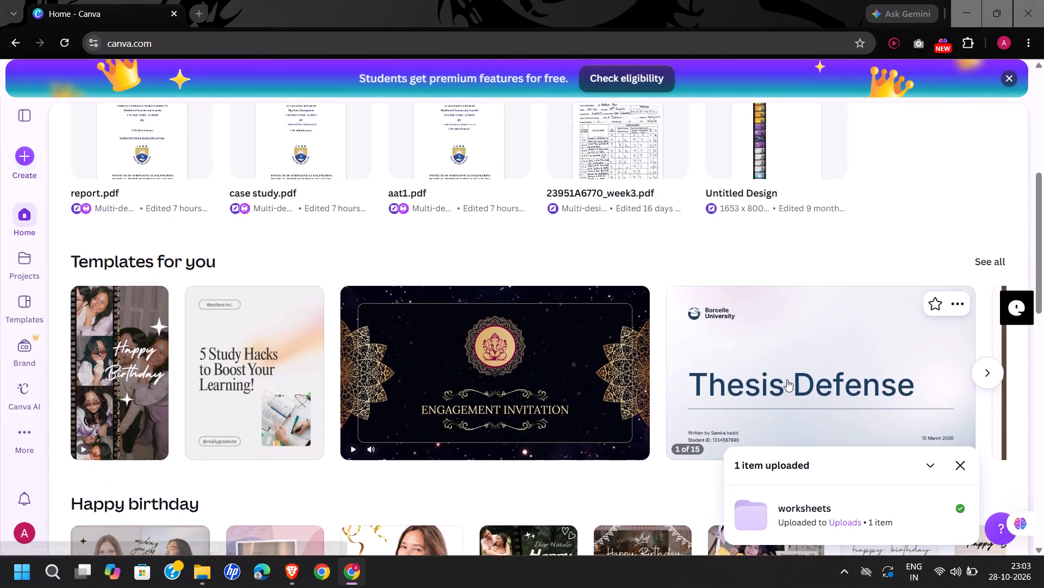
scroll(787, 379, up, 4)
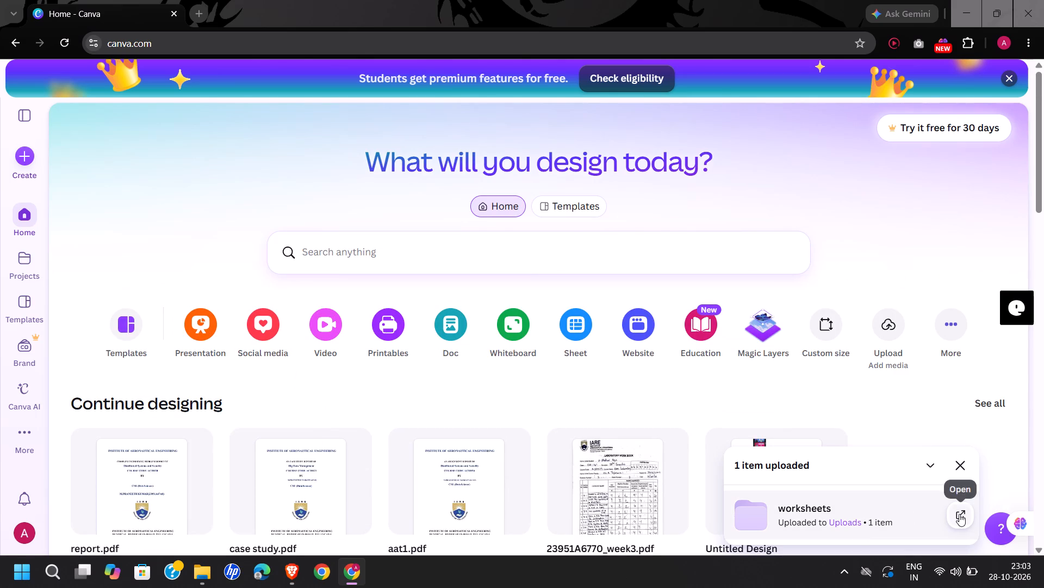
Open the uploaded worksheets folder in Canva and dismiss the upload notification.
click(959, 514)
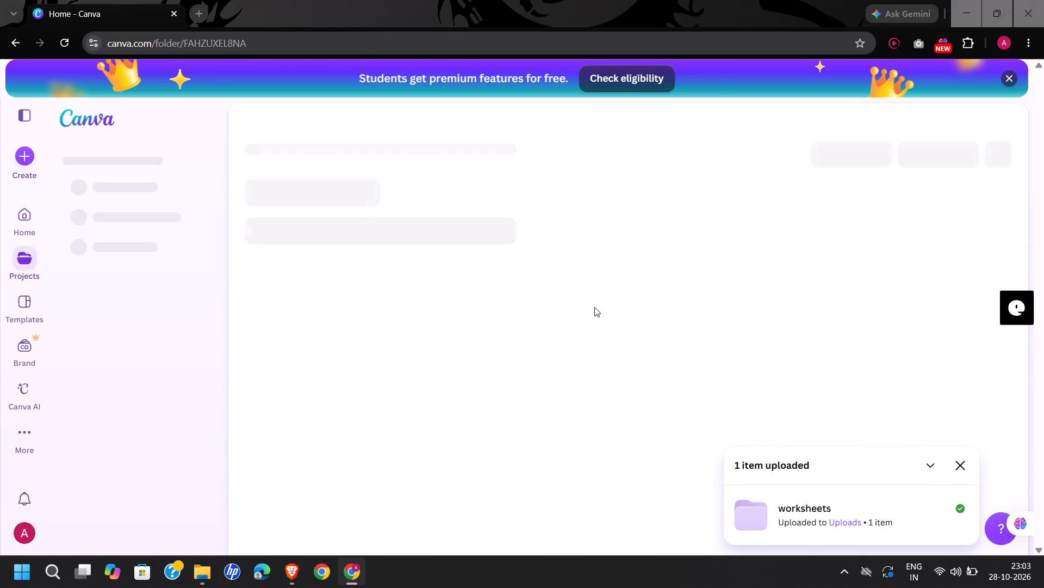
click(962, 466)
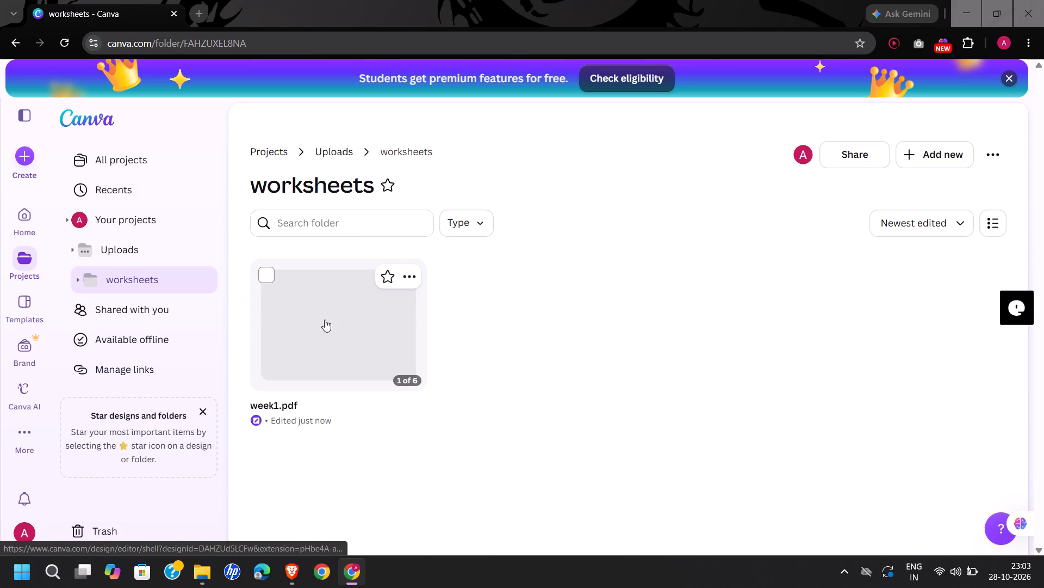
Open week1.pdf from the worksheets folder in the design editor and select the image on page 1.
click(325, 320)
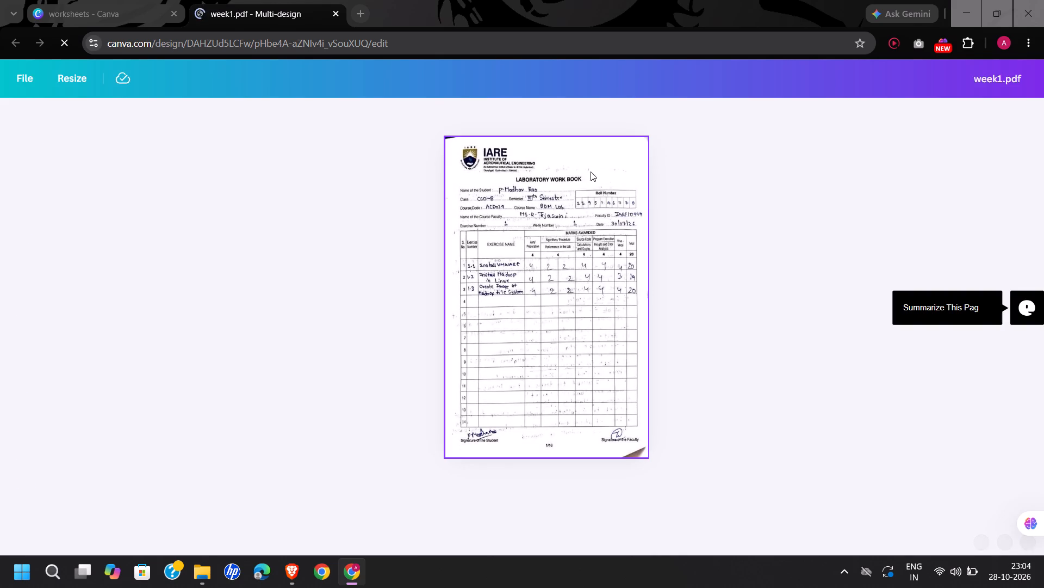
click(624, 158)
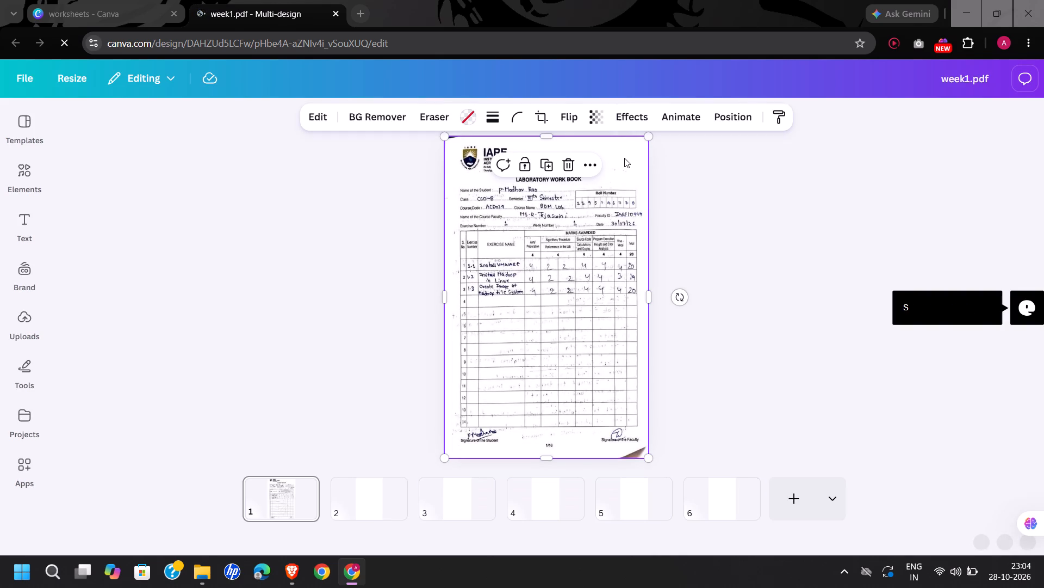
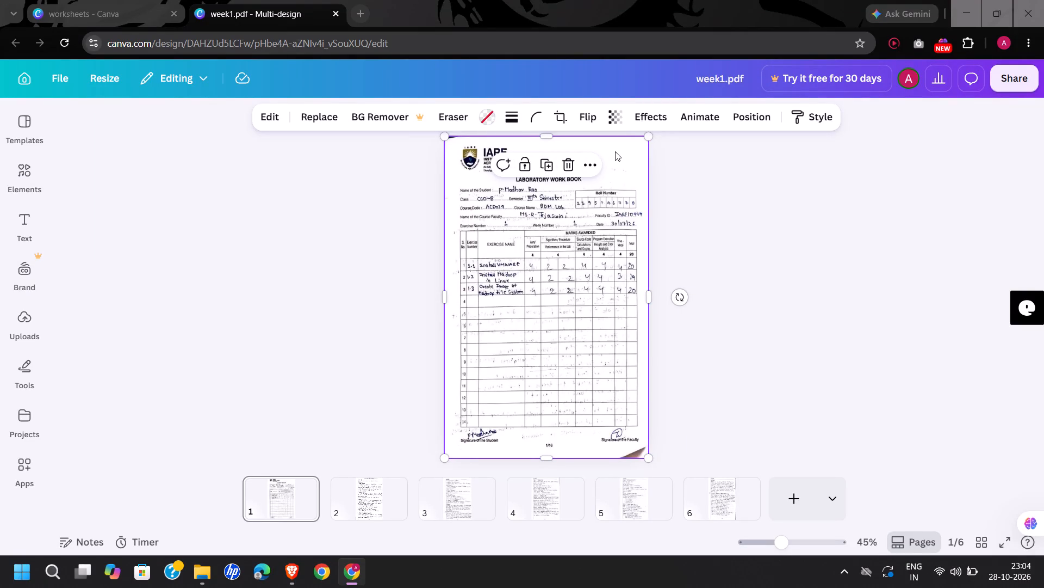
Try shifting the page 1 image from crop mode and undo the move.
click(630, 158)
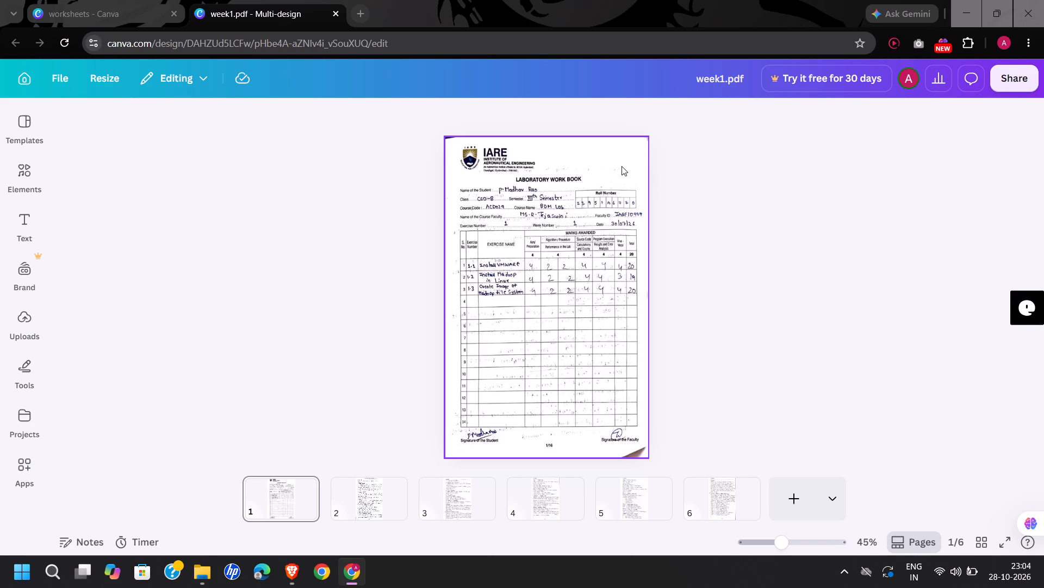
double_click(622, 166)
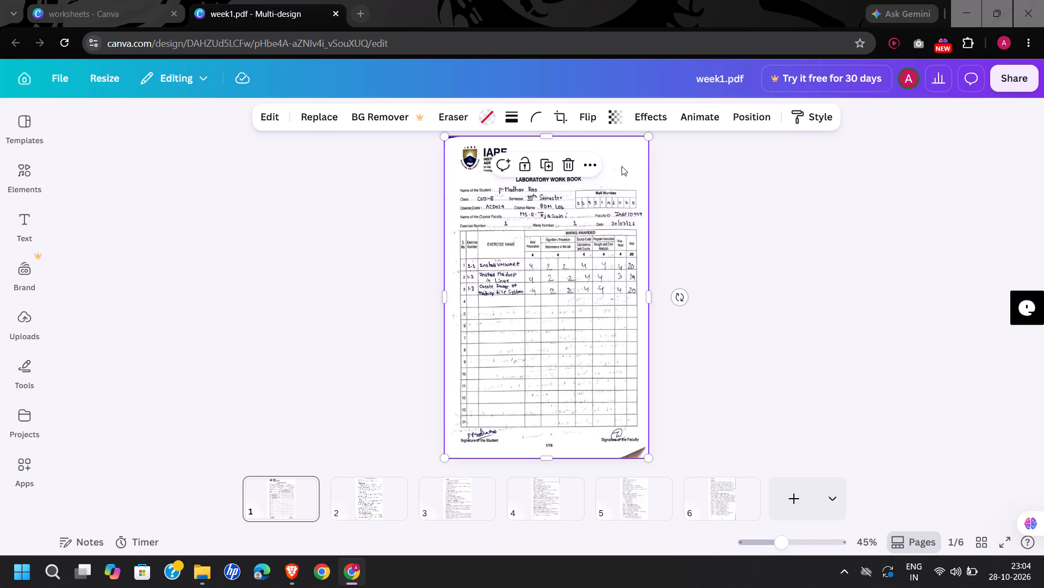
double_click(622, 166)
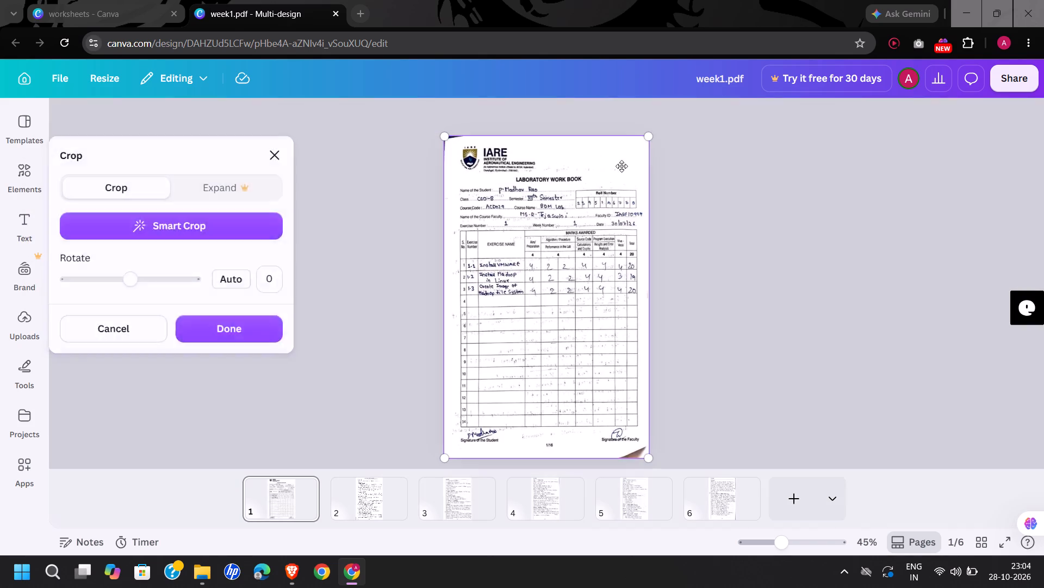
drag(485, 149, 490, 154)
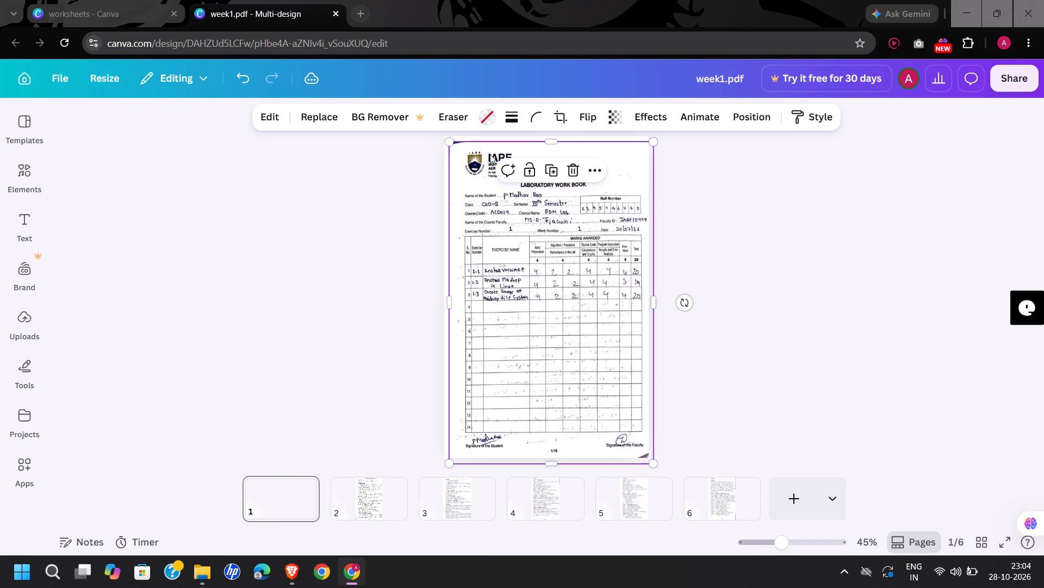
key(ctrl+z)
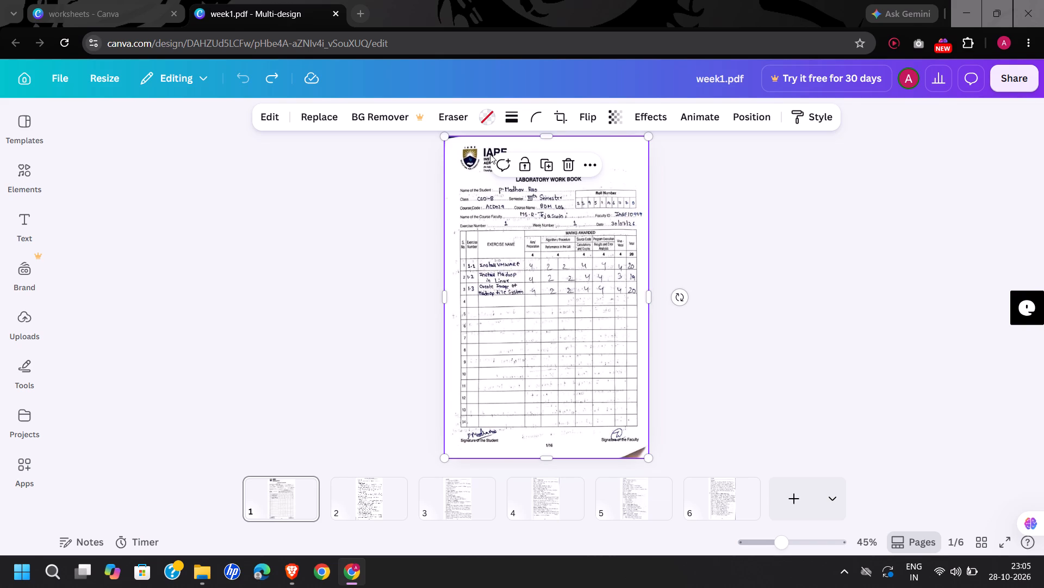
Switch to the Samvidha lab record list in Brave and open the week 2 HDFS Data Management PDF.
click(969, 2)
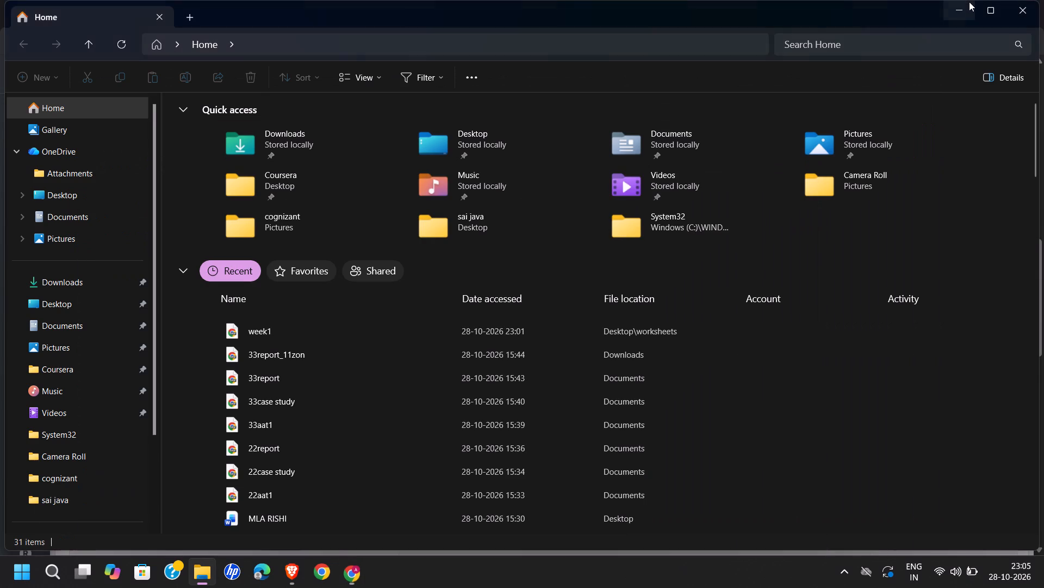
click(968, 9)
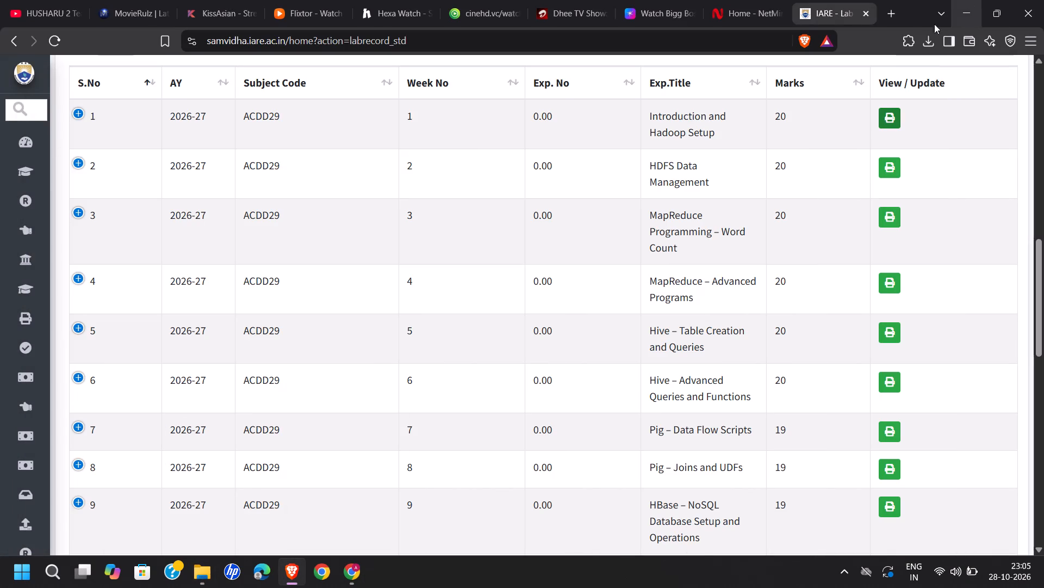
scroll(769, 124, up, 1)
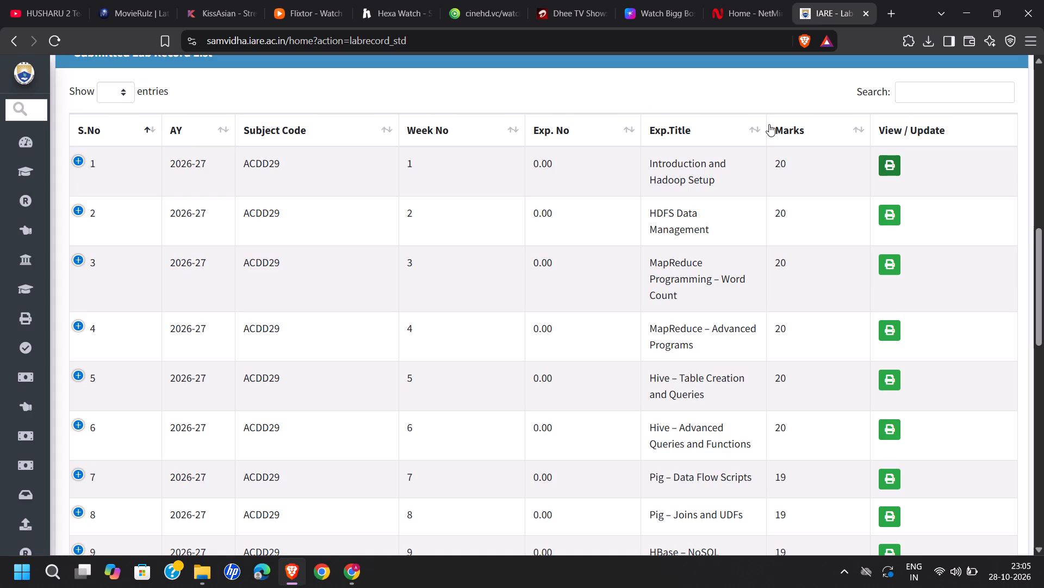
click(891, 215)
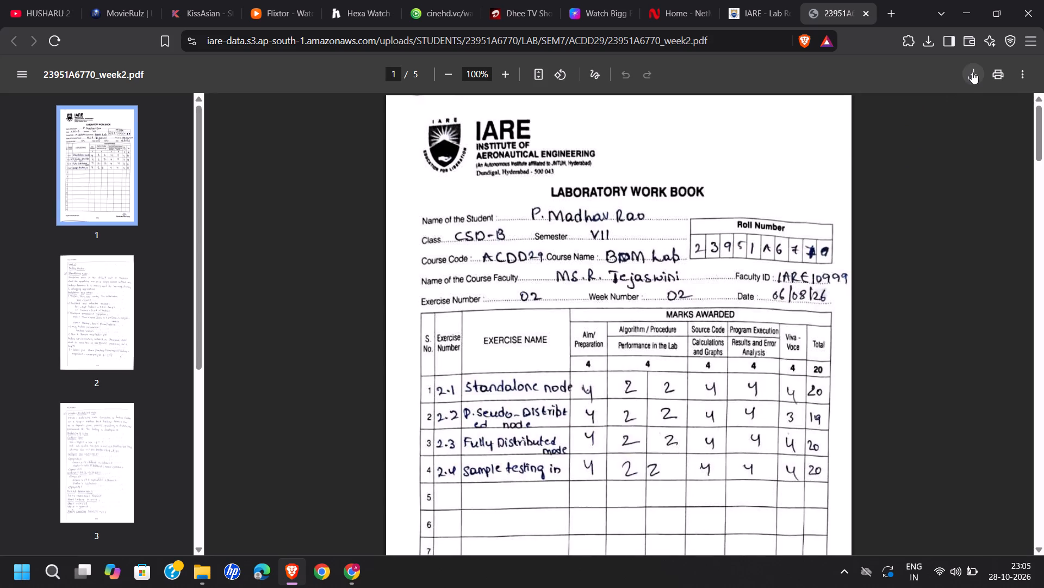
Download the week 2 PDF into the Desktop worksheets folder with the file name week2.
click(972, 72)
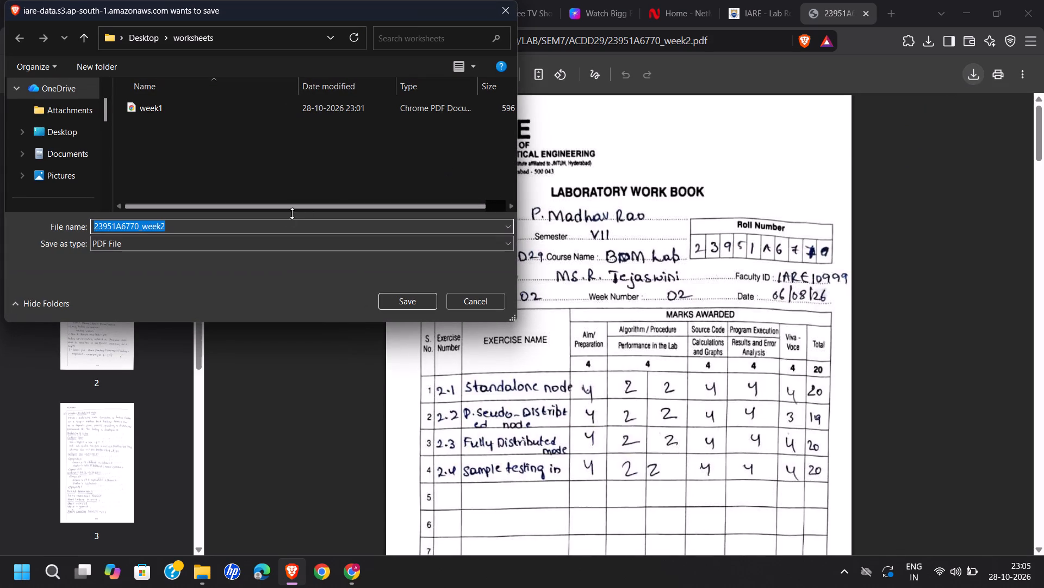
click(144, 228)
key(BackSpace)
key(BackSpace)
key(BackSpace)
key(BackSpace)
key(BackSpace)
key(BackSpace)
key(BackSpace)
key(BackSpace)
key(BackSpace)
key(BackSpace)
key(BackSpace)
key(BackSpace)
key(BackSpace)
key(BackSpace)
key(BackSpace)
key(BackSpace)
key(BackSpace)
key(BackSpace)
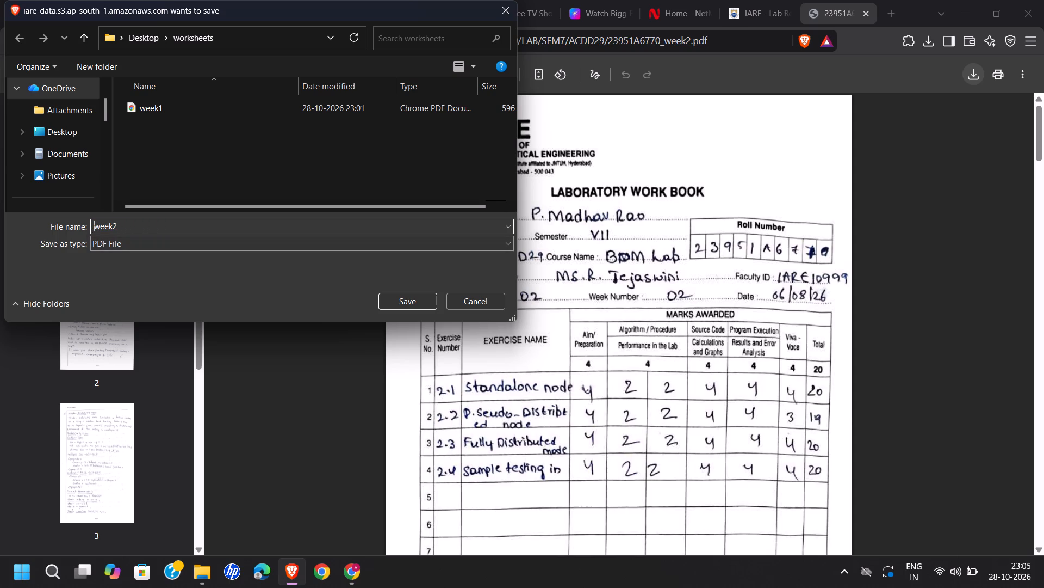
click(387, 300)
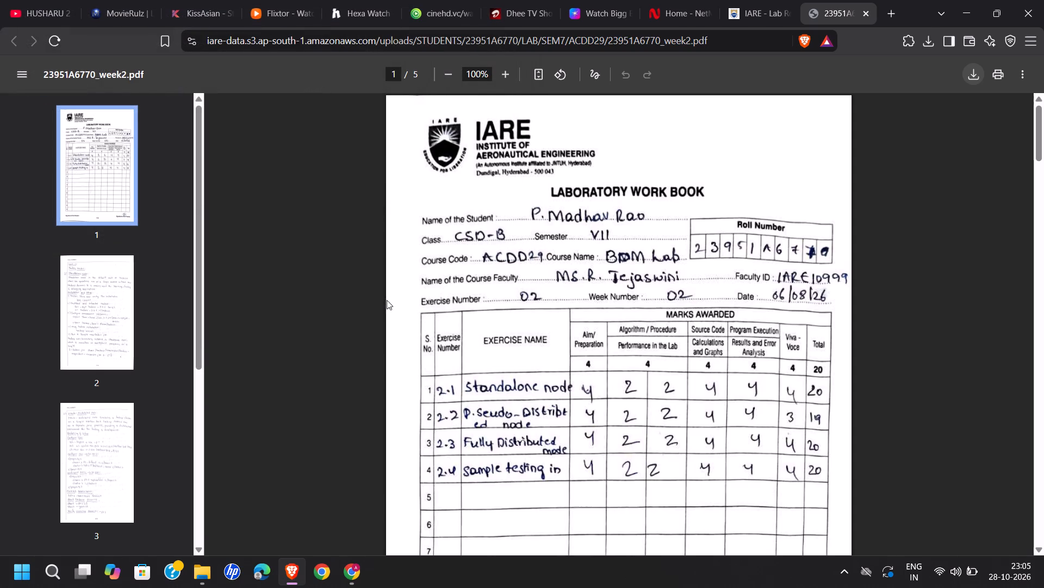
Open the week 3 MapReduce Programming – Word Count PDF from the lab record list and close the week 2 PDF.
click(759, 5)
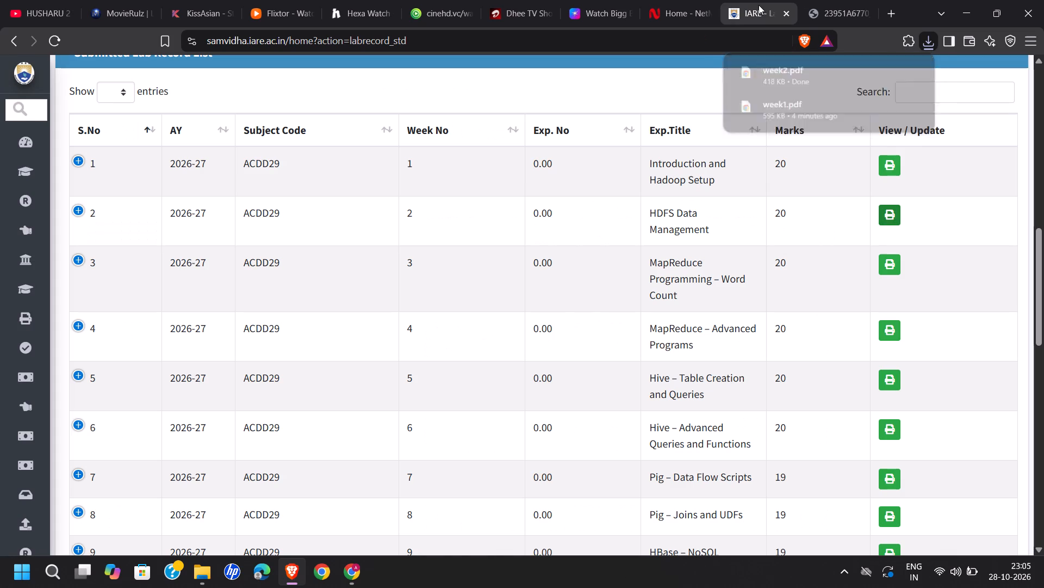
click(884, 264)
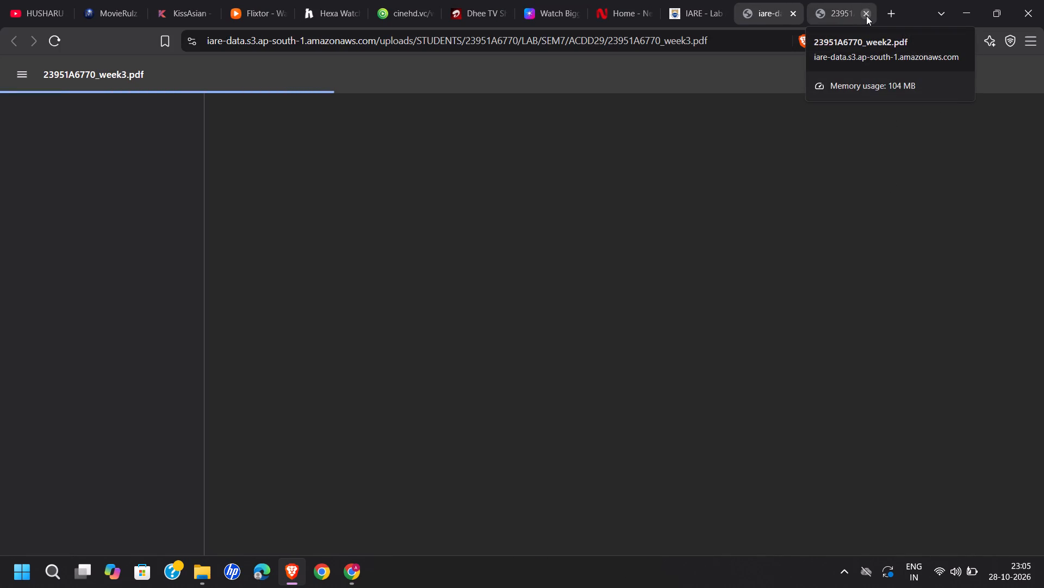
click(866, 14)
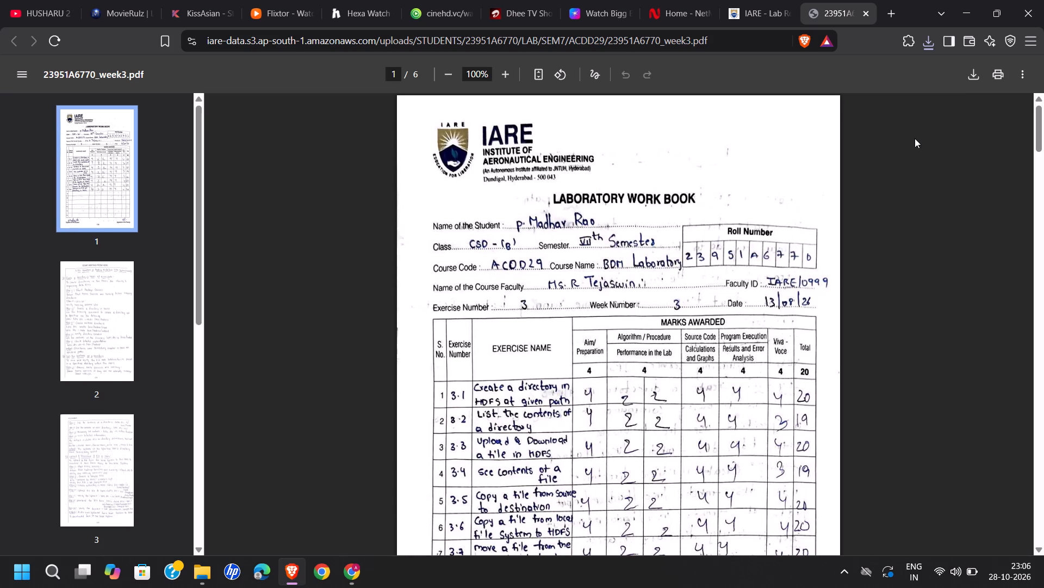
Download the week 3 PDF into the Desktop worksheets folder with the file name week3.
click(975, 78)
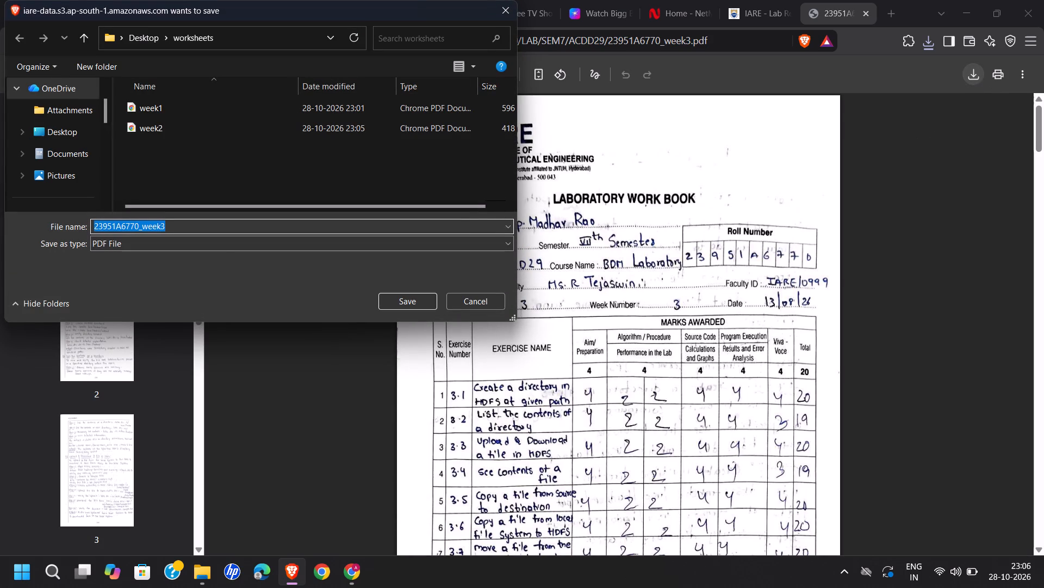
click(146, 225)
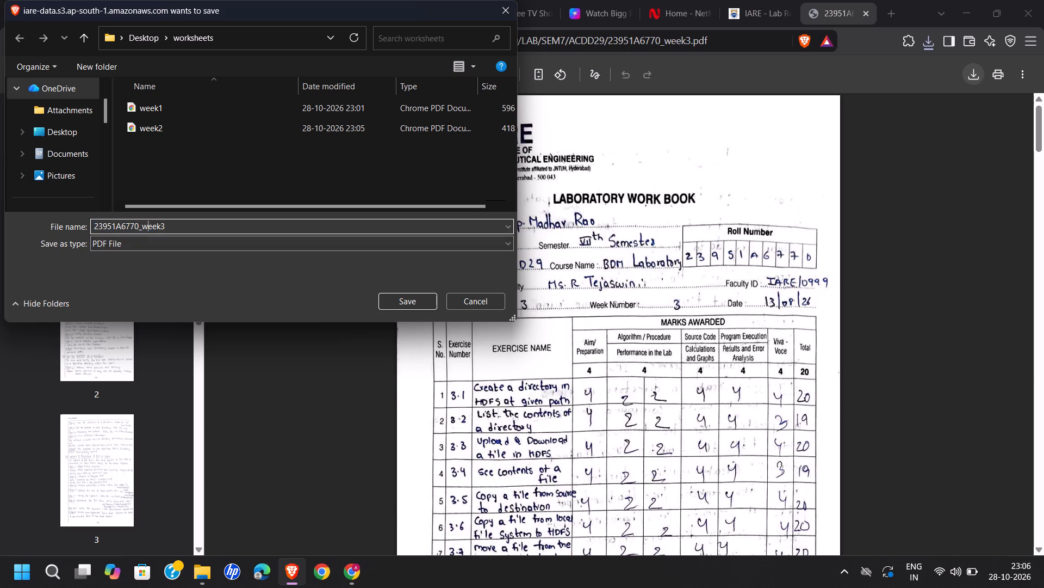
key(Left)
key(backslash)
key(BackSpace)
key(BackSpace)
key(BackSpace)
key(BackSpace)
key(BackSpace)
key(BackSpace)
key(BackSpace)
key(BackSpace)
key(BackSpace)
key(BackSpace)
key(BackSpace)
key(BackSpace)
key(BackSpace)
key(BackSpace)
key(BackSpace)
key(BackSpace)
key(BackSpace)
key(BackSpace)
key(BackSpace)
key(BackSpace)
click(408, 302)
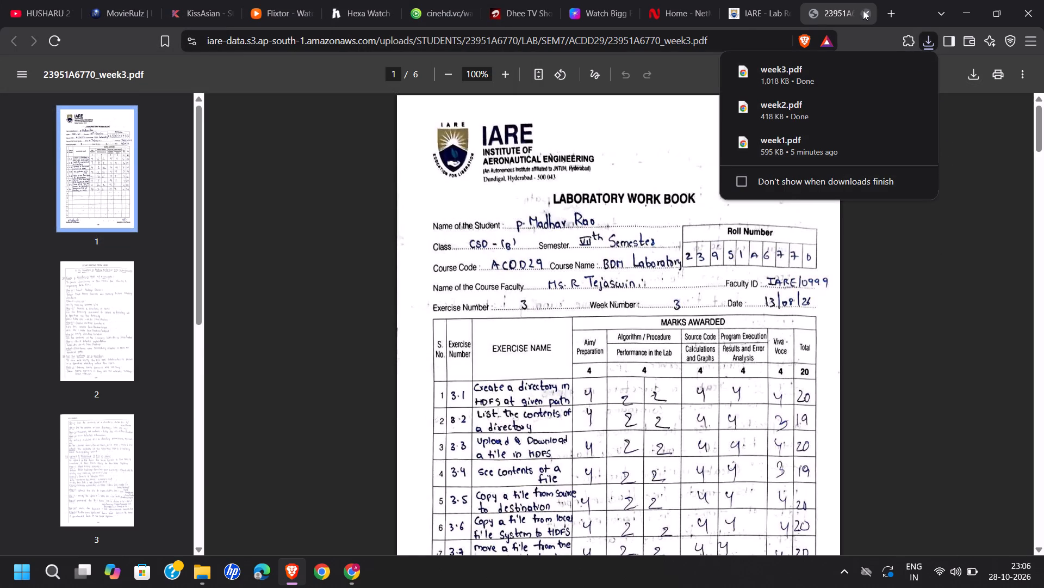
Close the week 3 PDF and open the week 4 MapReduce – Advanced Programs PDF from the lab record list.
click(862, 11)
scroll(878, 266, down, 1)
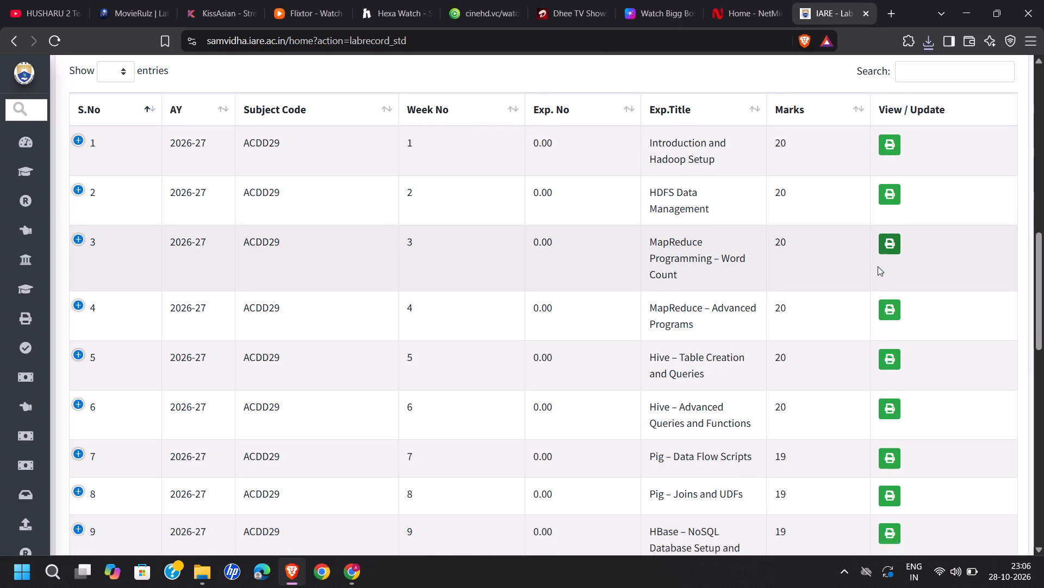
scroll(878, 266, down, 1)
click(899, 250)
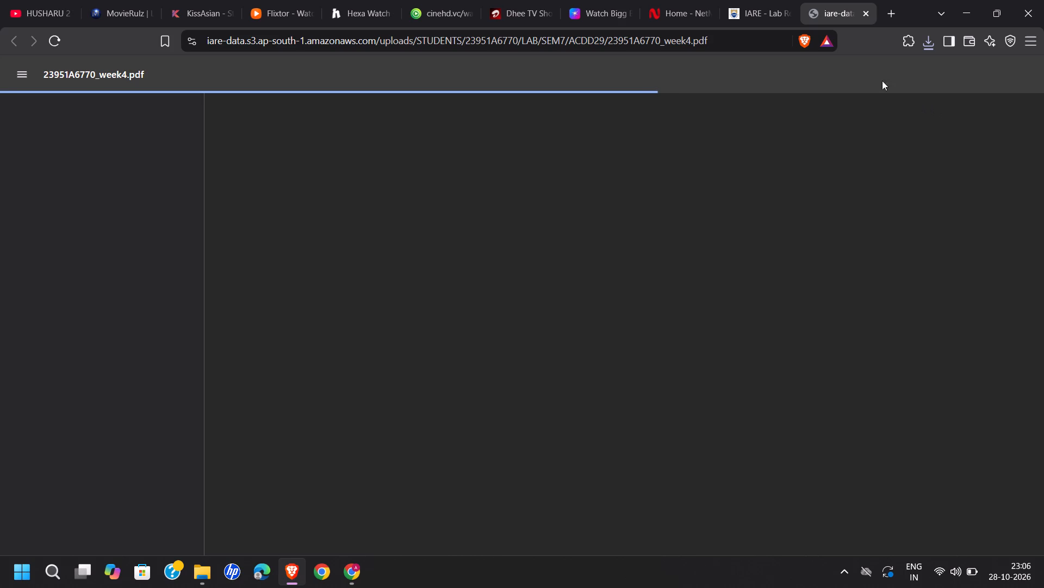
Look through the AAT-II and AAT (Concept Video) upload pages in Samvidha and go back to the lab record page.
click(760, 7)
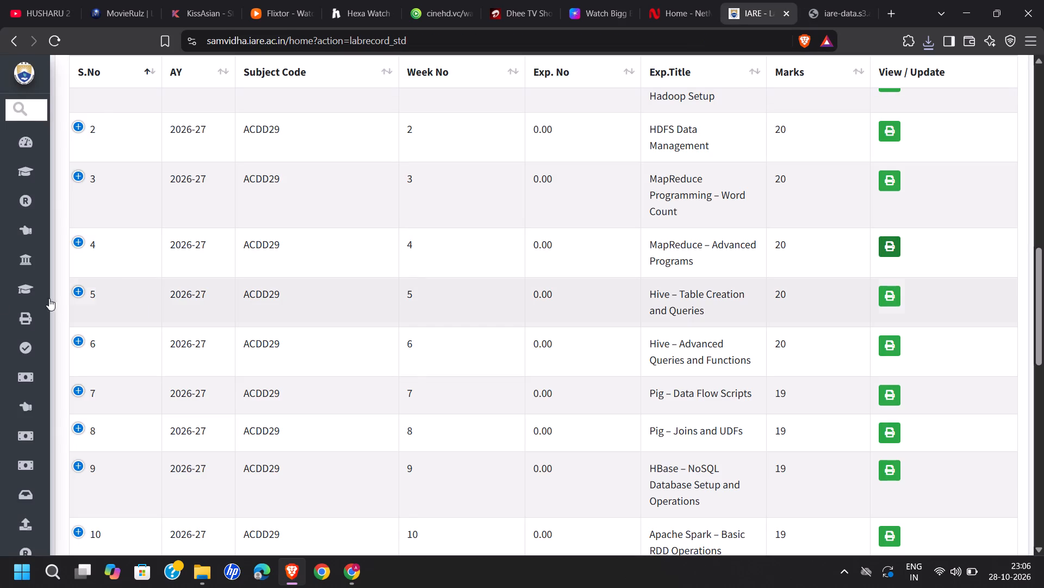
scroll(34, 409, down, 5)
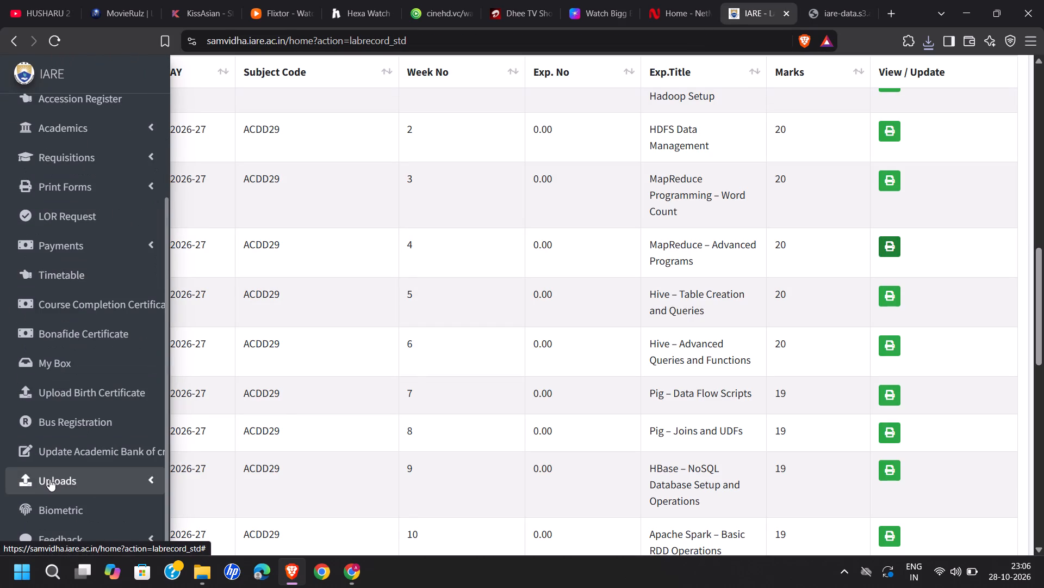
click(49, 479)
scroll(49, 479, down, 3)
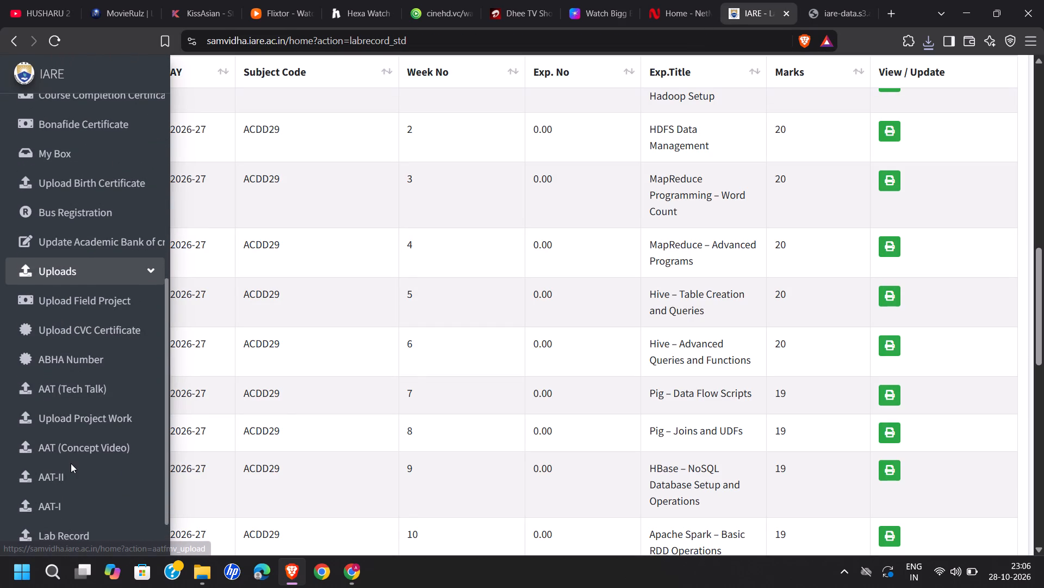
click(91, 467)
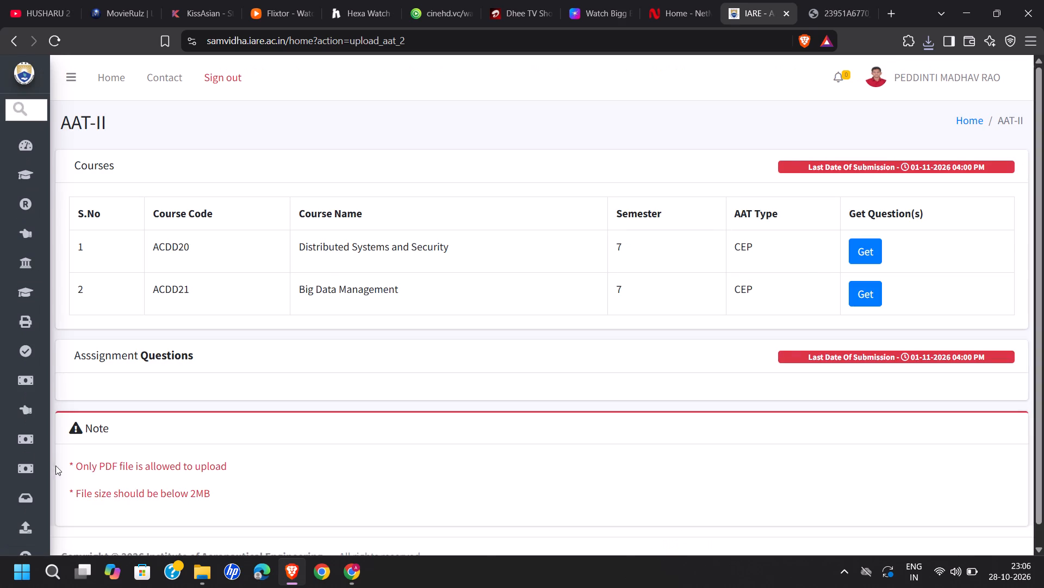
scroll(42, 454, down, 5)
click(57, 476)
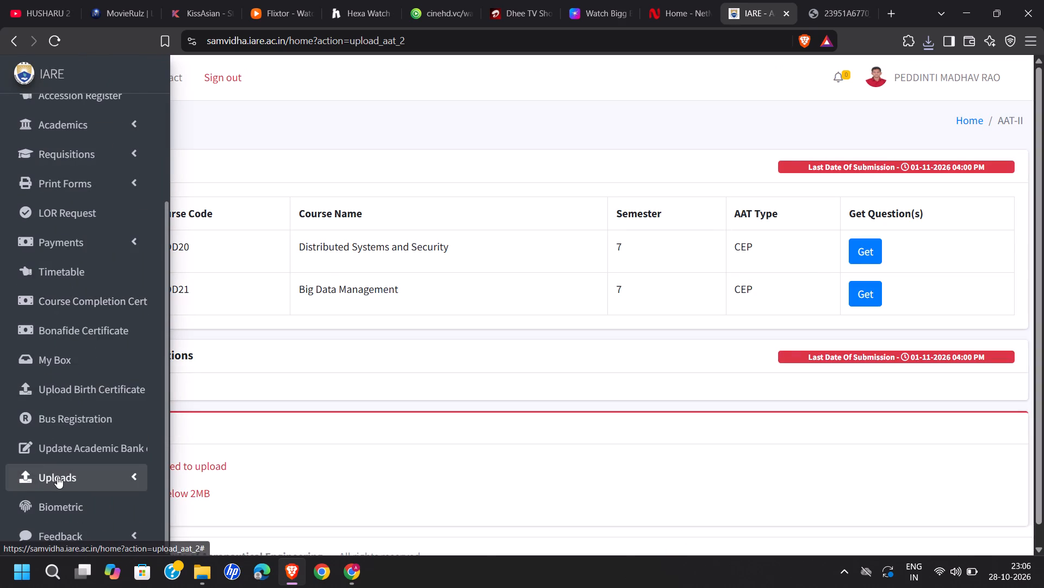
scroll(57, 476, down, 5)
click(112, 382)
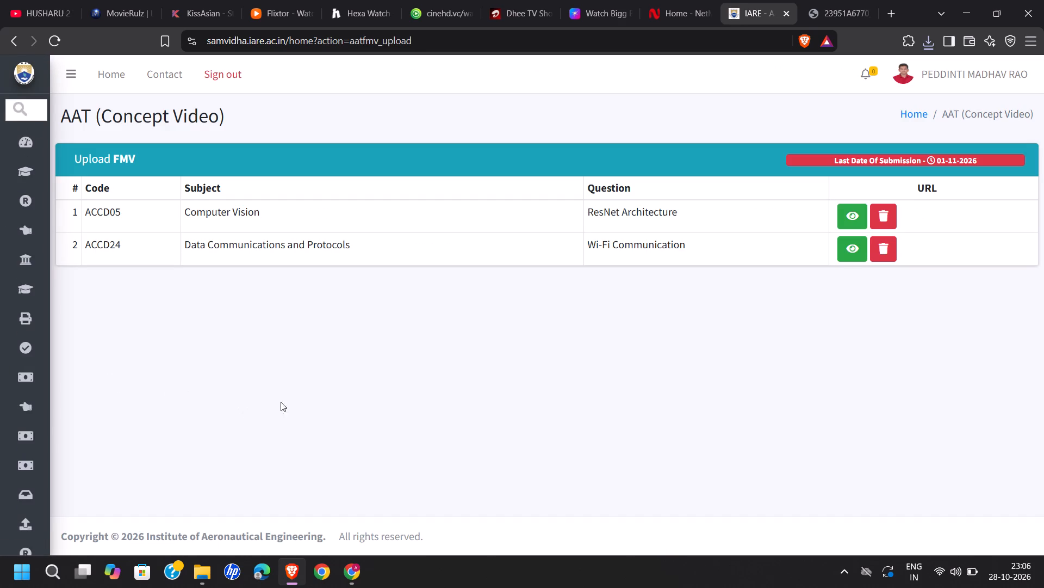
scroll(284, 401, right, 9)
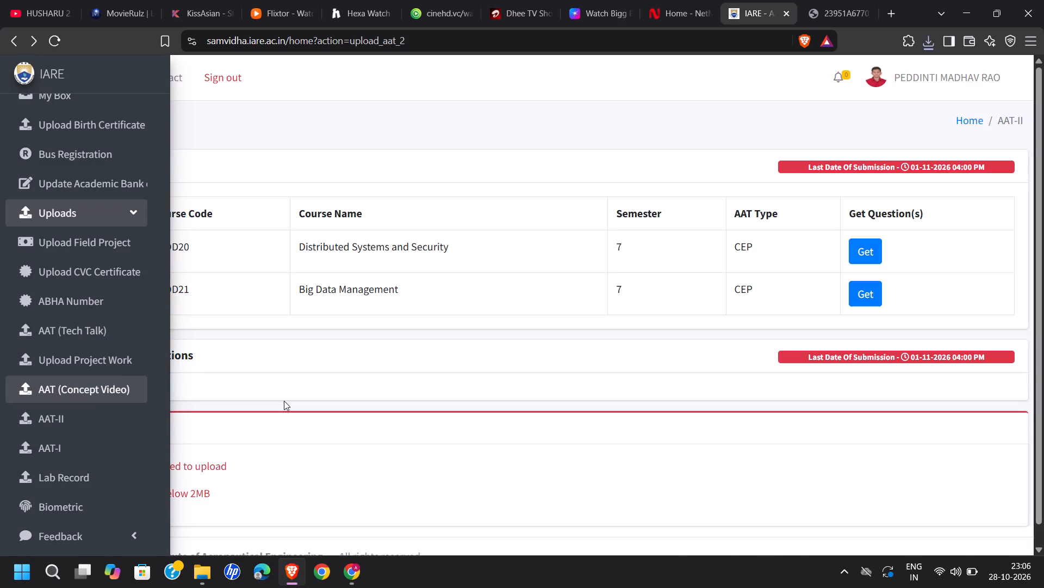
scroll(284, 401, right, 9)
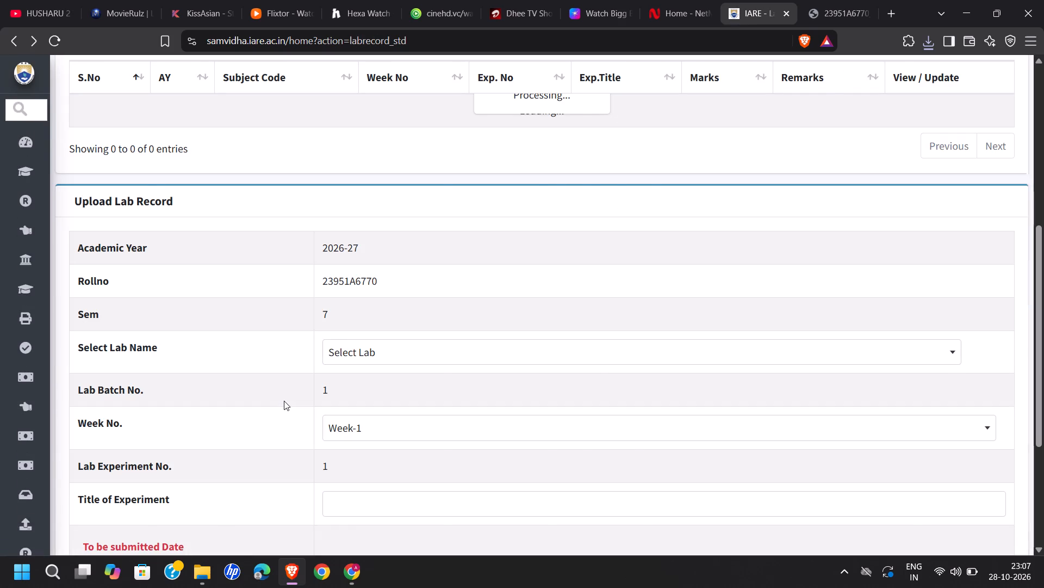
Return to the week 4 PDF and download it into the Desktop worksheets folder with the file name week4.
click(820, 16)
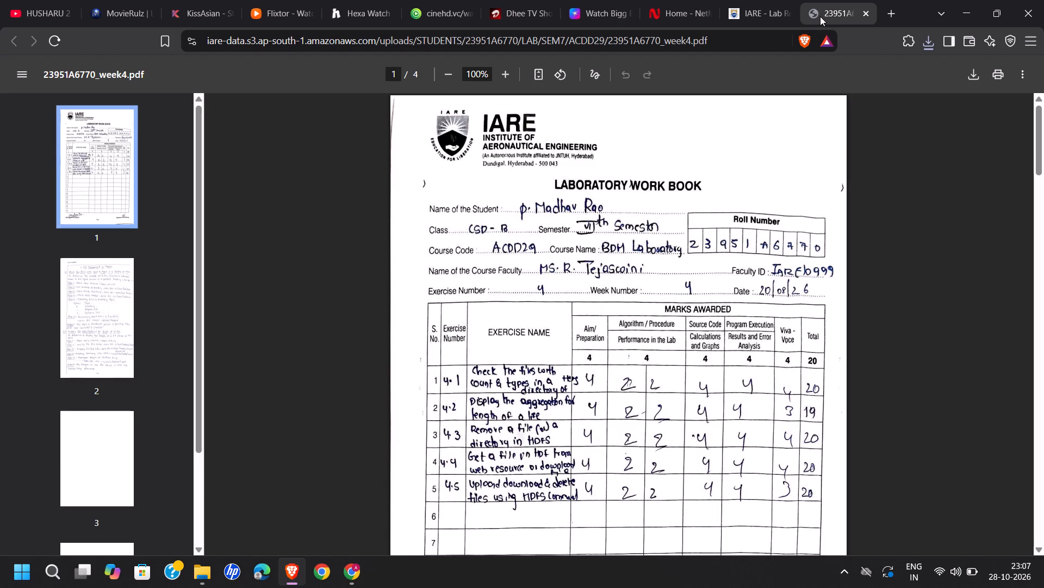
click(928, 42)
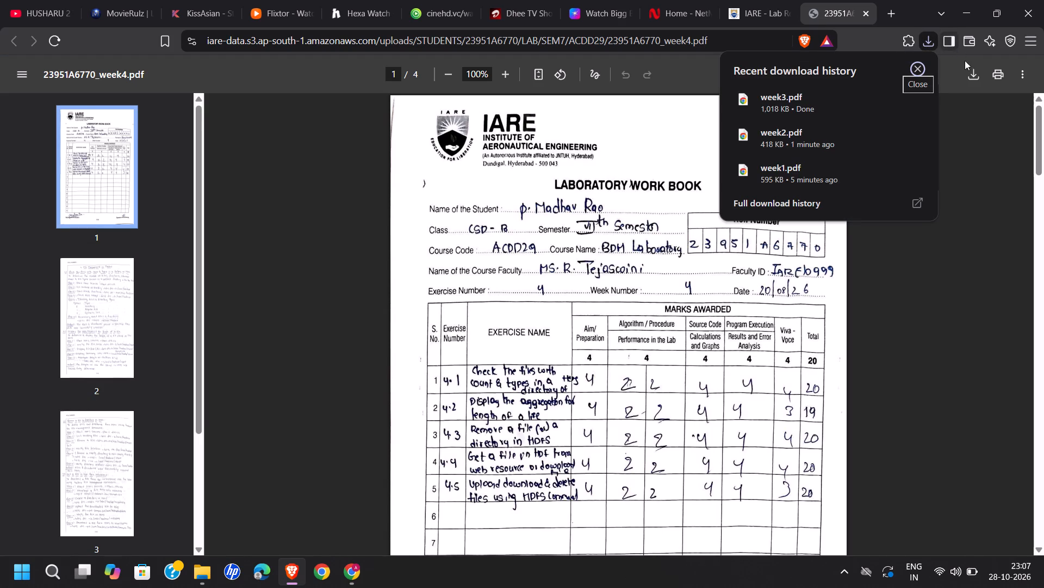
click(973, 77)
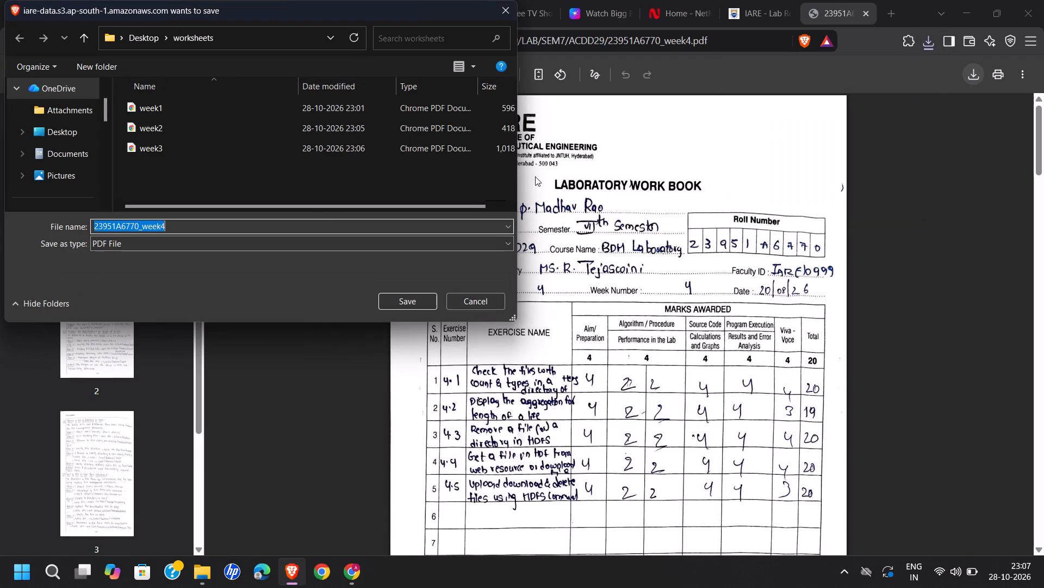
click(142, 224)
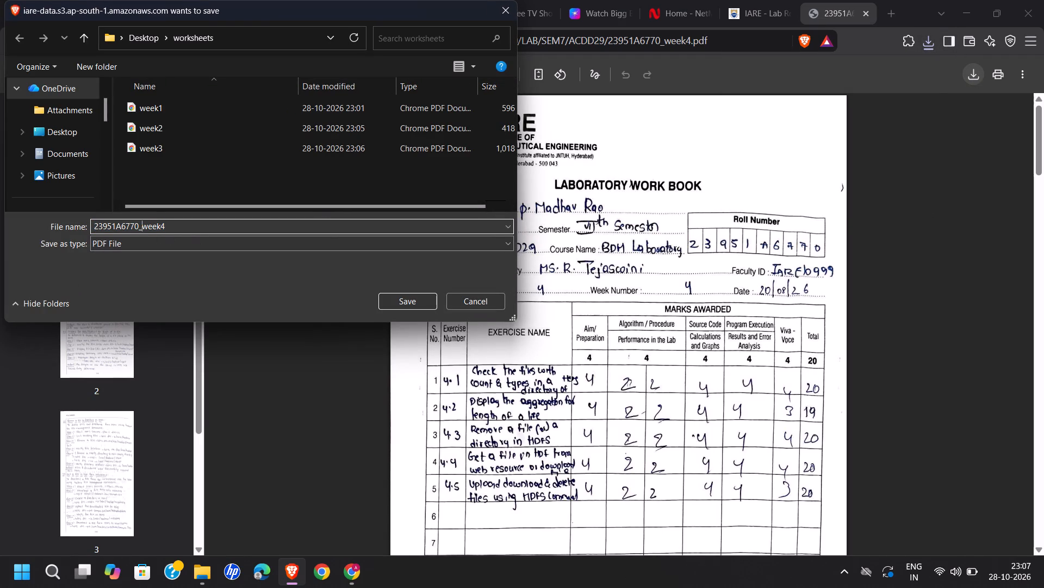
key(BackSpace)
key(BackSpace)
key(BackSpace)
key(BackSpace)
key(BackSpace)
key(BackSpace)
key(BackSpace)
key(BackSpace)
key(BackSpace)
key(BackSpace)
key(BackSpace)
key(BackSpace)
key(BackSpace)
key(BackSpace)
key(BackSpace)
key(BackSpace)
click(383, 302)
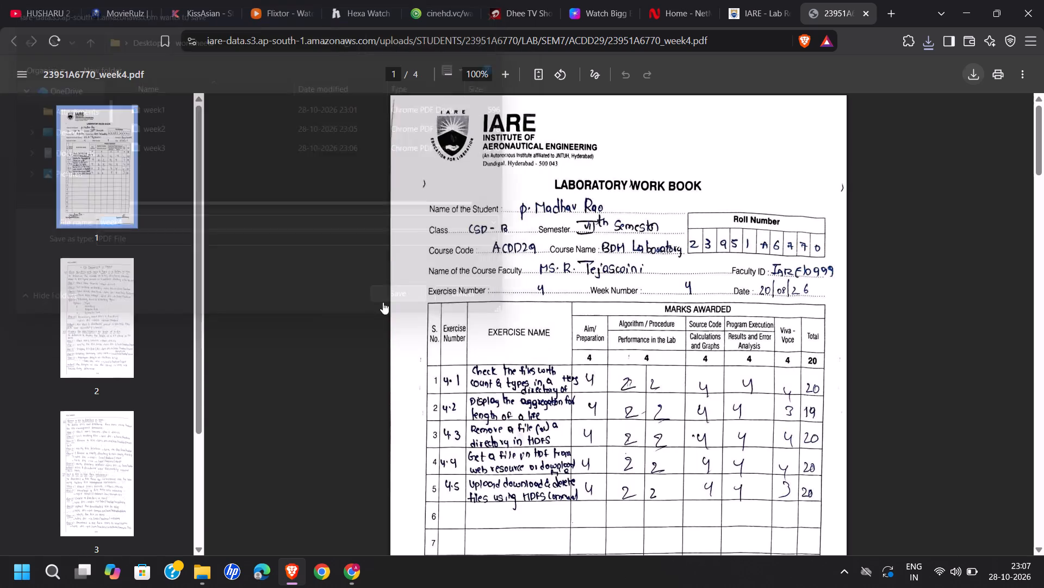
Close the week 4 PDF and open the week 5 Hive – Table Creation and Queries PDF from the lab record list.
key(ctrl+w)
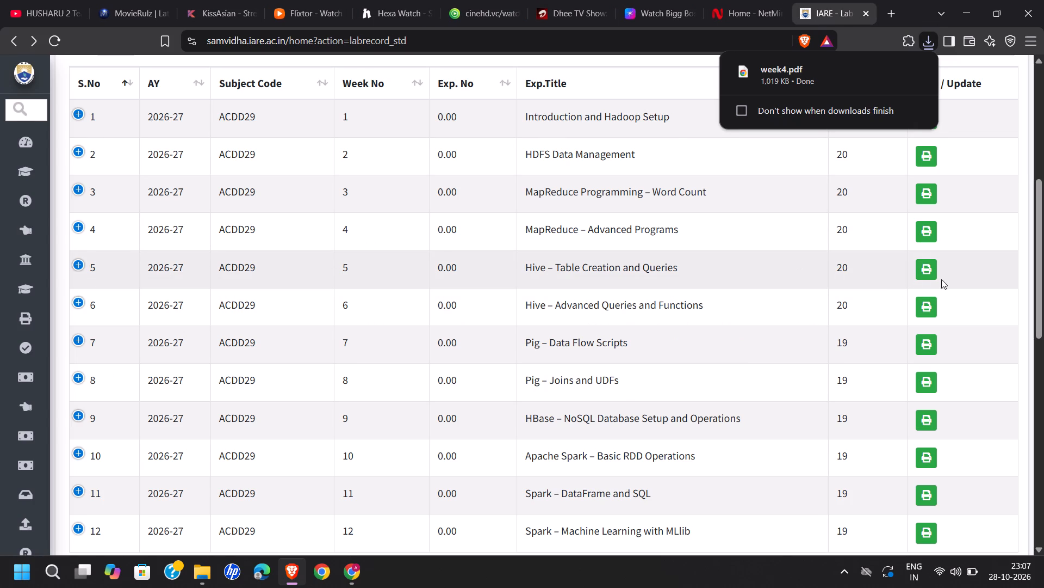
click(929, 273)
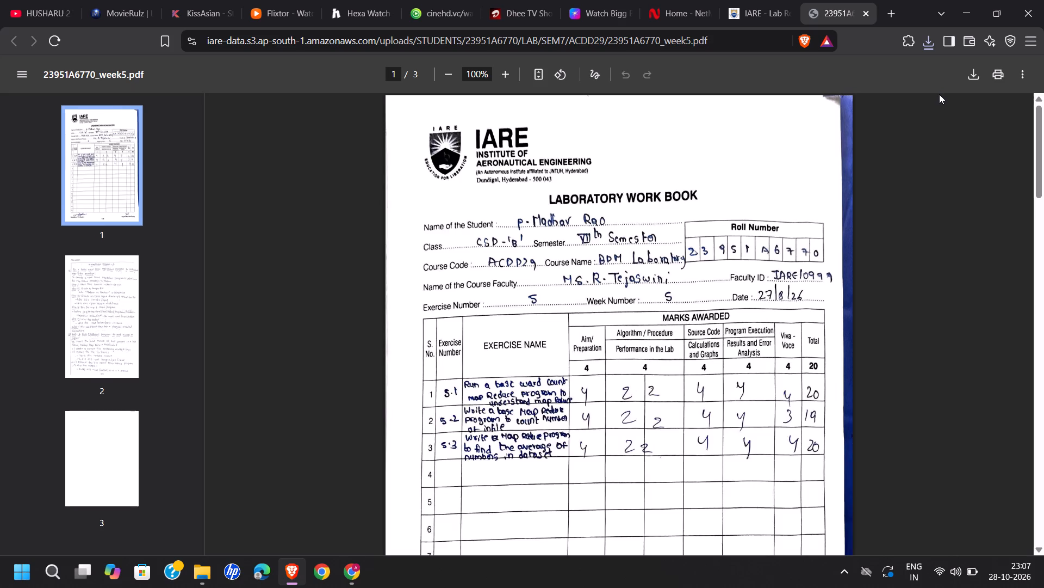
Download the week 5 PDF into the Desktop worksheets folder with the file name week5.
click(972, 78)
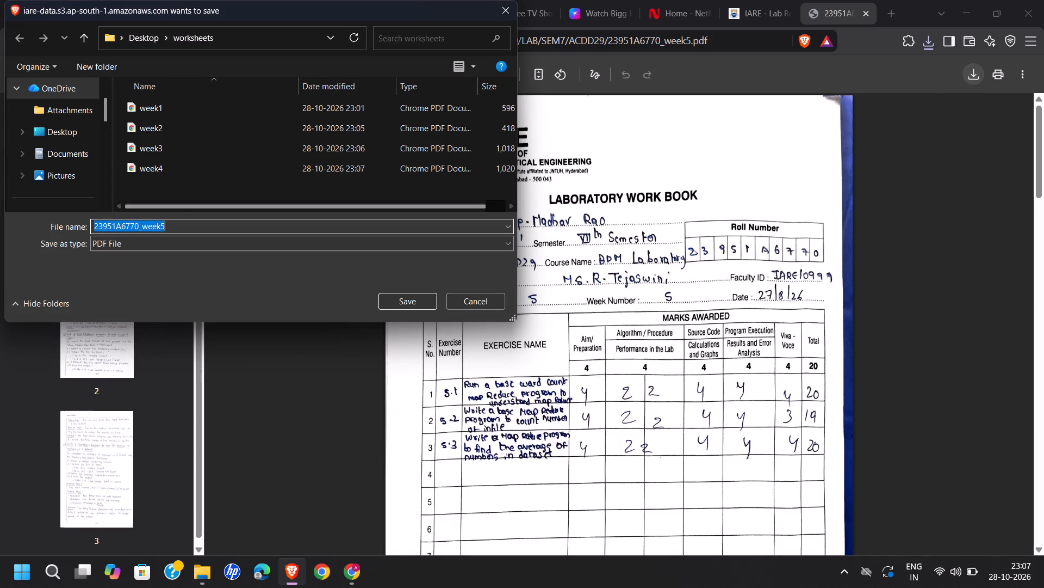
click(142, 225)
key(BackSpace)
key(BackSpace)
key(BackSpace)
key(BackSpace)
key(BackSpace)
key(BackSpace)
key(BackSpace)
key(BackSpace)
key(BackSpace)
key(BackSpace)
key(BackSpace)
key(BackSpace)
key(BackSpace)
key(BackSpace)
key(BackSpace)
key(BackSpace)
key(BackSpace)
key(BackSpace)
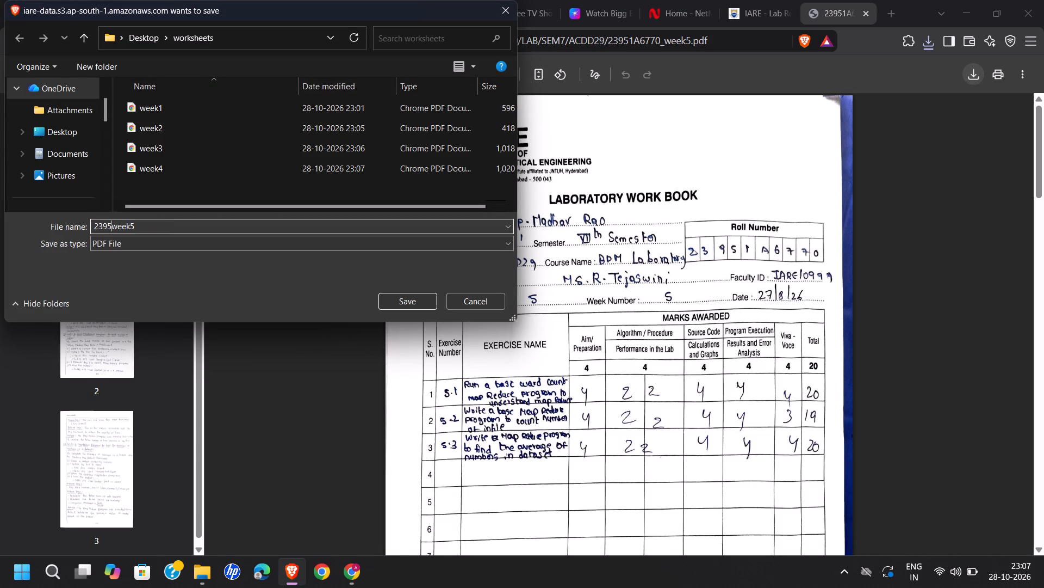
click(410, 305)
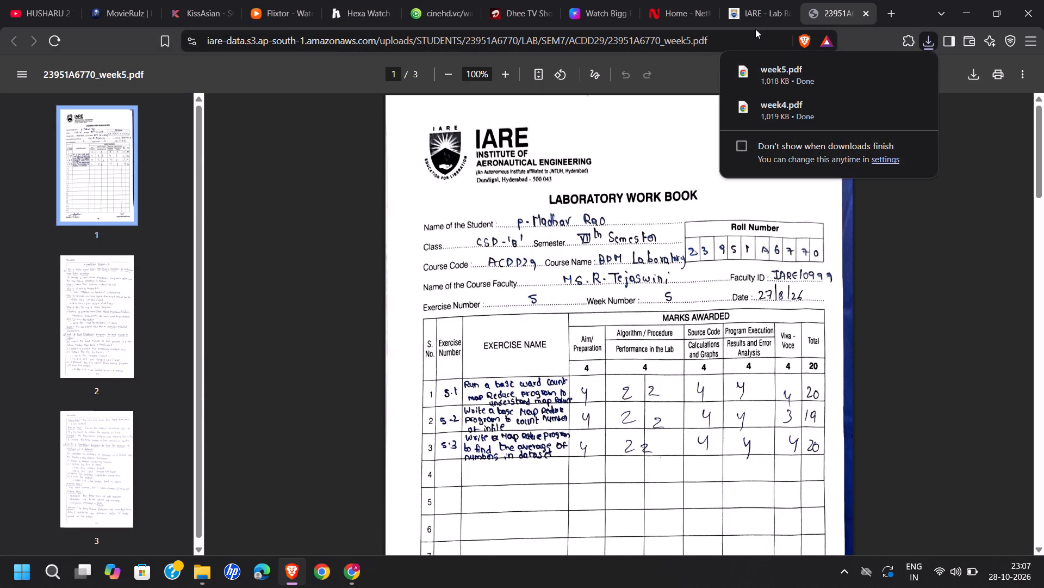
Close the week 5 PDF and open the week 6 Hive – Advanced Queries and Functions PDF from the lab record list.
key(ctrl+w)
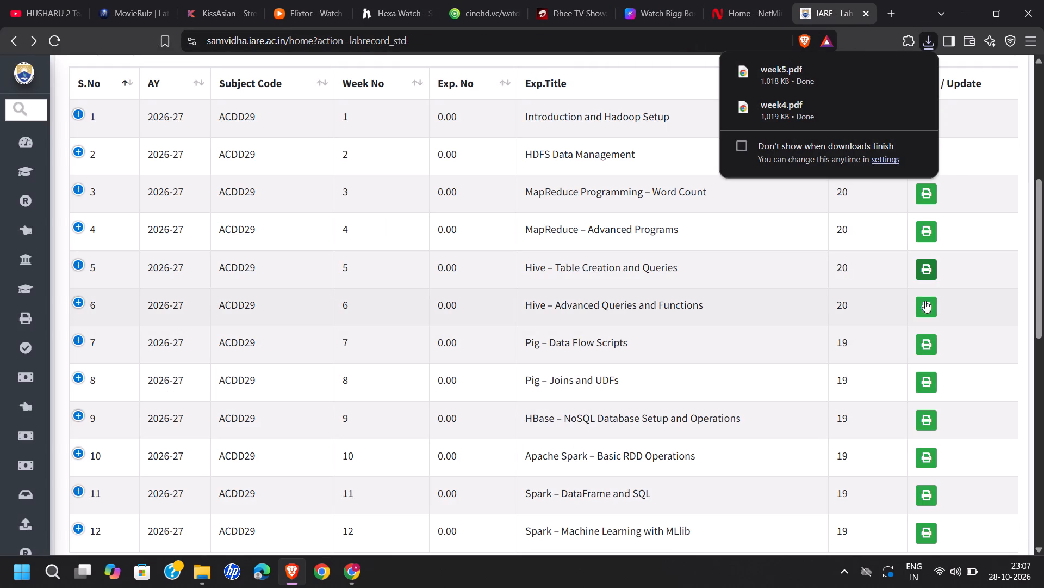
click(930, 307)
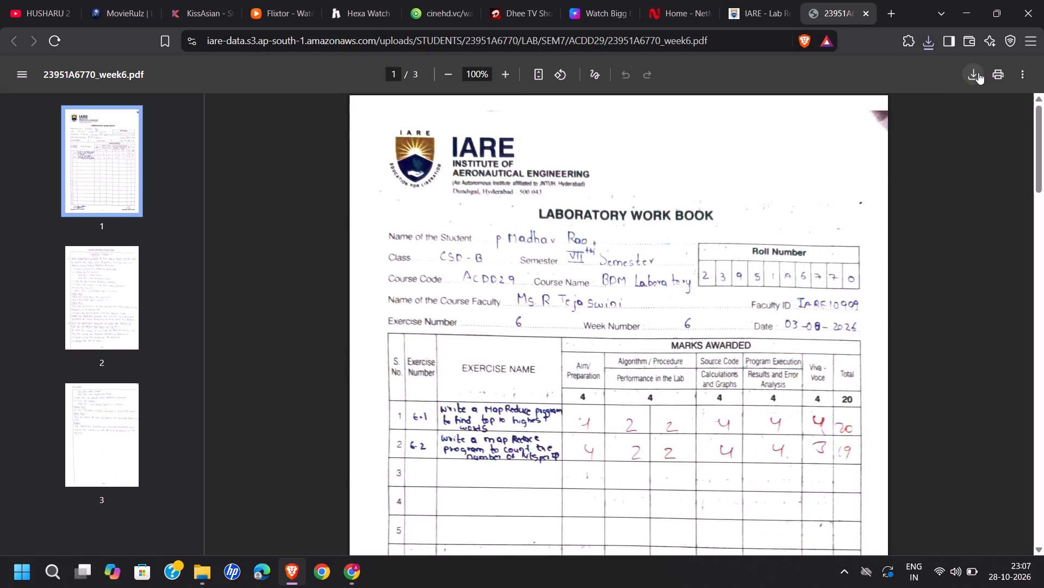
Download the week 6 PDF into the Desktop worksheets folder with the file name week6.
click(978, 72)
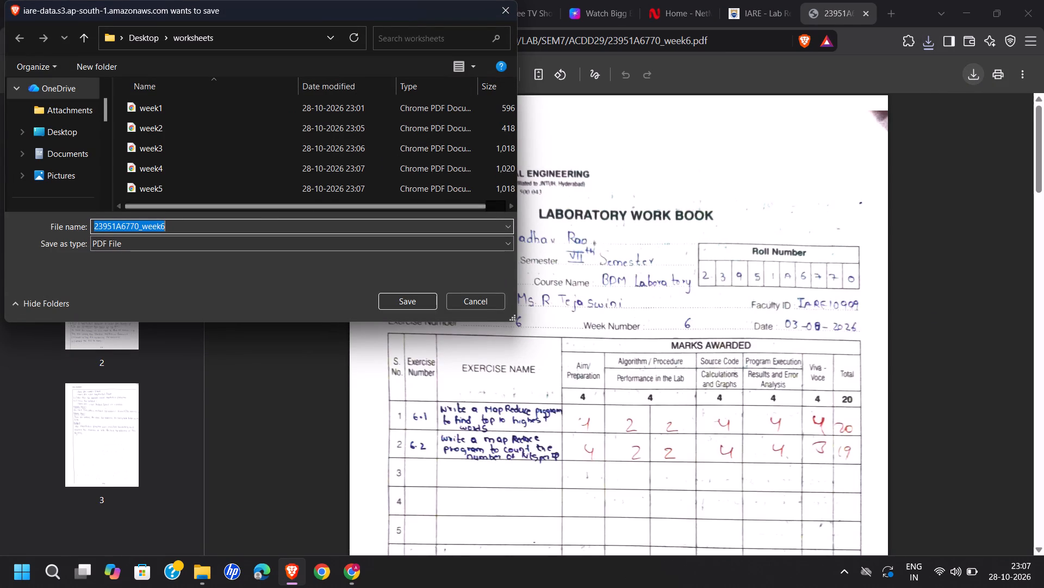
click(144, 230)
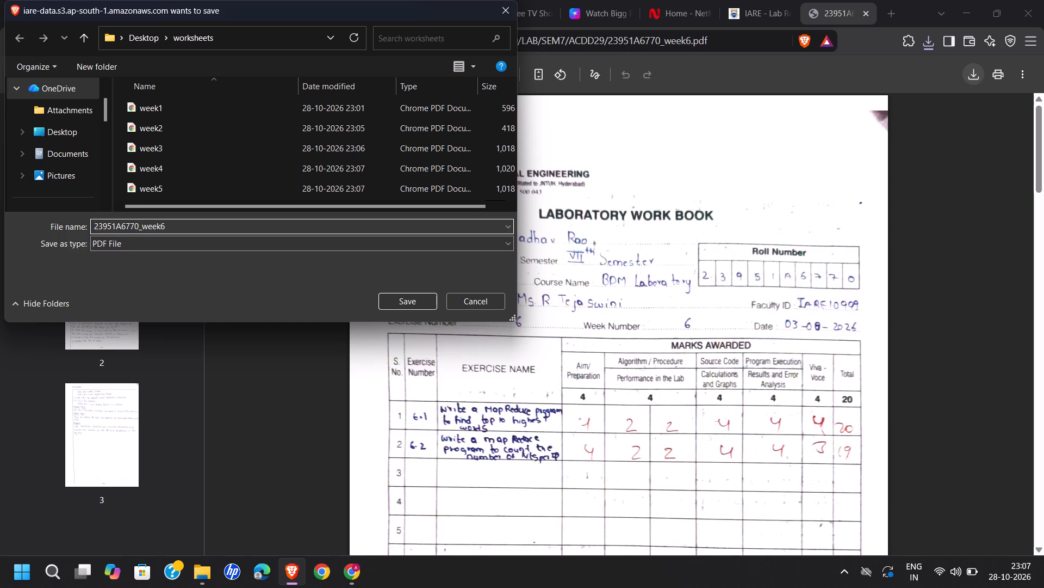
key(BackSpace)
key(BackSpace)
key(BackSpace)
key(BackSpace)
key(BackSpace)
key(BackSpace)
key(BackSpace)
key(BackSpace)
key(BackSpace)
key(BackSpace)
key(BackSpace)
key(BackSpace)
key(BackSpace)
key(BackSpace)
key(BackSpace)
key(BackSpace)
key(BackSpace)
key(BackSpace)
key(BackSpace)
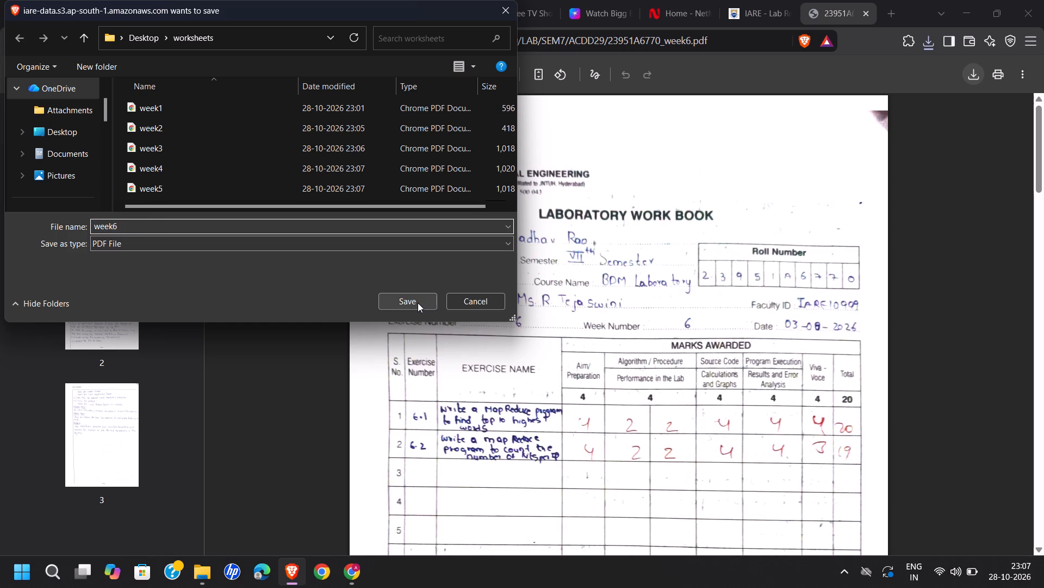
click(418, 302)
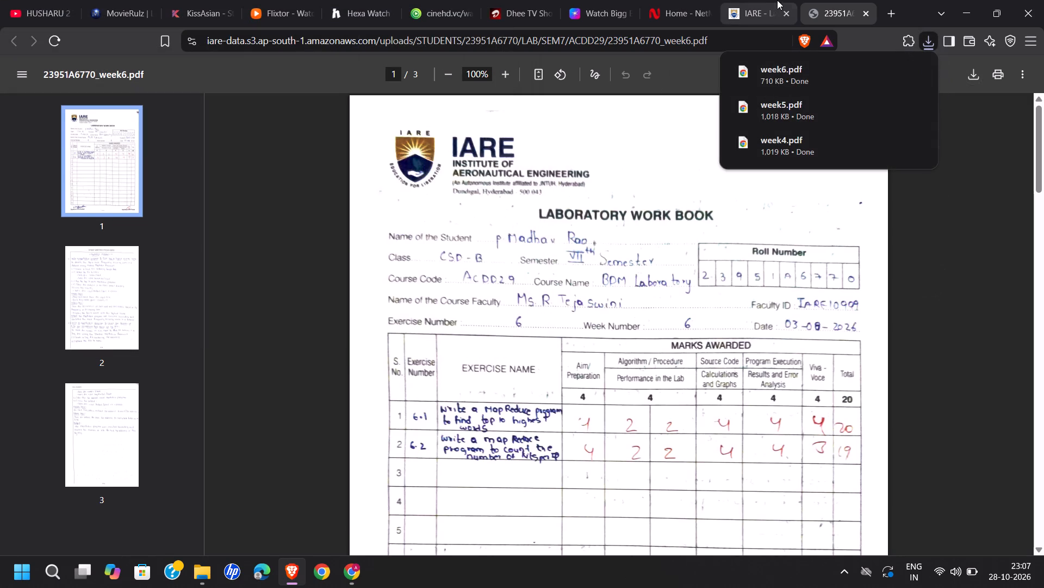
Close the week 6 PDF and open the week 7 Pig – Data Flow Scripts PDF from the lab record list.
key(ctrl+w)
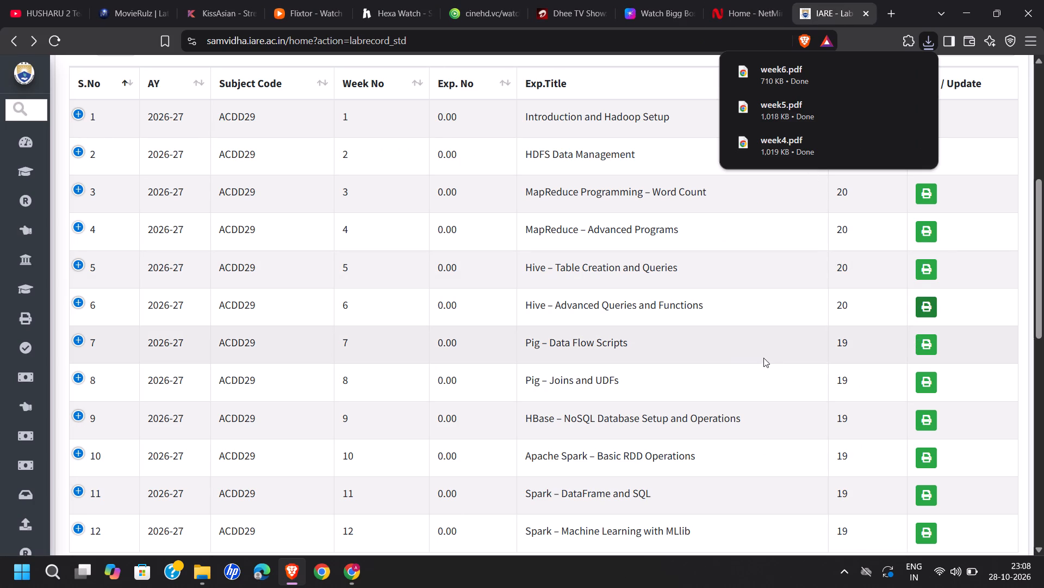
click(929, 344)
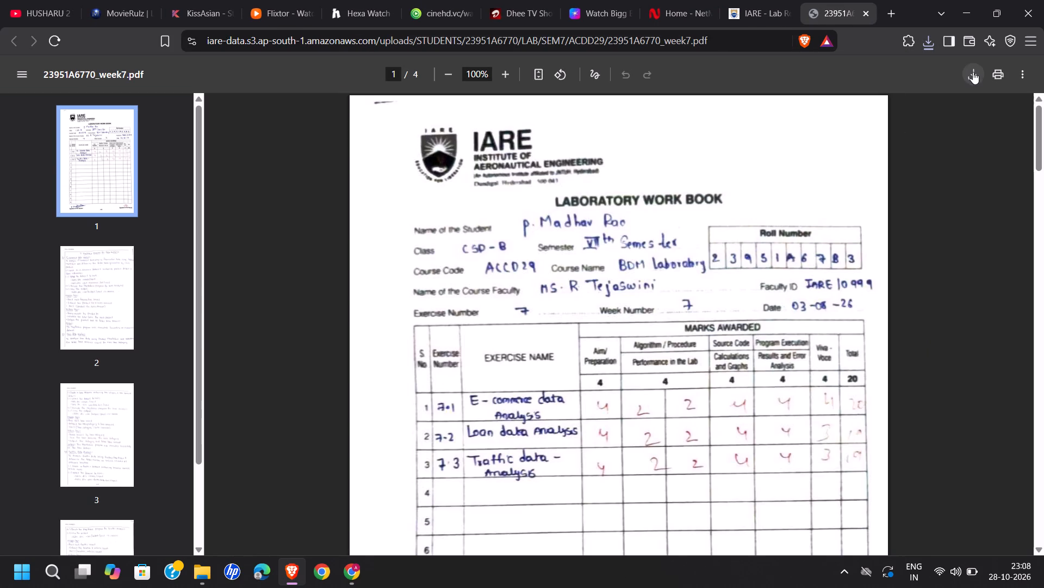
Download the week 7 PDF into the Desktop worksheets folder with the file name week7.
click(973, 72)
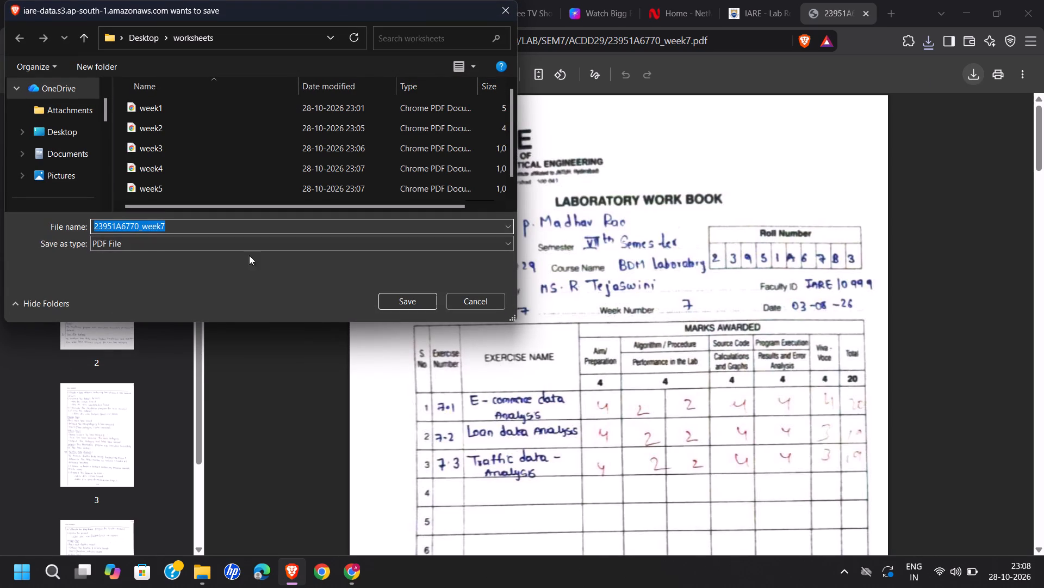
click(143, 229)
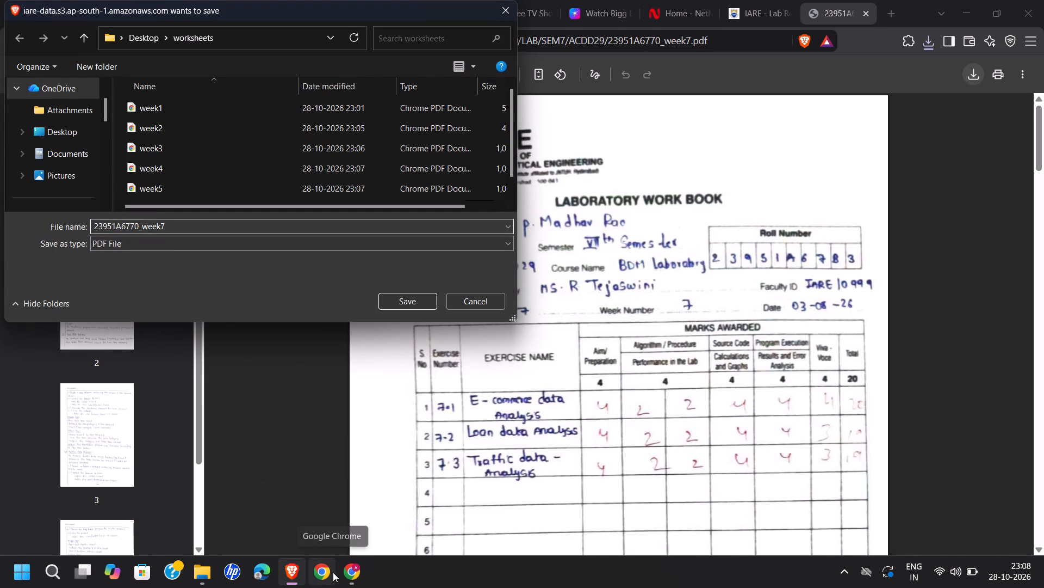
key(BackSpace)
key(BackSpace)
key(BackSpace)
key(BackSpace)
key(BackSpace)
key(BackSpace)
key(BackSpace)
key(BackSpace)
key(BackSpace)
key(BackSpace)
key(BackSpace)
key(BackSpace)
key(BackSpace)
key(BackSpace)
key(BackSpace)
key(BackSpace)
key(BackSpace)
key(BackSpace)
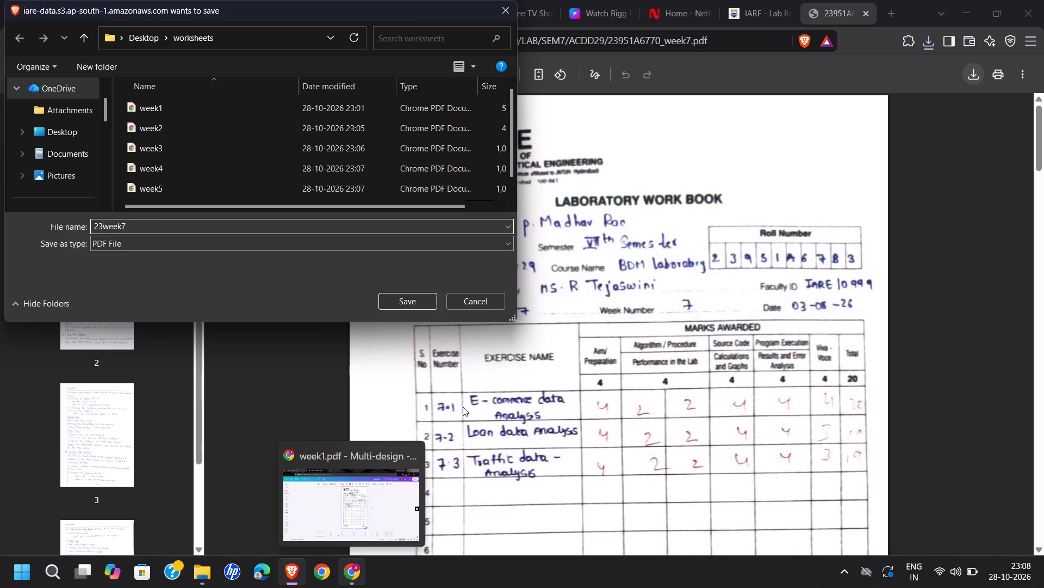
click(410, 302)
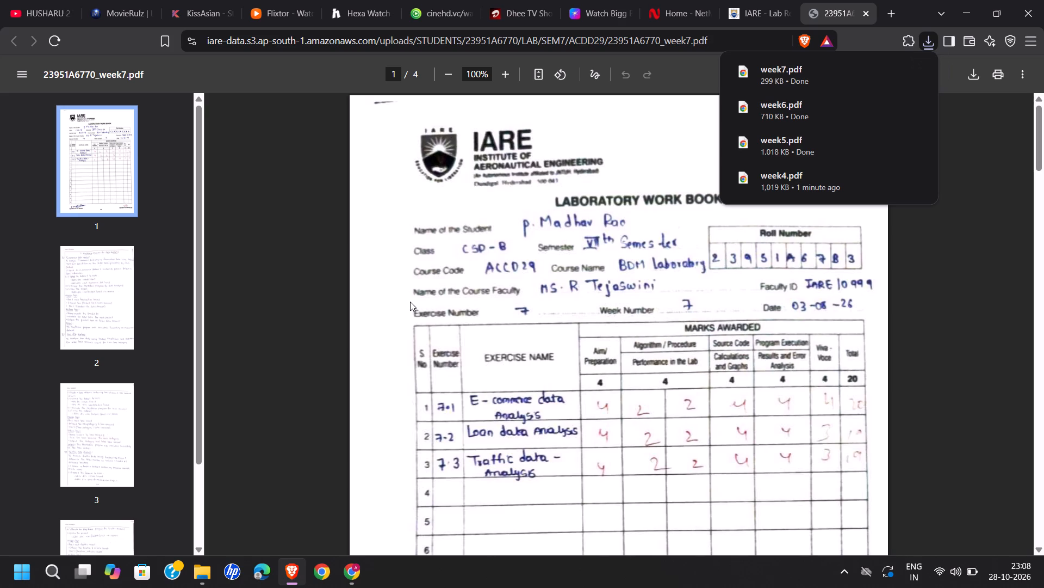
Open the week 8 Pig – Joins and UDFs PDF from the lab record list and close the week 7 PDF.
click(764, 6)
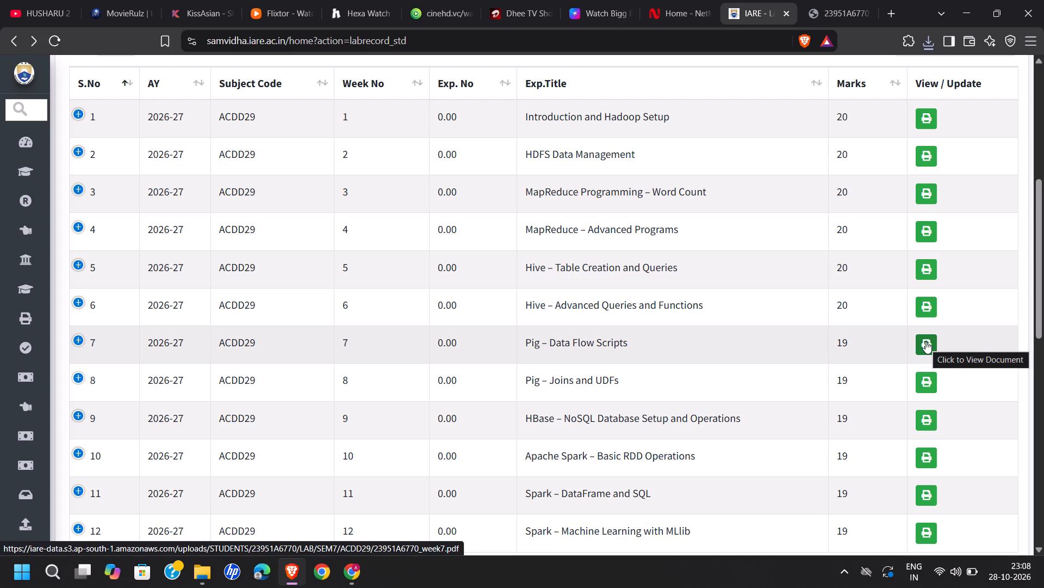
scroll(925, 341, down, 1)
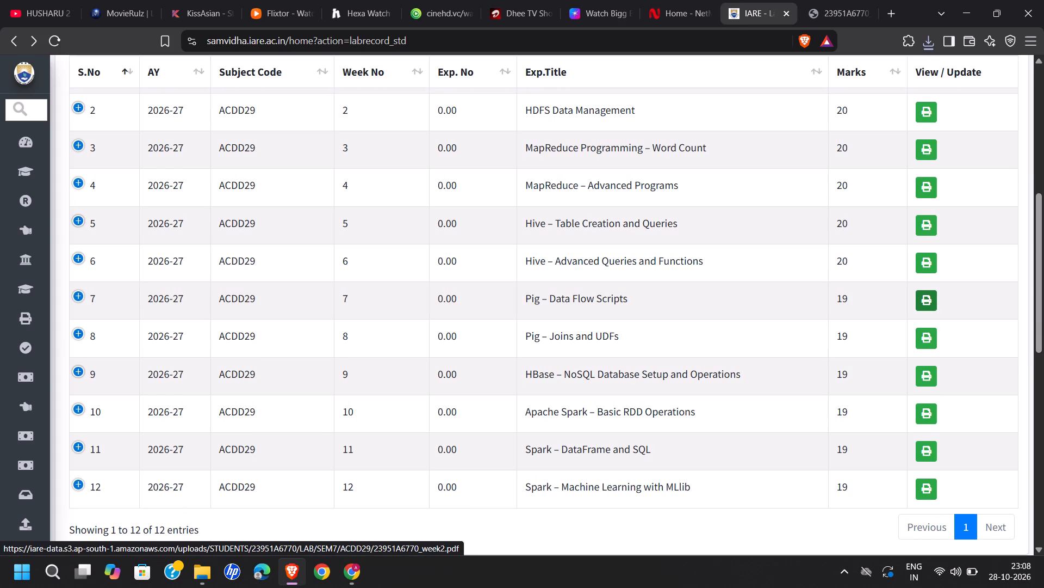
click(927, 41)
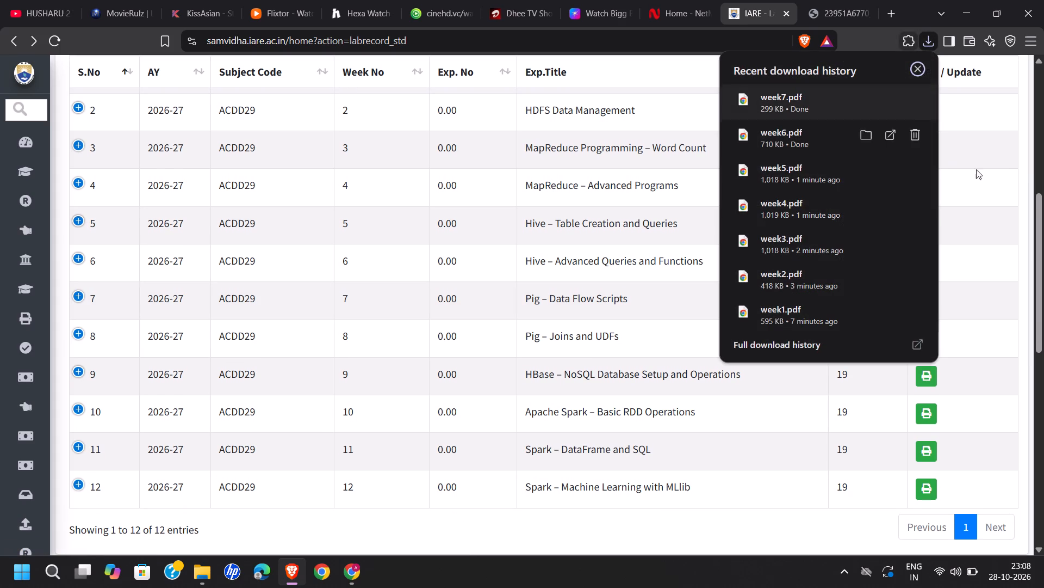
click(998, 208)
scroll(998, 208, down, 1)
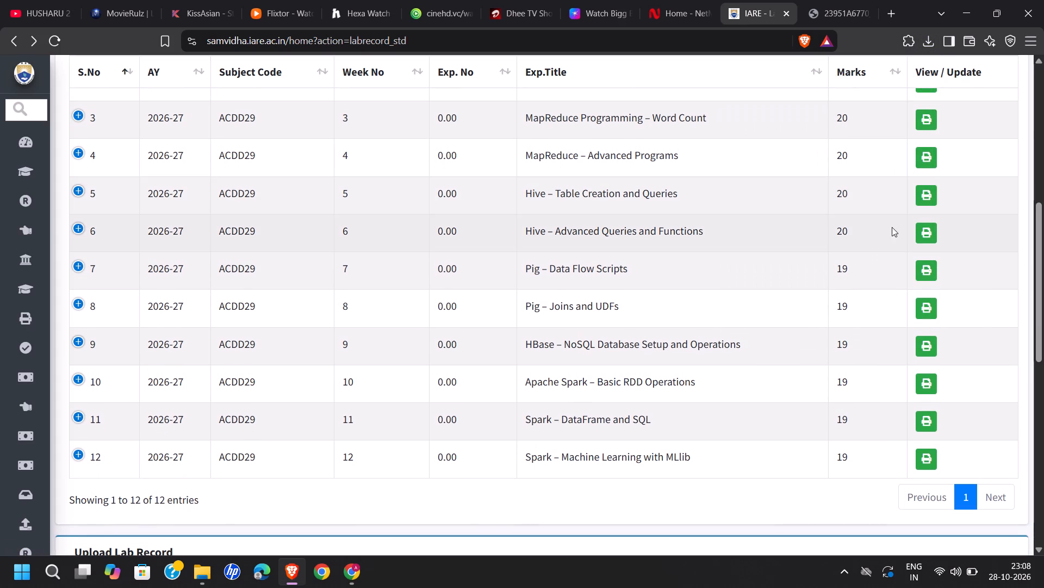
click(919, 307)
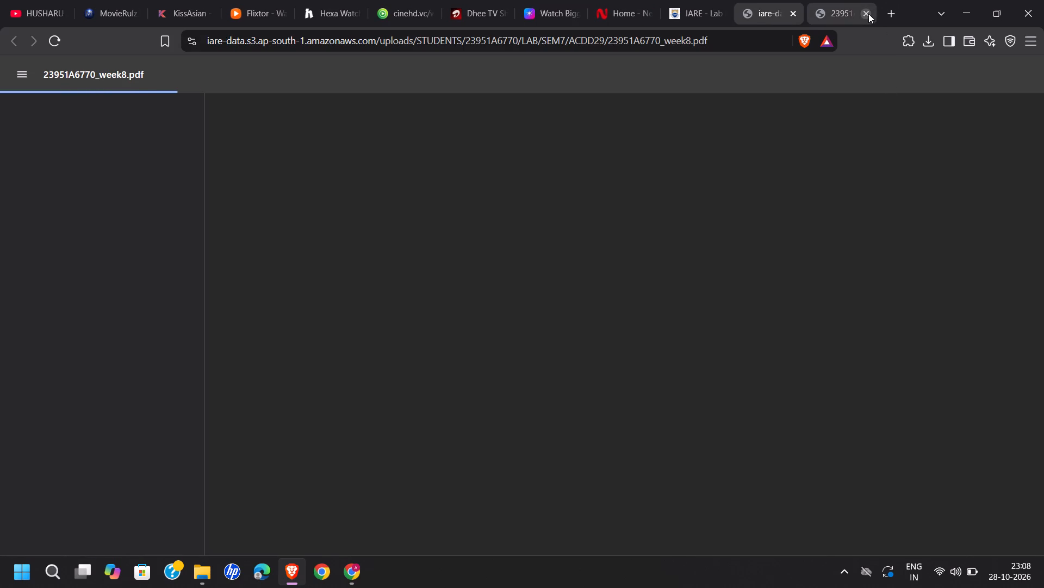
click(868, 14)
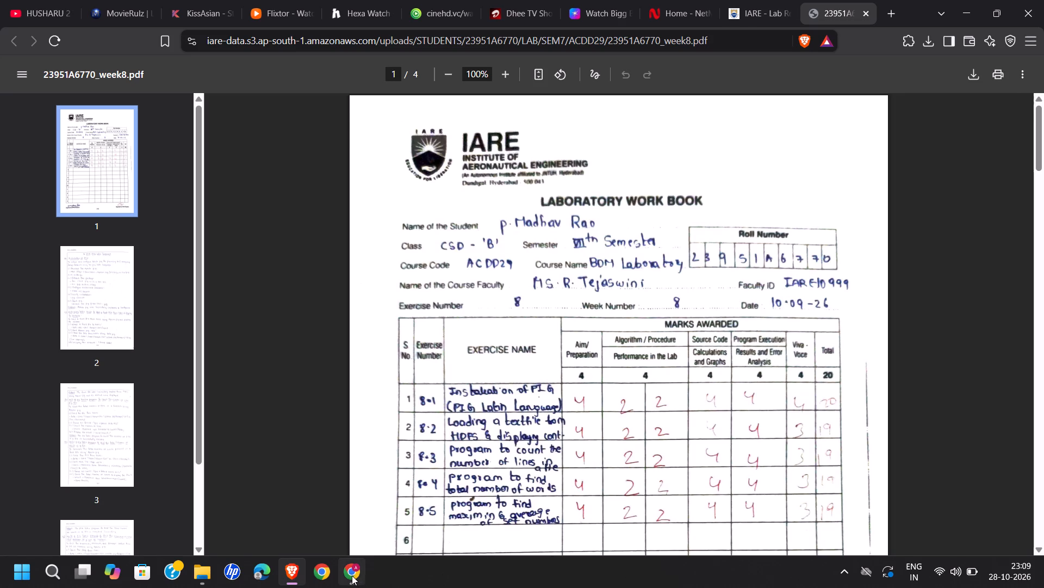
Switch to the week1.pdf design in Canva, look at the uploaded files, and return to the week 8 PDF in Brave.
click(352, 575)
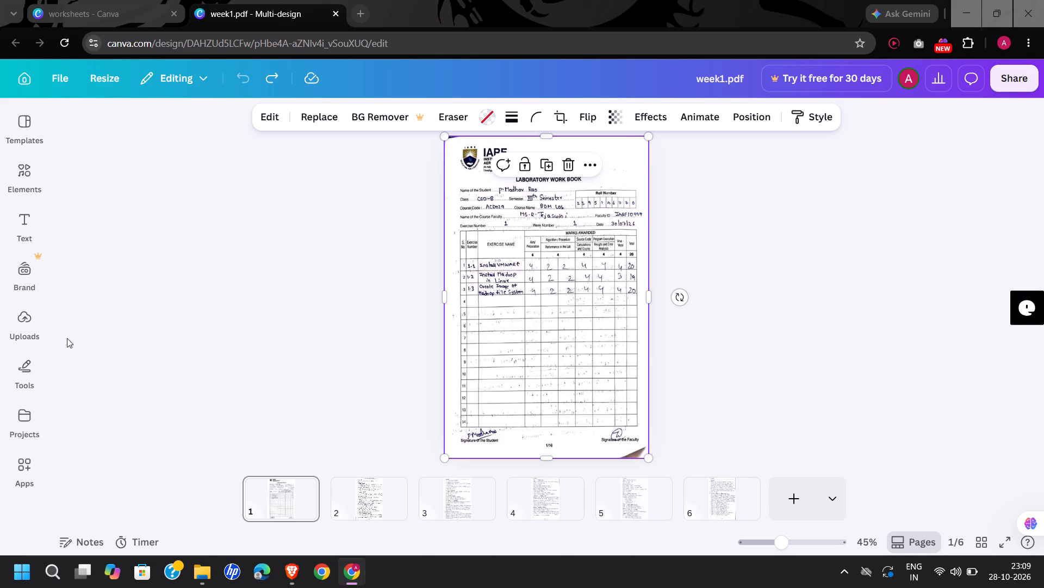
click(29, 310)
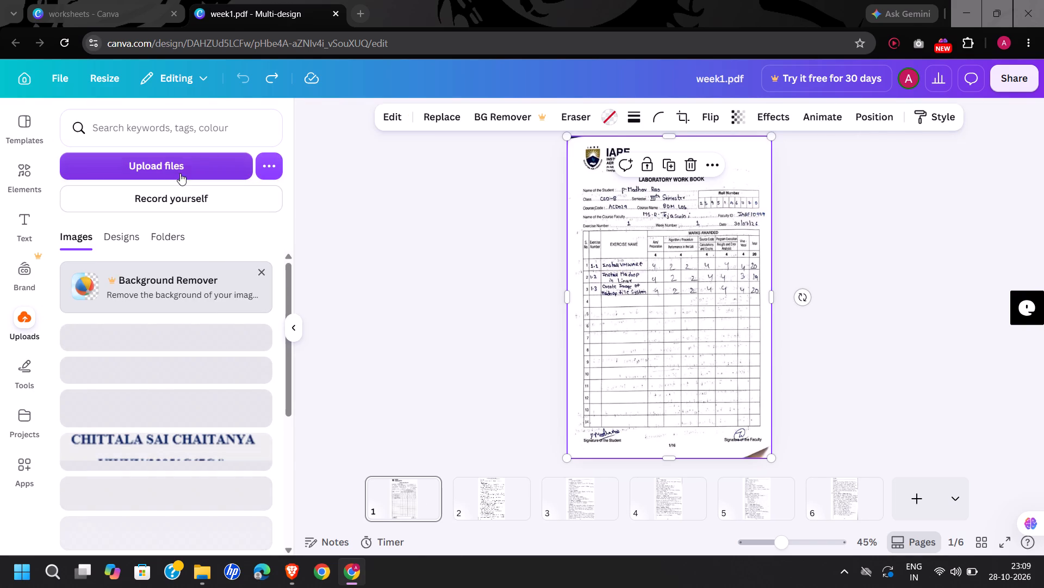
click(295, 327)
click(337, 316)
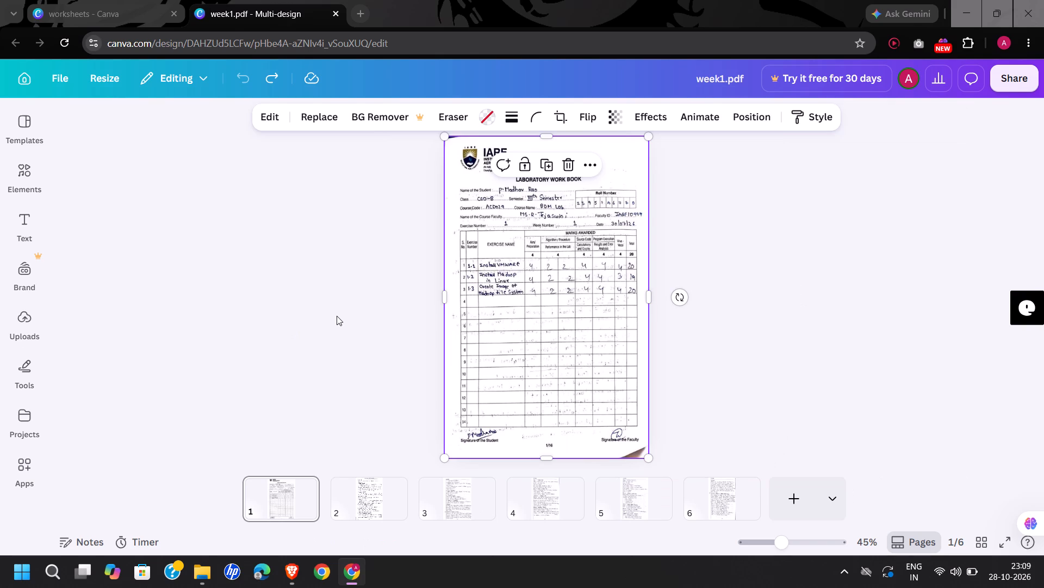
click(953, 3)
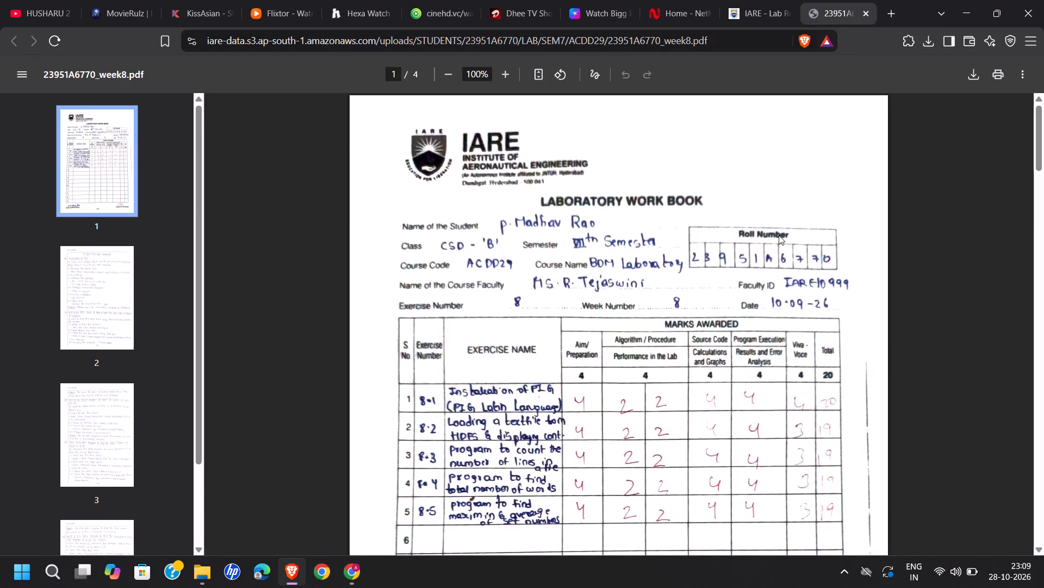
Download the week 8 PDF into the Desktop worksheets folder with the file name week8.
click(926, 43)
click(973, 75)
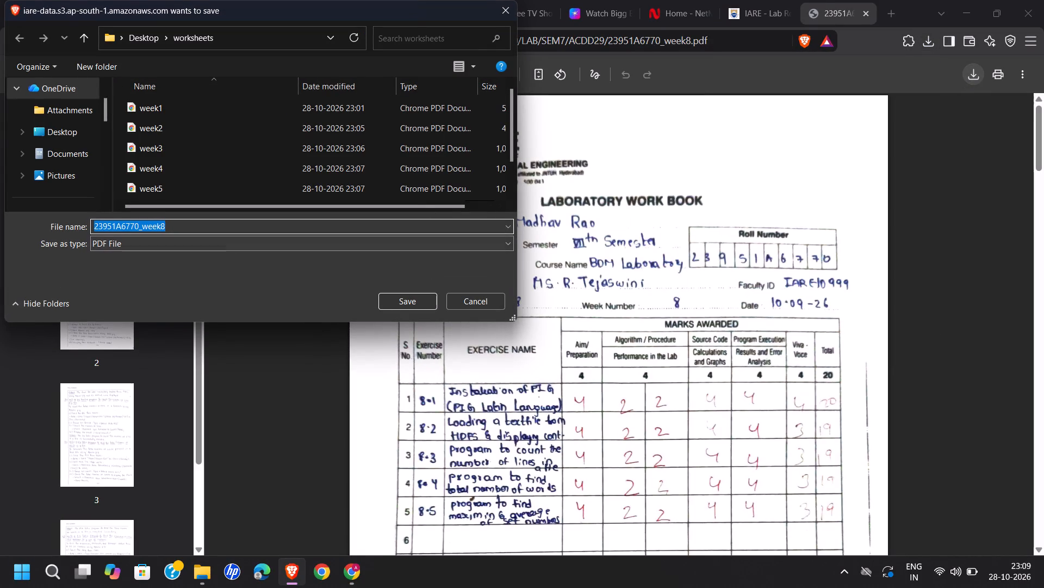
click(143, 230)
key(BackSpace)
key(BackSpace)
key(BackSpace)
key(BackSpace)
key(BackSpace)
key(BackSpace)
key(BackSpace)
key(BackSpace)
key(BackSpace)
key(BackSpace)
key(BackSpace)
key(BackSpace)
key(BackSpace)
key(BackSpace)
key(BackSpace)
key(BackSpace)
key(BackSpace)
key(BackSpace)
key(BackSpace)
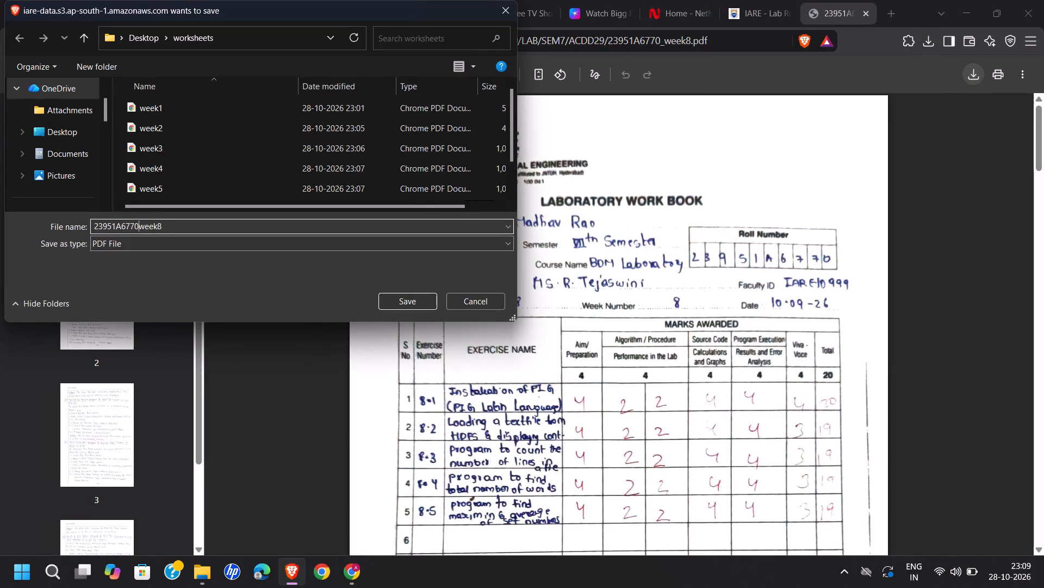
click(418, 303)
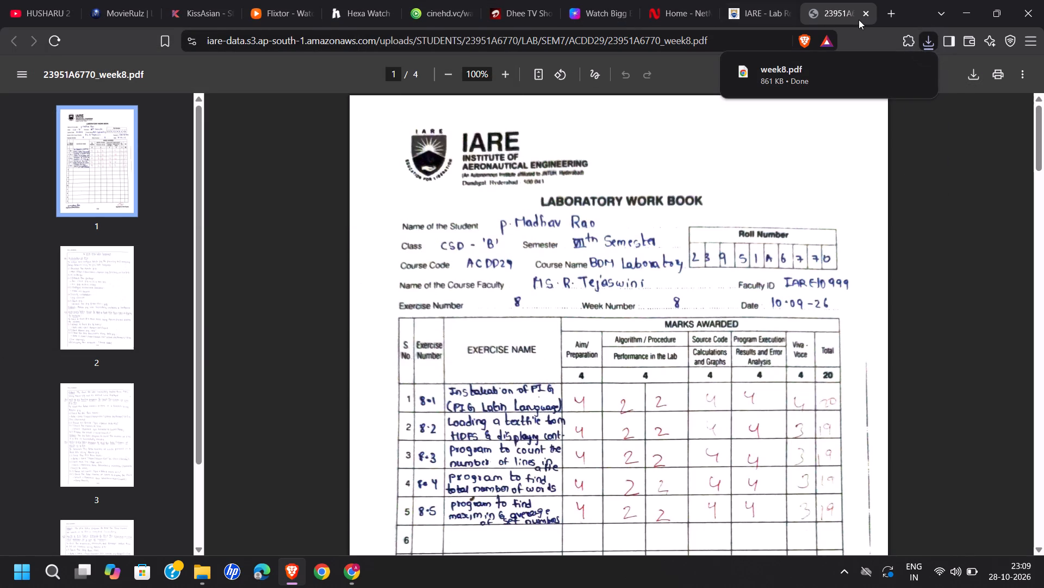
Close the week 8 PDF and open the week 9 HBase – NoSQL Database Setup and Operations PDF from the lab record list.
click(861, 16)
scroll(654, 348, down, 1)
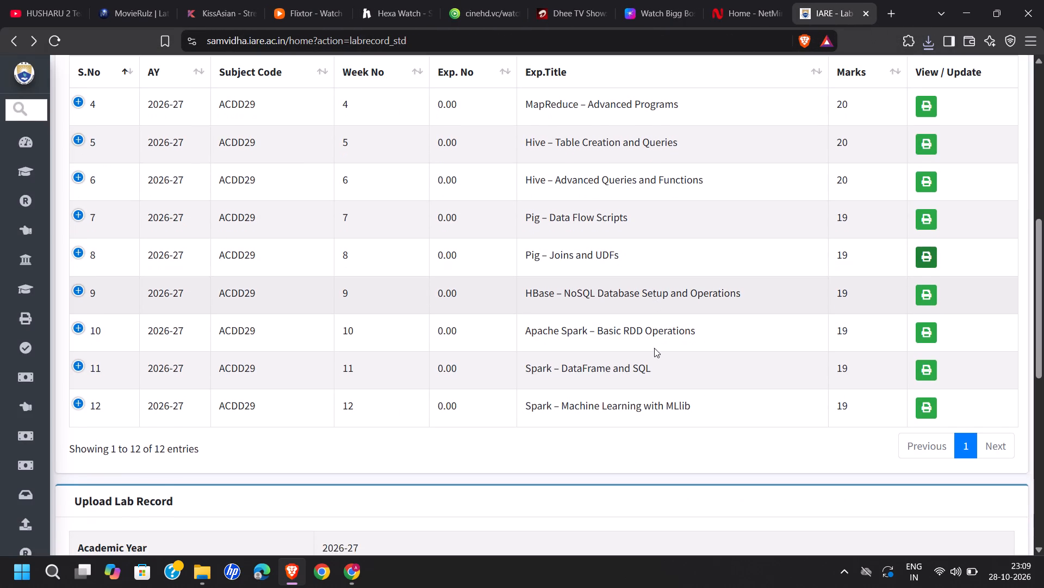
scroll(654, 348, down, 1)
click(923, 285)
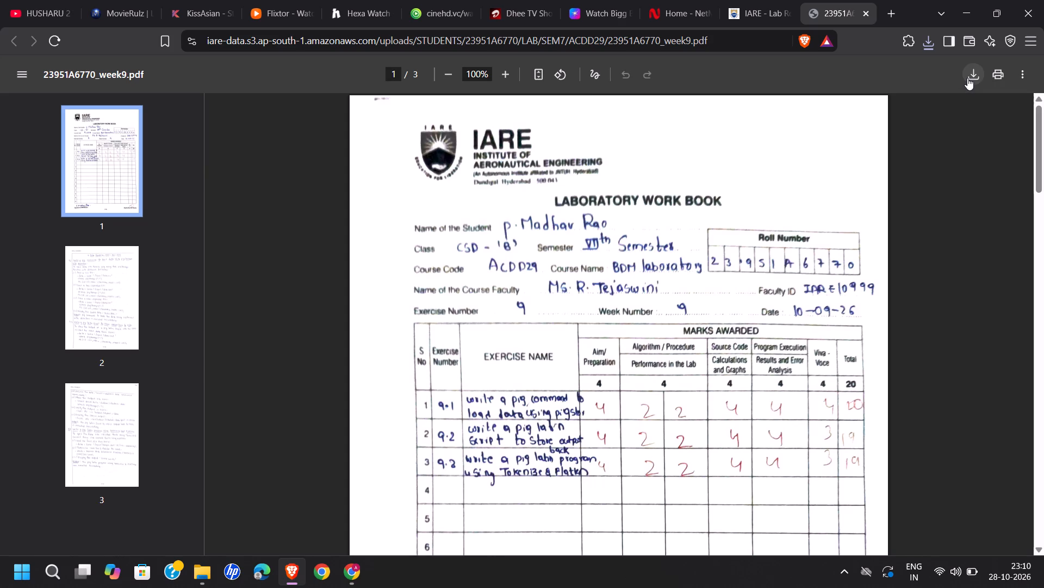
Download the week 9 PDF into the Desktop worksheets folder with the file name week9.
click(967, 78)
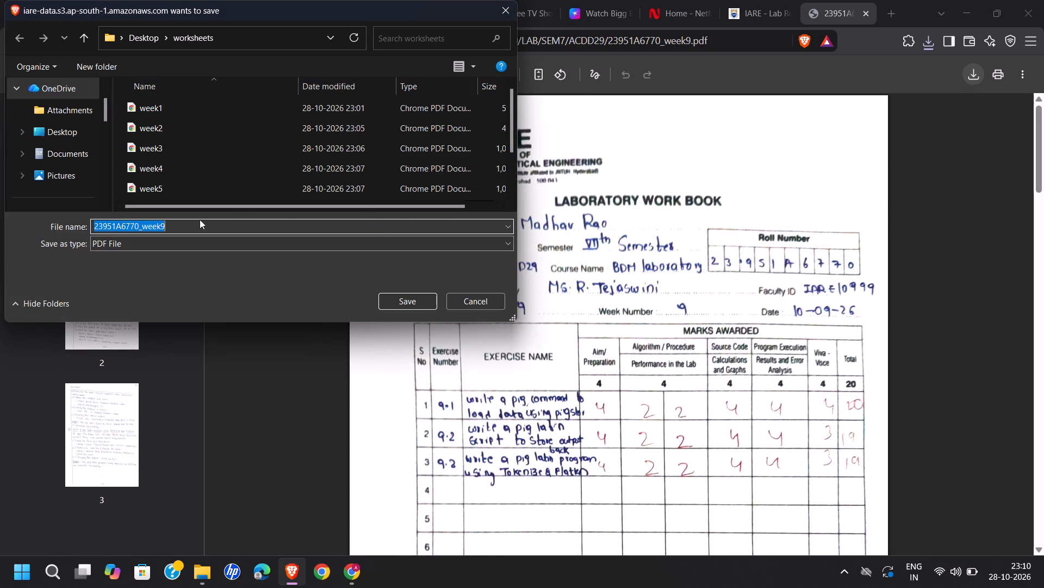
click(142, 224)
key(BackSpace)
key(BackSpace)
key(BackSpace)
key(BackSpace)
key(BackSpace)
key(BackSpace)
key(BackSpace)
key(BackSpace)
key(BackSpace)
key(BackSpace)
key(BackSpace)
key(BackSpace)
key(BackSpace)
key(BackSpace)
key(BackSpace)
key(BackSpace)
key(BackSpace)
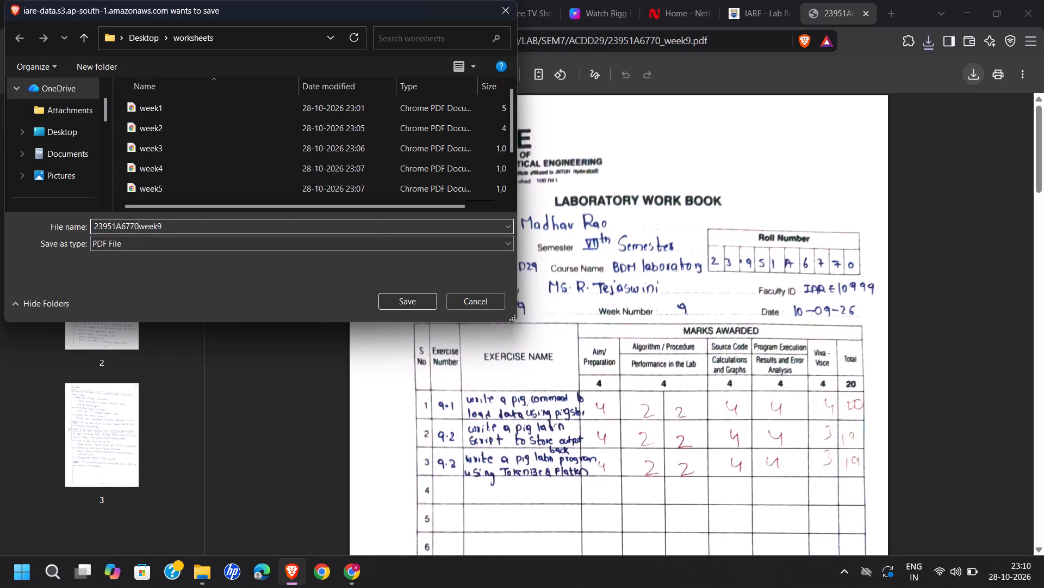
click(411, 303)
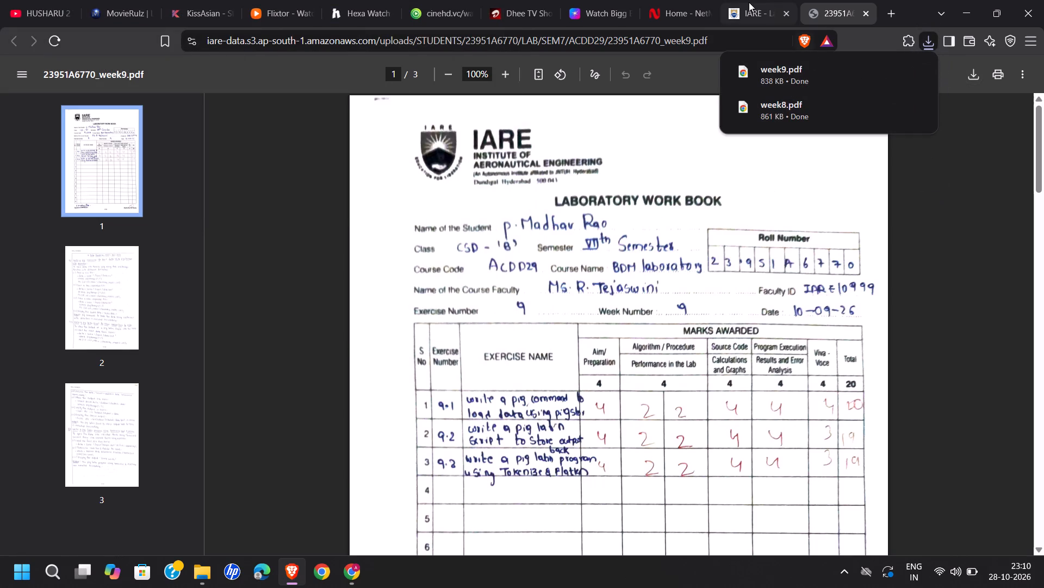
Open the week 10 Apache Spark – Basic RDD Operations PDF from the lab record list and close the week 9 PDF.
click(749, 3)
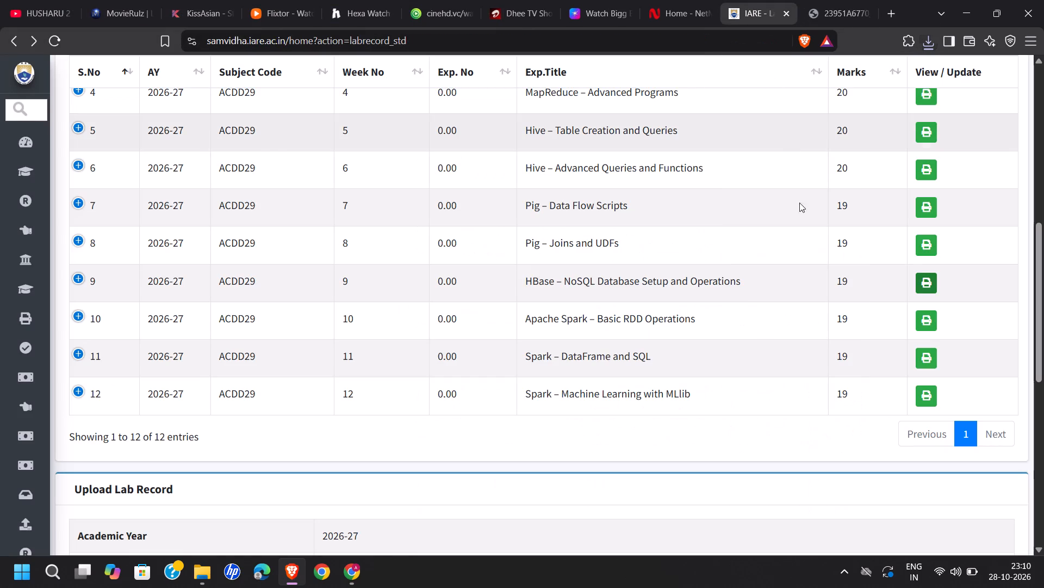
click(927, 318)
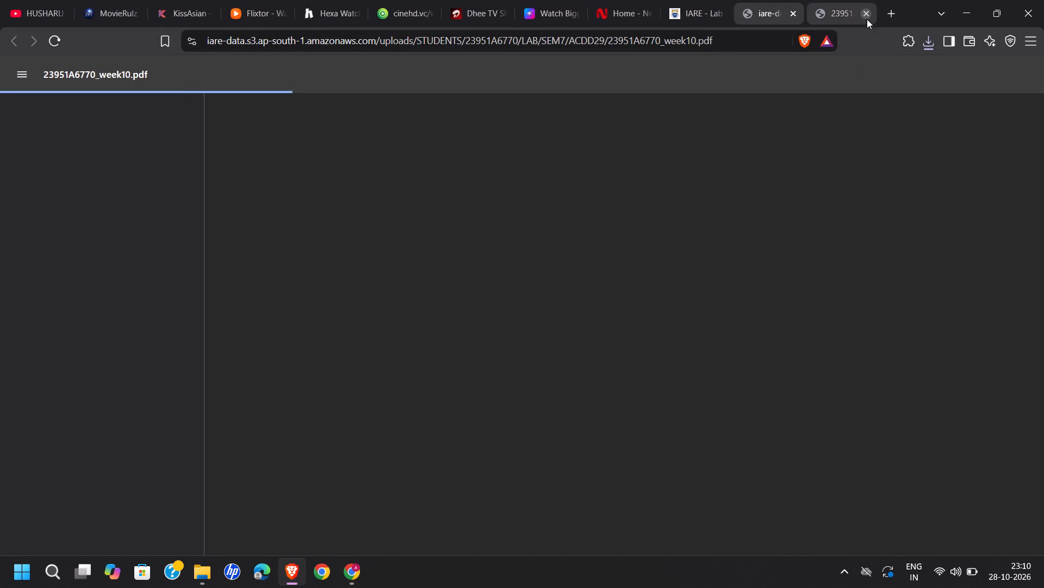
click(865, 9)
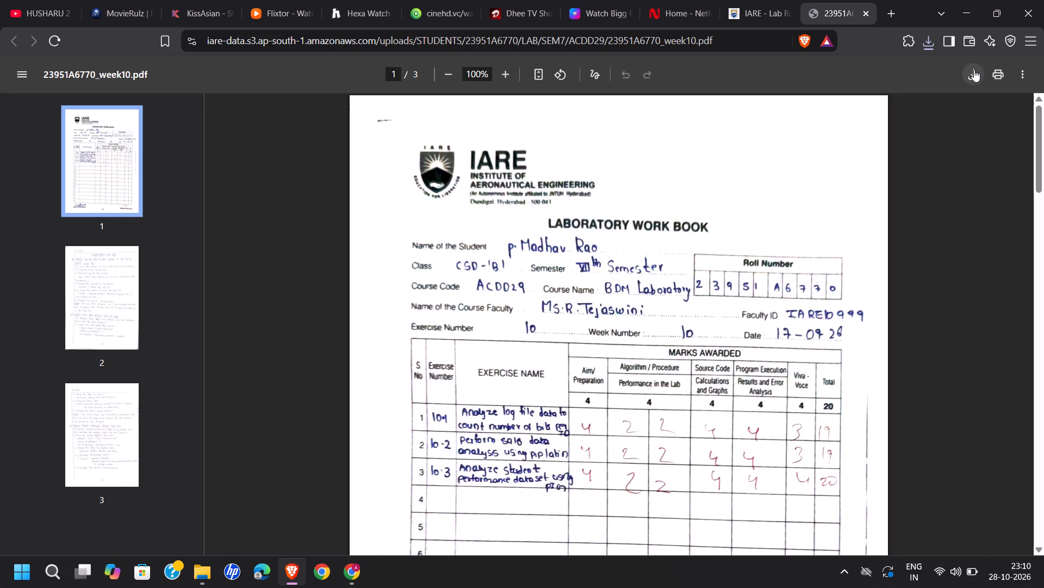
Download the week 10 PDF into the Desktop worksheets folder with the file name week10.
click(974, 70)
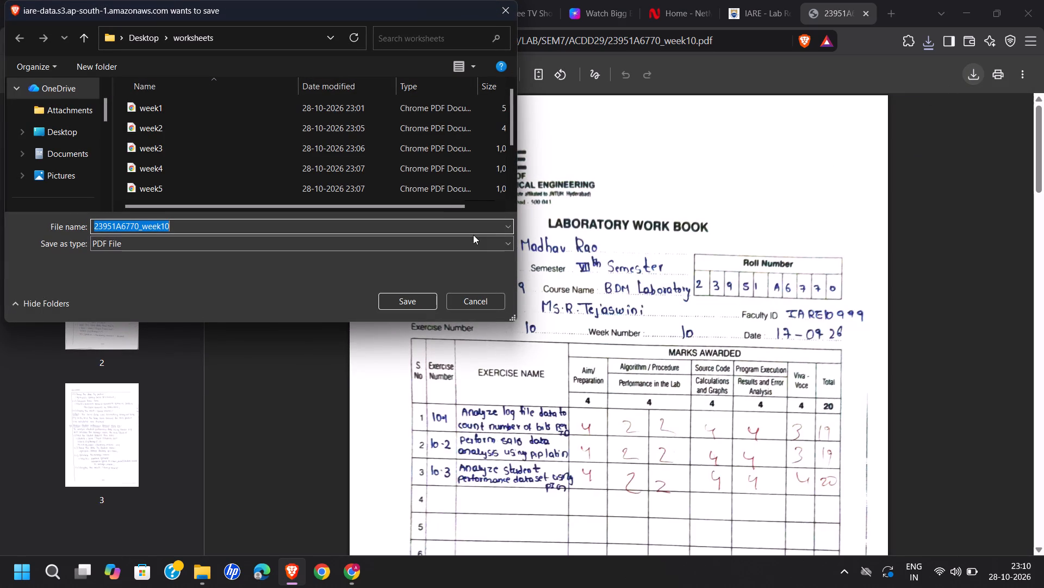
click(142, 224)
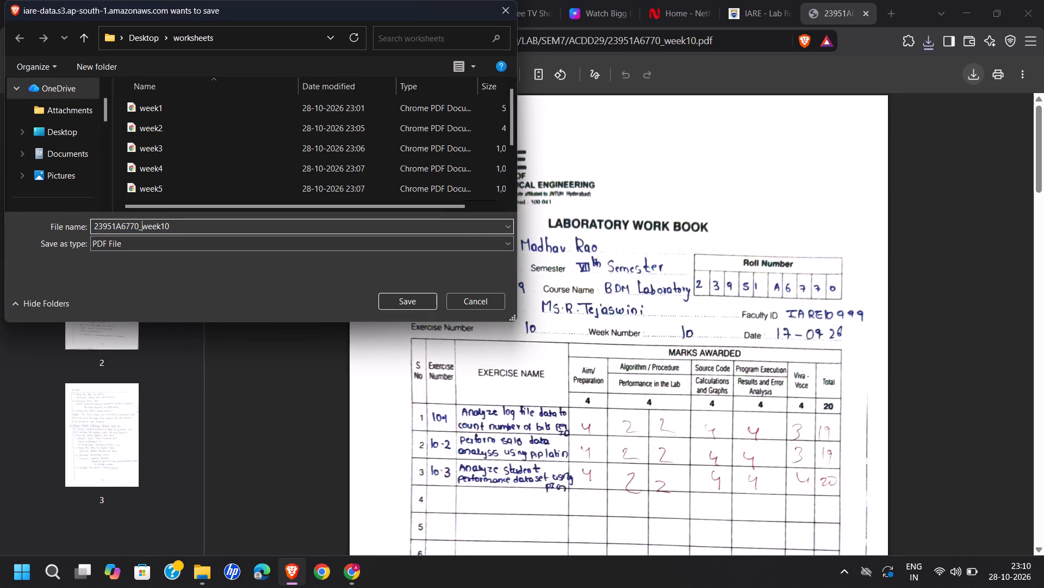
key(BackSpace)
key(BackSpace)
key(BackSpace)
key(BackSpace)
key(BackSpace)
key(BackSpace)
key(BackSpace)
key(BackSpace)
key(BackSpace)
key(BackSpace)
key(BackSpace)
key(BackSpace)
key(BackSpace)
key(BackSpace)
key(BackSpace)
key(BackSpace)
key(BackSpace)
key(BackSpace)
click(401, 298)
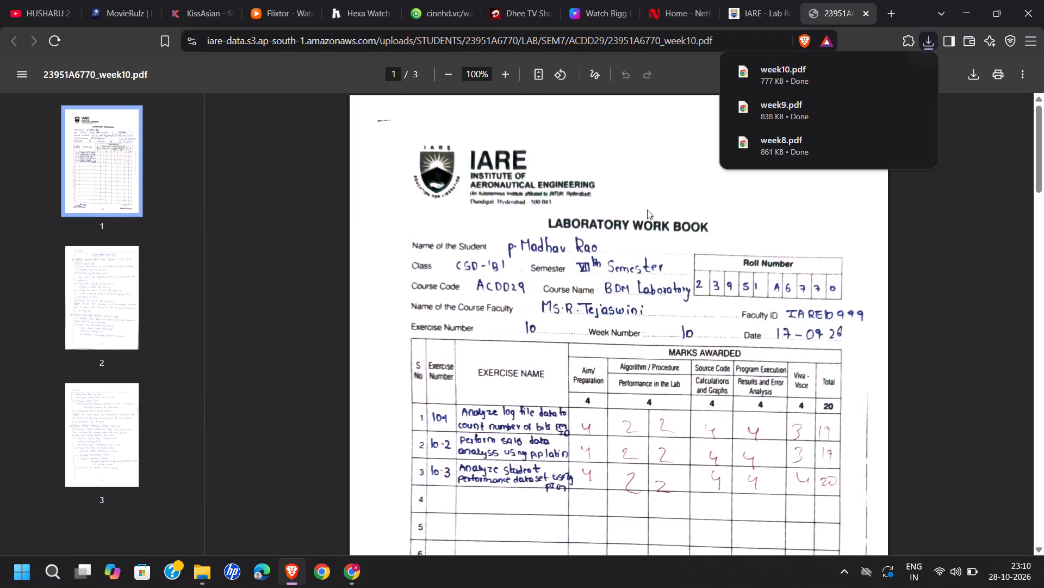
Close the week 10 PDF and open the week 11 Spark – DataFrame and SQL PDF from the lab record list.
click(866, 14)
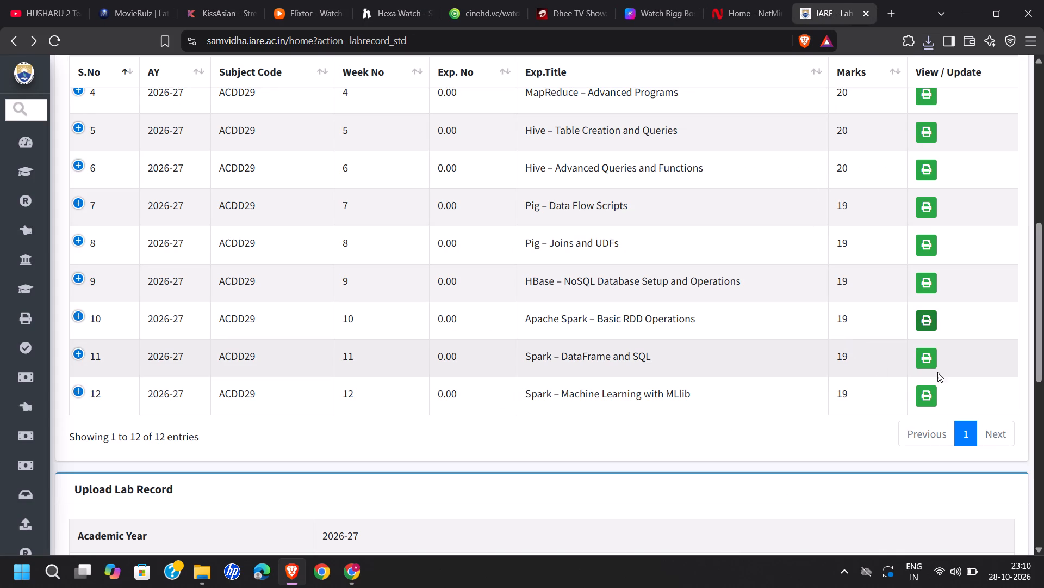
click(930, 364)
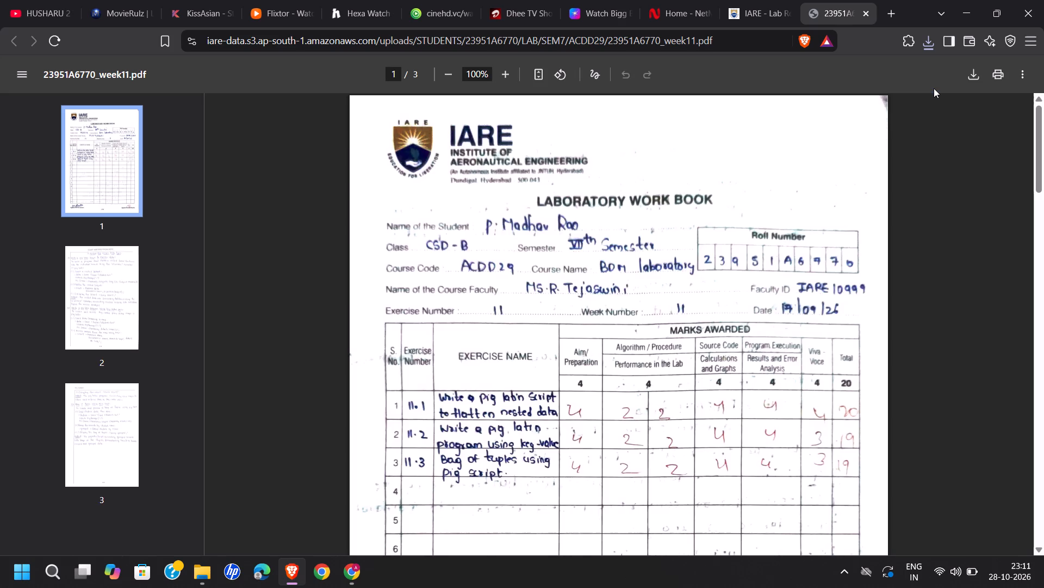
Download the week 11 PDF into the Desktop worksheets folder with the file name week11.
click(969, 77)
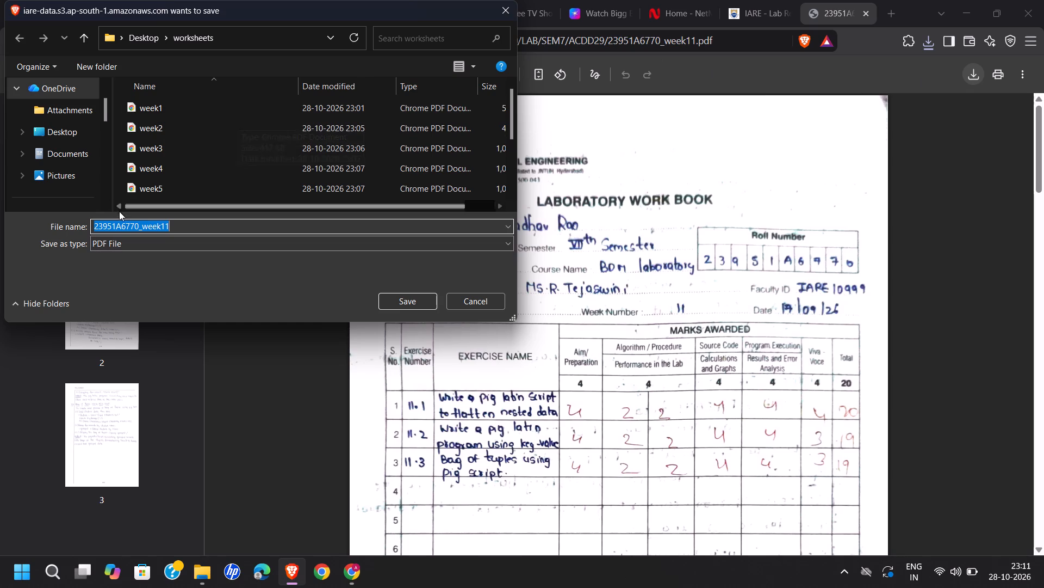
click(142, 225)
key(BackSpace)
key(BackSpace)
key(BackSpace)
key(BackSpace)
key(BackSpace)
key(BackSpace)
key(BackSpace)
key(BackSpace)
key(BackSpace)
key(BackSpace)
key(BackSpace)
key(BackSpace)
key(BackSpace)
key(BackSpace)
key(BackSpace)
key(BackSpace)
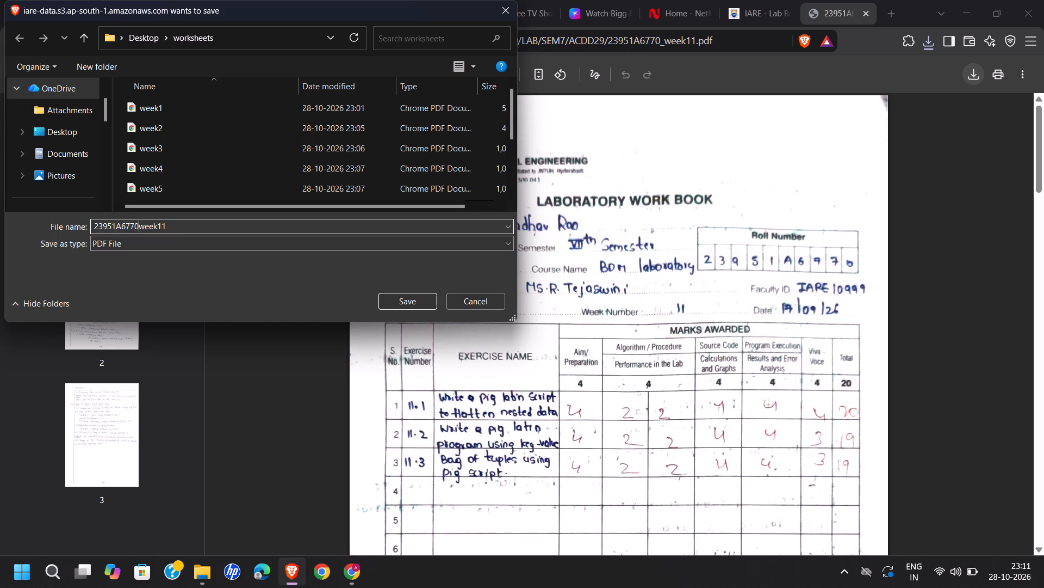
click(385, 299)
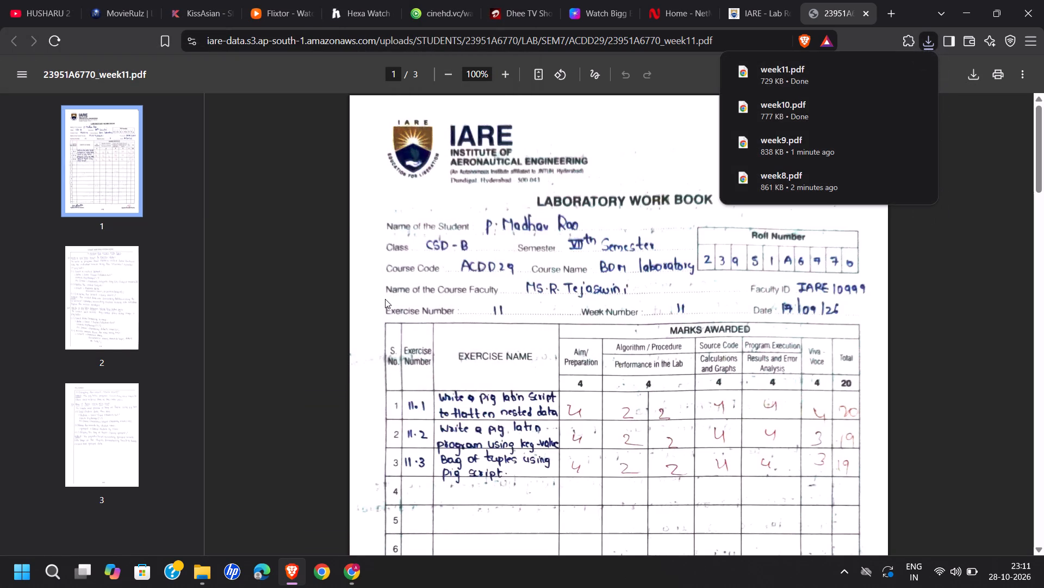
Check the recent downloads, close the week 11 PDF, and open the week 12 Spark – Machine Learning with MLlib PDF from the lab record list.
click(753, 8)
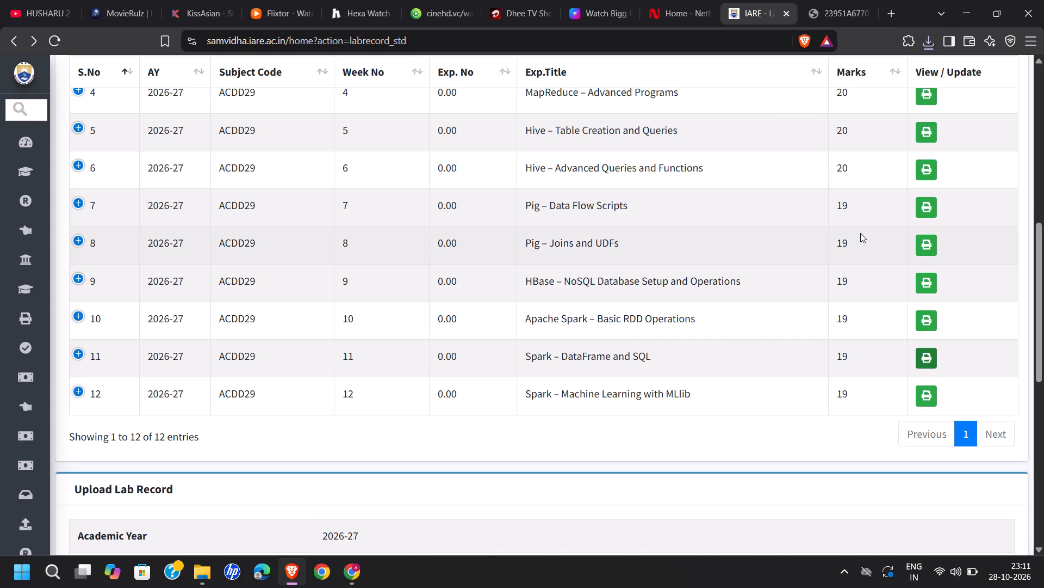
click(930, 44)
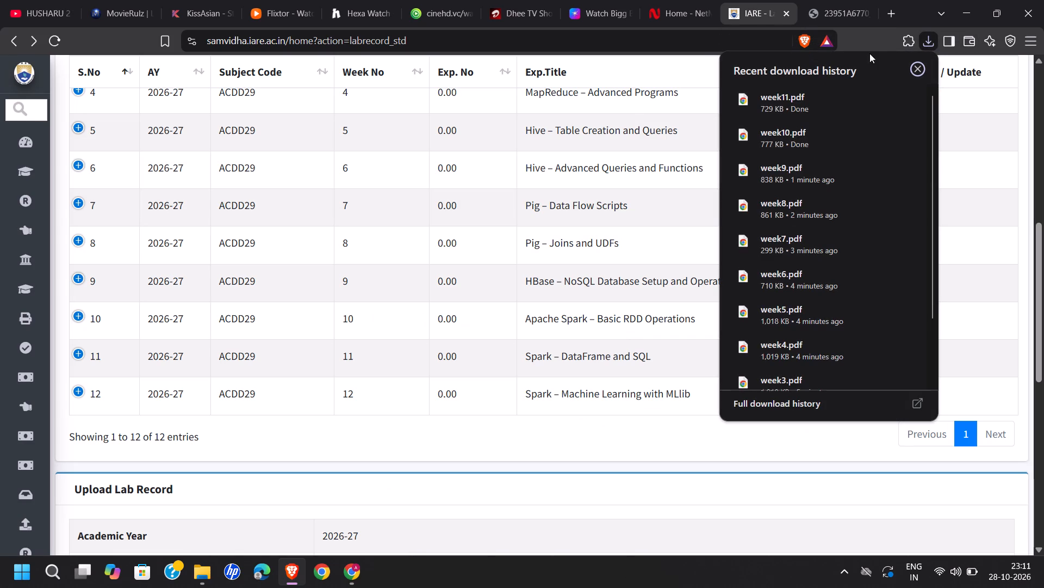
click(863, 10)
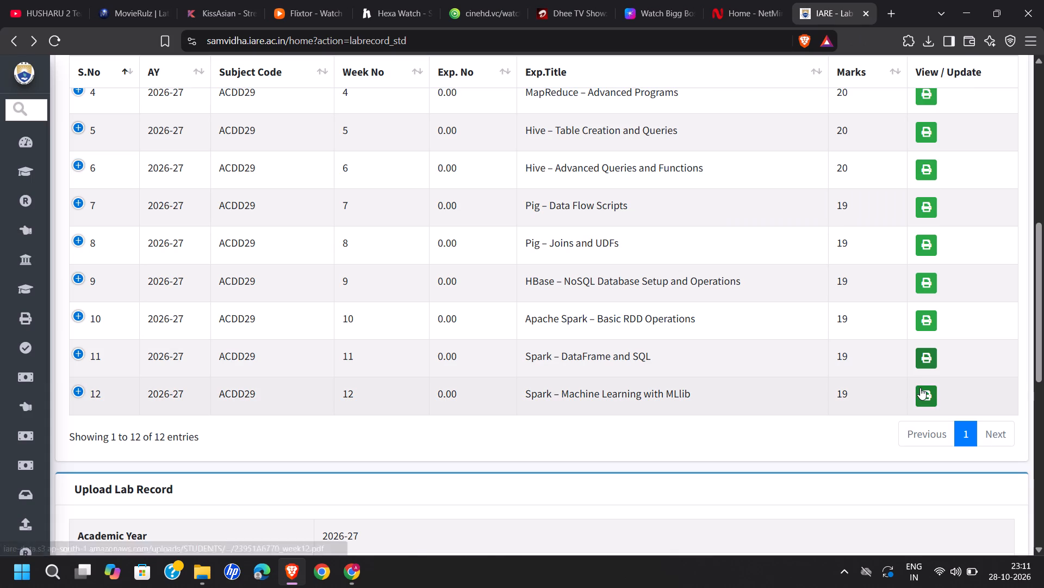
click(920, 388)
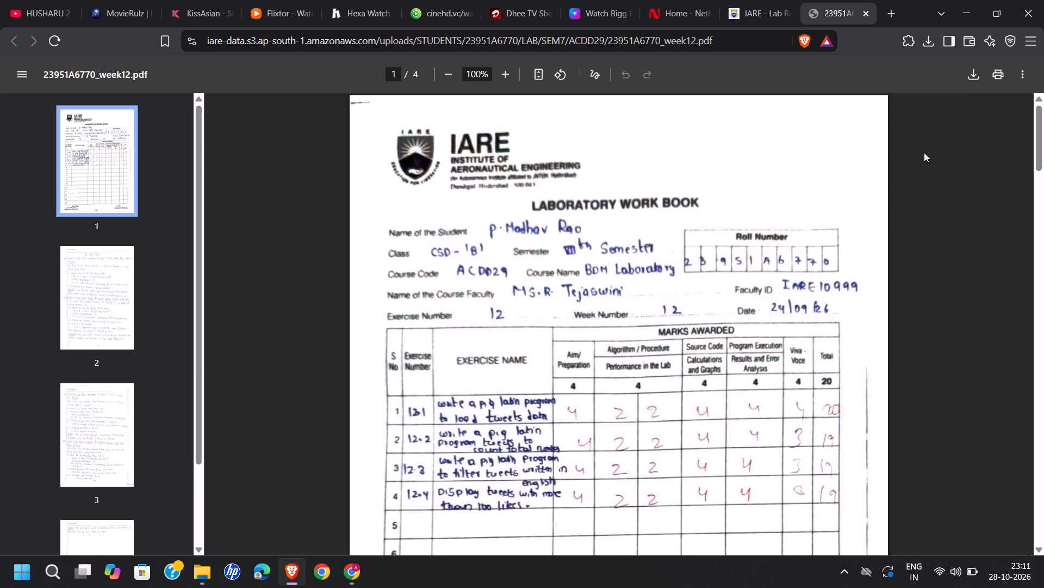
Download the week 12 PDF into the Desktop worksheets folder with the file name week12, and close the PDF.
click(970, 78)
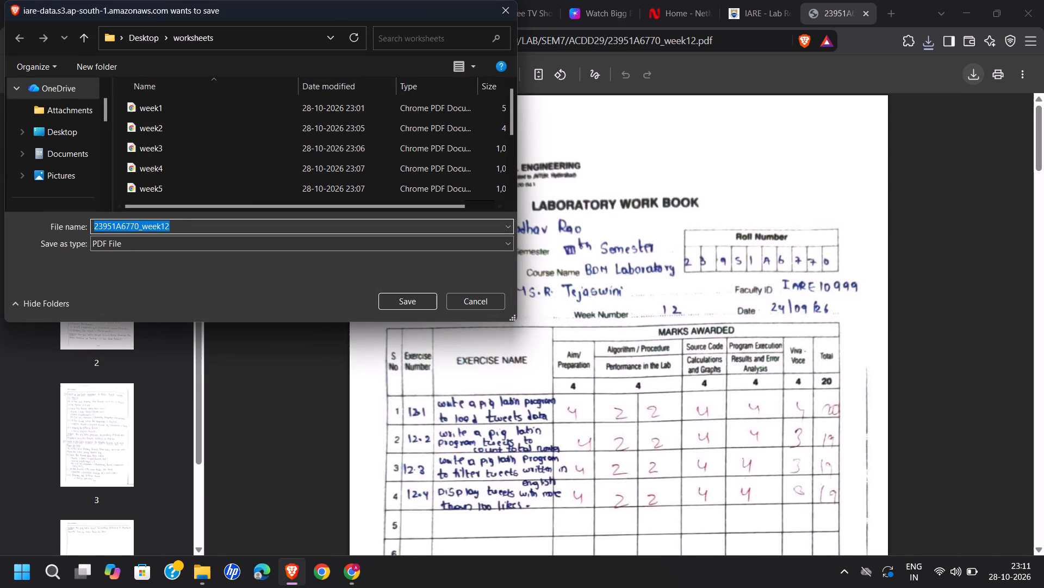
click(144, 226)
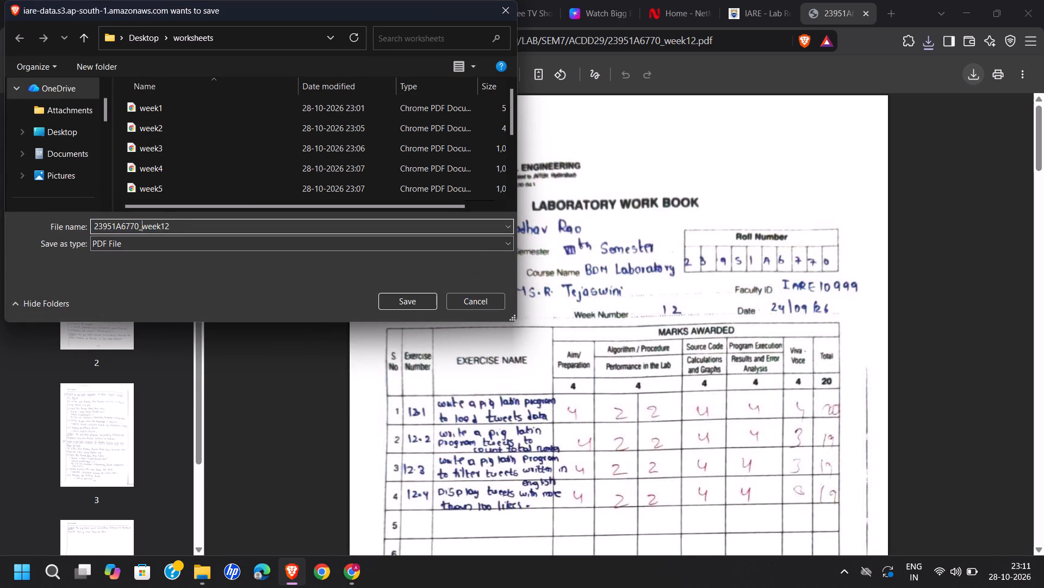
key(BackSpace)
key(BackSpace)
key(BackSpace)
key(BackSpace)
key(BackSpace)
key(BackSpace)
key(BackSpace)
key(BackSpace)
key(BackSpace)
key(BackSpace)
key(BackSpace)
key(BackSpace)
key(BackSpace)
key(BackSpace)
key(BackSpace)
key(BackSpace)
key(BackSpace)
key(BackSpace)
key(BackSpace)
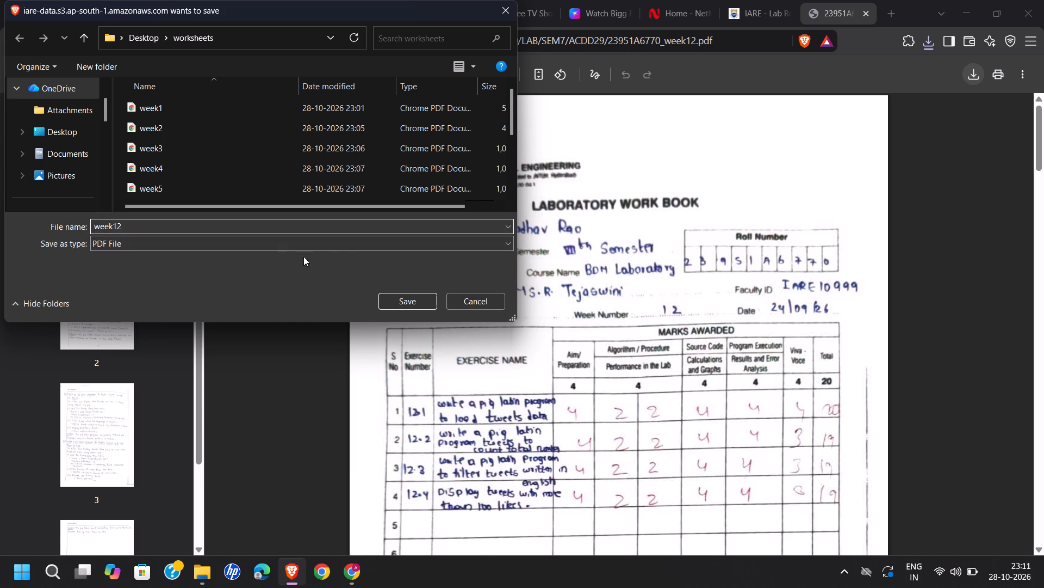
click(397, 301)
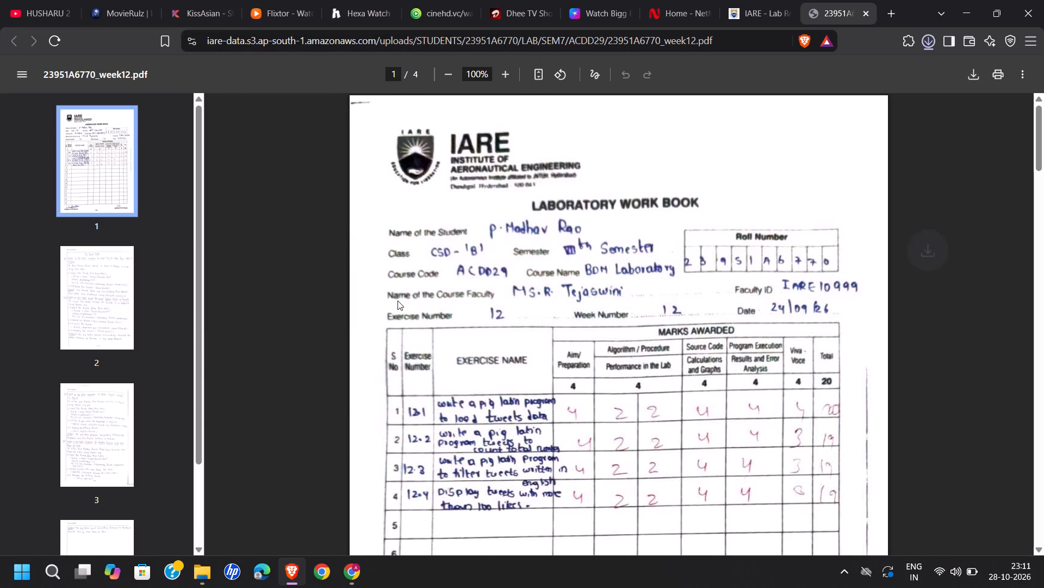
click(868, 13)
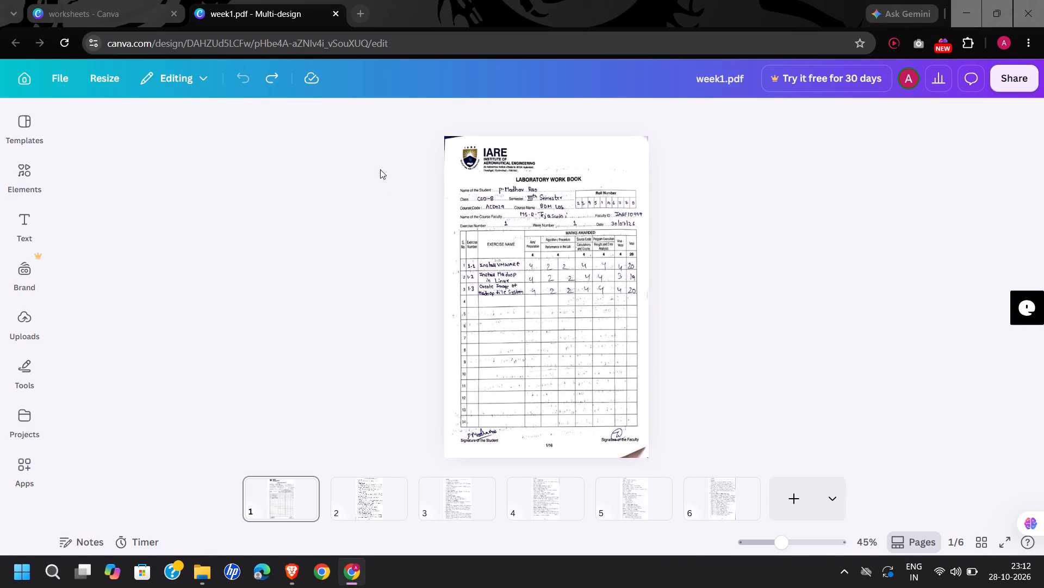
Switch to Canva in Chrome, close the week1.pdf design, and reload the worksheets folder page.
click(337, 13)
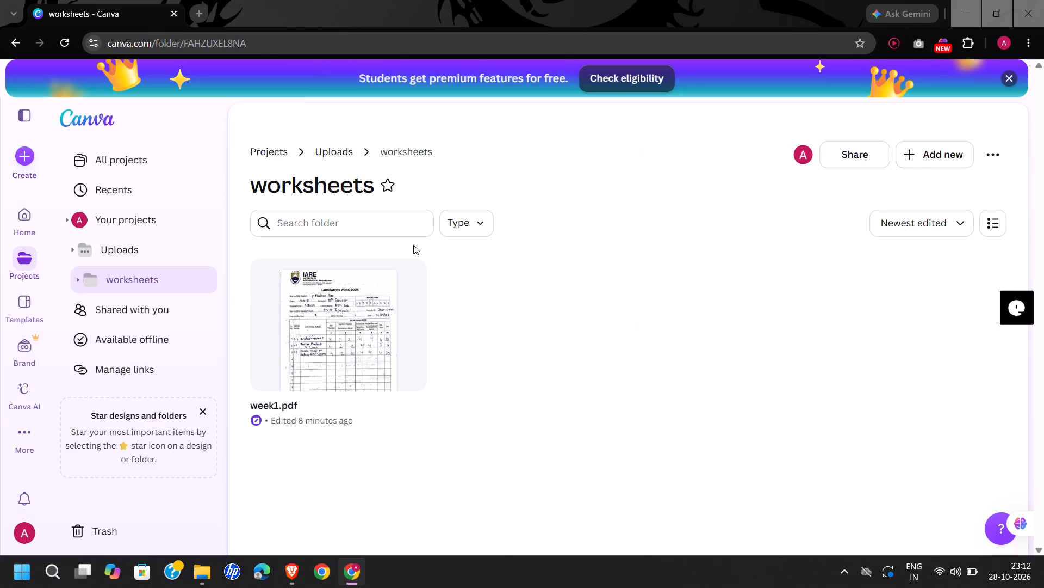
key(ctrl+r)
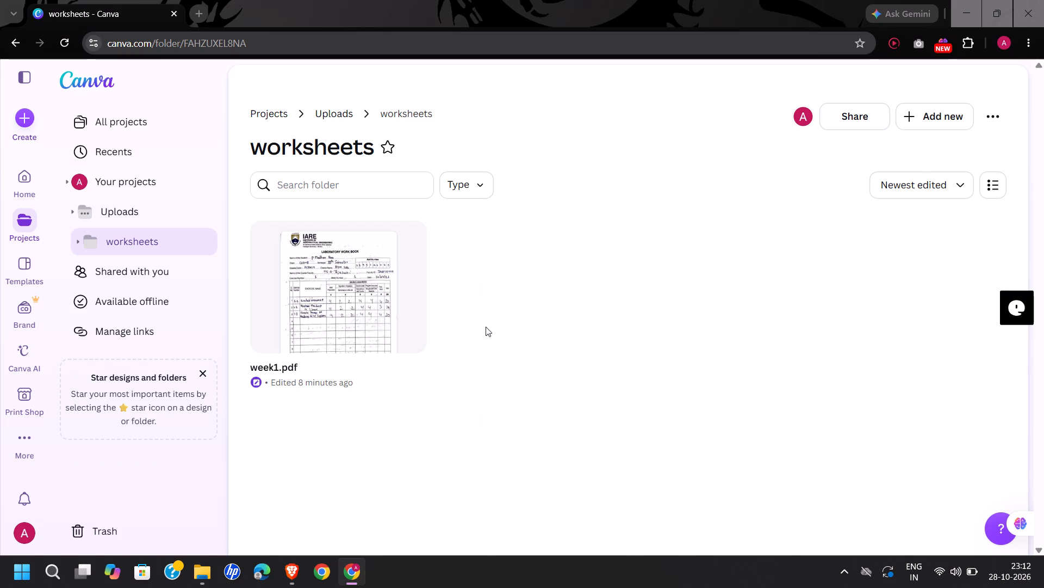
Permanently delete the worksheets folder from the Canva uploads.
click(204, 237)
scroll(291, 359, down, 2)
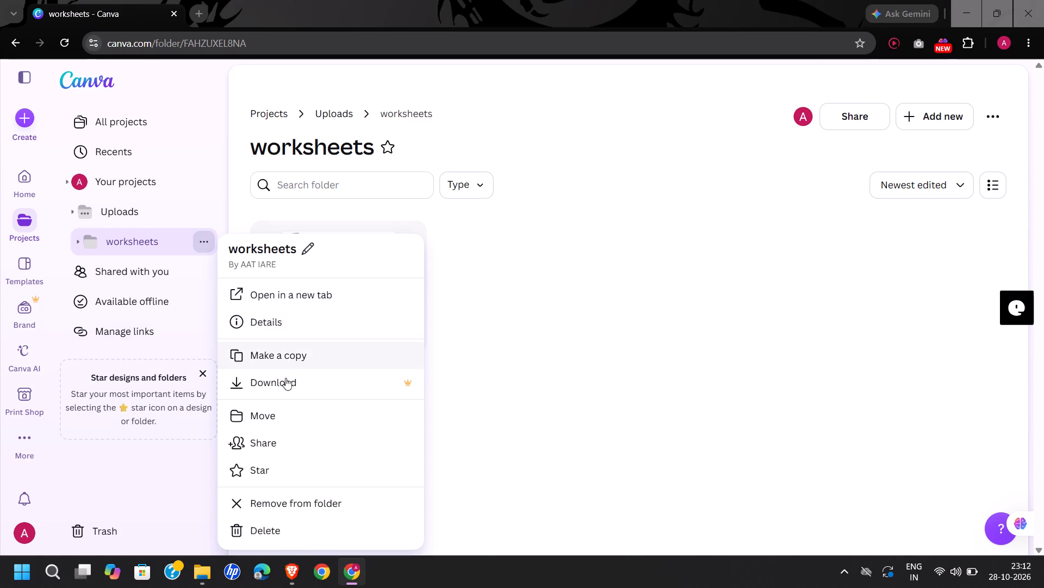
click(259, 529)
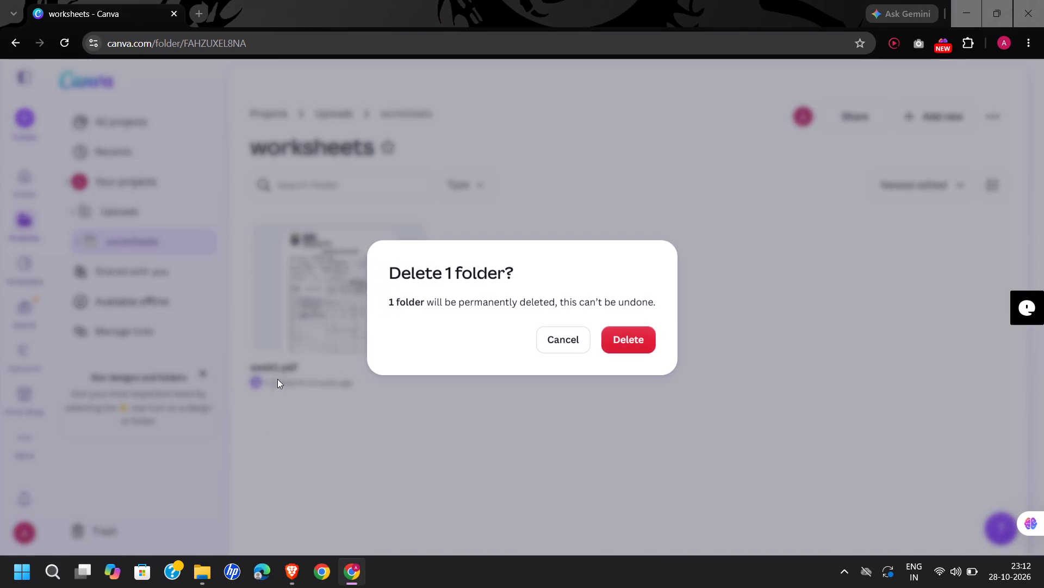
click(608, 338)
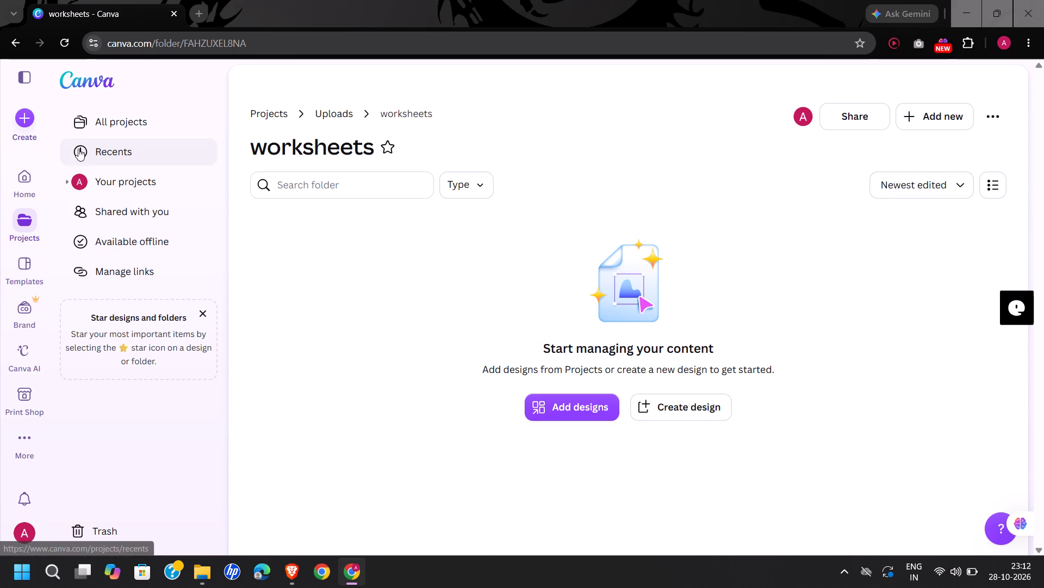
Leave the empty worksheets folder and go up through Uploads to the All projects page.
click(30, 127)
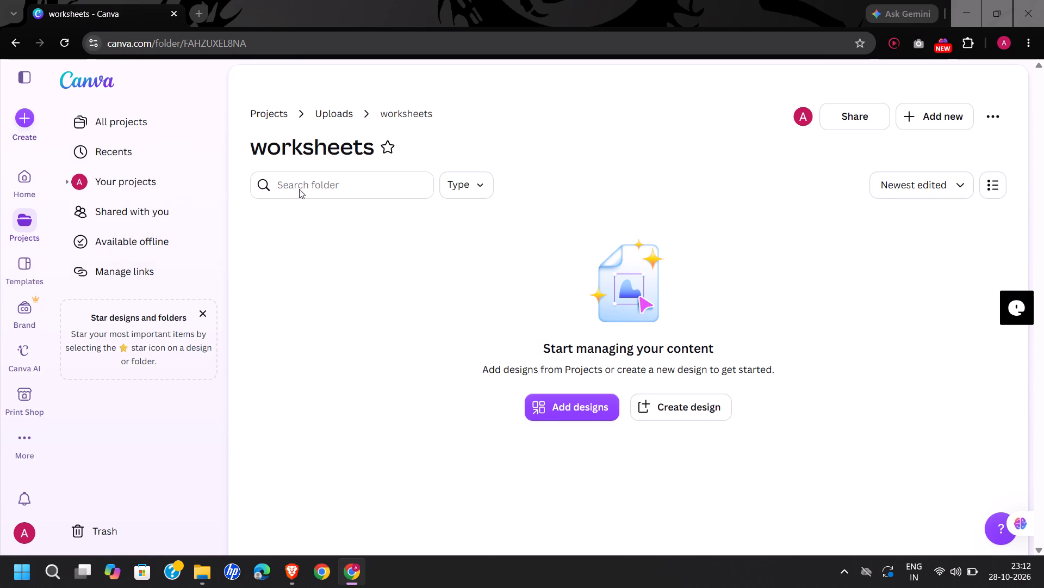
click(333, 113)
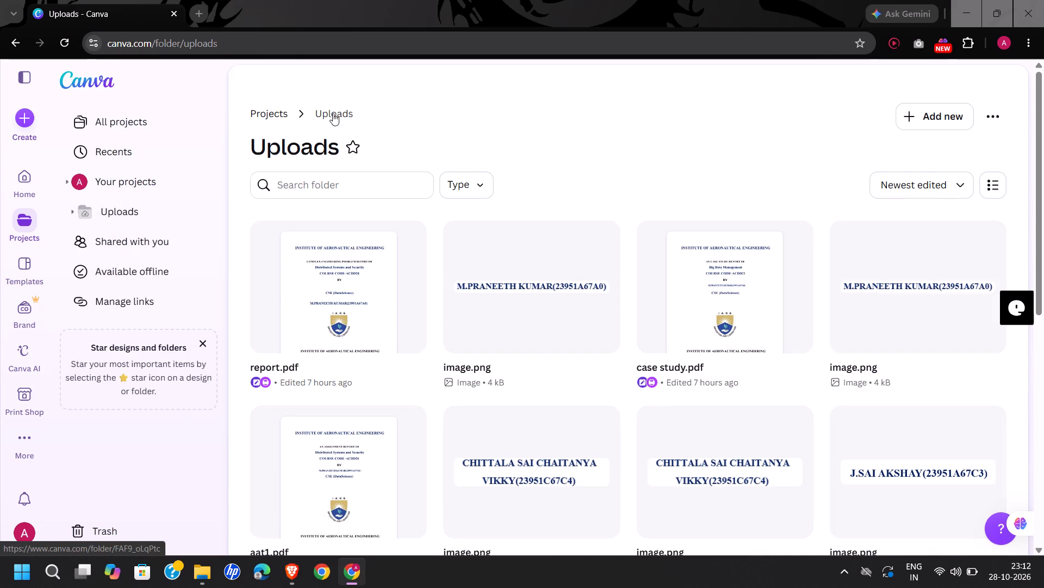
click(264, 113)
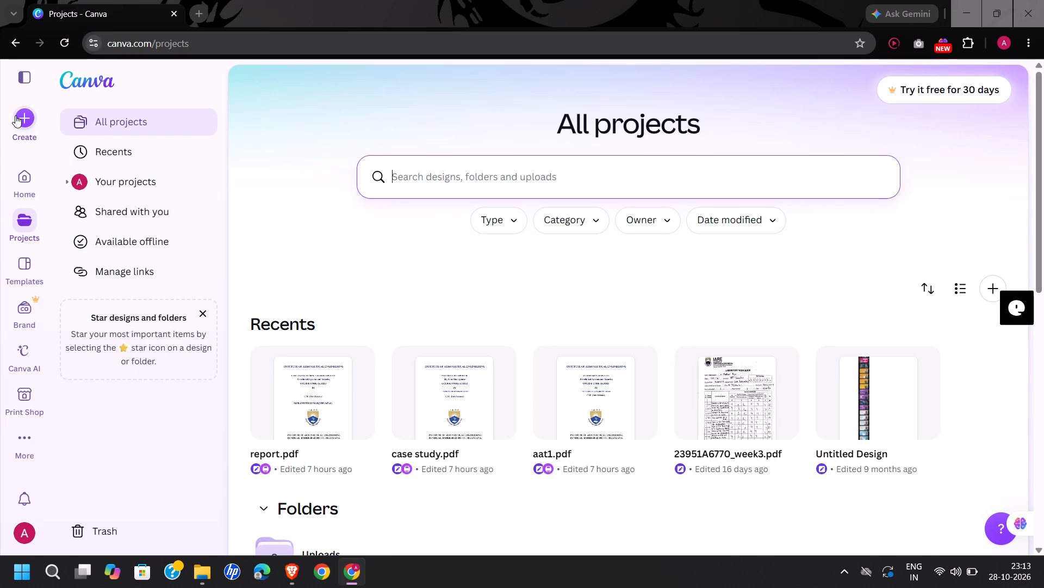
Upload the worksheets folder from the OneDrive Desktop as a new folder upload, allow the site to receive its files, and follow the progress.
click(15, 115)
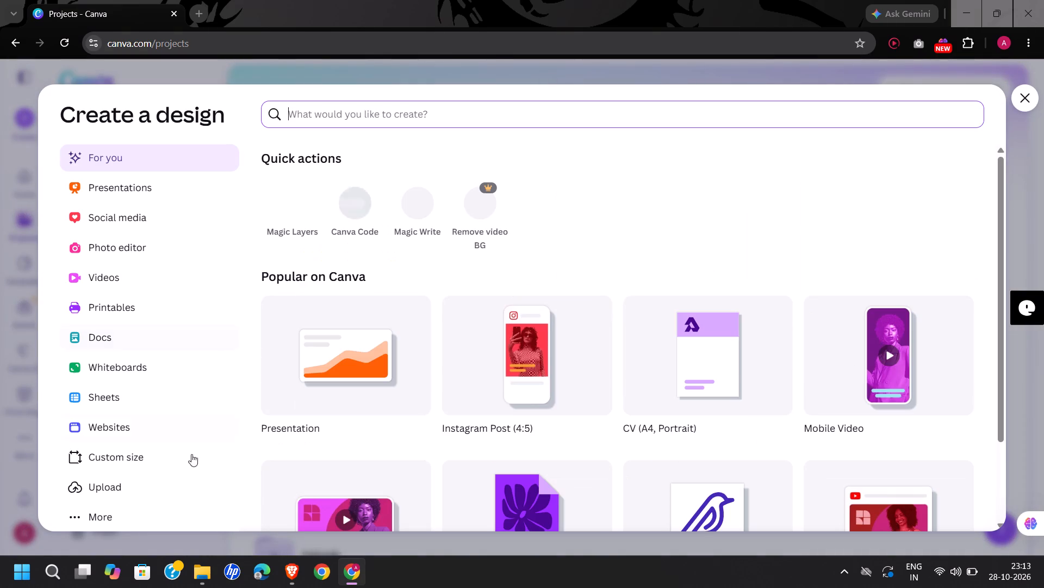
click(165, 483)
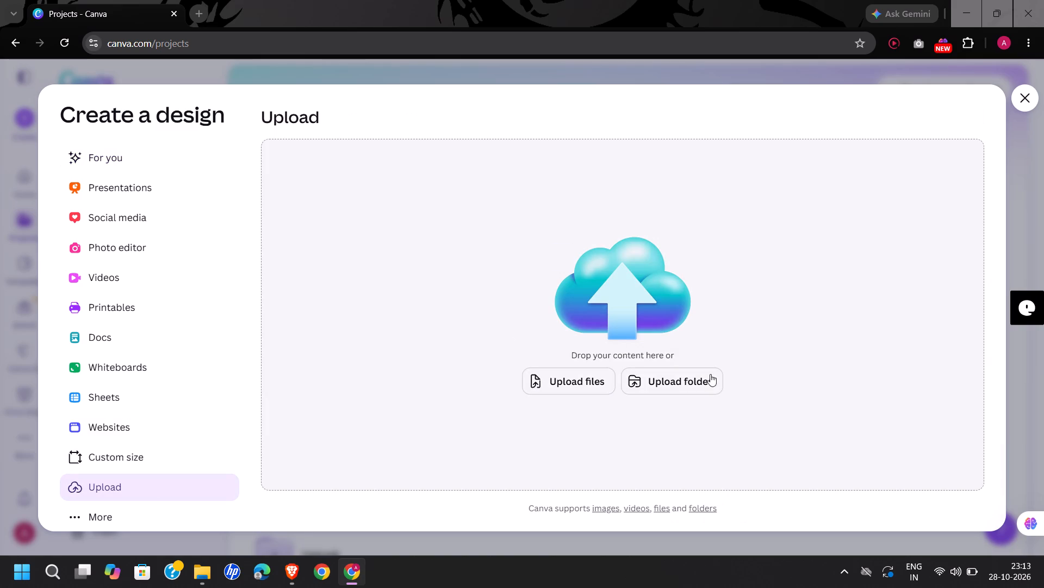
click(670, 383)
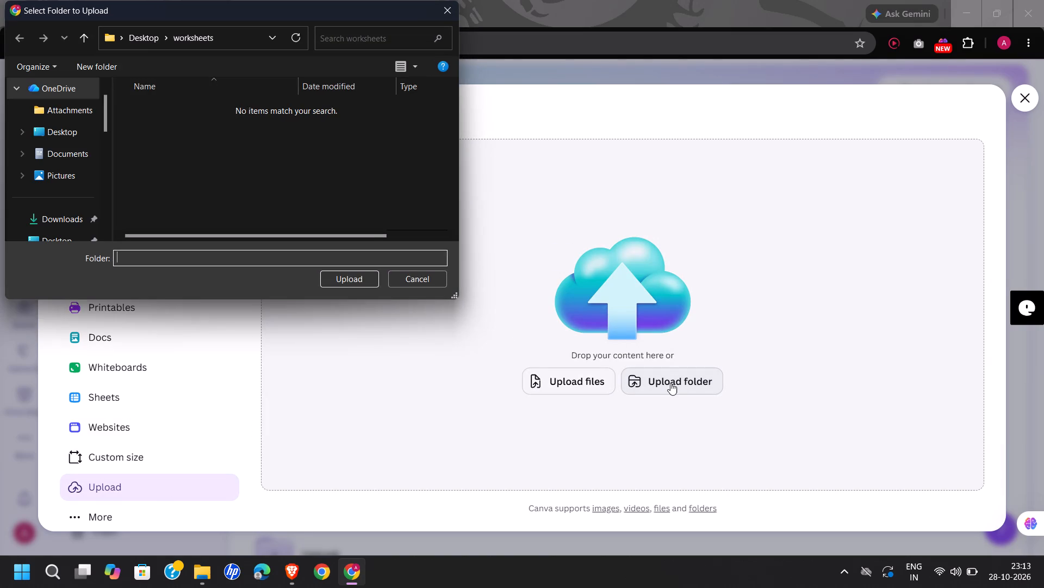
click(73, 130)
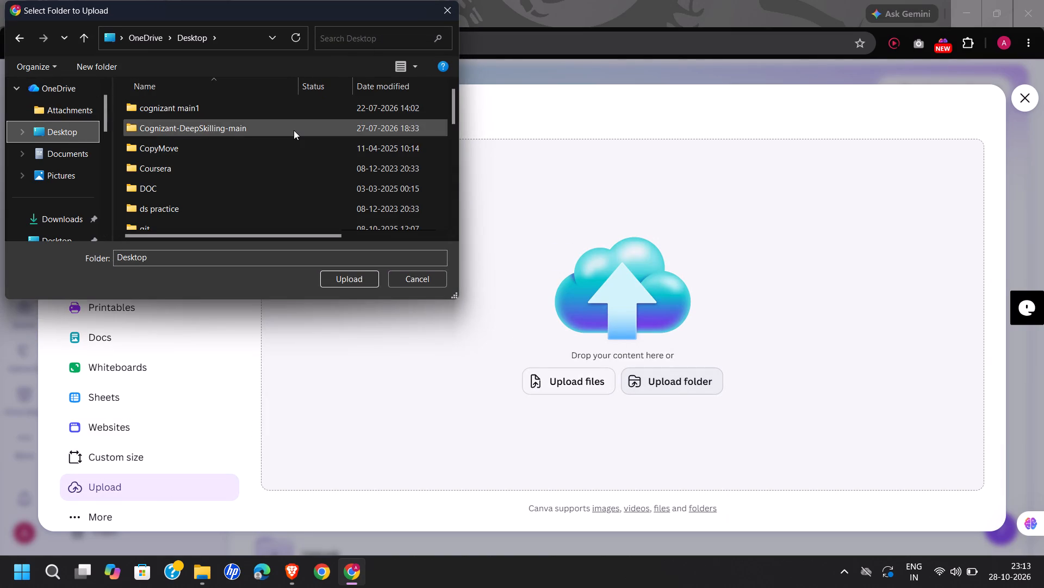
scroll(294, 130, down, 5)
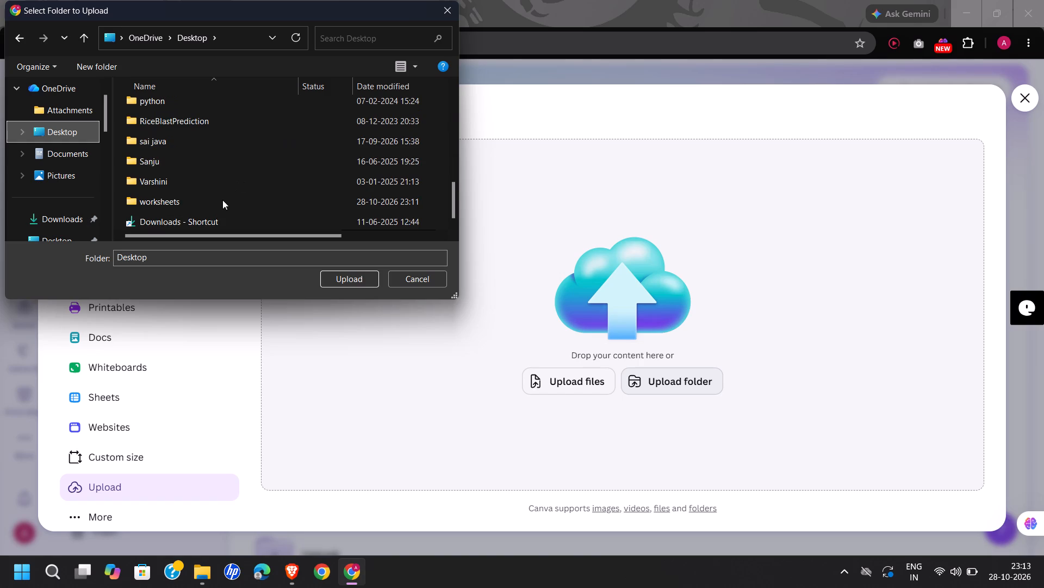
click(222, 200)
click(357, 280)
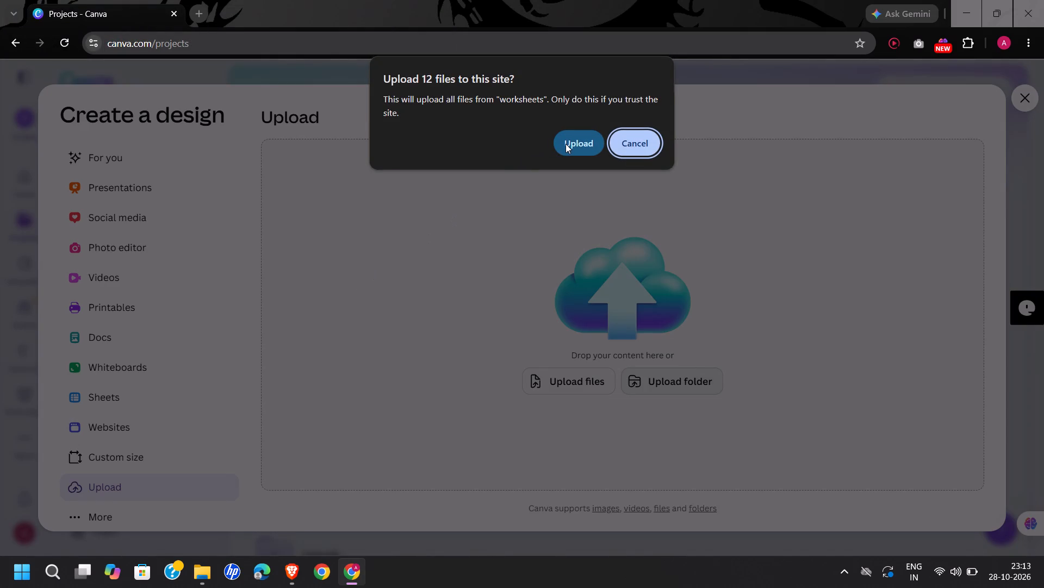
click(565, 144)
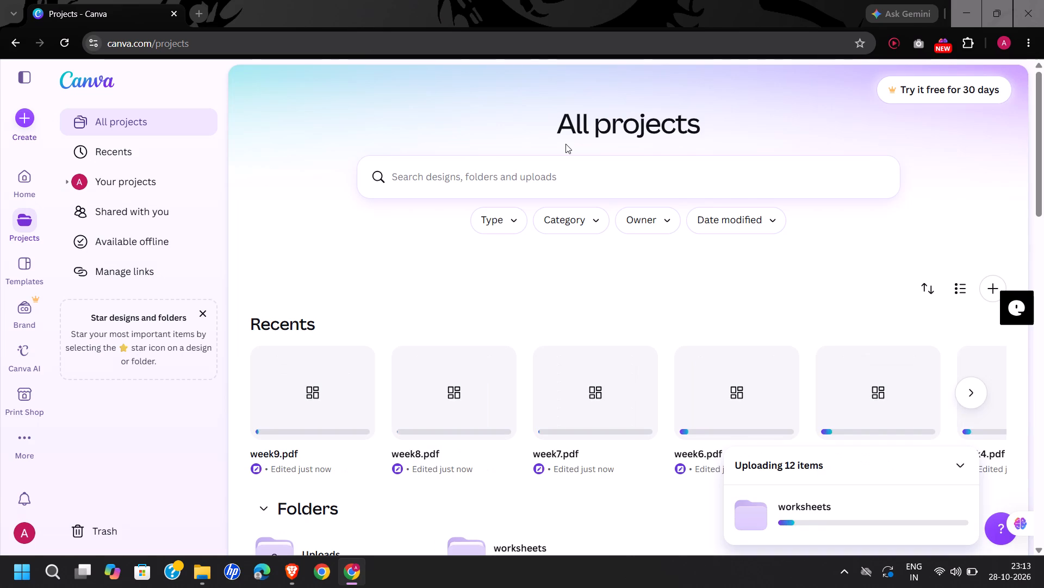
scroll(565, 144, down, 2)
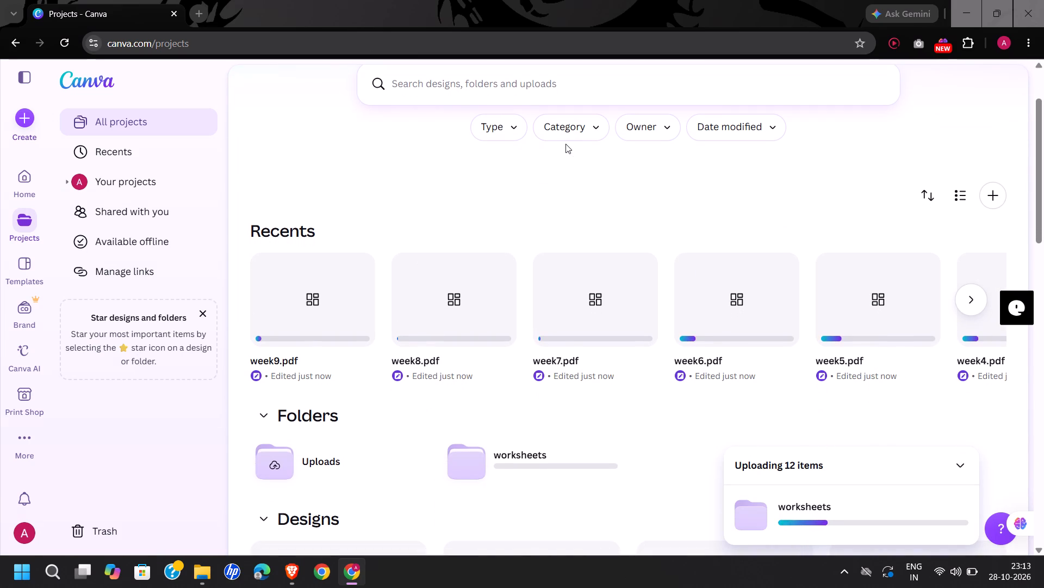
scroll(565, 144, down, 1)
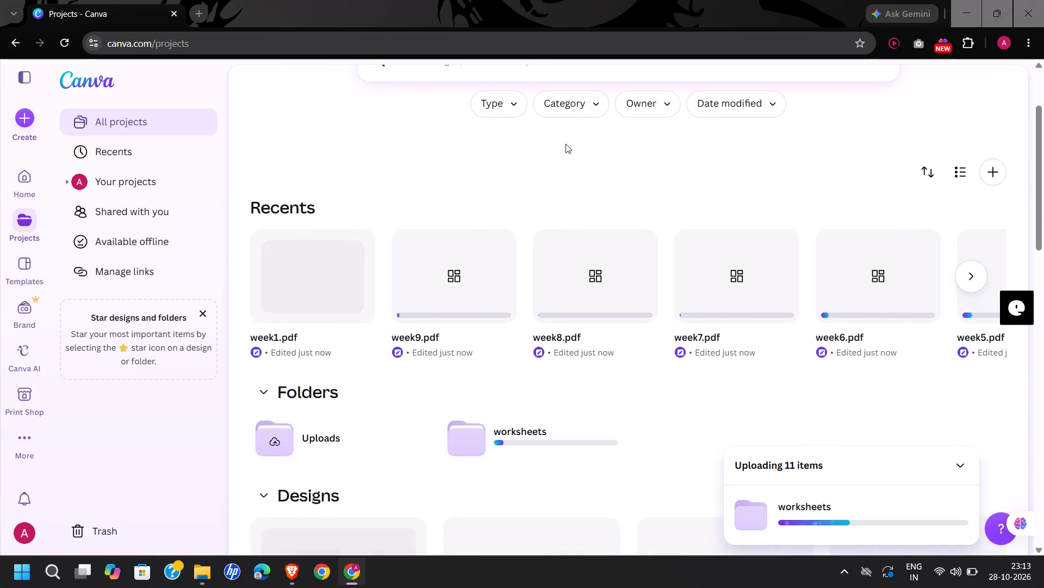
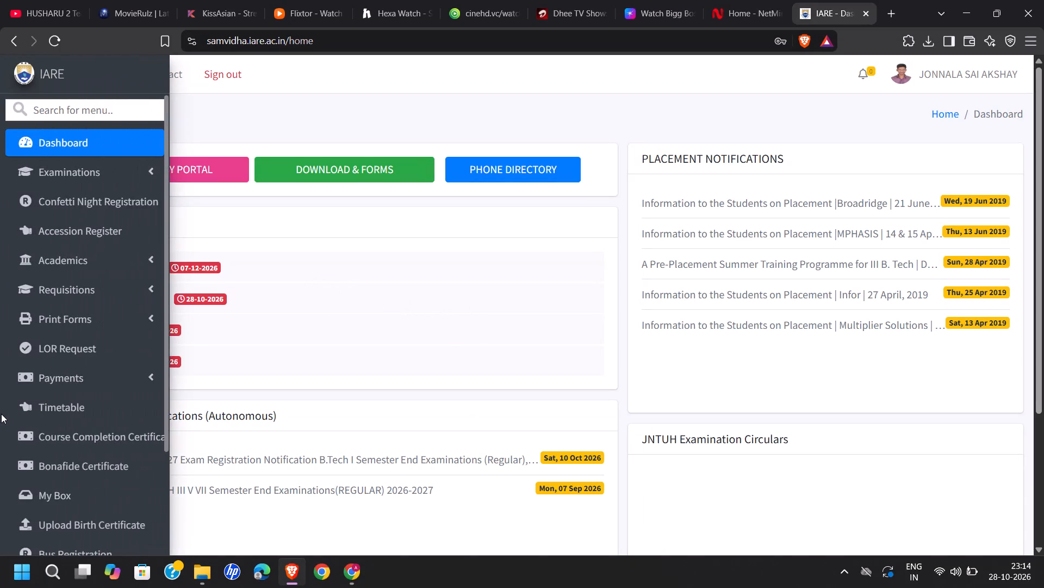
Open the Lab Record page from the Uploads section of the Samvidha portal.
scroll(1, 414, down, 4)
click(42, 474)
scroll(42, 474, down, 5)
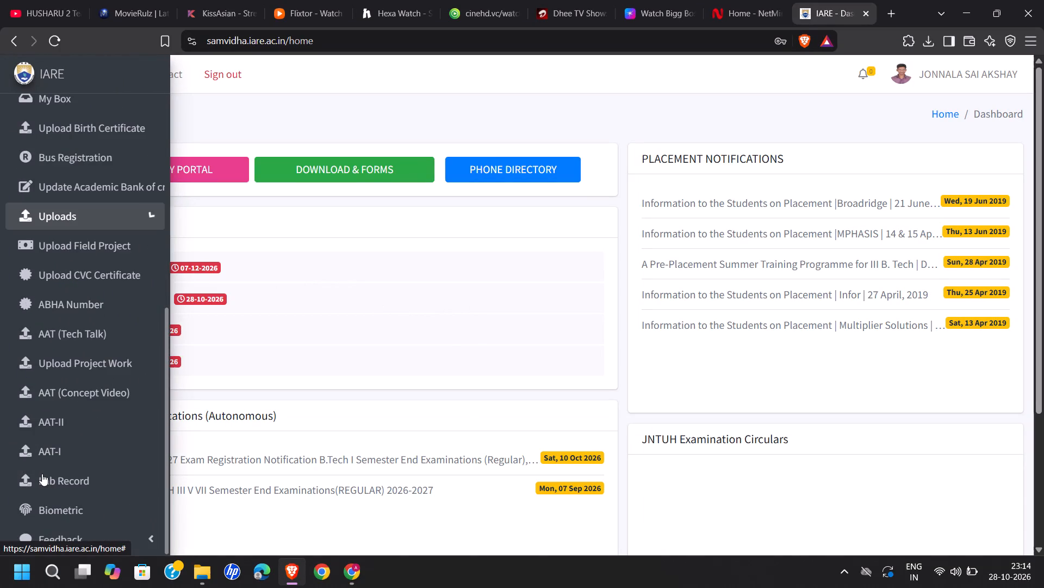
click(57, 481)
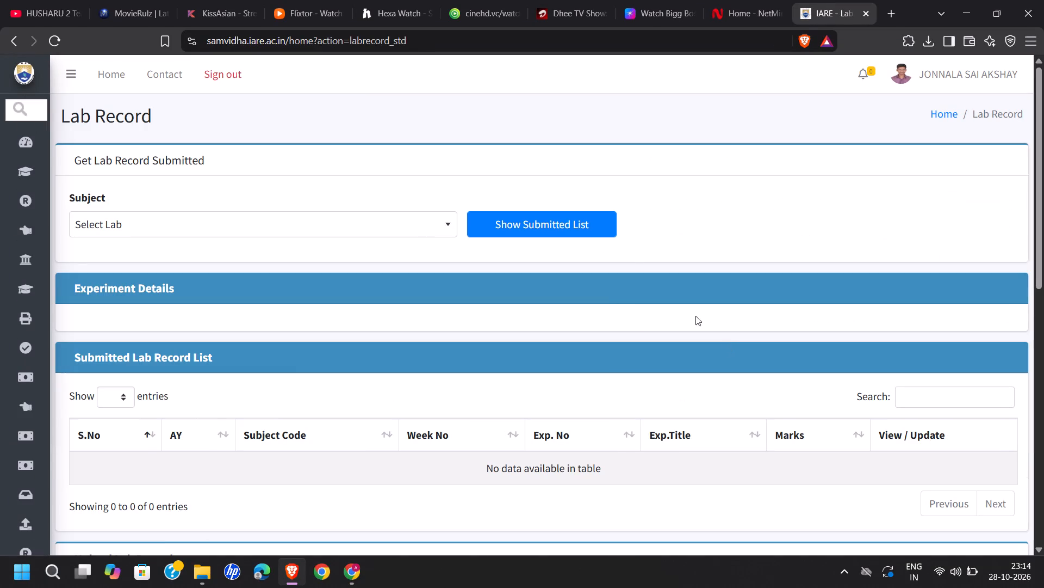
Select ACDD29 - Big Data Management Laboratory as the subject, request its submitted list, and check the experiments and submitted records.
click(440, 217)
click(377, 297)
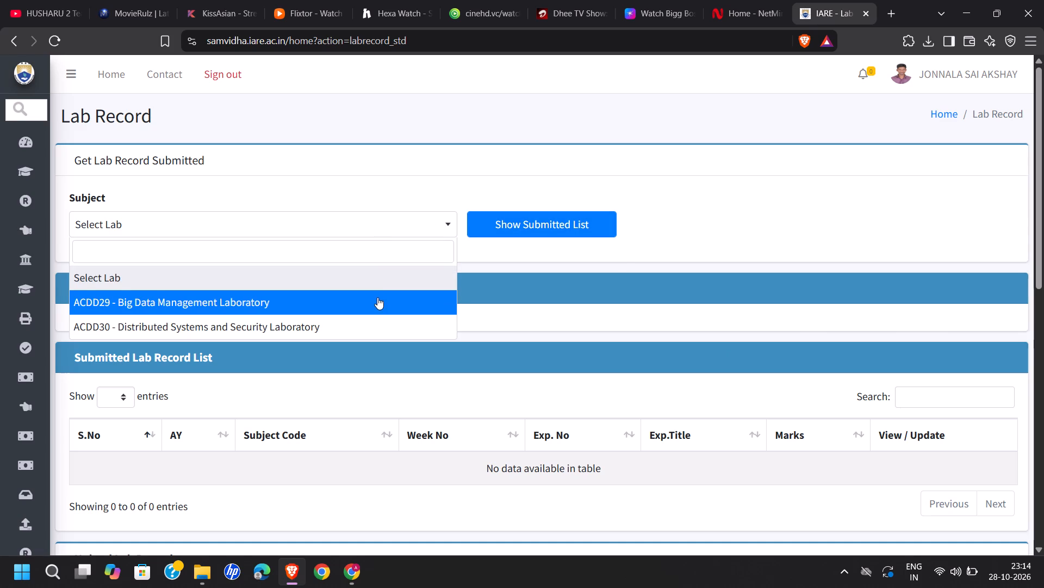
scroll(553, 241, down, 5)
scroll(553, 241, up, 6)
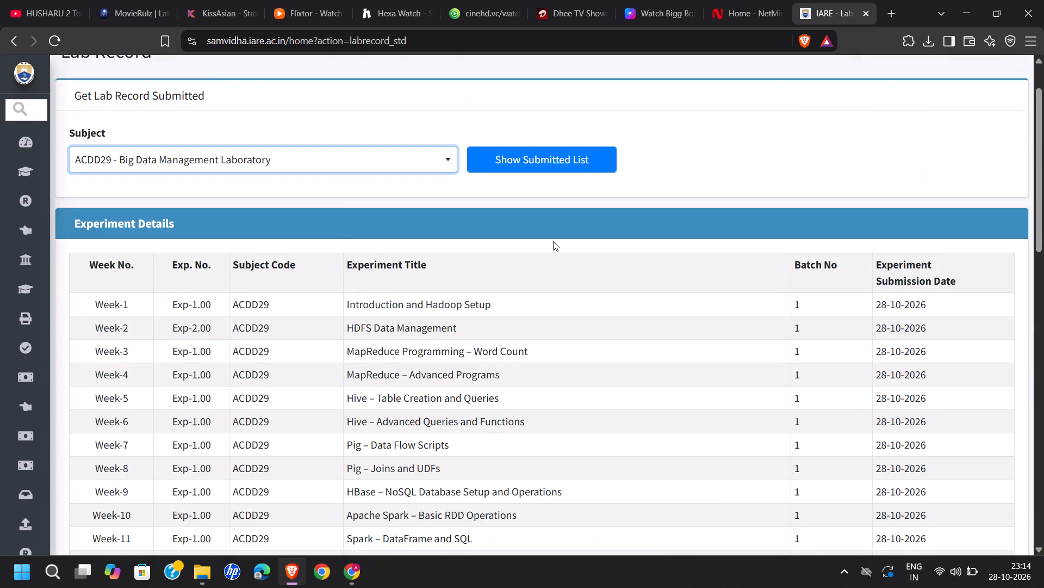
click(554, 232)
scroll(554, 232, down, 4)
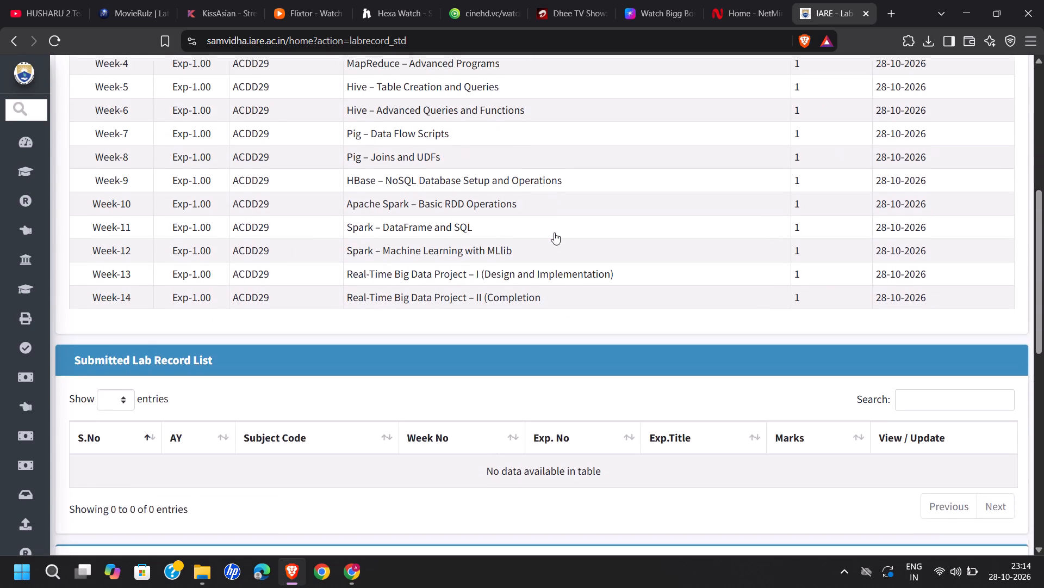
scroll(554, 232, up, 1)
Show the submitted records for ACDD30 - Distributed Systems and Security Laboratory and open the week 1 record PDF.
click(385, 217)
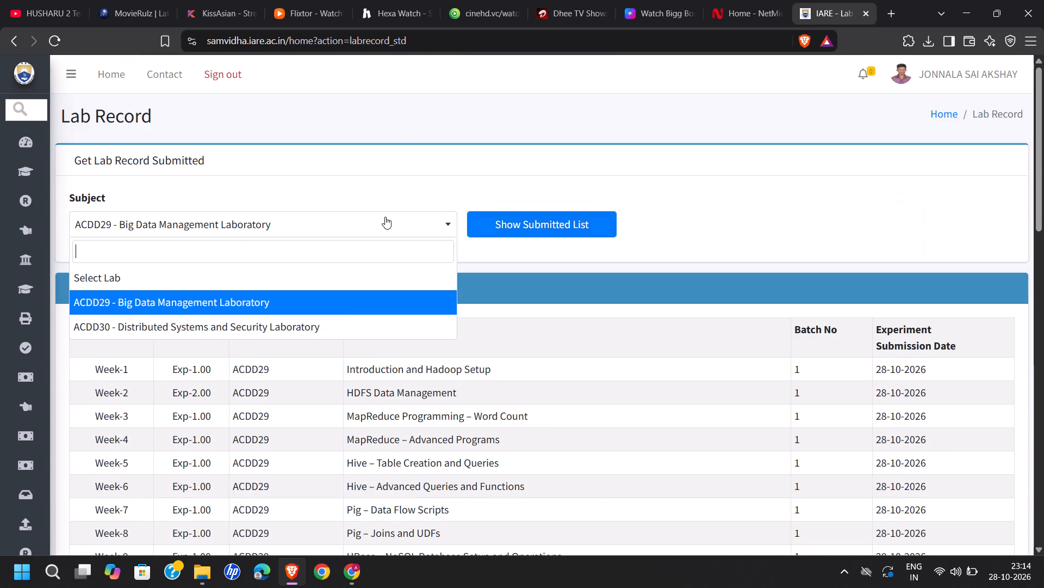
click(331, 322)
click(533, 230)
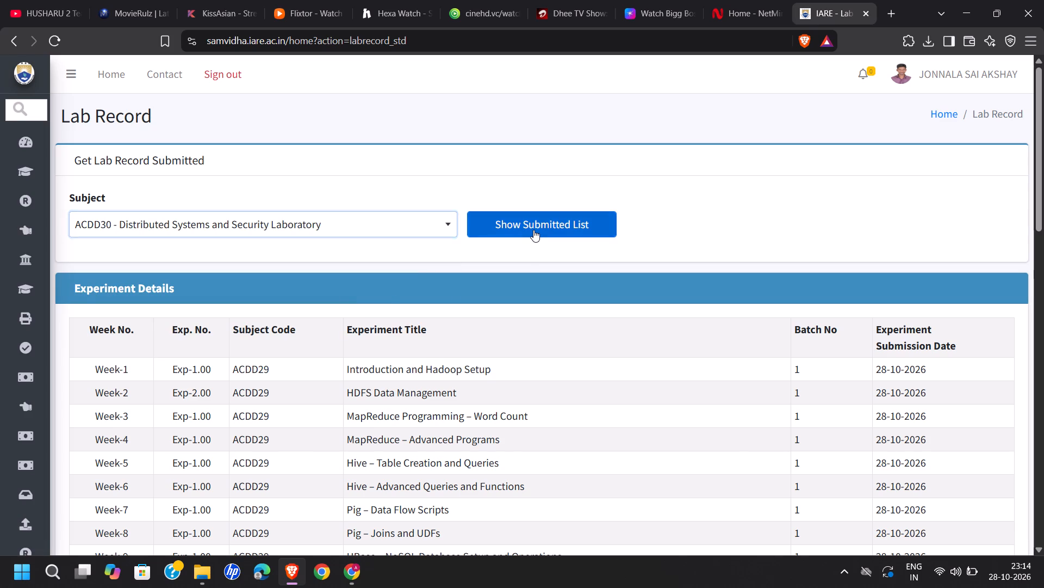
scroll(533, 230, down, 7)
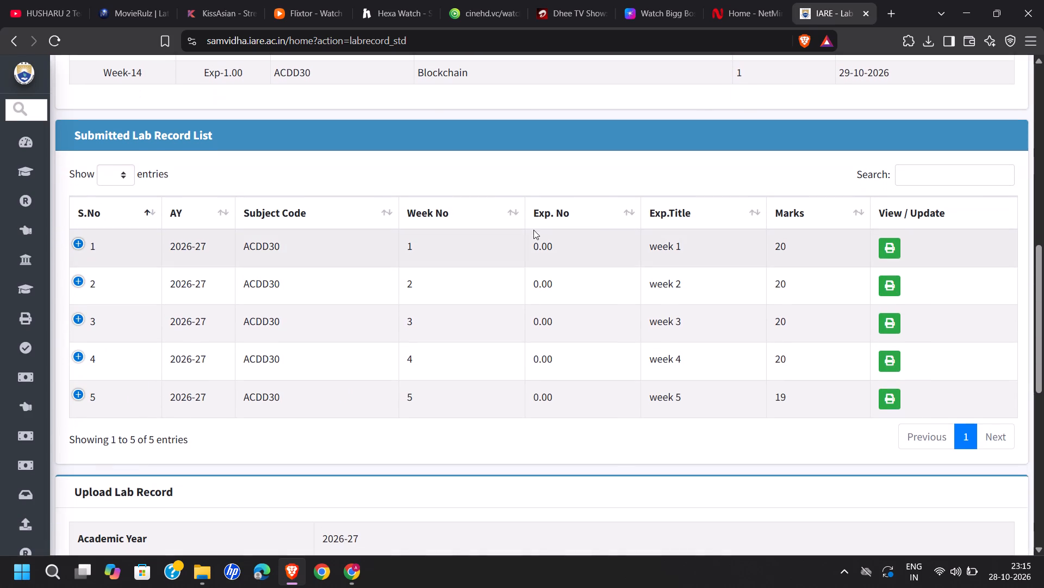
click(880, 247)
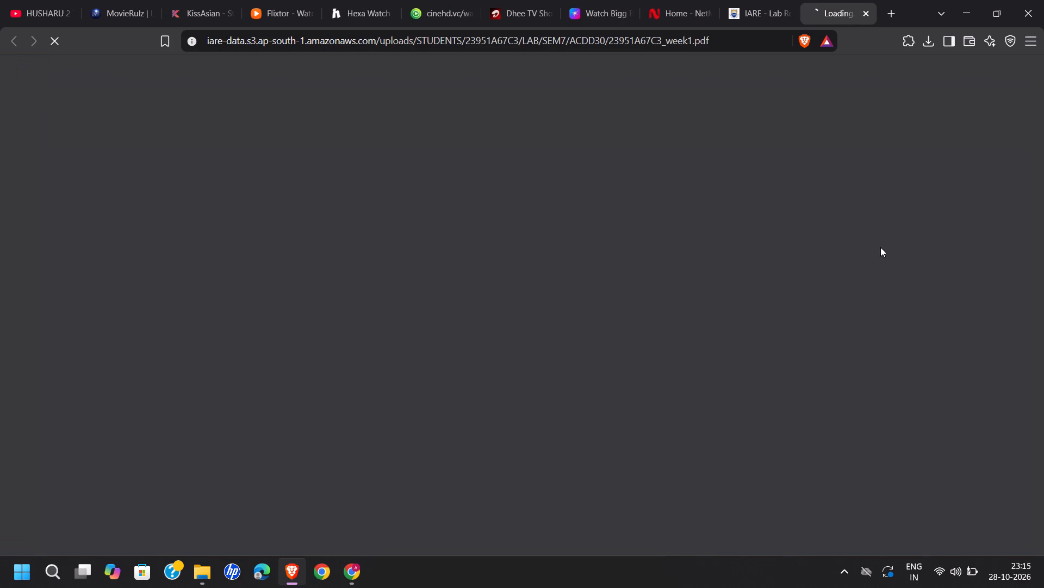
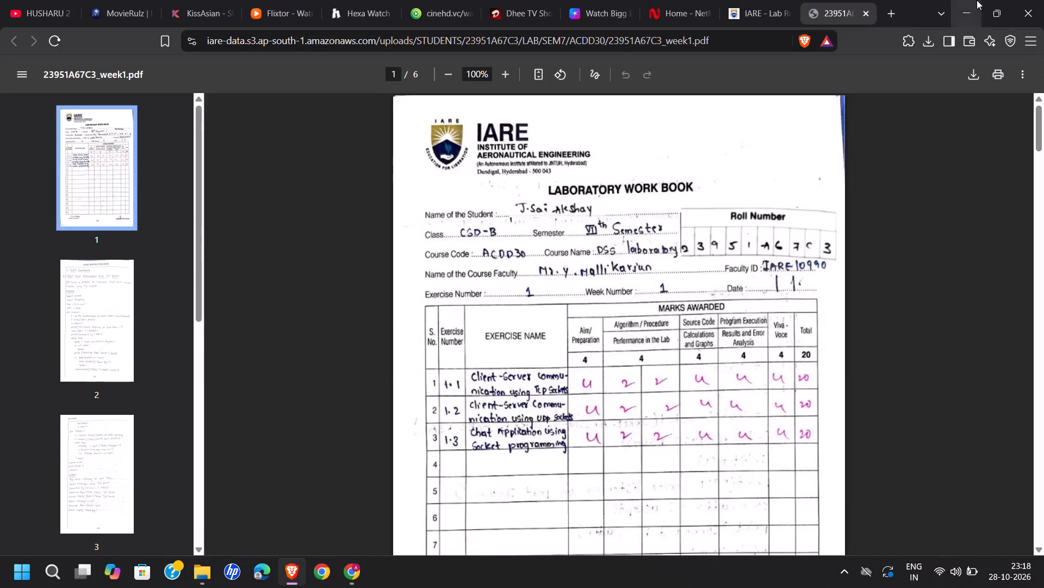
Switch back to Canva, open the uploaded worksheets folder and dismiss the upload notice.
click(970, 5)
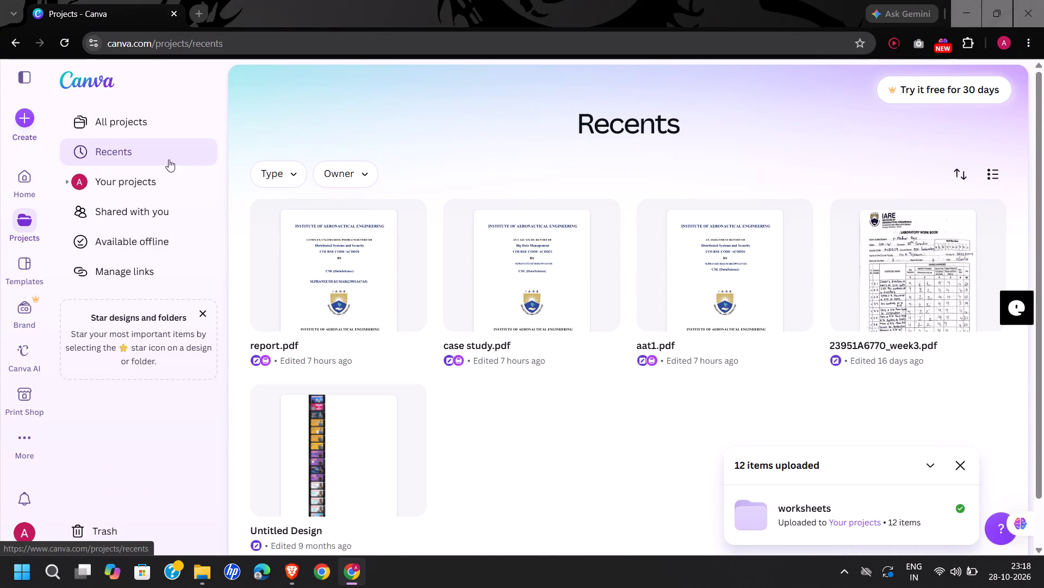
scroll(416, 250, right, 7)
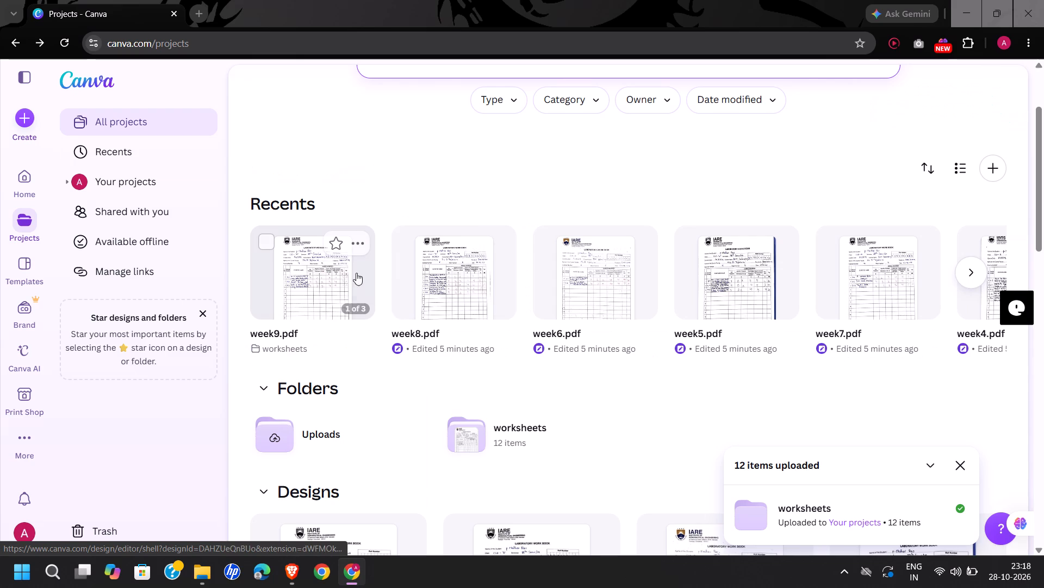
scroll(357, 284, right, 1)
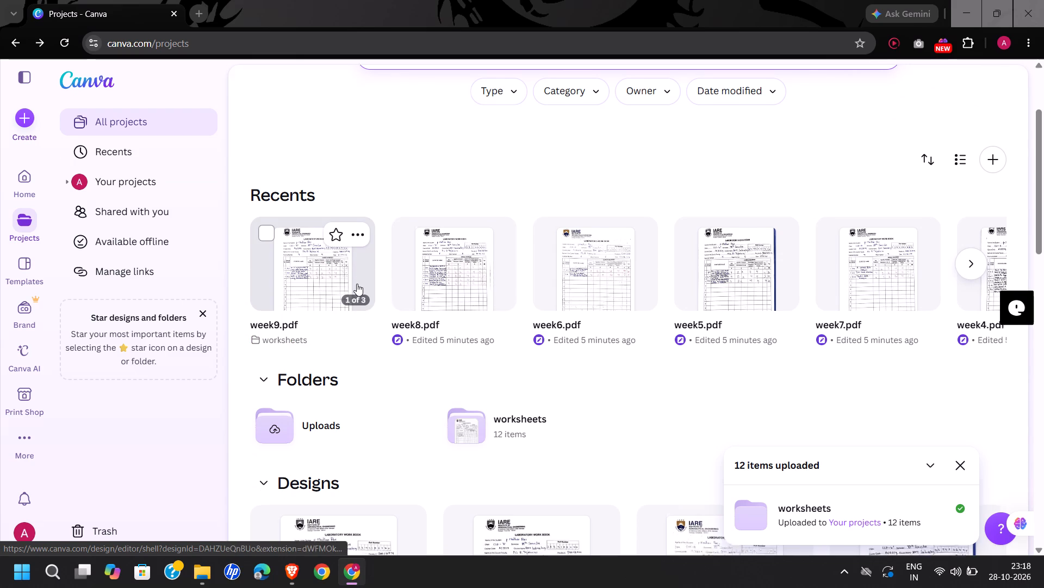
scroll(357, 284, right, 1)
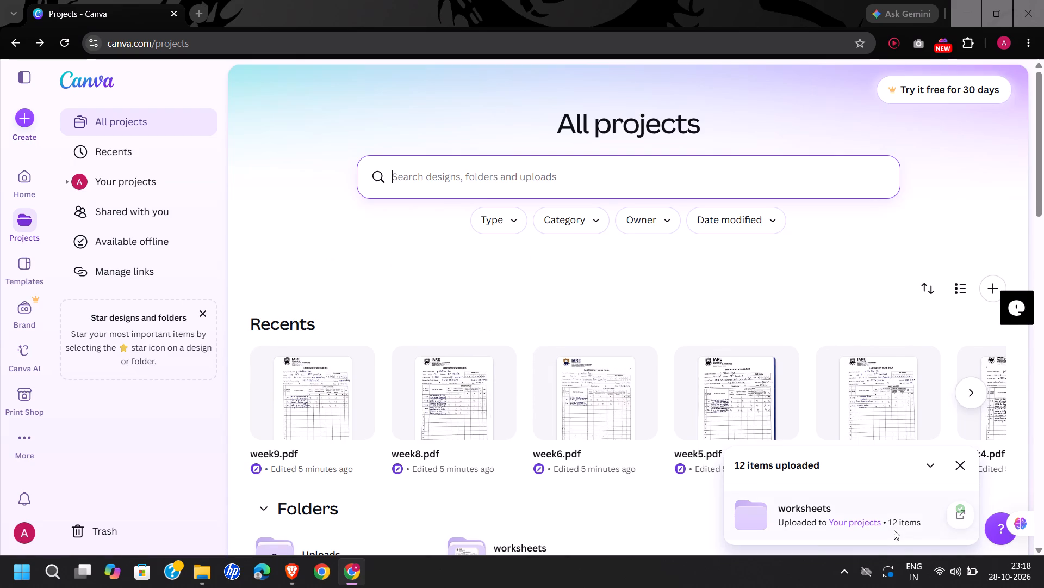
click(964, 511)
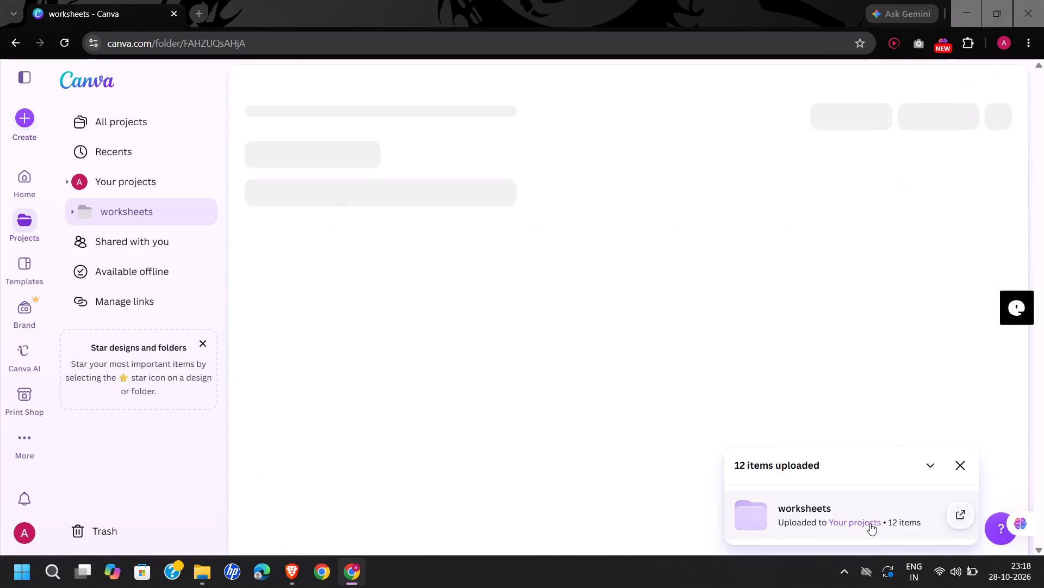
click(960, 463)
Open the week1.pdf design from the worksheets folder in the editor.
scroll(795, 421, down, 1)
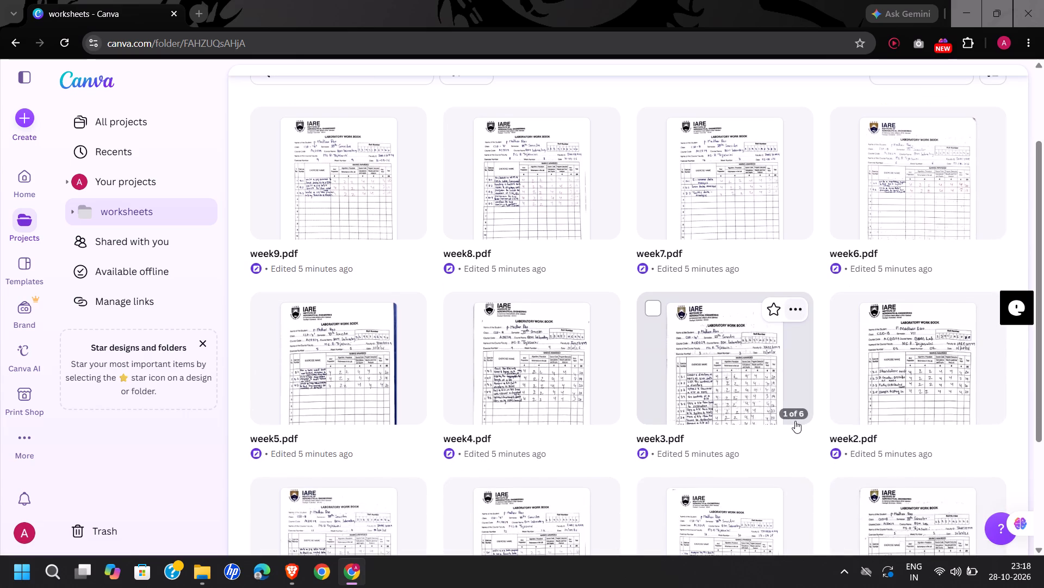
scroll(795, 421, down, 3)
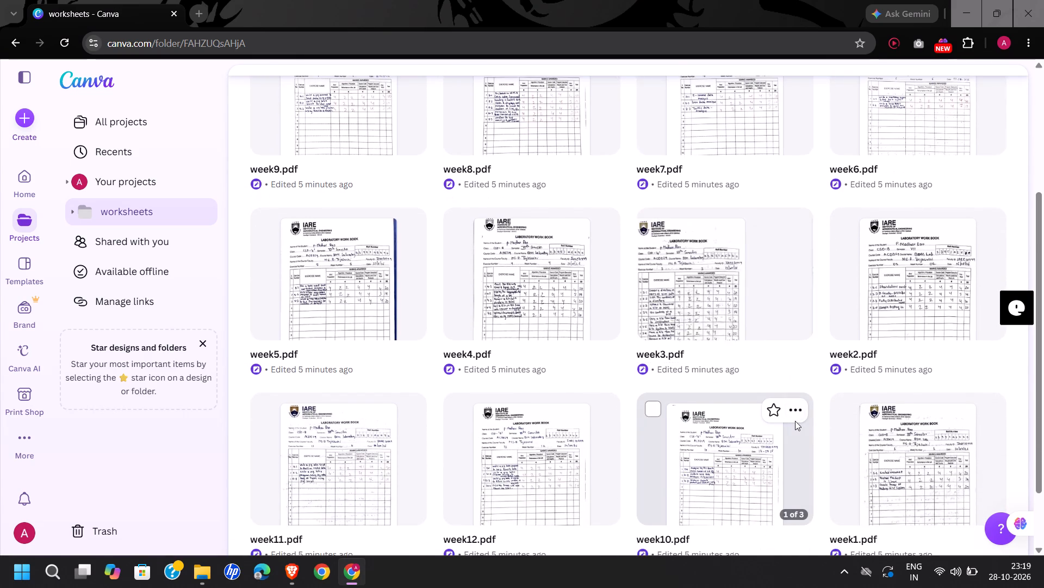
scroll(795, 421, down, 1)
click(896, 416)
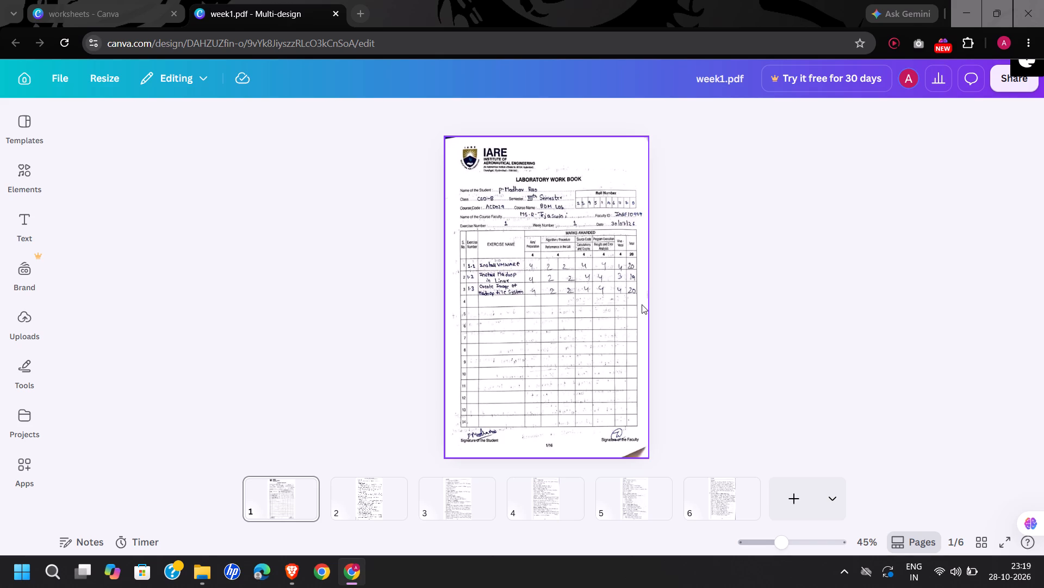
Search the computer for "te" to find the Telegram Desktop app.
text(te)
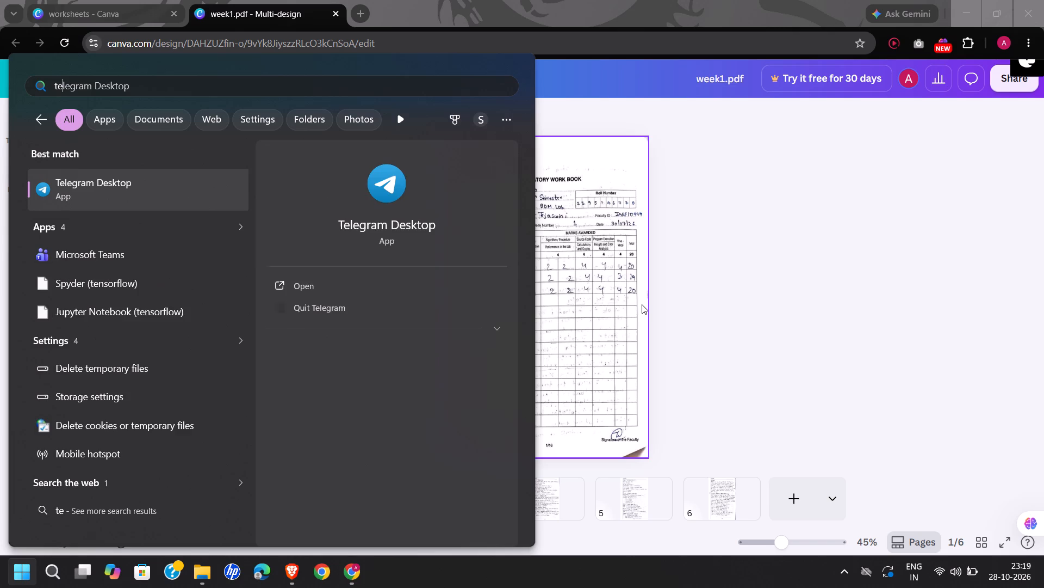
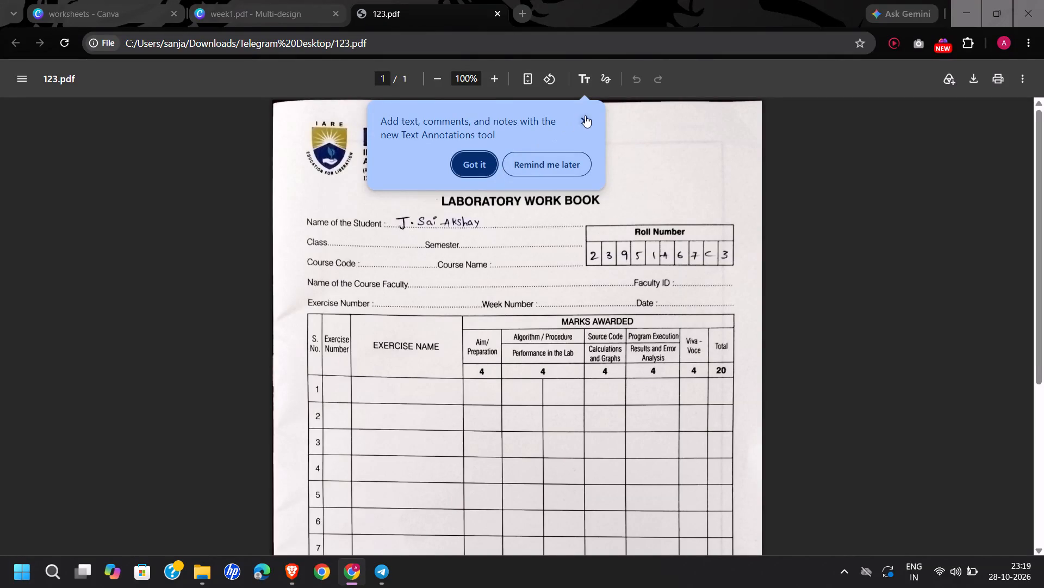
Dismiss the text annotations tip in 123.pdf and capture a snip of the handwritten student name.
click(585, 115)
key(Print)
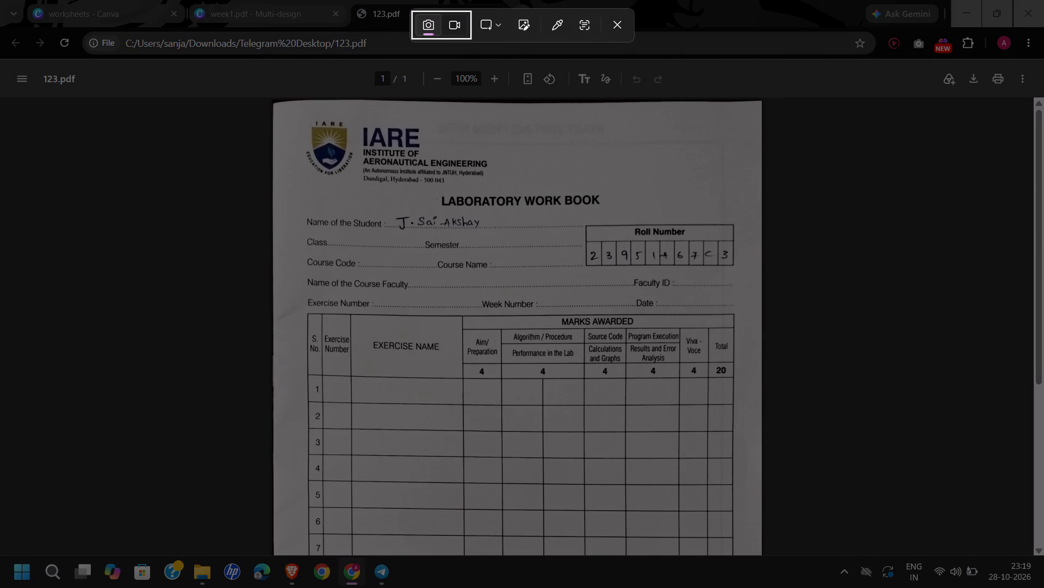
drag(394, 212, 473, 230)
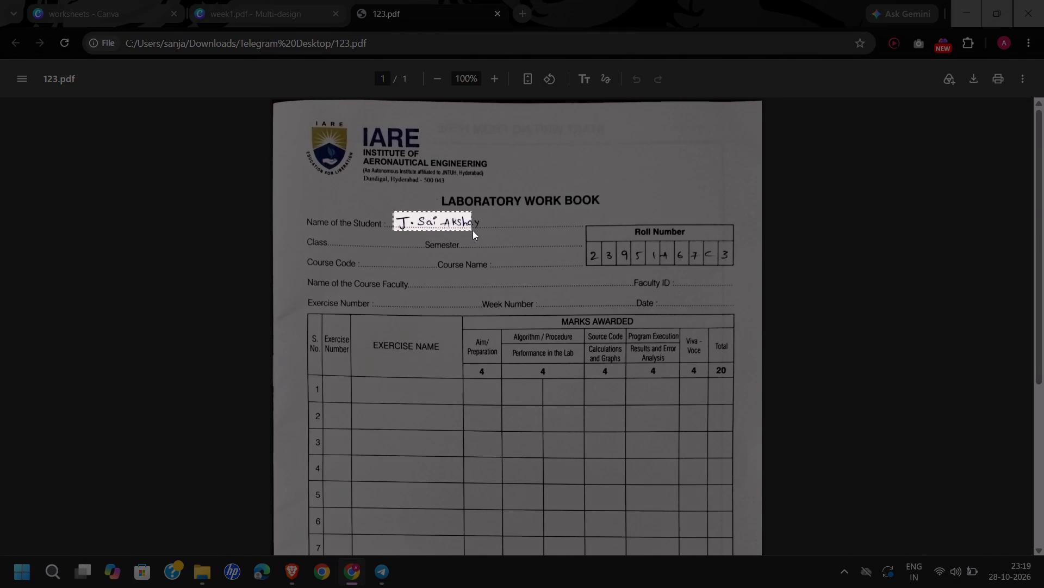
drag(473, 230, 482, 231)
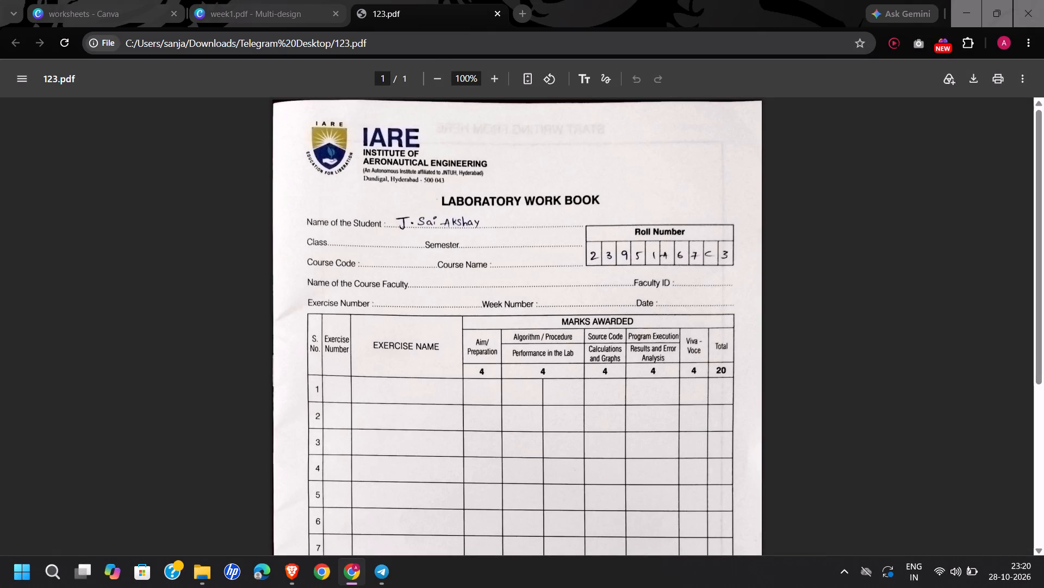
Capture a snip of the whole Roll Number box in 123.pdf.
key(Print)
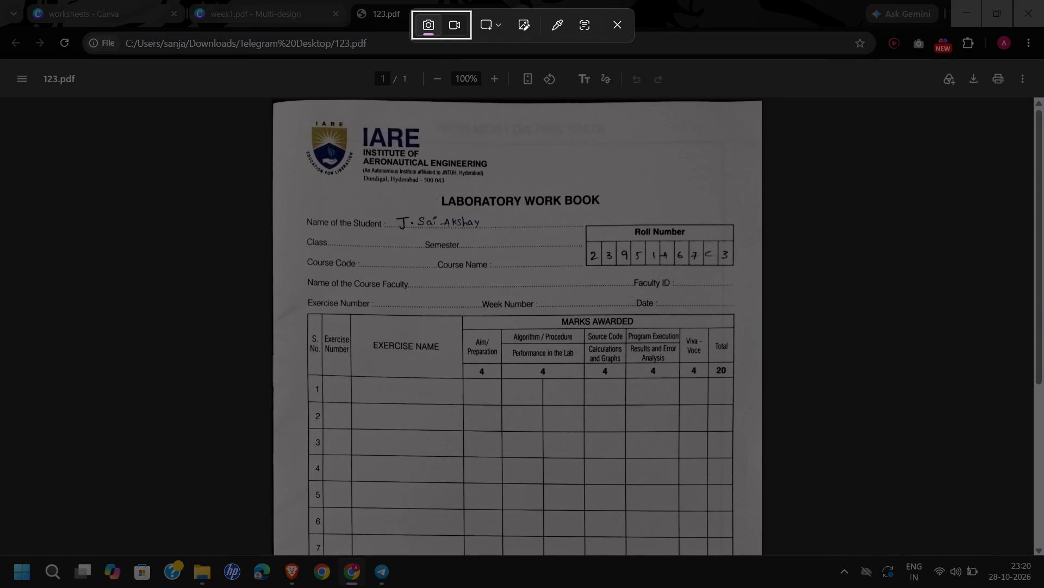
drag(584, 223, 656, 284)
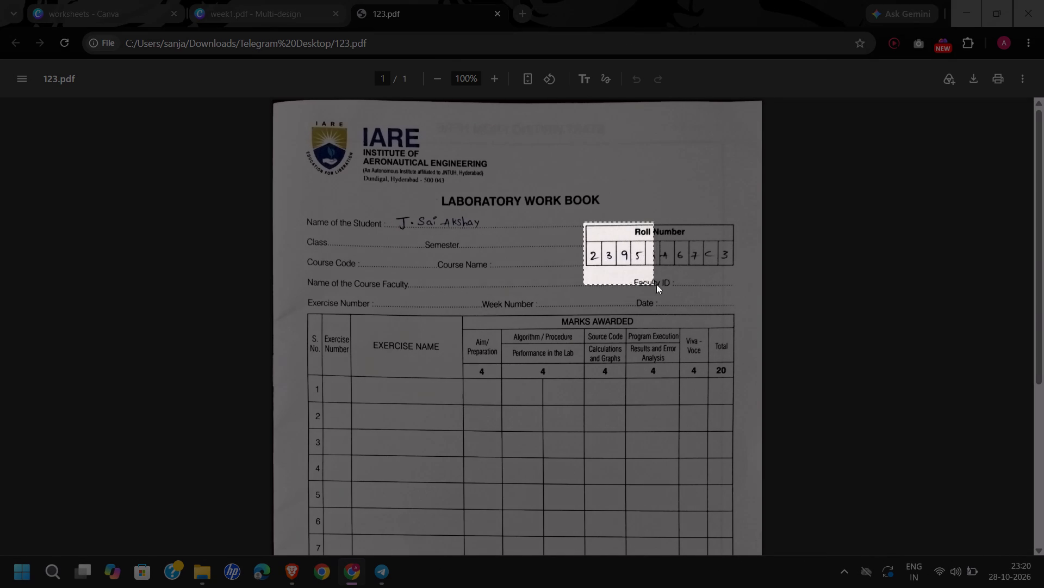
drag(656, 284, 736, 267)
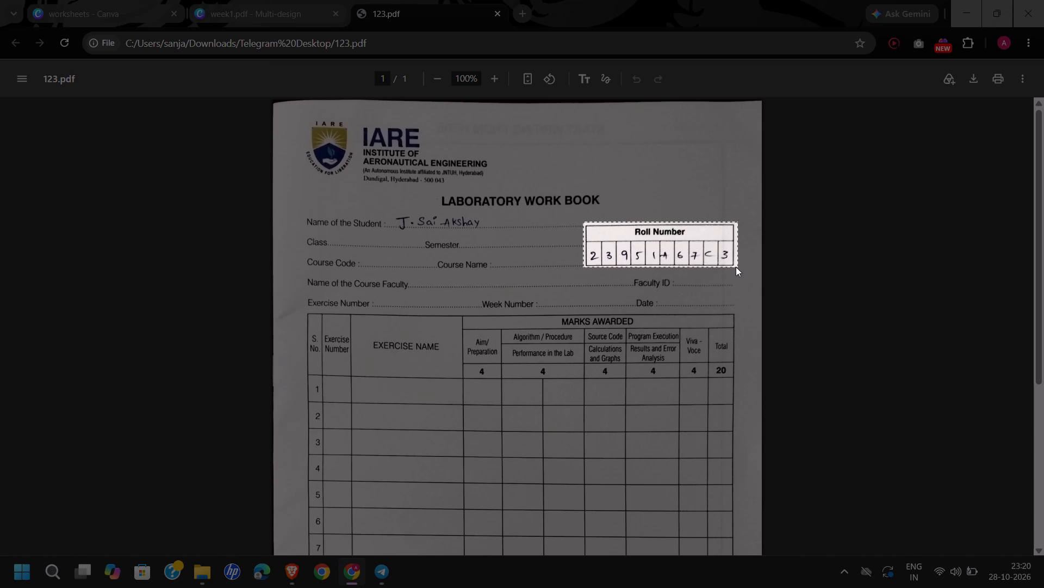
drag(736, 267, 738, 267)
drag(738, 267, 739, 267)
Capture a snip of the student's signature with its caption at the page bottom, and close 123.pdf.
scroll(739, 267, down, 6)
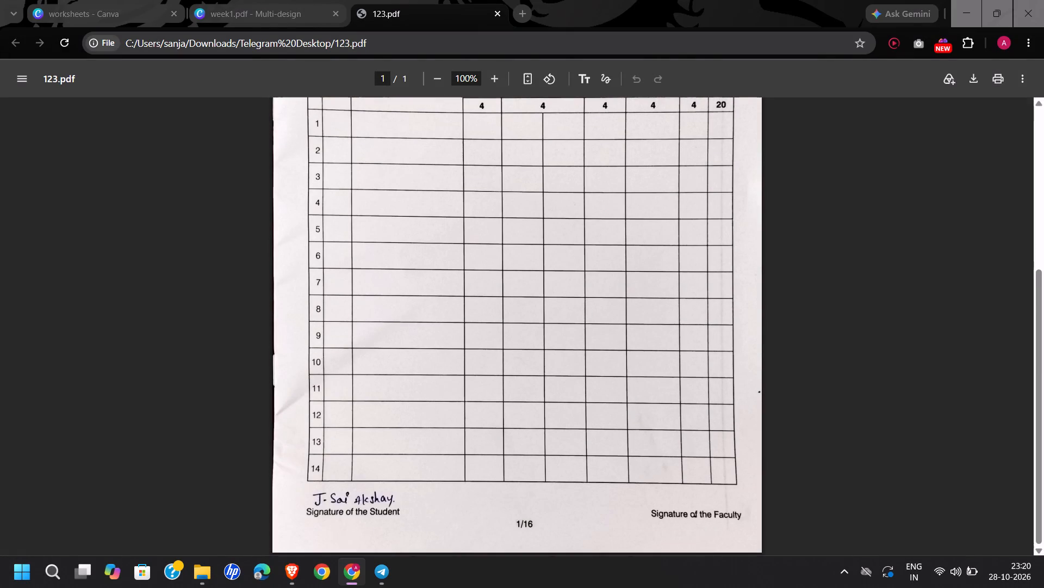
key(Print)
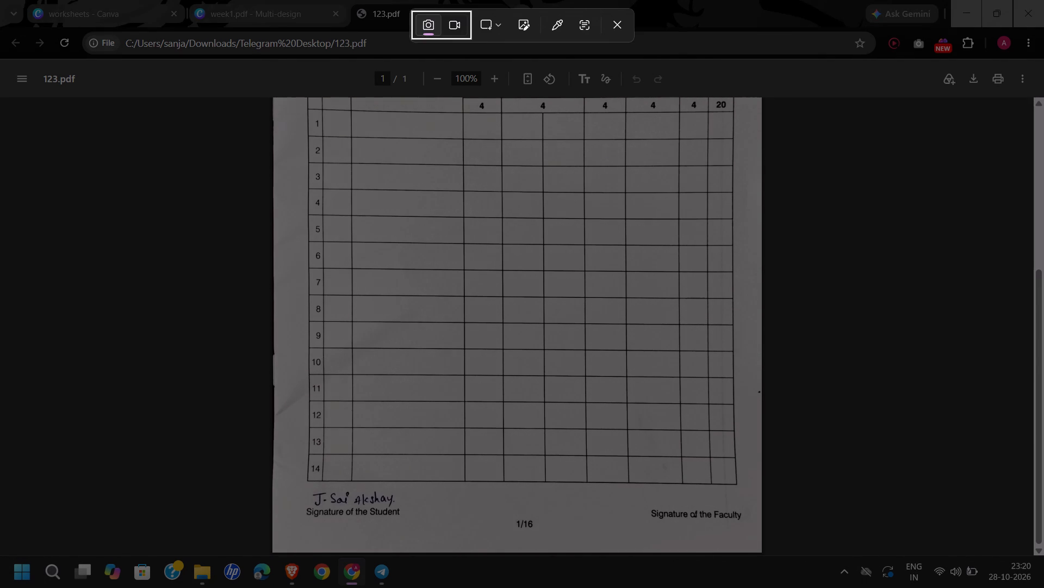
drag(304, 485, 391, 518)
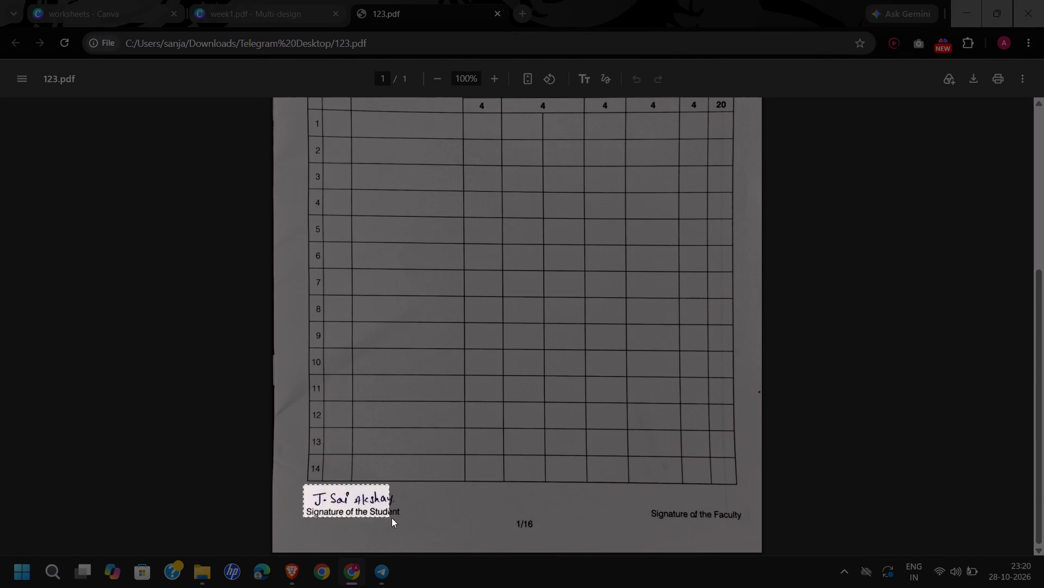
drag(391, 518, 405, 523)
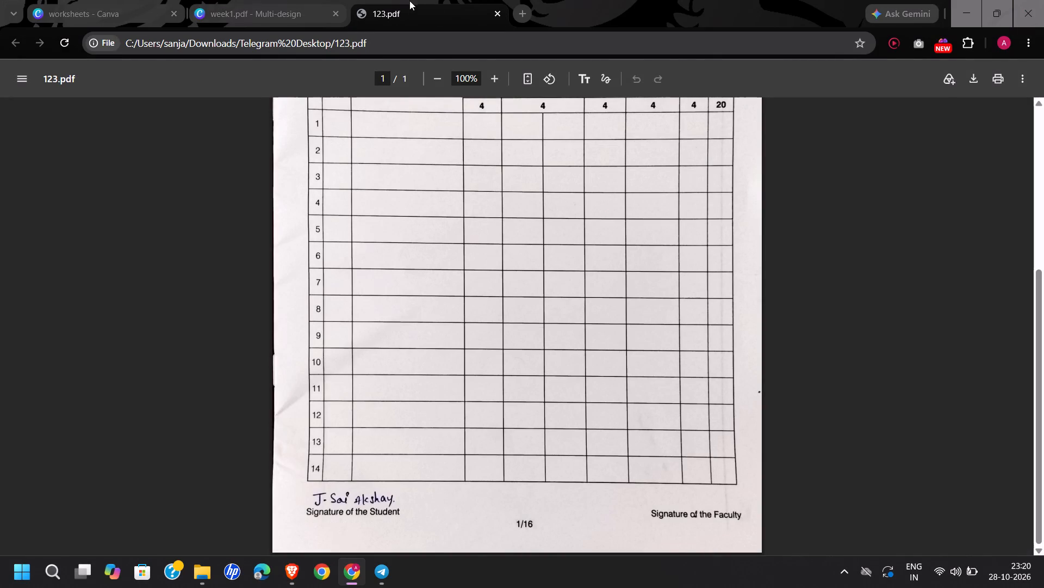
click(497, 12)
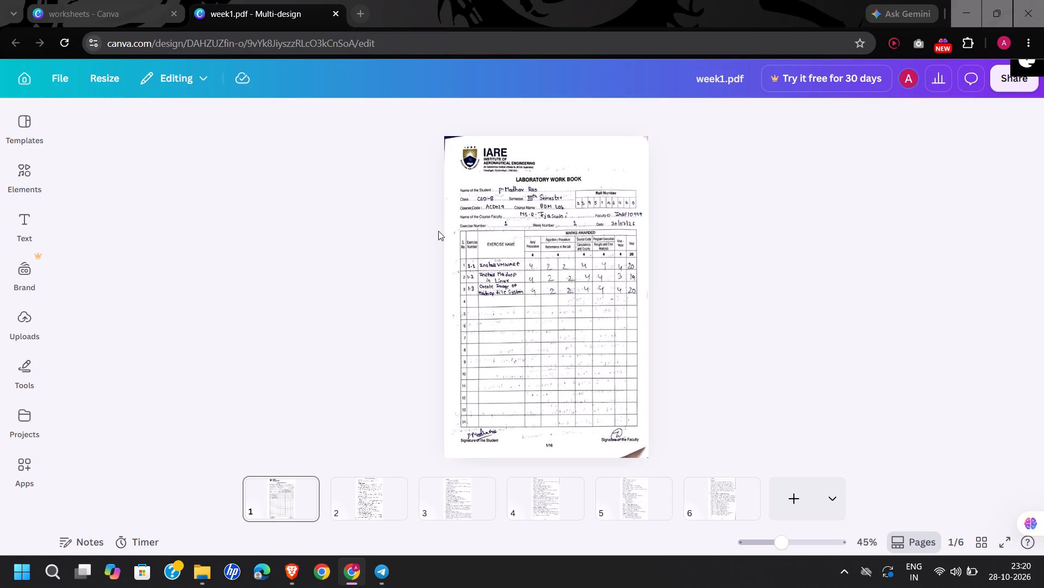
Lock the scanned page image on page 1 of the week1.pdf design.
click(584, 159)
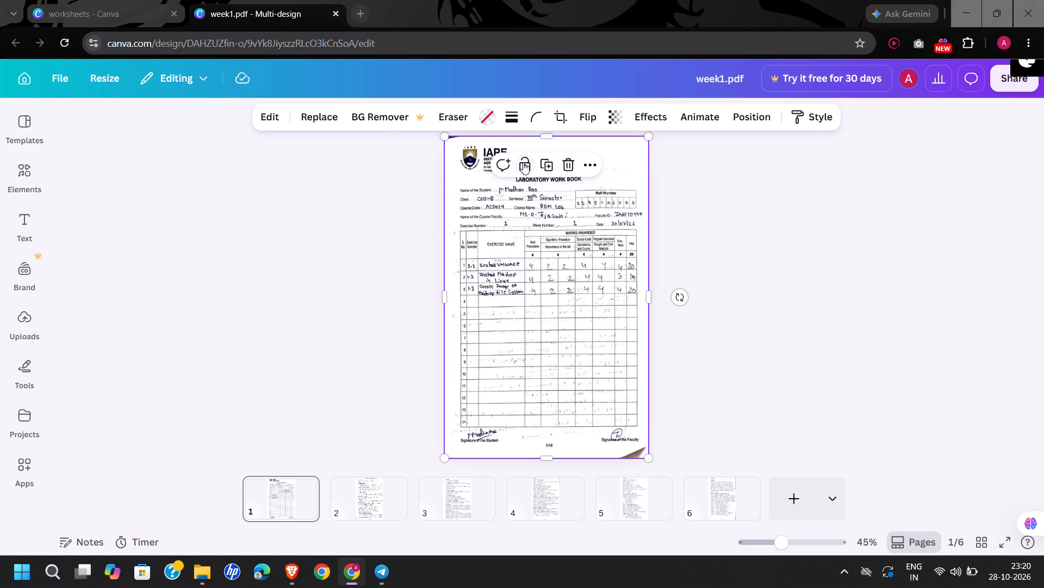
click(524, 162)
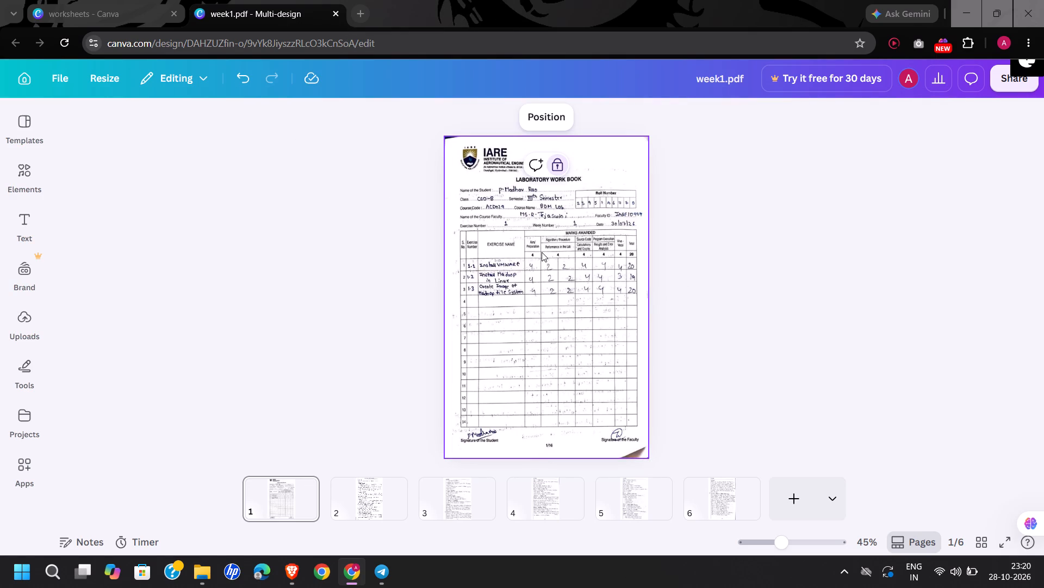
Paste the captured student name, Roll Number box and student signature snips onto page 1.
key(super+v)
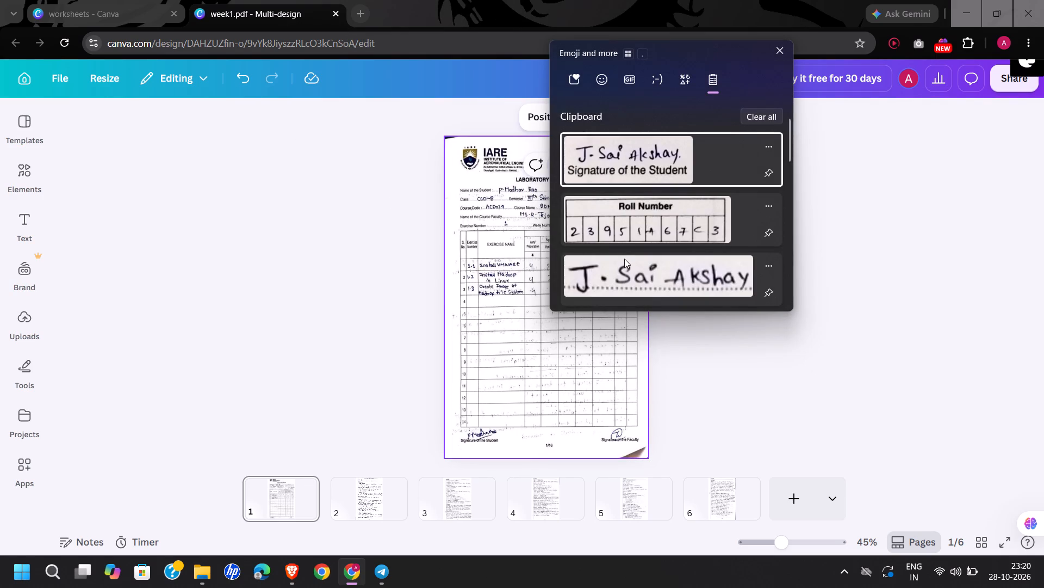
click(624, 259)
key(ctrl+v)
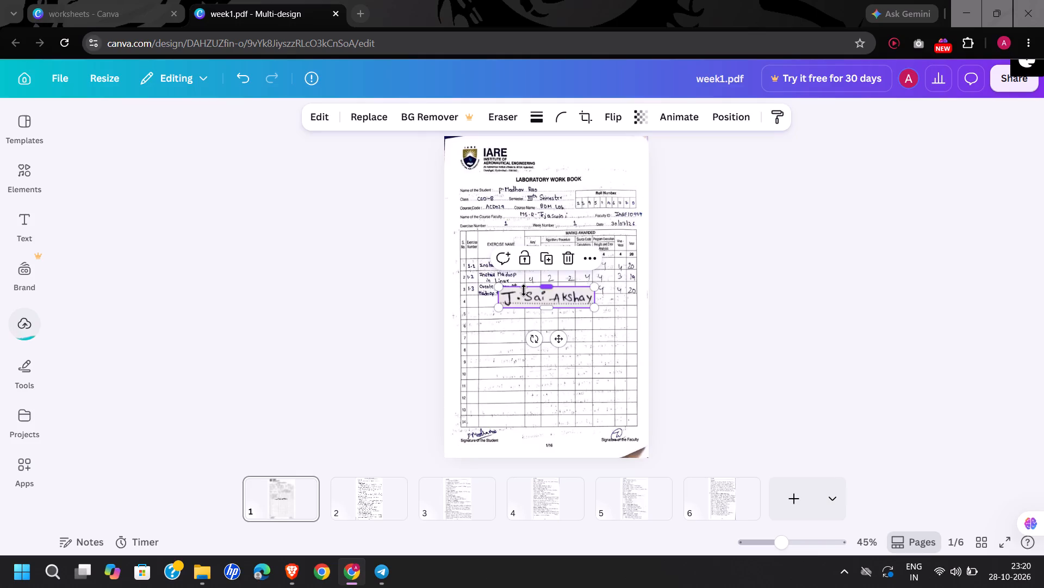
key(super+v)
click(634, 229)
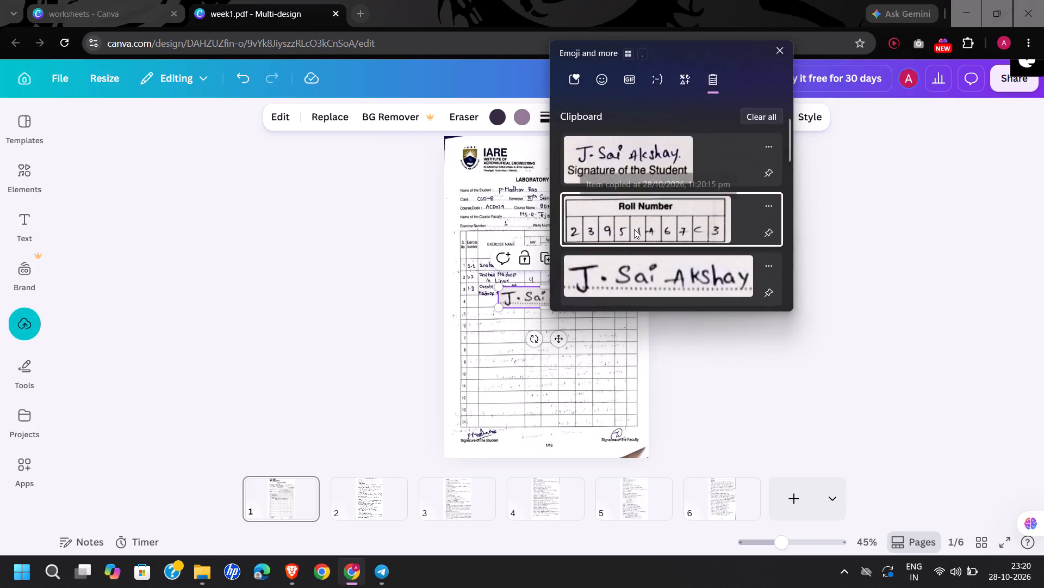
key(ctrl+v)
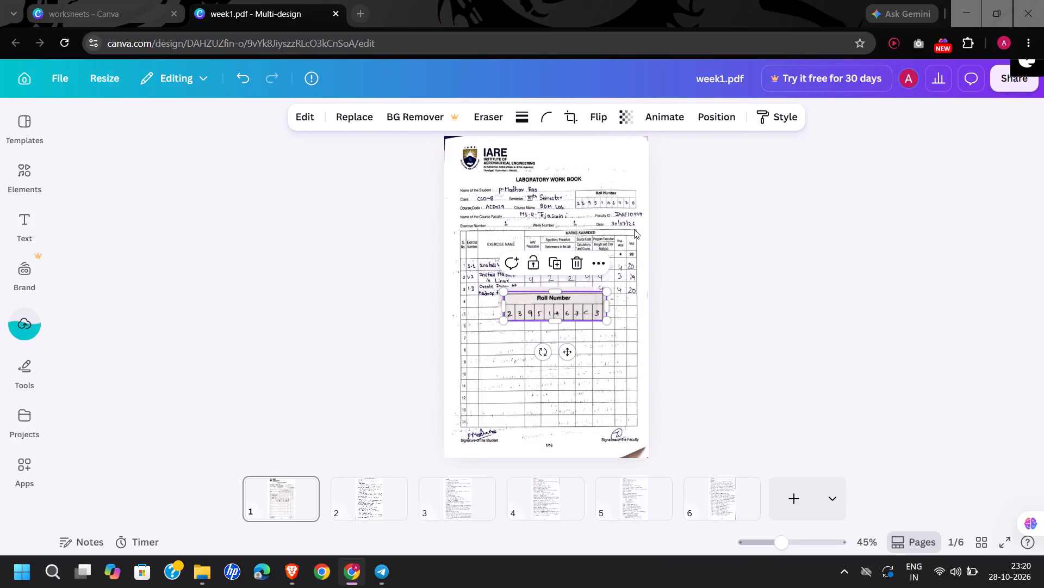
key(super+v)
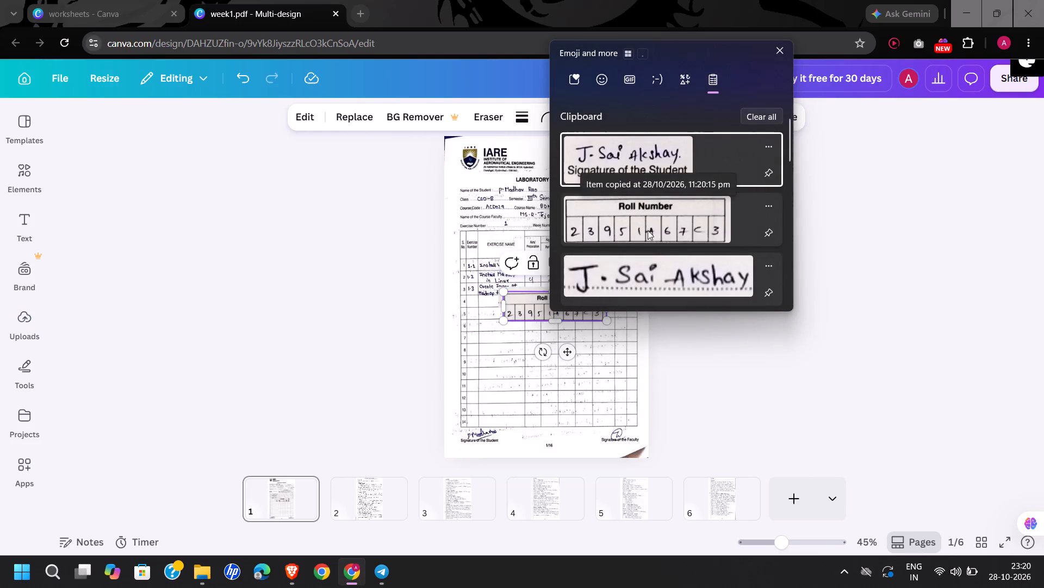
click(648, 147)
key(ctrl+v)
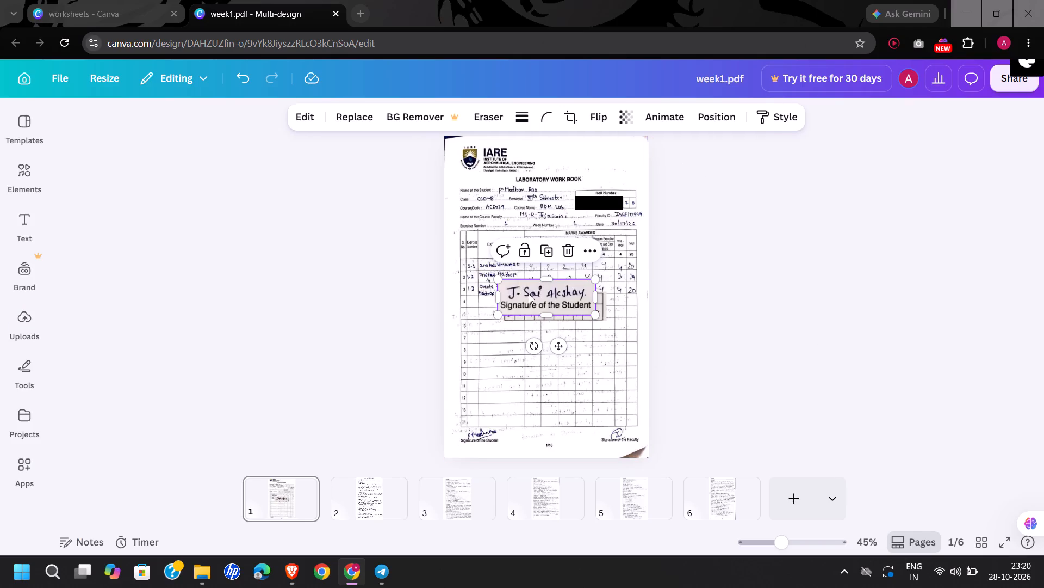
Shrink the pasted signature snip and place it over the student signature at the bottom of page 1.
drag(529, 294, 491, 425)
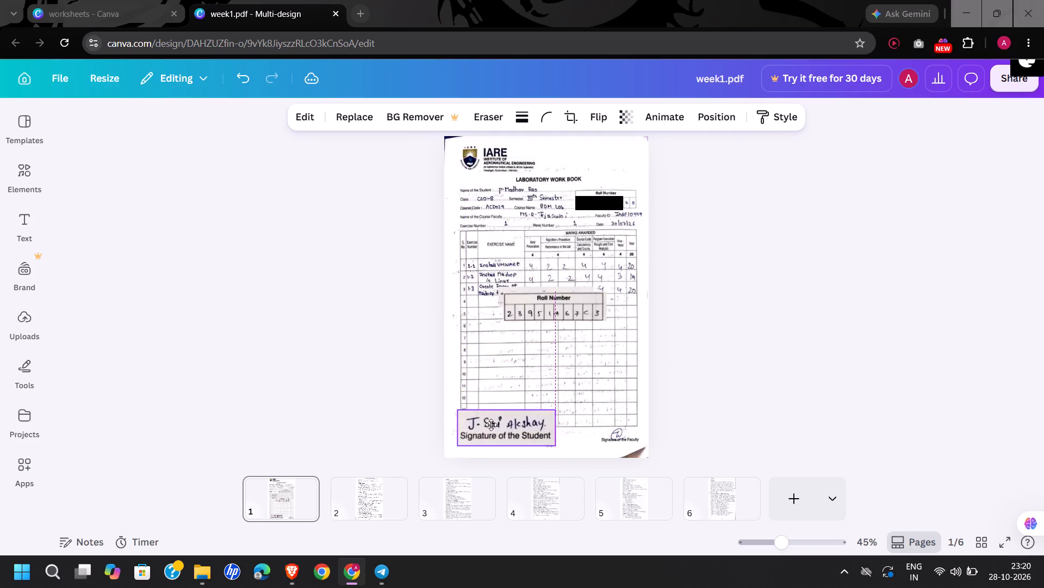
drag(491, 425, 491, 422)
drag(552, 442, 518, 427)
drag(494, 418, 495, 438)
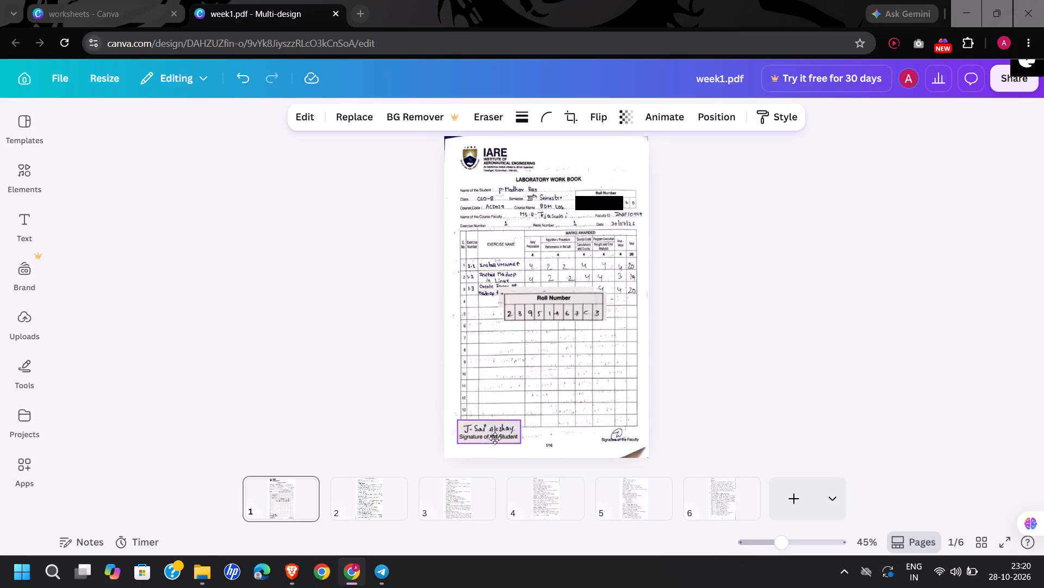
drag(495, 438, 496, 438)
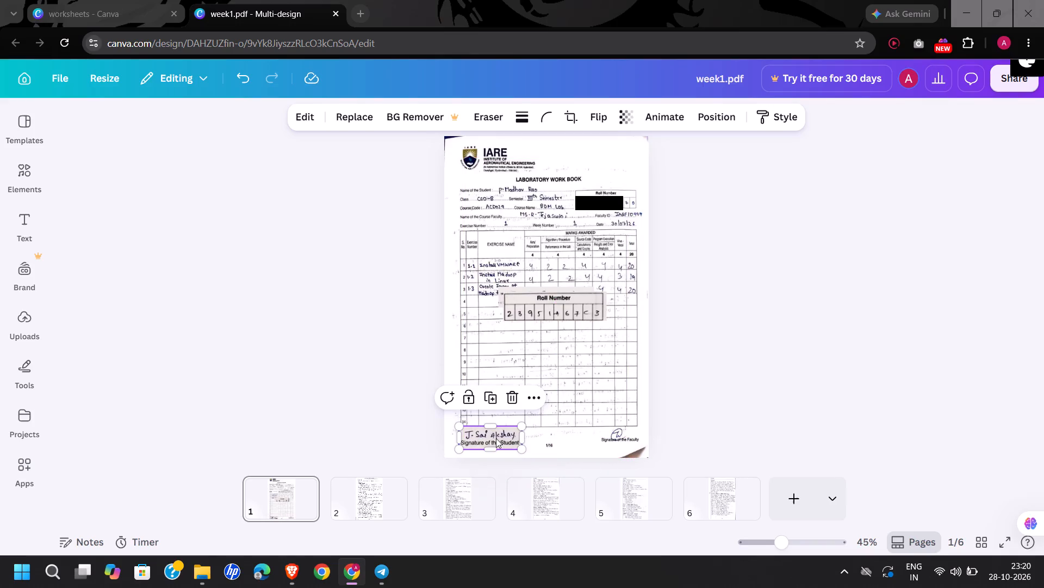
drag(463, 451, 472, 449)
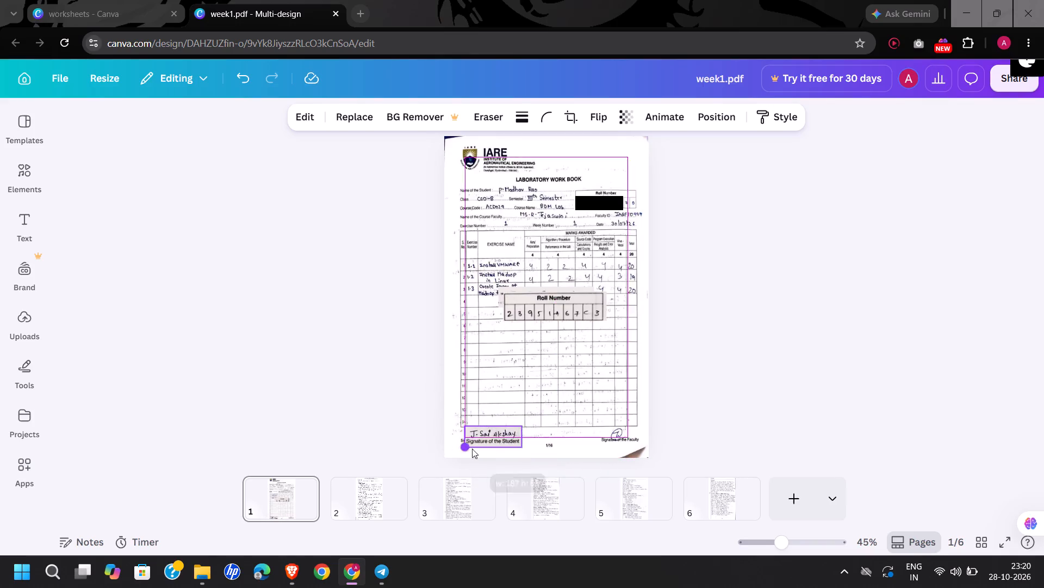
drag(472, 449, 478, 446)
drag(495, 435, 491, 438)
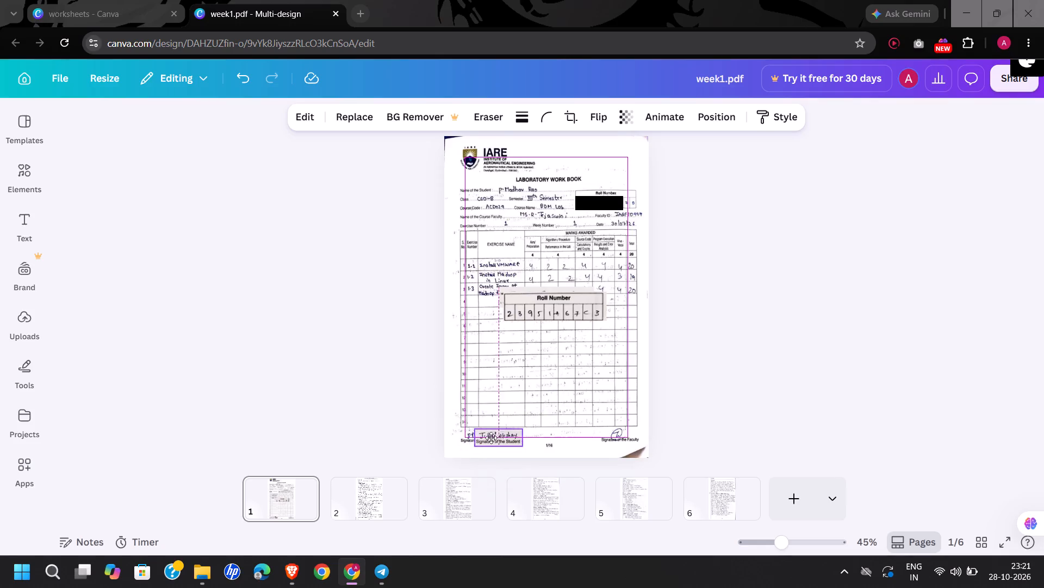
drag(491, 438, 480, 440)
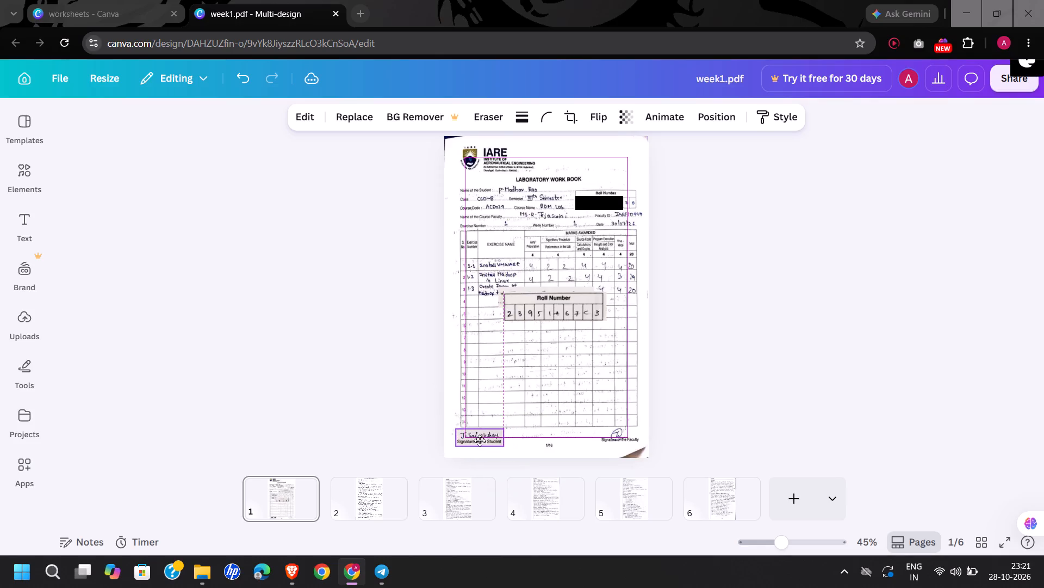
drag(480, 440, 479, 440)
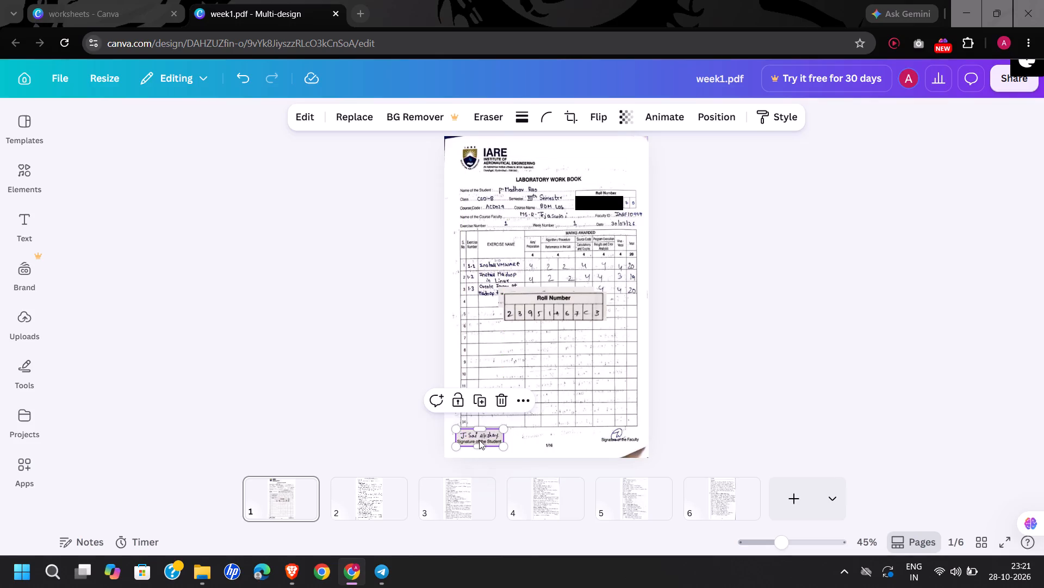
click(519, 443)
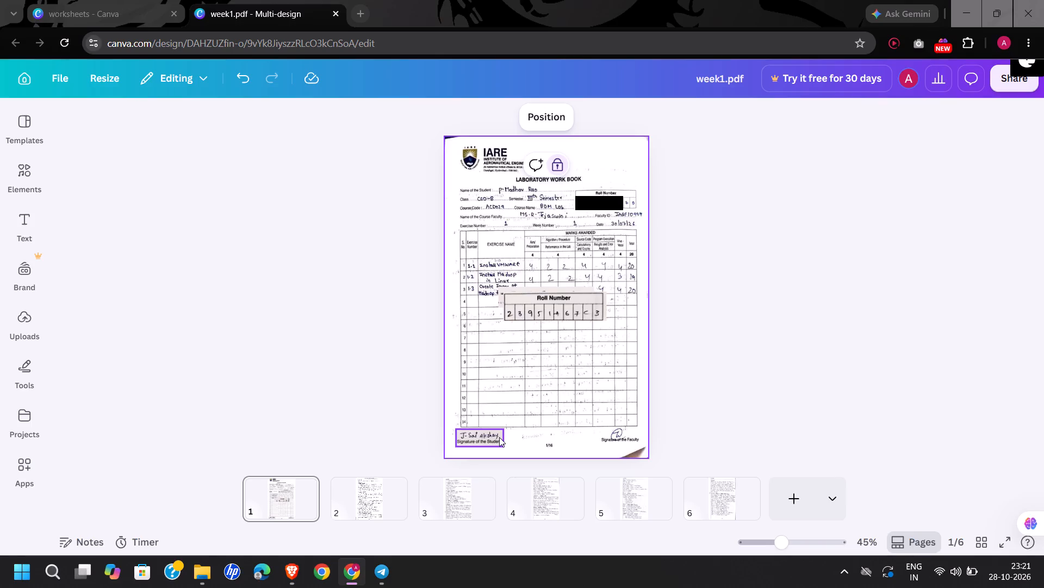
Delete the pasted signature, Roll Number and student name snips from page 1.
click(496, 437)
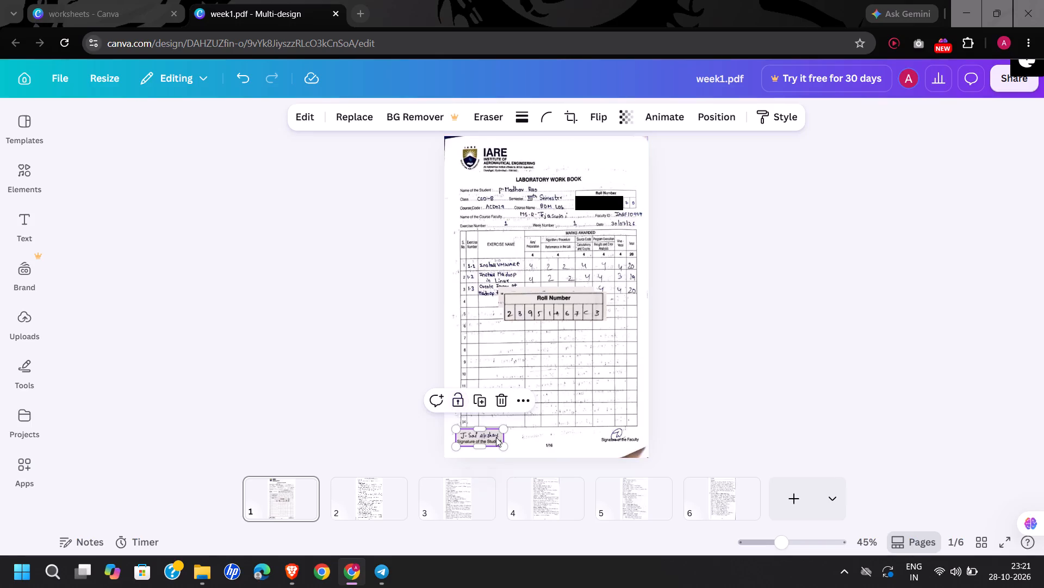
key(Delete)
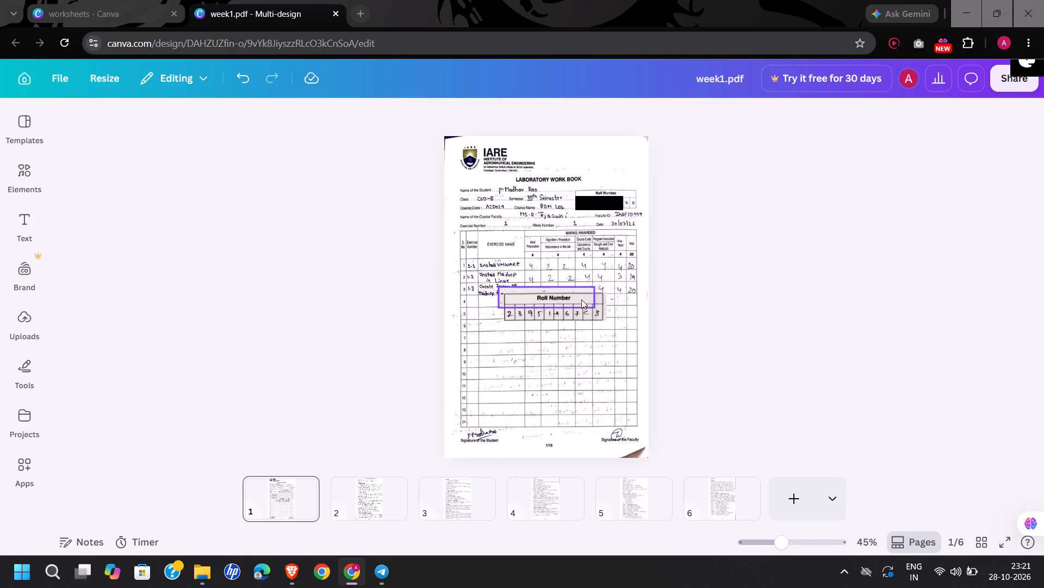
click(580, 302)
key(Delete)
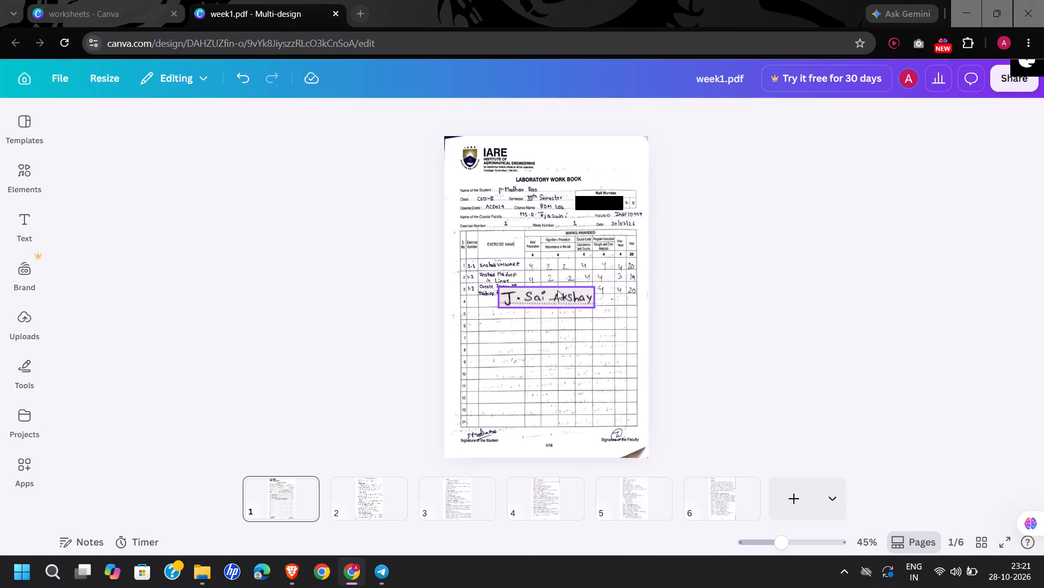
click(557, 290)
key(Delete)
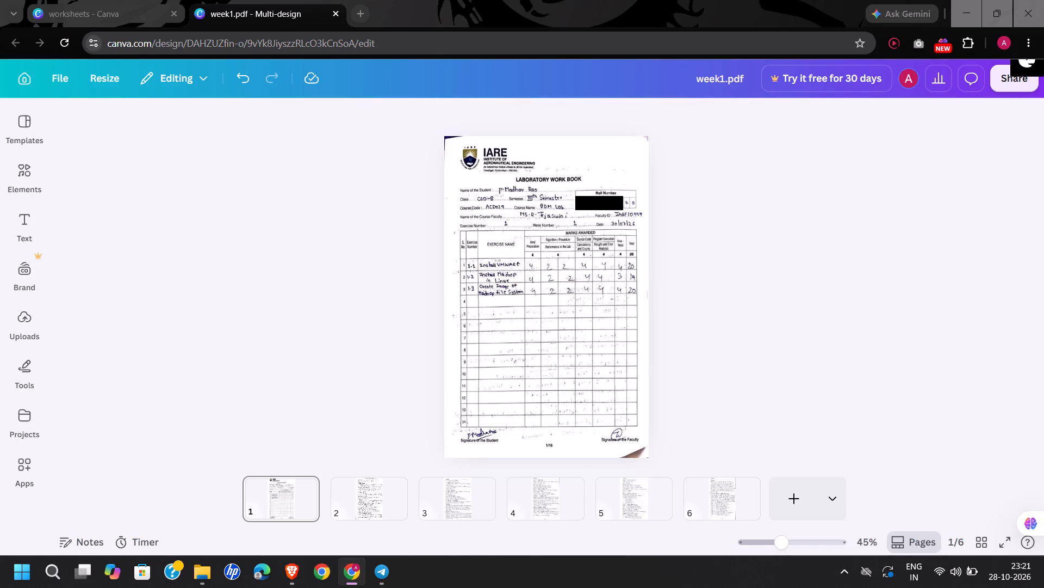
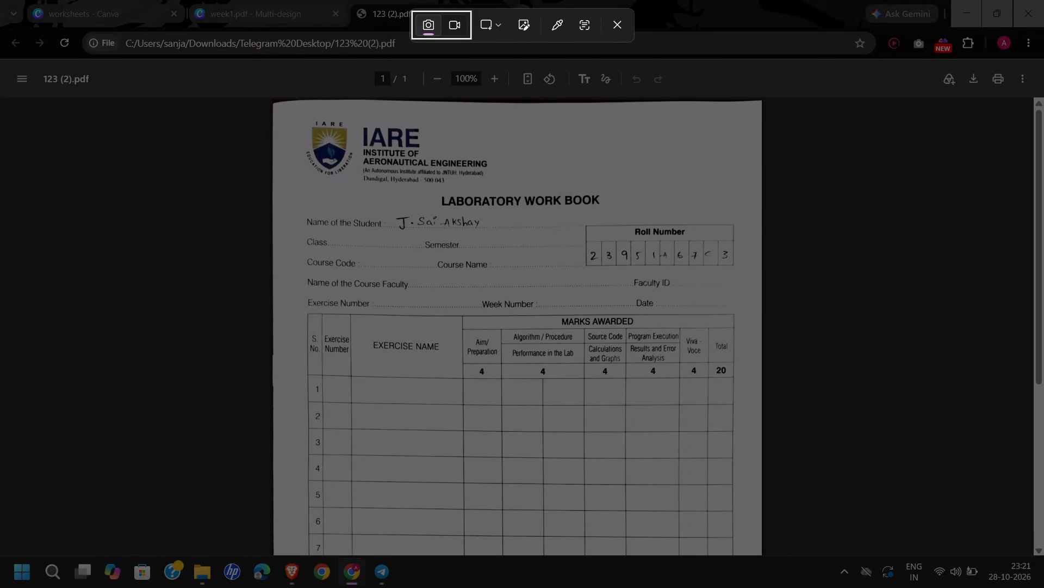
Capture separate screen snips of the handwritten student name and the filled Roll Number box from 123 (2).pdf.
drag(391, 214, 439, 228)
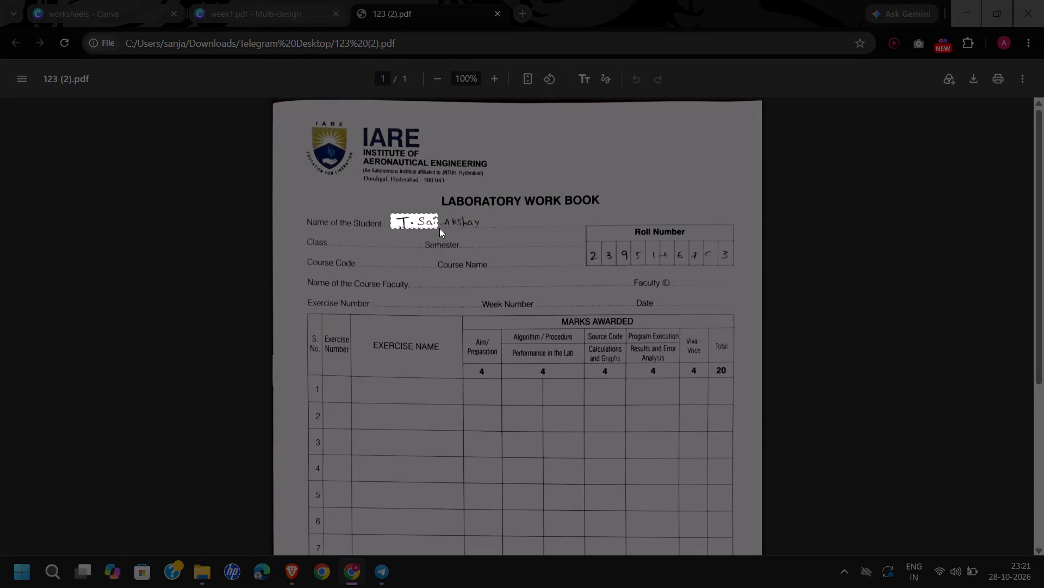
drag(439, 228, 484, 234)
key(Print)
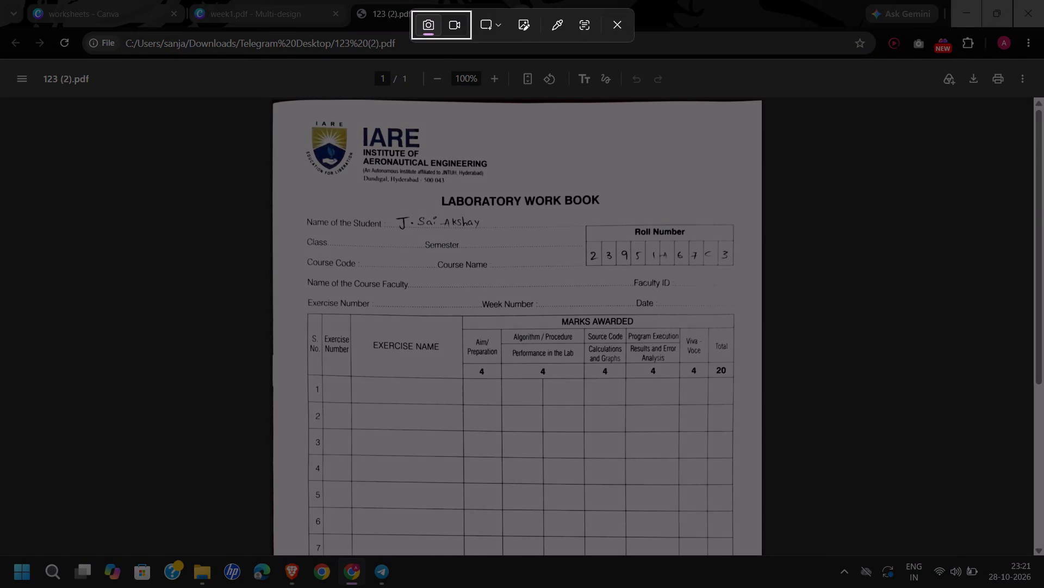
drag(584, 223, 710, 278)
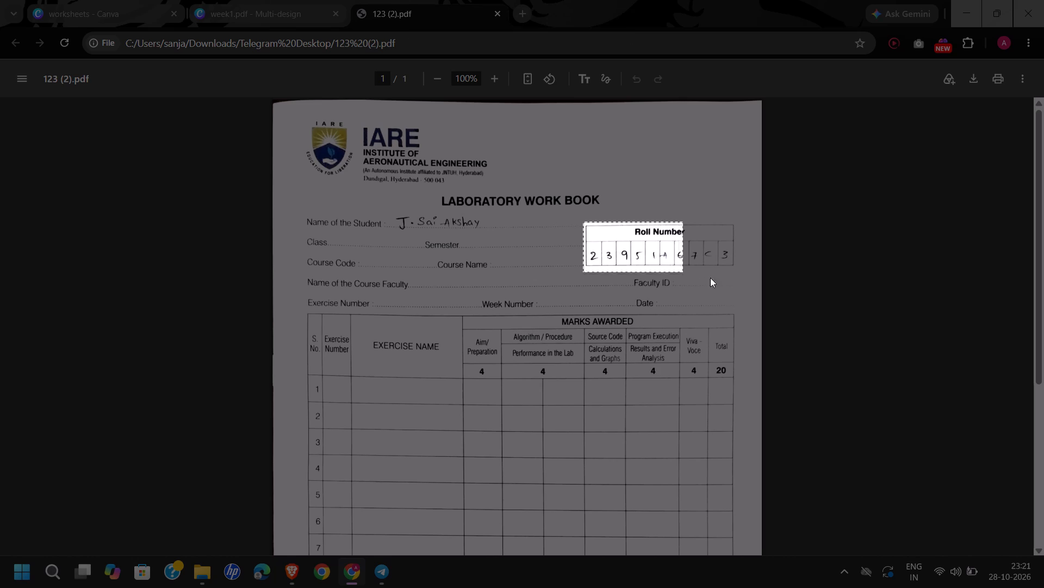
drag(710, 278, 738, 268)
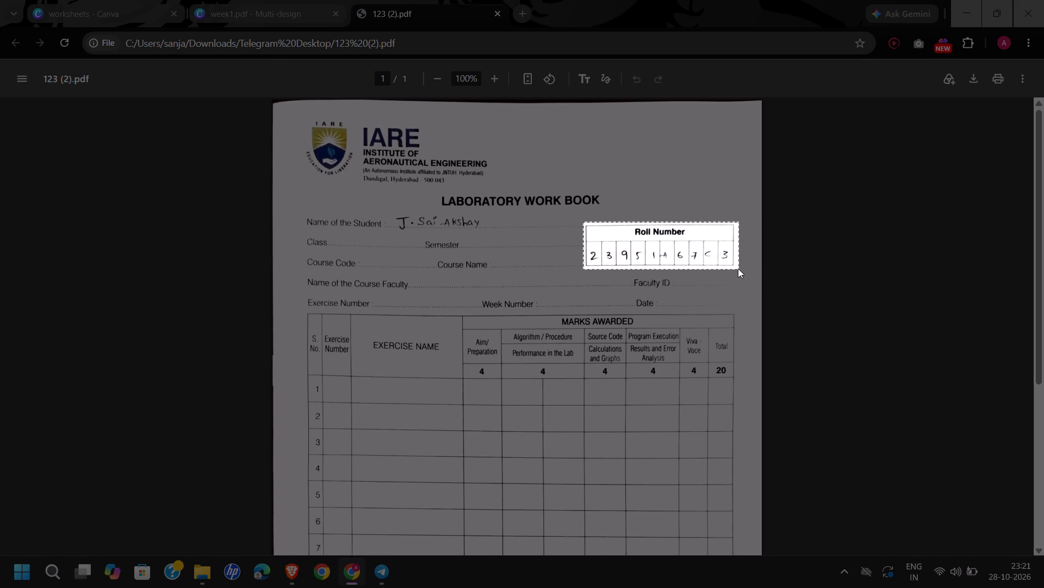
drag(738, 268, 736, 267)
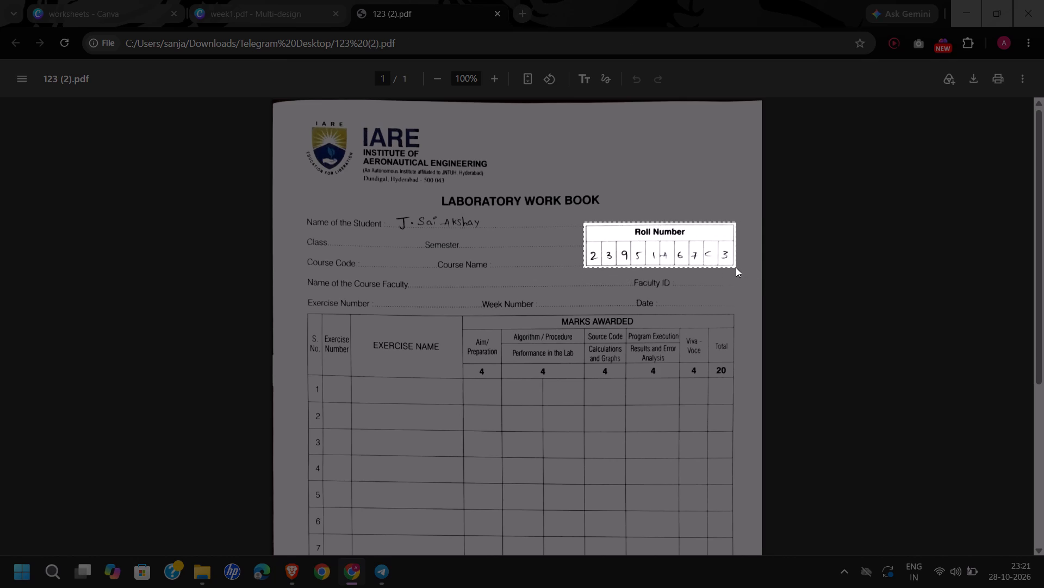
drag(736, 267, 736, 267)
Capture a snip of the student signature with its caption from the bottom of 123 (2).pdf, and close that PDF.
scroll(736, 267, down, 6)
key(Print)
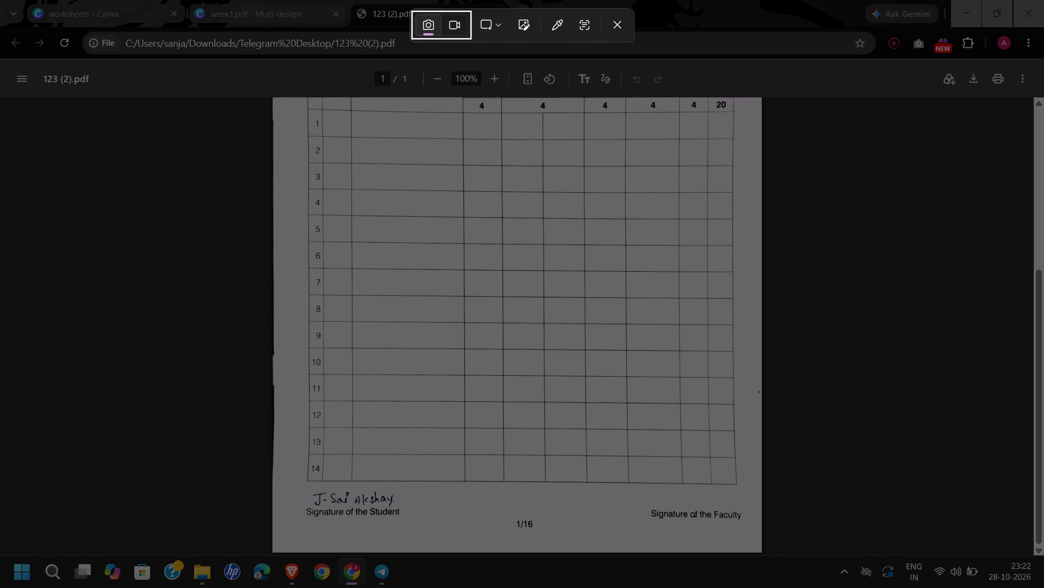
drag(303, 487, 407, 518)
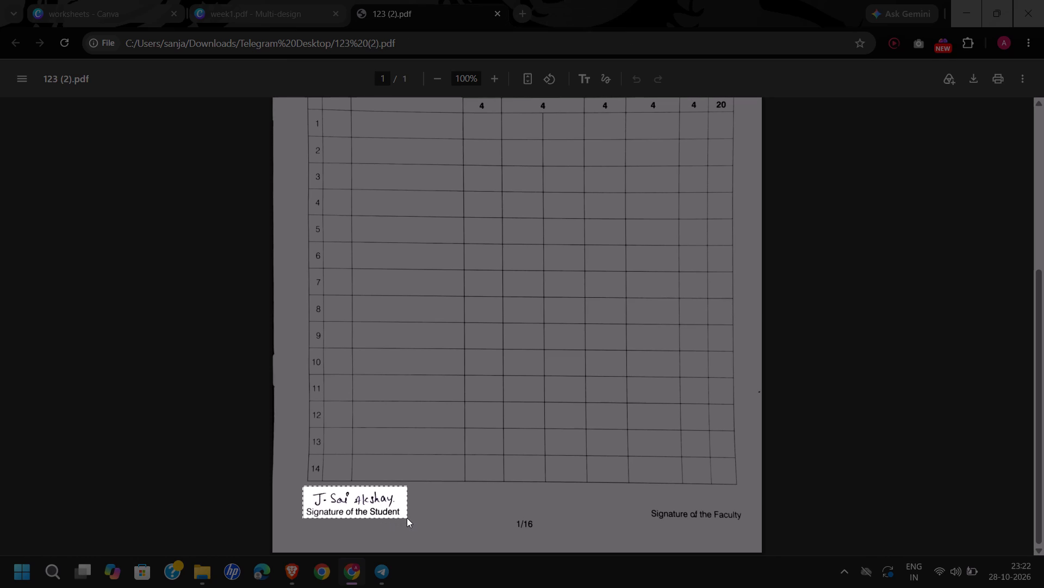
drag(407, 518, 407, 517)
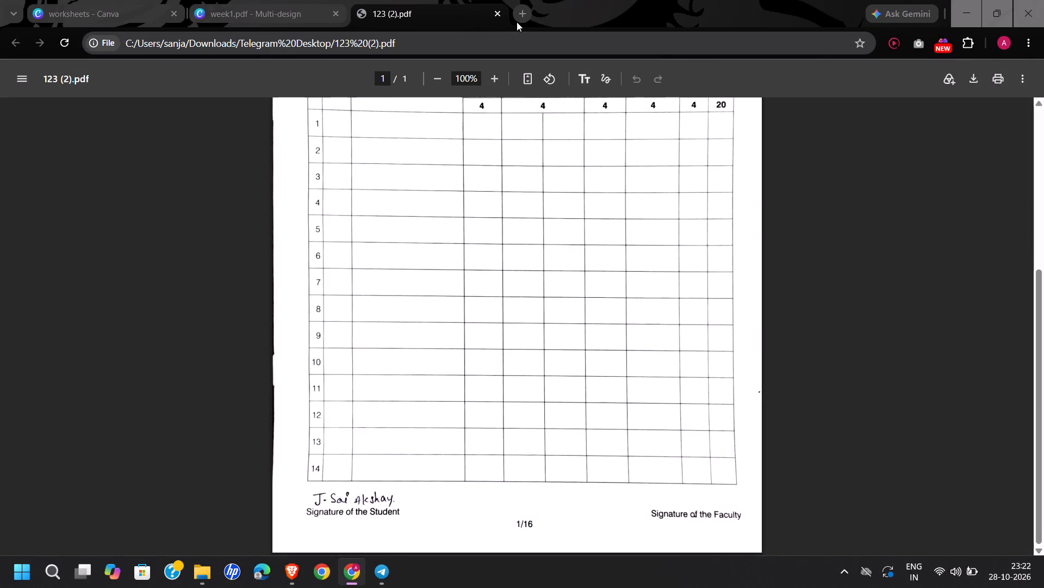
click(496, 11)
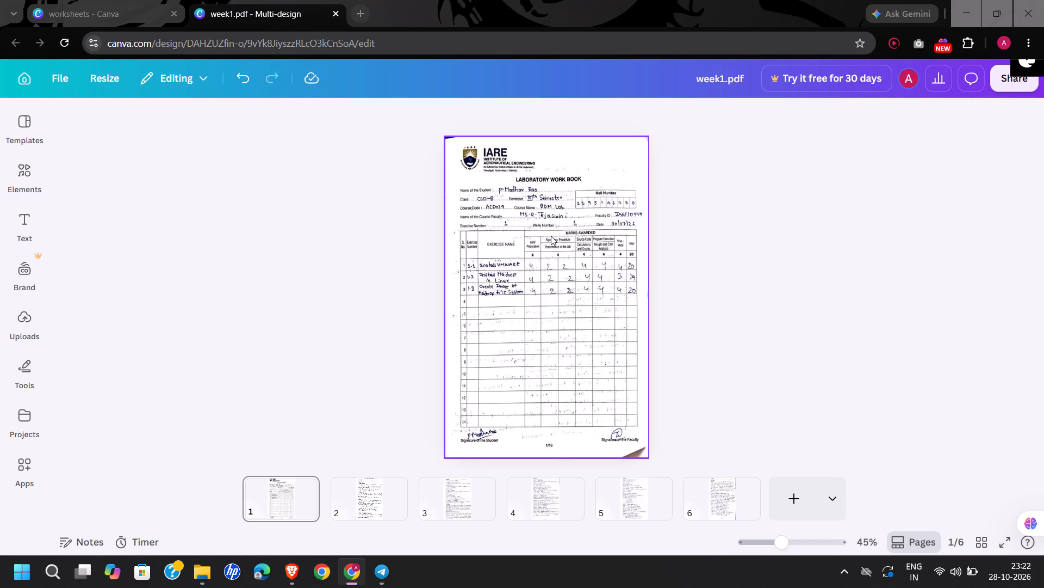
Paste the new student name, Roll Number box and student signature snips from the clipboard history onto page 1 of week1.pdf.
key(super+v)
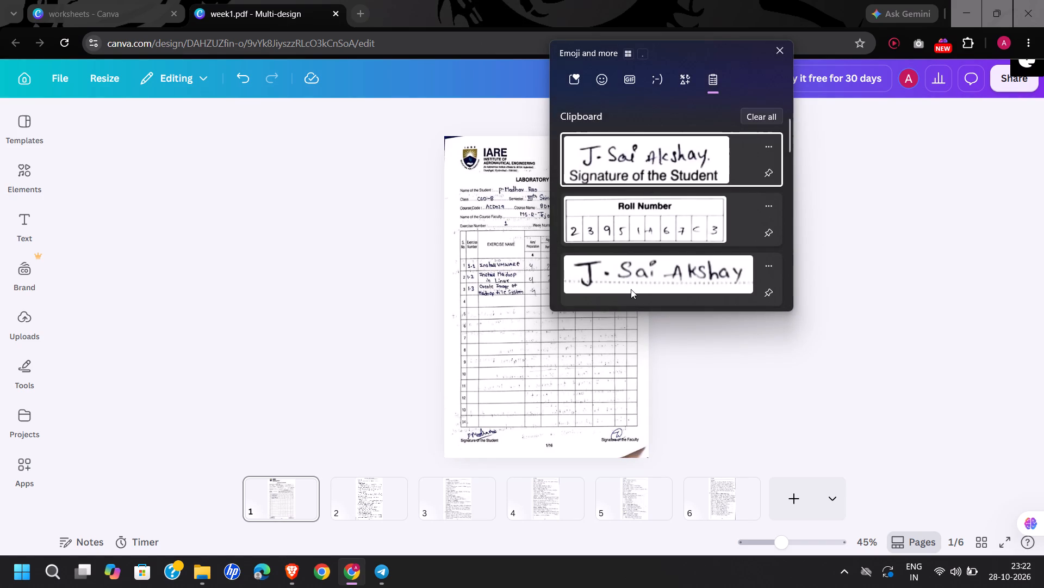
click(631, 289)
key(ctrl+v)
key(super+v)
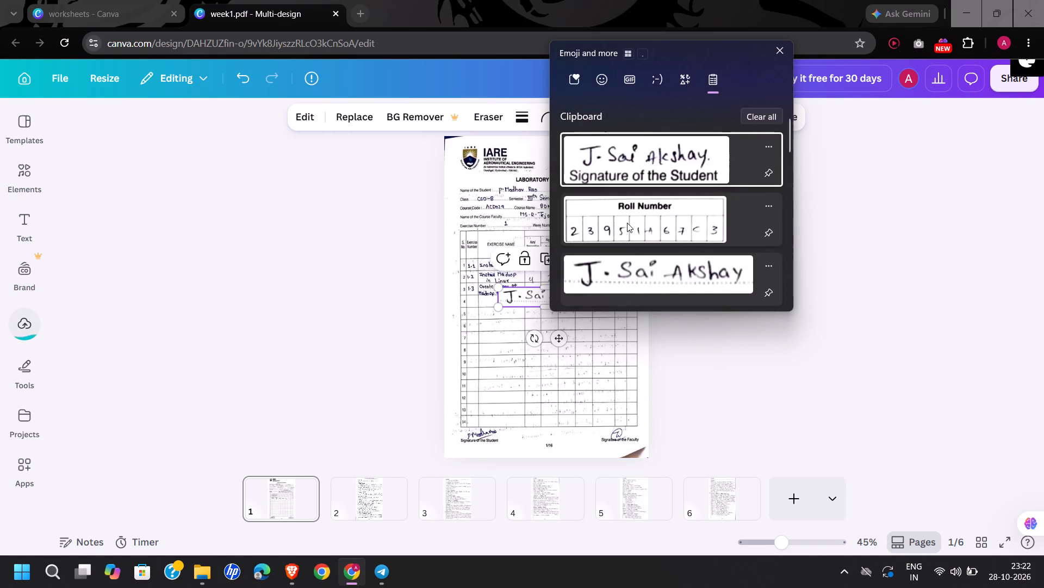
click(627, 223)
key(ctrl+v)
key(super+v)
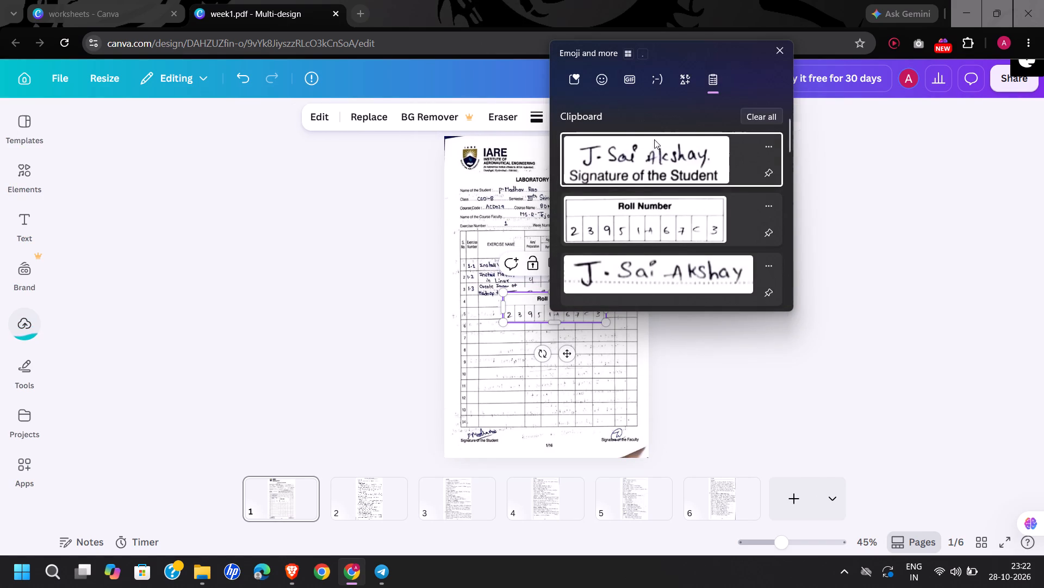
click(653, 150)
key(ctrl+v)
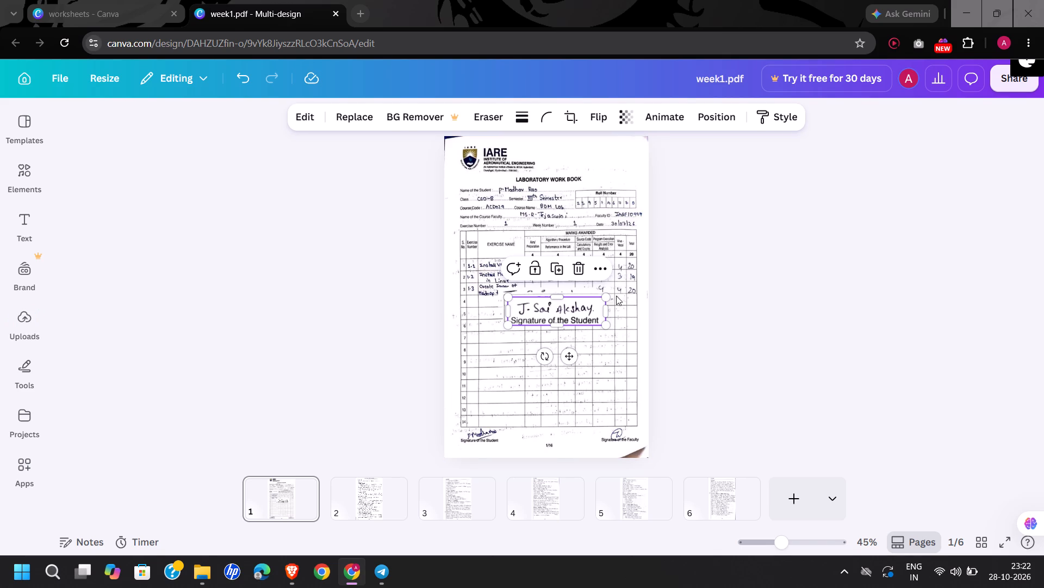
Shrink the pasted signature snip and place it over the existing student signature at the bottom of page 1.
drag(576, 316, 529, 431)
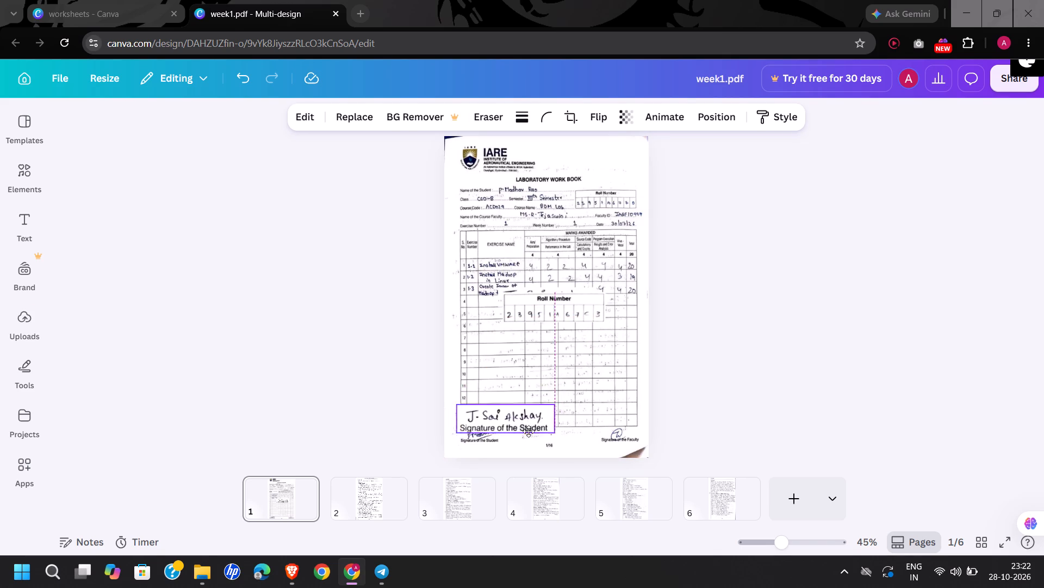
drag(529, 431, 526, 446)
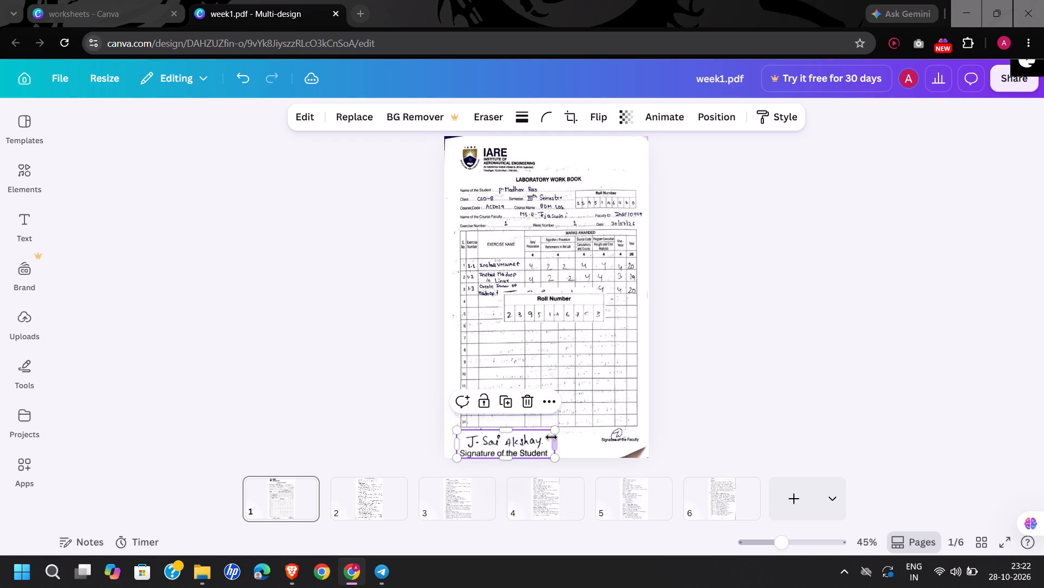
drag(555, 432, 525, 448)
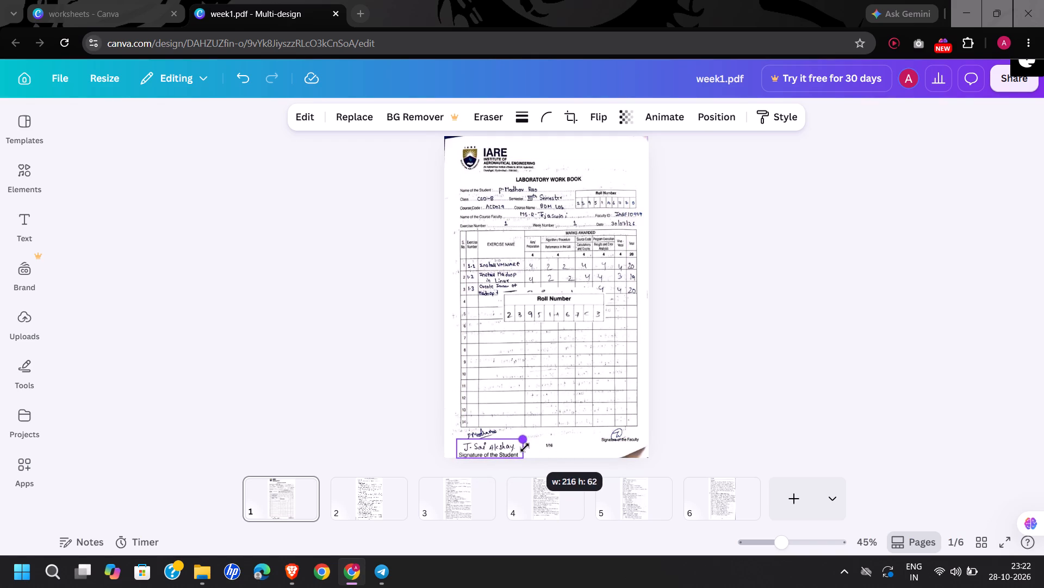
drag(525, 448, 524, 448)
drag(509, 449, 511, 443)
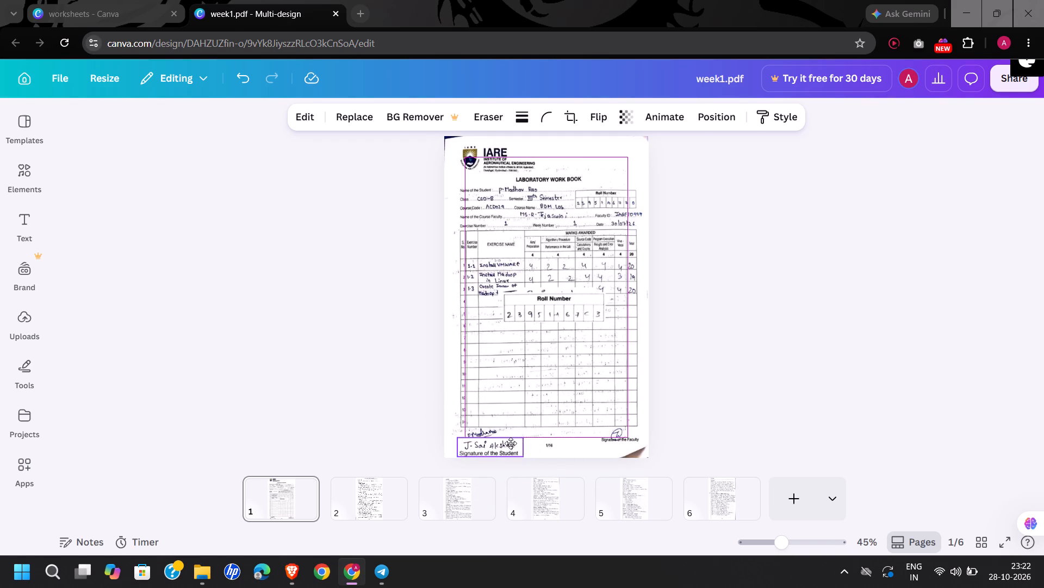
drag(511, 443, 512, 442)
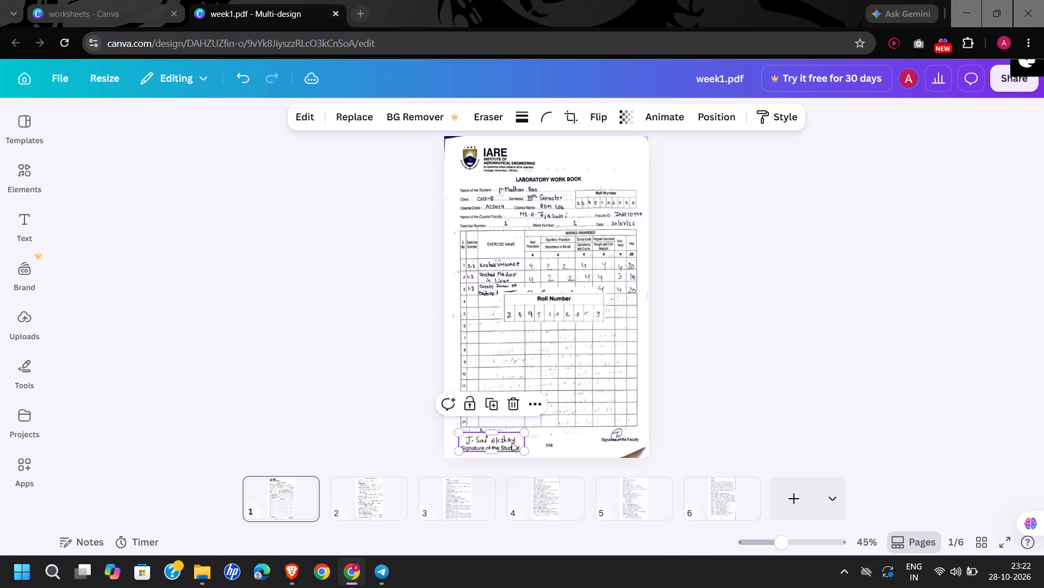
drag(524, 448, 508, 441)
click(495, 441)
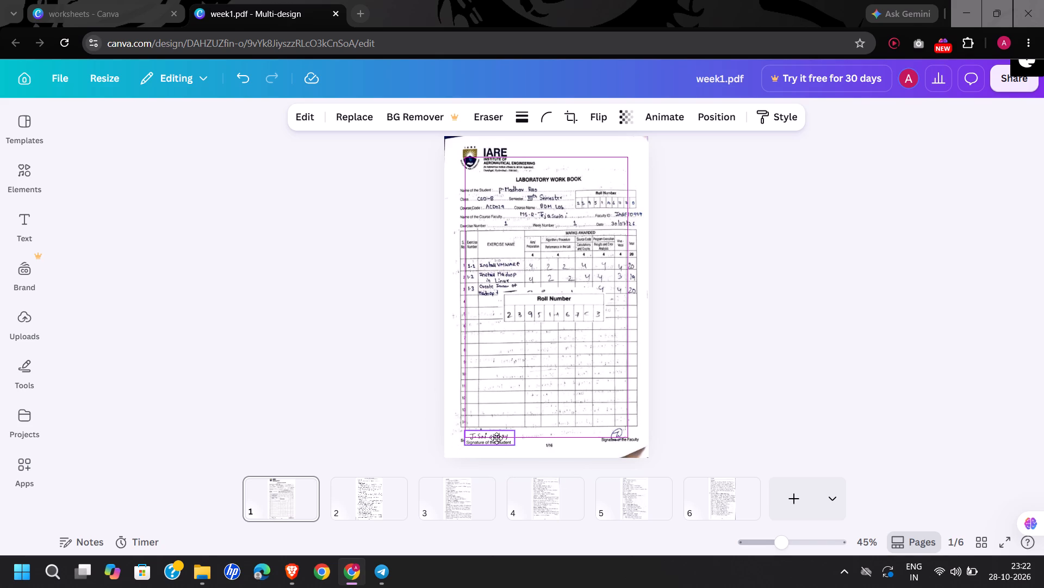
click(520, 440)
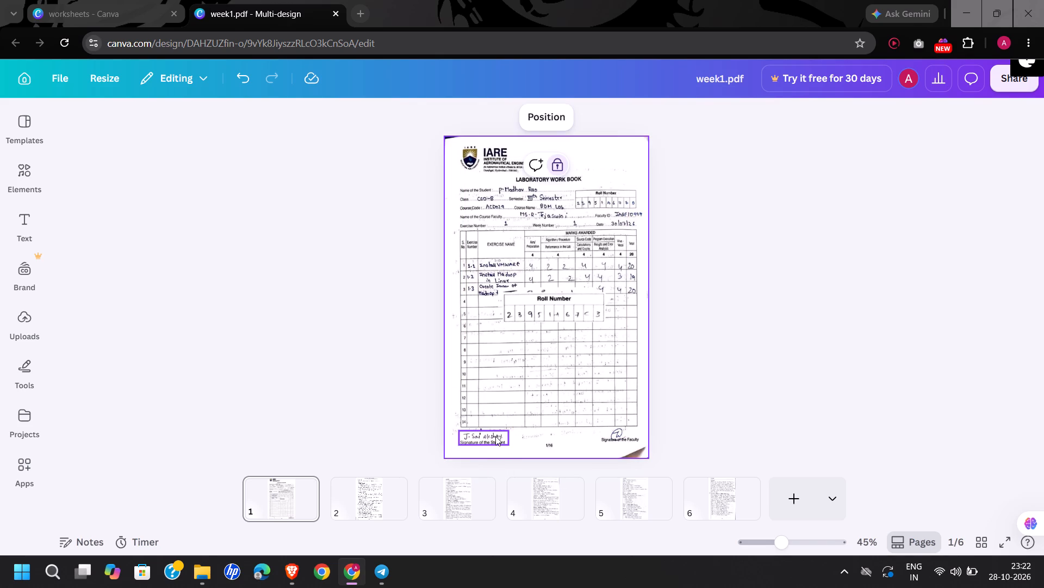
Nudge the signature snip slightly upward so its caption lines up with the printed Signature of the Student line.
click(495, 436)
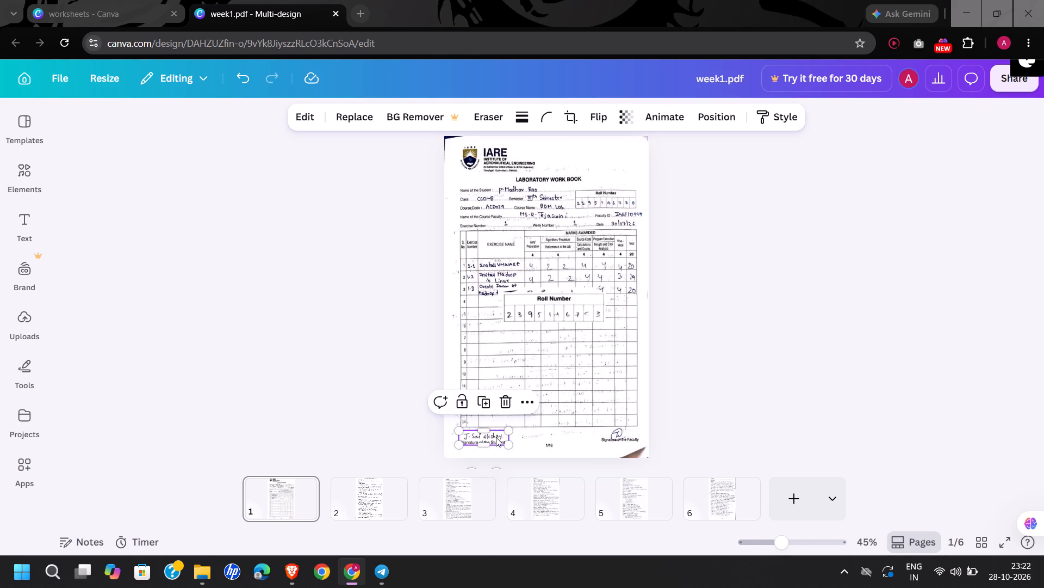
key(Up)
key(Up)
key(Up)
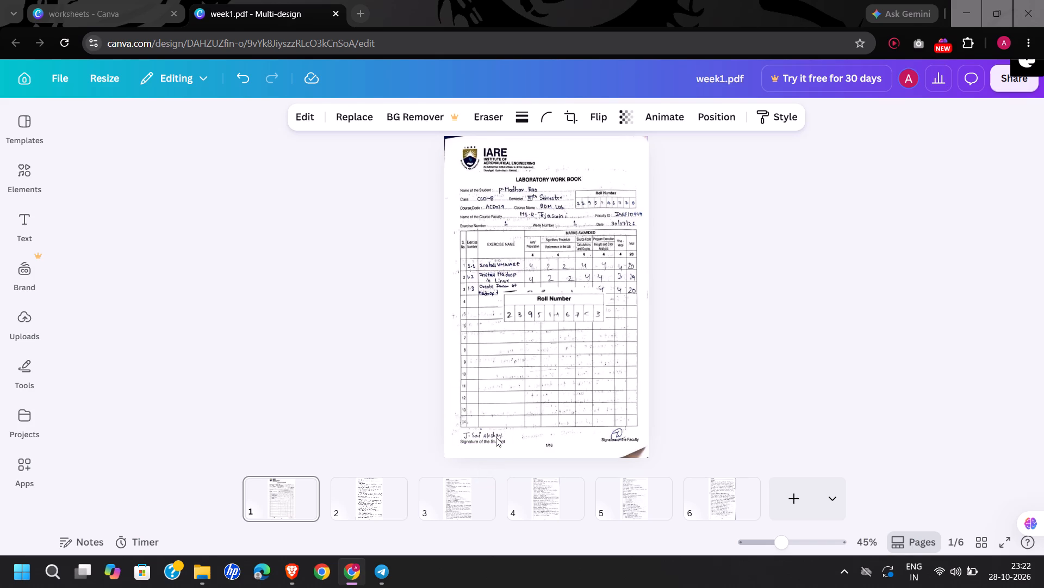
key(Up)
key(Up)
key(Up)
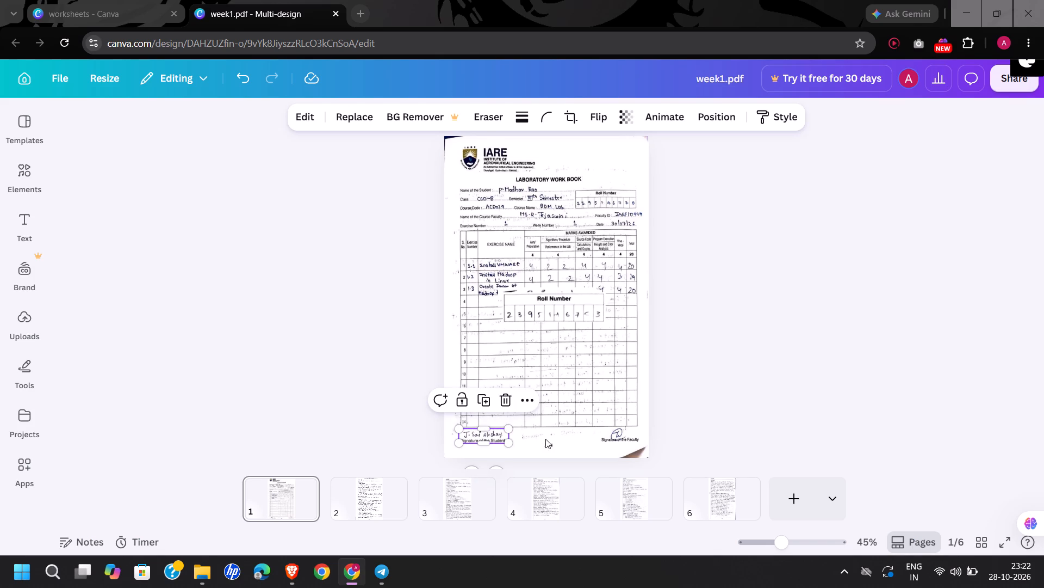
click(522, 434)
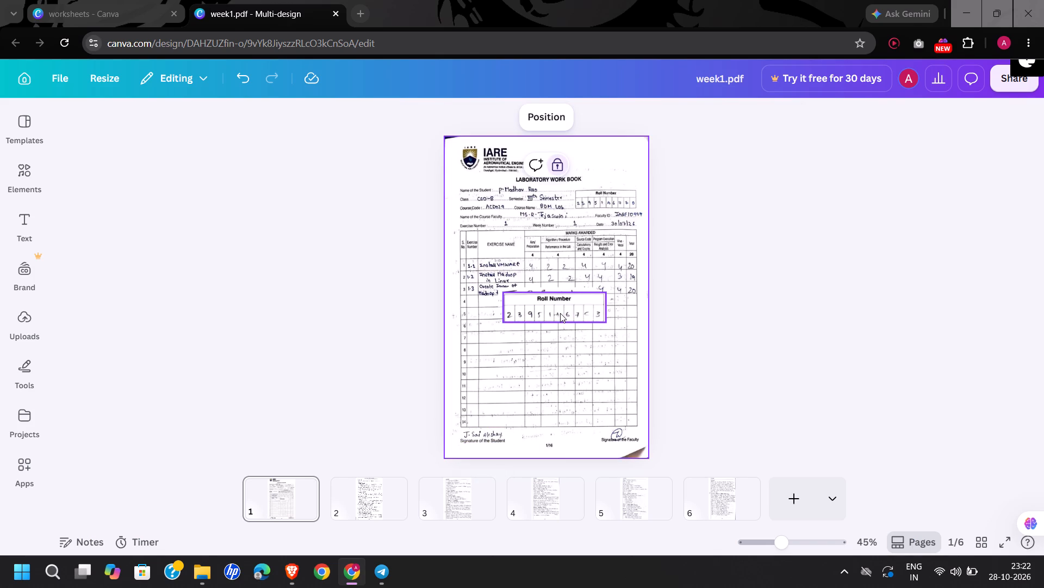
Shrink the pasted Roll Number snip and place it over the original Roll Number box at the top of page 1.
drag(560, 313, 598, 189)
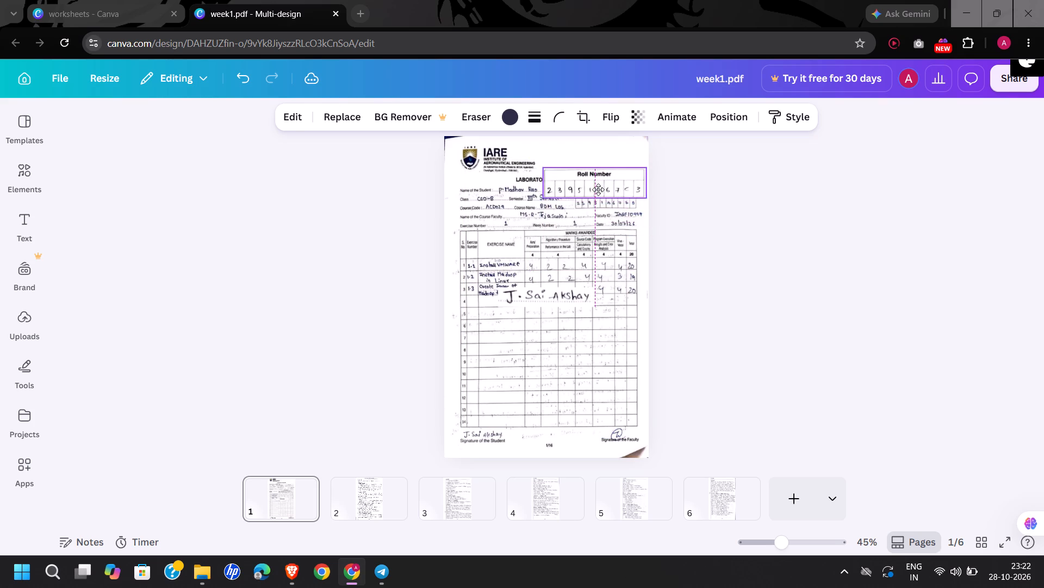
drag(598, 189, 600, 200)
drag(543, 210, 572, 198)
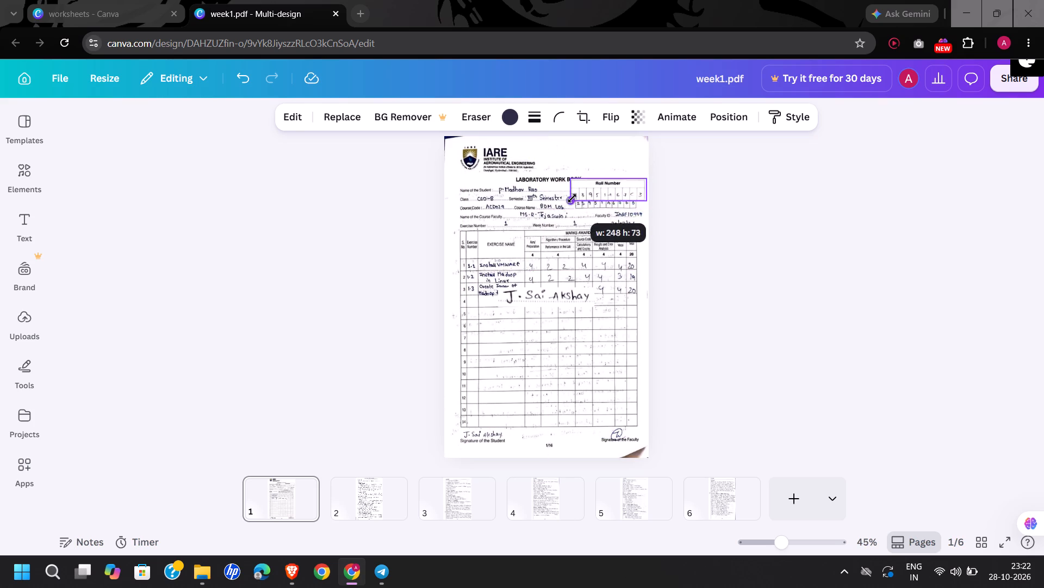
drag(572, 198, 574, 198)
click(598, 186)
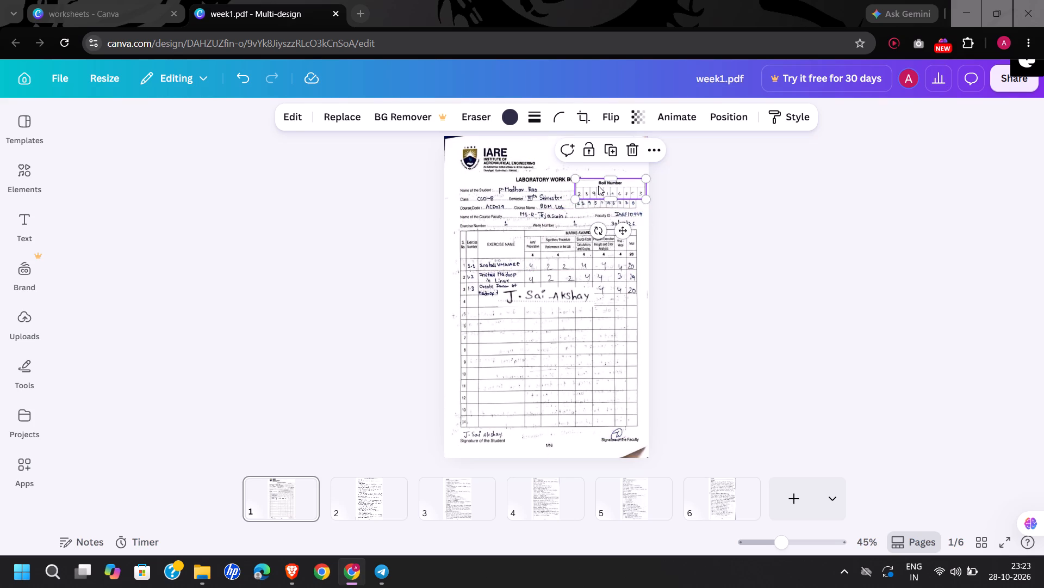
drag(598, 186, 598, 198)
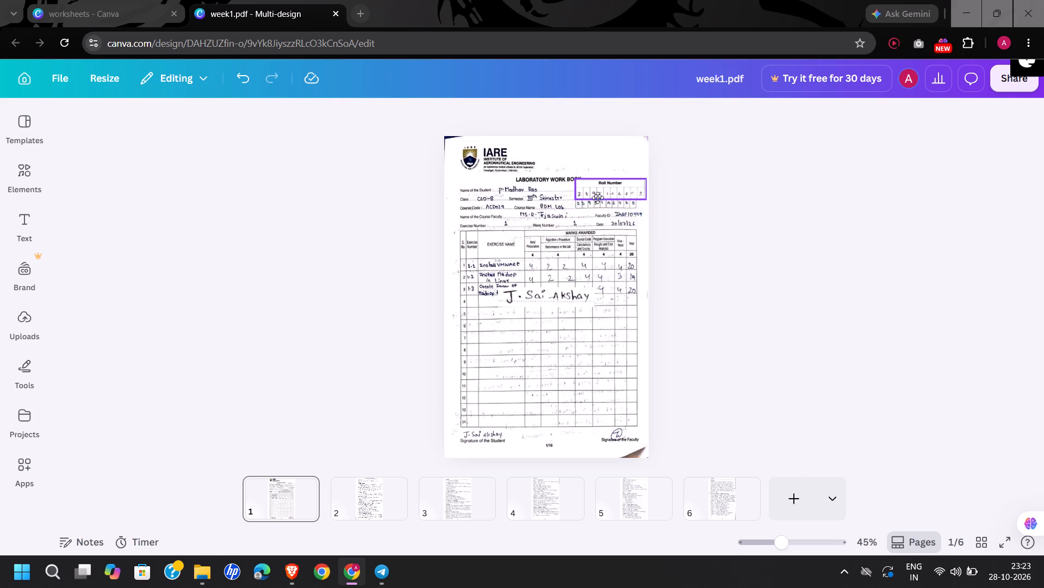
drag(598, 198, 598, 191)
drag(599, 188, 599, 192)
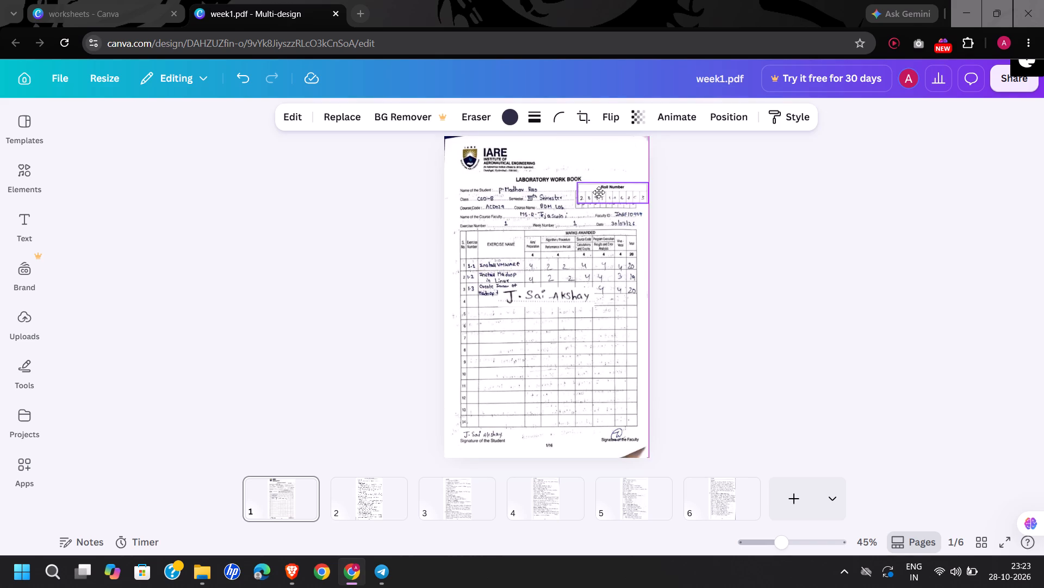
drag(599, 192, 596, 197)
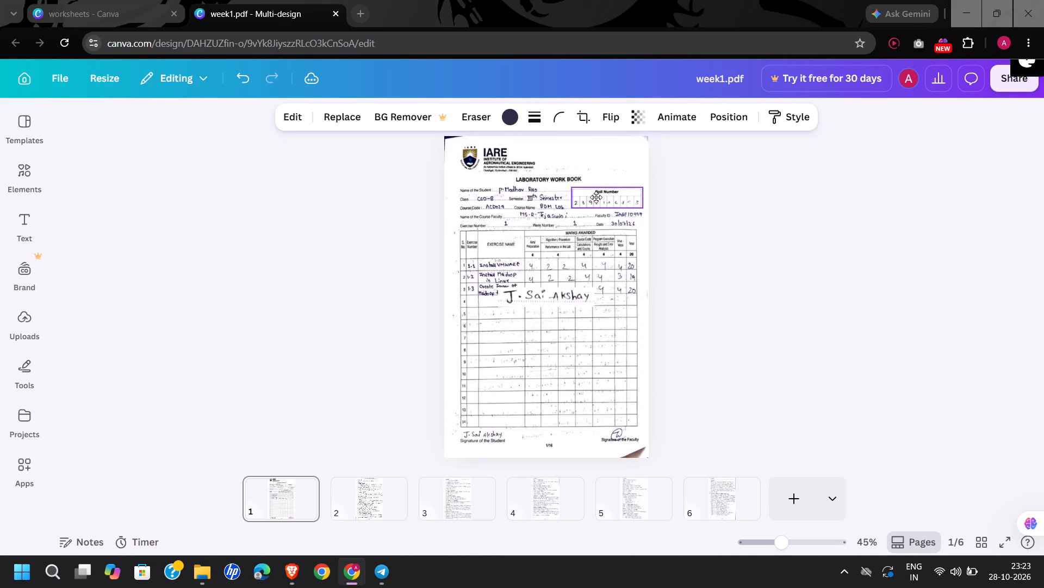
drag(596, 197, 598, 197)
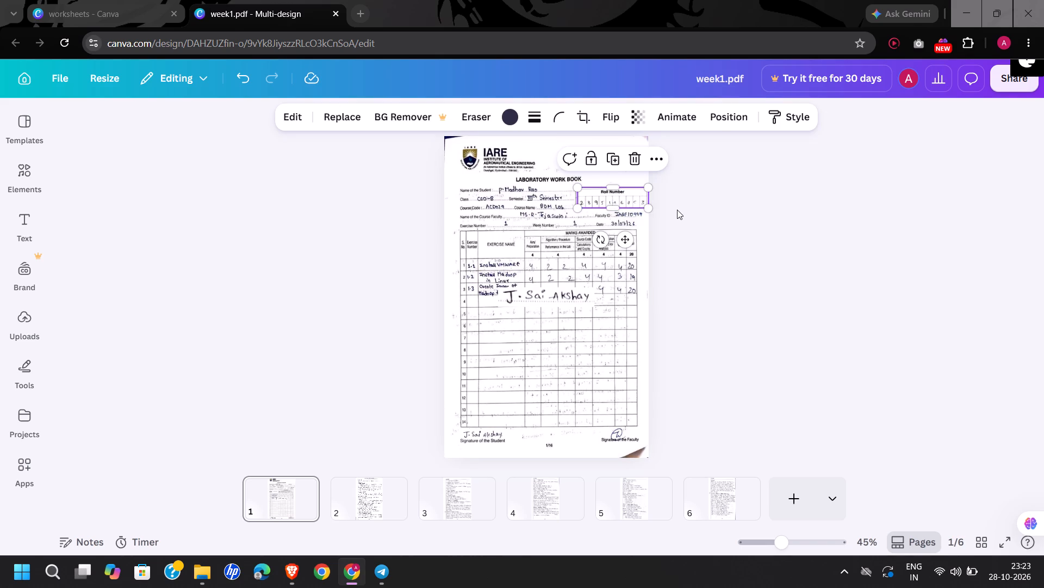
click(677, 210)
Nudge the Roll Number snip left and slightly down to align it with the original box on the page.
click(620, 196)
key(Left)
key(Left)
key(Left)
key(Left)
key(Left)
key(Left)
key(Left)
key(Left)
key(Left)
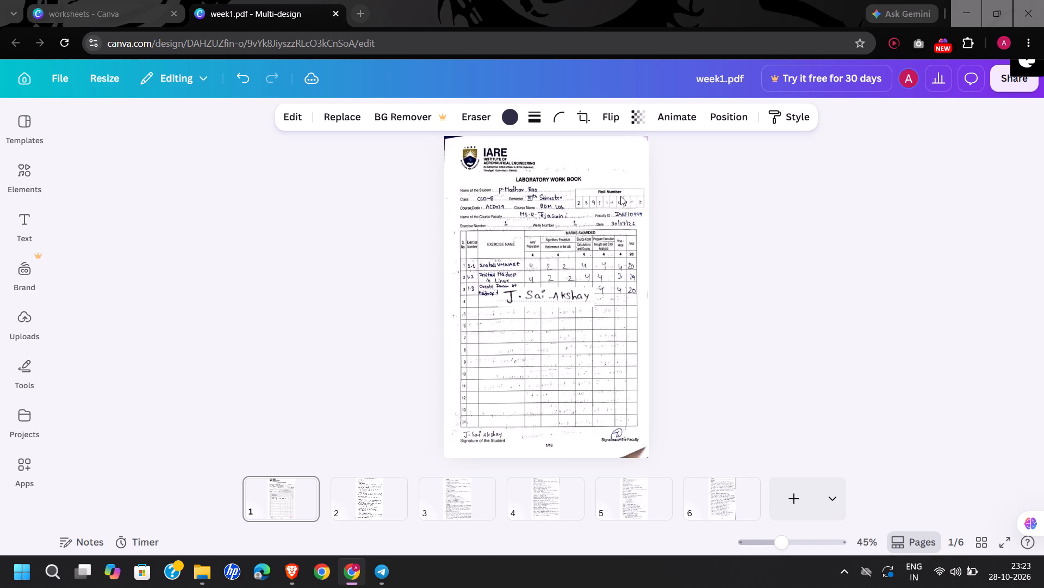
key(Down)
key(Down)
key(Down)
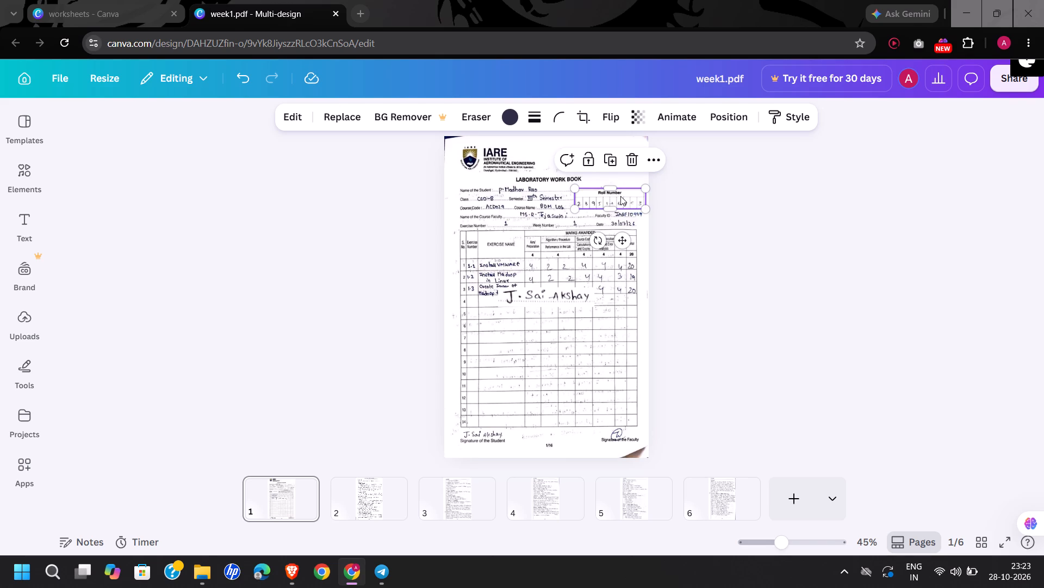
click(767, 224)
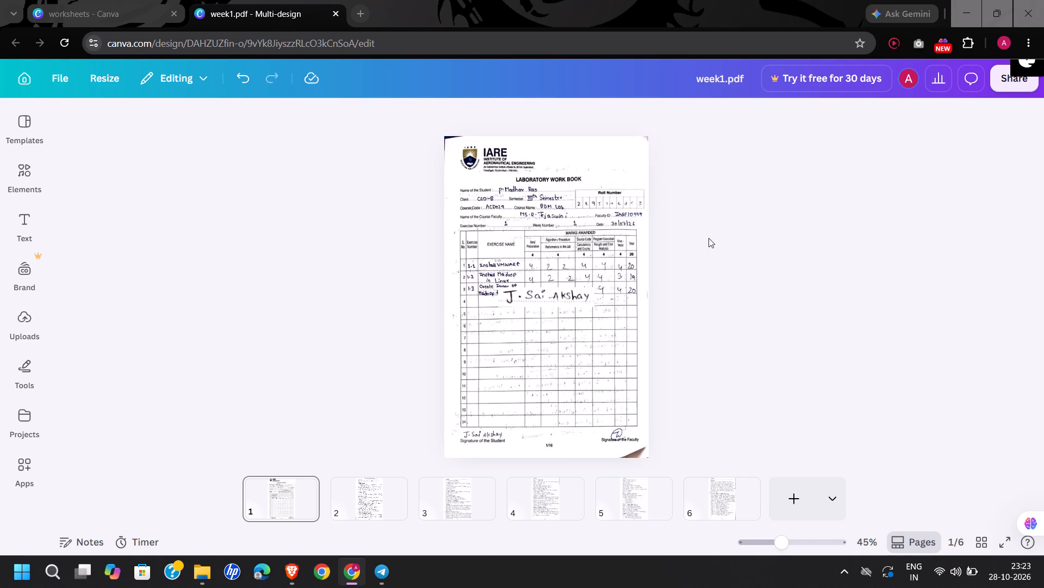
Shrink the pasted name snip and place it over the handwritten name on page 1's Name of the Student line.
drag(538, 293, 546, 232)
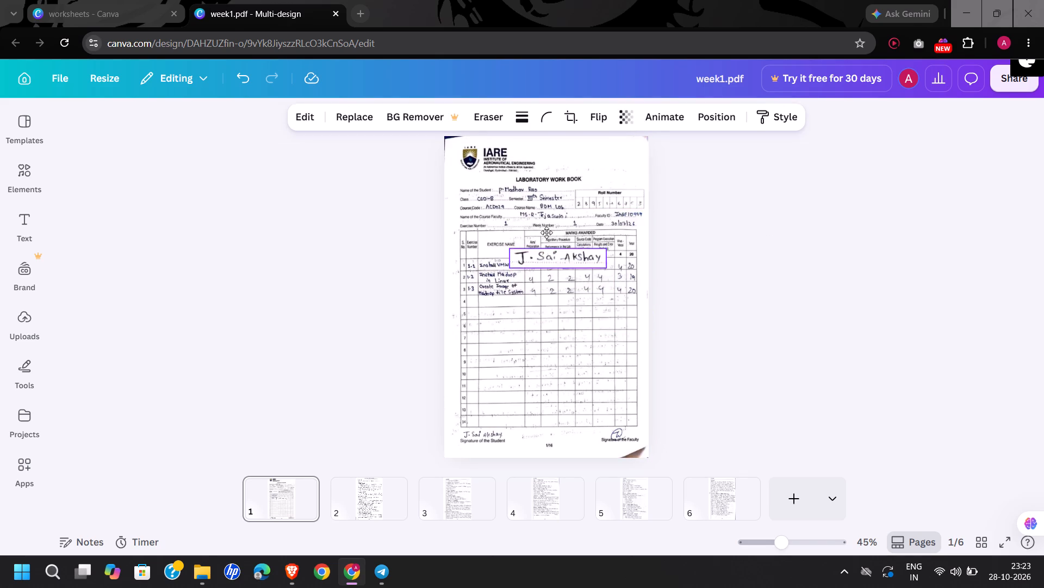
drag(546, 232, 533, 179)
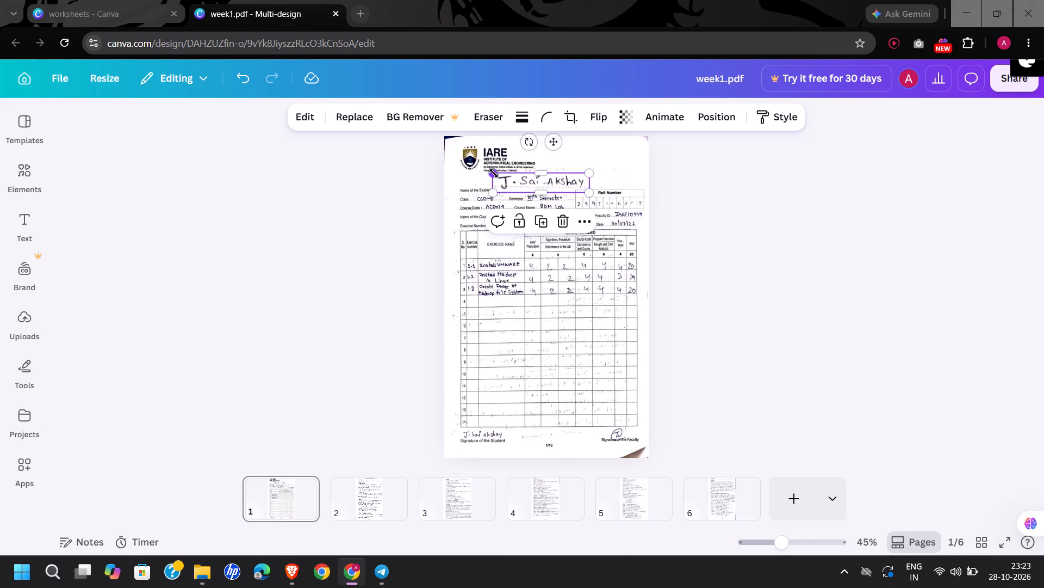
drag(494, 173, 528, 198)
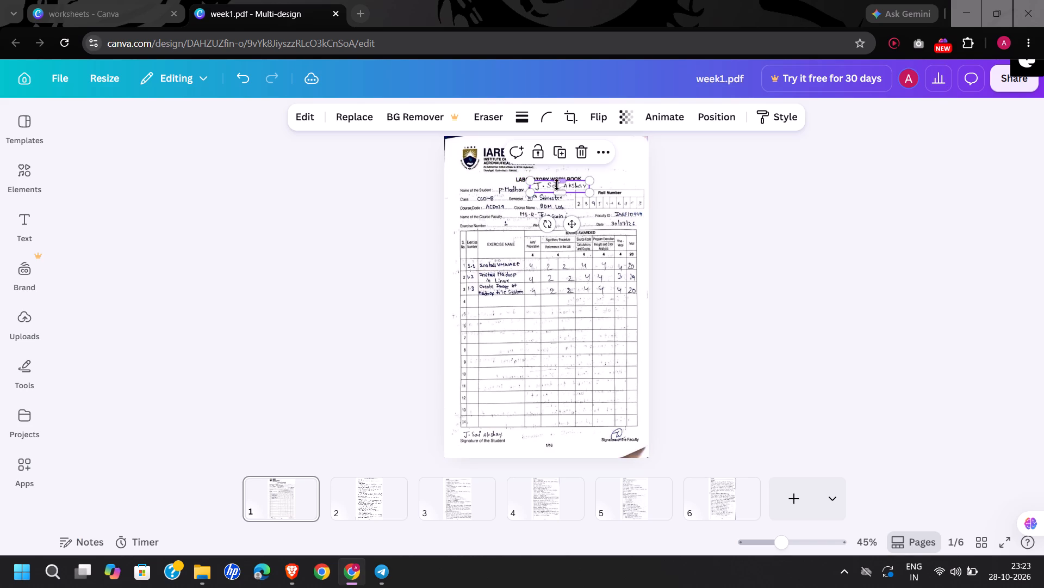
drag(552, 186, 550, 186)
drag(550, 186, 536, 183)
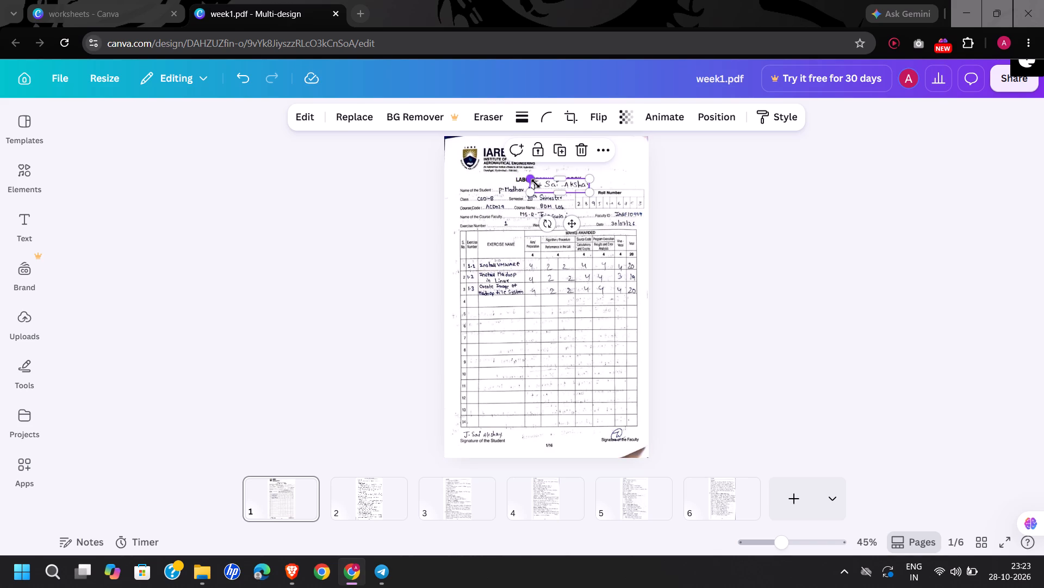
key(ctrl+z)
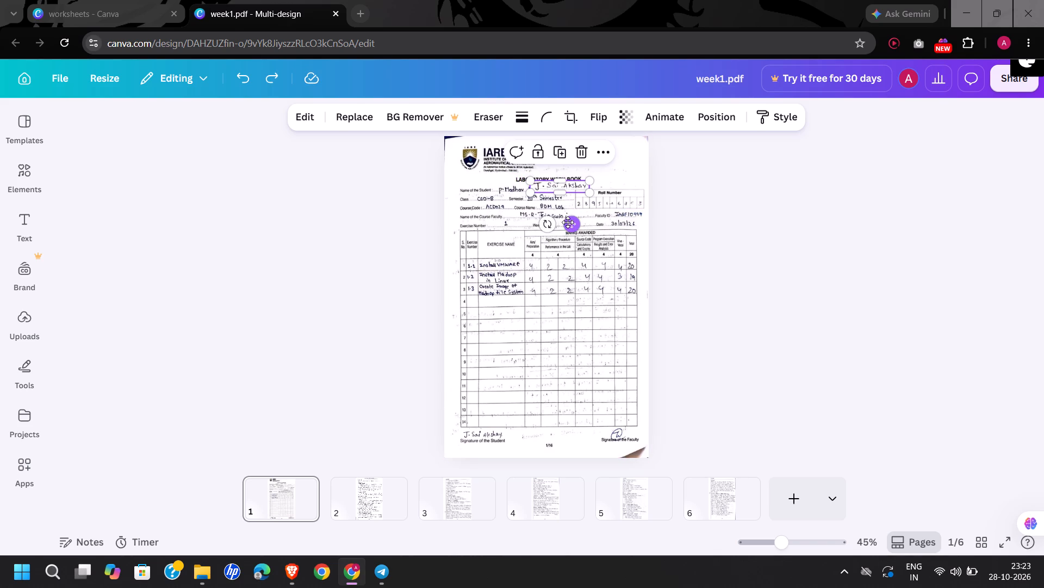
drag(568, 222, 537, 224)
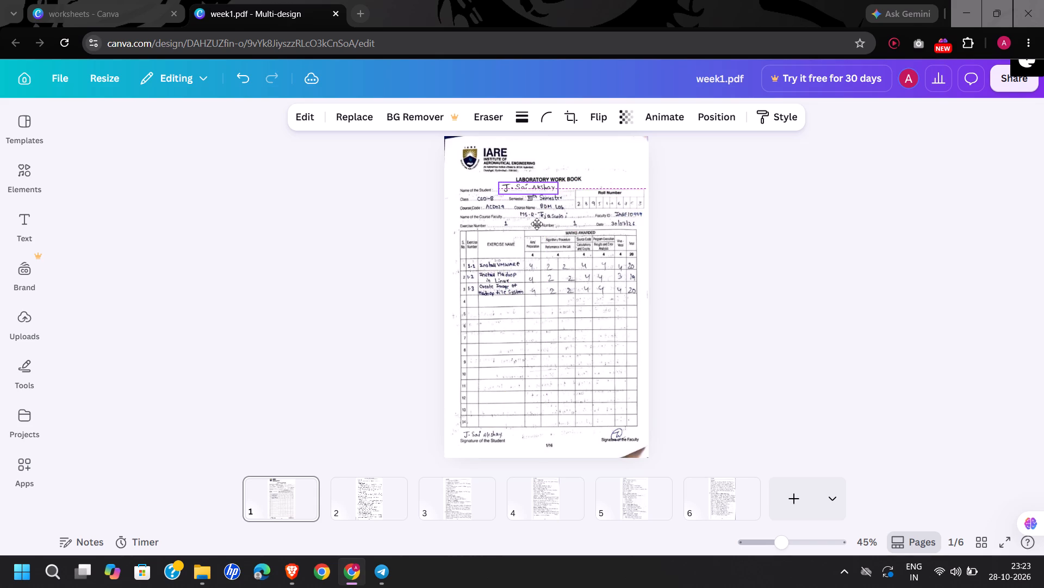
drag(537, 224, 537, 223)
drag(498, 195, 505, 192)
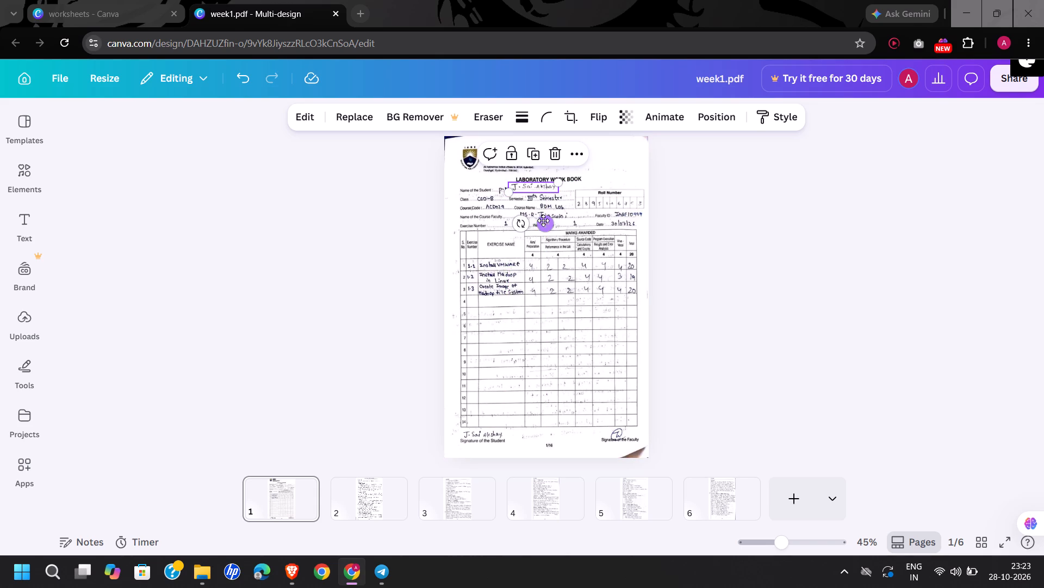
drag(543, 220, 532, 221)
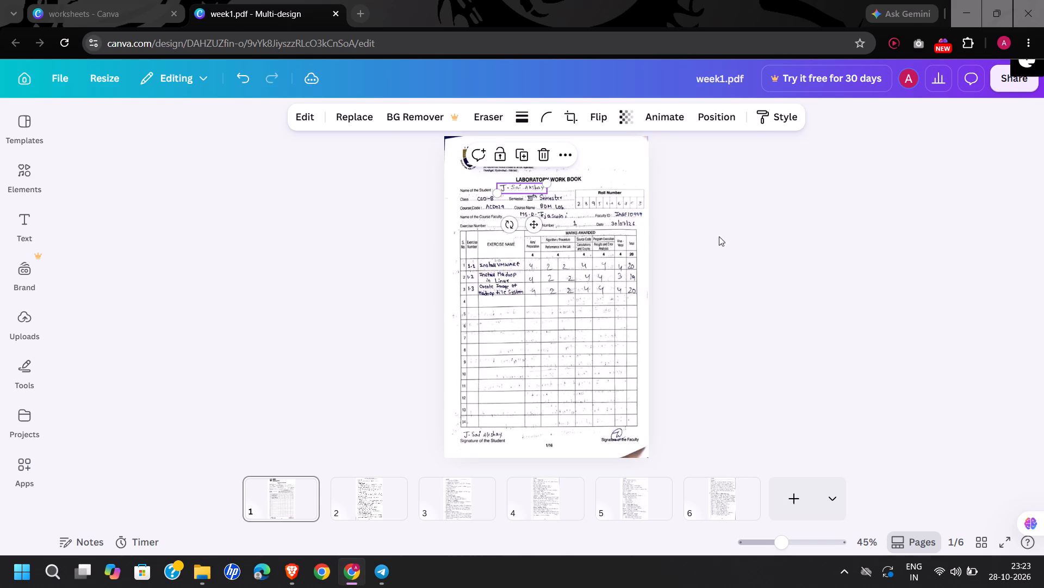
click(736, 234)
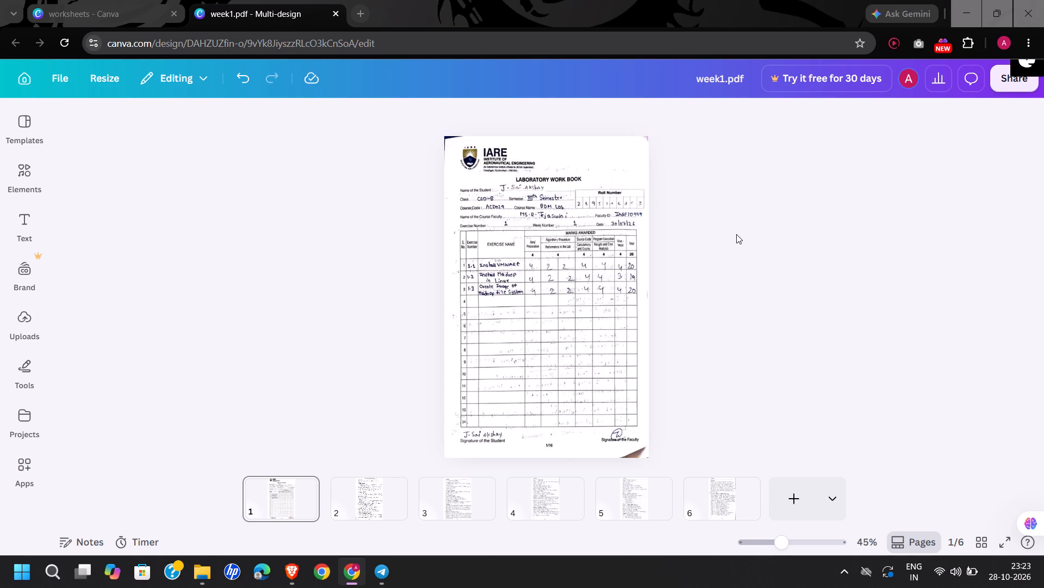
Nudge the name snip slightly down to align it with the printed Name of the Student line.
click(529, 186)
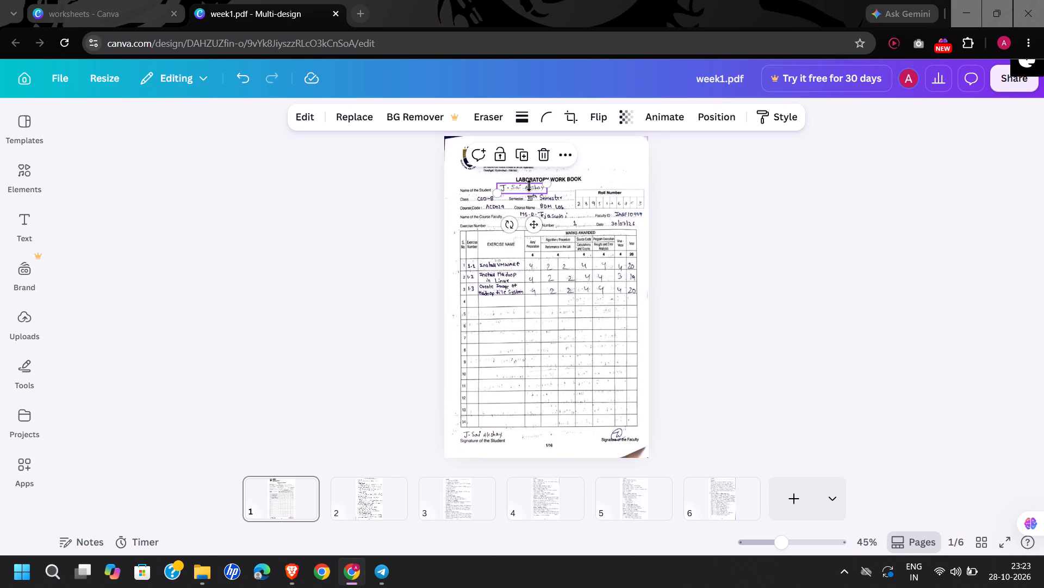
key(Down)
click(758, 187)
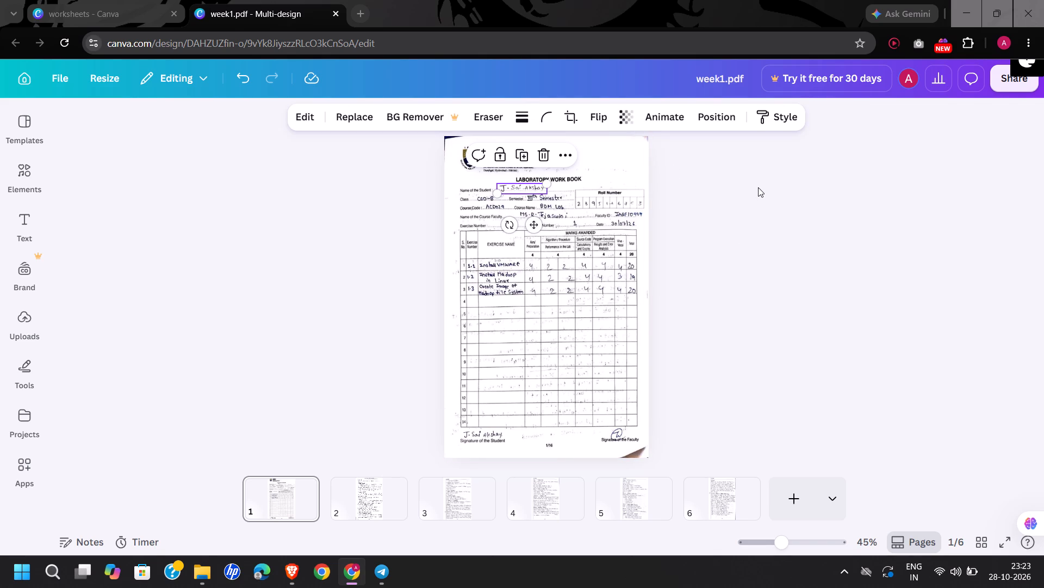
click(537, 187)
key(Down)
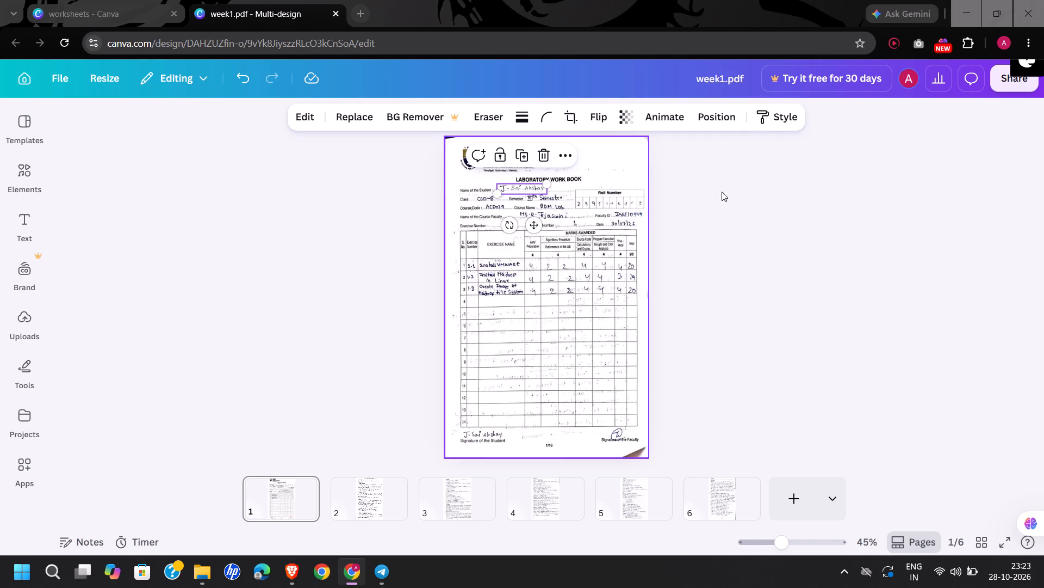
click(747, 200)
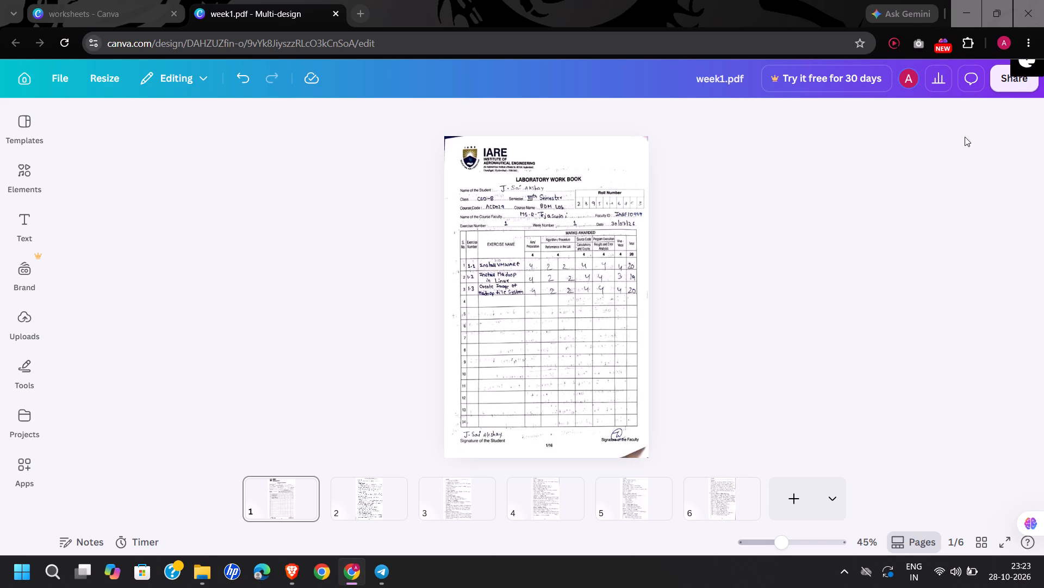
Download all pages of the week1.pdf design as a PDF with the Digital preset.
click(1007, 85)
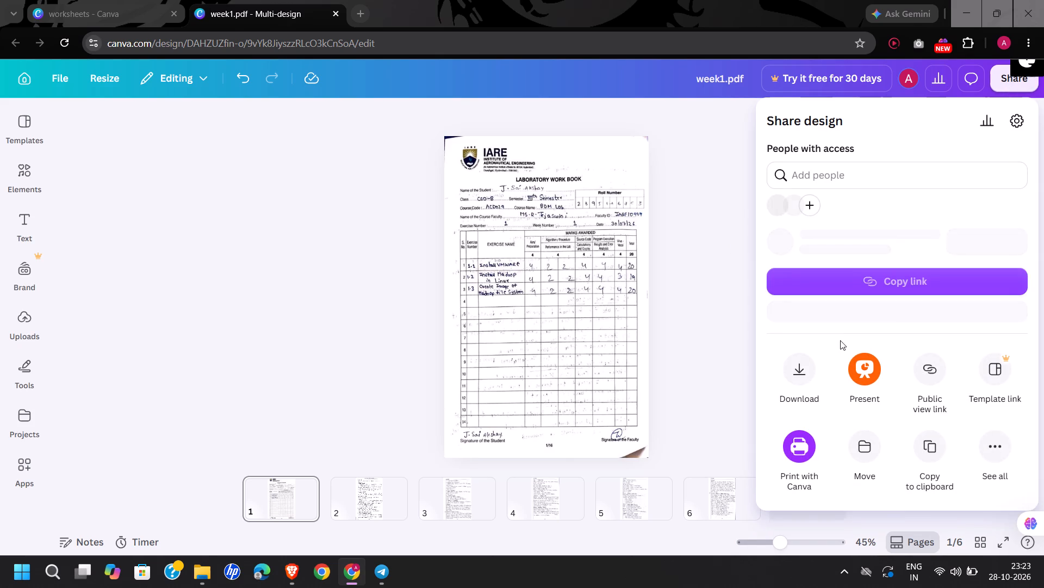
click(795, 393)
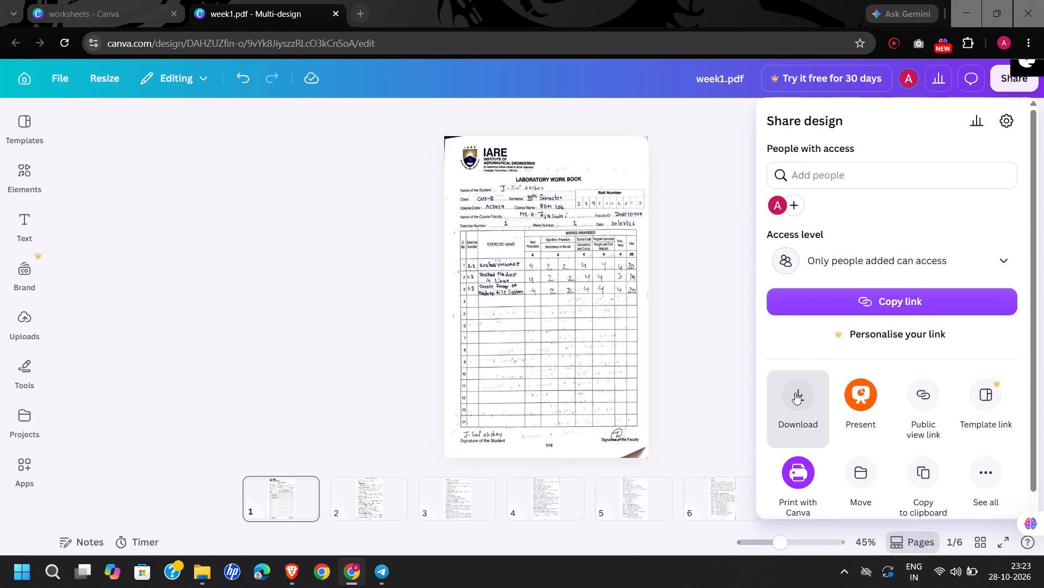
click(933, 172)
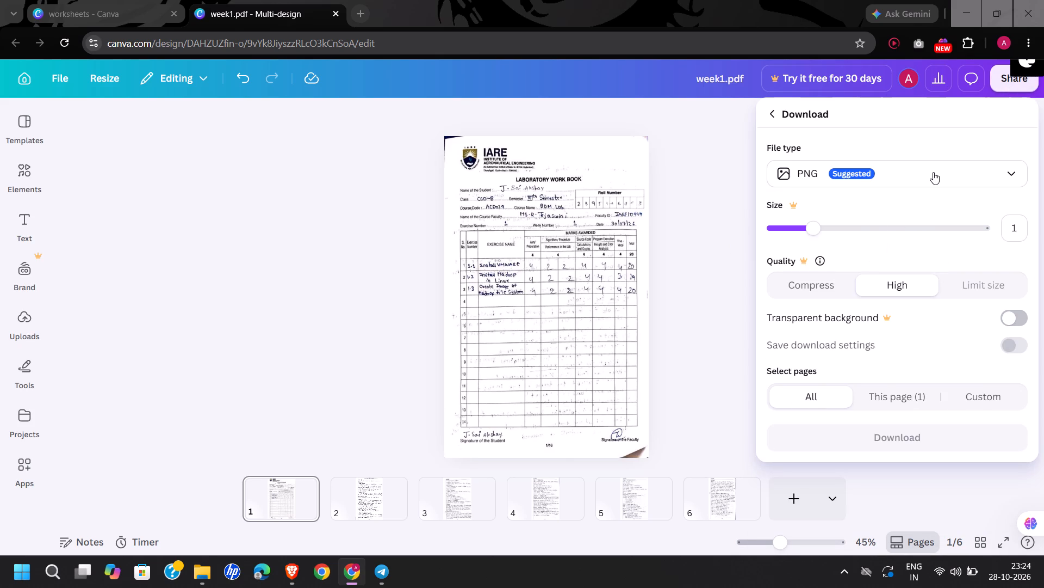
click(815, 289)
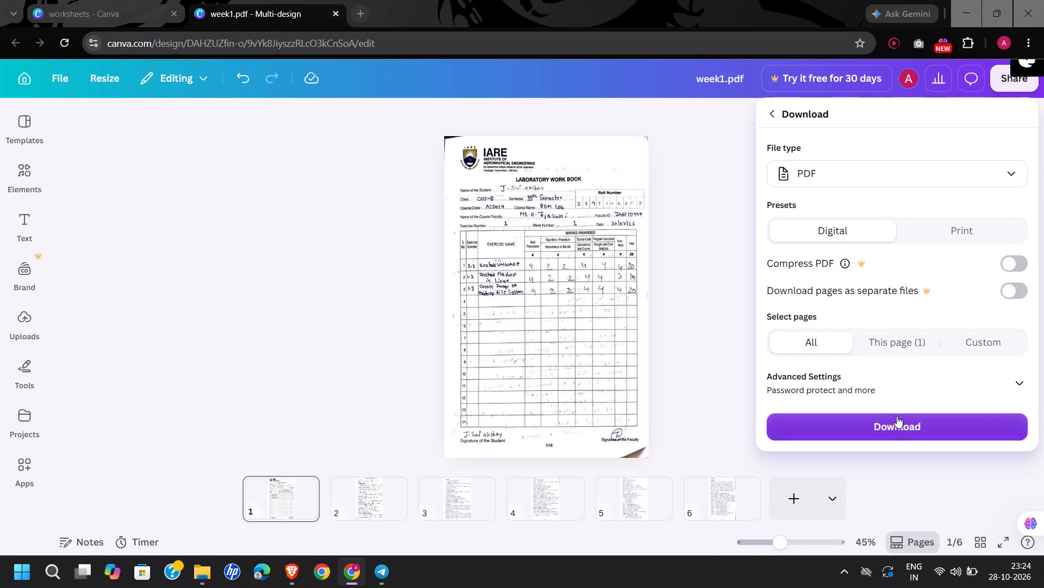
click(897, 416)
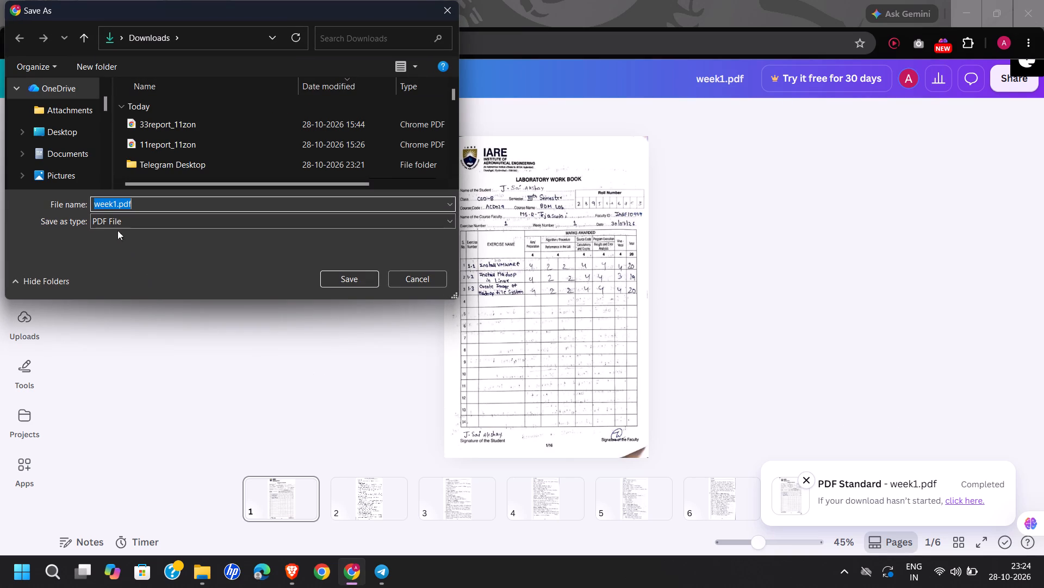
Choose the worksheets folder on the Desktop as the save location and open the week1.pdf file name for editing.
click(93, 204)
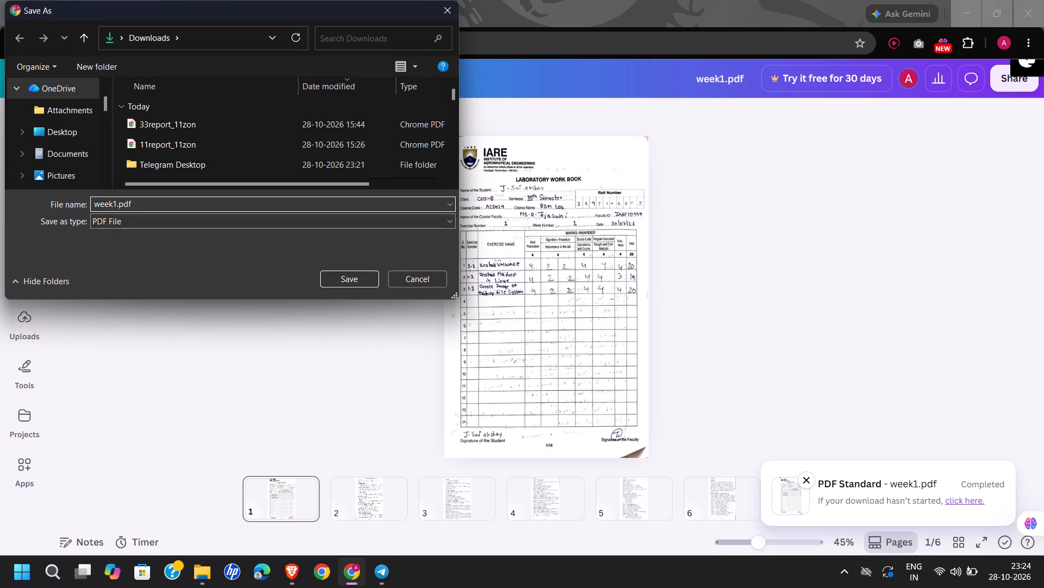
click(93, 204)
click(67, 135)
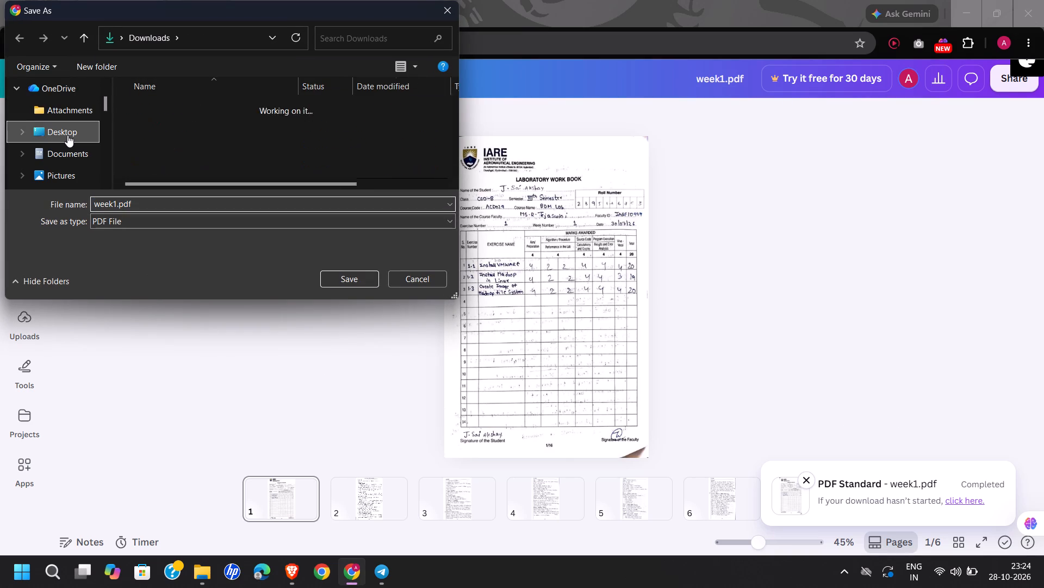
scroll(172, 131, down, 4)
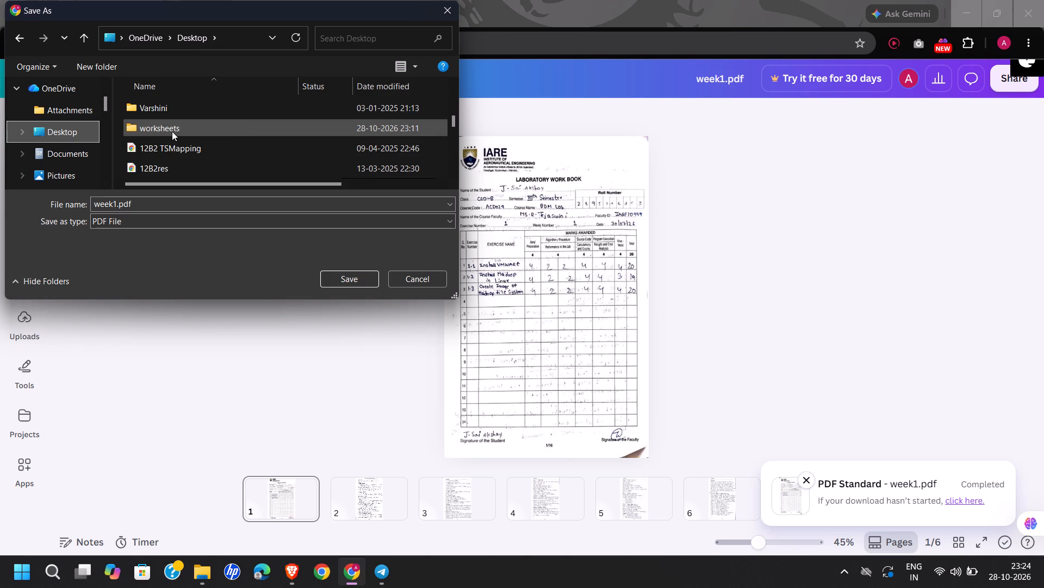
scroll(172, 131, down, 2)
scroll(172, 131, up, 1)
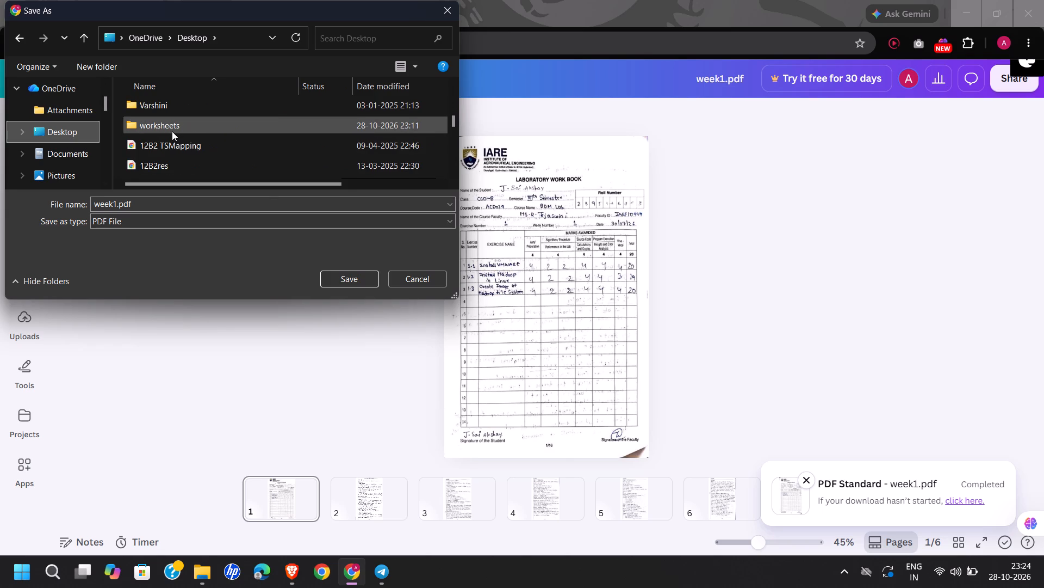
click(172, 131)
double_click(172, 131)
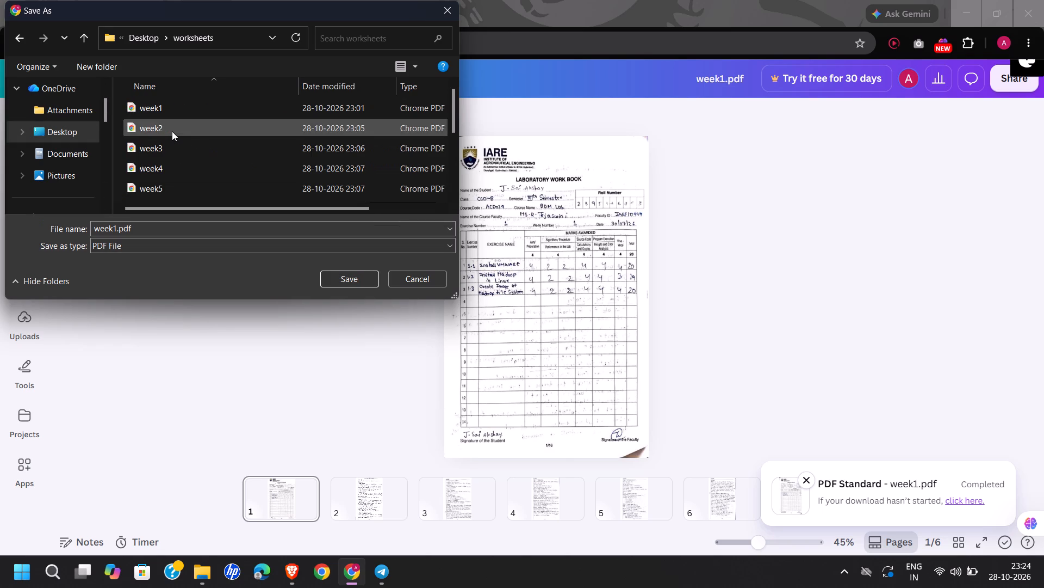
click(93, 228)
click(93, 228)
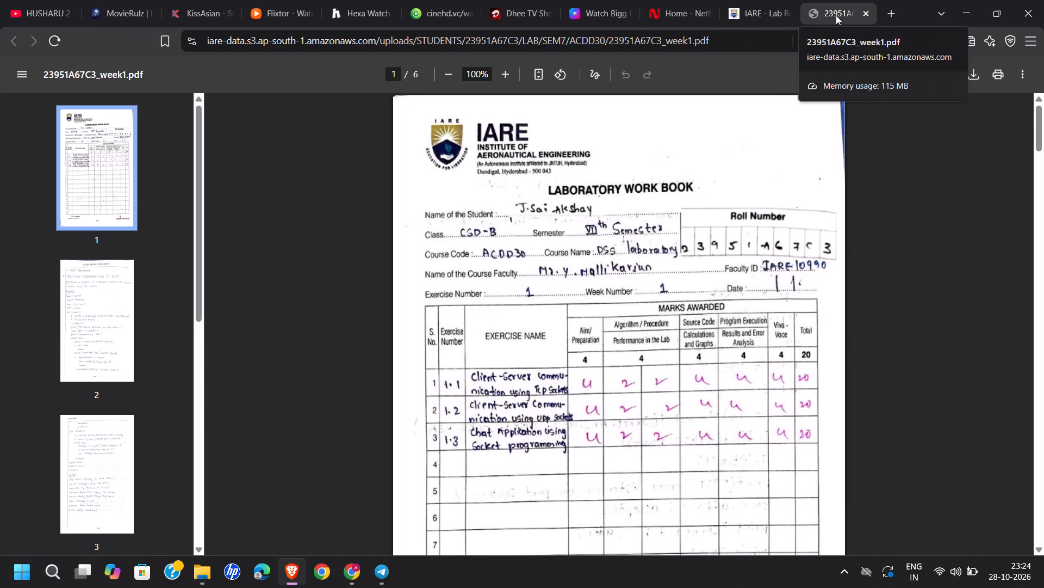
In Brave, close the week1 lab record PDF and select ACDD29 - Big Data Management Laboratory as the Lab Record subject.
click(864, 10)
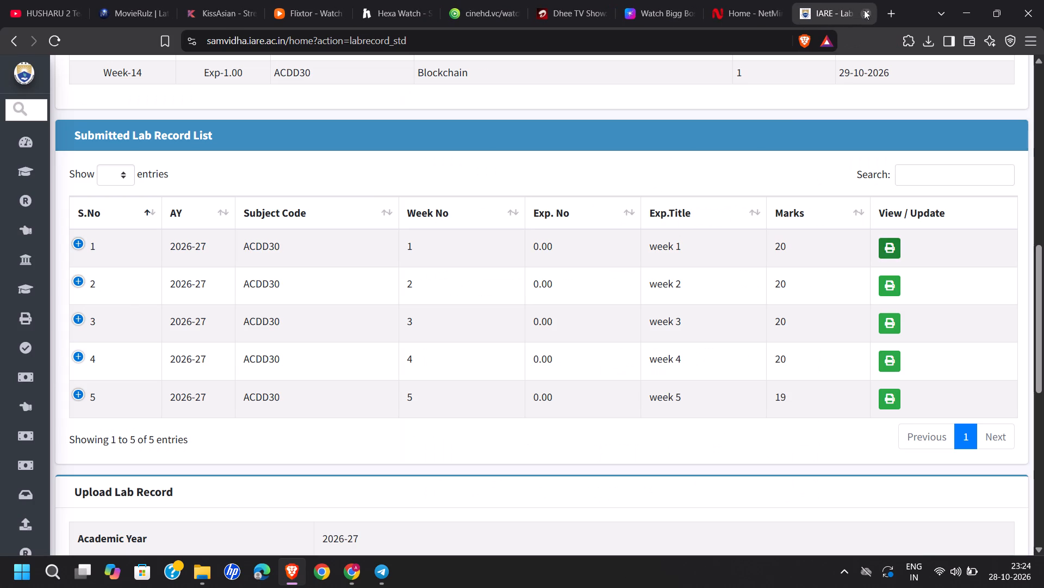
scroll(588, 230, up, 4)
scroll(338, 213, up, 1)
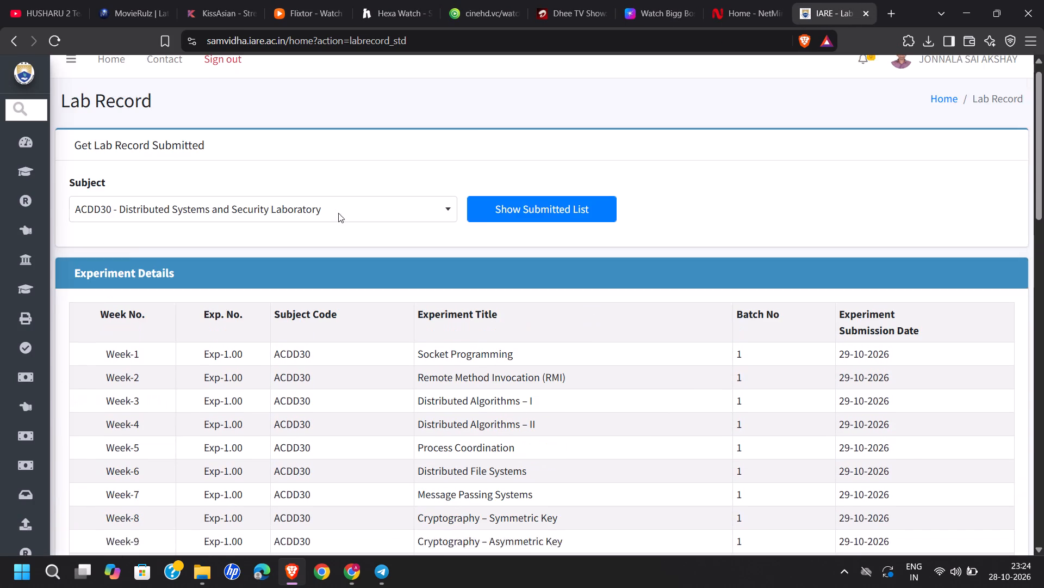
scroll(338, 213, up, 1)
click(384, 219)
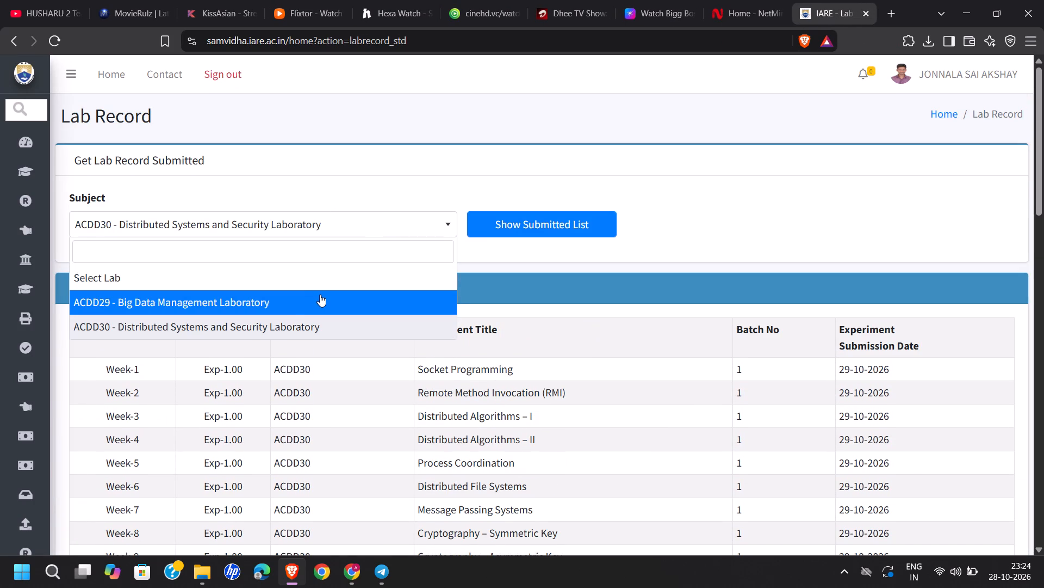
click(320, 295)
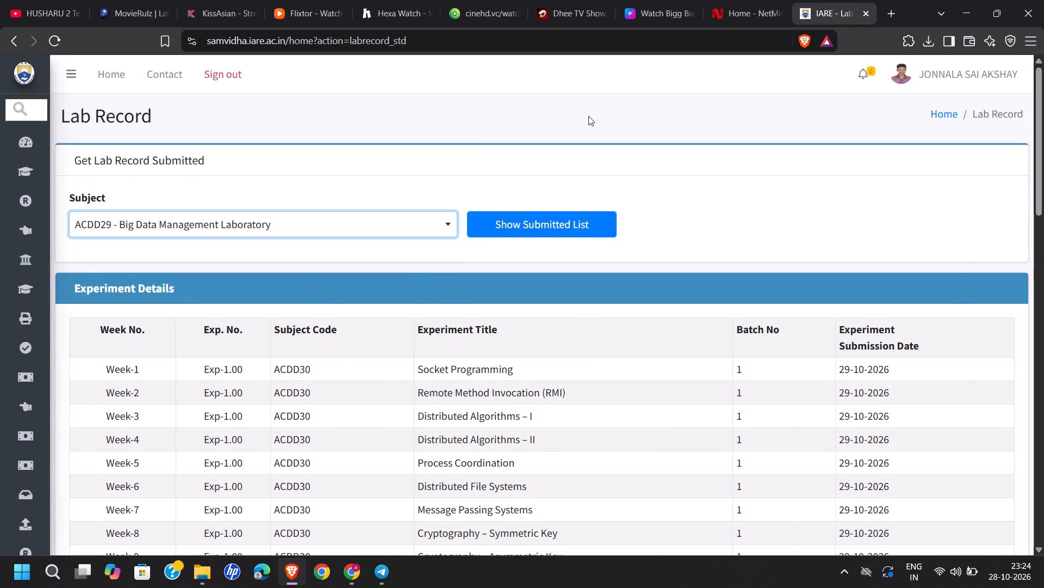
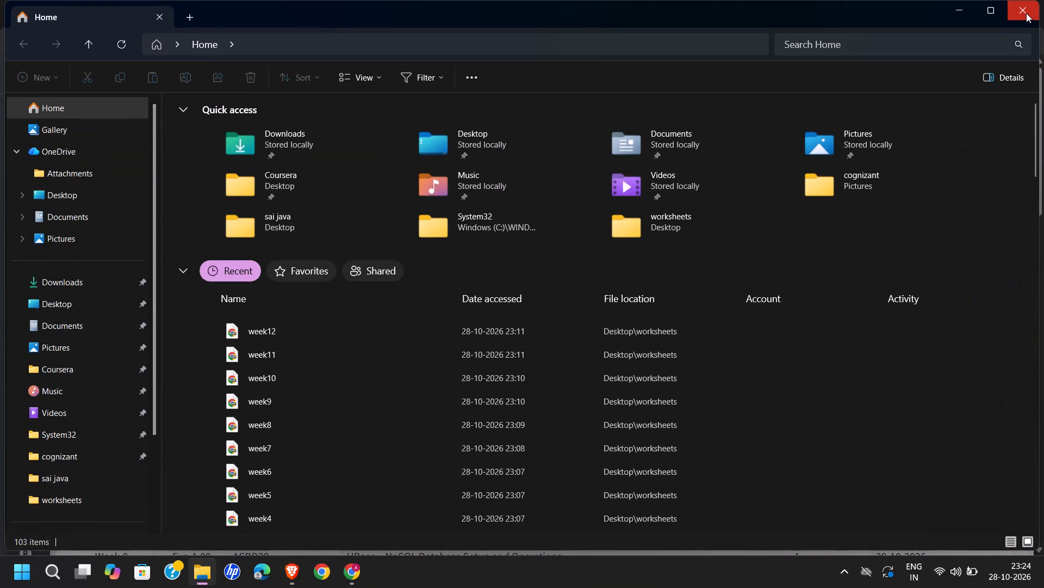
Close the File Explorer window and save the edited PDF in the worksheets folder as dbmweek1.pdf.
click(1026, 13)
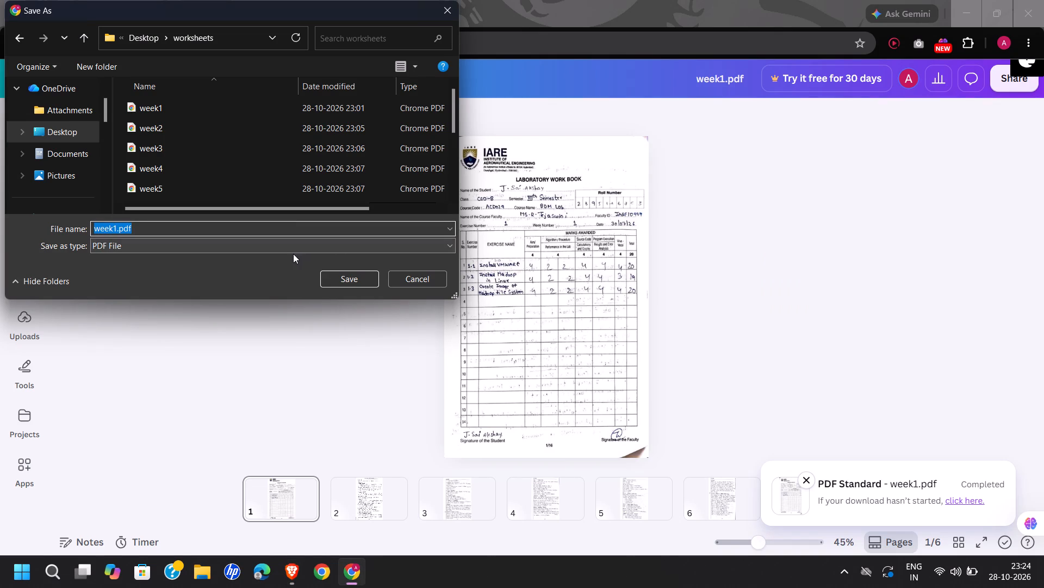
click(92, 229)
text(dbm)
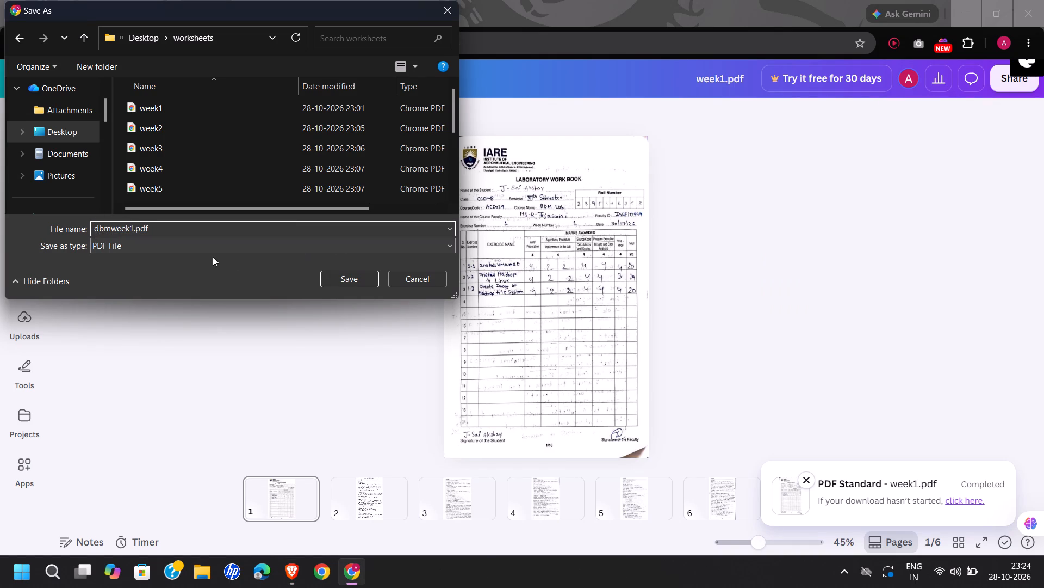
click(335, 277)
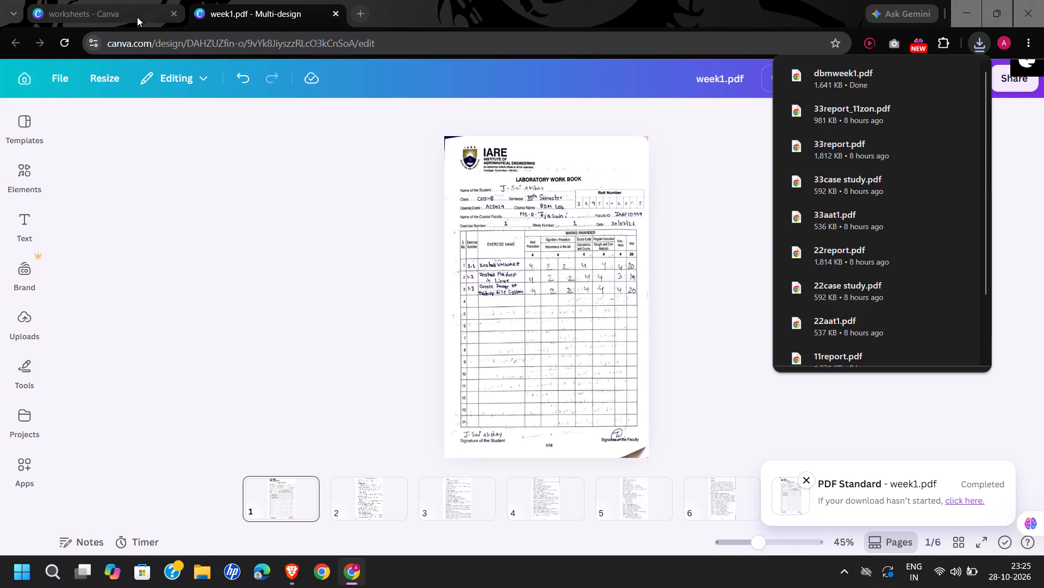
Open week2.pdf from the worksheets project folder and lock the scanned page image on page 1.
click(136, 17)
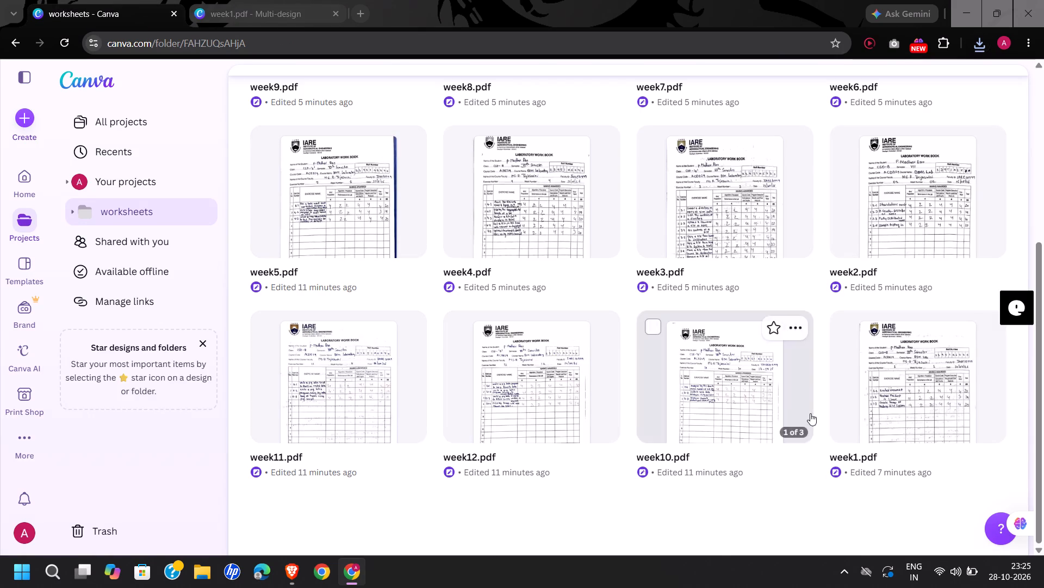
click(880, 232)
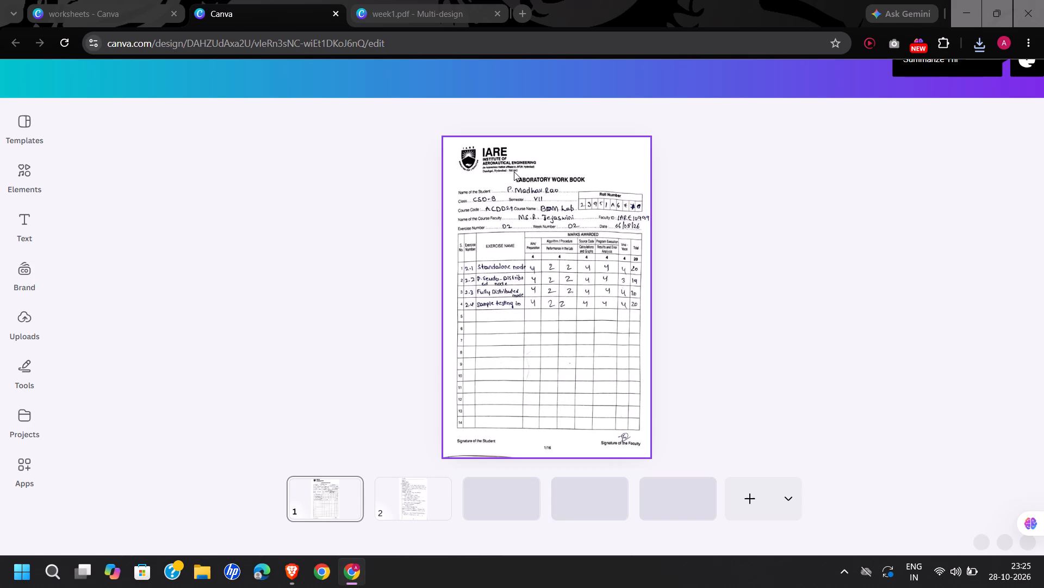
click(585, 150)
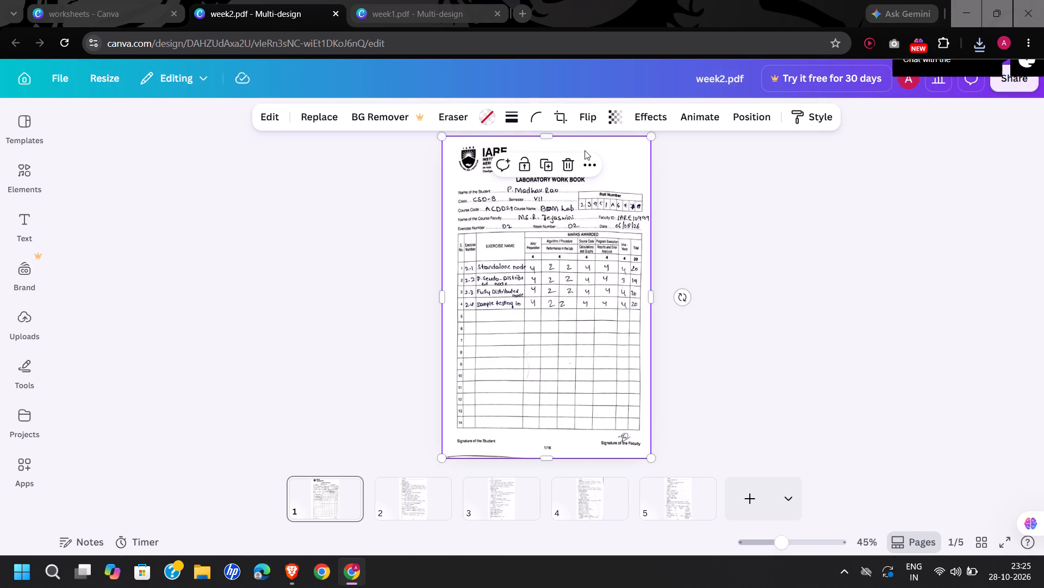
click(524, 171)
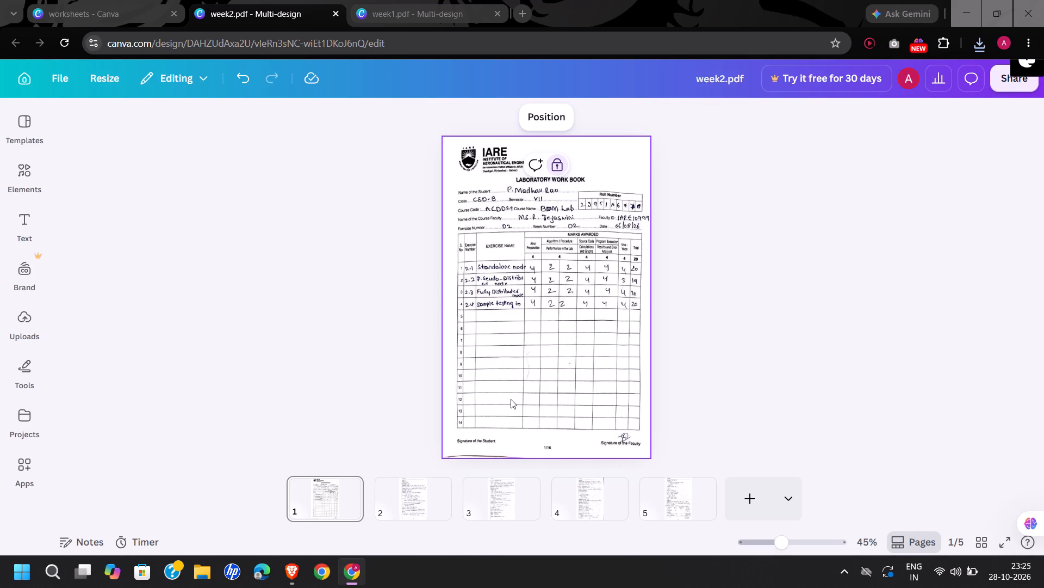
Paste the most recent handwritten student name snip from the clipboard history onto page 1 of week2.pdf.
key(super+v)
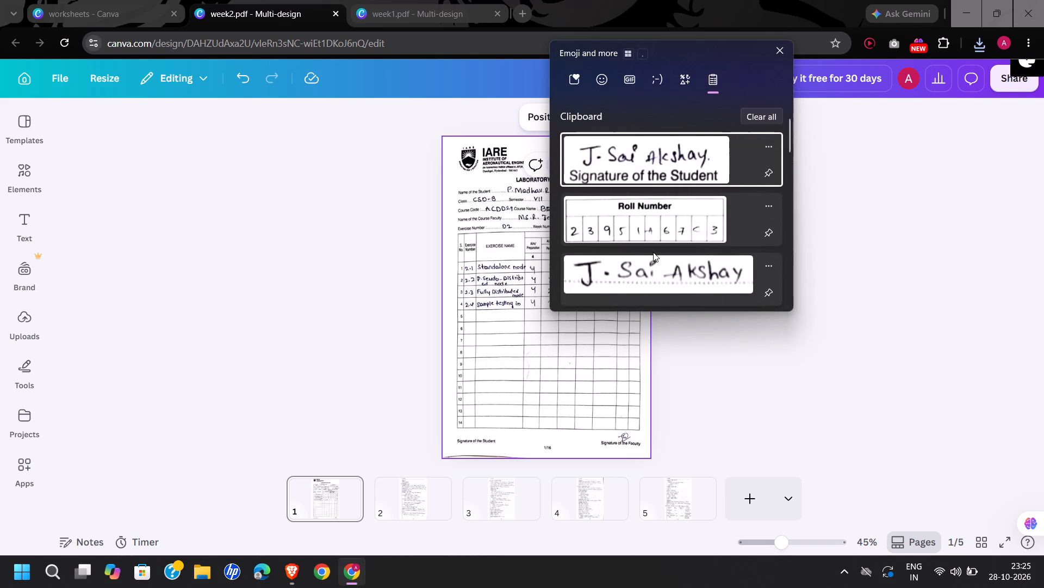
scroll(653, 252, down, 8)
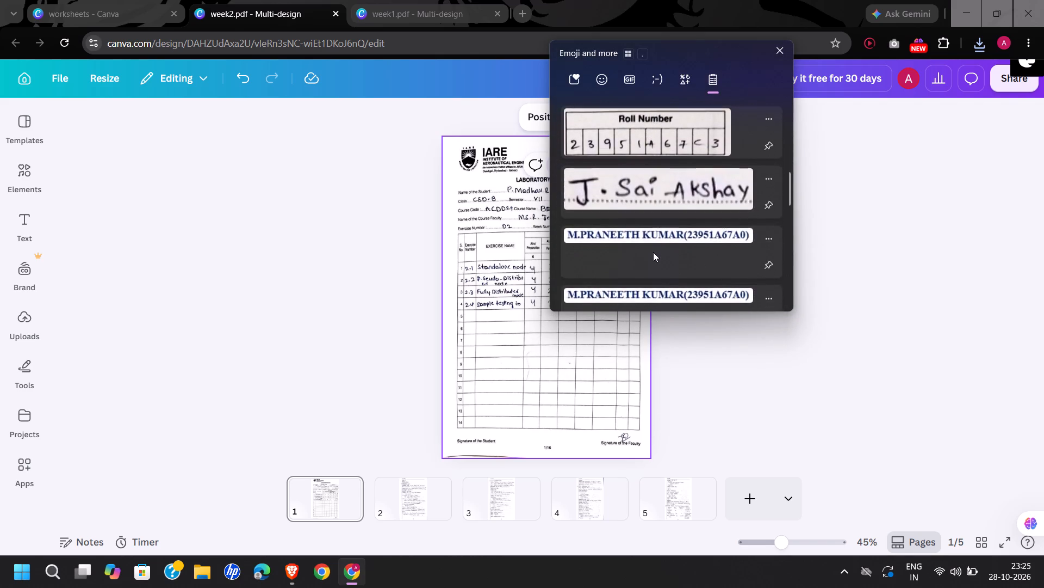
scroll(653, 252, down, 8)
scroll(653, 252, up, 6)
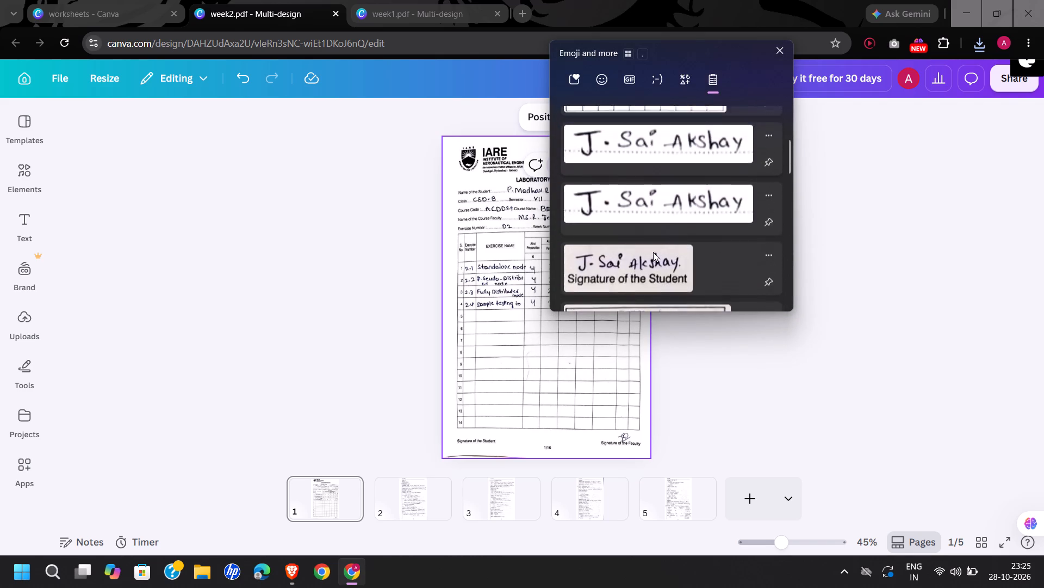
scroll(668, 236, up, 3)
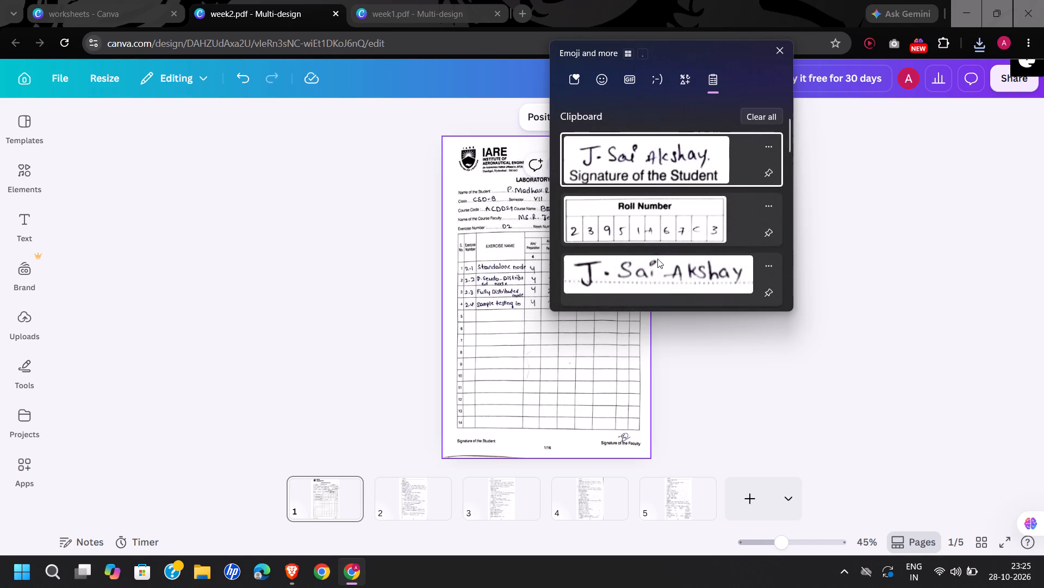
click(658, 266)
key(ctrl+v)
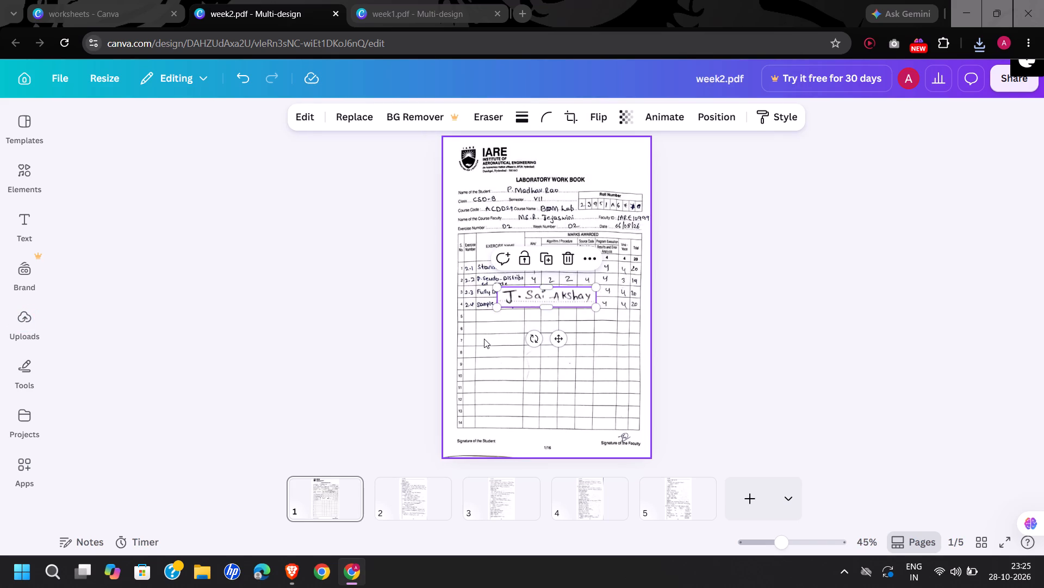
Paste the most recent Roll Number and Signature of the Student snips from the clipboard history onto page 1.
key(super+v)
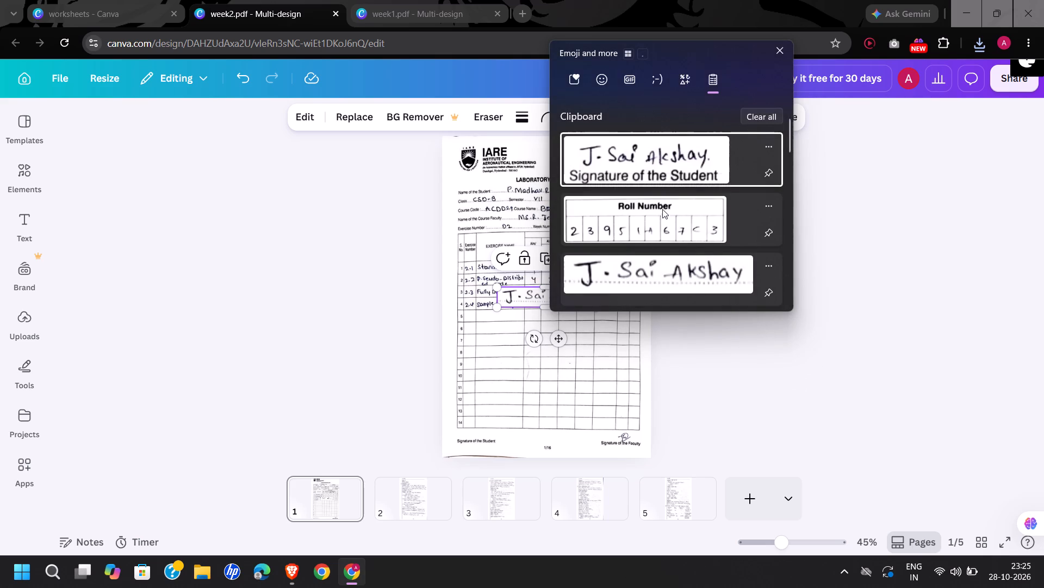
click(663, 213)
key(ctrl+v)
key(super+v)
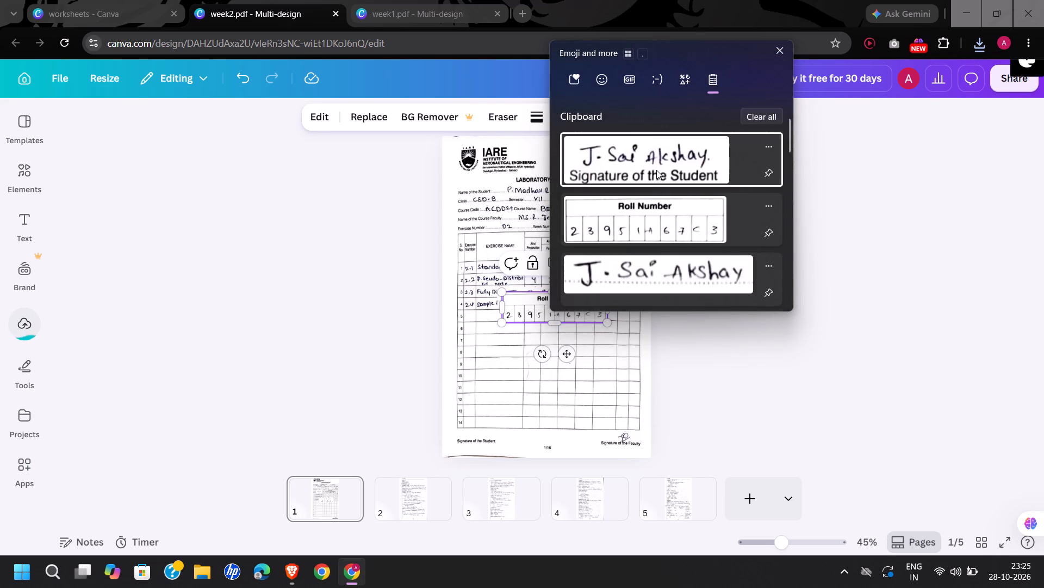
click(654, 166)
key(ctrl+v)
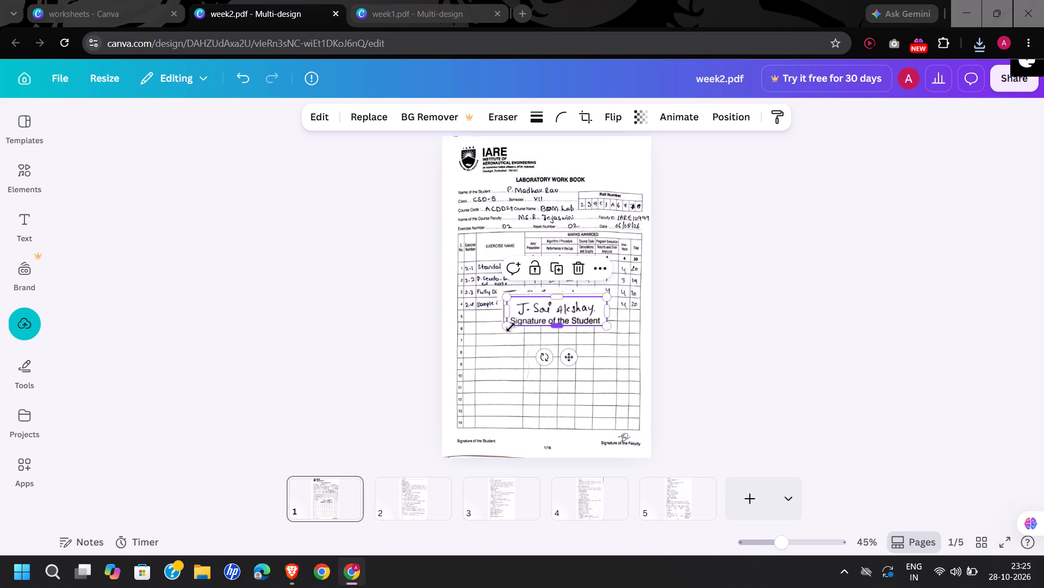
Shrink the signature snip and place it over the Signature of the Student label at the foot of the page.
drag(507, 328, 553, 324)
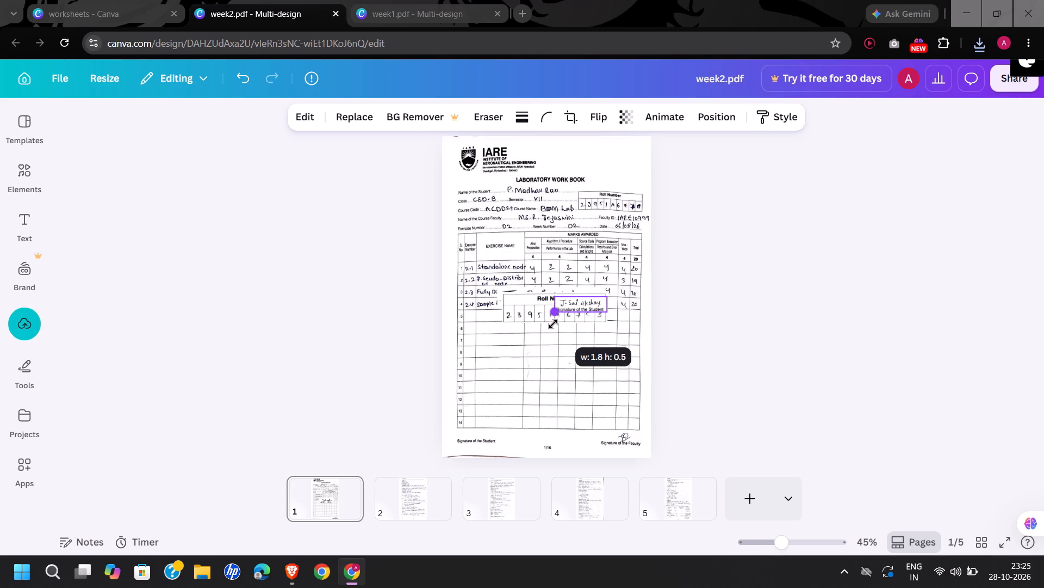
drag(553, 324, 552, 323)
drag(567, 305, 475, 439)
click(529, 442)
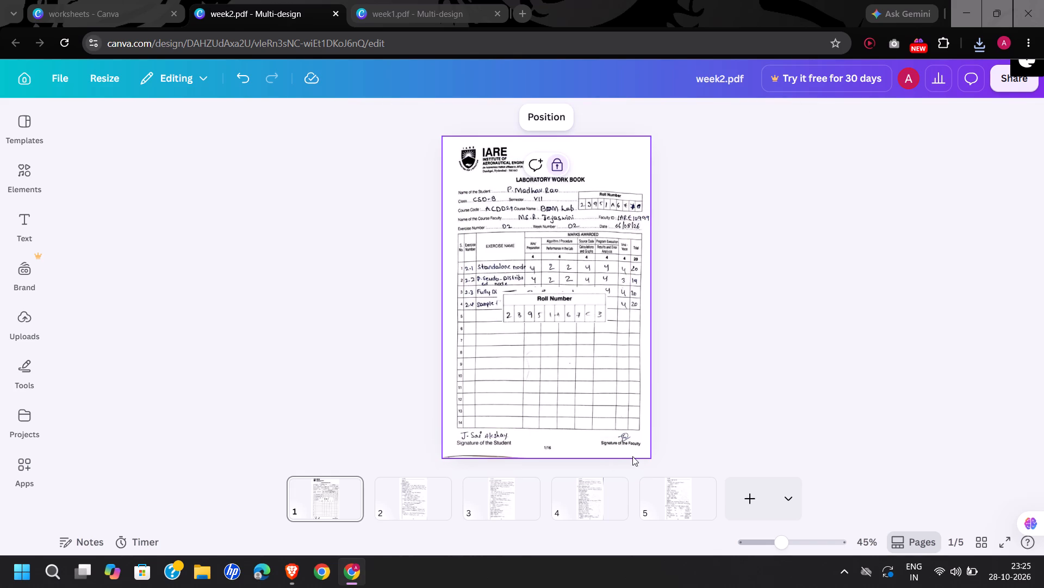
Reduce the signature snip slightly and nudge it left to align with the printed Signature of the Student label.
click(484, 436)
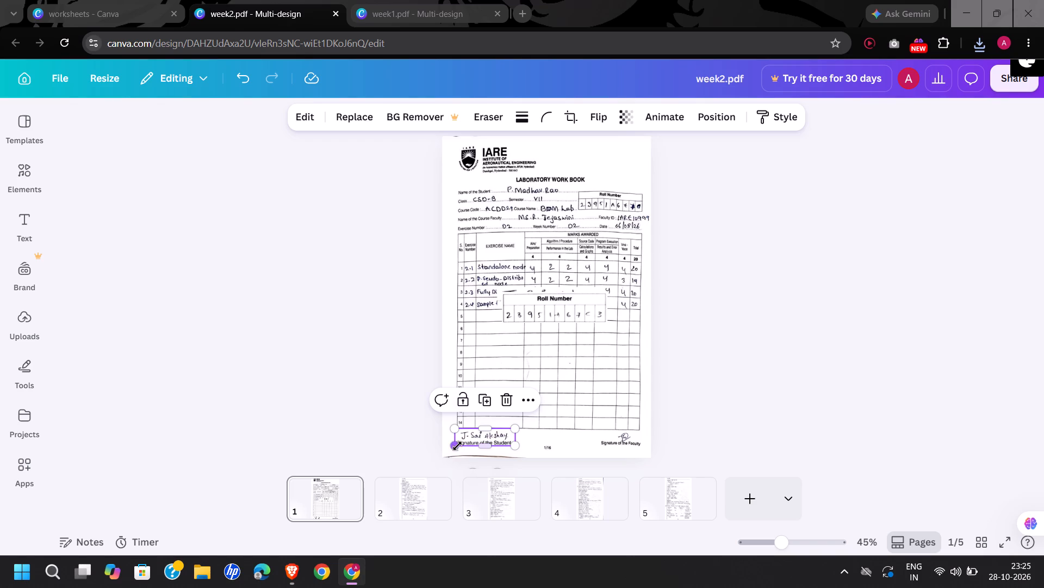
click(457, 445)
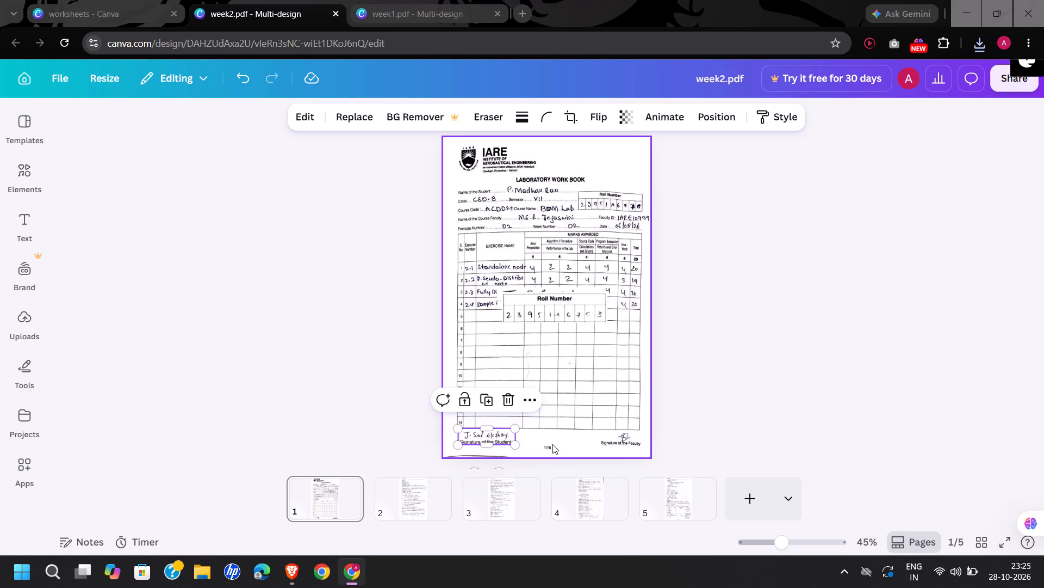
click(551, 438)
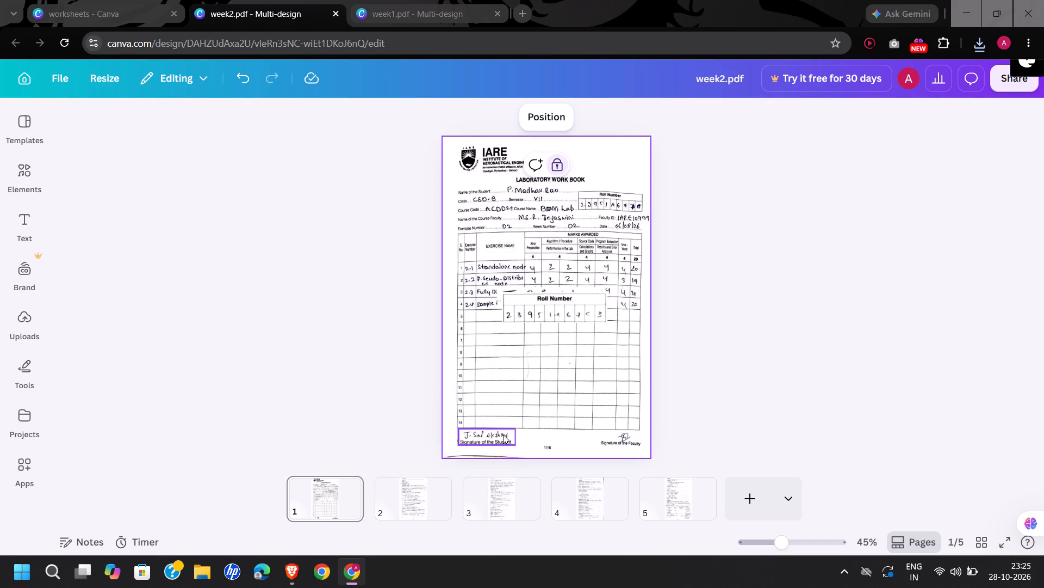
click(497, 434)
key(Left)
click(529, 439)
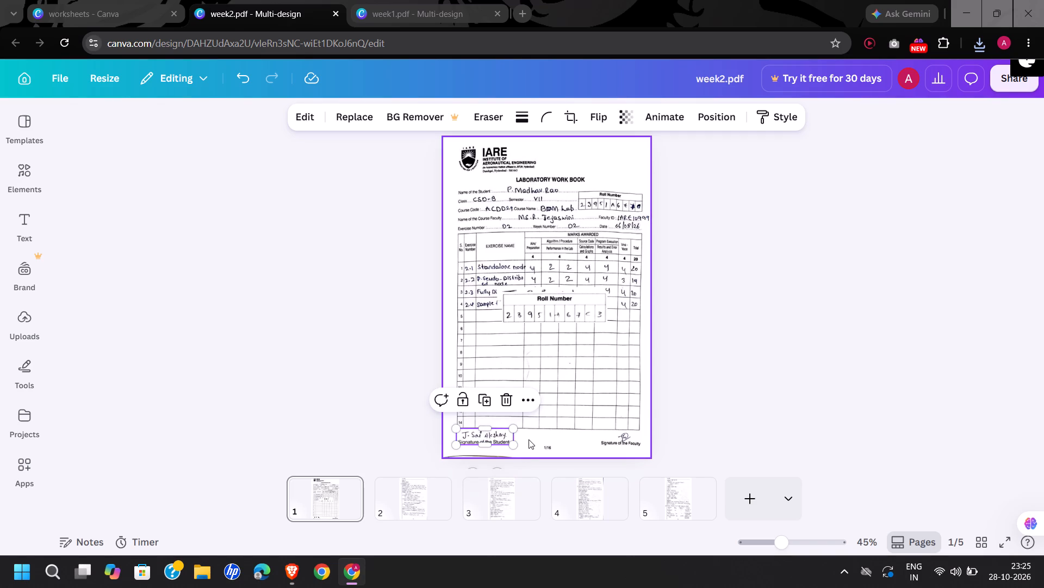
Shrink the roll number snip to about 2.3 by 0.7 and place it over the printed Roll Number box.
click(541, 315)
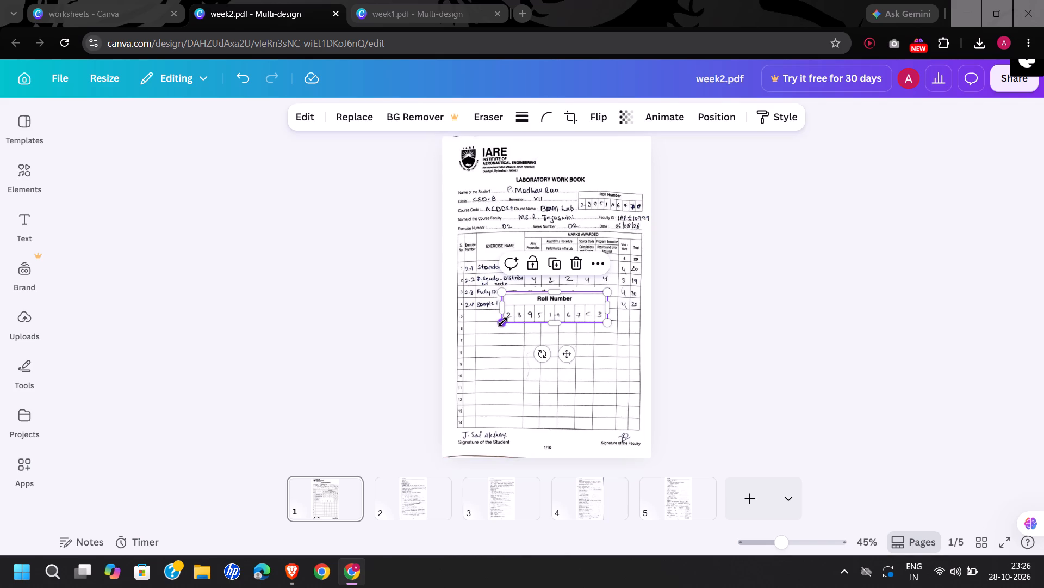
drag(503, 322, 530, 318)
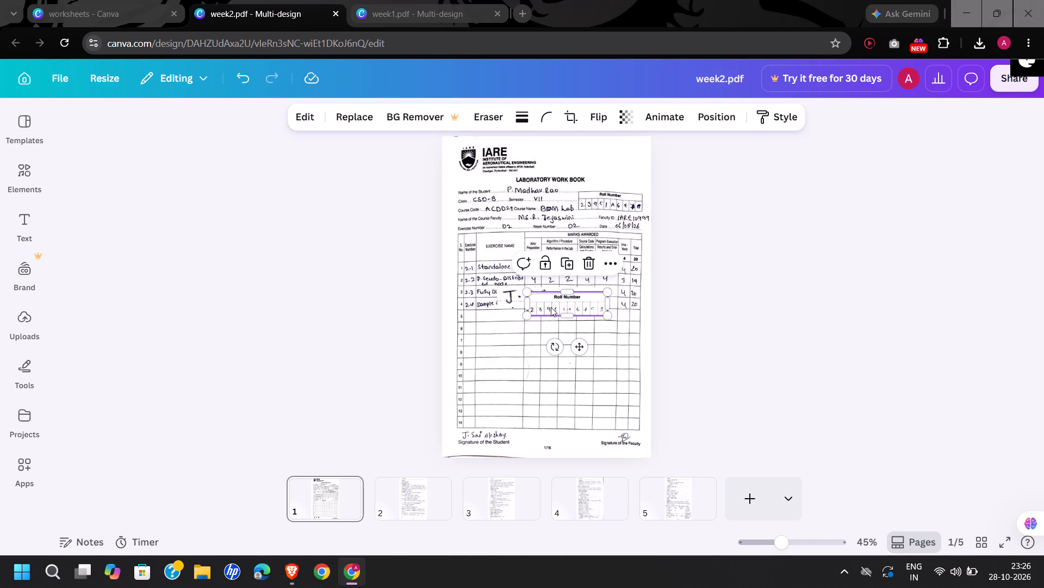
drag(551, 307, 592, 198)
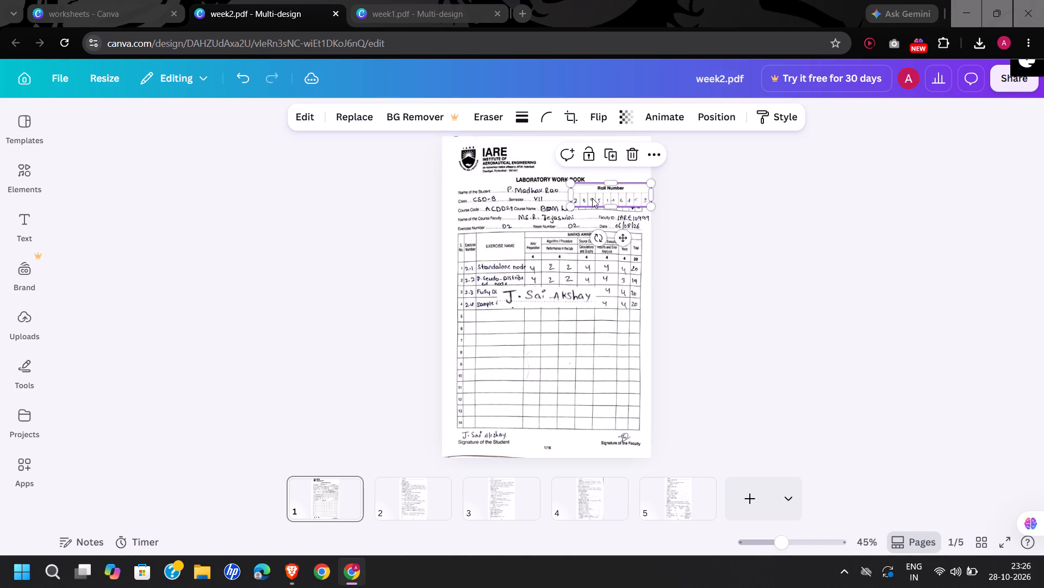
drag(568, 209, 581, 206)
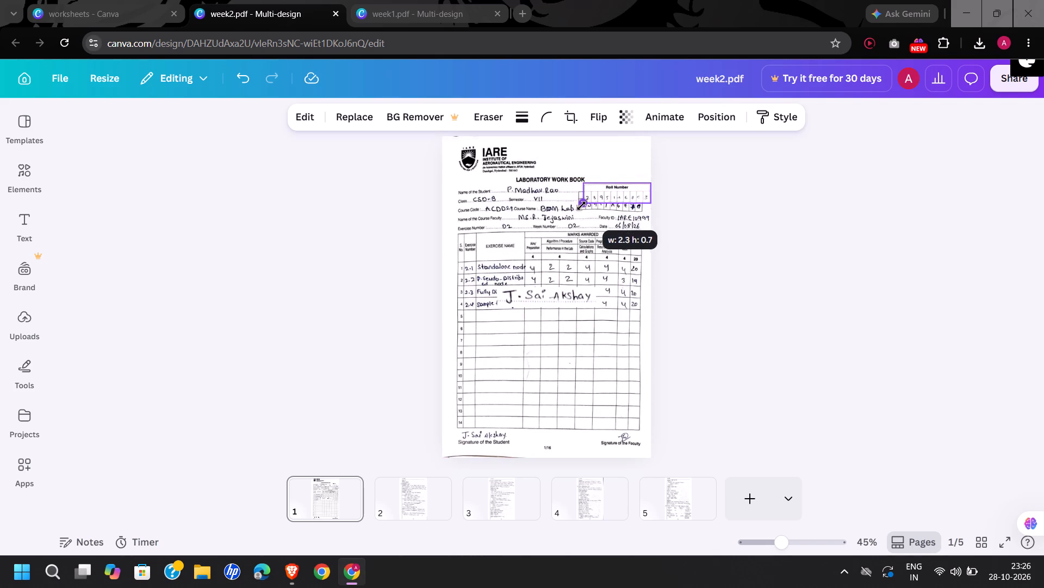
drag(581, 206, 583, 205)
drag(604, 194, 598, 201)
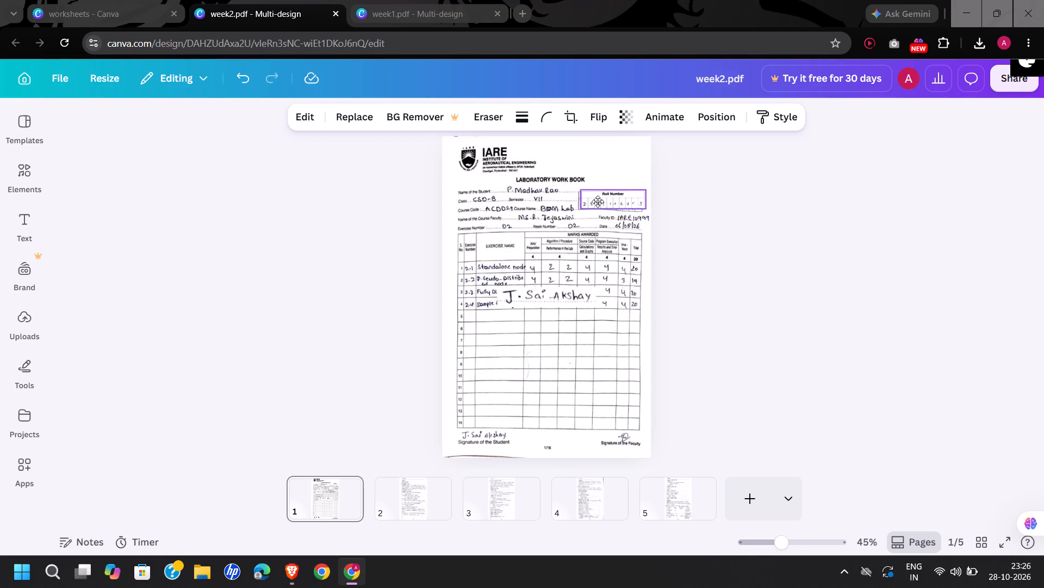
drag(598, 201, 595, 203)
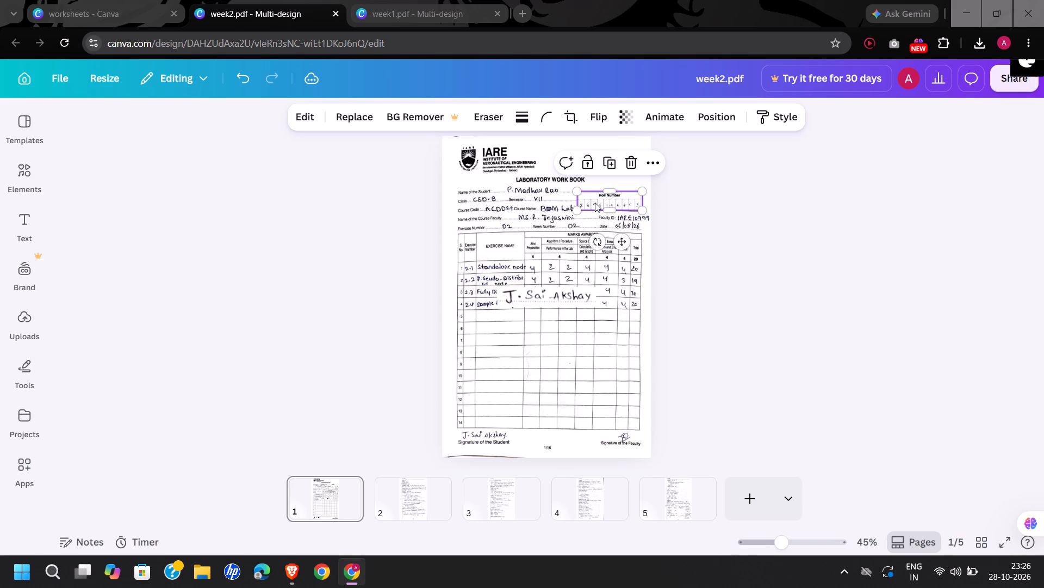
click(693, 218)
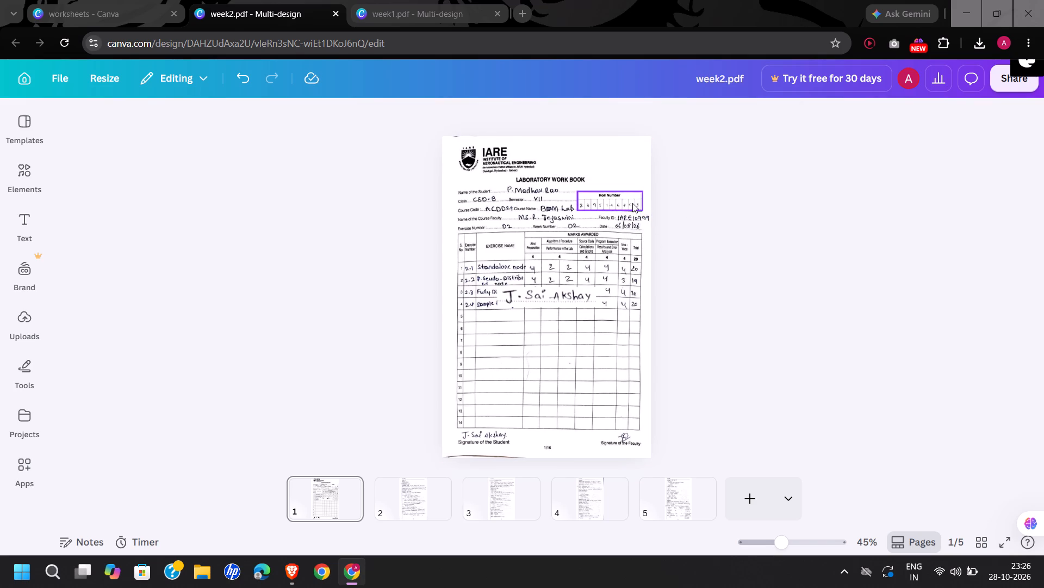
Fine-tune the roll number snip by enlarging it slightly from its lower-right corner and extending its upper edge over the printed box.
click(632, 203)
click(644, 209)
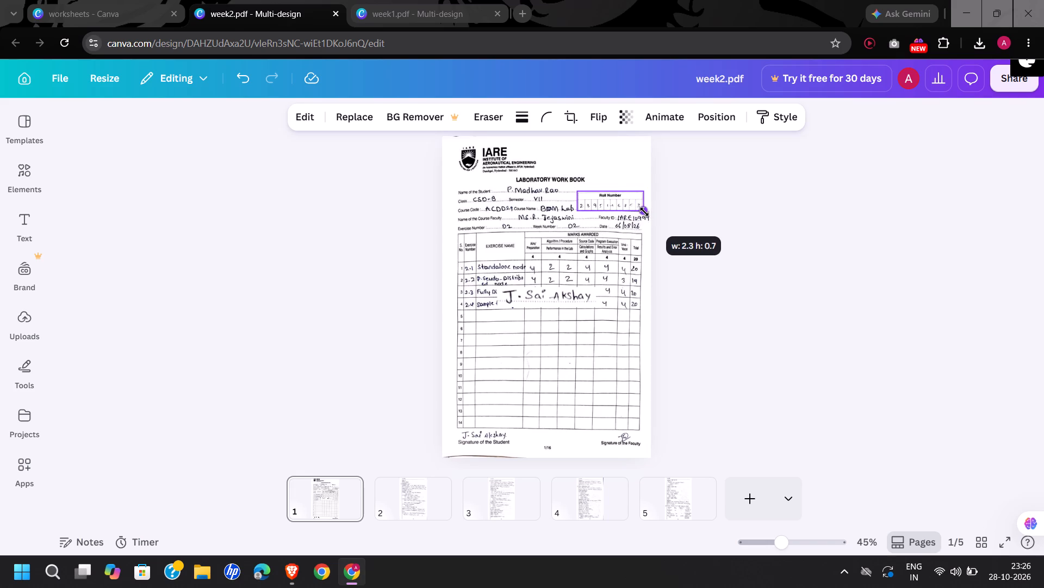
click(682, 212)
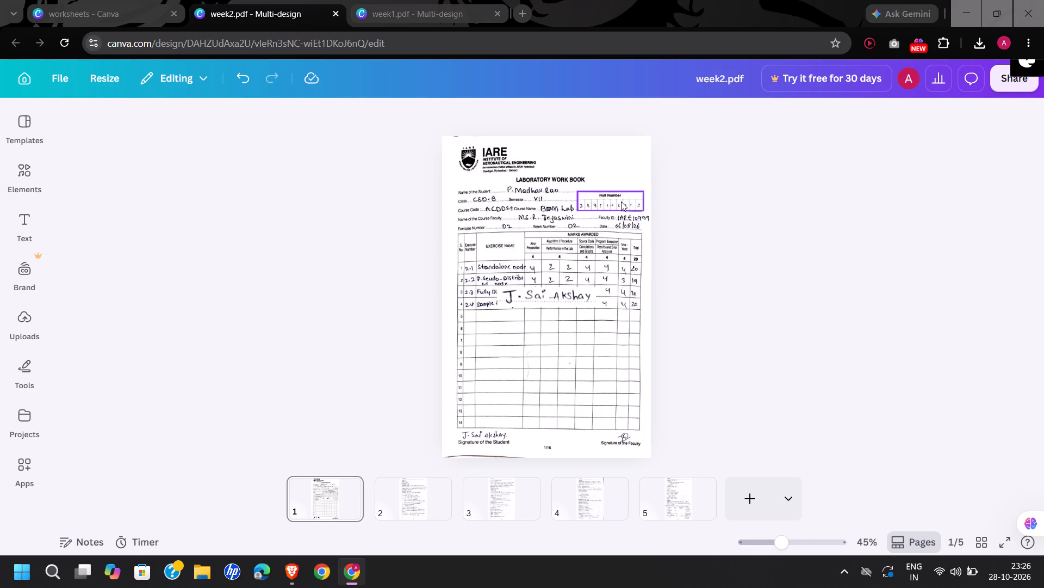
click(614, 201)
key(Up)
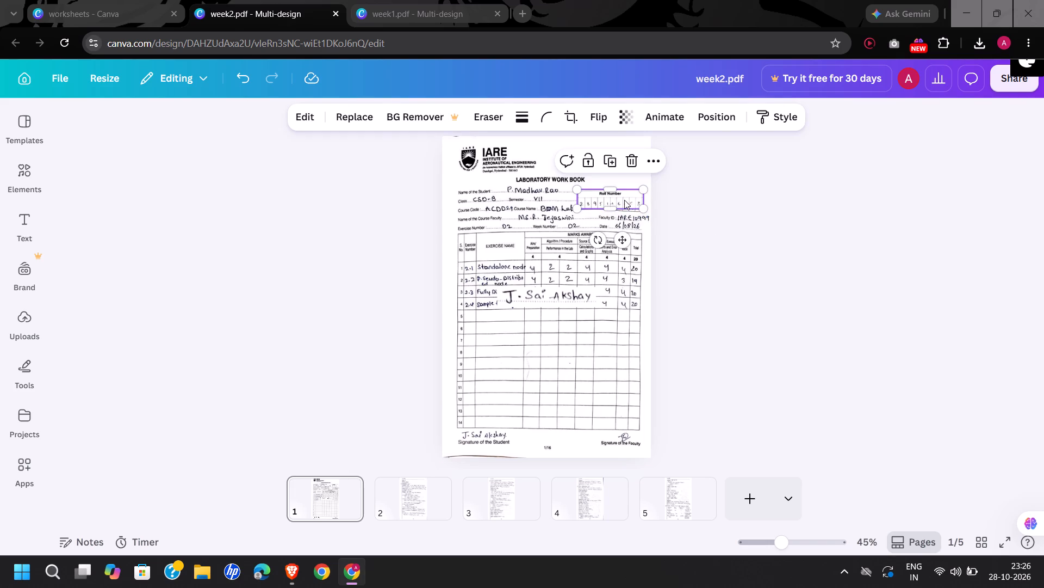
key(Down)
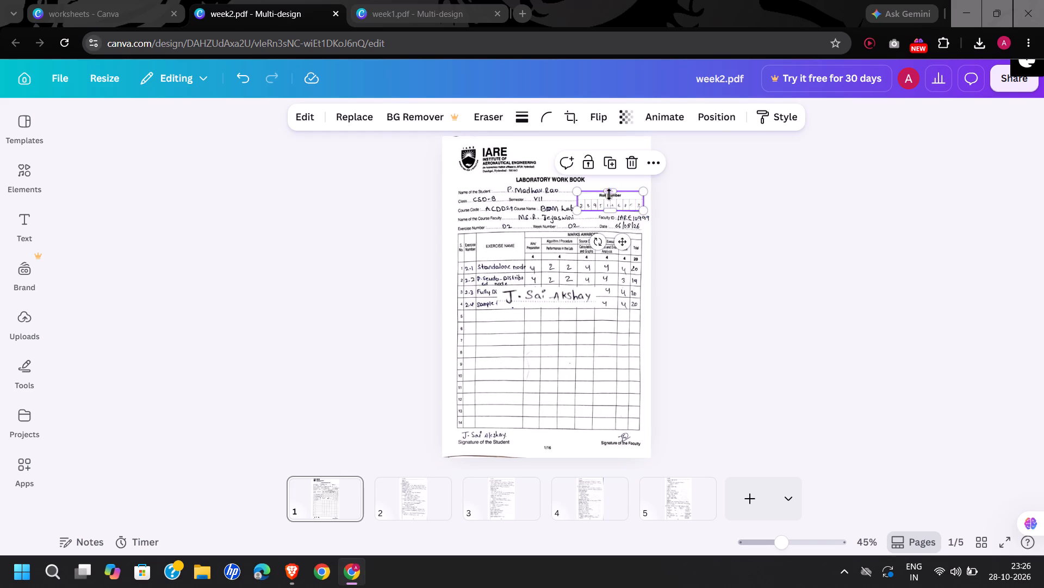
click(610, 192)
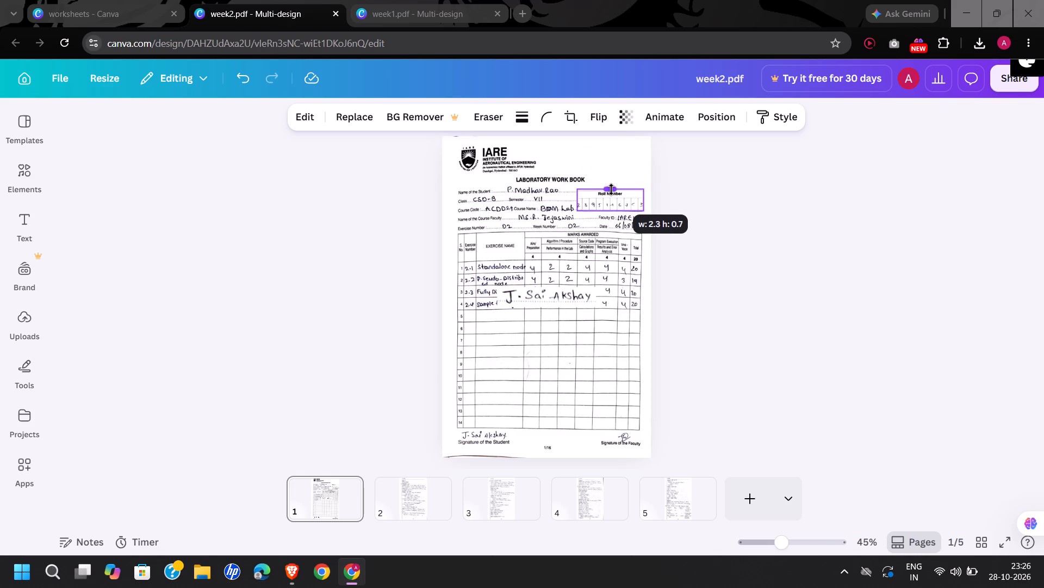
click(715, 211)
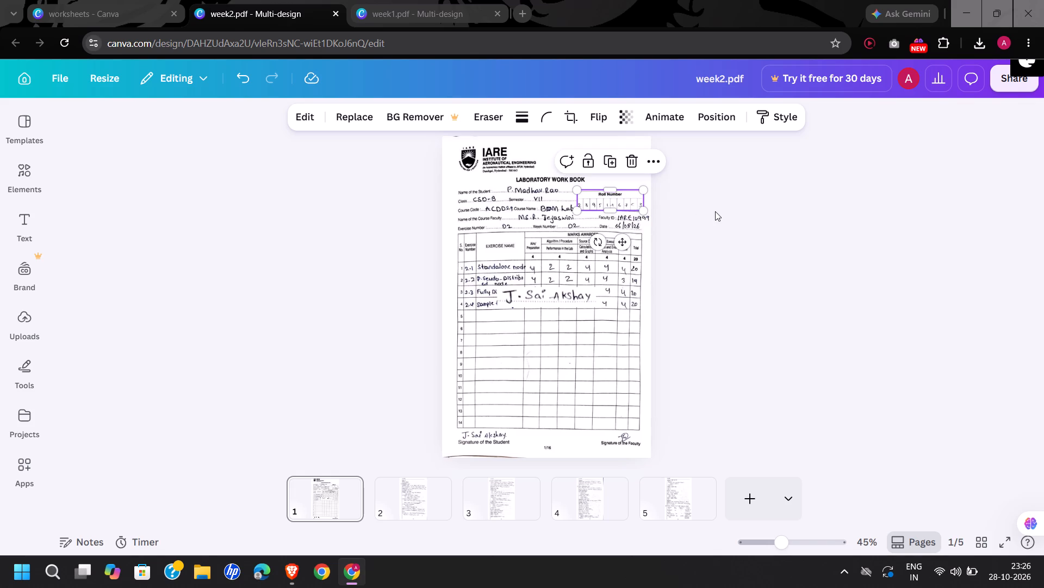
Undo the last adjustment made to the roll number snip.
click(610, 198)
key(ctrl+z)
click(783, 253)
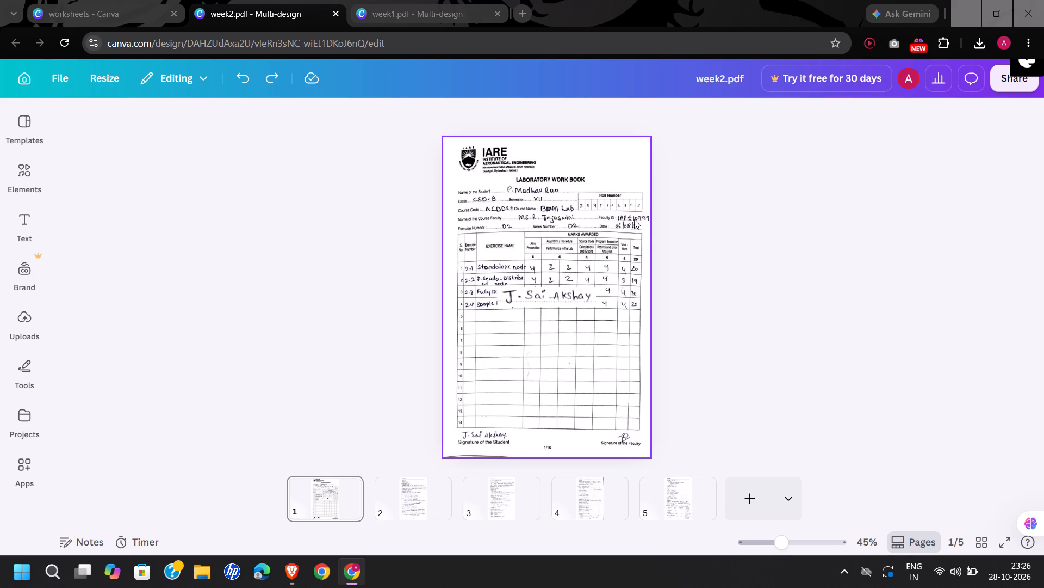
Fine-tune the roll number snip over the printed Roll Number box, sizing it to about 2.3 by 0.7.
click(633, 202)
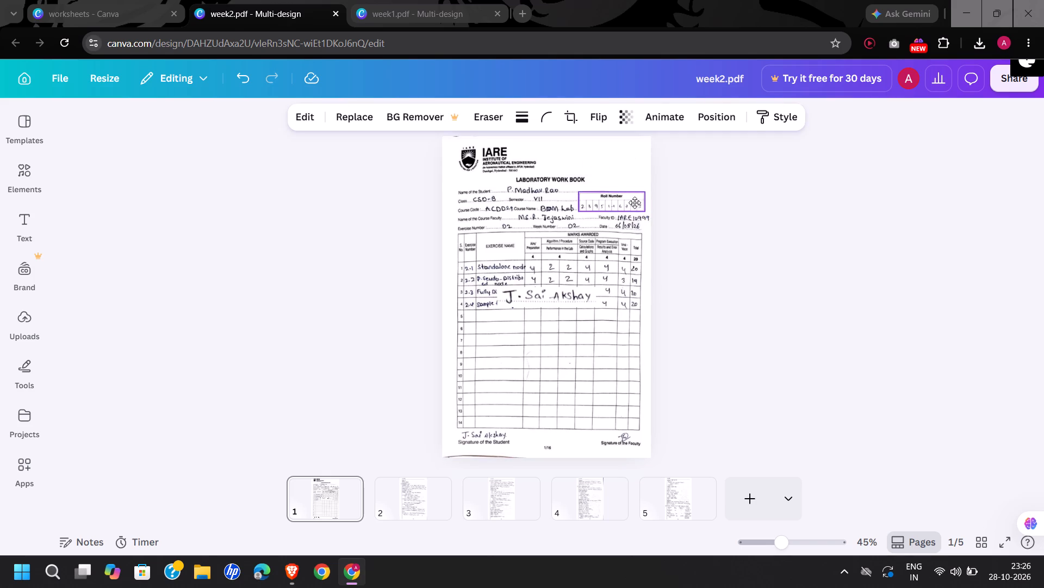
click(708, 211)
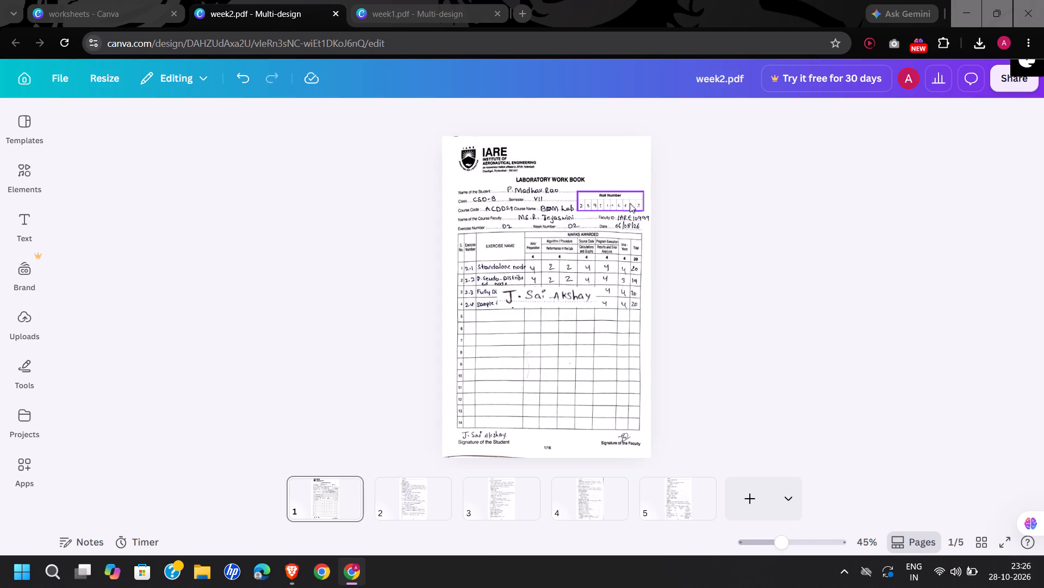
click(630, 203)
key(Down)
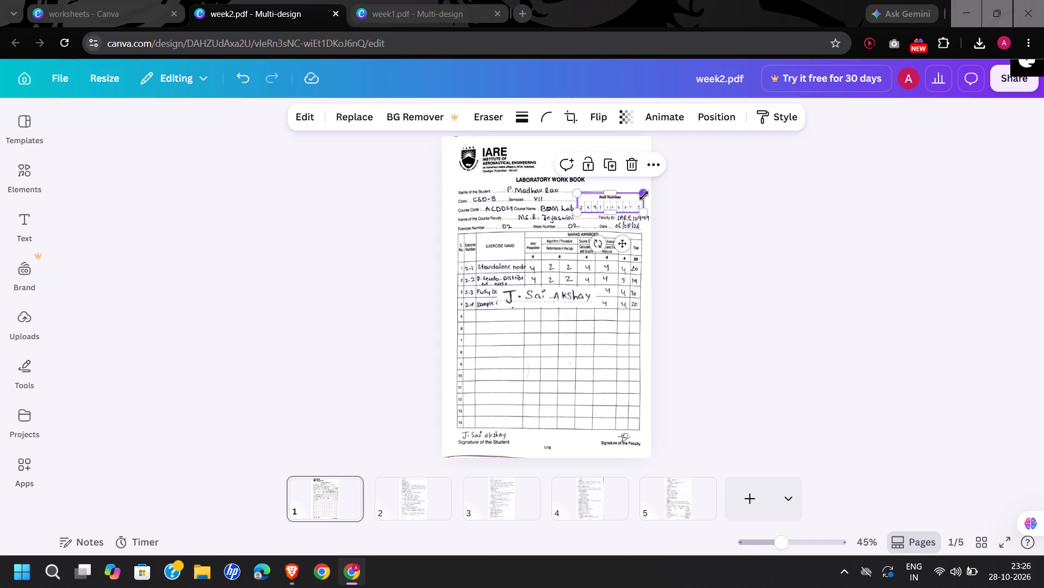
key(Up)
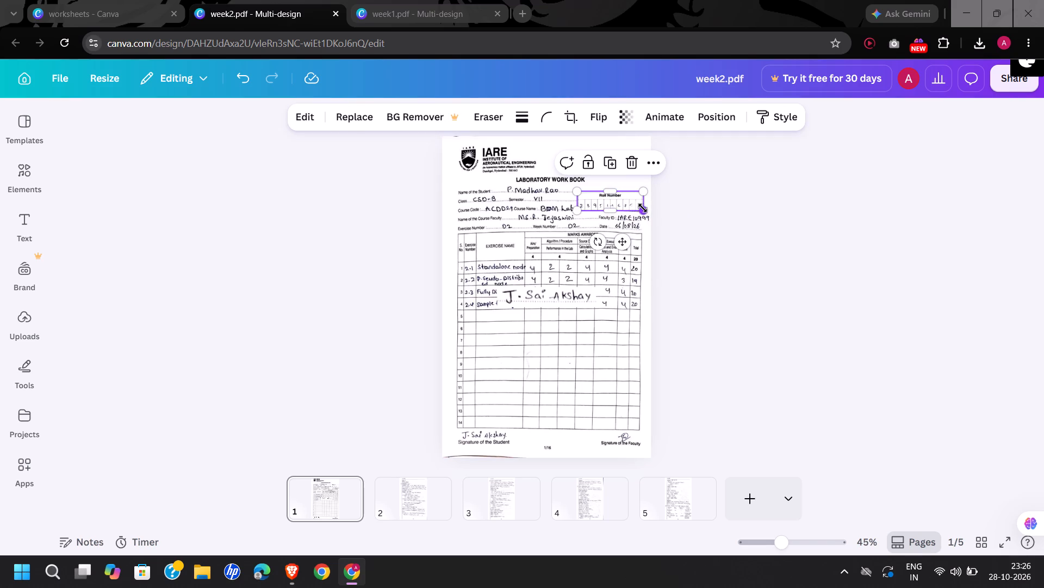
click(643, 208)
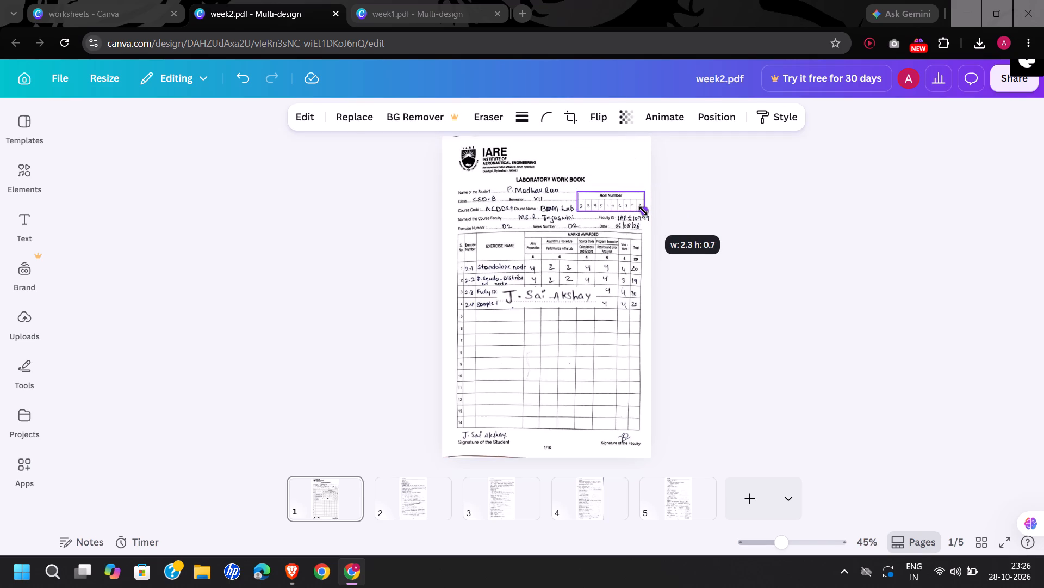
click(694, 210)
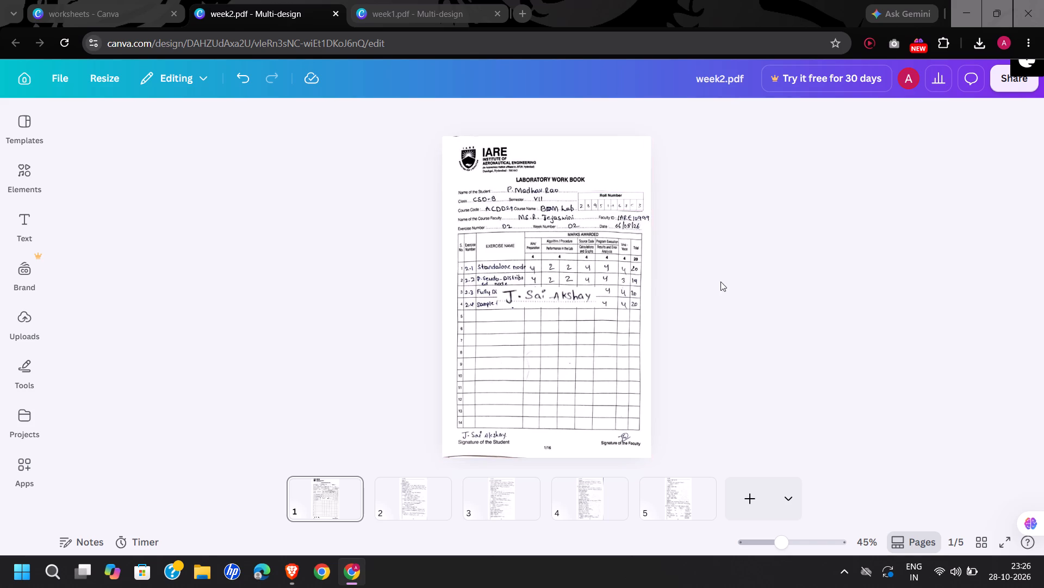
Examine how the roll number snip lines up with the printed box and how the other snips sit on page 1.
scroll(765, 277, up, 1)
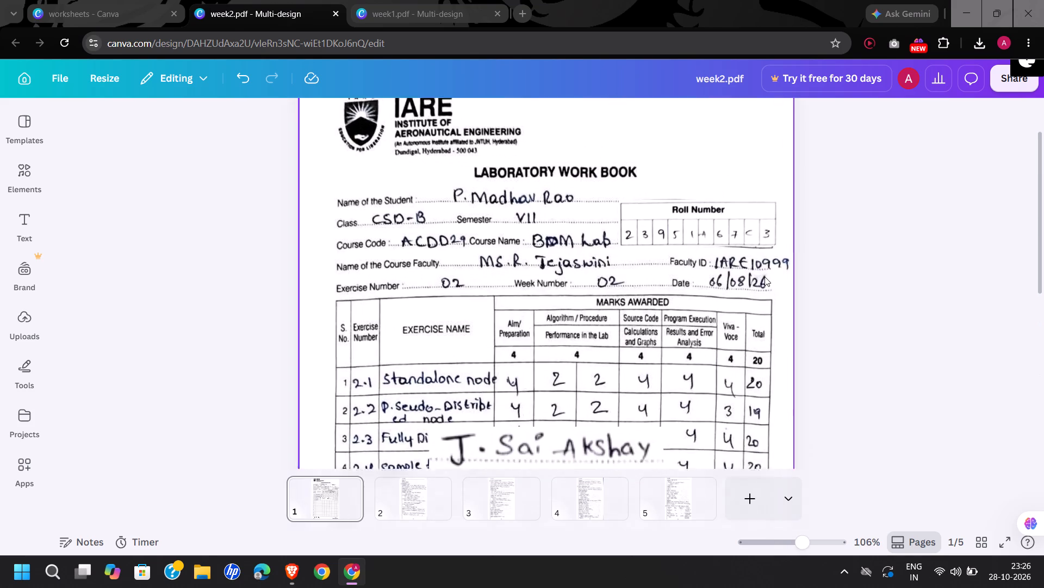
click(885, 256)
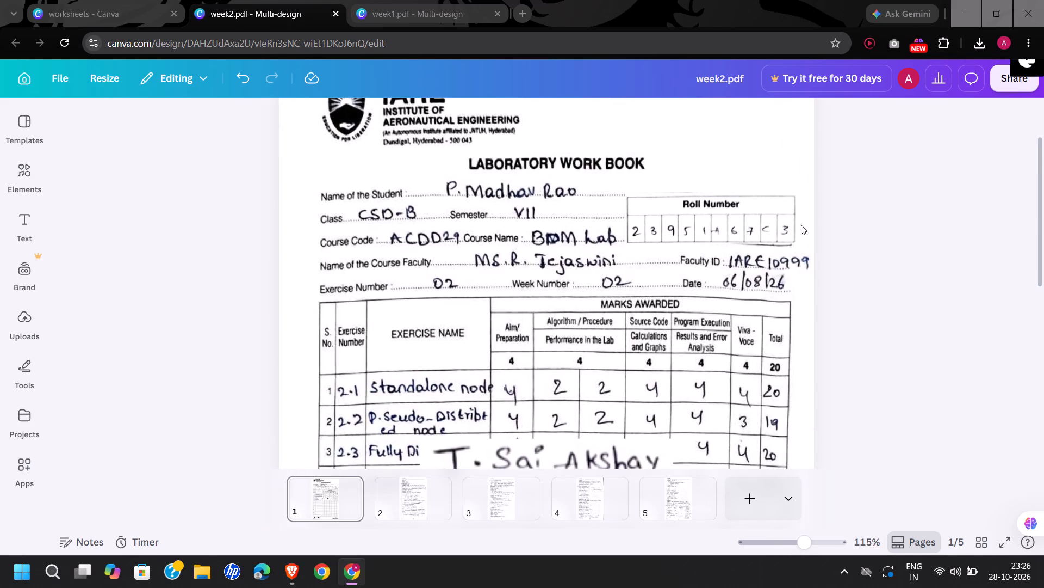
click(760, 155)
scroll(760, 155, up, 2)
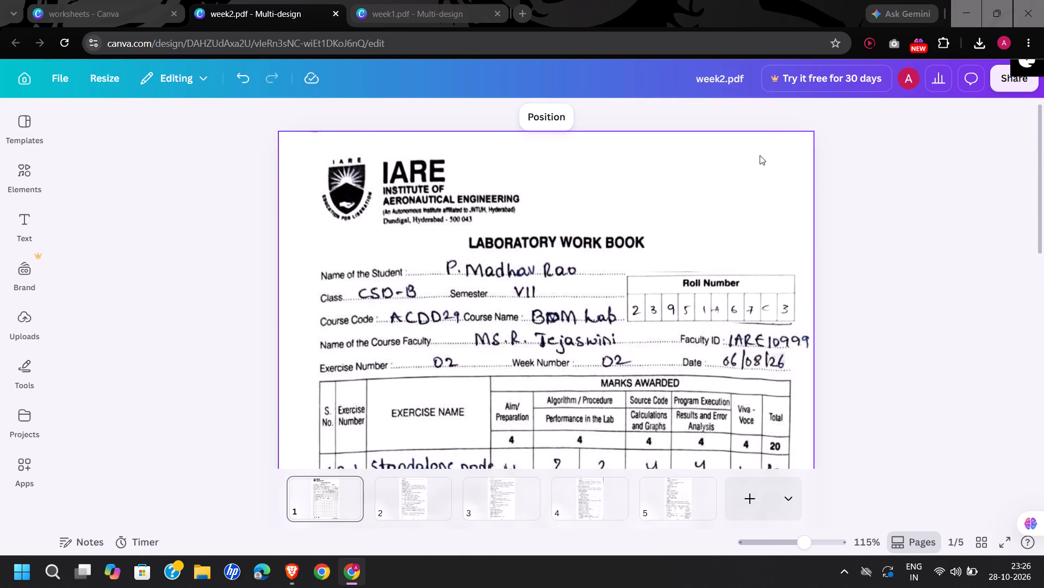
click(760, 155)
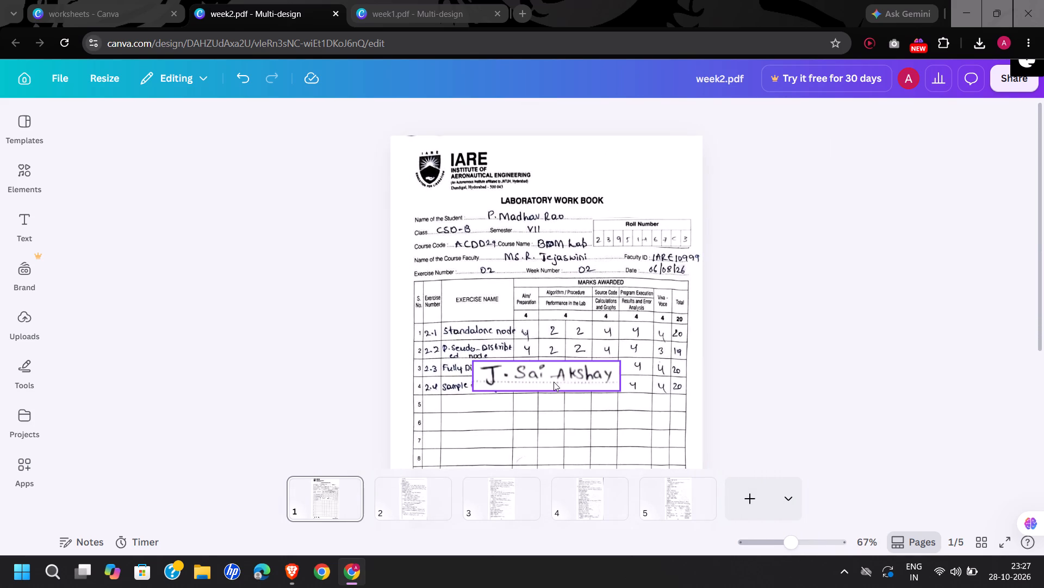
scroll(554, 382, down, 1)
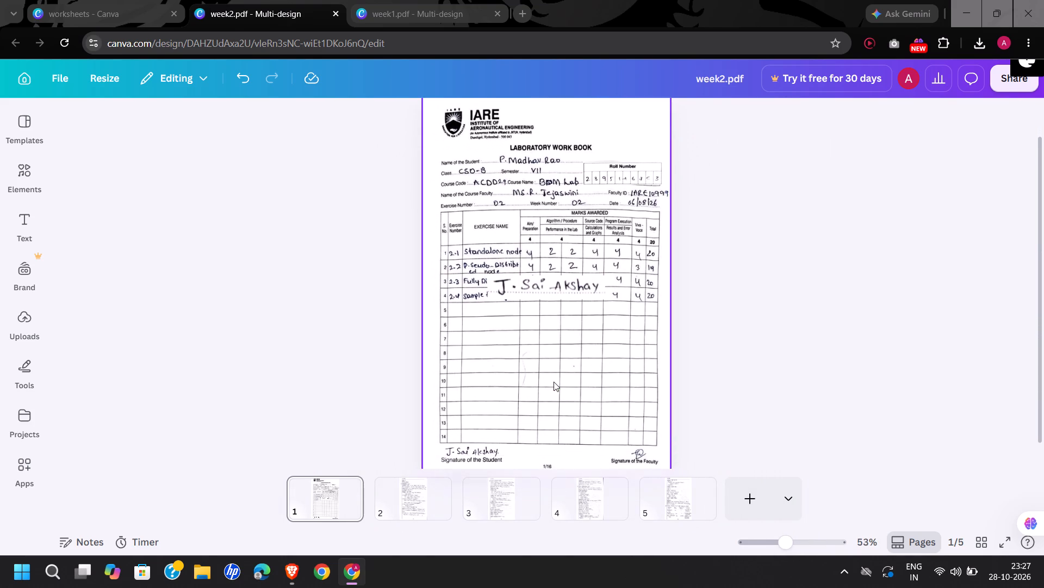
scroll(554, 382, down, 1)
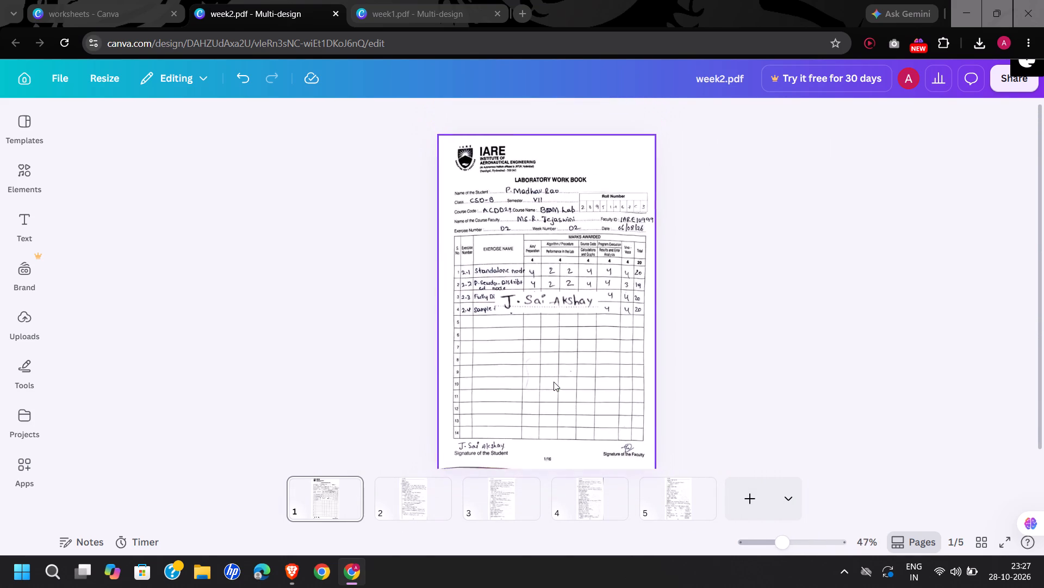
scroll(554, 382, down, 1)
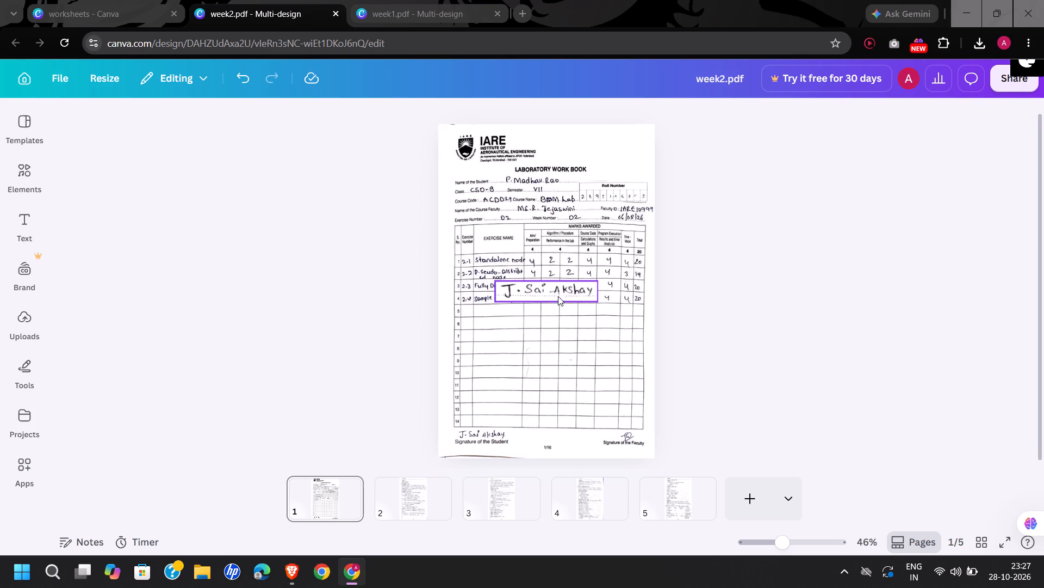
Shrink the name snip lying over the marks table and place it over the handwritten name on the Name of the Student line.
click(559, 293)
drag(497, 303, 498, 303)
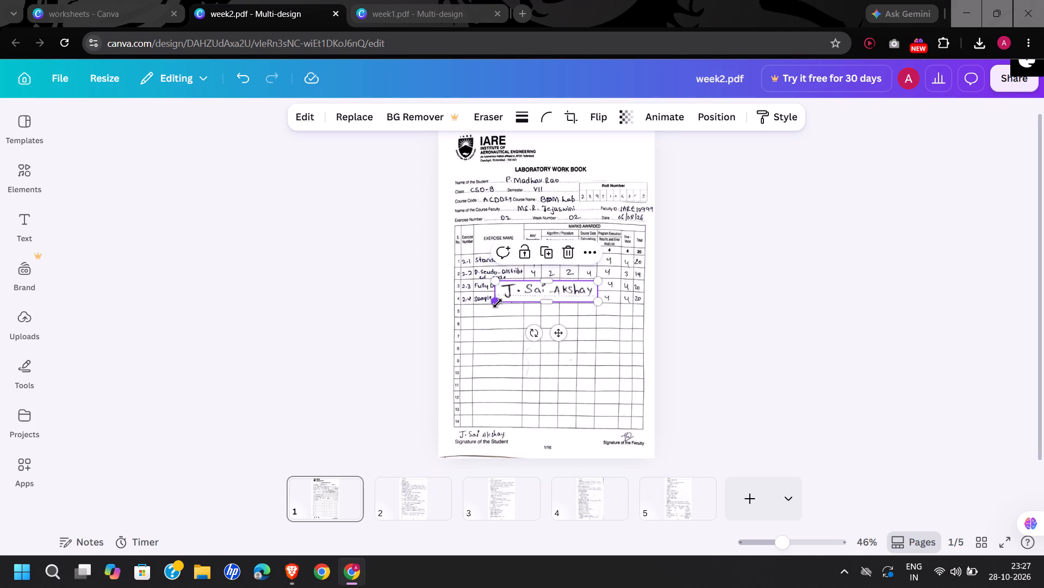
drag(498, 303, 538, 299)
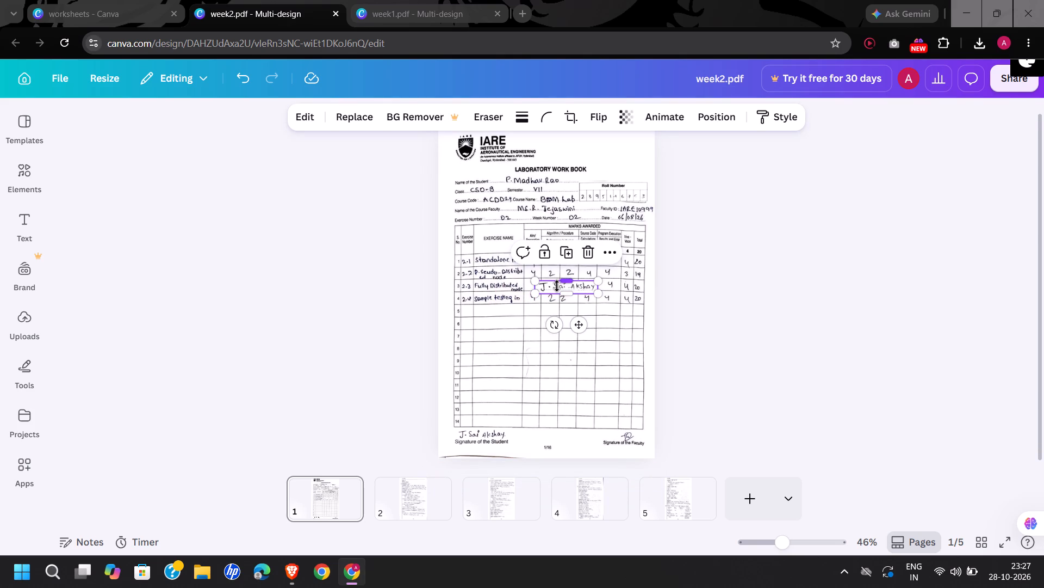
drag(578, 327, 560, 266)
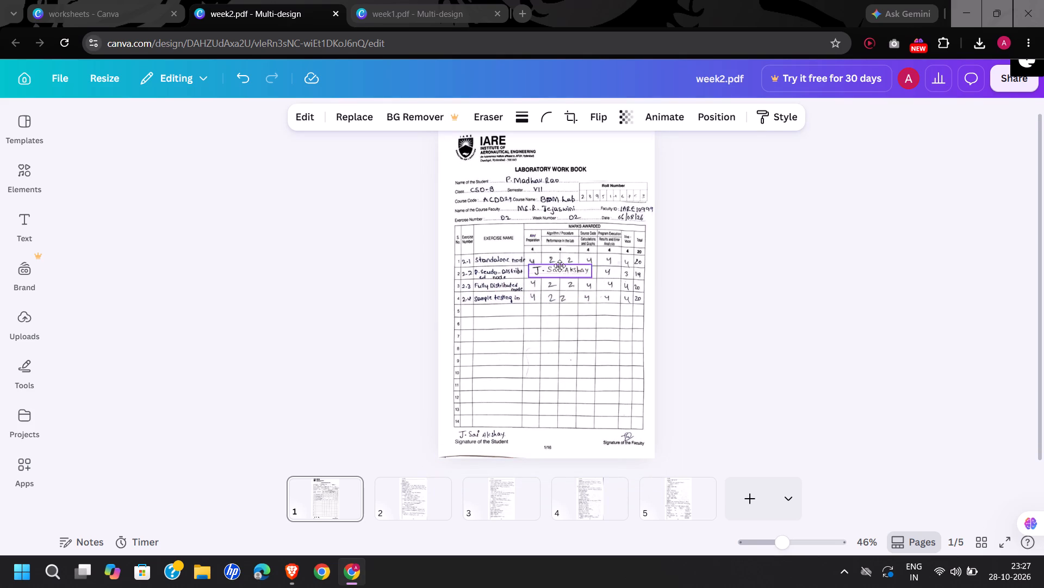
drag(560, 266, 548, 230)
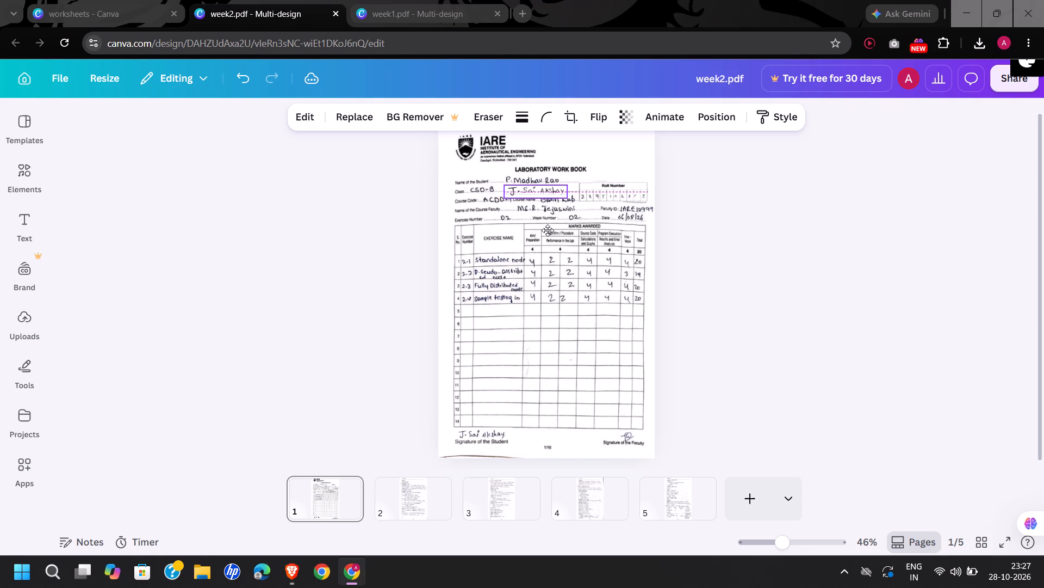
drag(548, 230, 548, 231)
drag(548, 231, 543, 218)
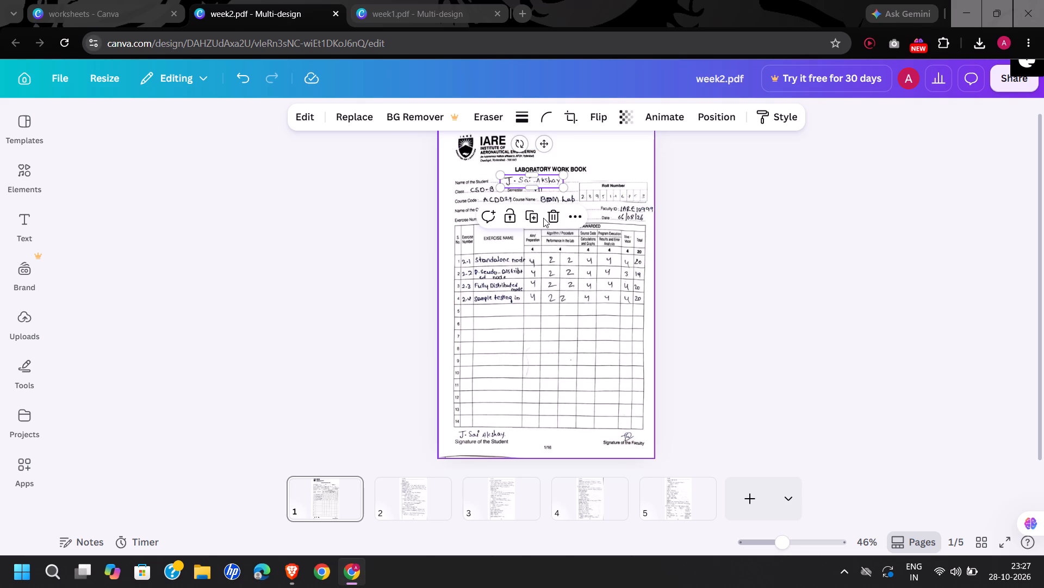
click(781, 191)
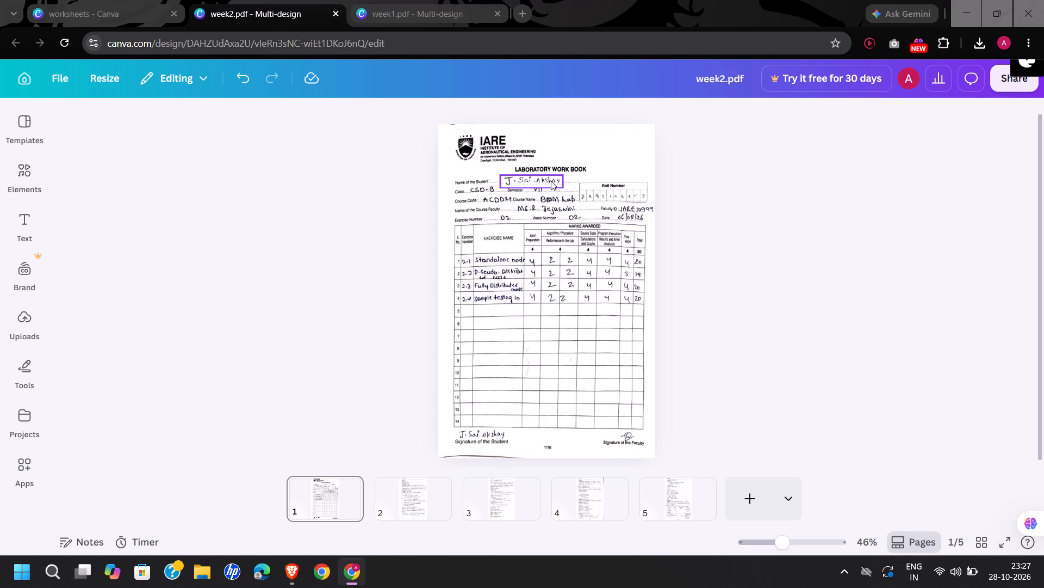
Nudge the name snip slightly upward to align it with the Name of the Student dotted line.
click(551, 181)
key(Up)
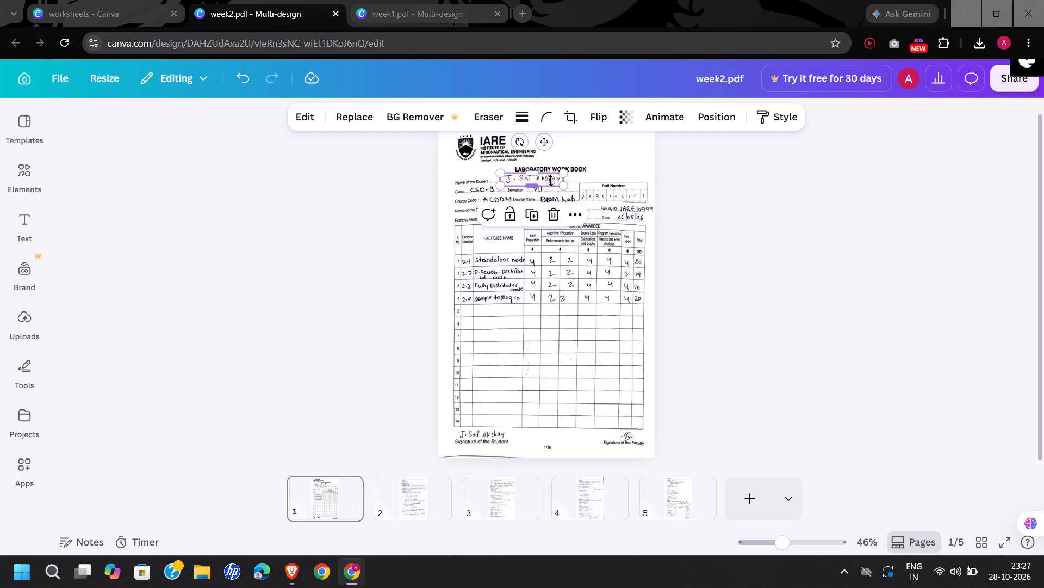
key(Up)
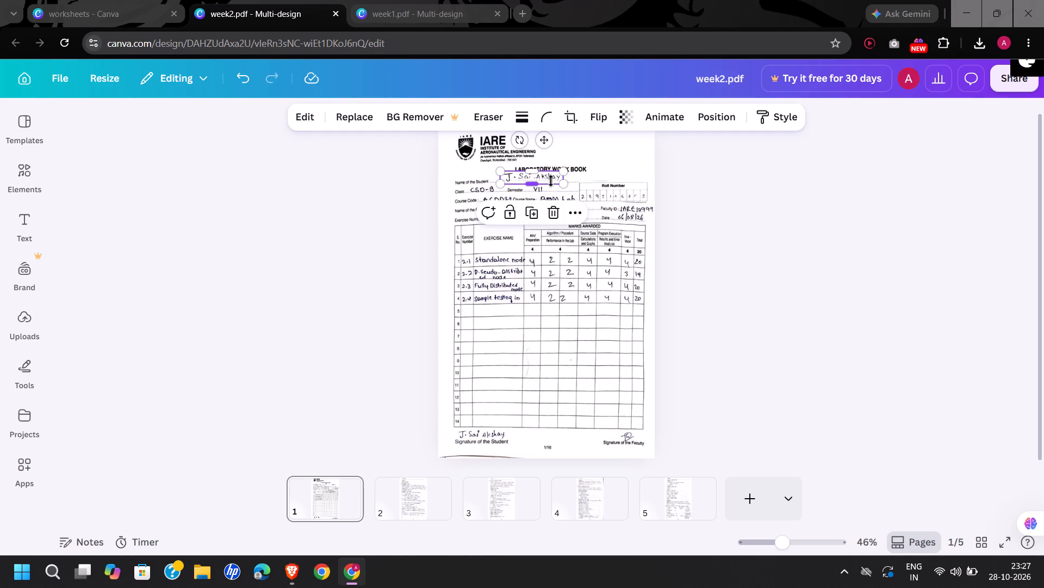
click(901, 184)
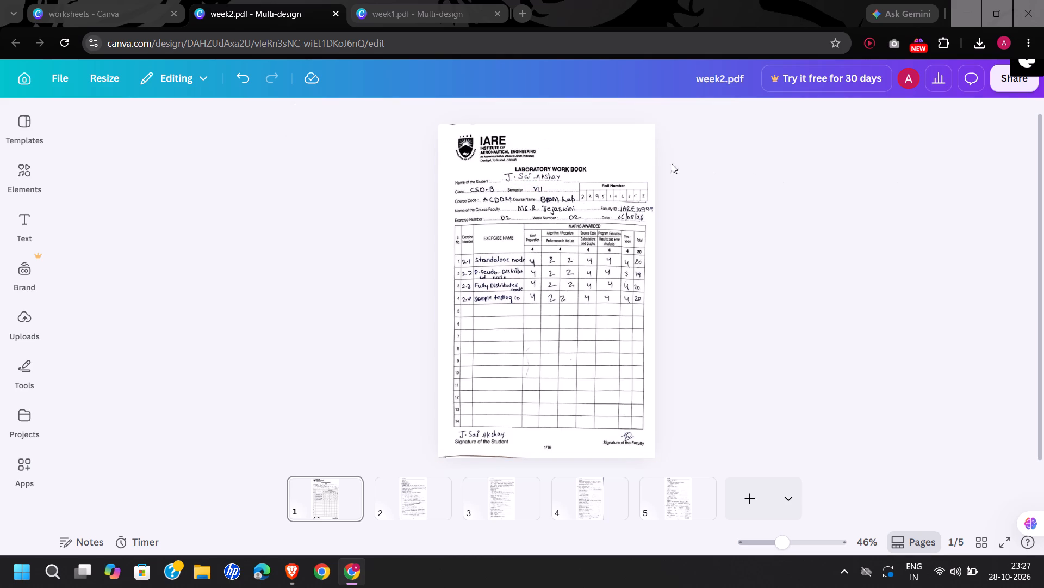
click(557, 177)
key(Down)
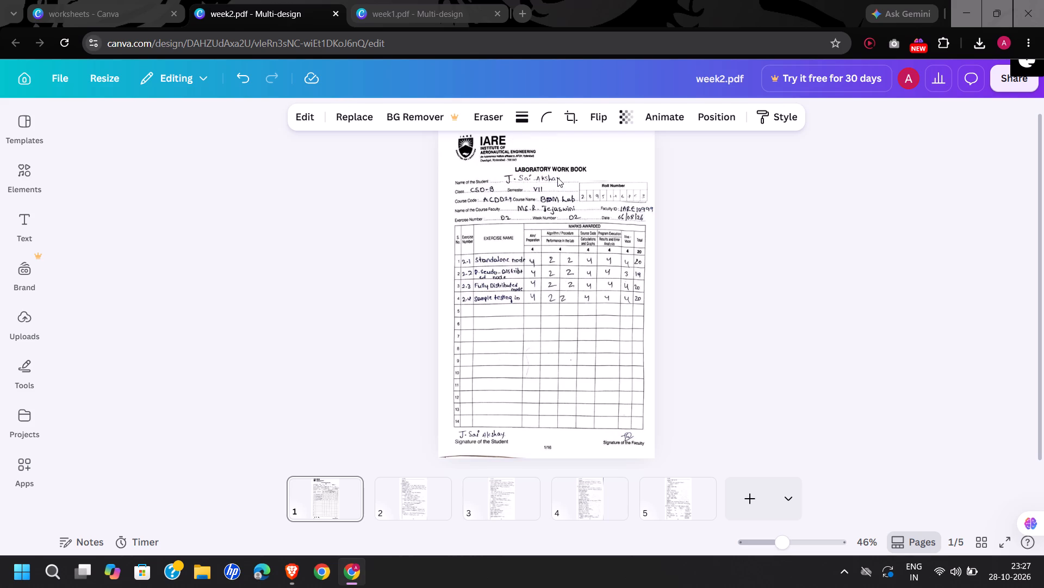
click(776, 170)
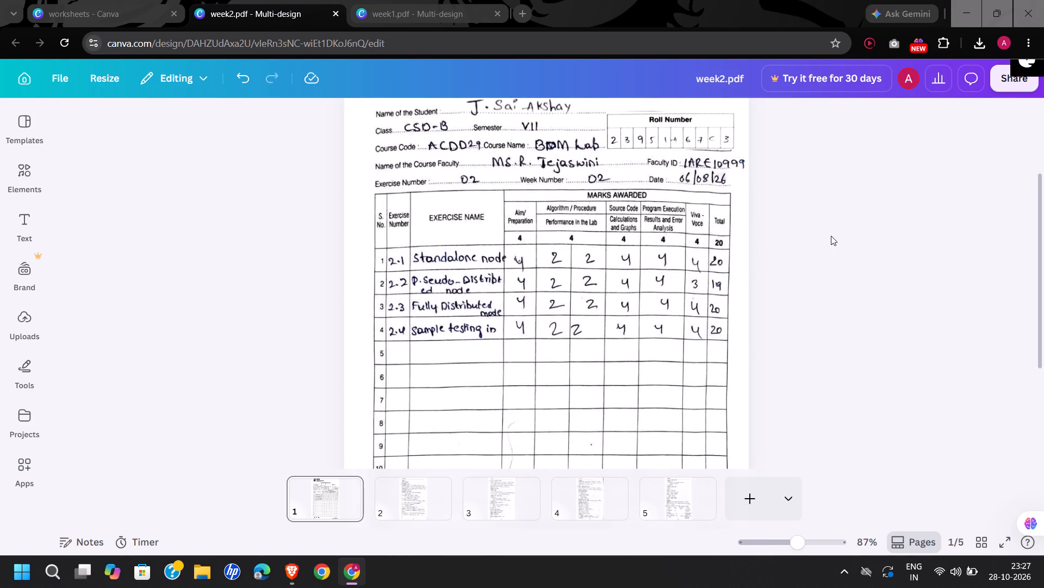
Unlock the scanned background image of page 1.
scroll(831, 236, up, 1)
click(674, 173)
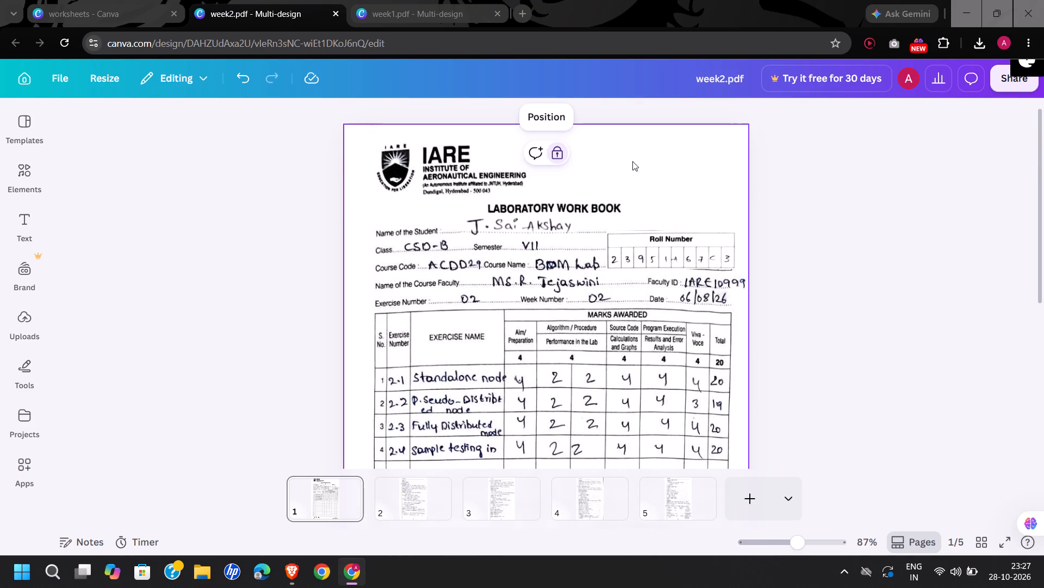
click(557, 148)
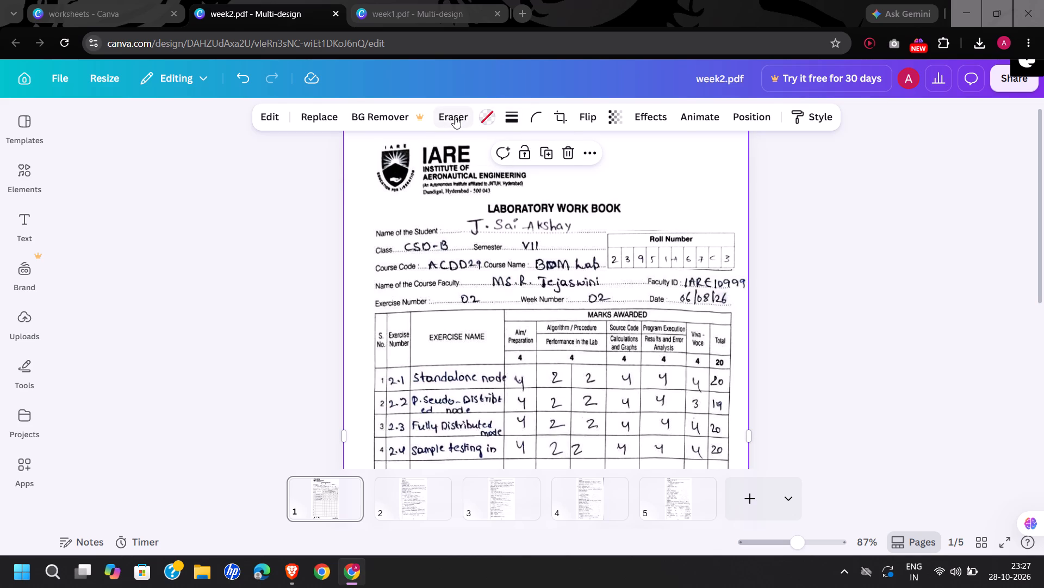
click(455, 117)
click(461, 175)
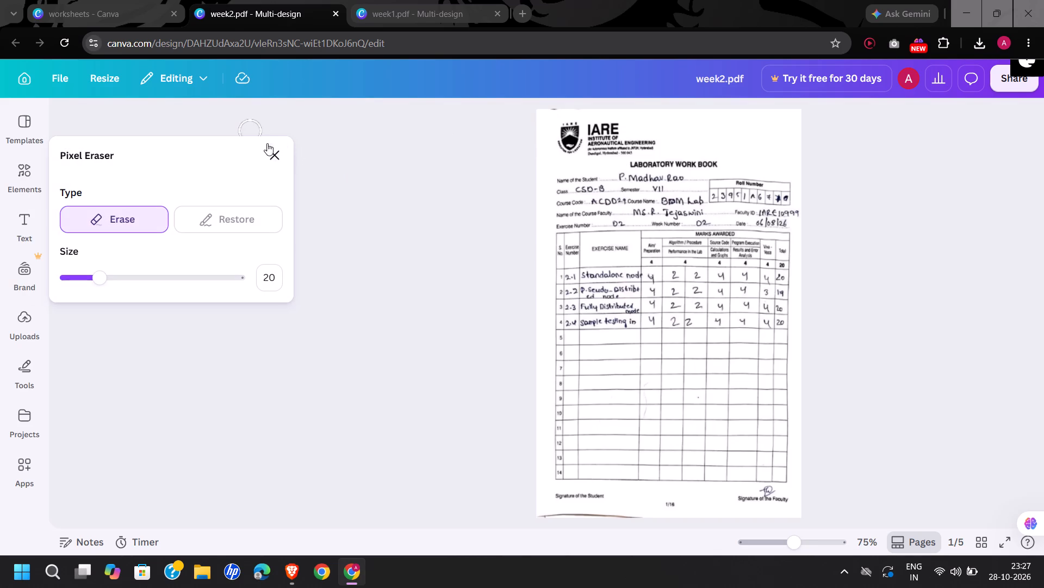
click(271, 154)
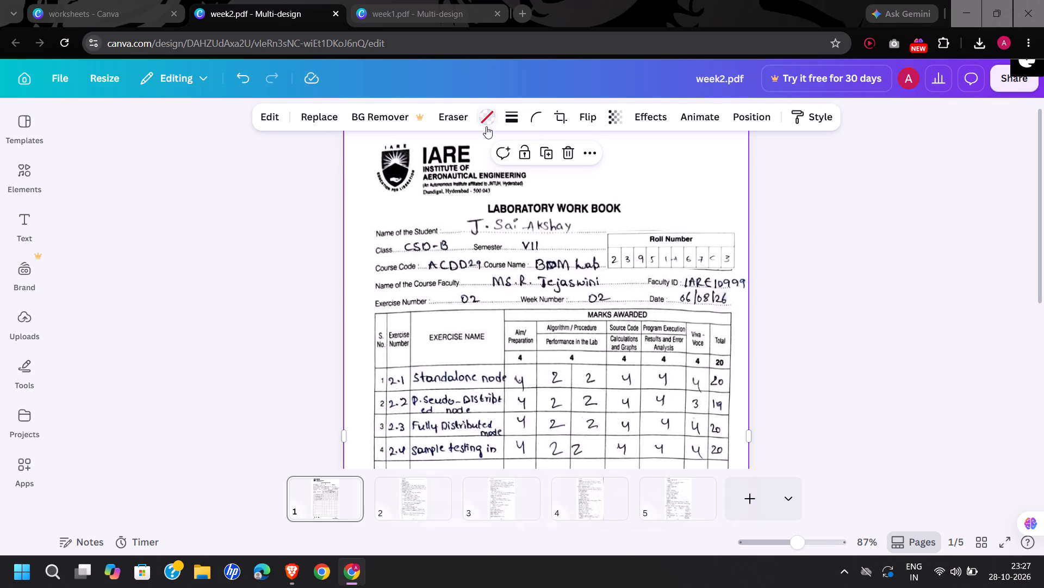
Apply the white photo colour taken from the page scan to the unlocked page 1 background.
click(489, 121)
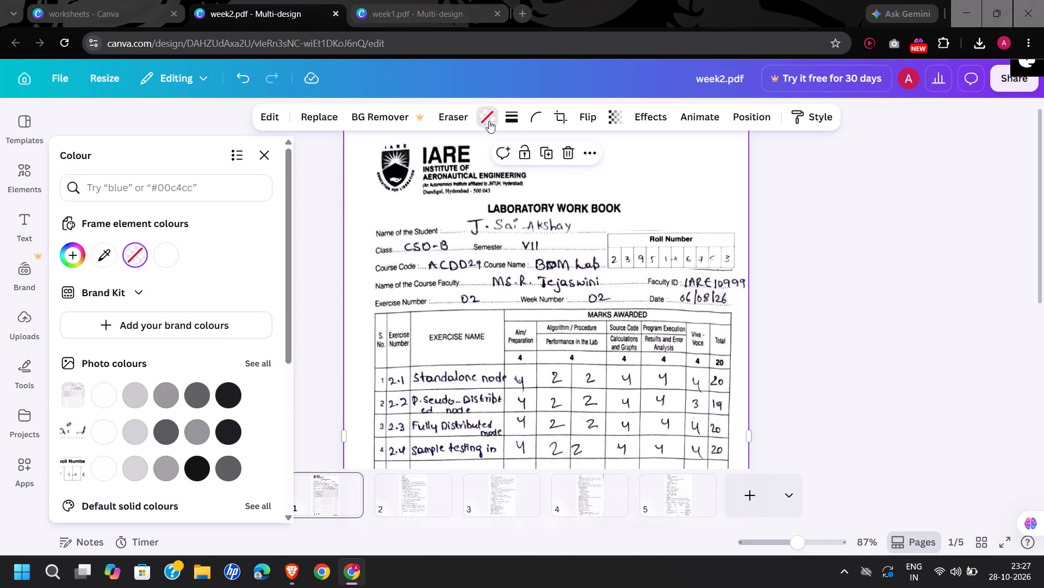
click(100, 394)
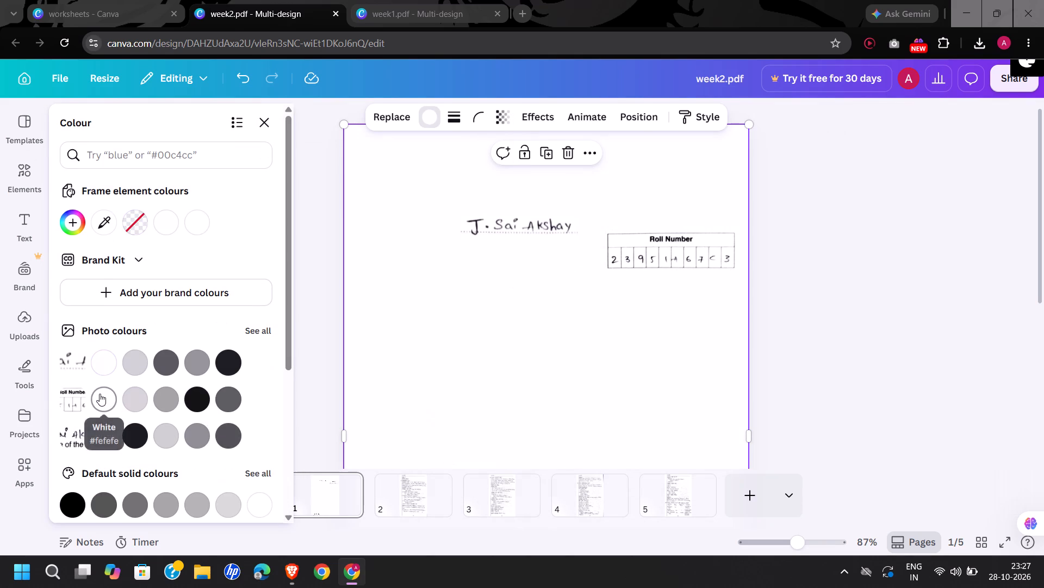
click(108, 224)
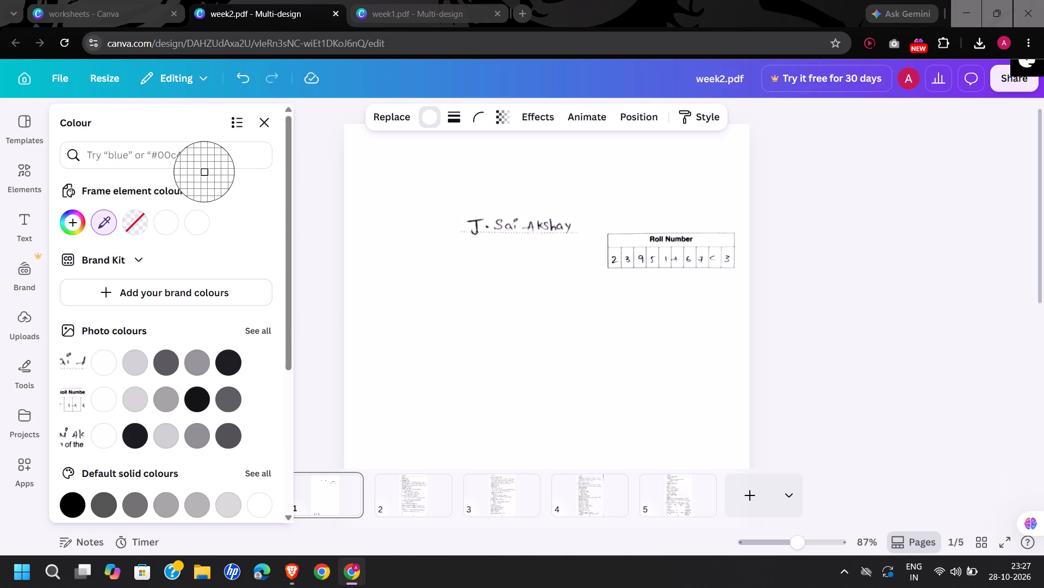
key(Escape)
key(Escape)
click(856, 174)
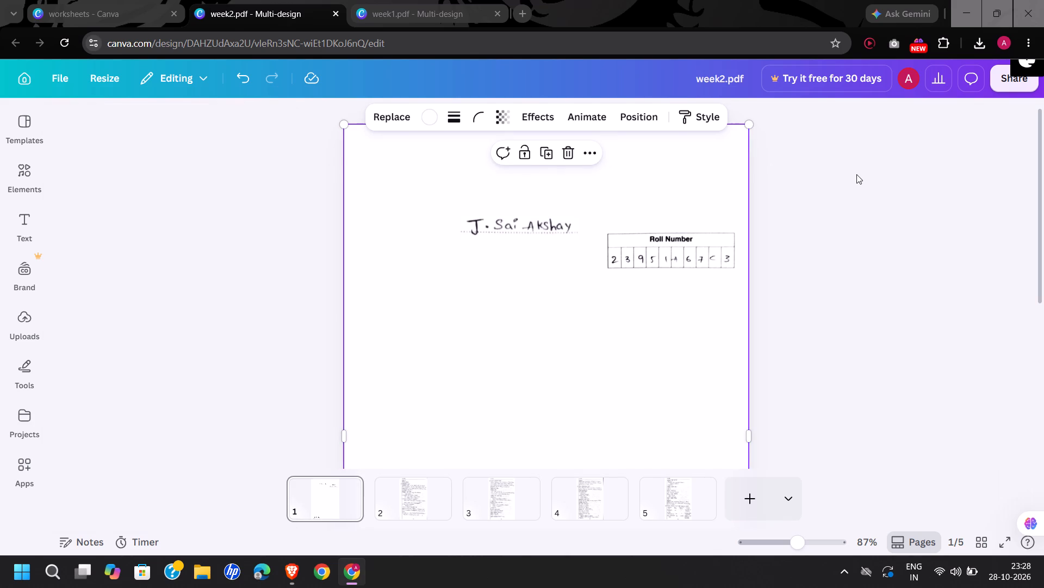
Undo the white colour applied to the page 1 background image to bring back the scanned page.
key(Escape)
key(Escape)
key(ctrl+z)
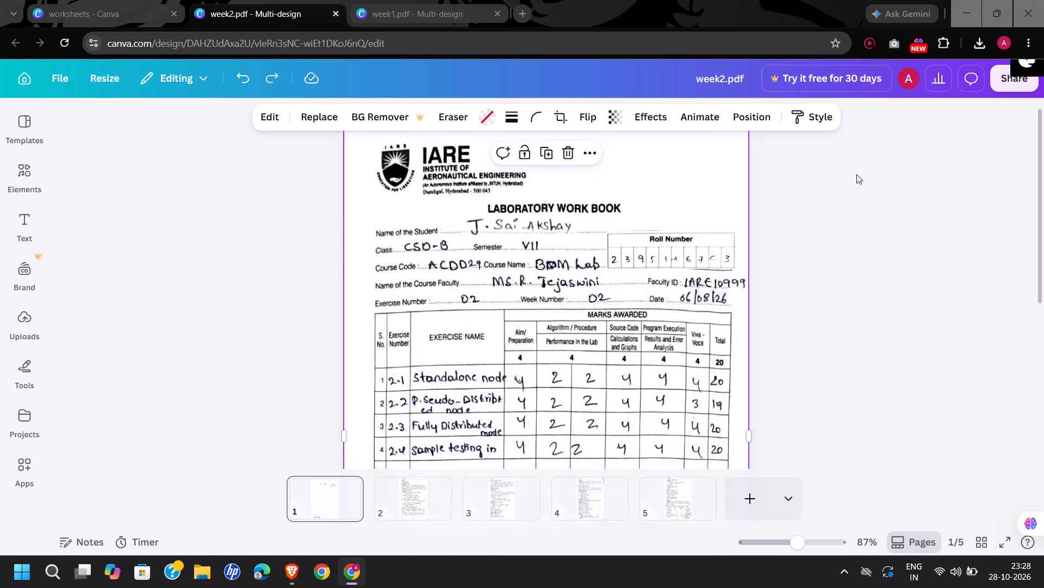
click(903, 174)
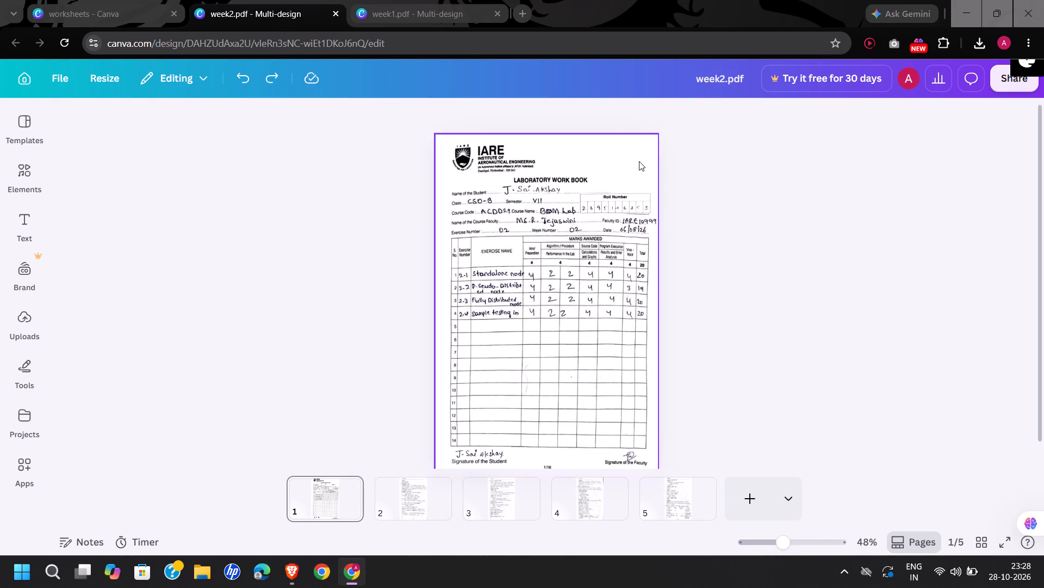
Lock the scanned background image of page 1.
click(638, 160)
click(518, 161)
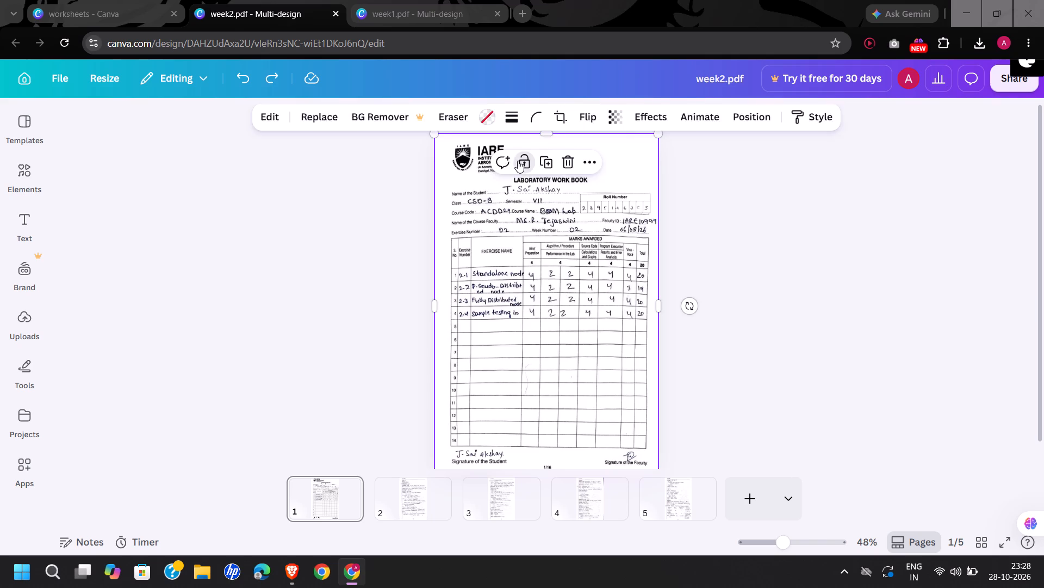
Stretch the roll number snip on page 1 slightly wider at its right edge.
click(637, 204)
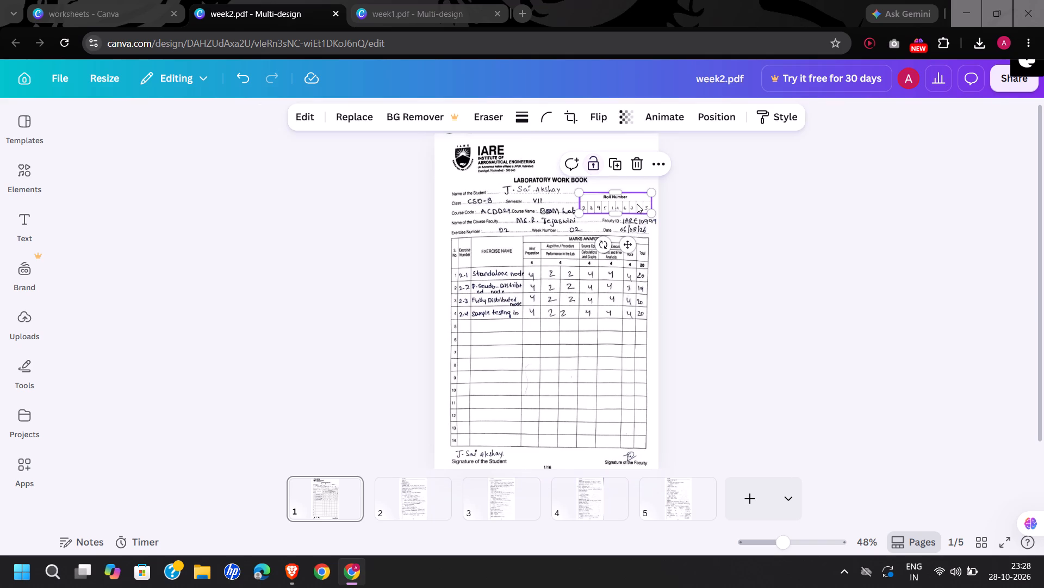
click(650, 199)
click(696, 212)
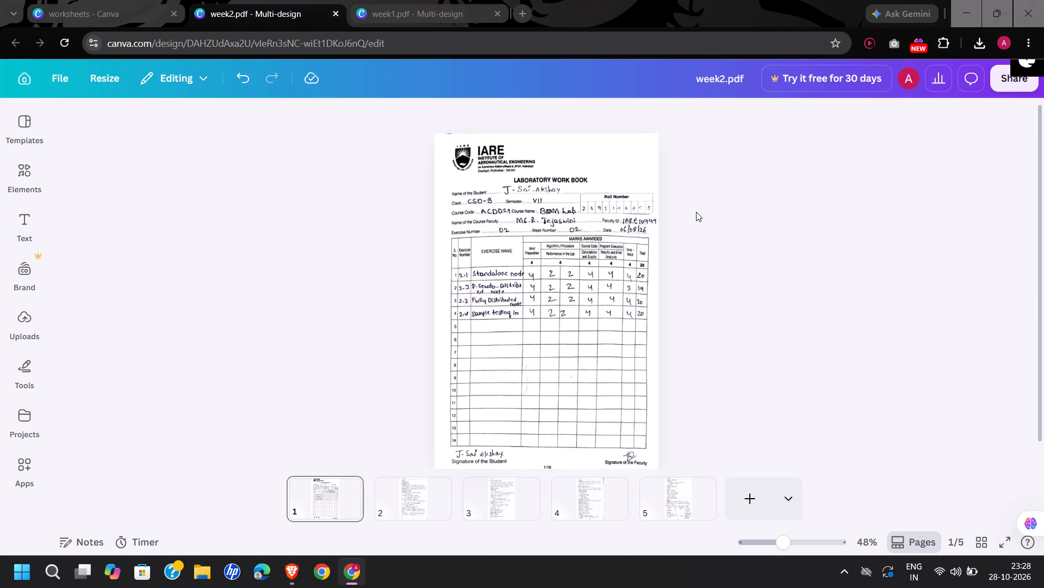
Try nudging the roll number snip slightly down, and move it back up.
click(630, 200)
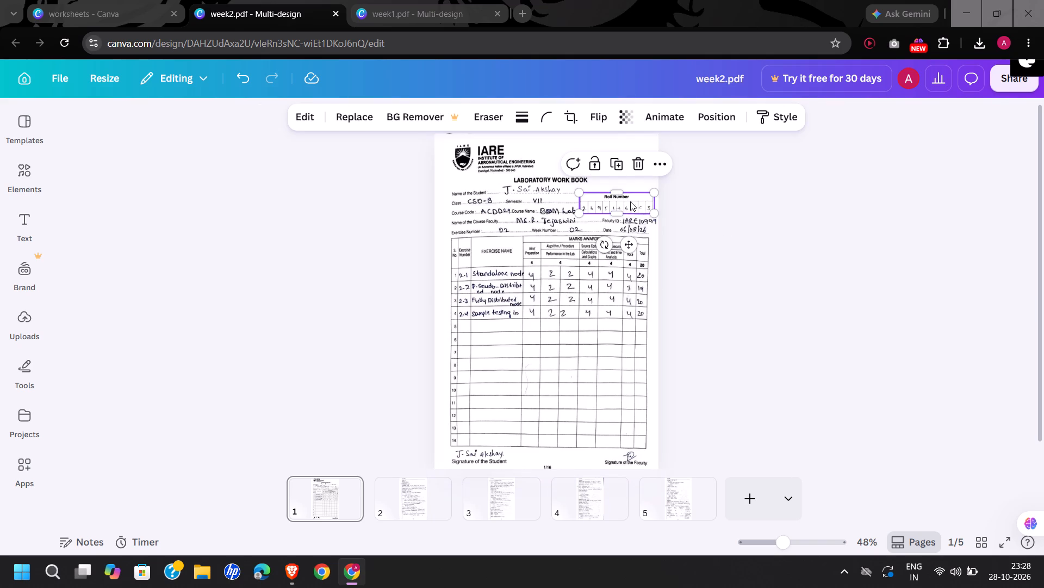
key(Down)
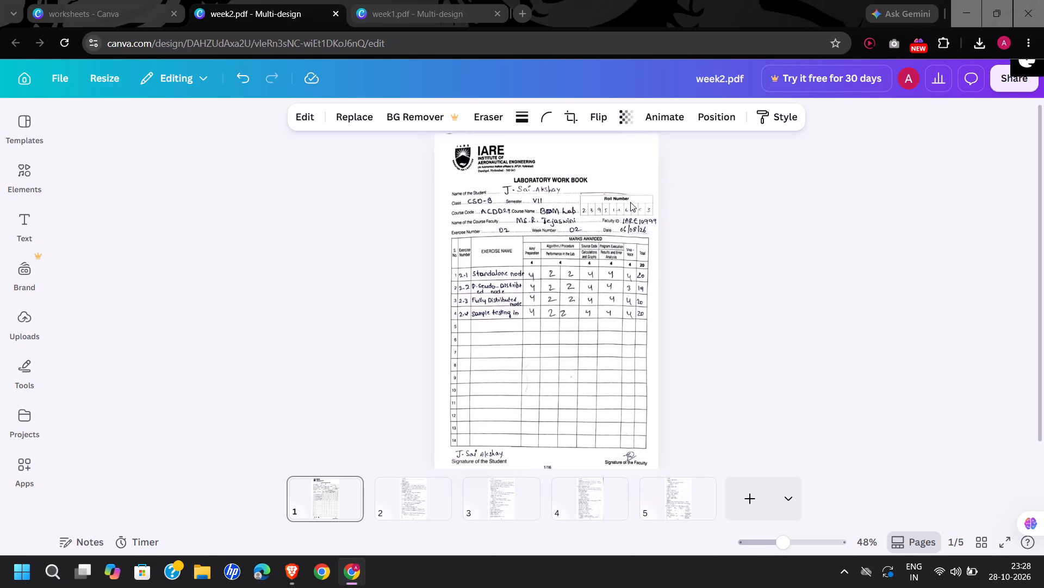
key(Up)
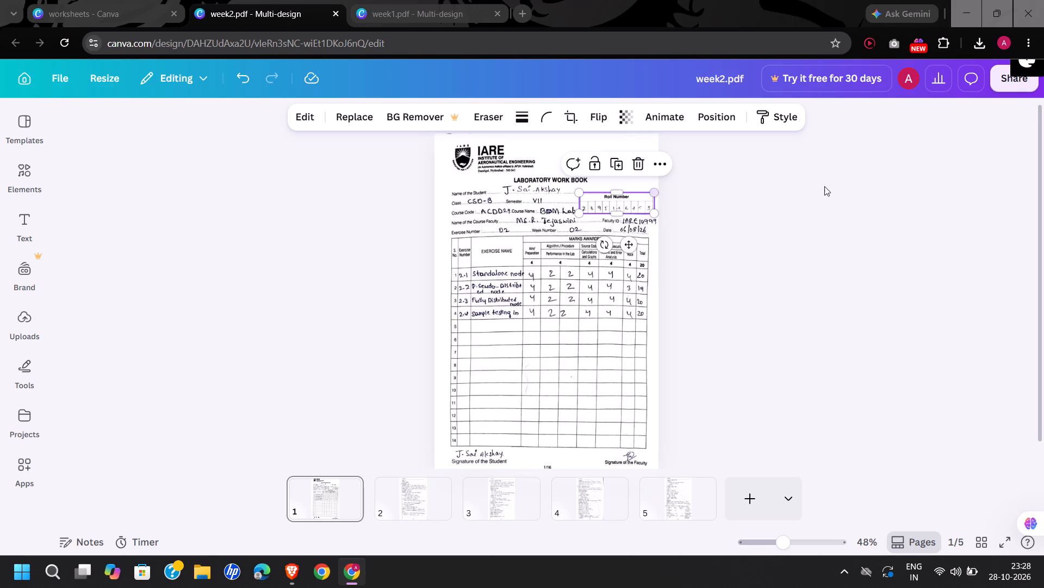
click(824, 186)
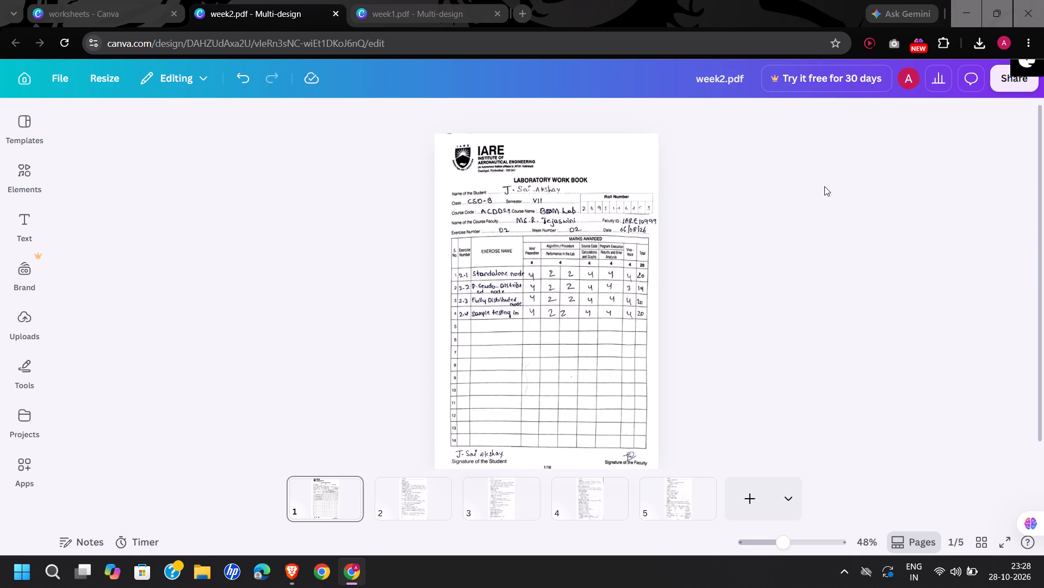
Download all pages of the week2.pdf design as a PDF file.
scroll(783, 246, down, 1)
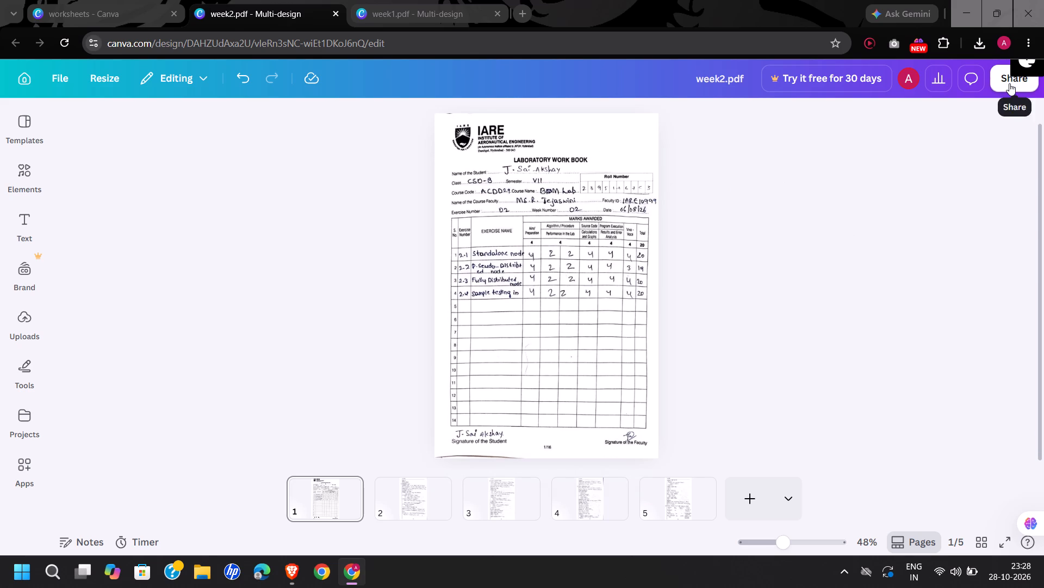
click(1009, 83)
click(778, 399)
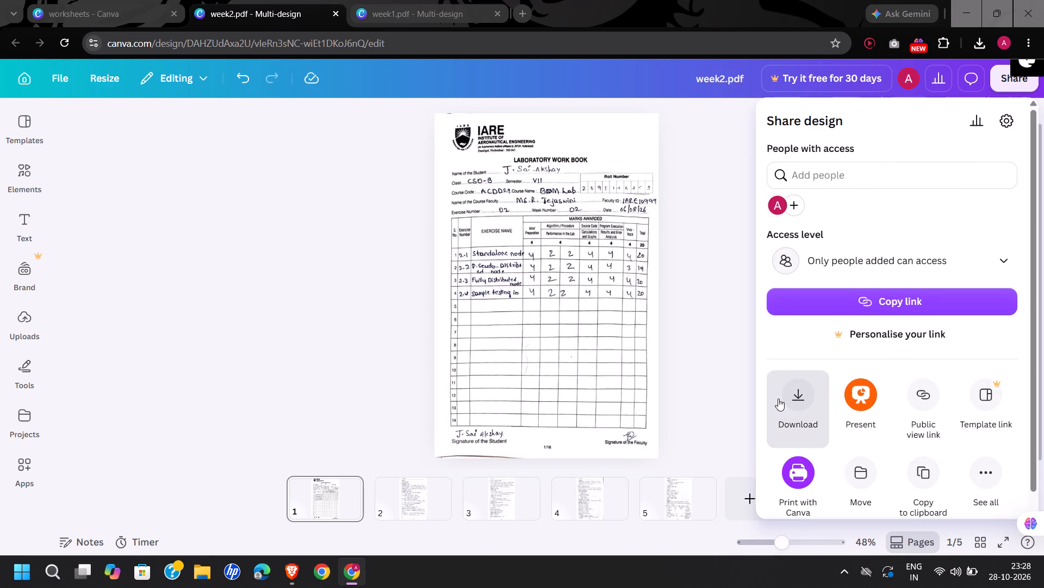
click(921, 169)
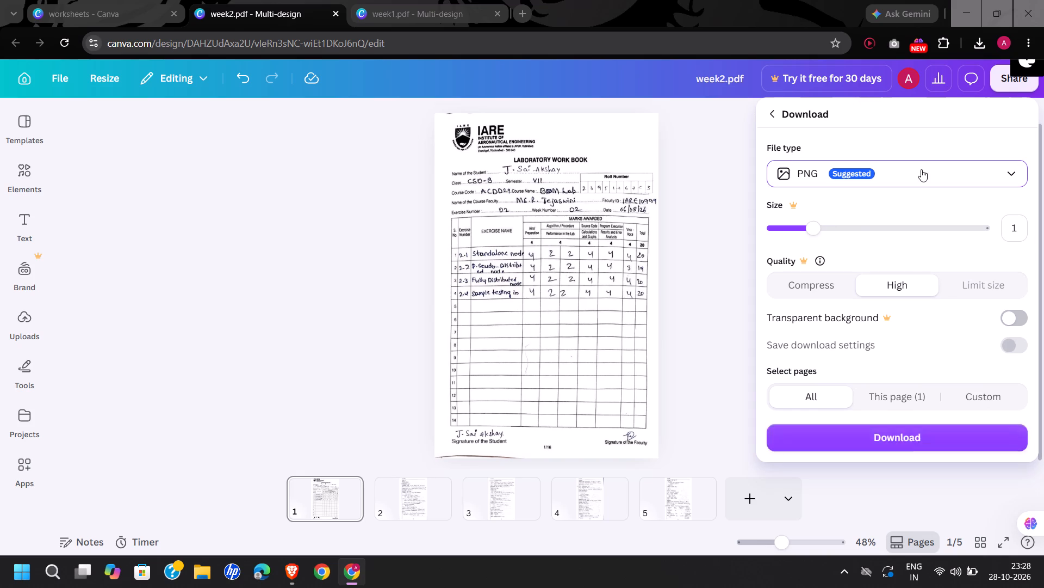
click(832, 298)
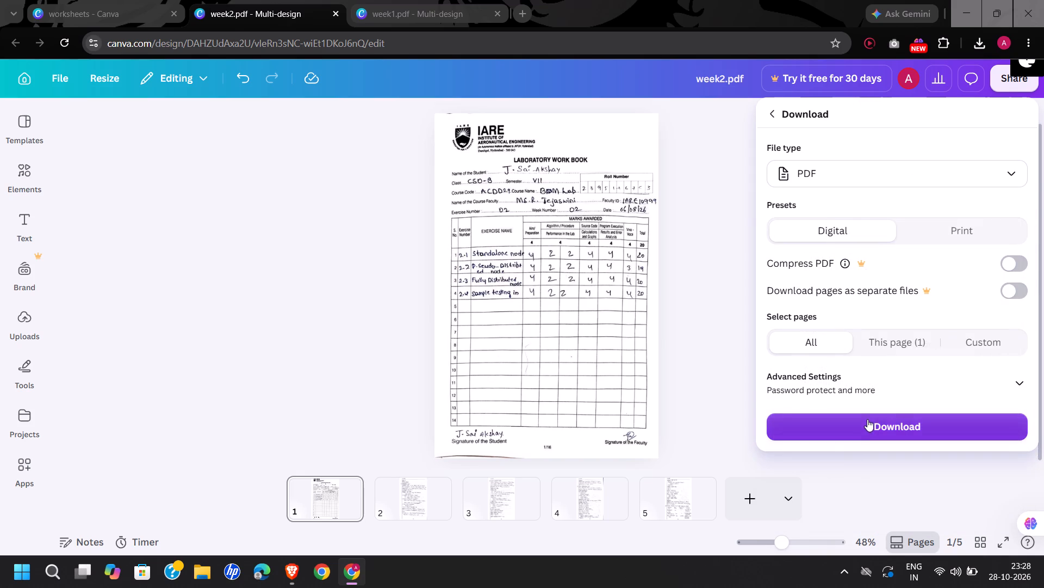
click(866, 424)
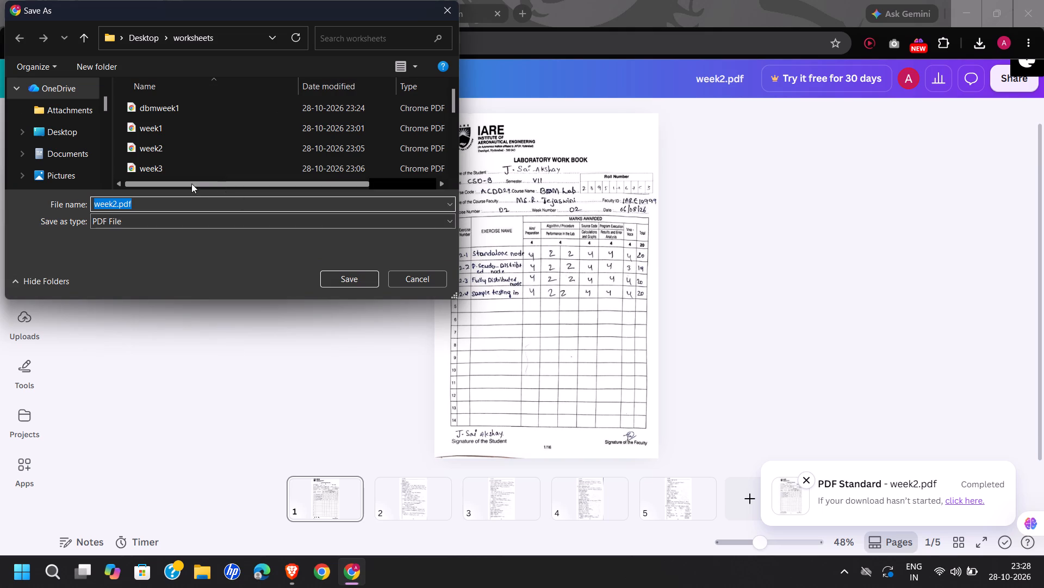
Save the download as dbmweek2.pdf in the worksheets folder, copying the dbm prefix to the clipboard for reuse.
click(97, 206)
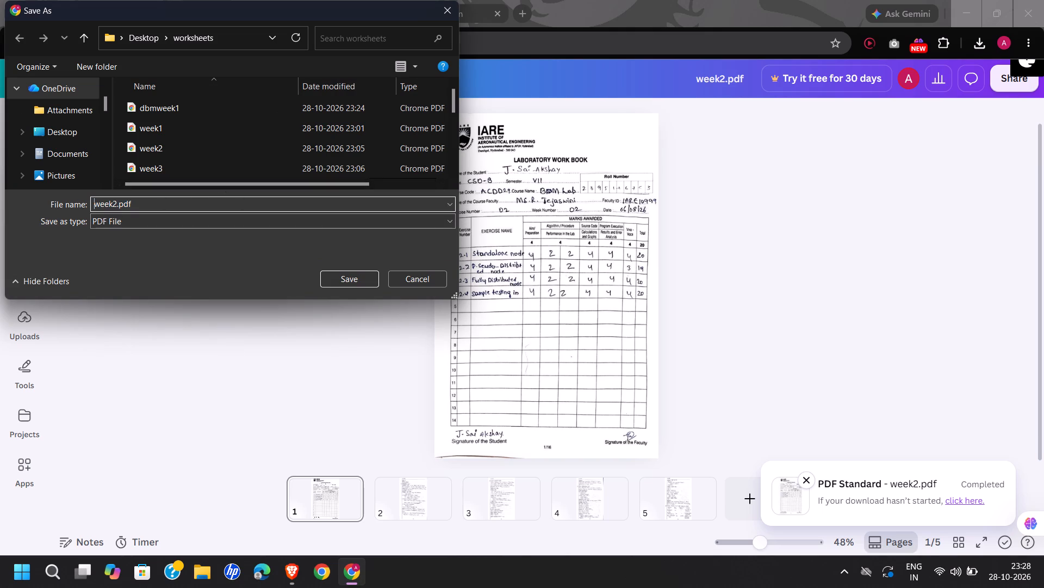
text(dbm)
drag(94, 203, 110, 206)
drag(110, 206, 109, 206)
key(ctrl+c)
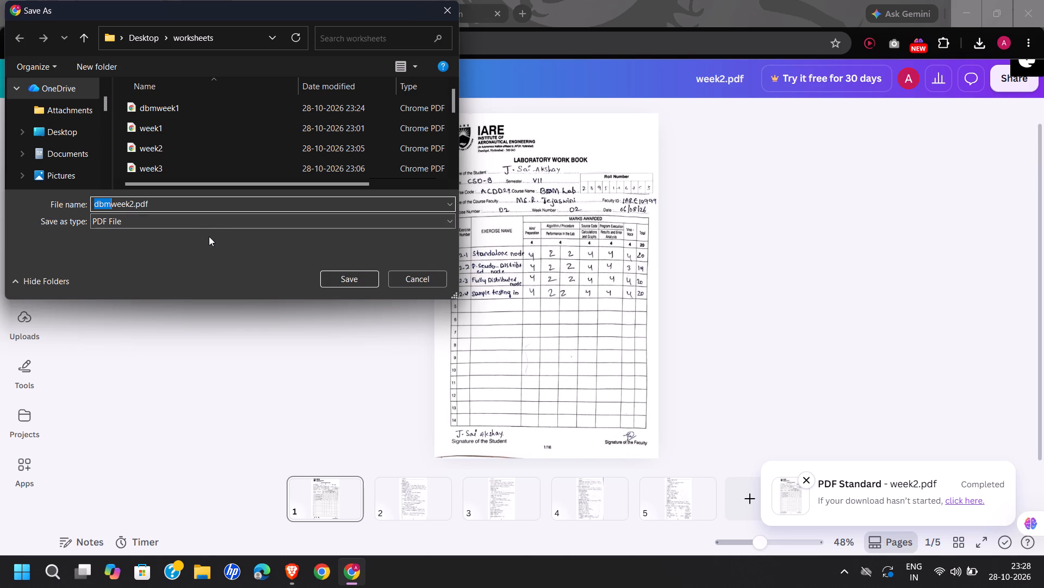
click(206, 243)
click(331, 284)
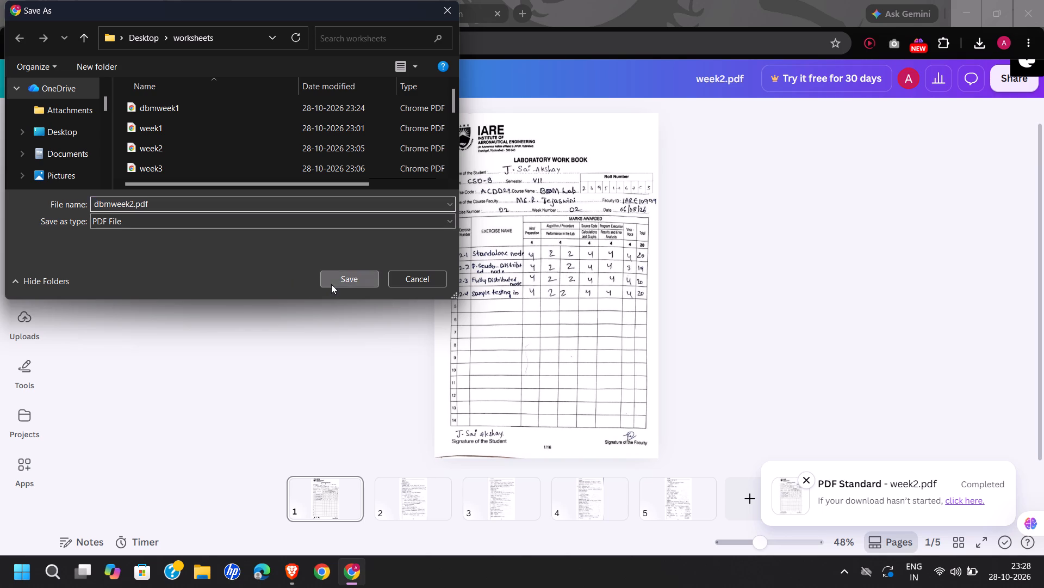
Open the week3.pdf design from the worksheets project folder.
click(146, 15)
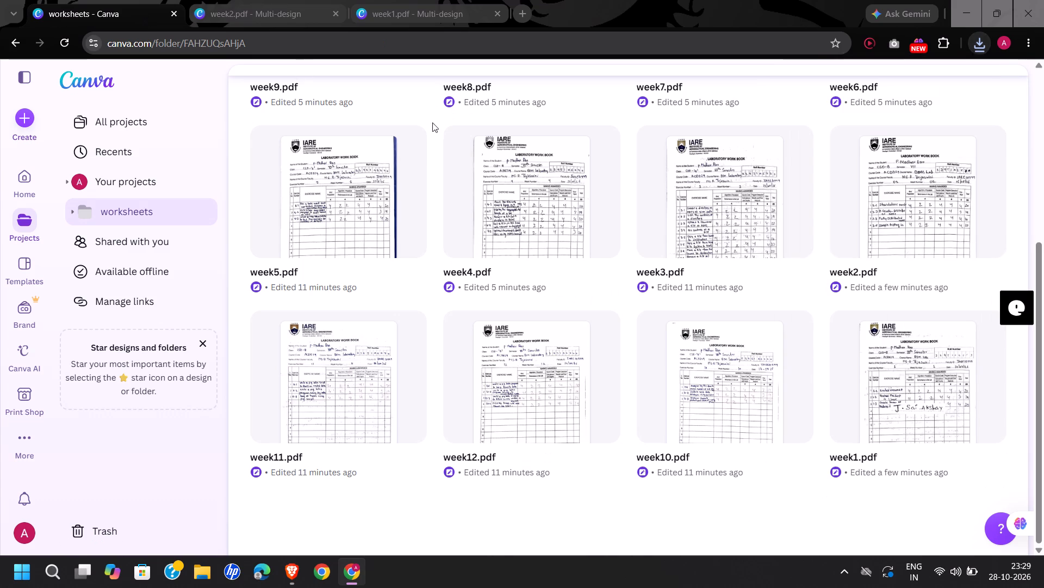
click(704, 164)
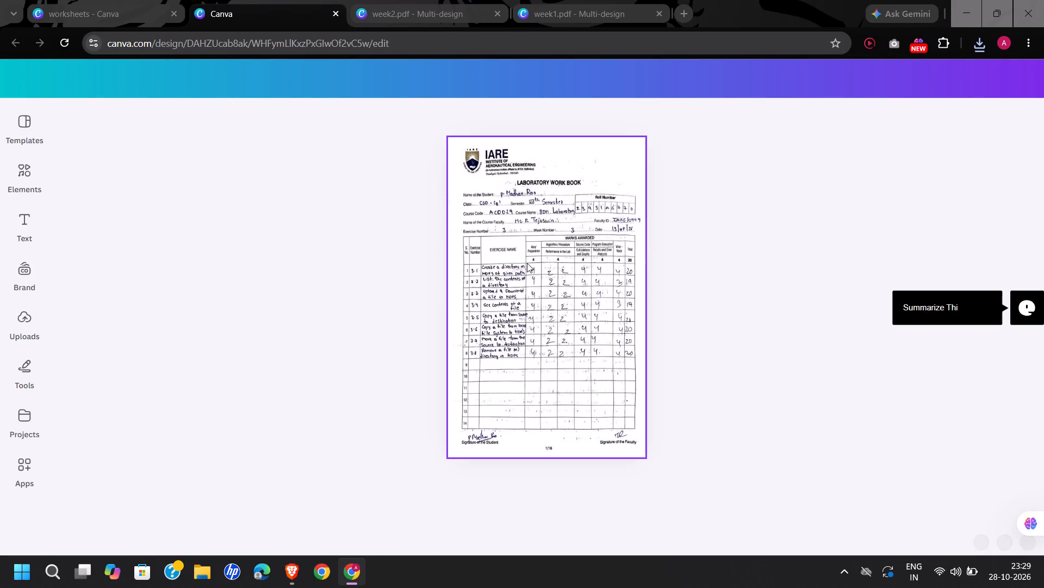
Lock the scanned background image of page 1 of week3.pdf.
click(611, 167)
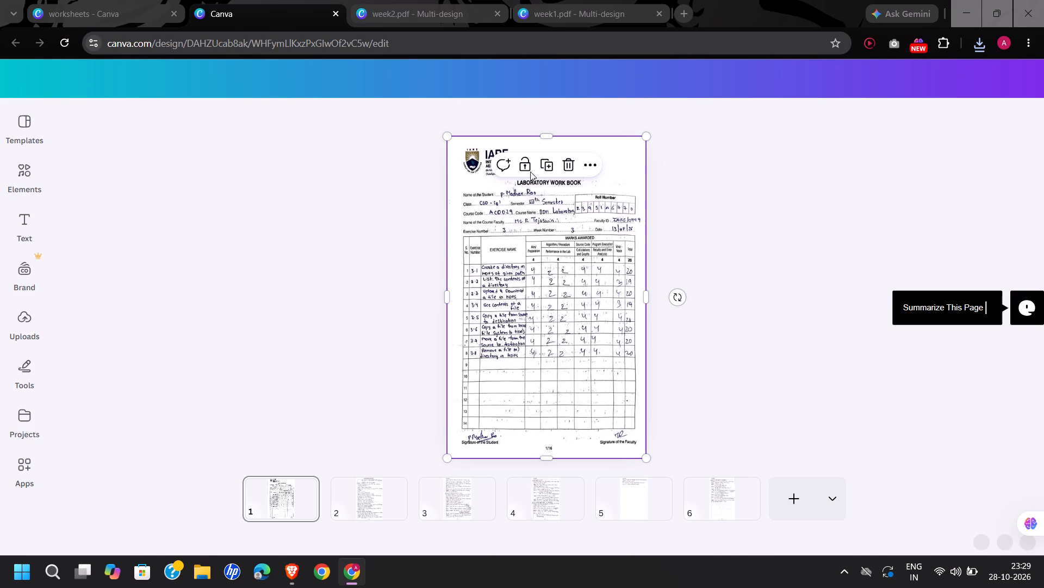
click(527, 169)
Paste the Signature of the Student snip from the clipboard history onto page 1.
key(super+v)
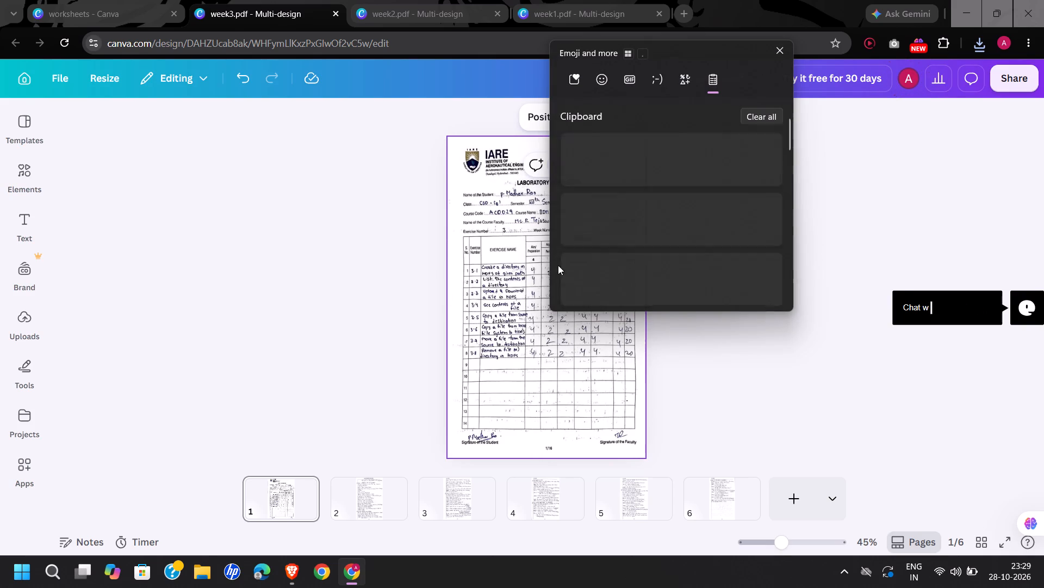
click(645, 230)
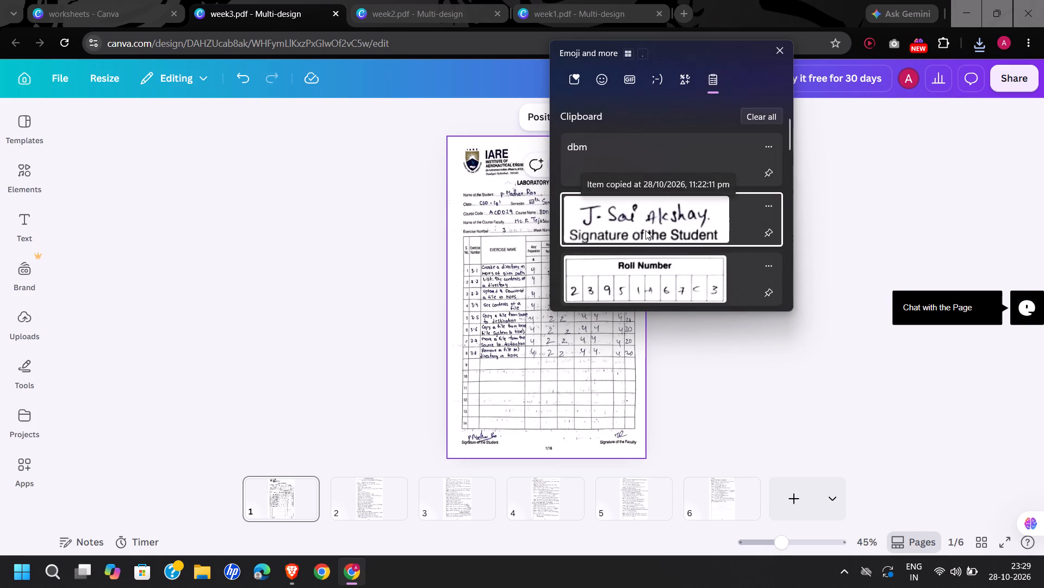
key(ctrl+v)
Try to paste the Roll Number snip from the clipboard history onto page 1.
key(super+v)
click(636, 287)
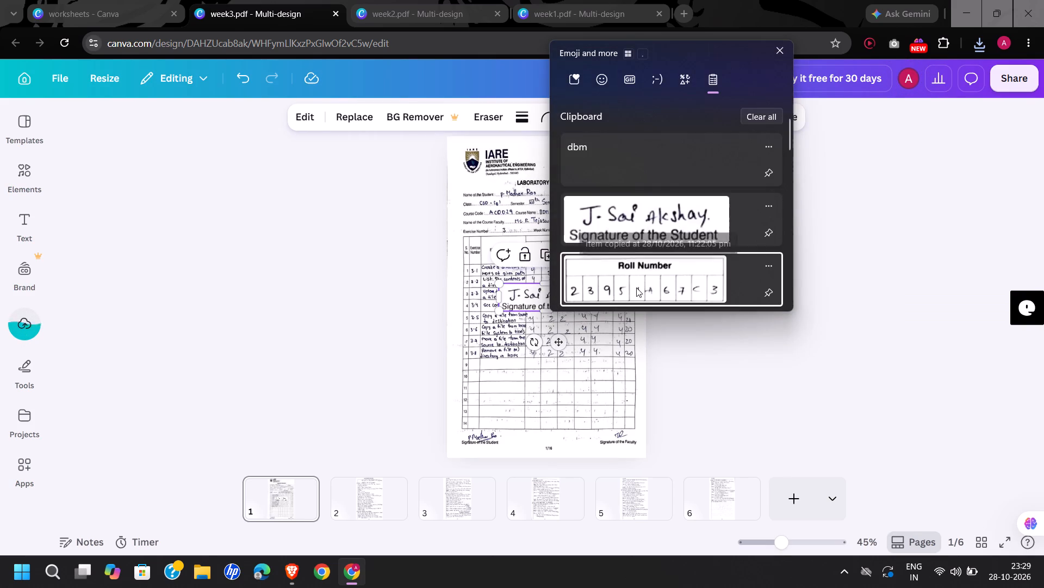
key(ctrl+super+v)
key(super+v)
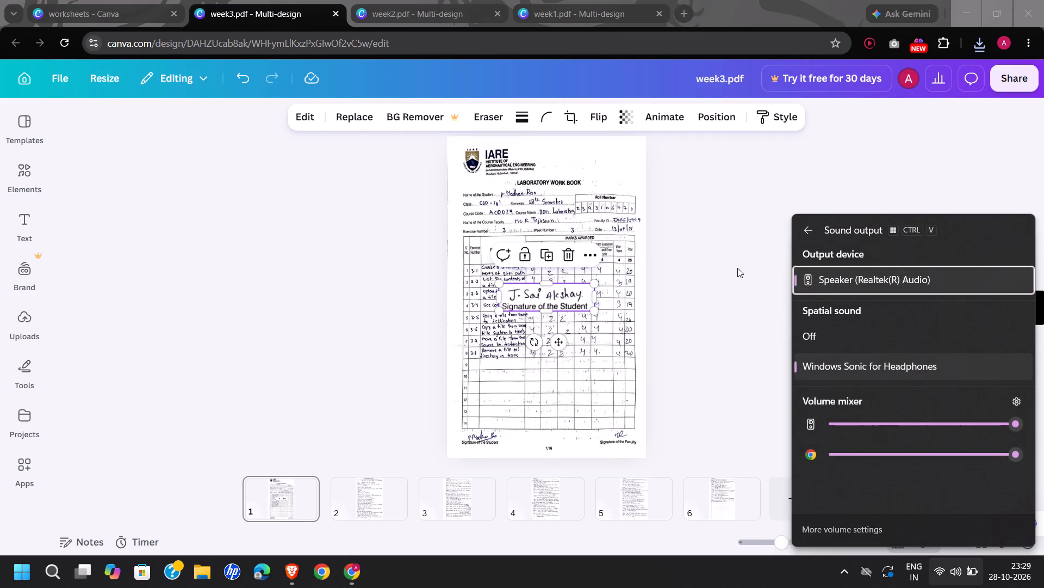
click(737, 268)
Paste the handwritten name snip from the clipboard history onto page 1.
key(super+v)
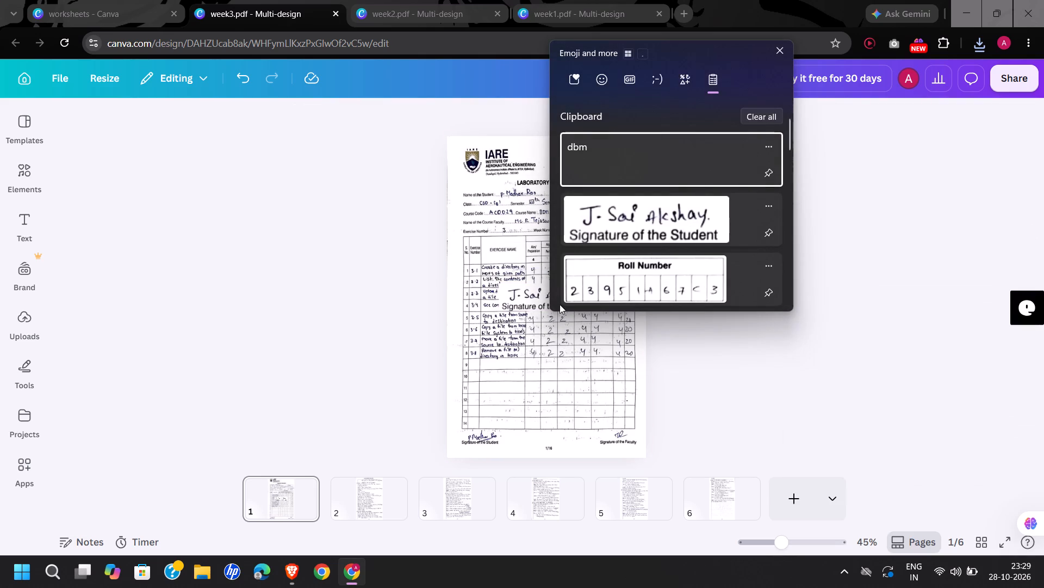
scroll(595, 276, down, 1)
click(594, 279)
key(ctrl+v)
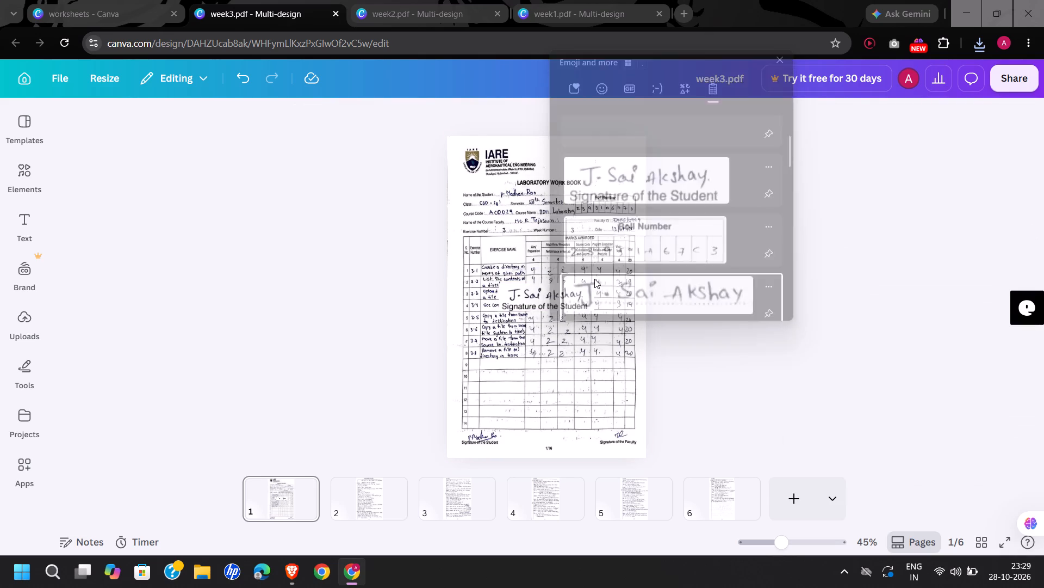
Shrink the name snip and place it over the handwritten name on the Name of the Student line.
drag(545, 297, 539, 231)
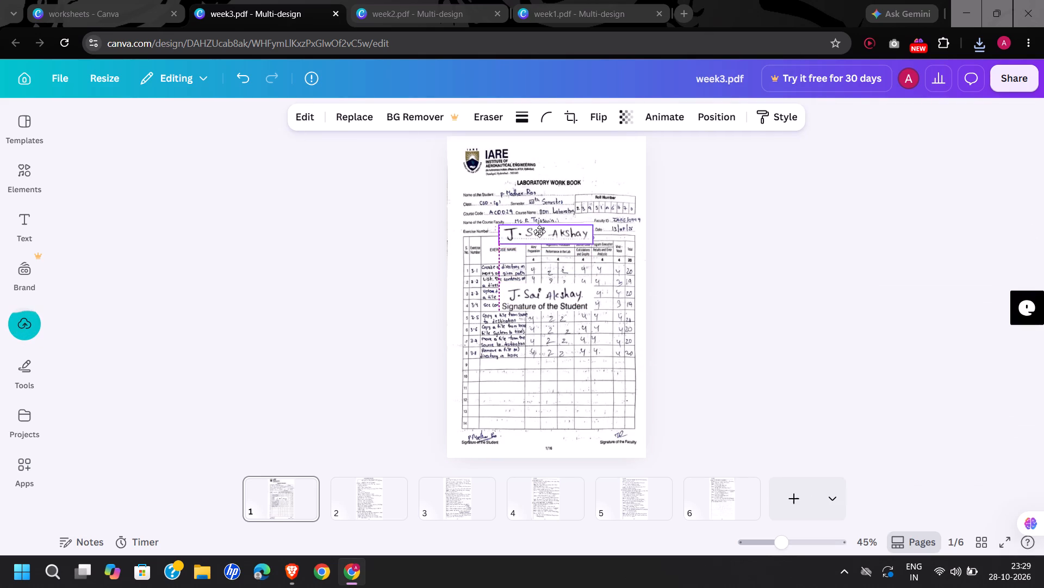
drag(539, 231, 538, 226)
drag(500, 239, 537, 237)
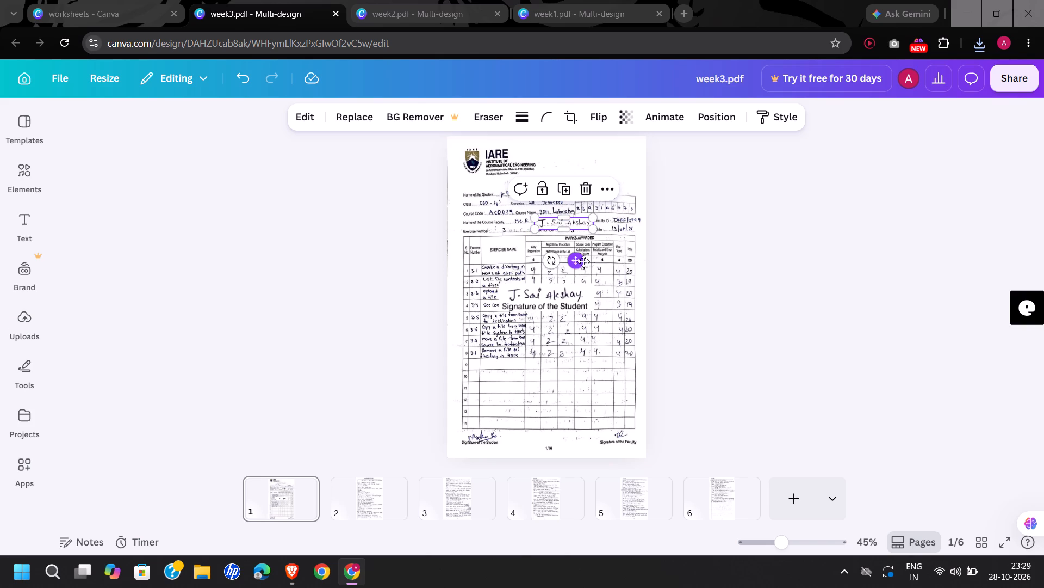
drag(579, 260, 553, 239)
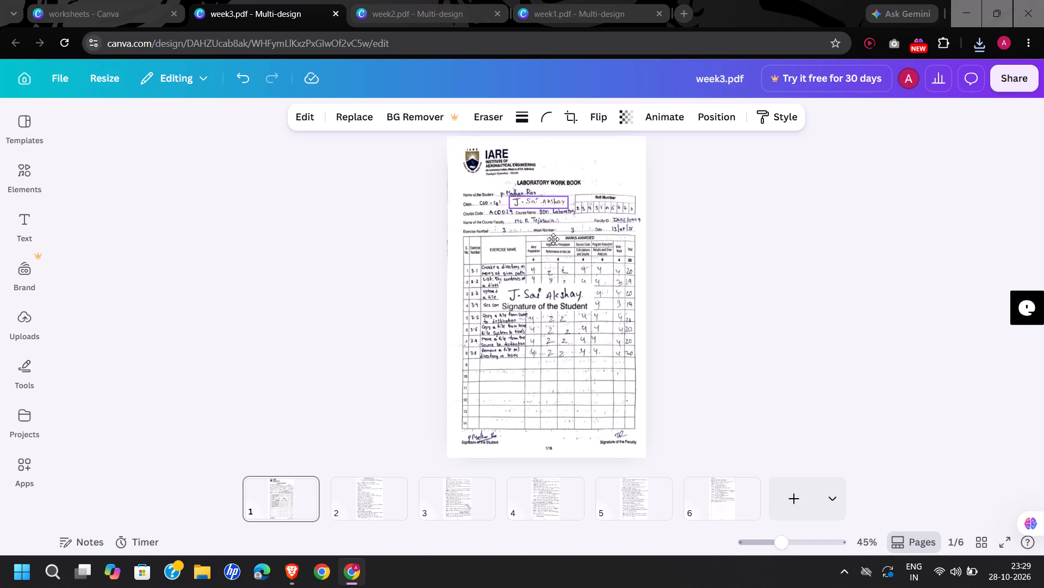
drag(553, 239, 544, 231)
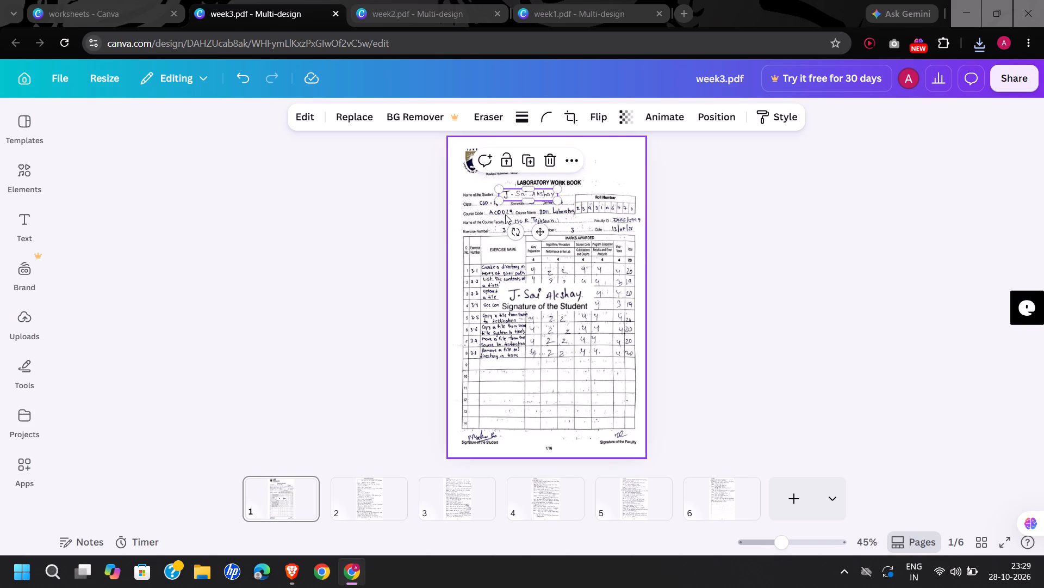
drag(500, 203, 508, 202)
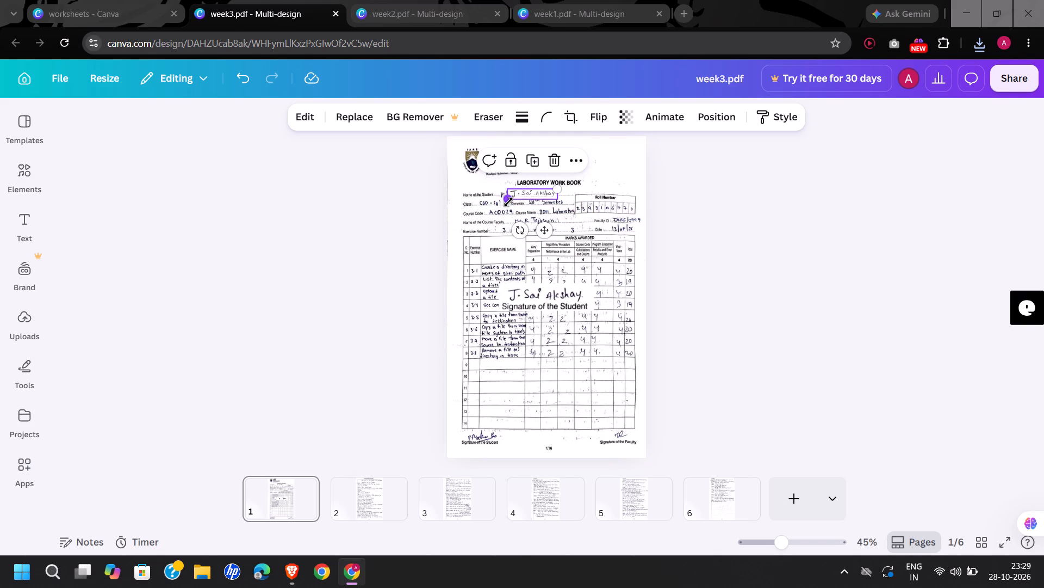
drag(541, 226, 531, 225)
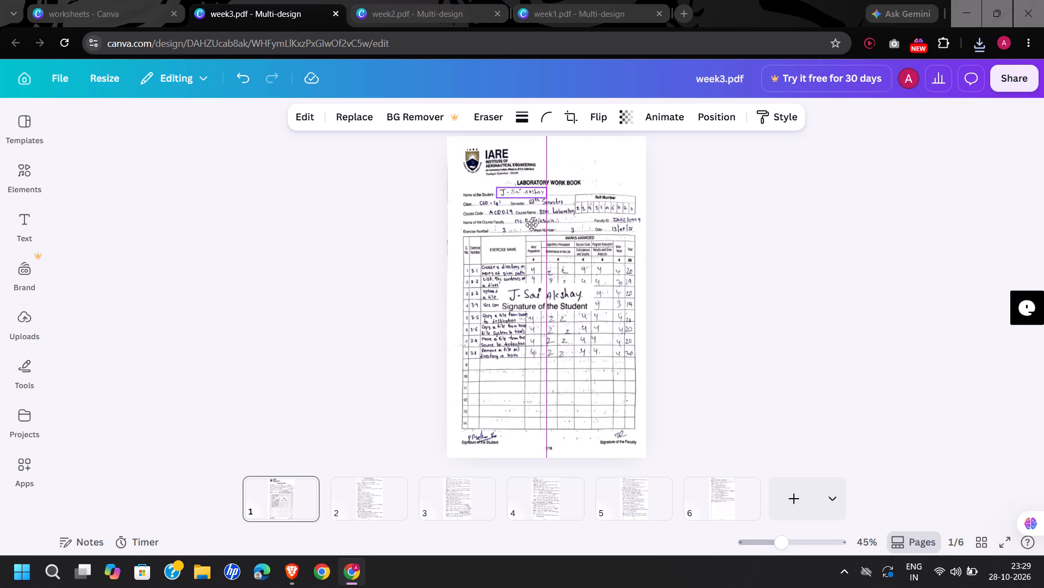
Nudge the name snip into its final place on the Name of the Student line.
drag(531, 225, 534, 225)
click(734, 236)
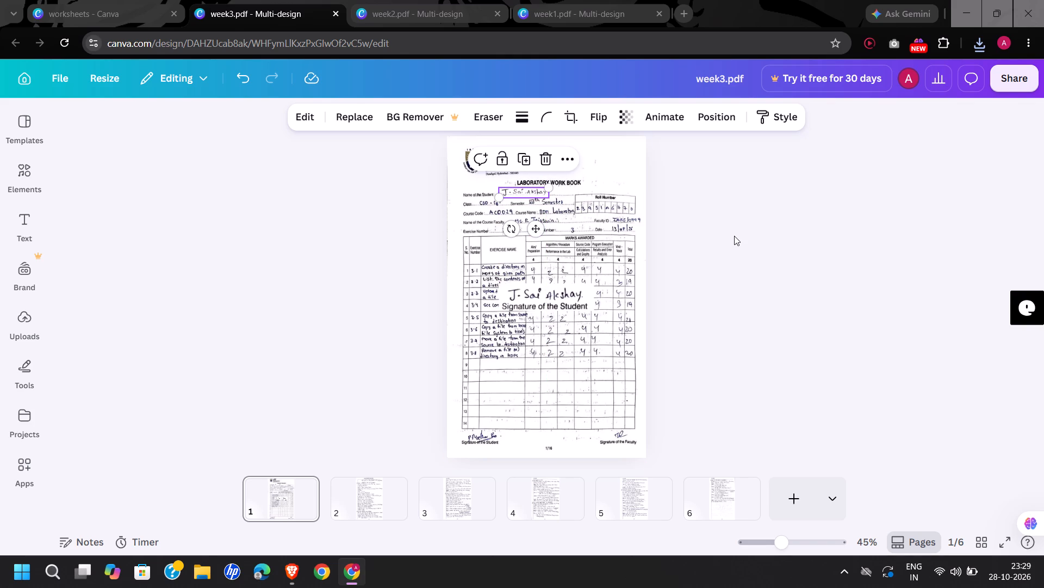
Shrink the signature snip and place it over the existing Signature of the Student at the bottom of page 1.
click(534, 293)
drag(498, 313, 536, 308)
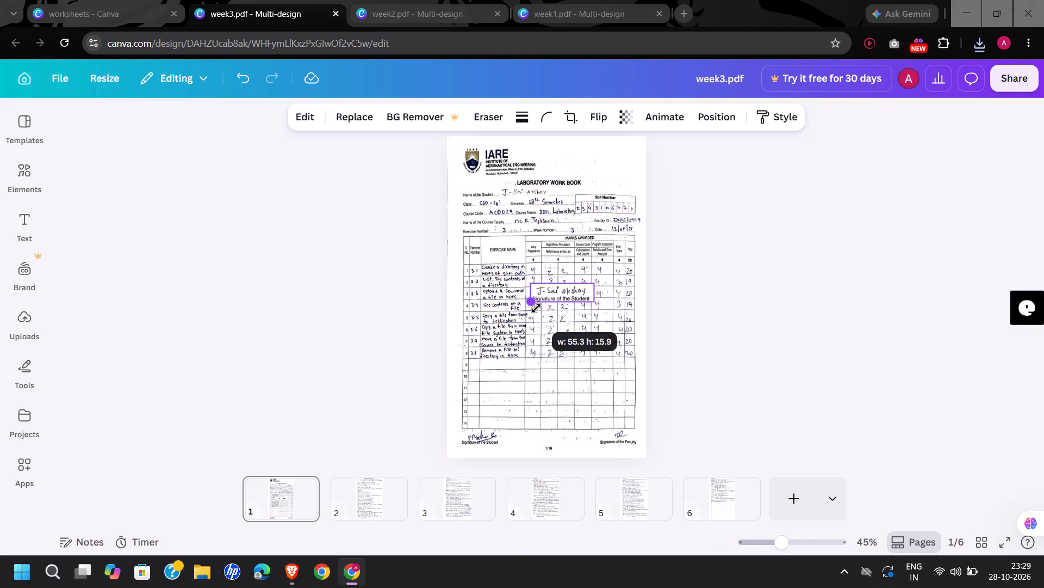
drag(536, 308, 539, 308)
drag(579, 333, 513, 459)
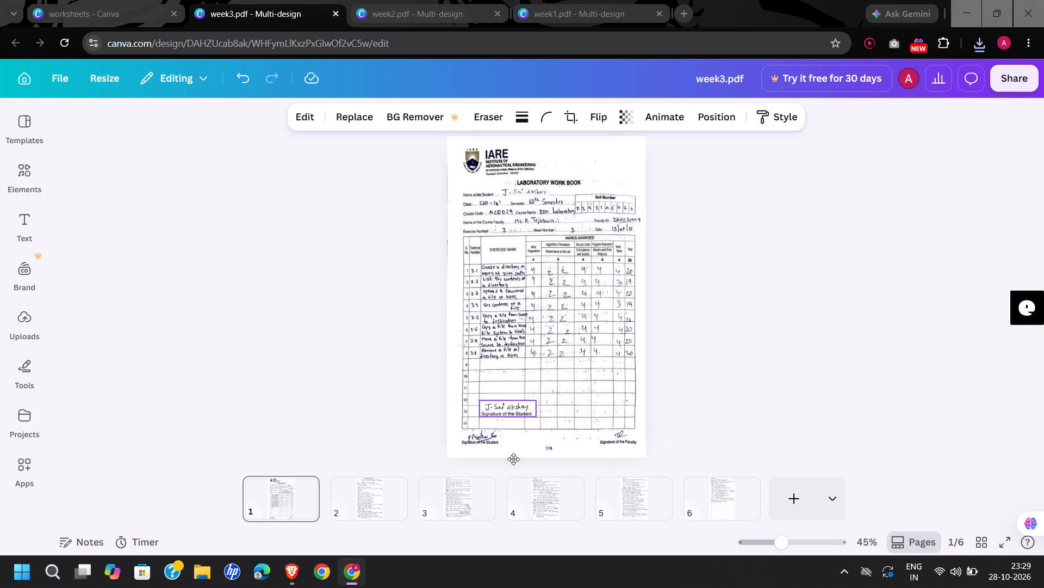
drag(513, 459, 498, 480)
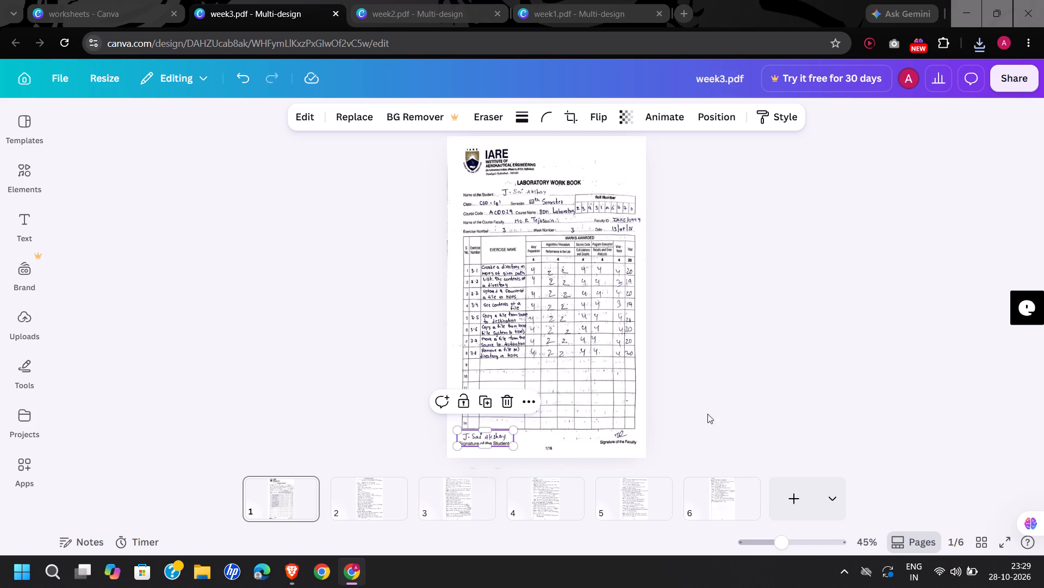
click(730, 403)
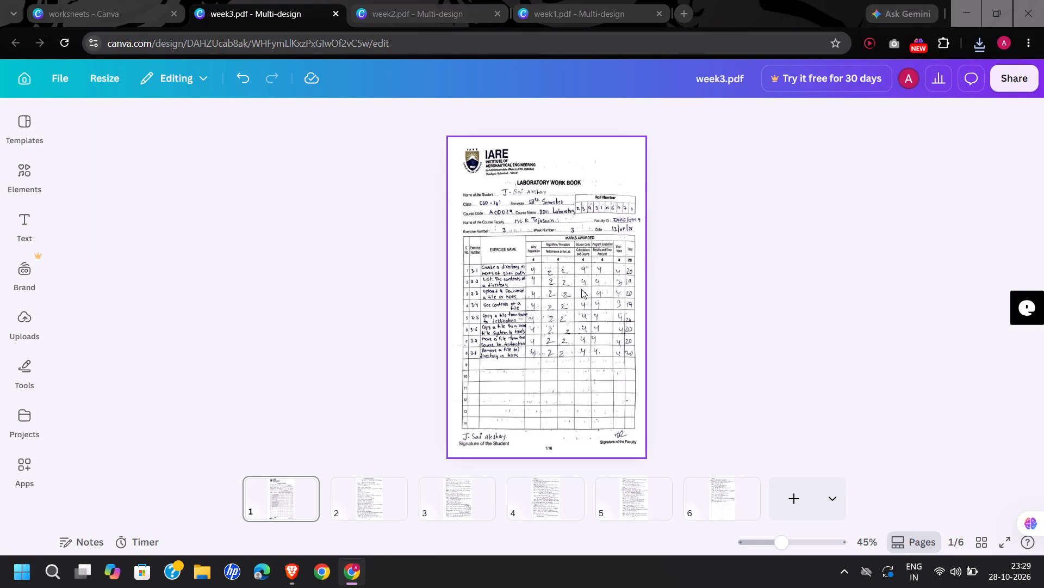
Paste the Roll Number snip from the clipboard history onto page 1.
click(547, 346)
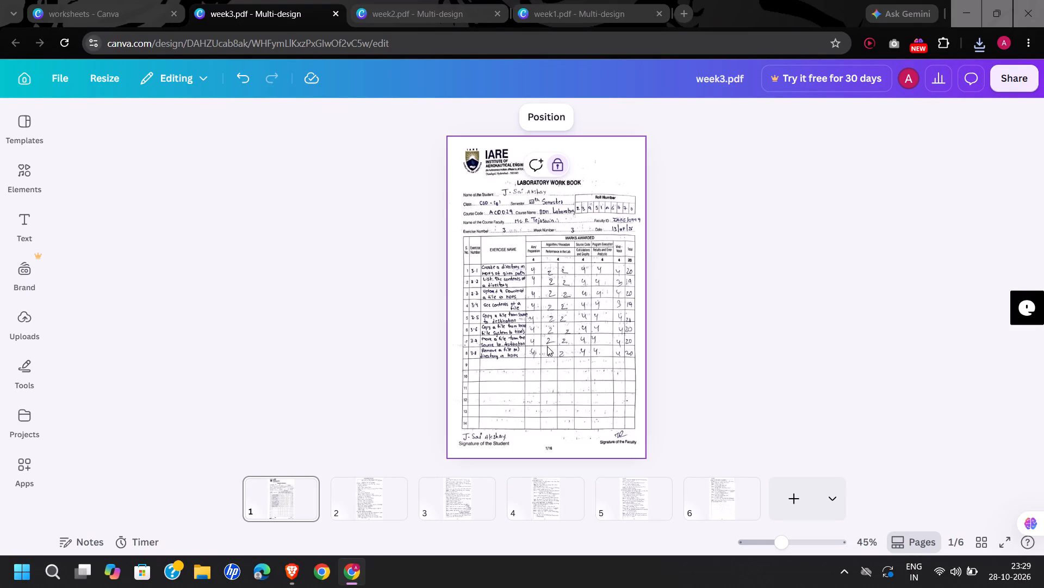
key(super+v)
click(670, 261)
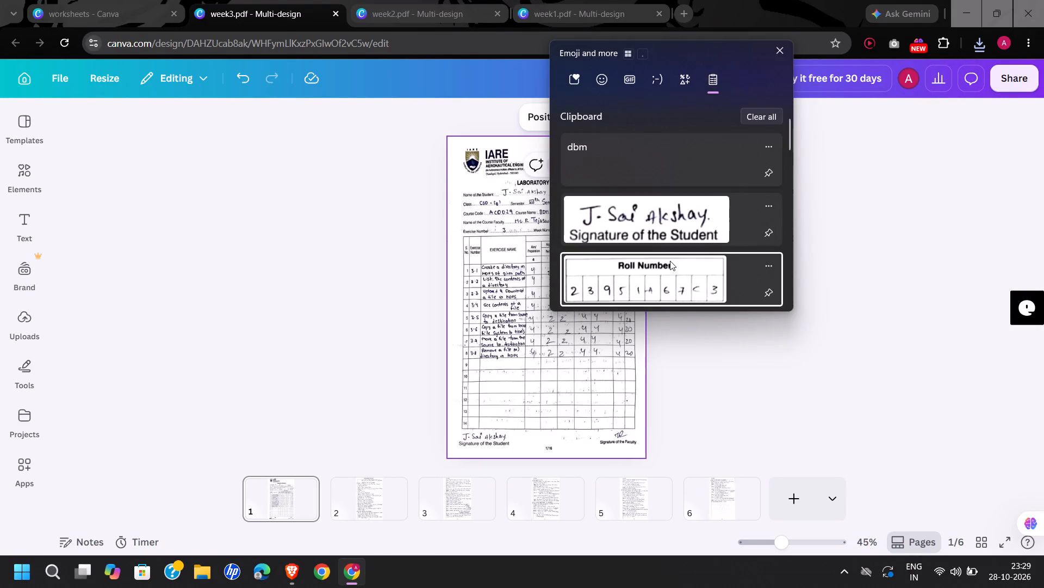
key(ctrl+v)
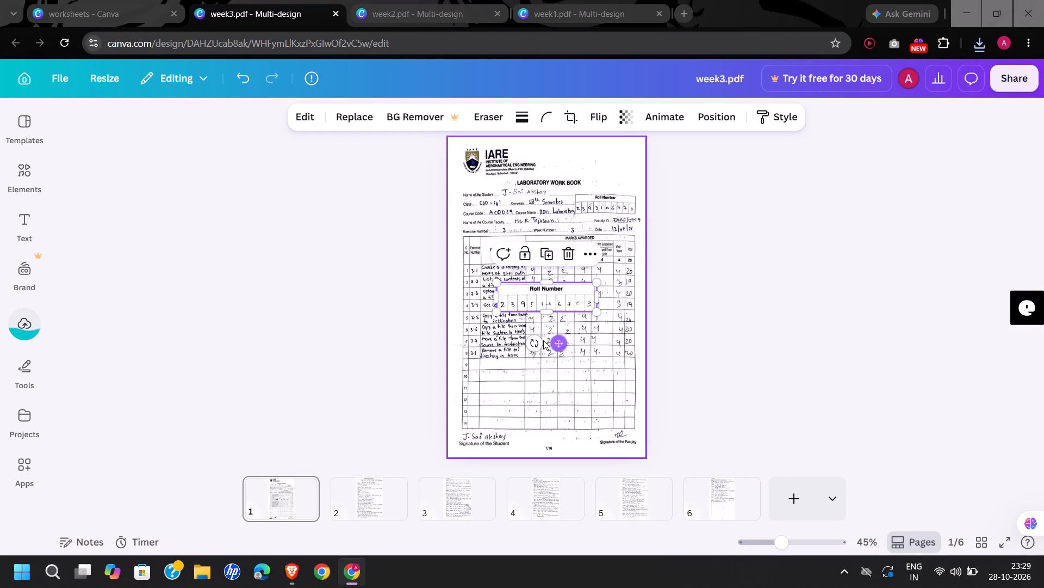
Shrink the Roll Number snip to about 59 × 17 and place it over the page's original Roll Number box.
drag(496, 314, 523, 308)
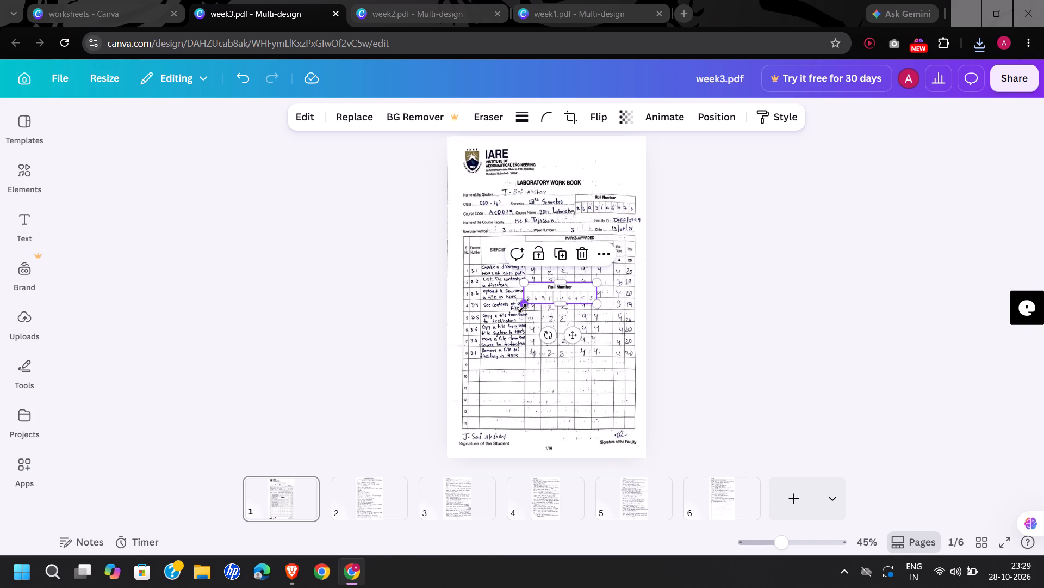
drag(571, 335, 611, 254)
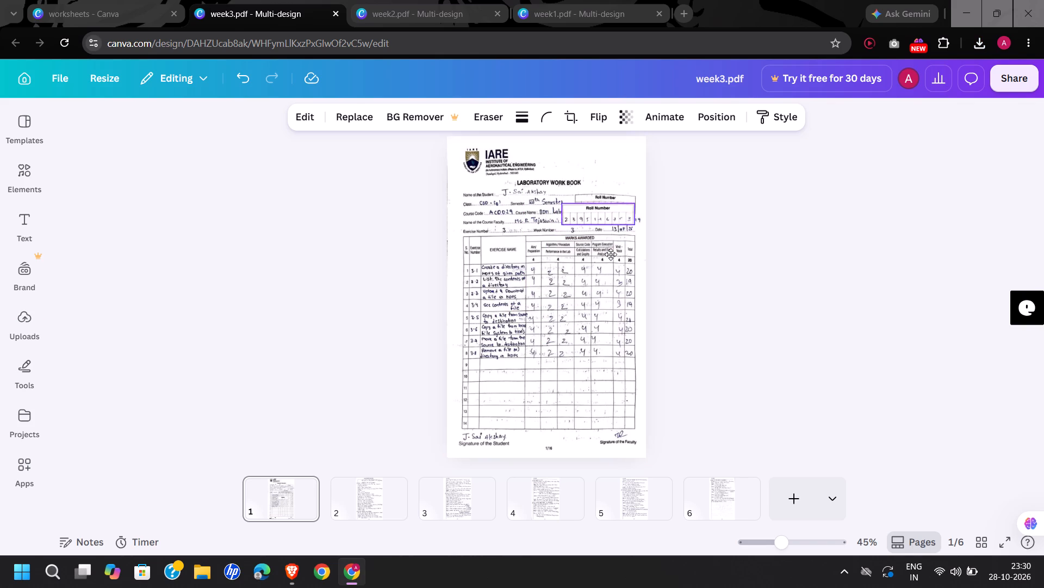
drag(611, 254, 619, 249)
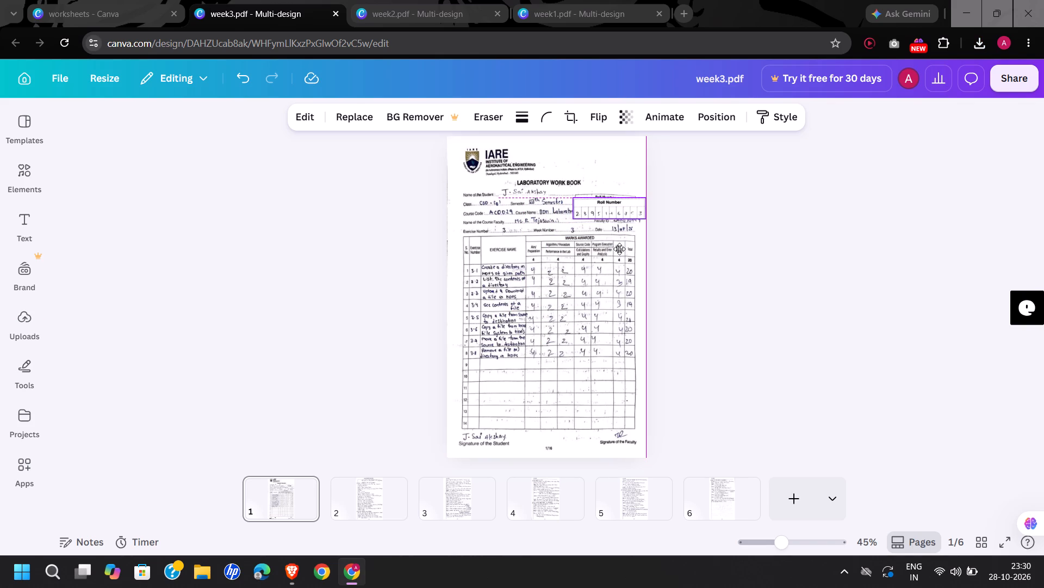
drag(619, 249, 623, 244)
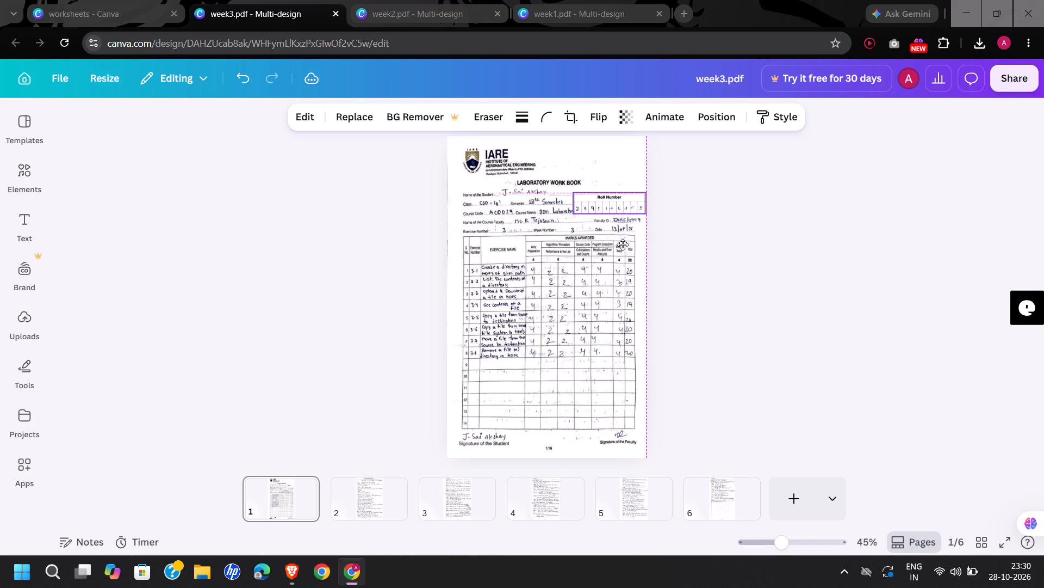
drag(623, 244, 623, 244)
click(720, 245)
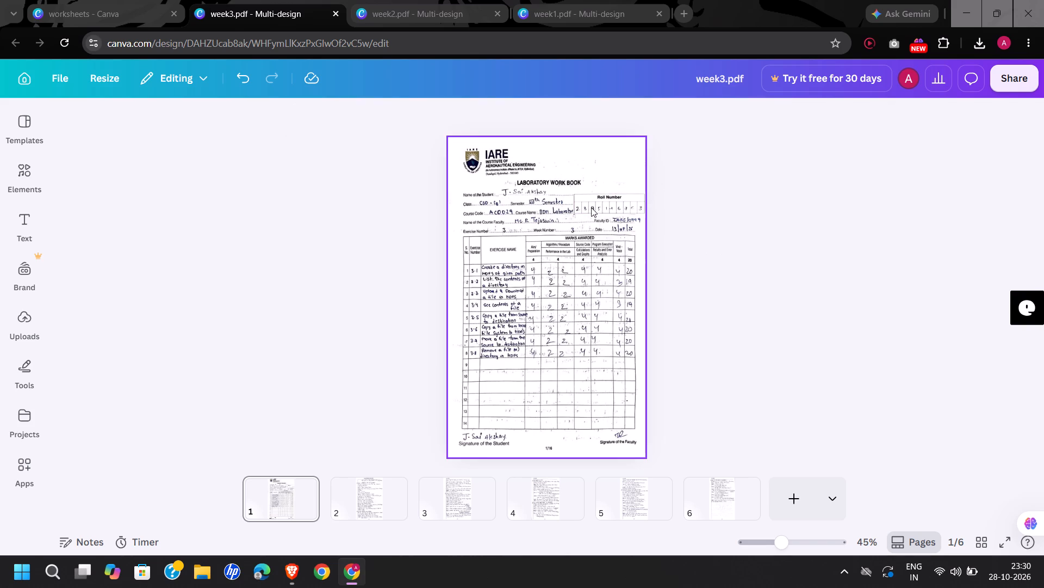
click(589, 207)
drag(574, 212, 580, 211)
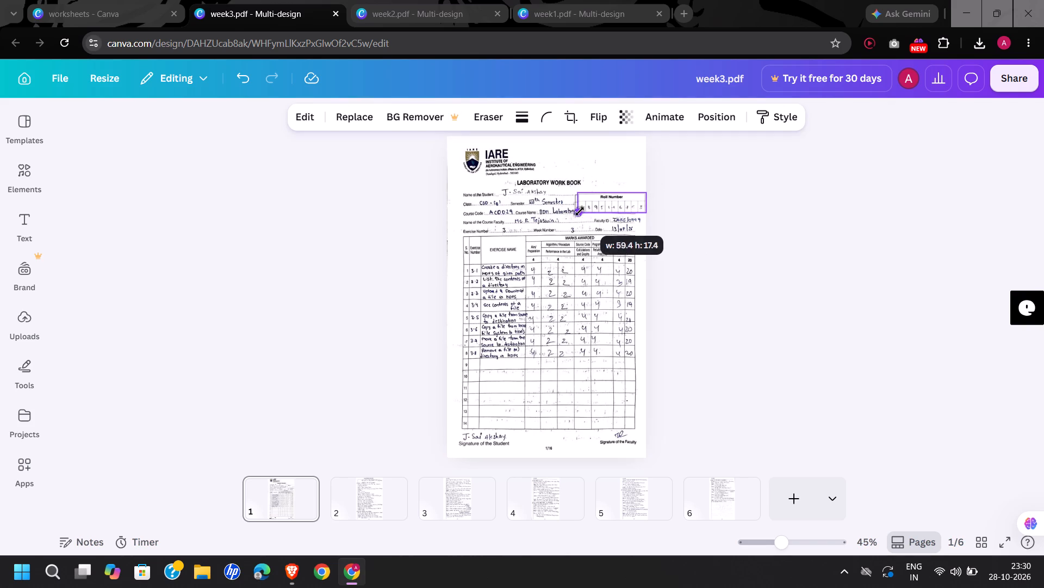
drag(580, 211, 579, 211)
drag(618, 239, 612, 240)
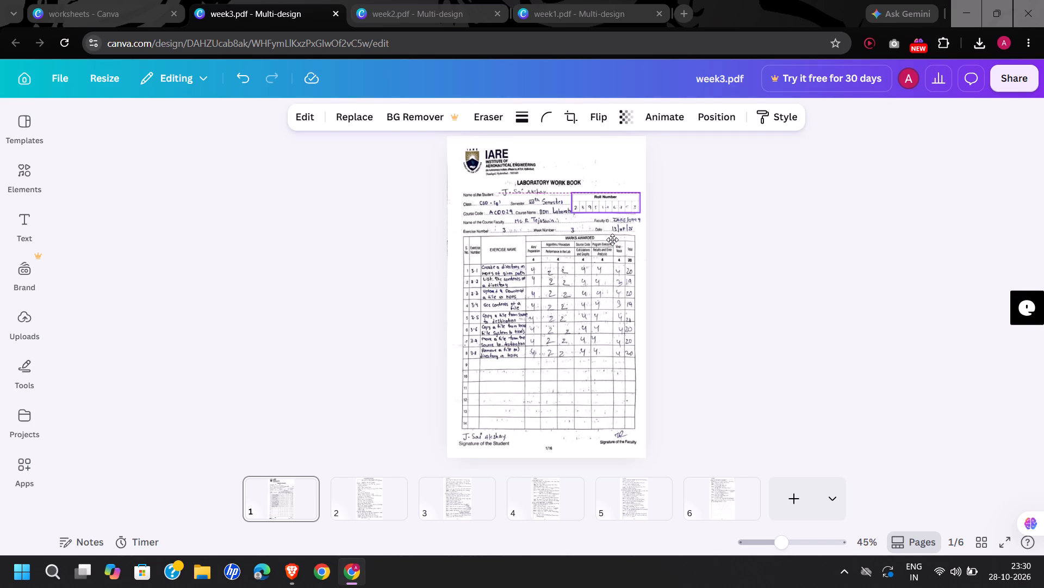
drag(612, 240, 613, 238)
click(687, 230)
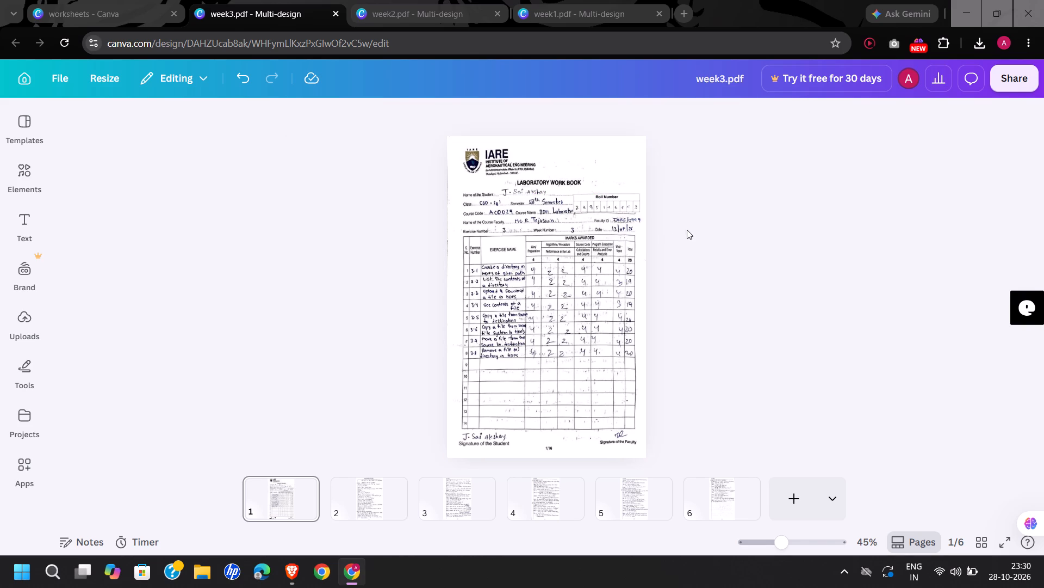
Fine-tune the Roll Number snip's position so it covers the original box without hiding the end of the Course Name text.
scroll(687, 230, left, 1)
scroll(687, 230, up, 2)
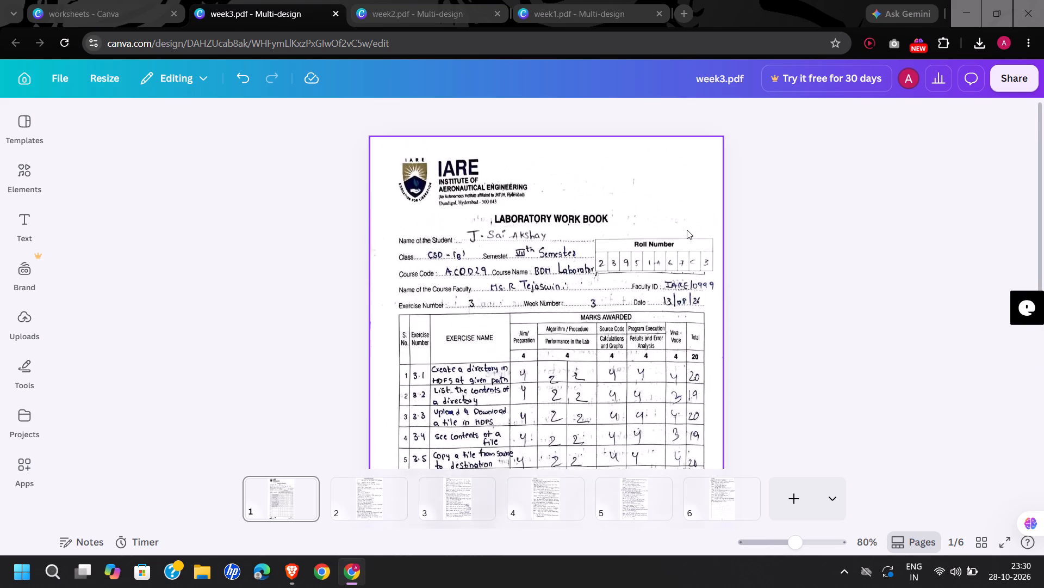
scroll(630, 204, left, 3)
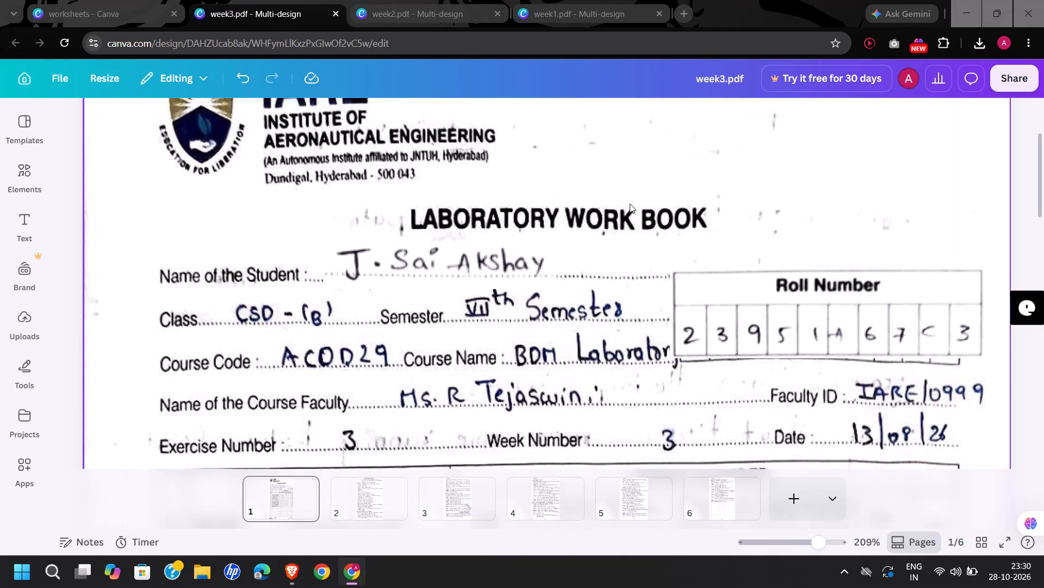
scroll(630, 204, left, 4)
scroll(676, 311, left, 2)
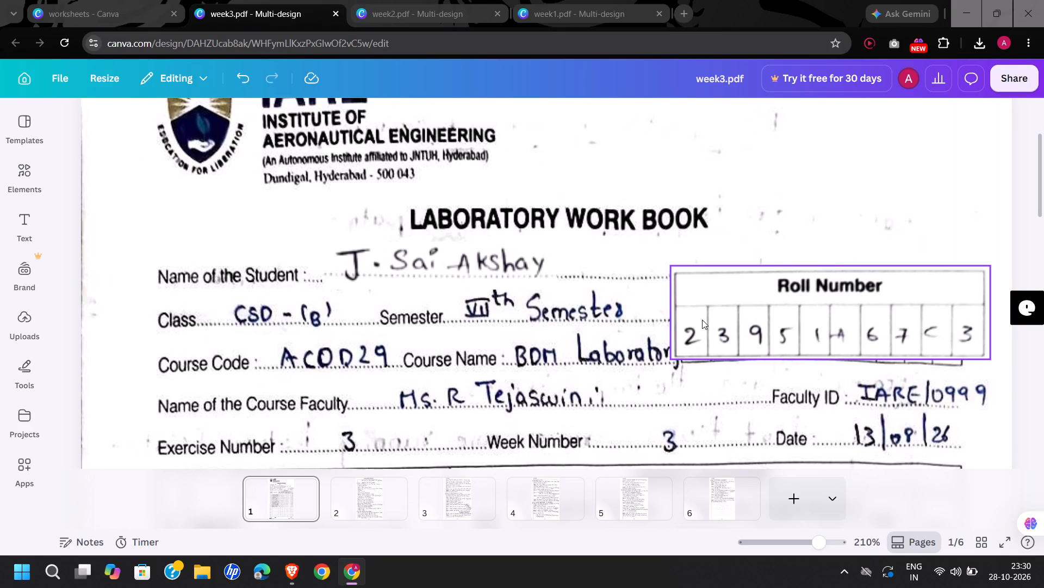
drag(702, 320, 712, 324)
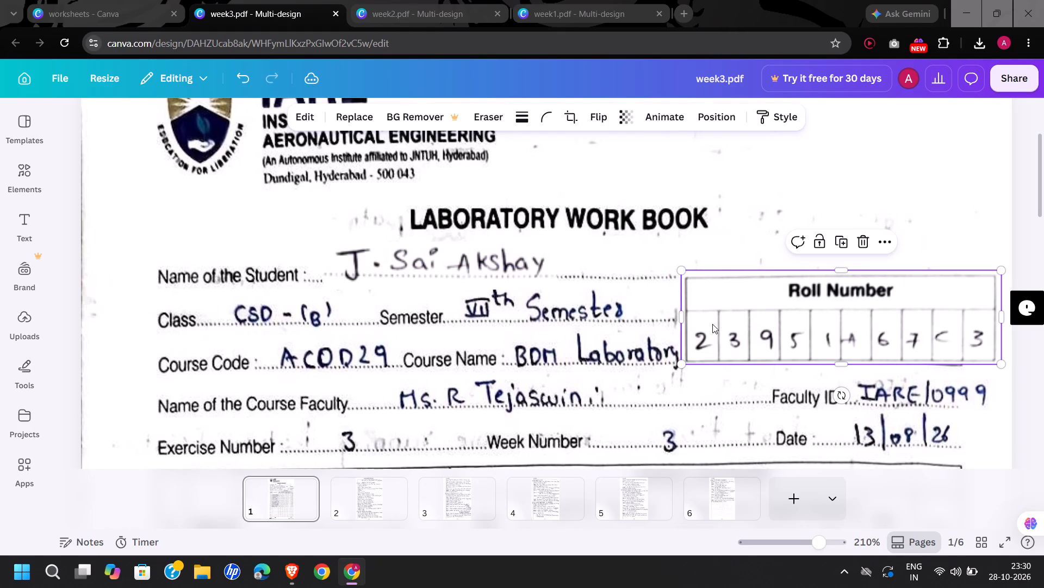
click(843, 197)
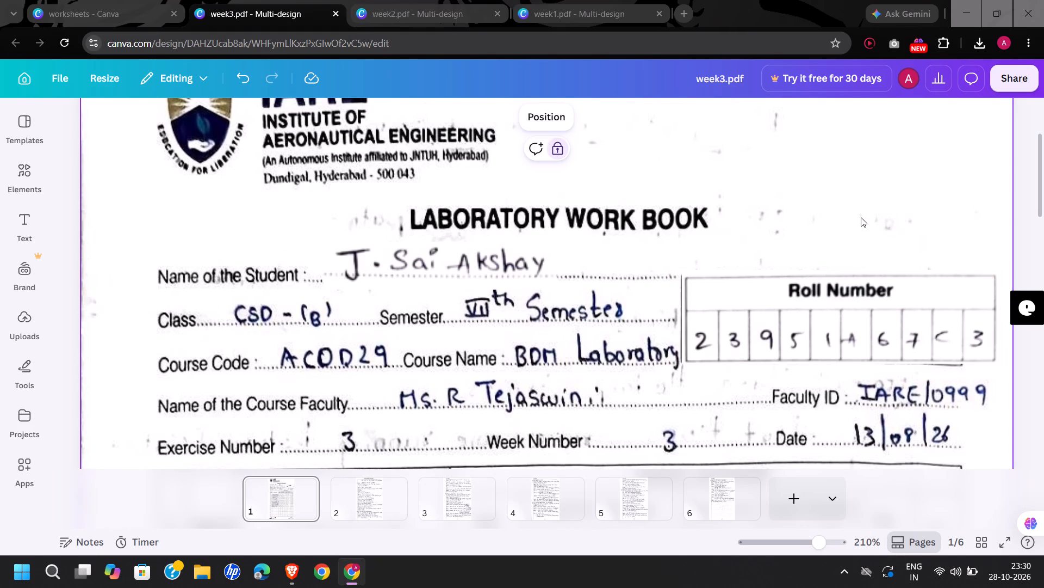
click(829, 301)
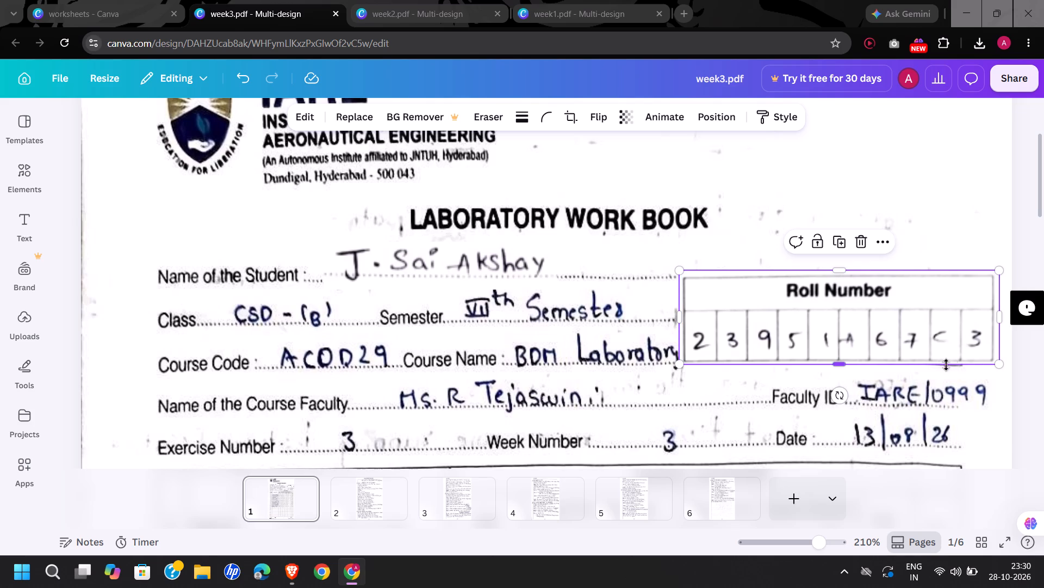
click(942, 220)
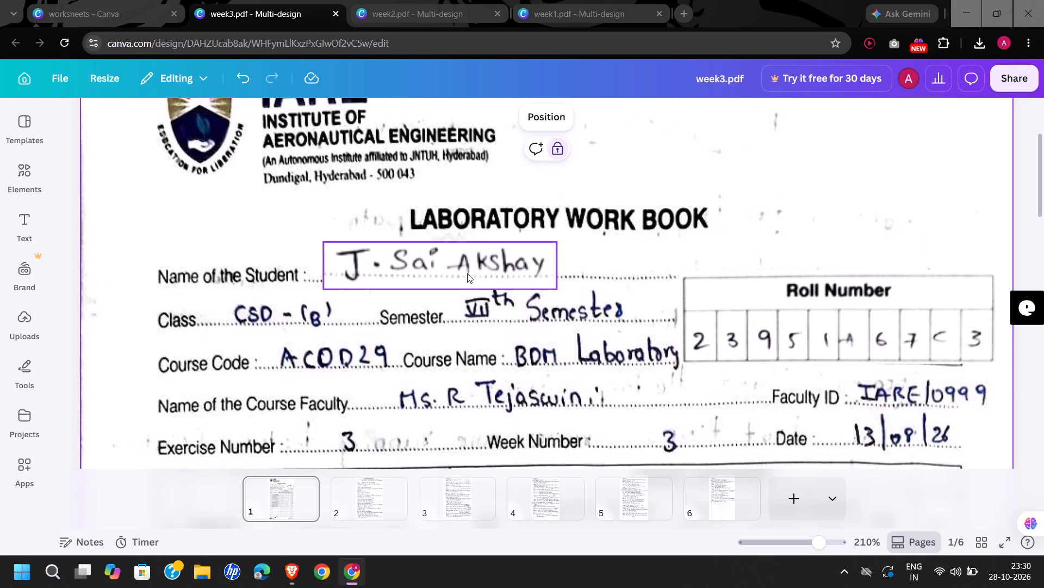
Shift the name snip slightly down so it lines up with the Name of the Student dotted line.
drag(467, 273, 467, 279)
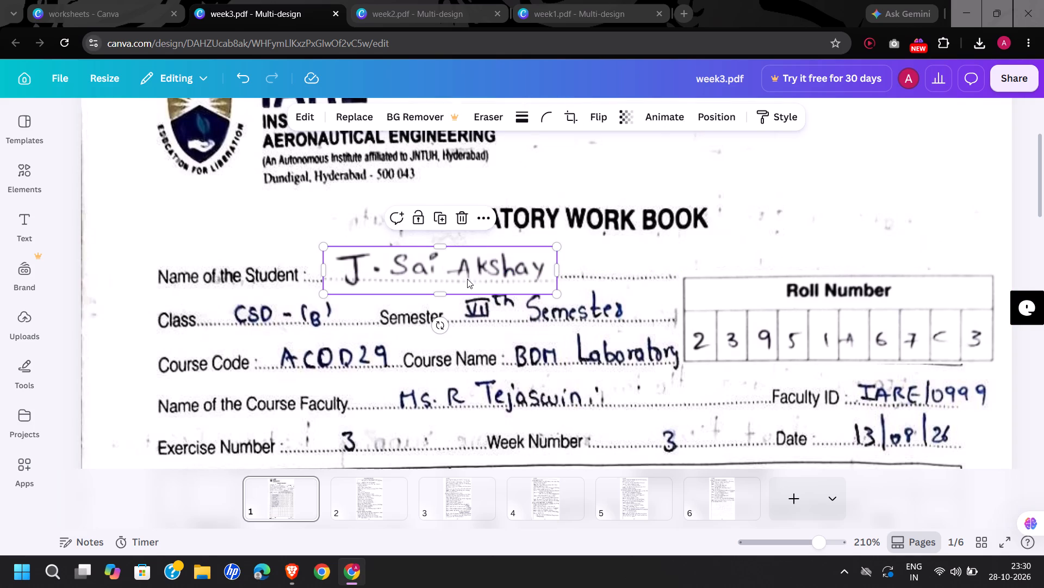
click(643, 249)
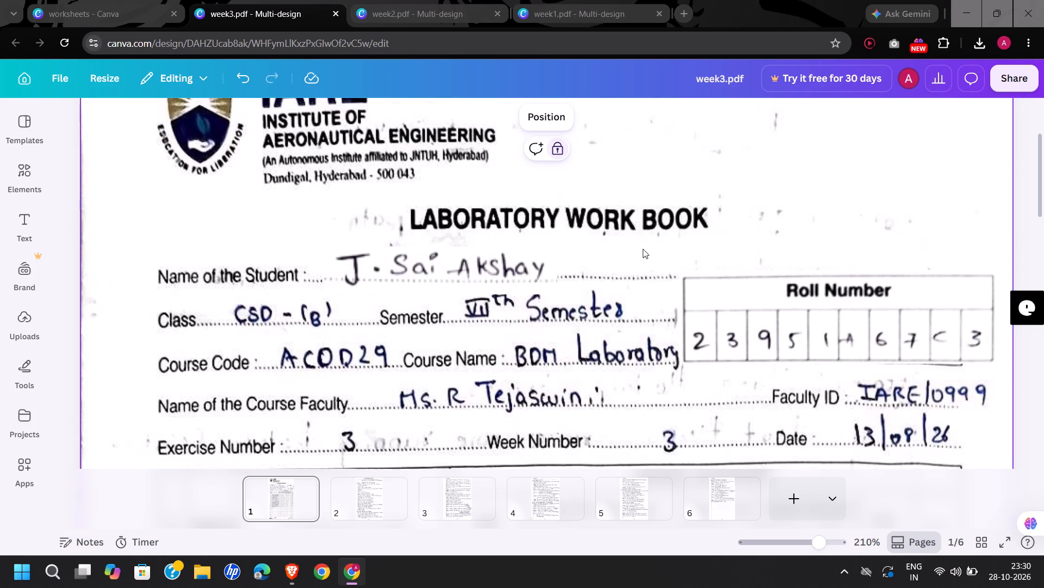
click(484, 265)
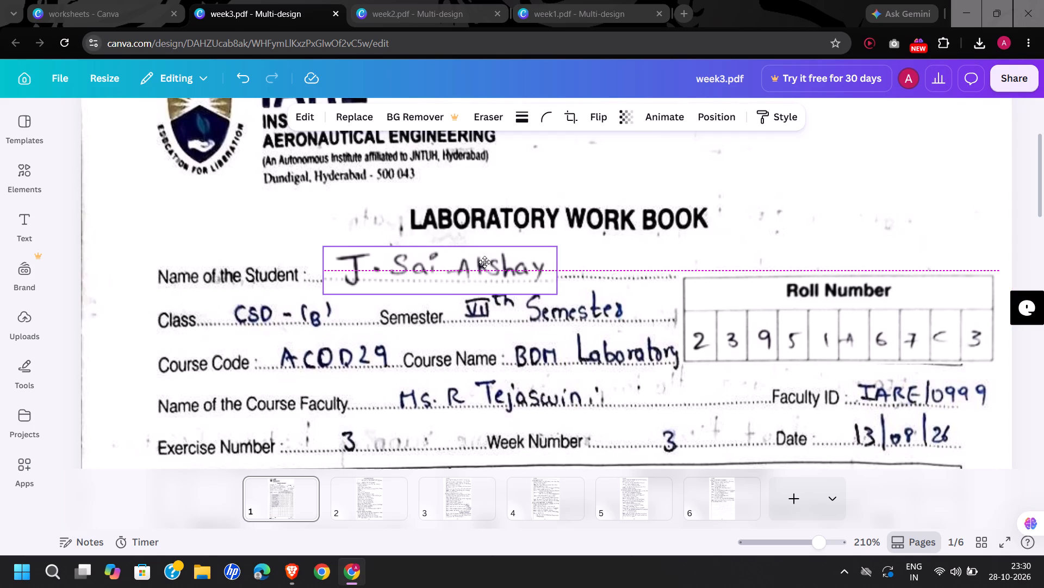
click(503, 267)
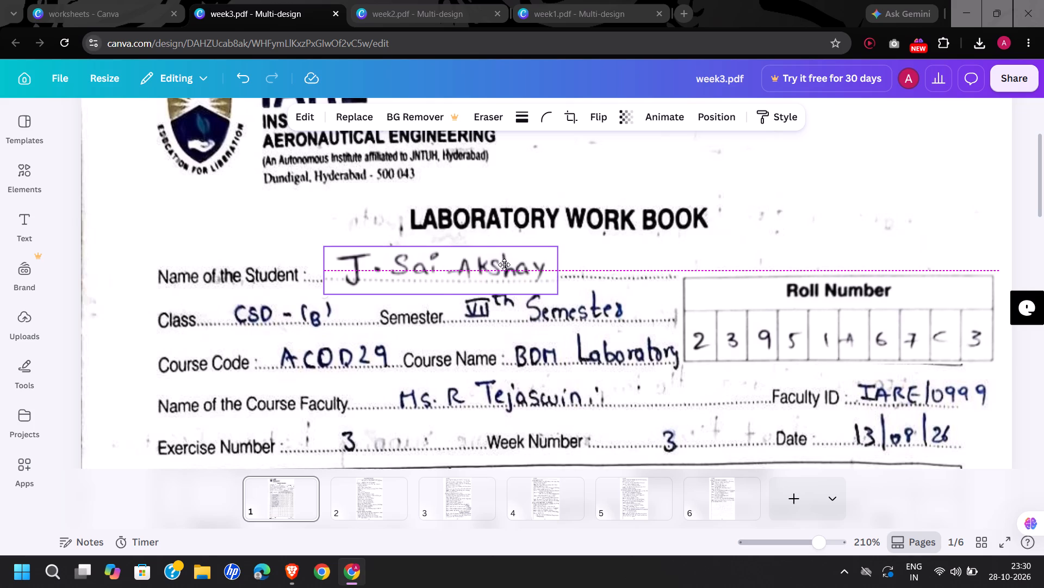
click(643, 253)
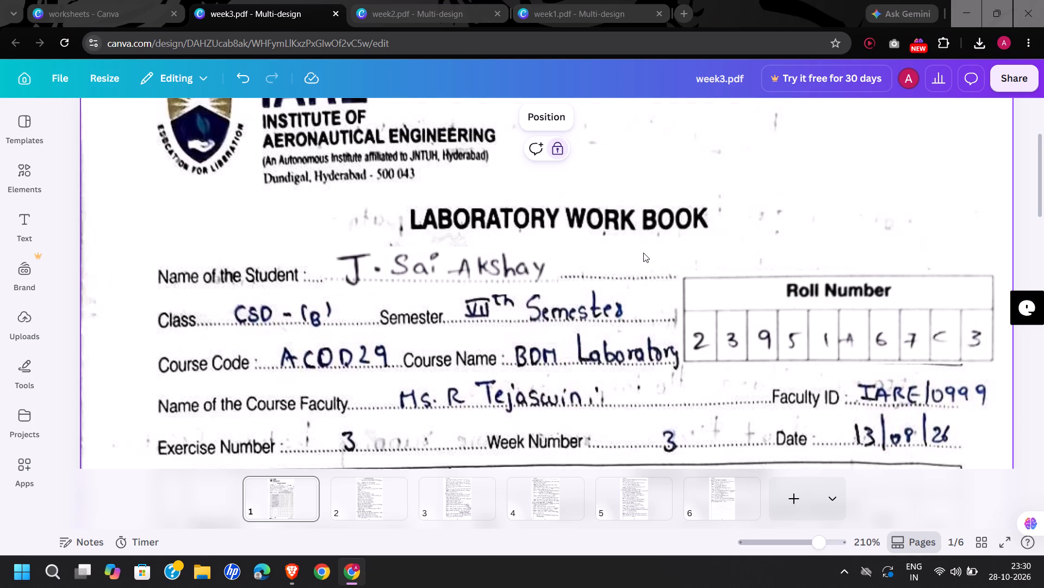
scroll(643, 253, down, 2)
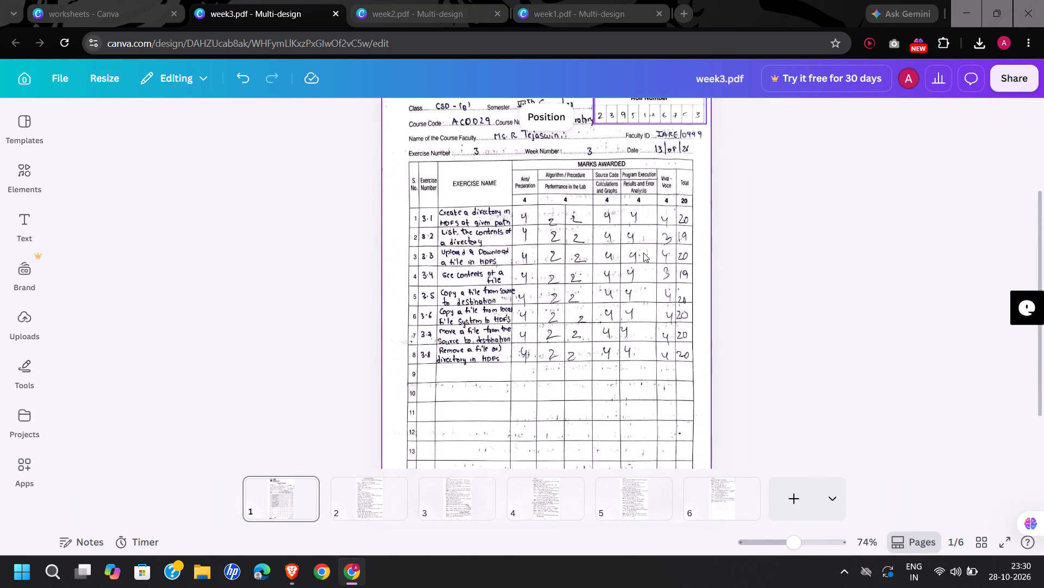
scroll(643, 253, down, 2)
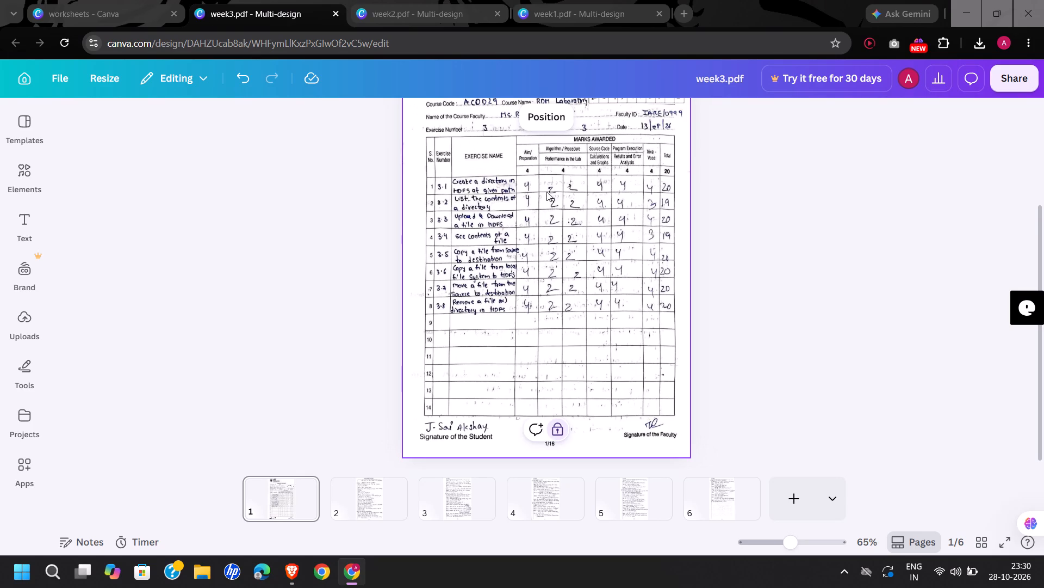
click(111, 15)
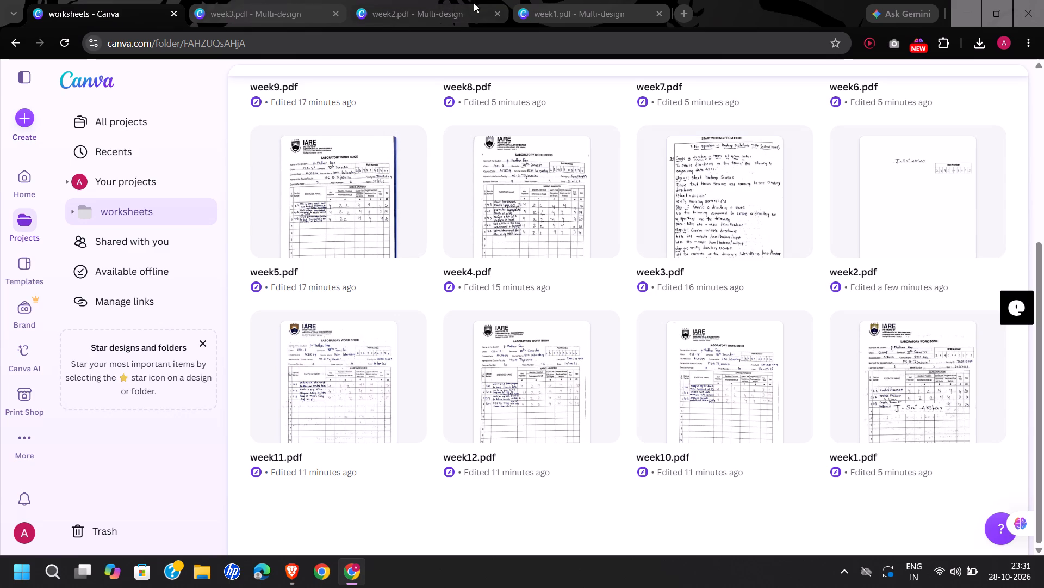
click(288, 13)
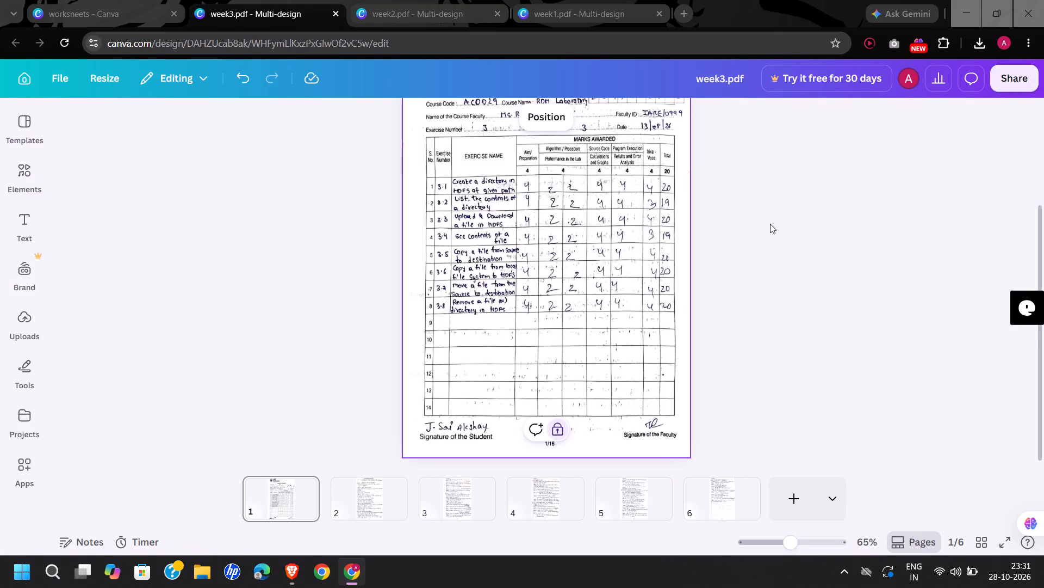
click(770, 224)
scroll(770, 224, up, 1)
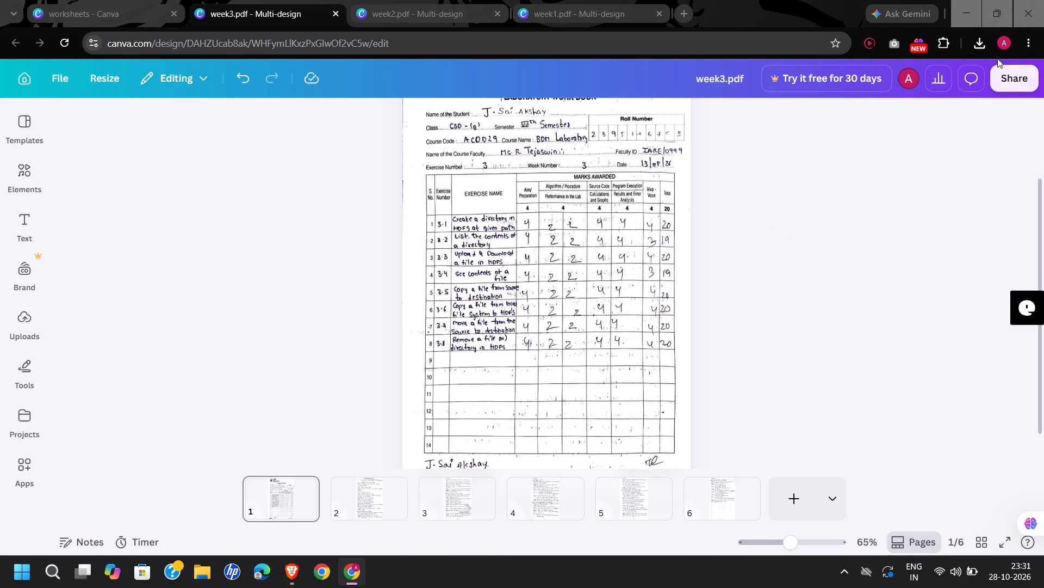
Download all pages of the finished week 3 design as a PDF with the Digital preset.
click(1004, 72)
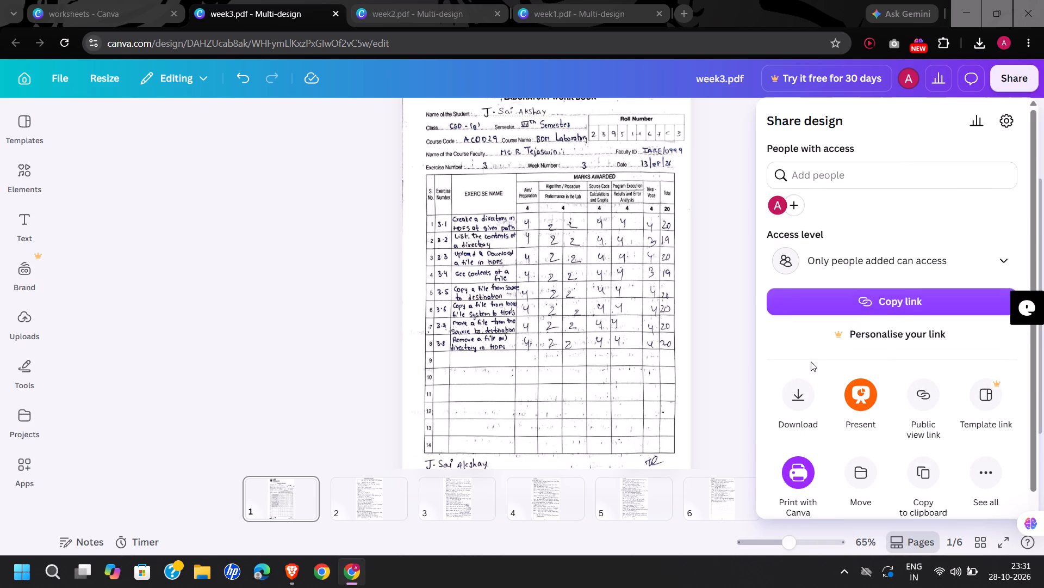
click(797, 394)
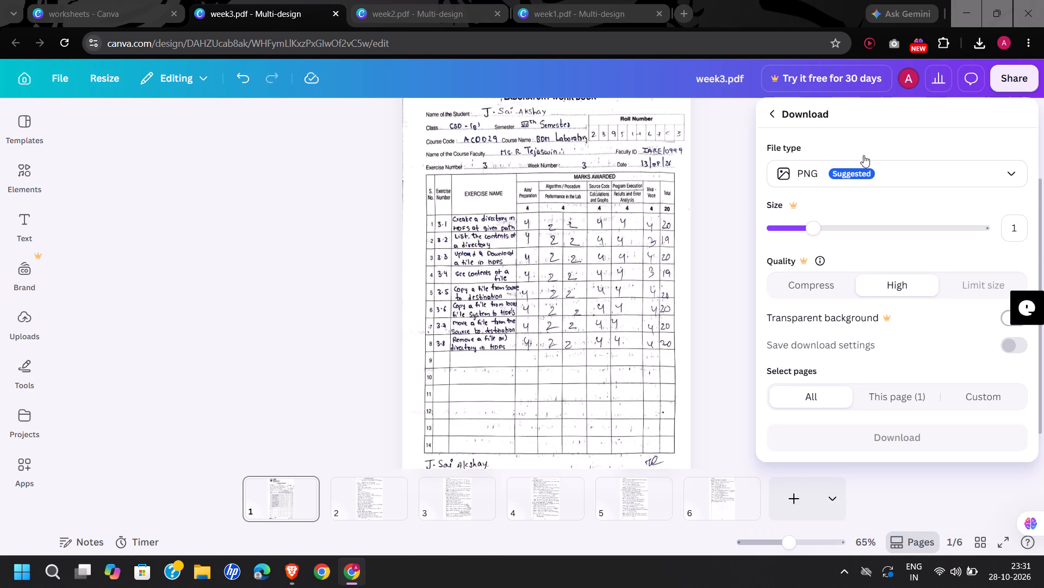
click(888, 175)
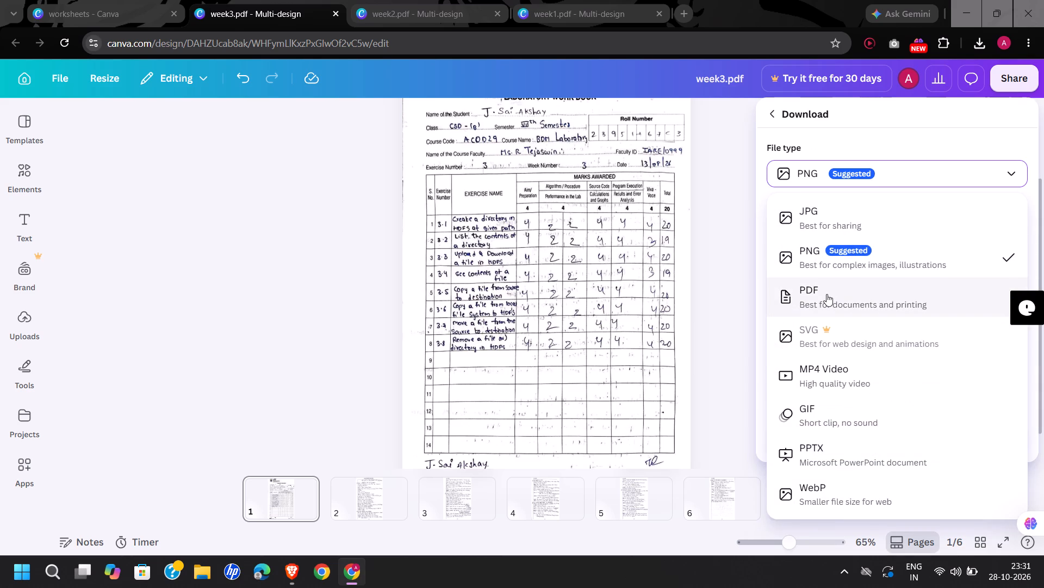
click(826, 294)
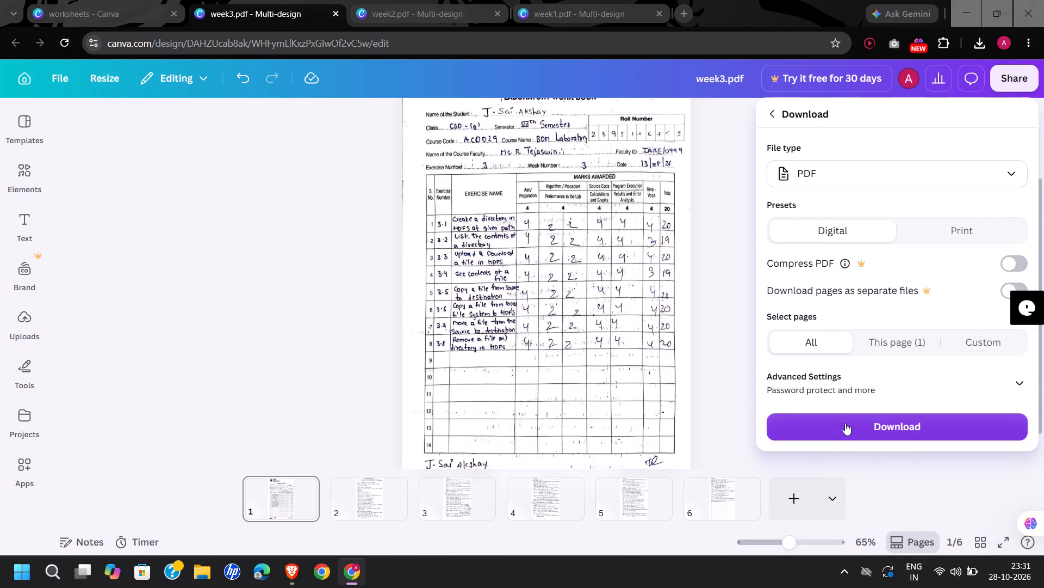
click(845, 423)
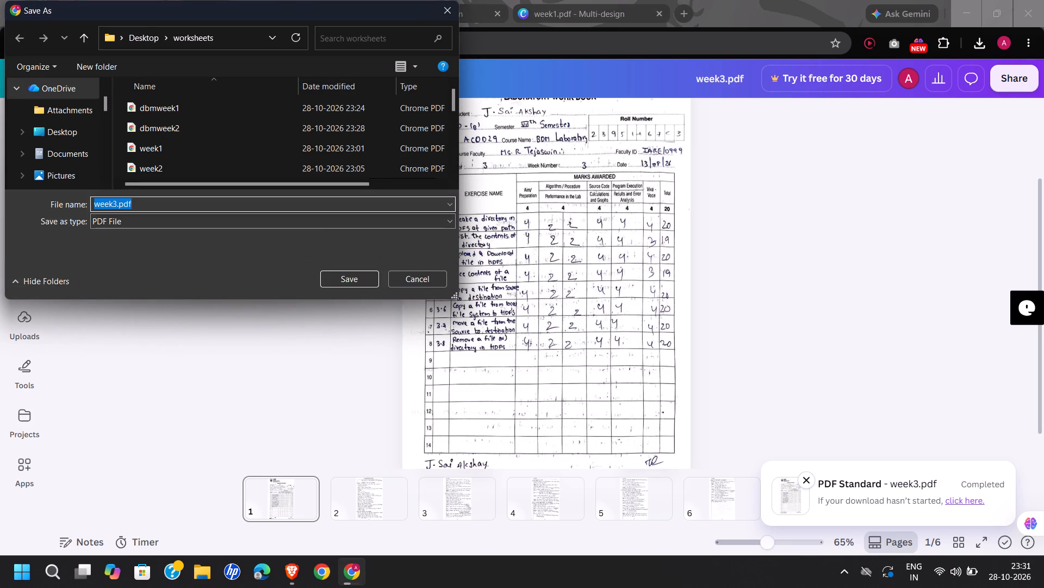
Save the download in the worksheets folder as dbmweek3.pdf, adding the copied dbm prefix to the suggested file name.
click(206, 206)
click(95, 204)
key(ctrl+v)
key(ctrl+v)
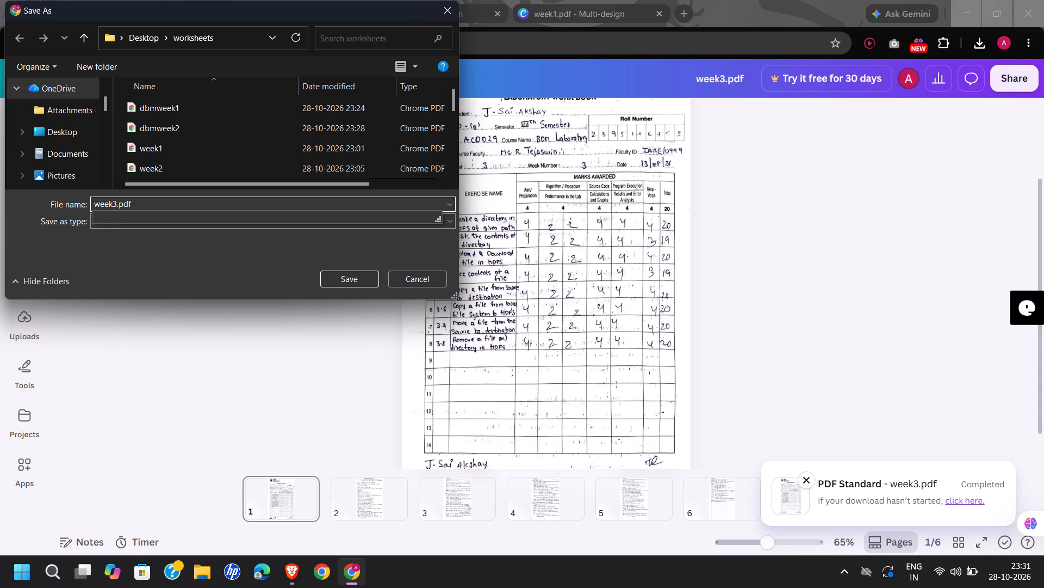
click(94, 203)
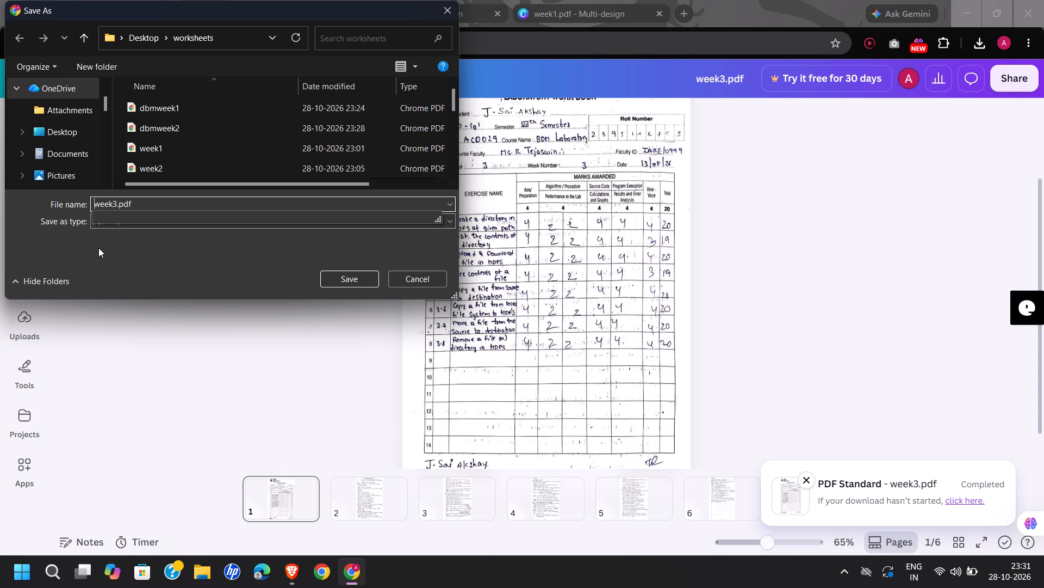
click(98, 248)
click(94, 204)
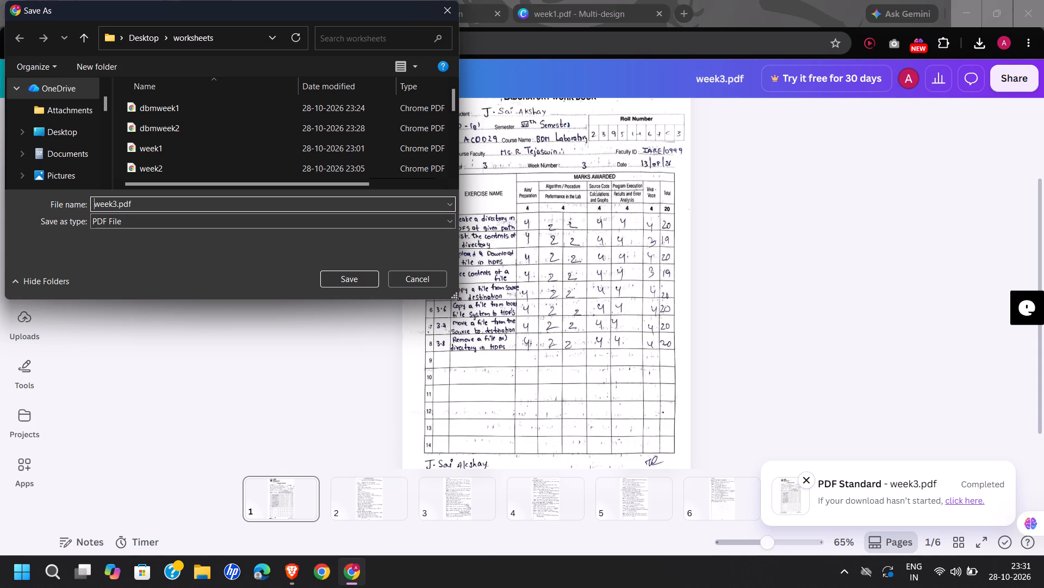
key(super+v)
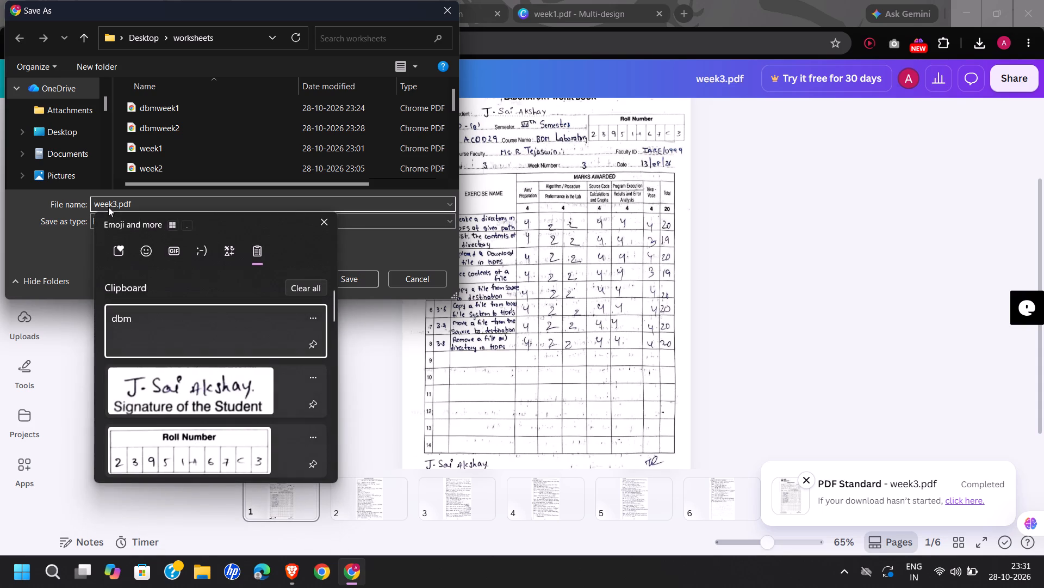
click(134, 317)
key(ctrl+v)
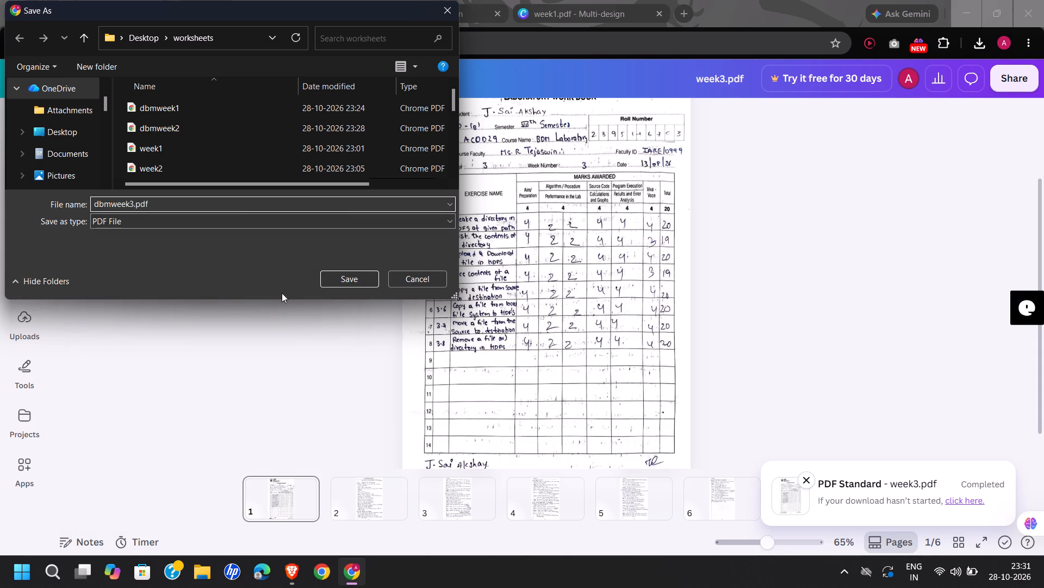
click(349, 280)
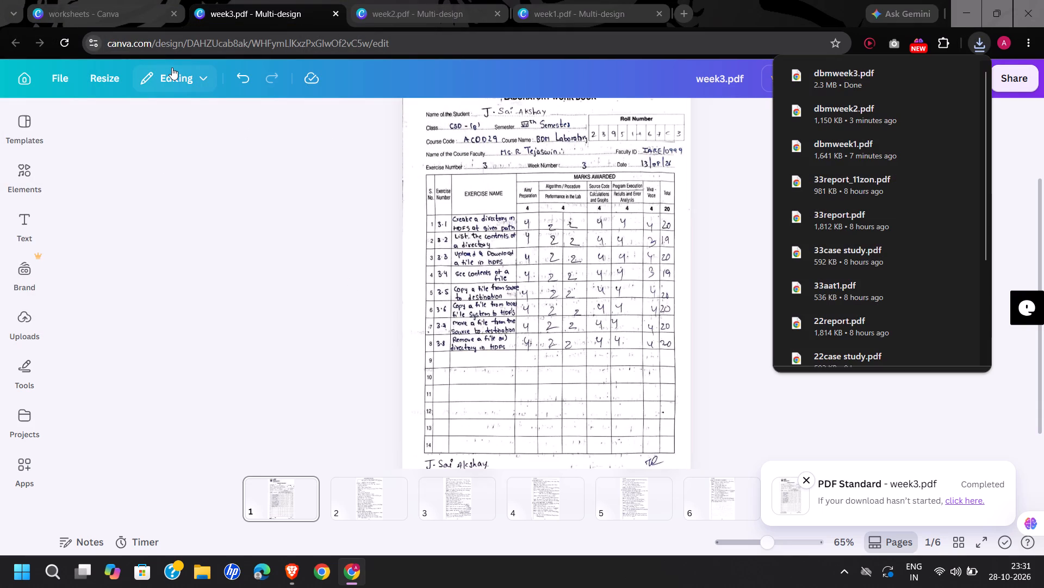
Open the week4.pdf design from the worksheets project folder.
click(119, 20)
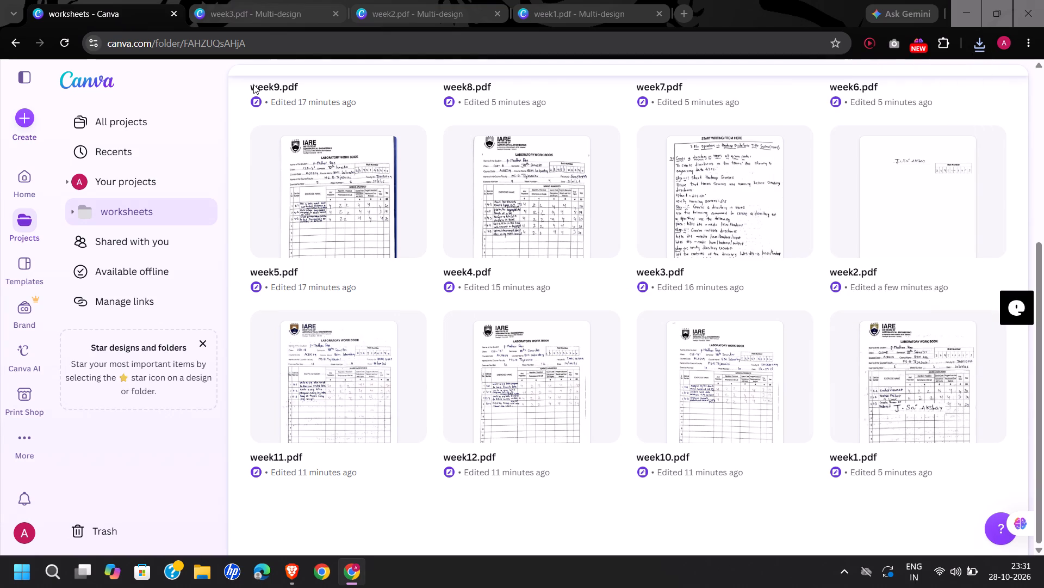
click(495, 211)
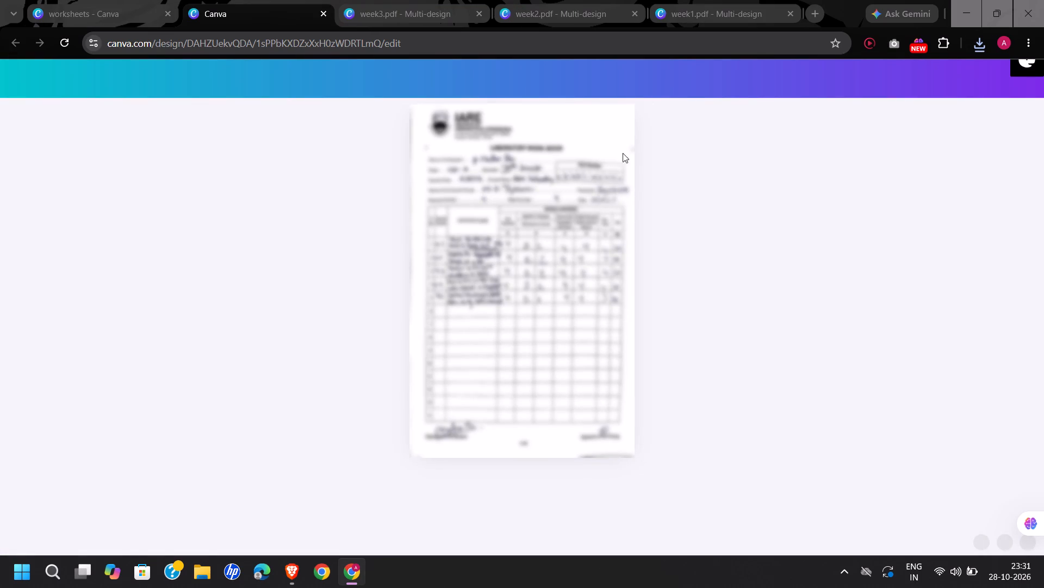
Lock the scanned form image on page 1 of week4.pdf.
click(595, 161)
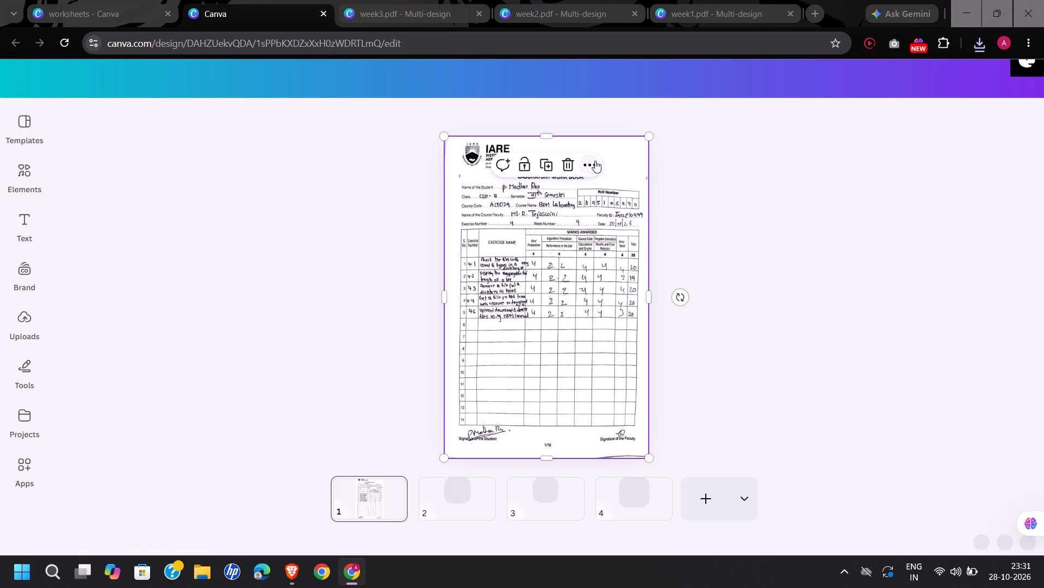
click(527, 166)
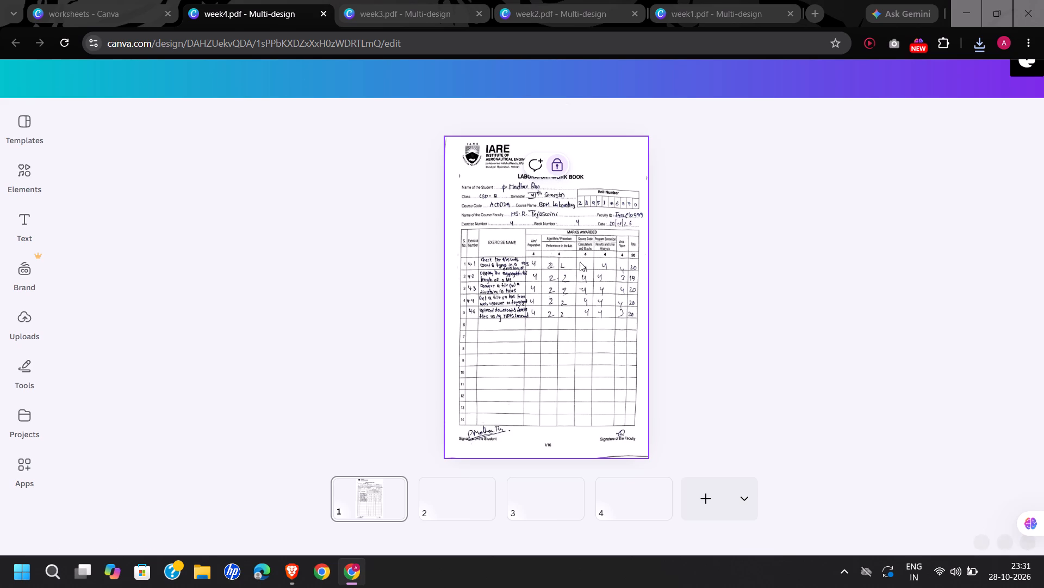
Paste the student signature, Roll Number and student name snips from the clipboard history onto page 1.
click(570, 267)
key(super+v)
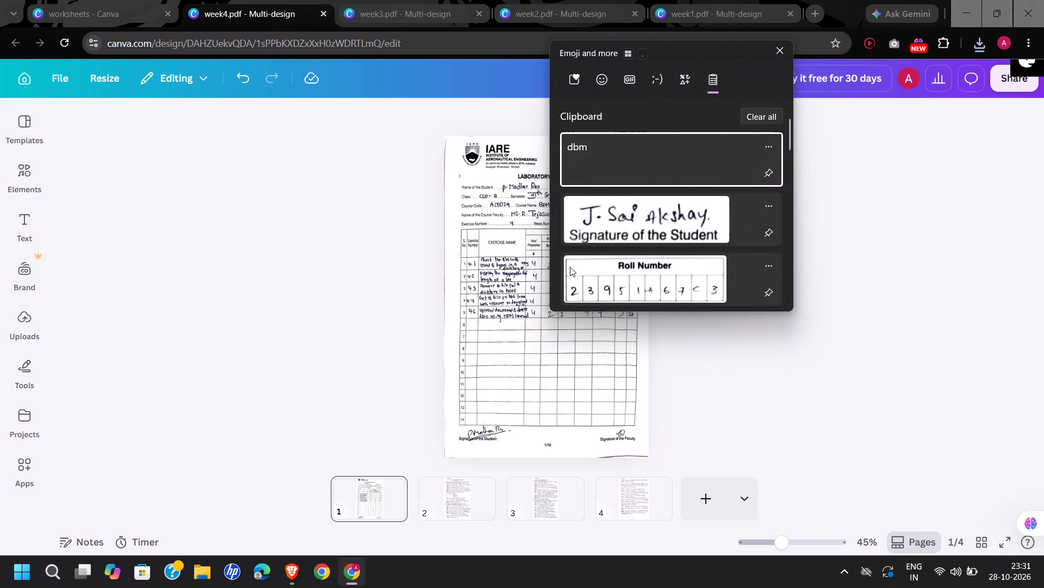
click(648, 227)
key(ctrl+v)
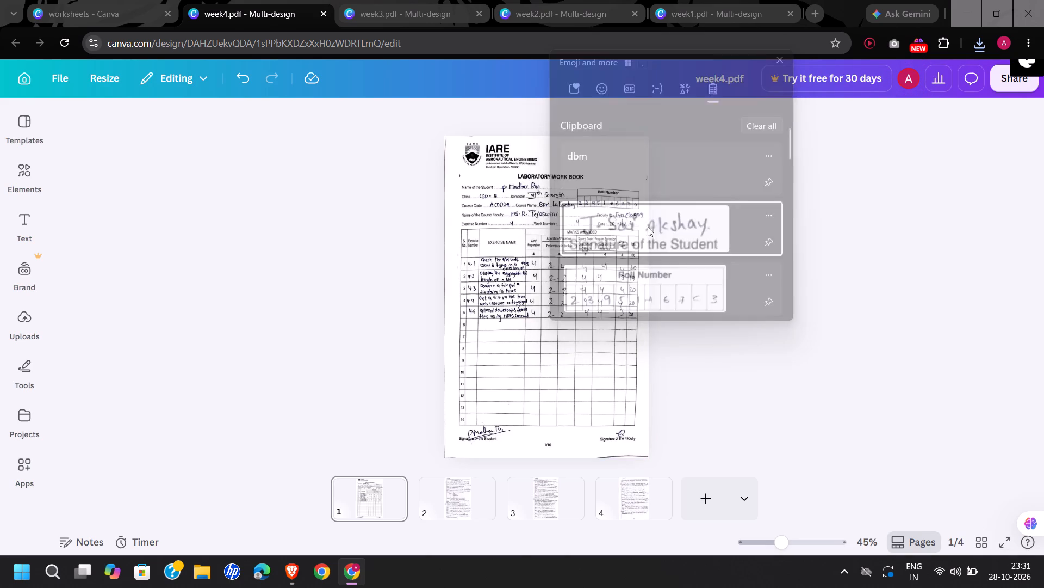
key(super+v)
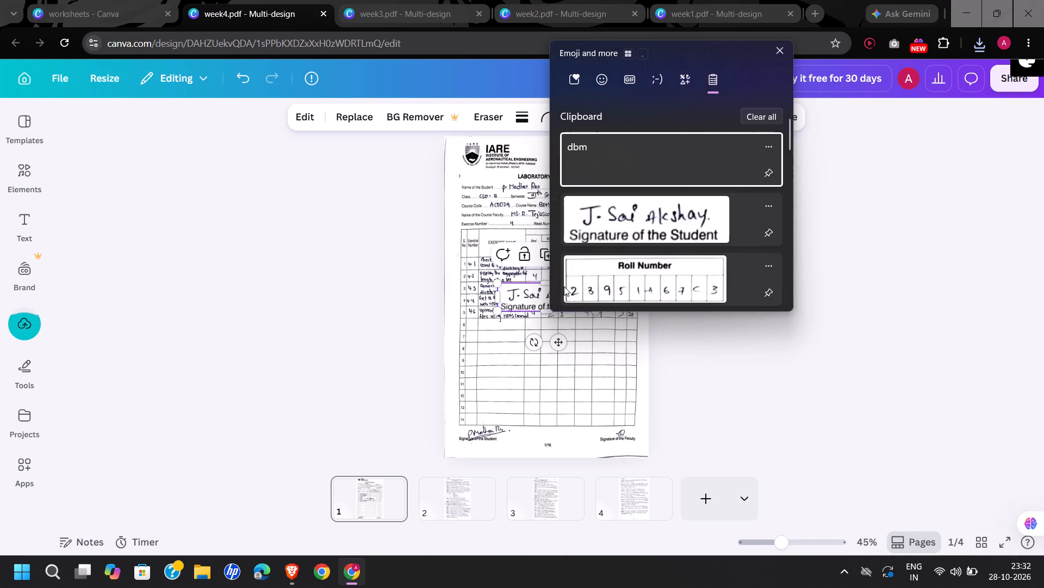
click(618, 289)
key(ctrl+v)
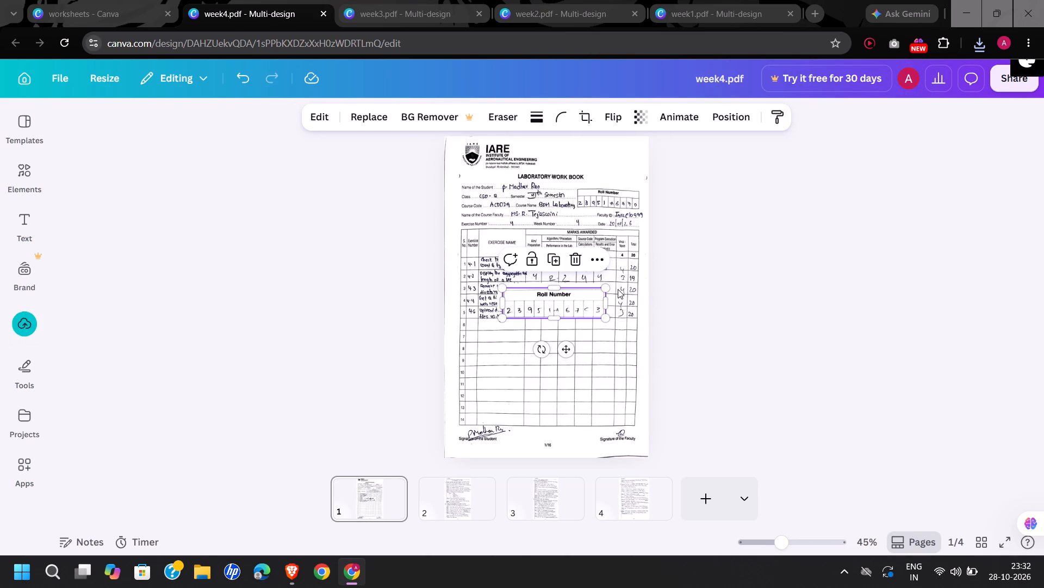
key(super+v)
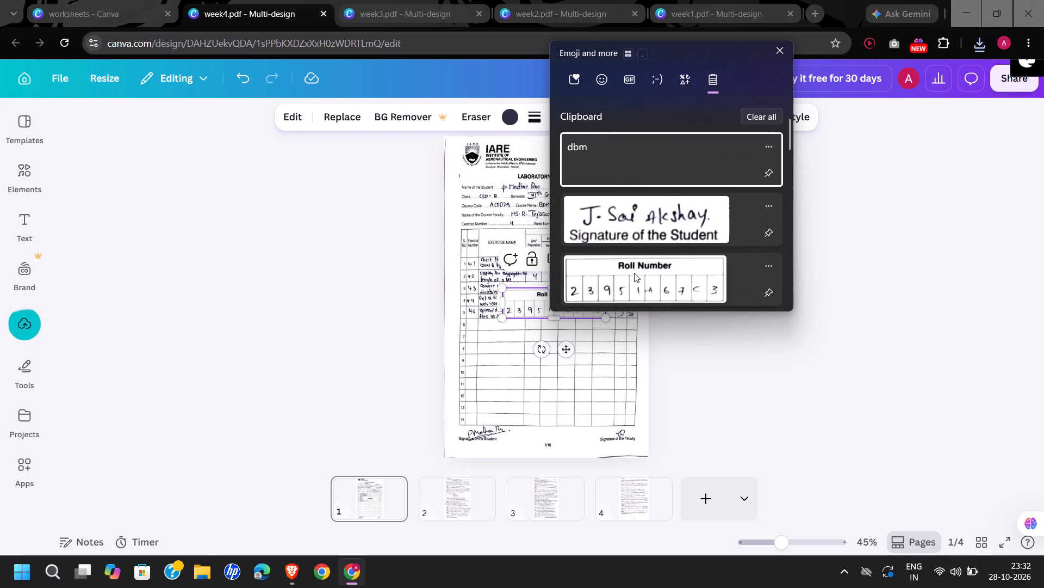
scroll(634, 273, down, 1)
click(634, 273)
key(ctrl+v)
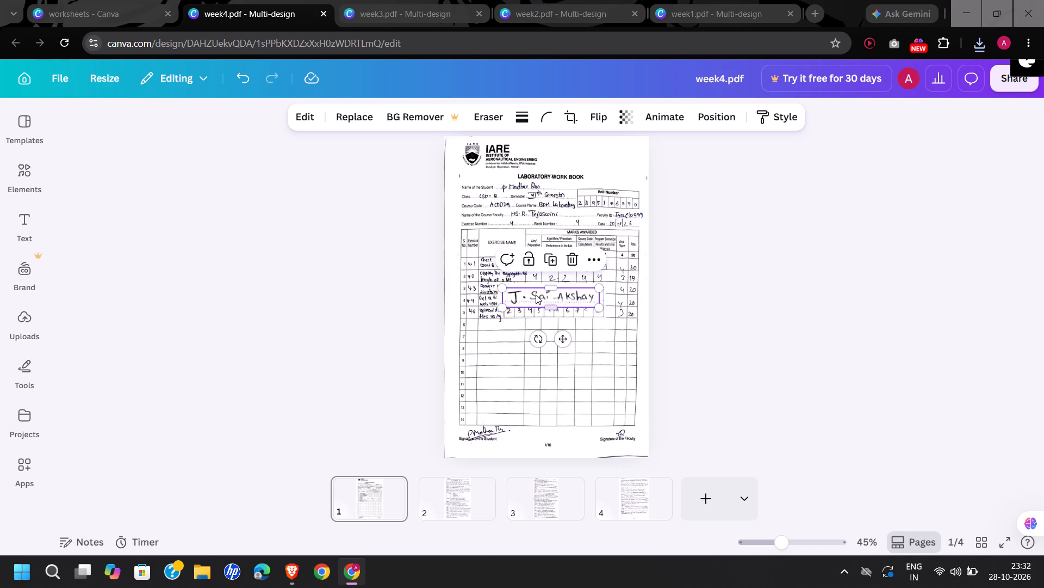
Shrink the name snip and place it over the handwritten name on the Name of the Student line.
drag(535, 297, 522, 203)
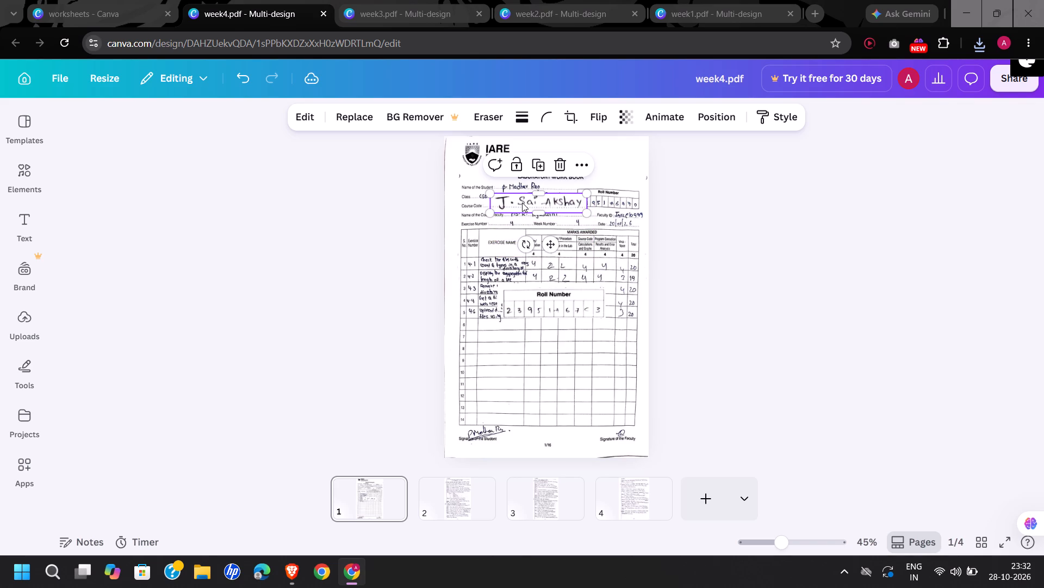
drag(492, 210, 512, 203)
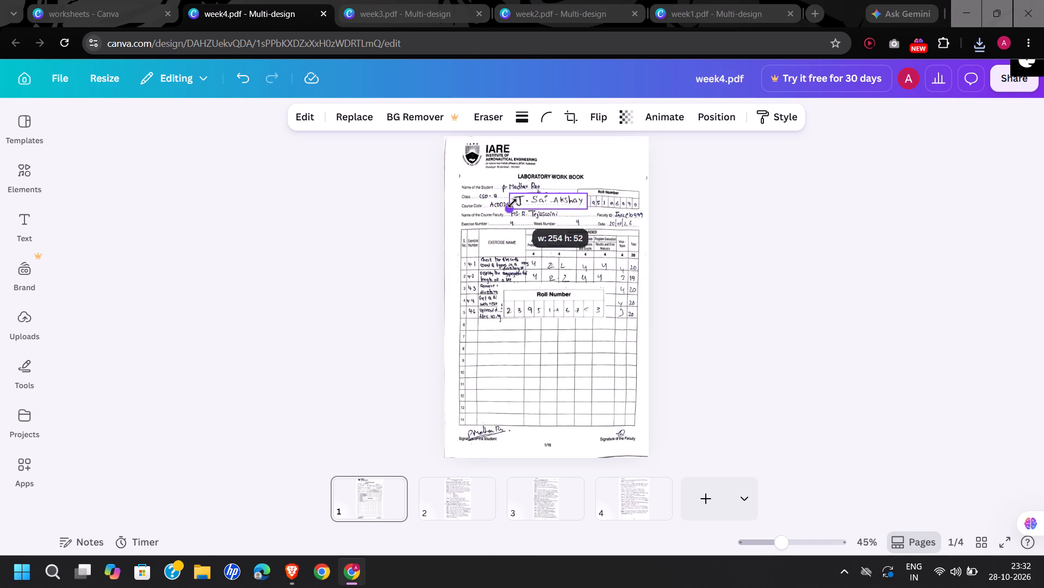
drag(512, 203, 523, 199)
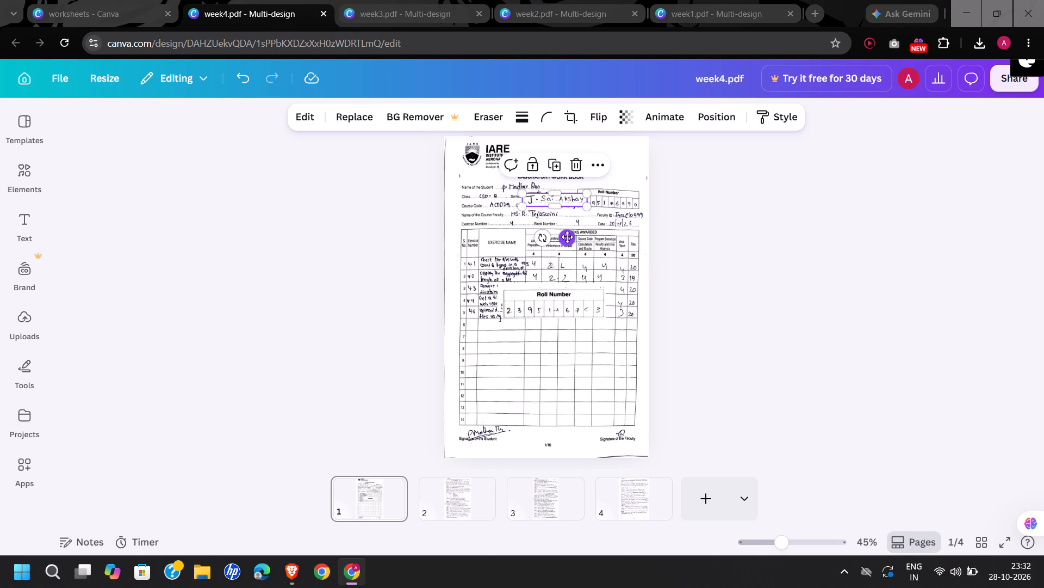
drag(567, 237, 546, 225)
drag(502, 198, 522, 197)
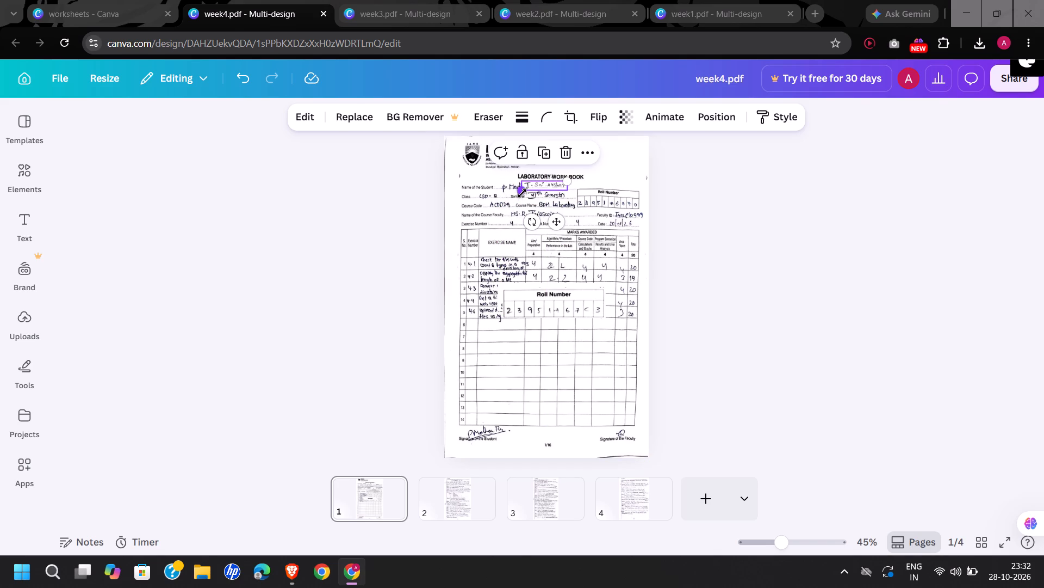
click(522, 193)
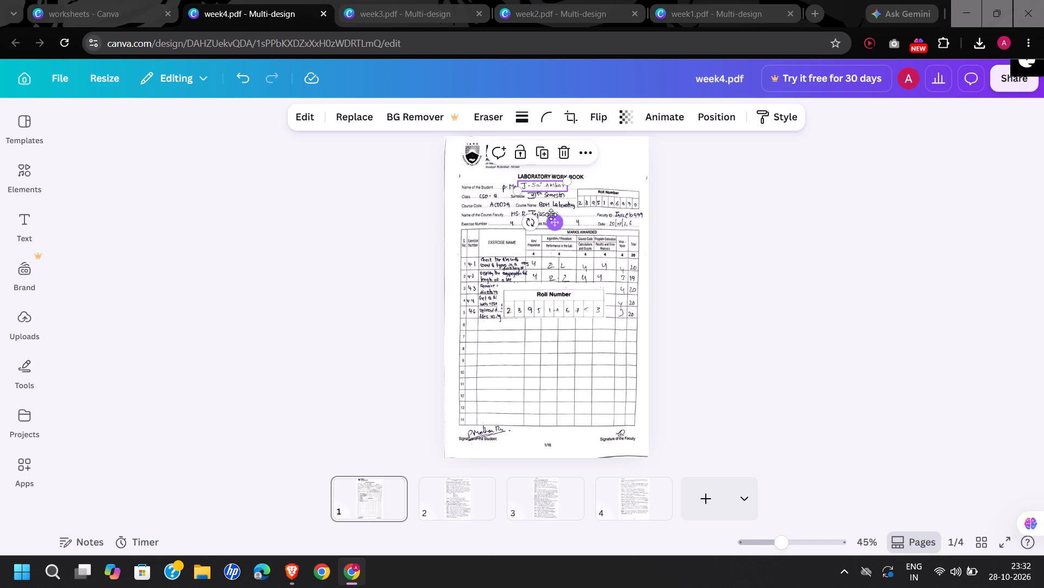
drag(555, 222, 538, 222)
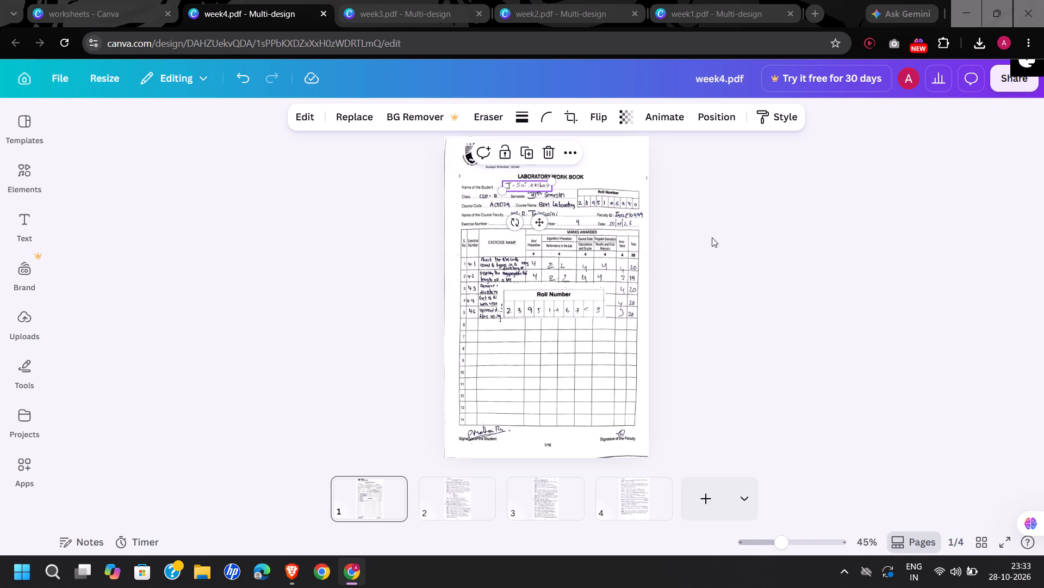
click(797, 241)
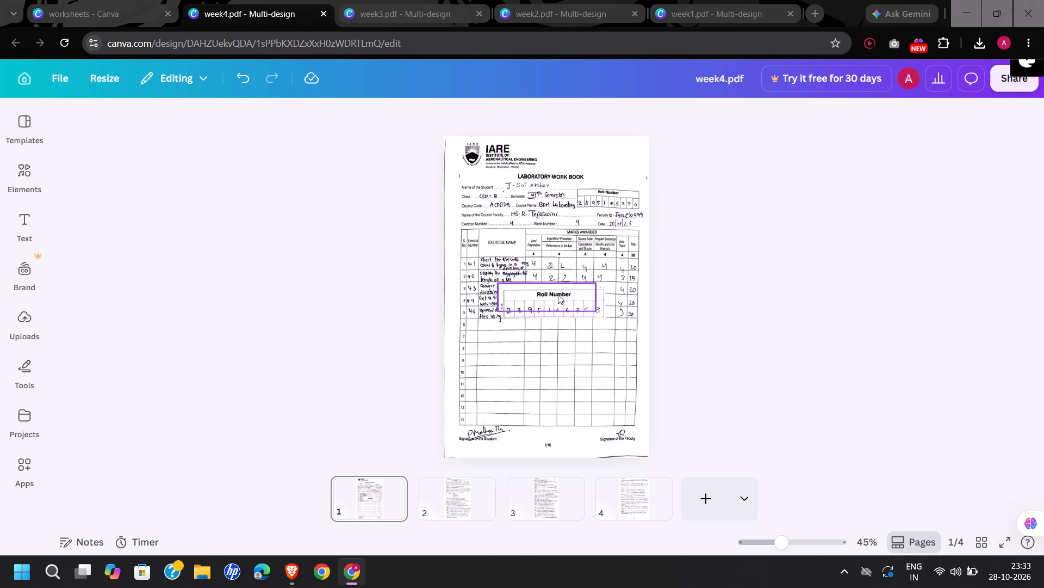
Shrink the Roll Number snip and place it over the form's printed Roll Number box on page 1.
drag(557, 302, 596, 223)
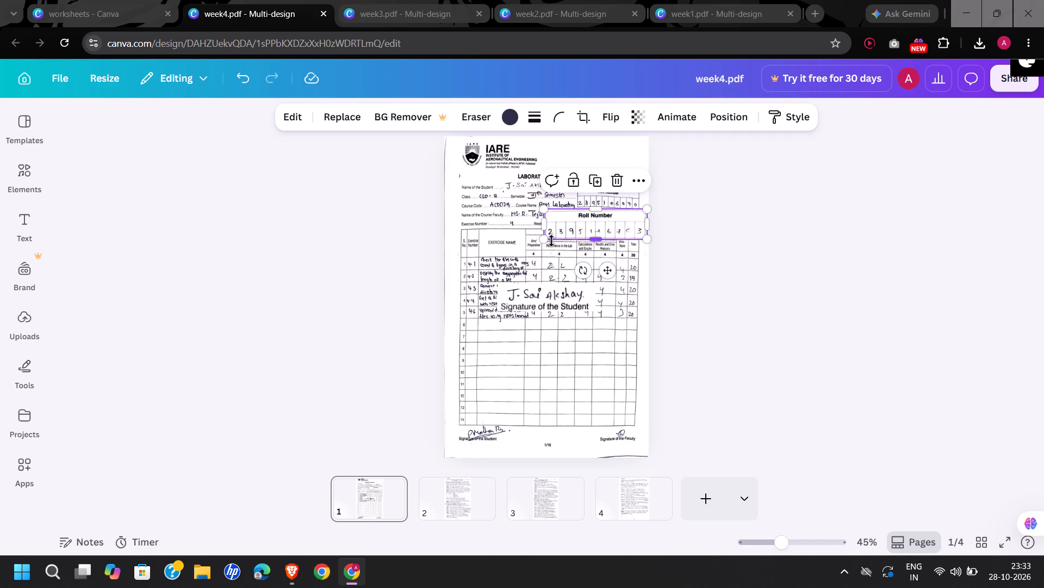
drag(544, 240, 568, 230)
drag(625, 263, 621, 239)
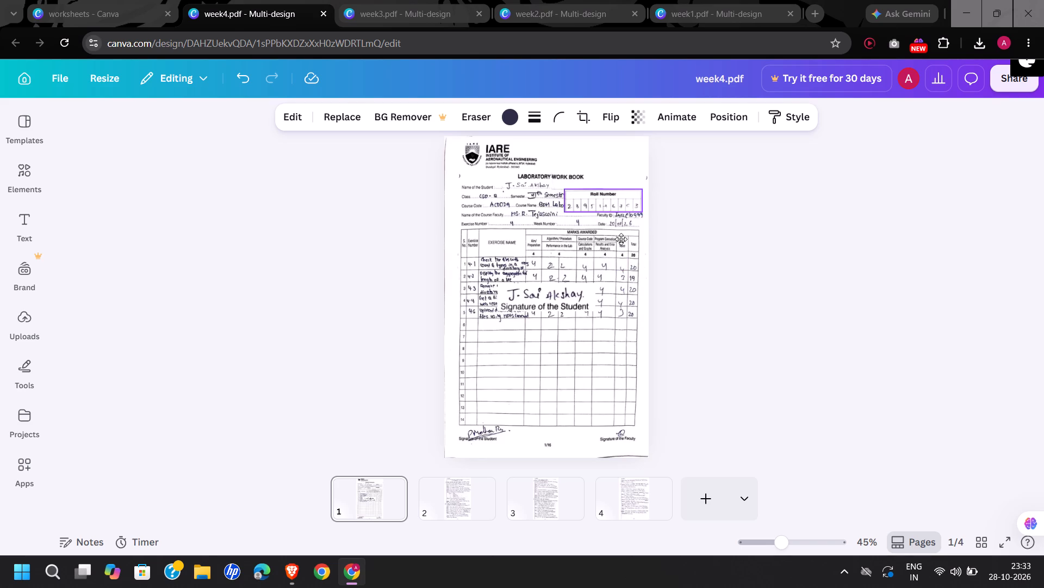
drag(621, 239, 622, 240)
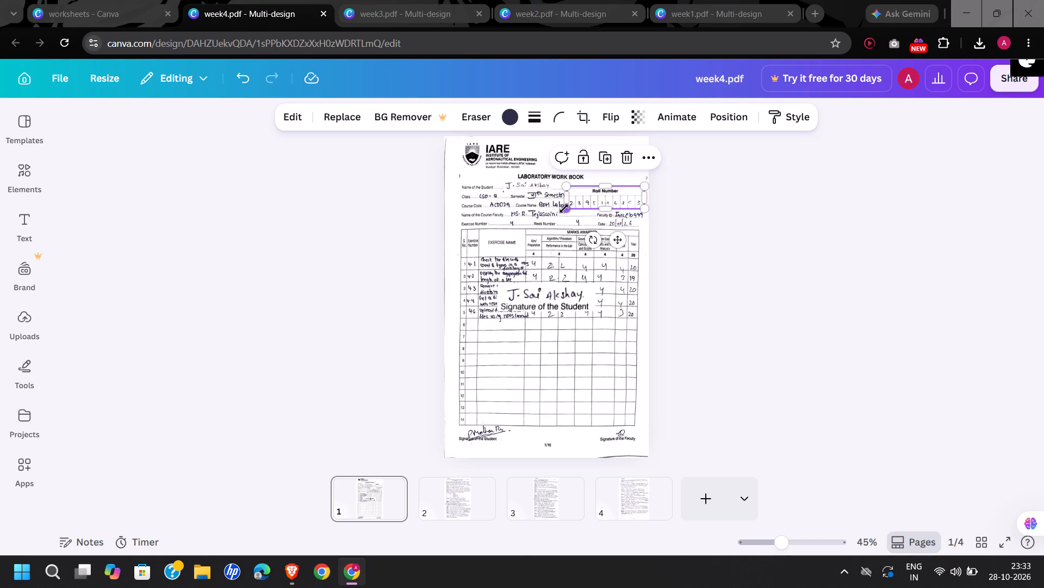
drag(564, 209, 575, 208)
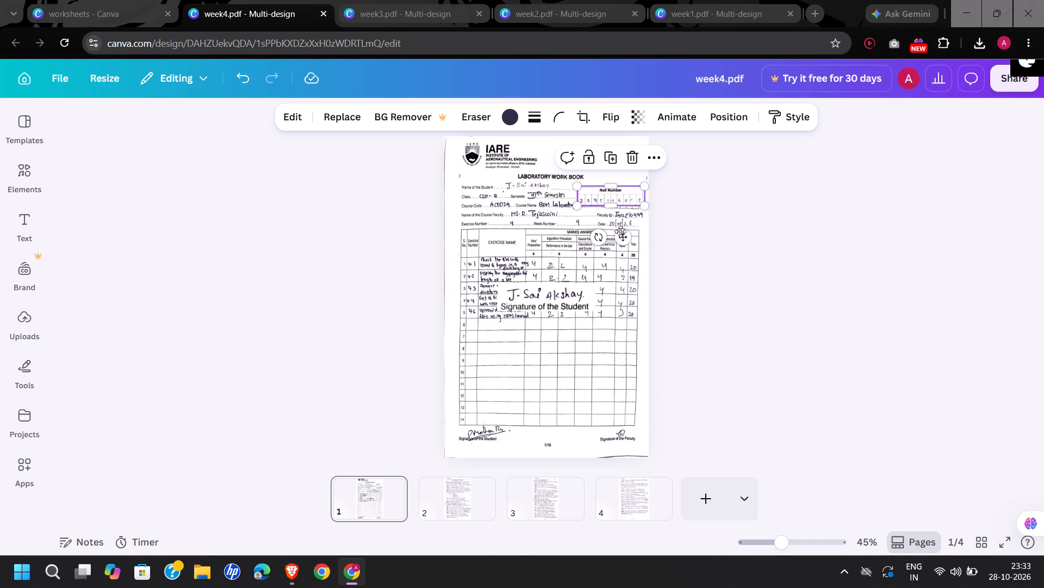
click(619, 234)
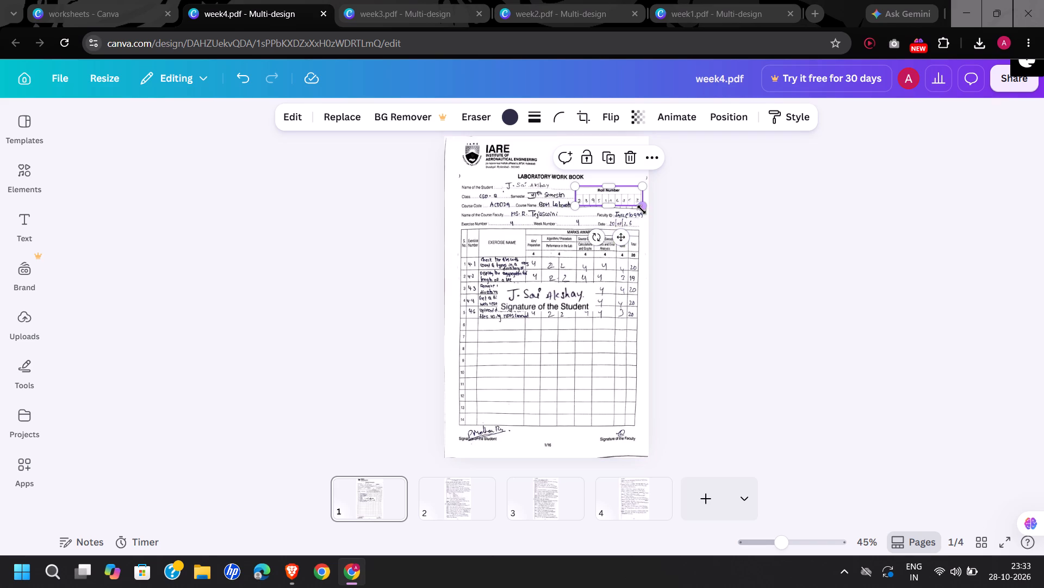
click(642, 209)
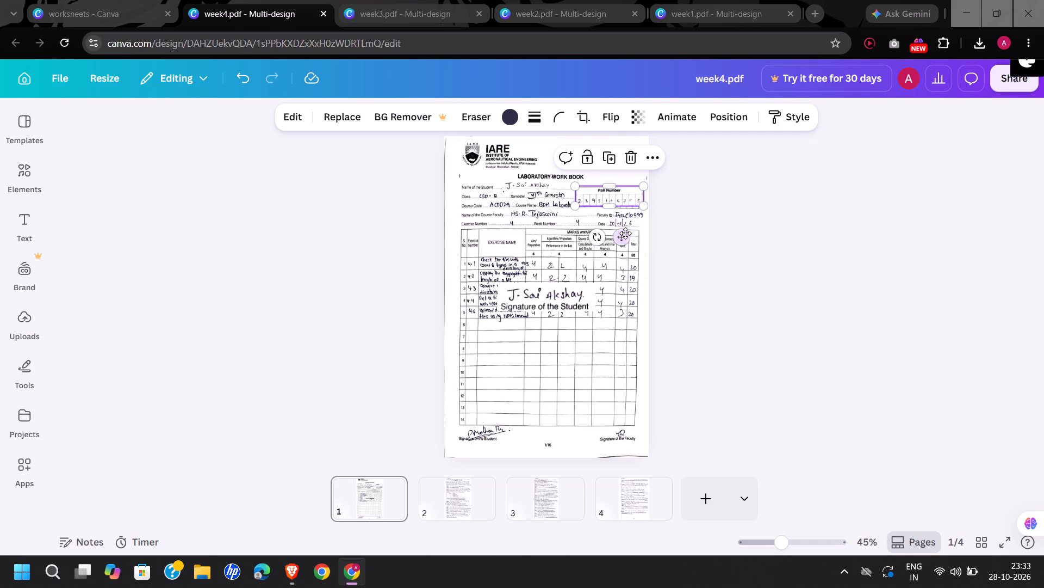
click(623, 233)
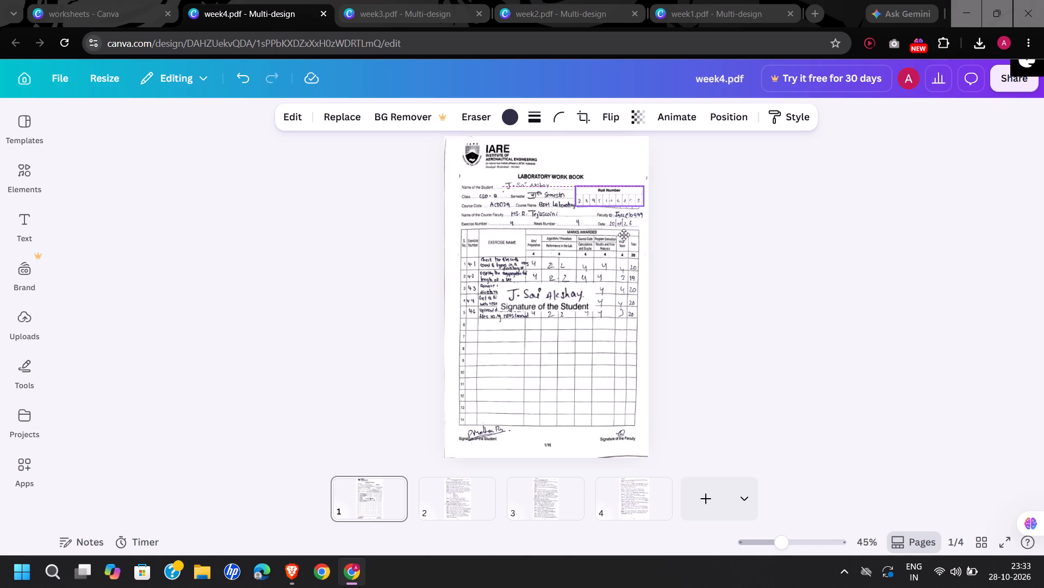
click(743, 218)
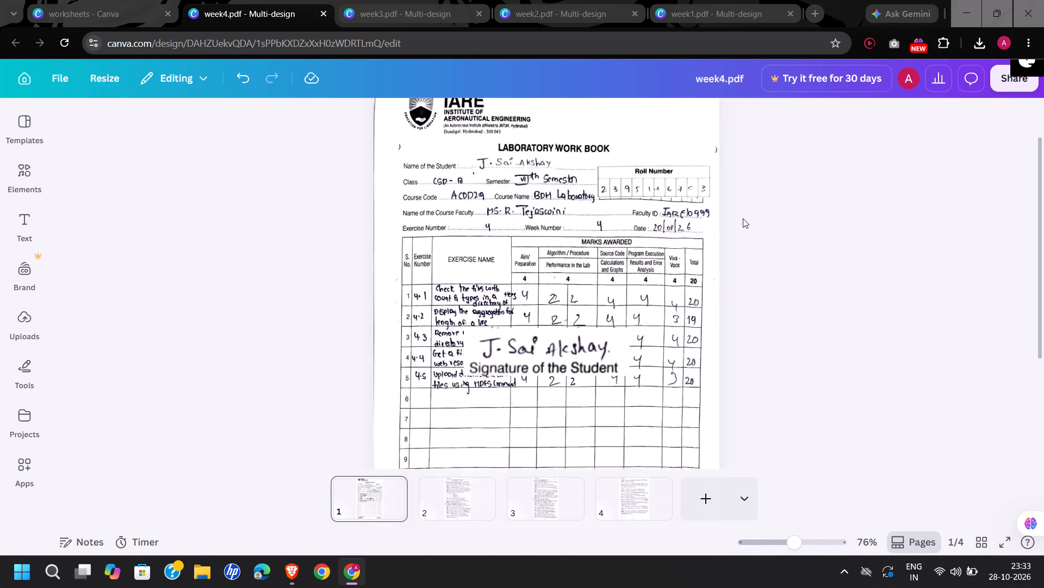
Fine-tune the Roll Number snip's position so it lines up with and covers the form's original Roll Number box.
scroll(619, 230, up, 1)
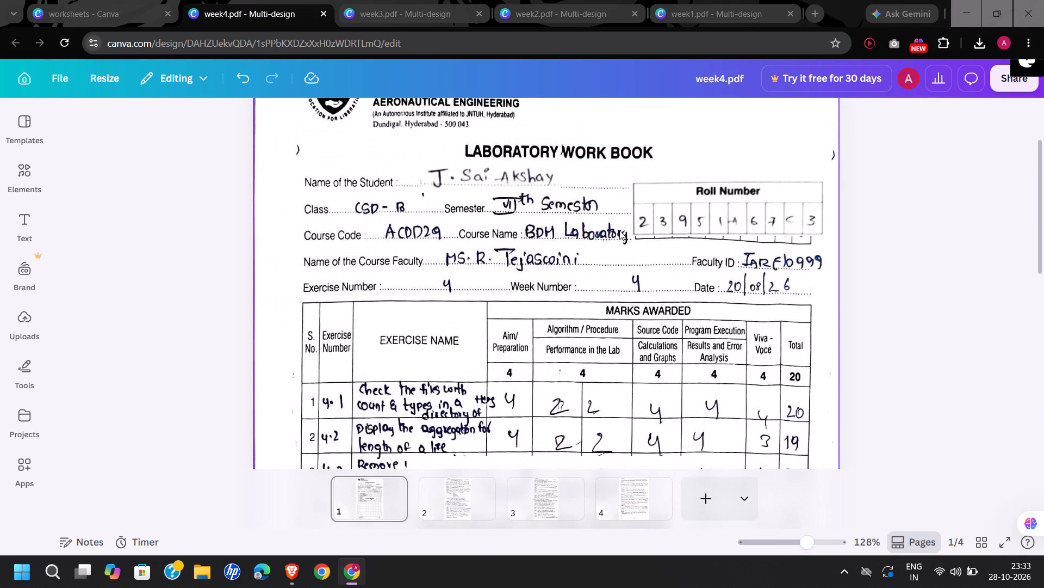
click(683, 194)
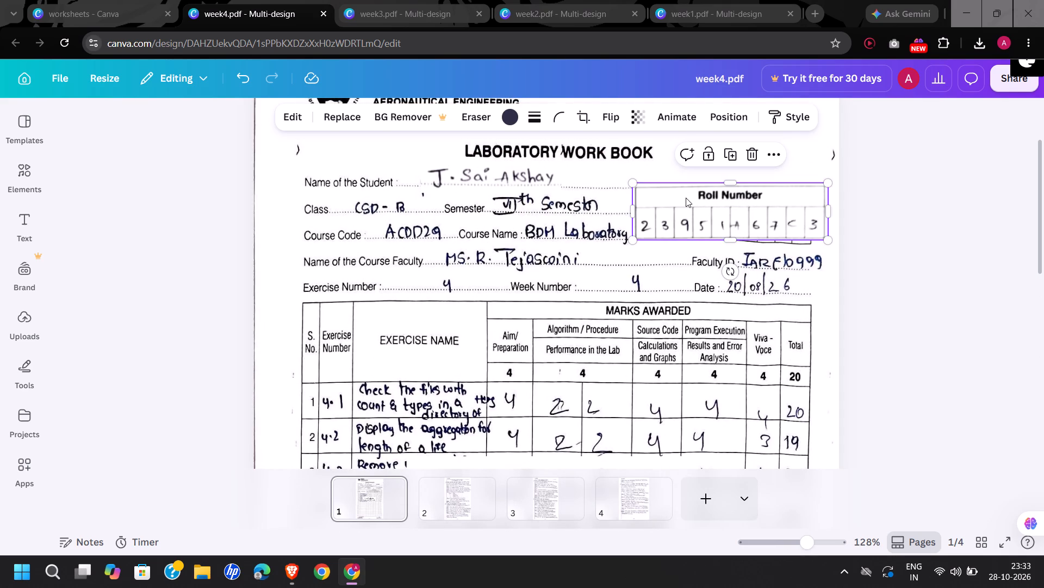
click(686, 198)
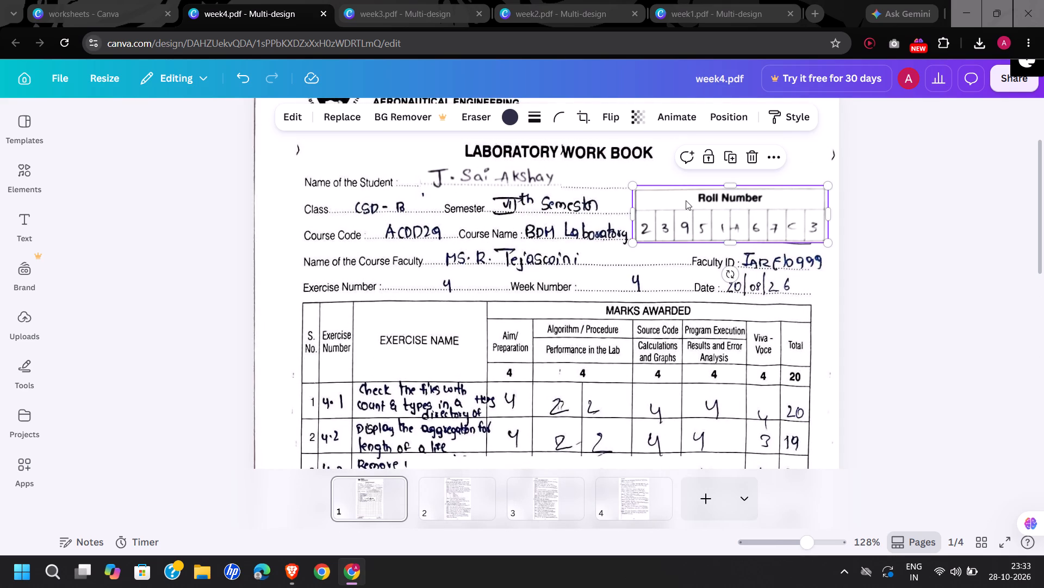
click(903, 189)
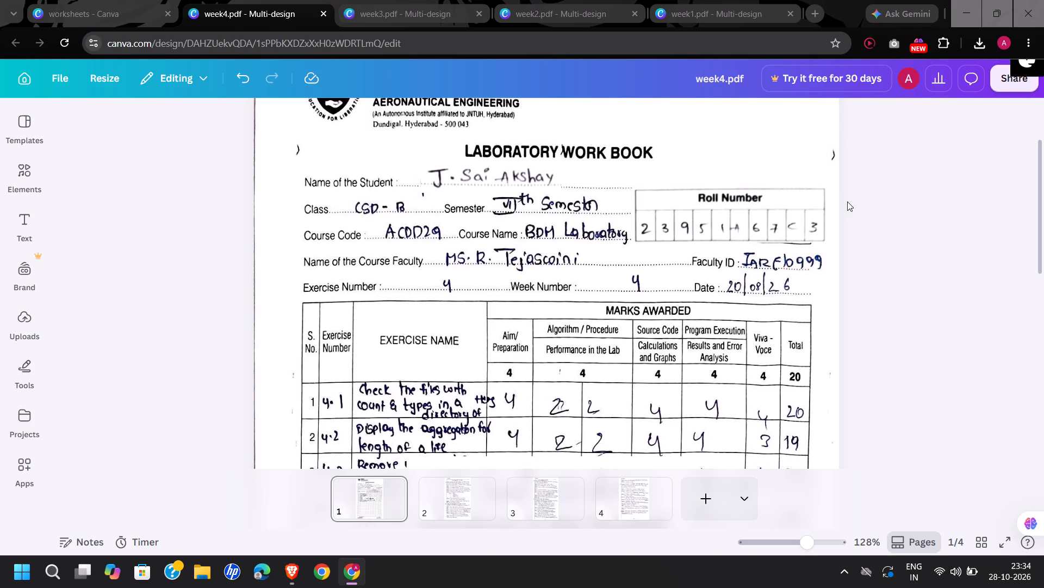
click(771, 218)
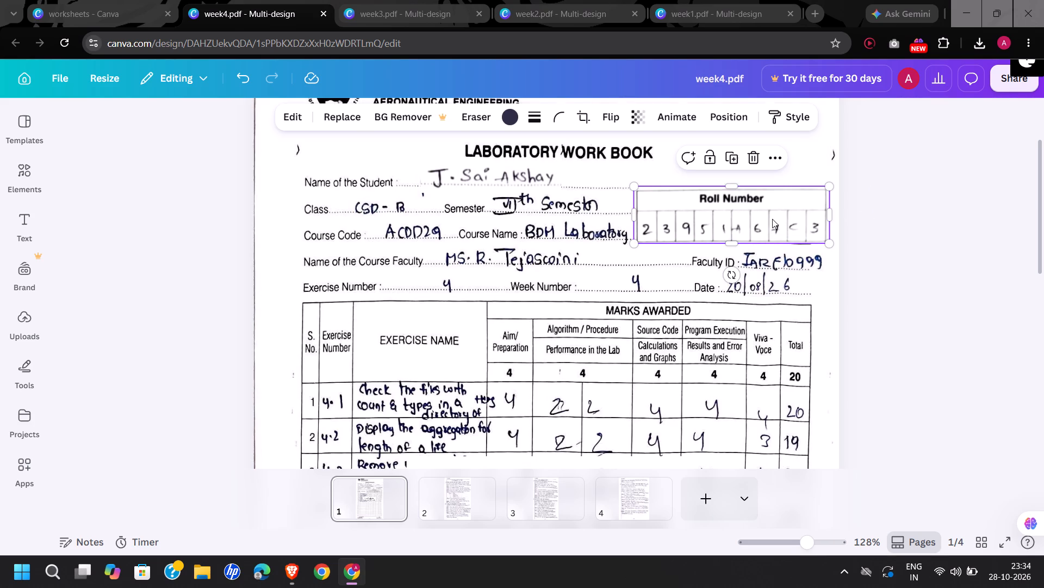
click(944, 230)
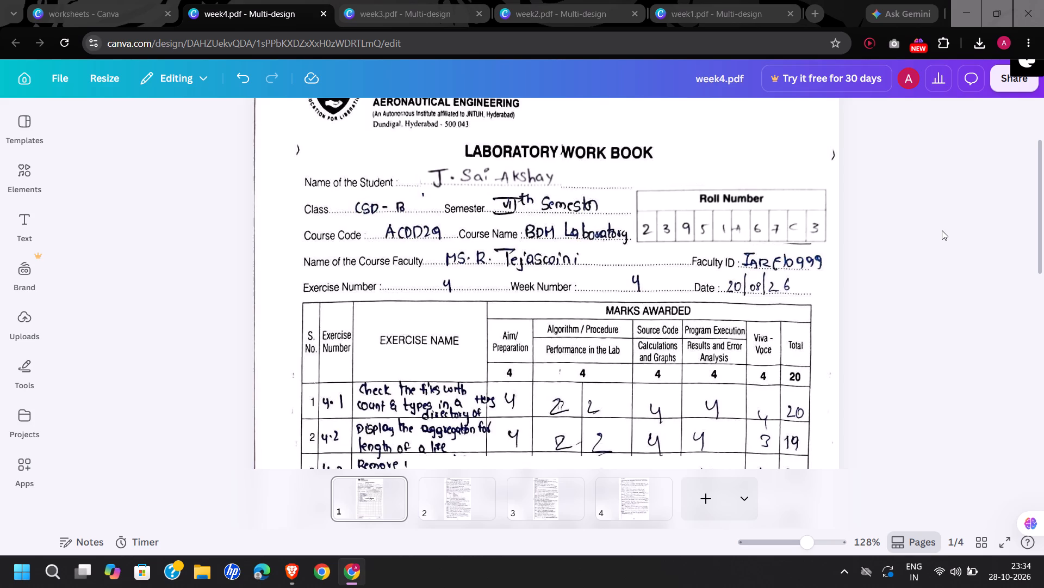
Shrink the student signature snip and move it over the Signature of the Student area at the foot of page 1.
scroll(942, 230, down, 4)
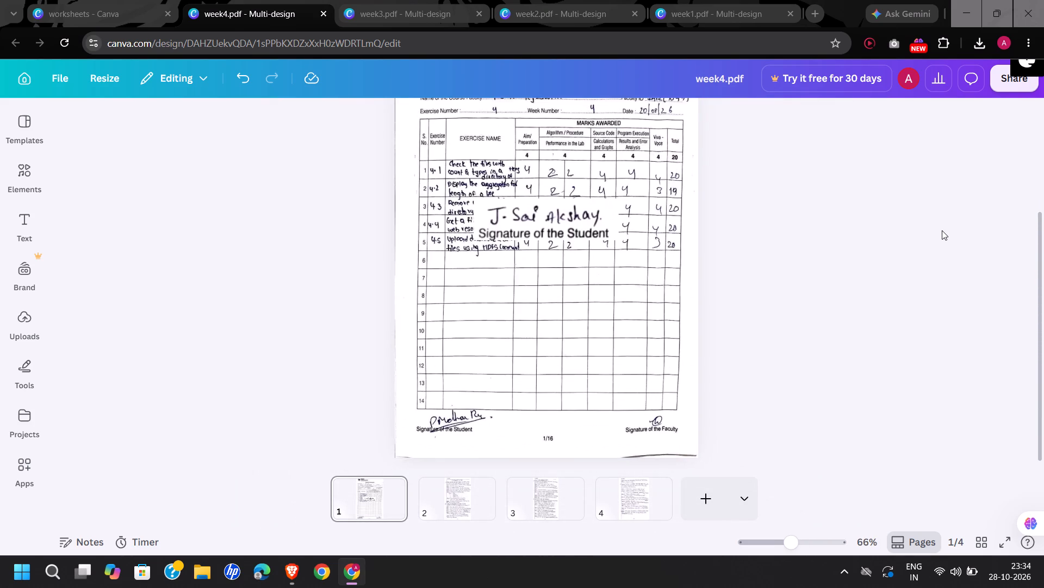
scroll(942, 230, up, 1)
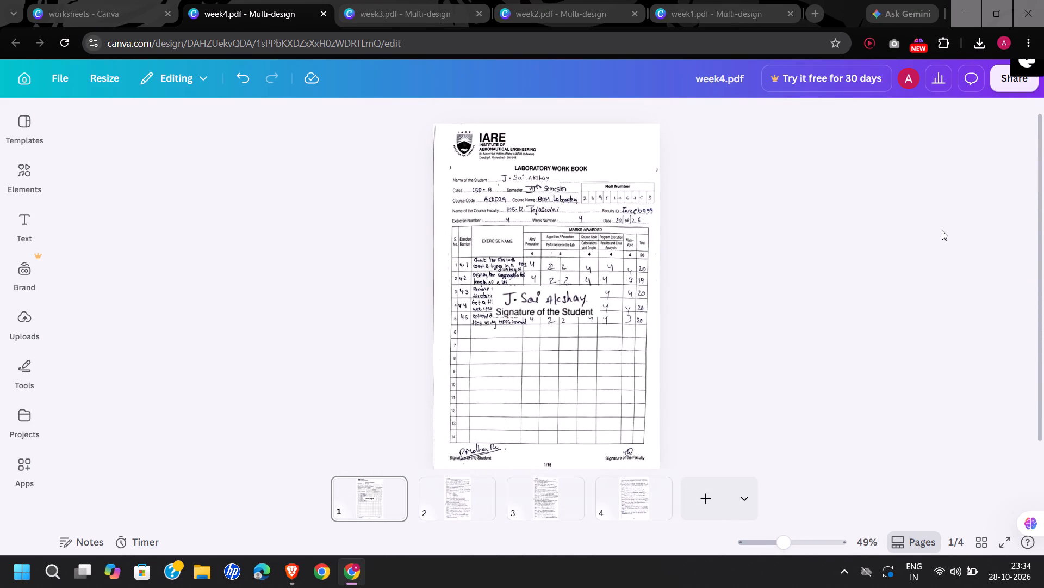
click(567, 299)
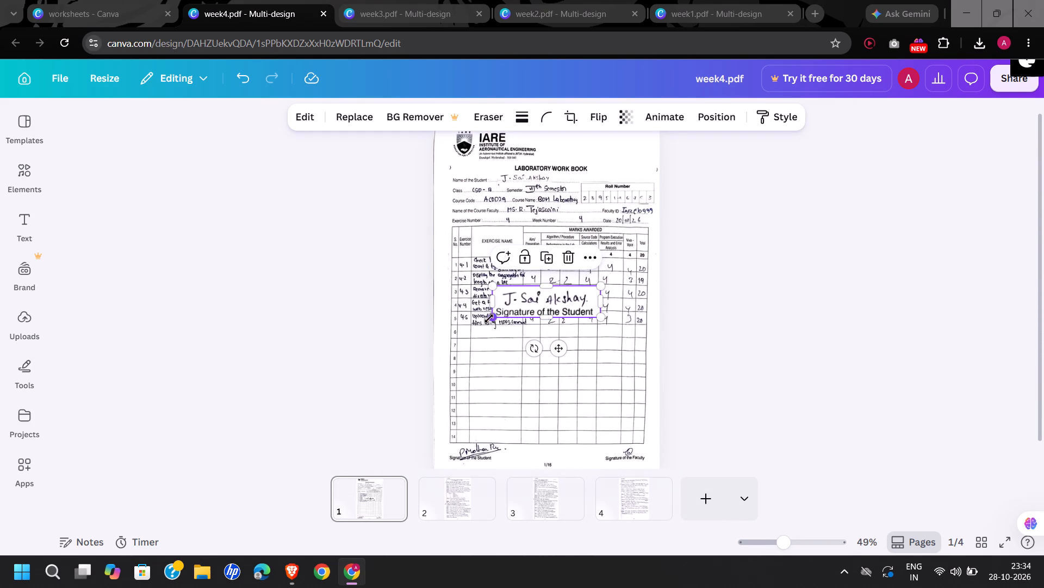
drag(492, 317, 522, 310)
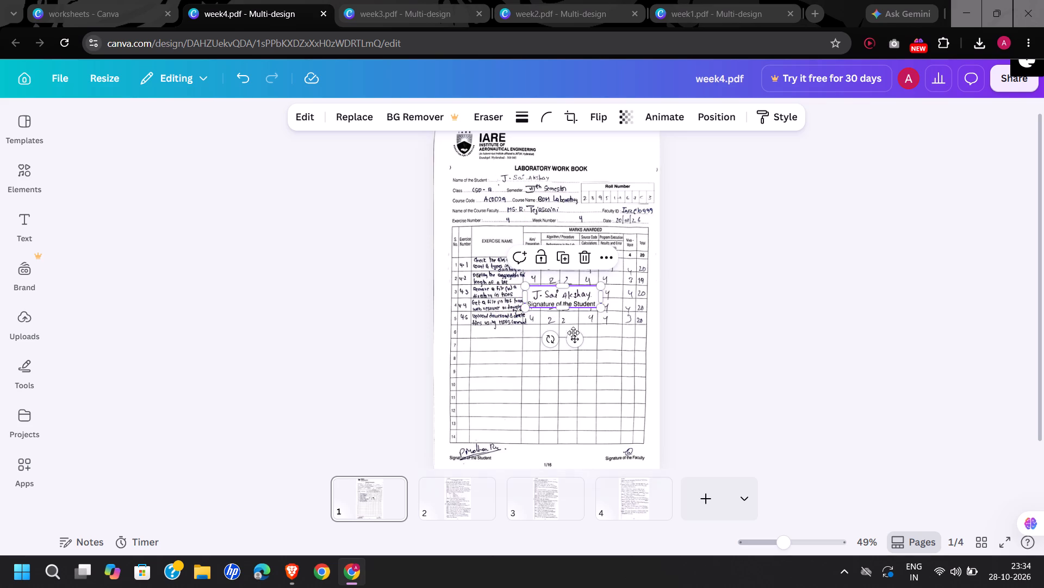
drag(576, 333, 506, 495)
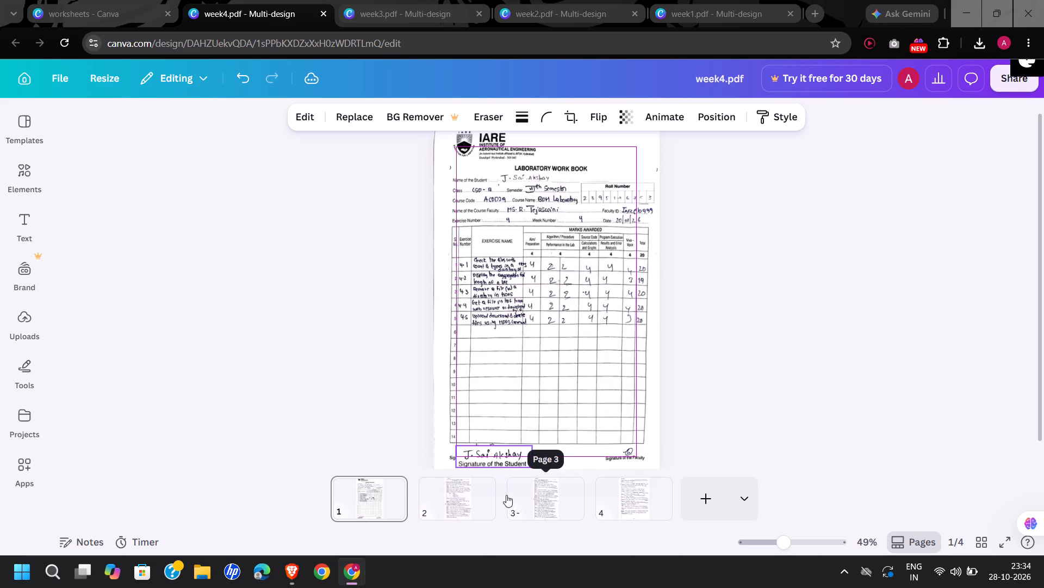
drag(506, 495, 501, 488)
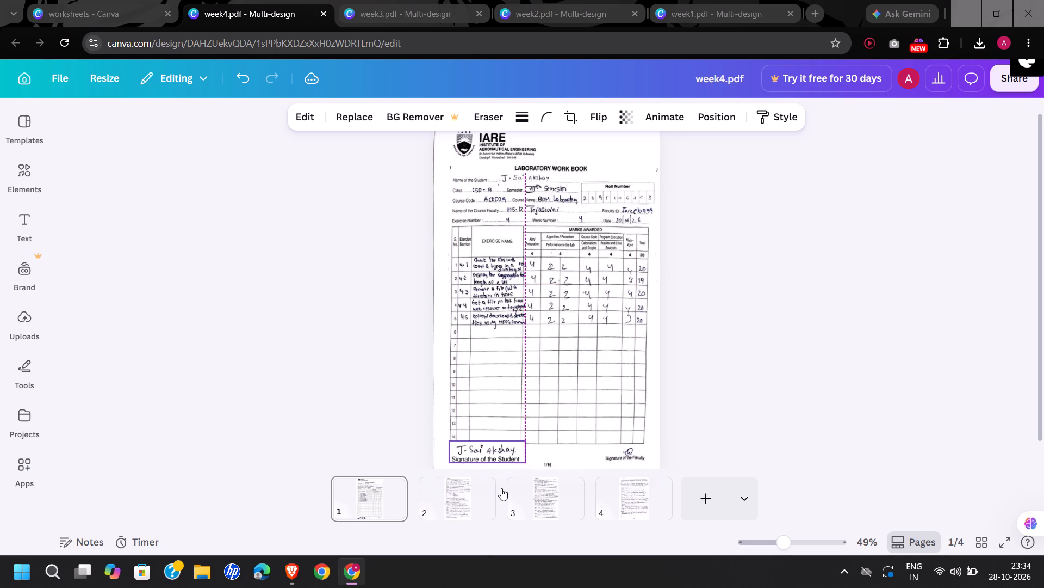
drag(501, 488, 501, 491)
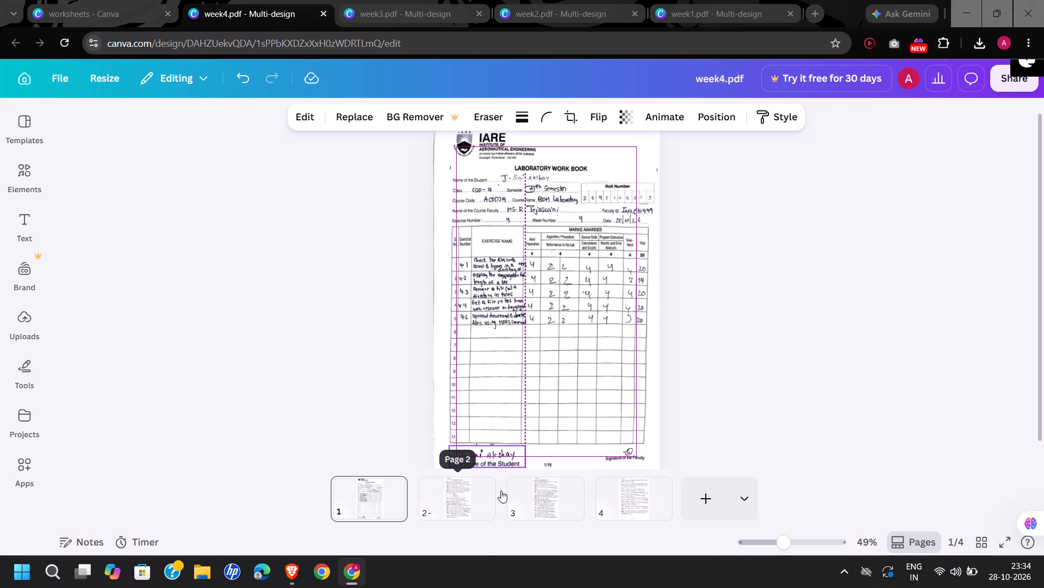
drag(501, 491, 501, 490)
Resize the signature snip closer to the form's lettering and realign it over the old signature and its label.
scroll(803, 370, down, 1)
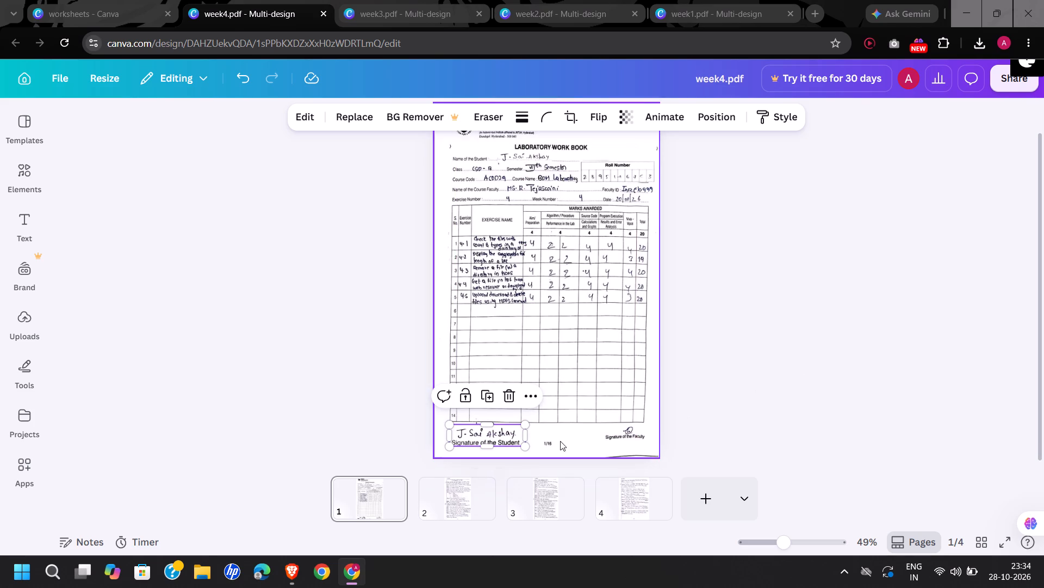
click(496, 430)
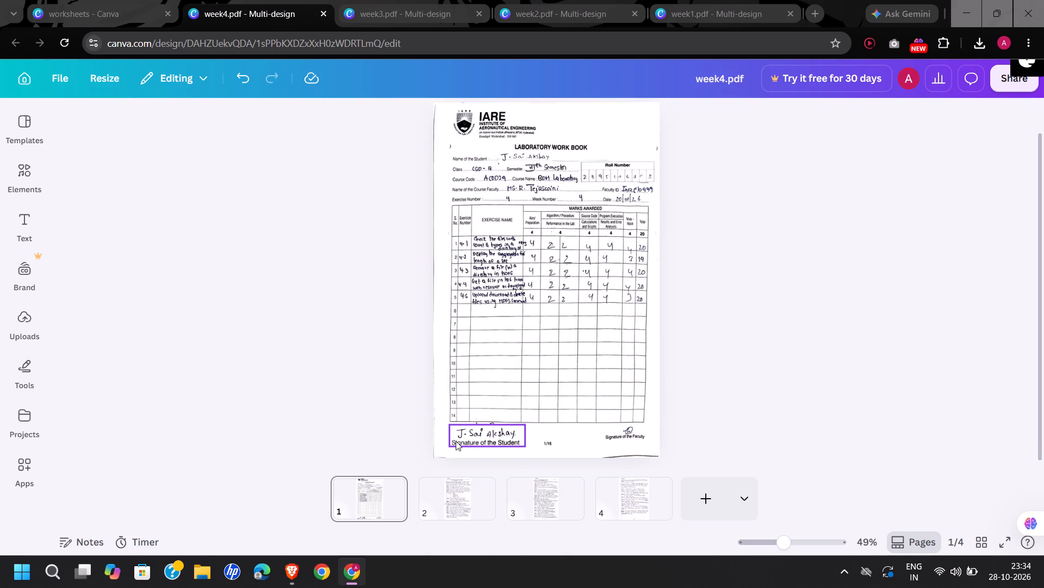
click(463, 438)
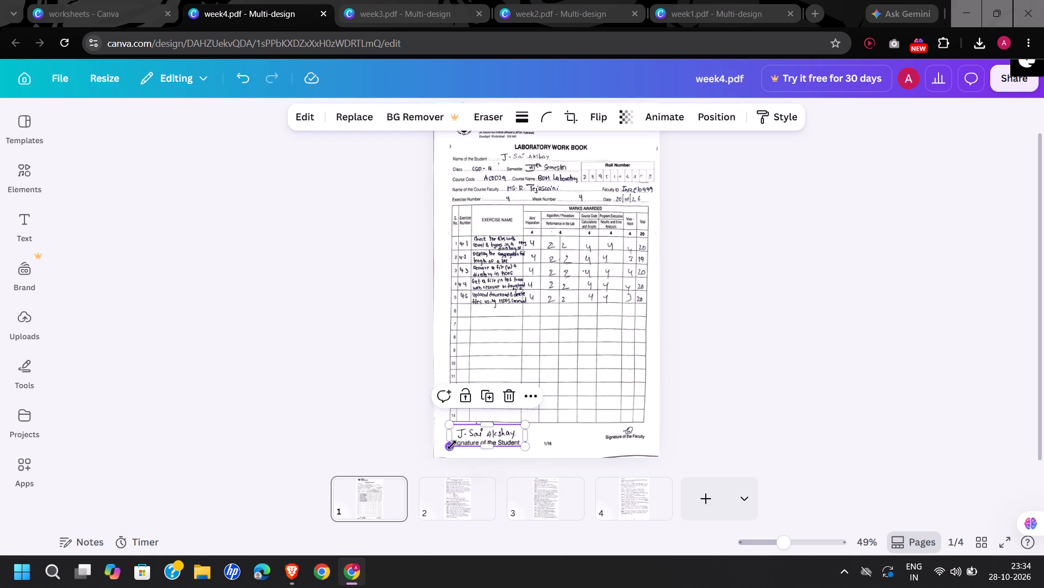
drag(452, 445, 463, 442)
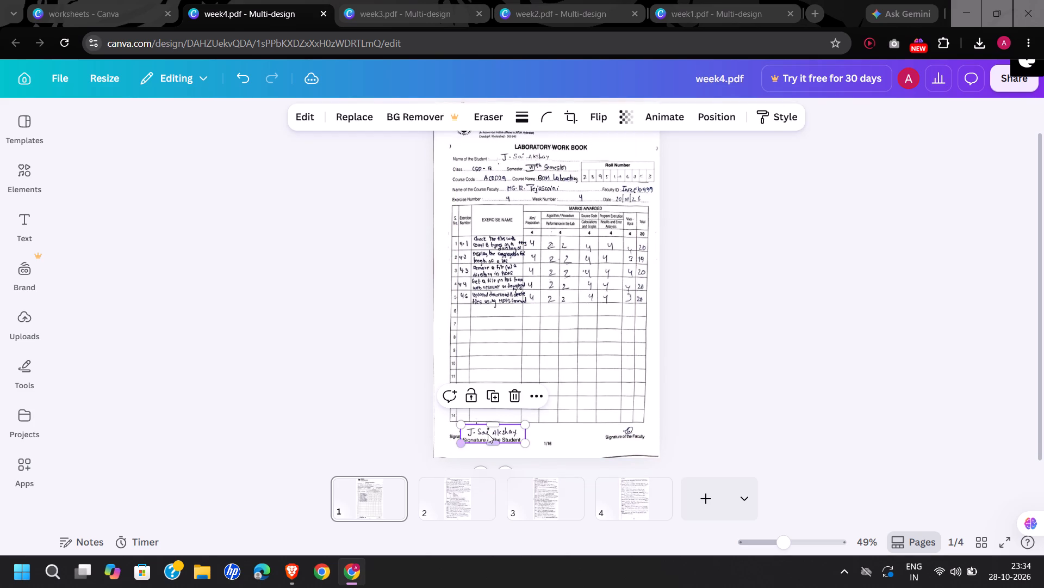
drag(488, 434, 476, 431)
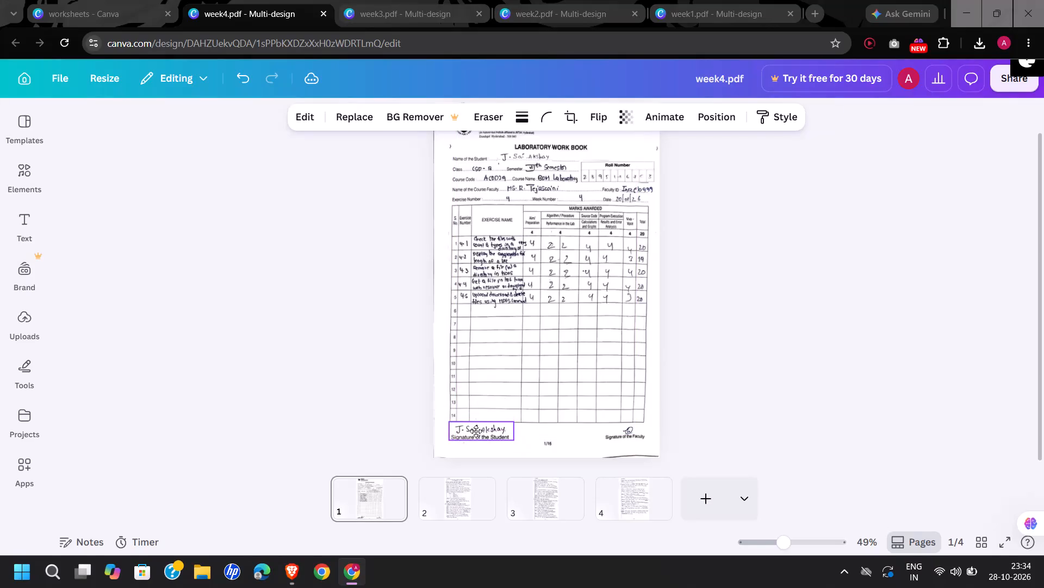
drag(476, 431, 477, 432)
click(774, 362)
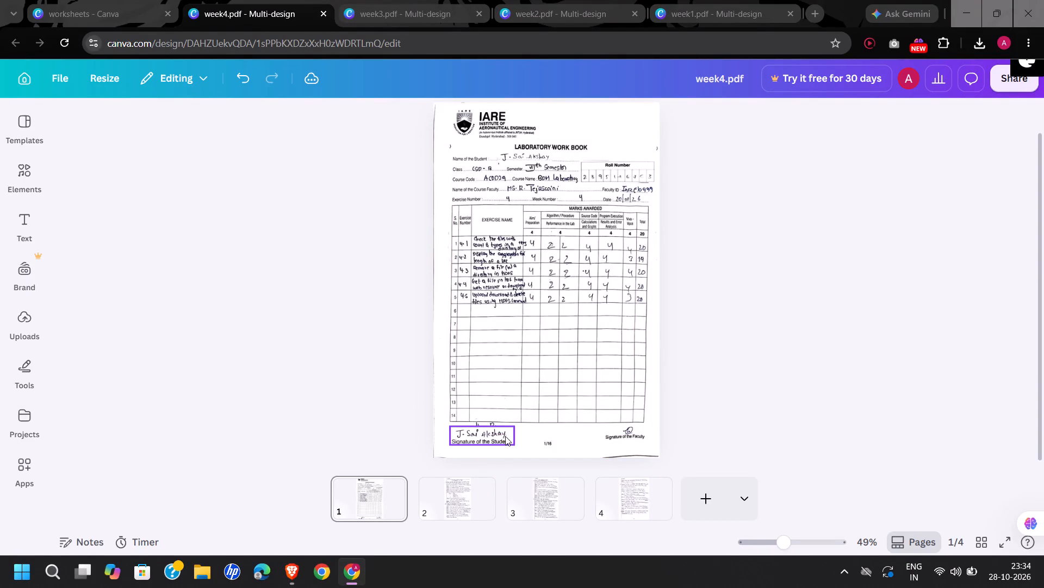
click(501, 437)
click(509, 427)
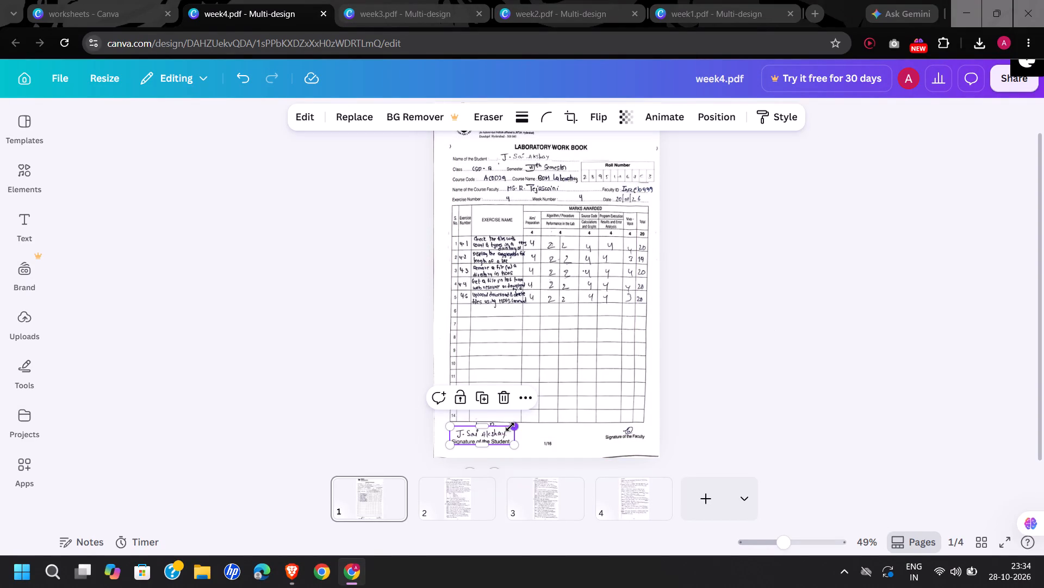
click(494, 439)
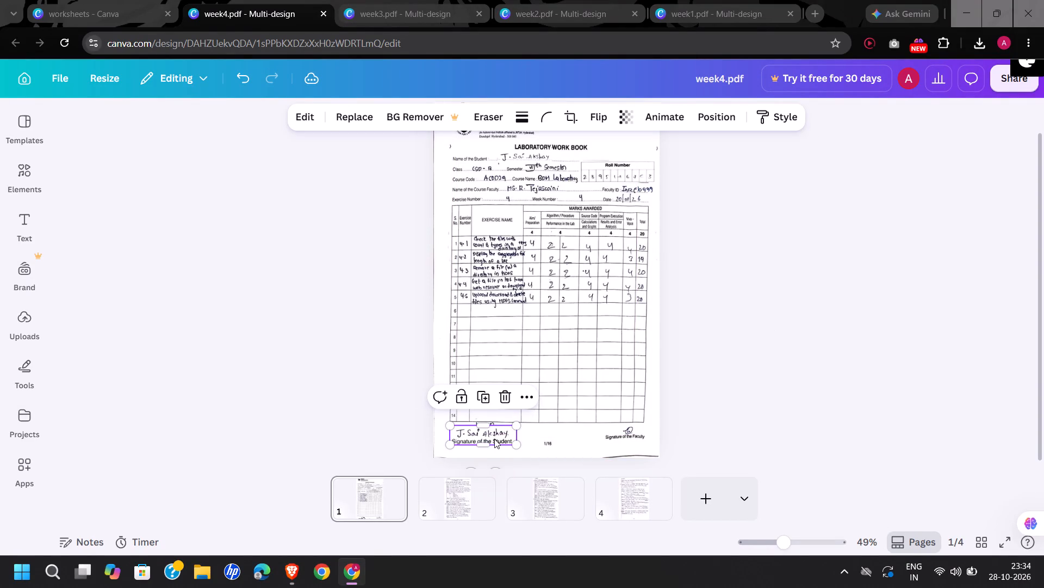
click(496, 436)
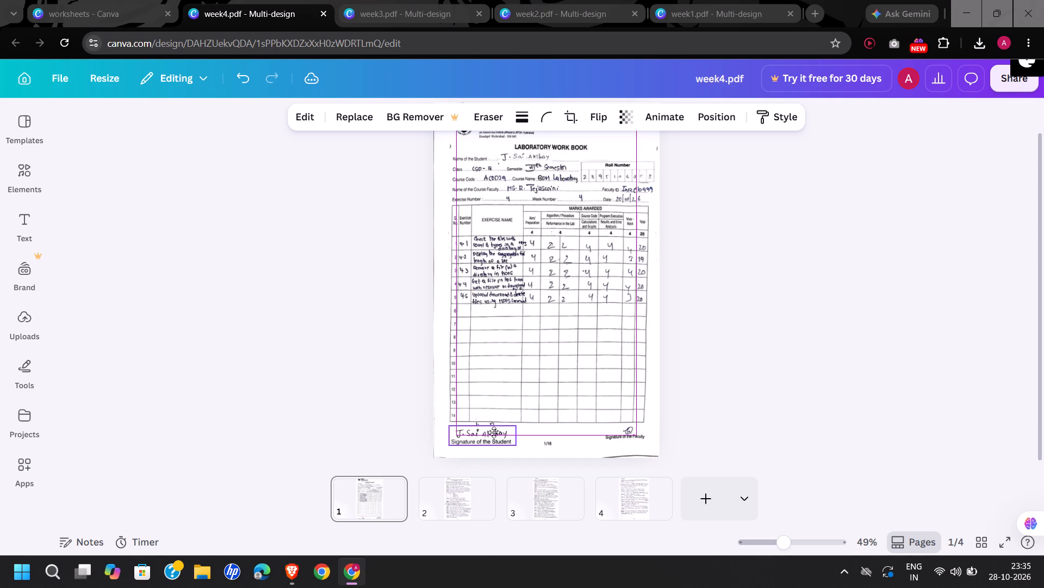
Nudge the signature snip up against the table's bottom edge to hide the old signature strokes showing above it.
click(465, 438)
click(556, 419)
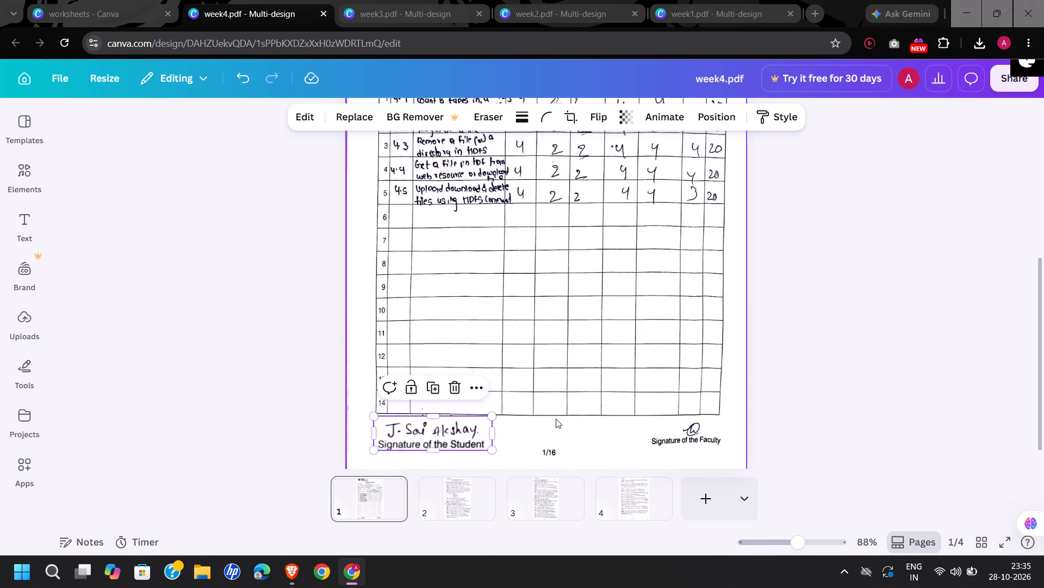
click(466, 442)
key(Up)
key(Up)
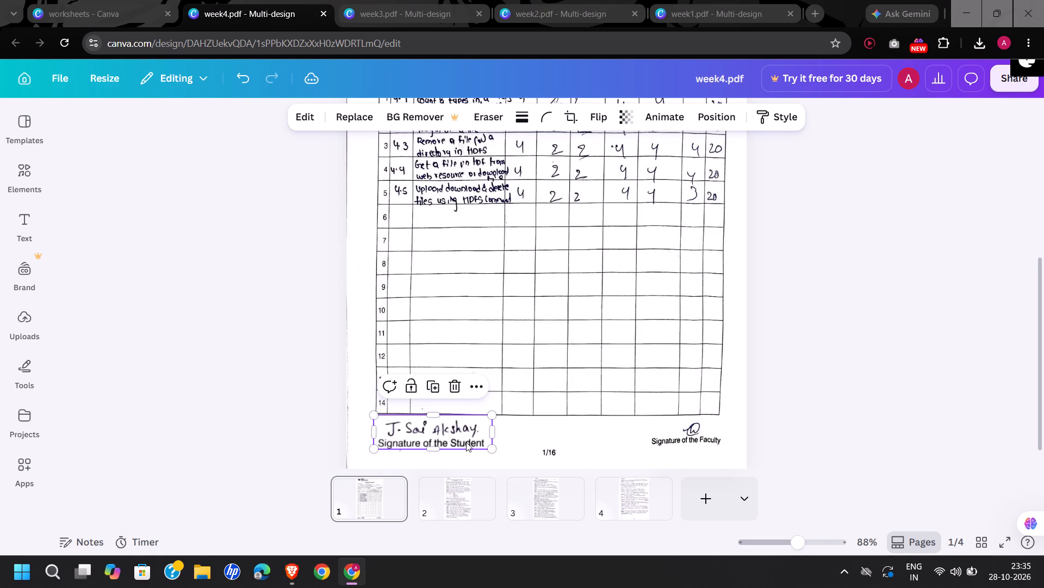
click(980, 329)
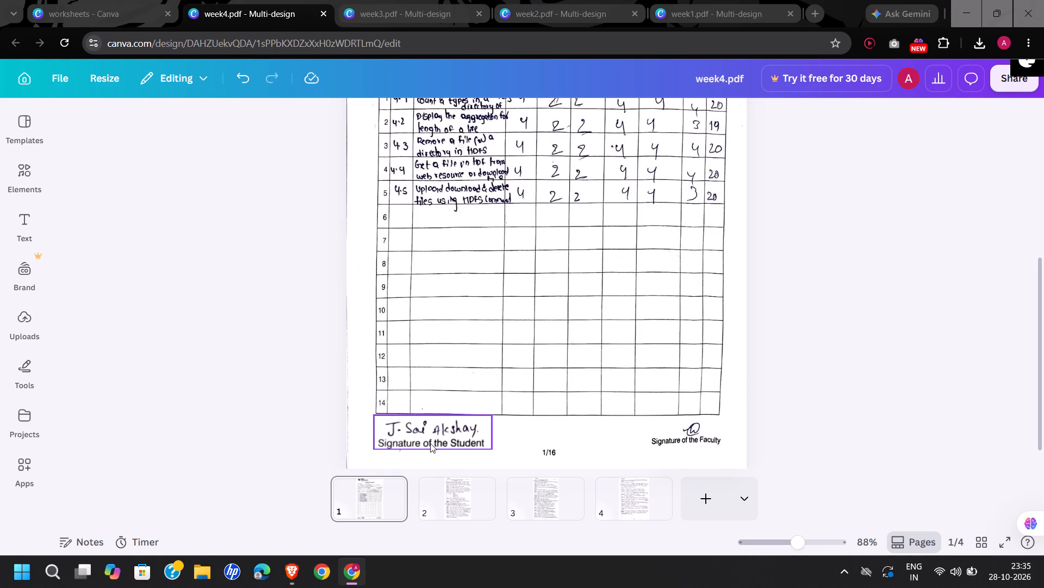
Shrink the signature snip to about 178 by 51 and shift it left over the form's Signature of the Student label.
click(430, 443)
drag(374, 448, 388, 445)
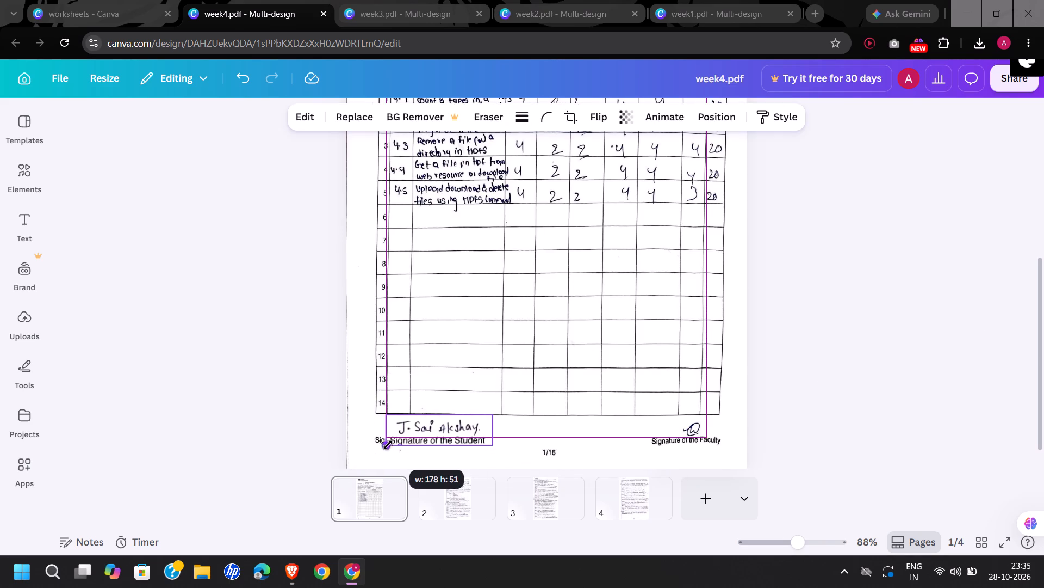
key(Left)
key(Left)
key(Left)
key(Left)
key(Left)
key(Left)
key(Left)
key(Left)
key(Left)
key(Left)
key(Left)
key(Left)
key(Left)
key(Left)
key(Left)
key(Left)
key(Left)
key(Left)
key(Left)
key(Left)
key(Left)
key(Left)
key(Left)
key(Left)
key(Left)
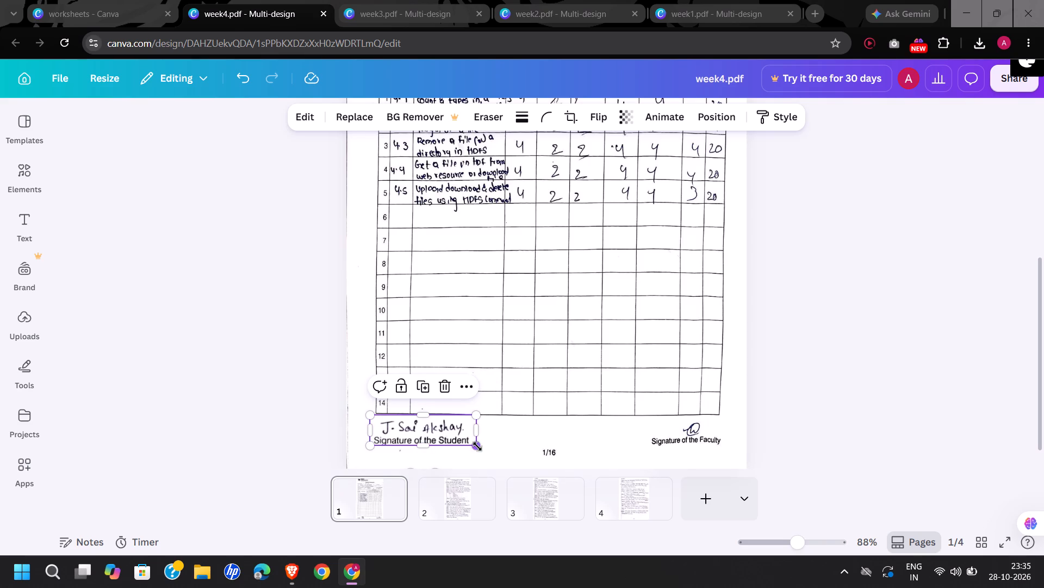
Shrink the signature snip to about 159 by 46 and nudge it down over the Signature of the Student label.
drag(477, 446, 467, 443)
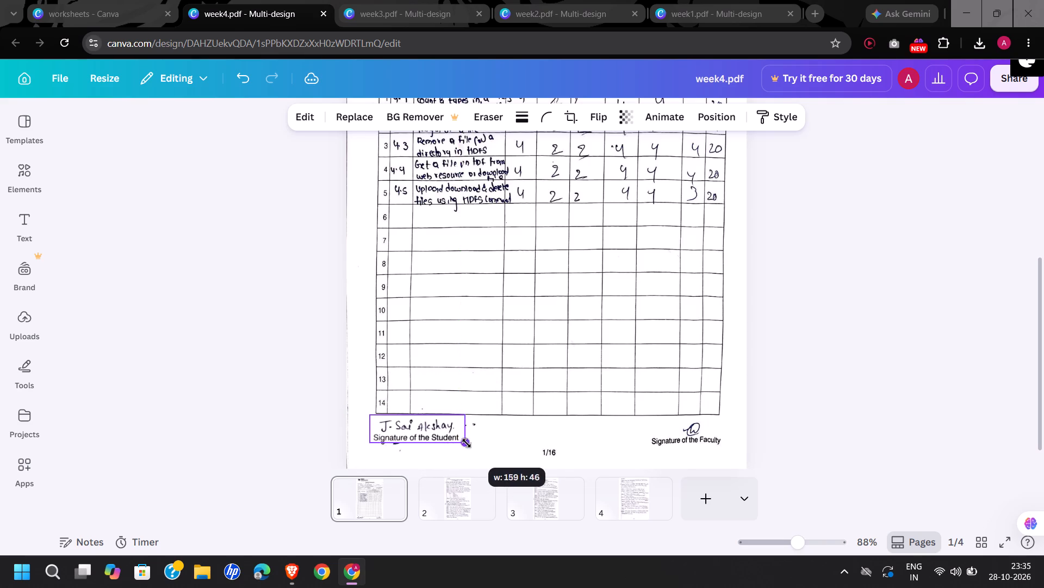
drag(467, 443, 469, 445)
key(Down)
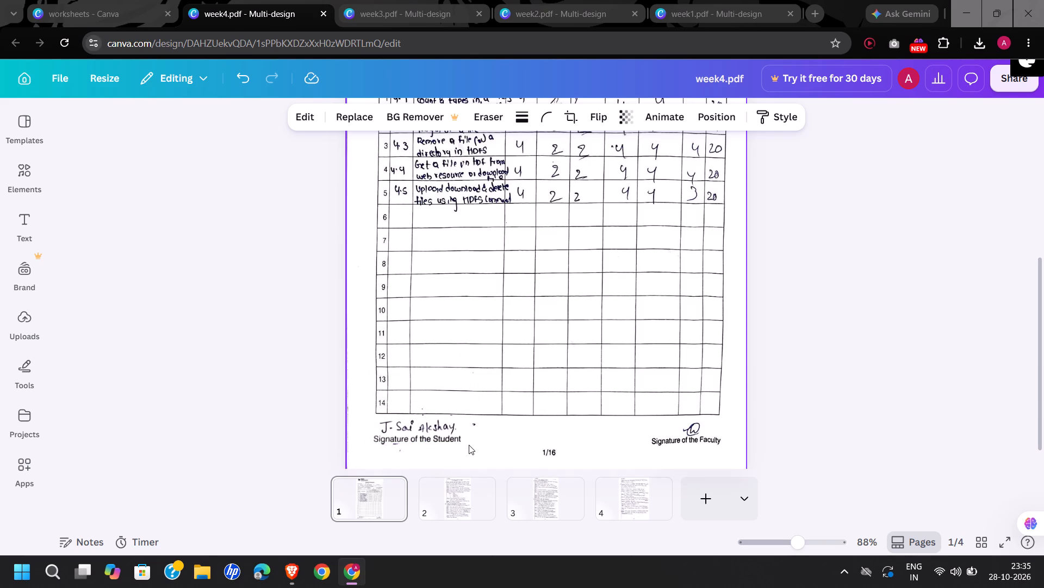
key(Down)
key(Down)
key(Up)
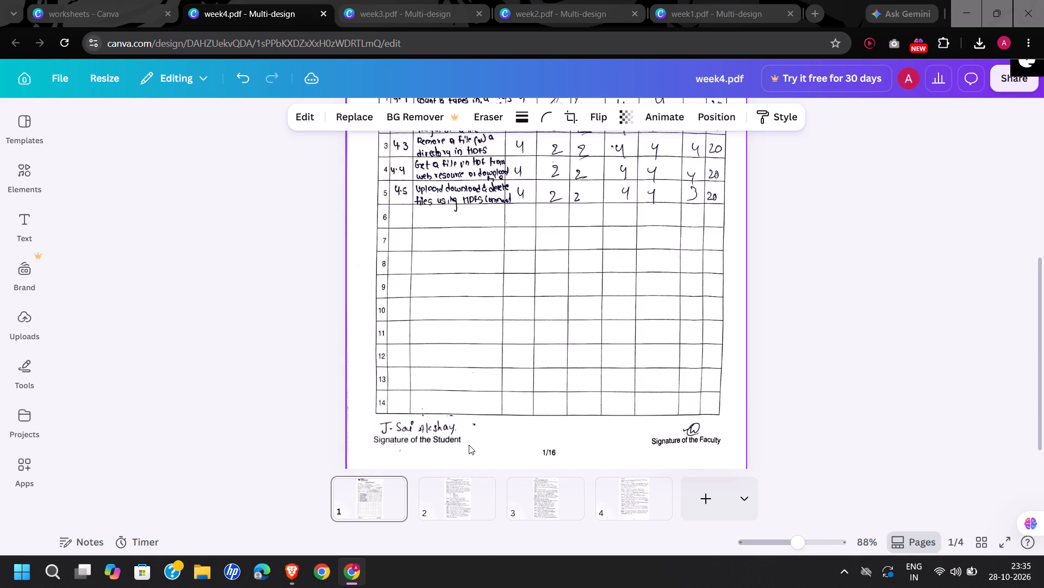
click(1033, 392)
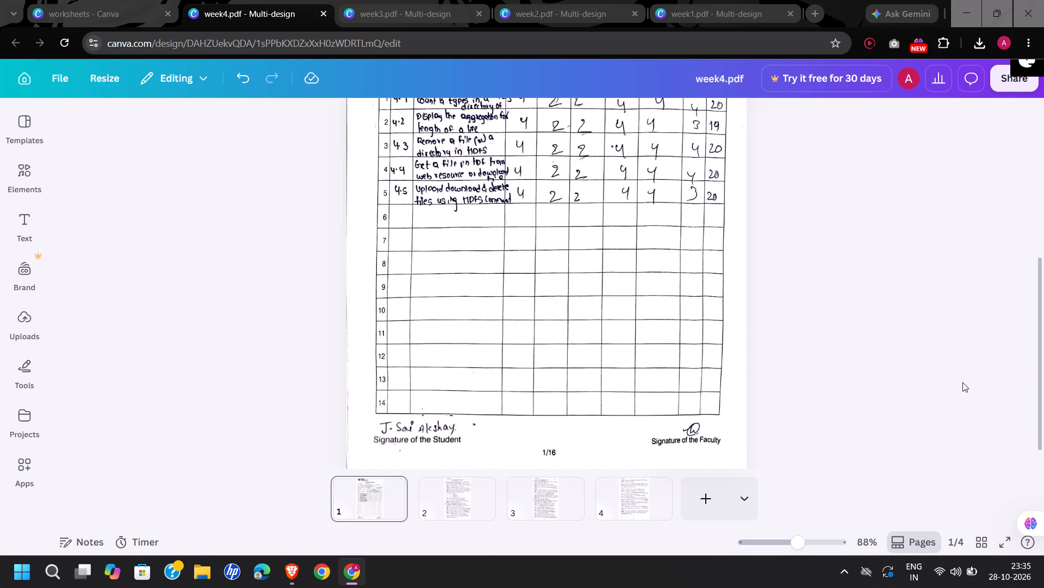
Download all pages of the design as a PDF and save it as dbmweek4.pdf in the worksheets folder.
scroll(923, 352, up, 1)
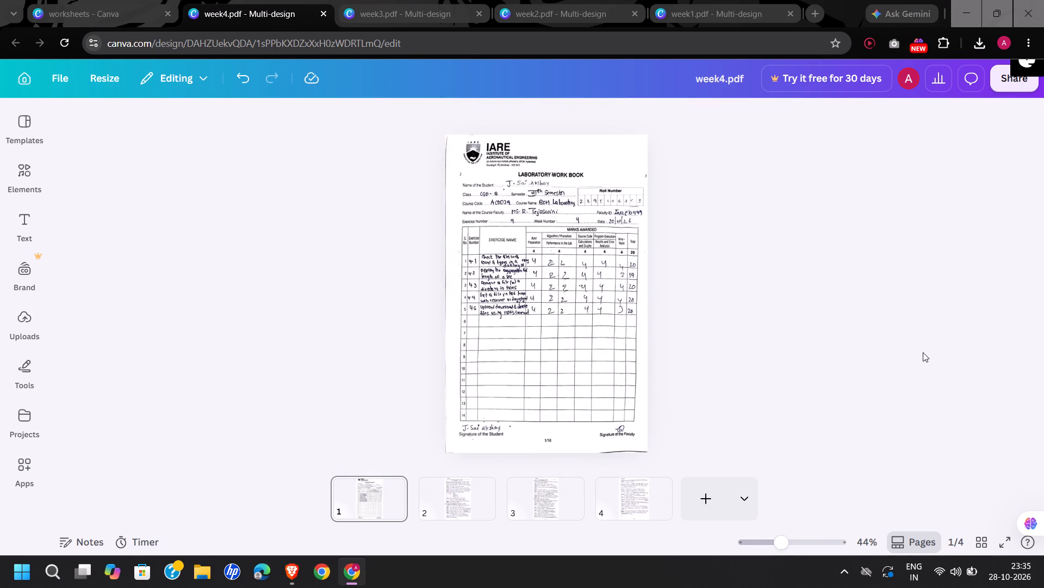
click(1012, 85)
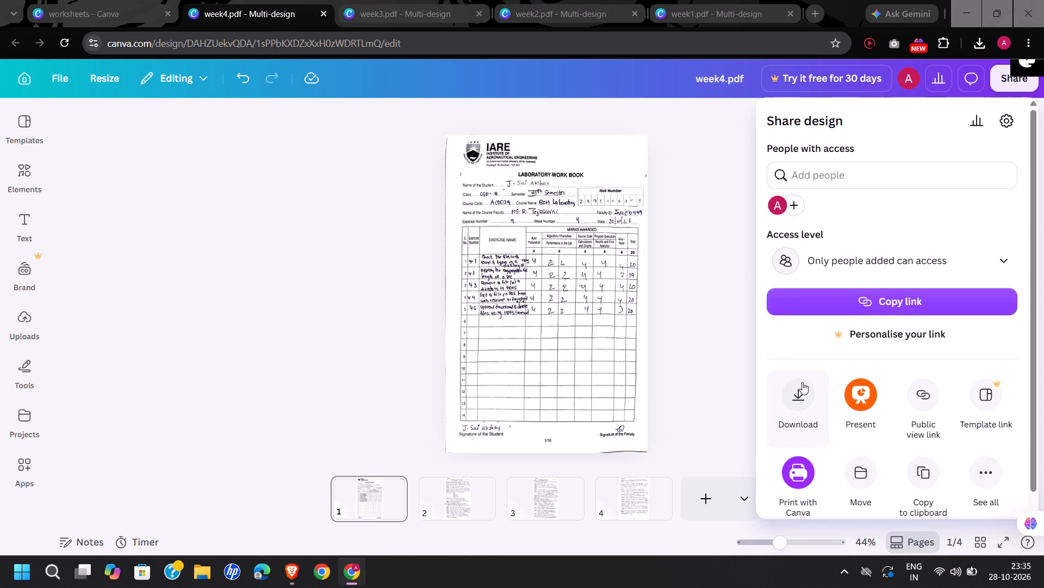
click(802, 382)
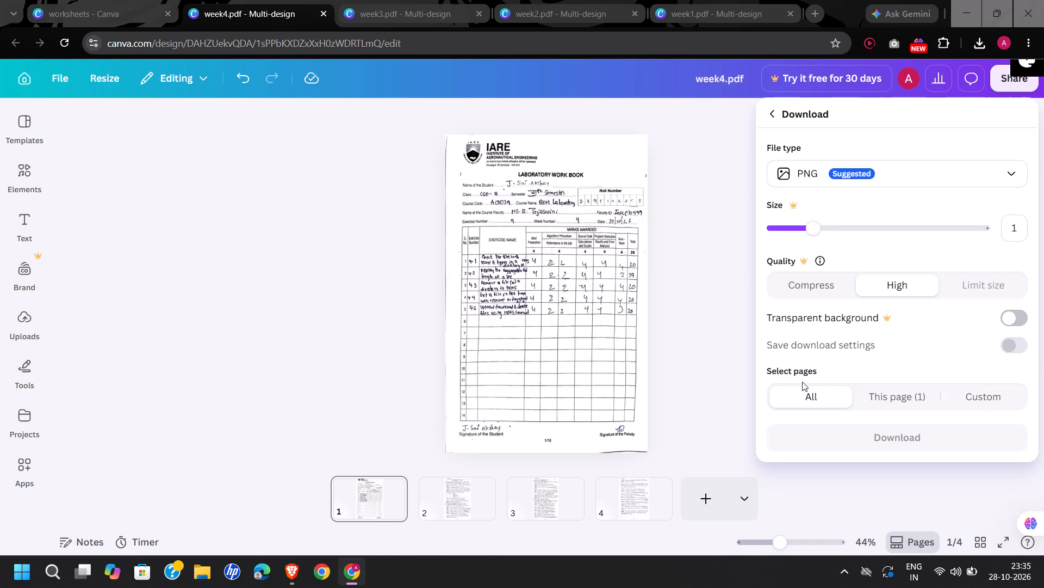
click(933, 172)
click(824, 282)
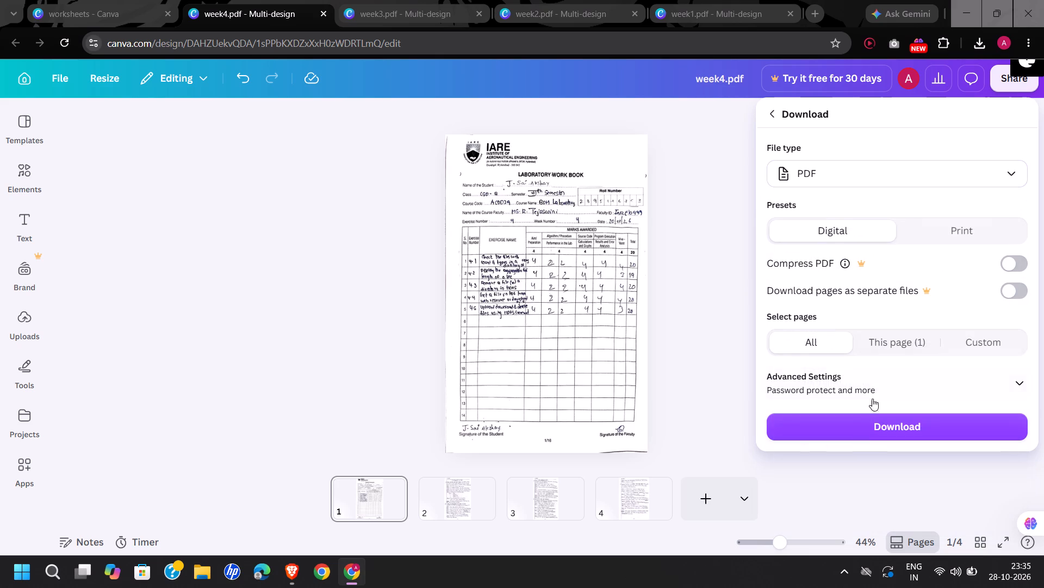
click(856, 426)
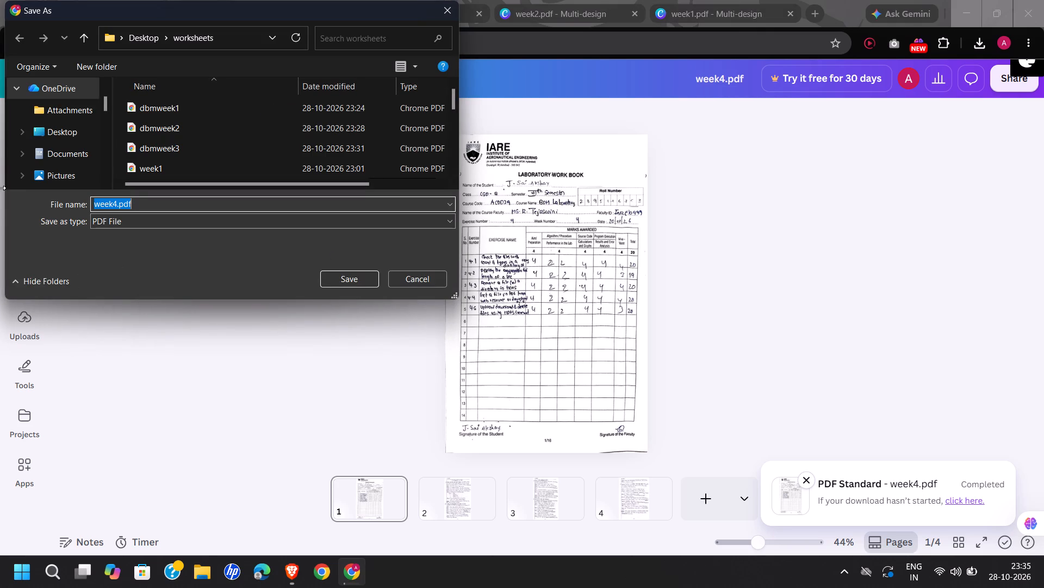
click(92, 203)
key(super+v)
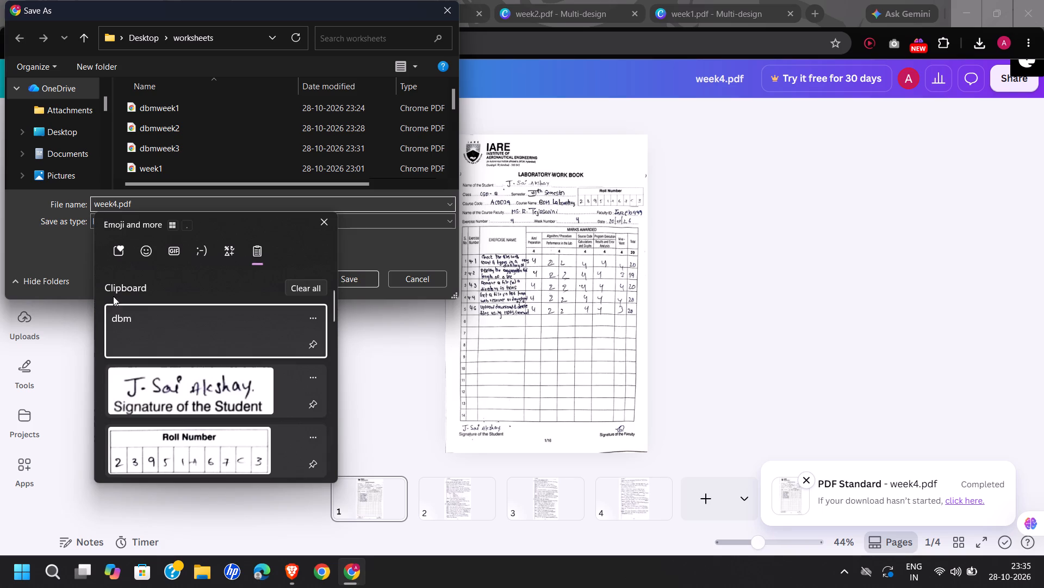
click(132, 326)
key(ctrl+v)
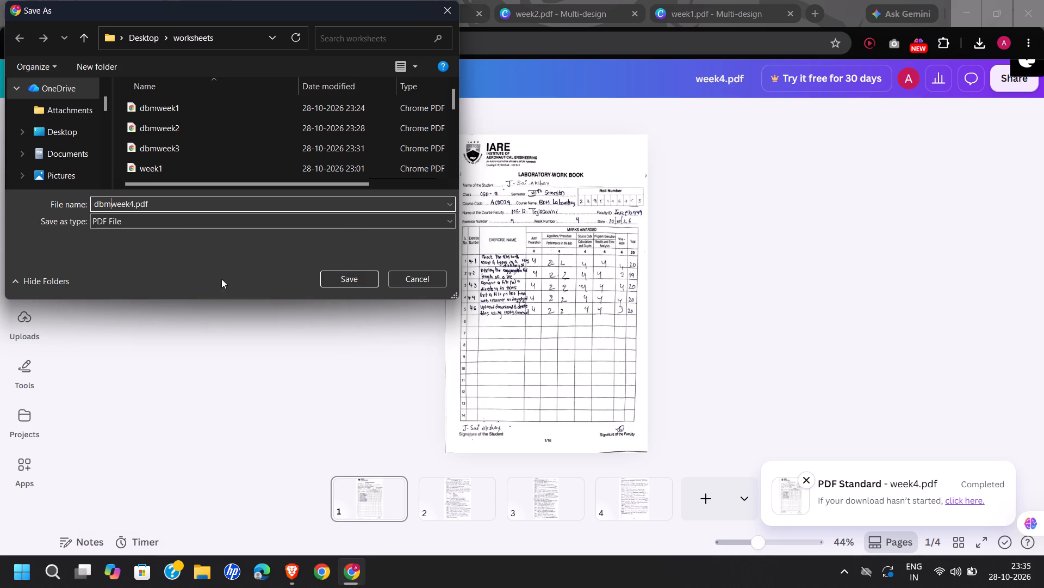
click(336, 278)
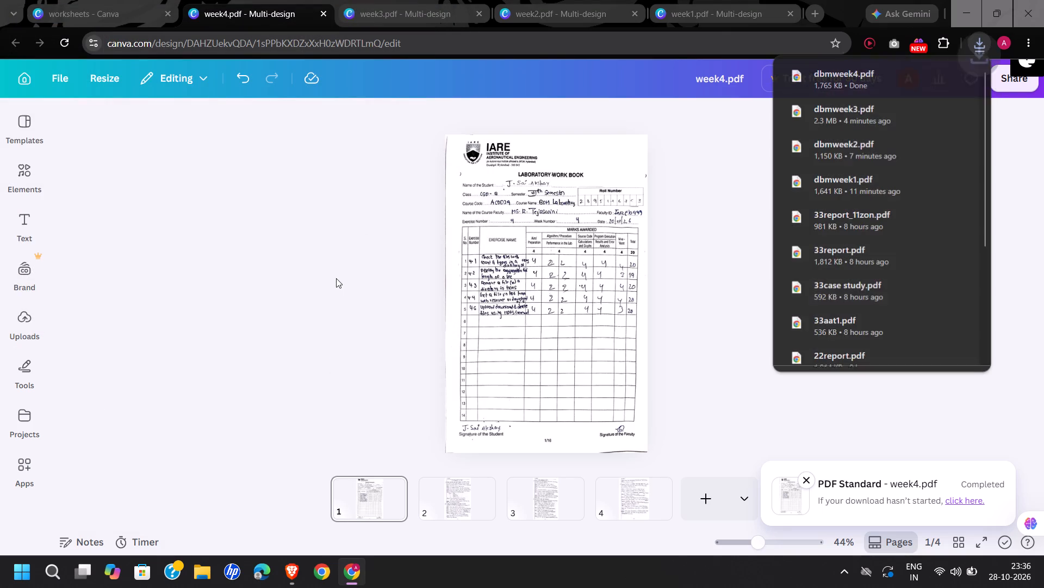
Open week5.pdf from the worksheets folder and lock its page 1 scan in place.
click(80, 6)
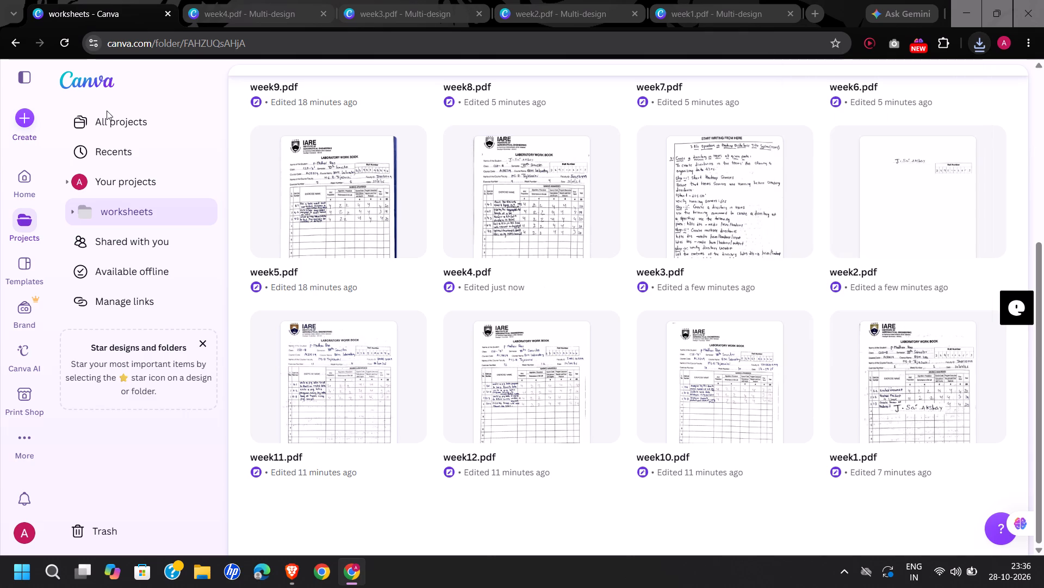
click(345, 216)
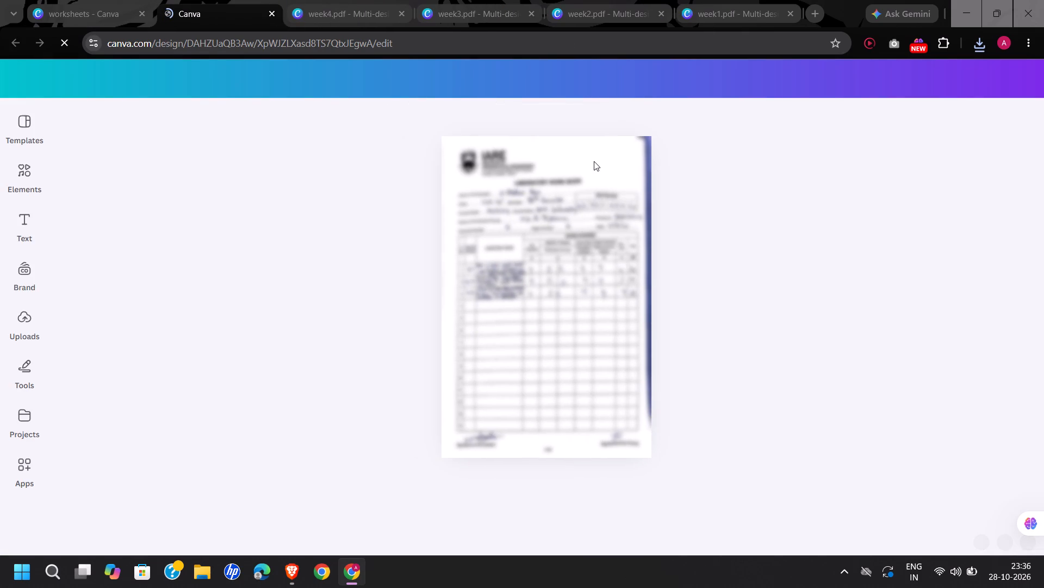
click(594, 161)
click(594, 161)
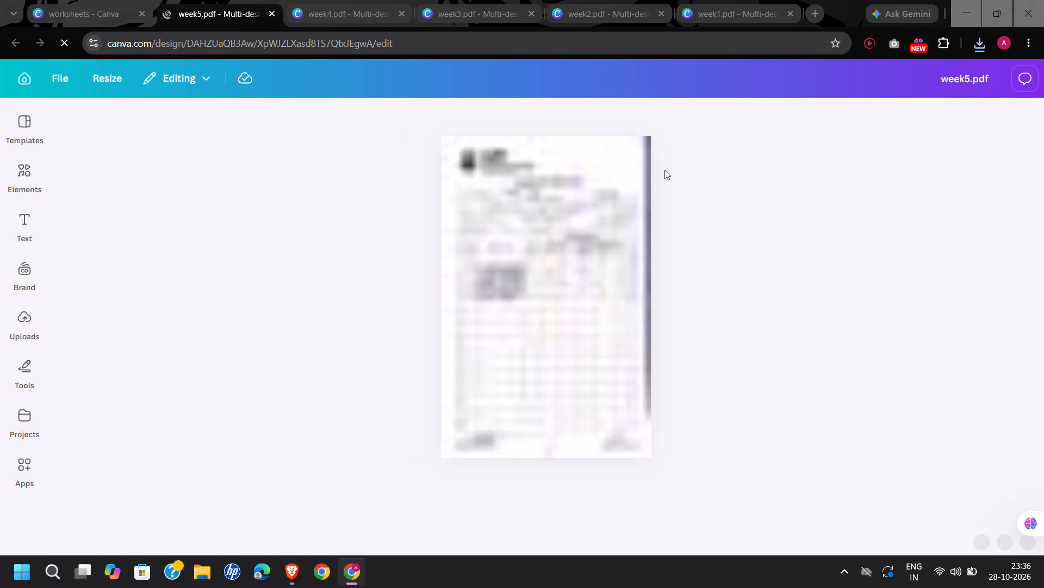
click(602, 158)
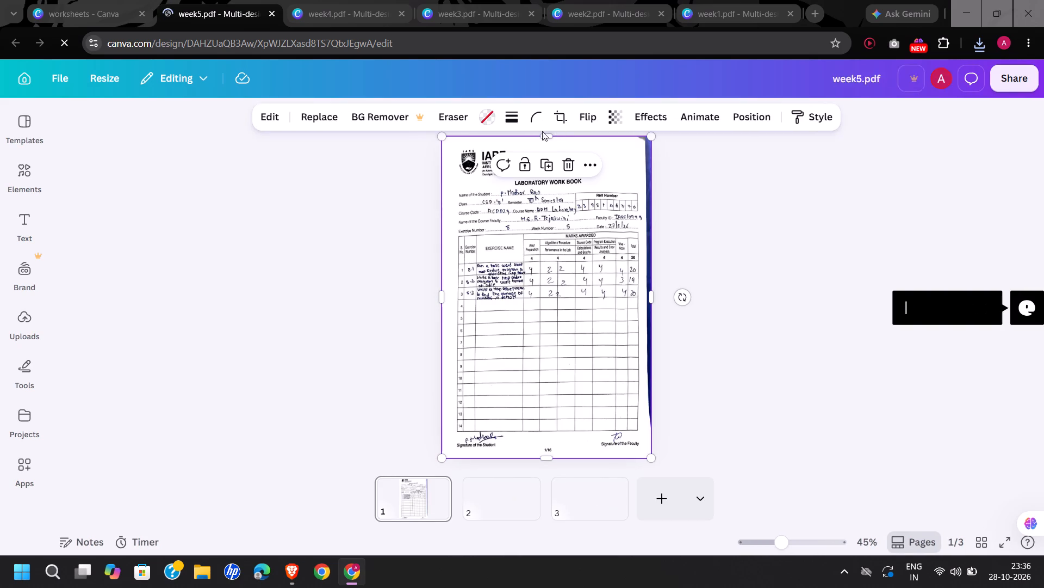
click(524, 160)
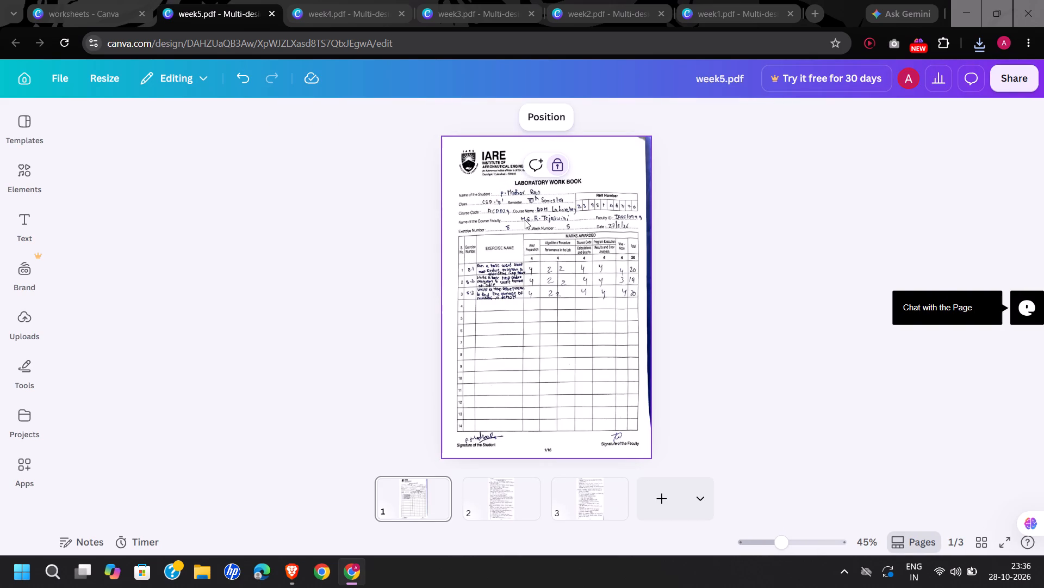
Paste the signature, roll number and name snips from the clipboard history onto page 1.
key(super+v)
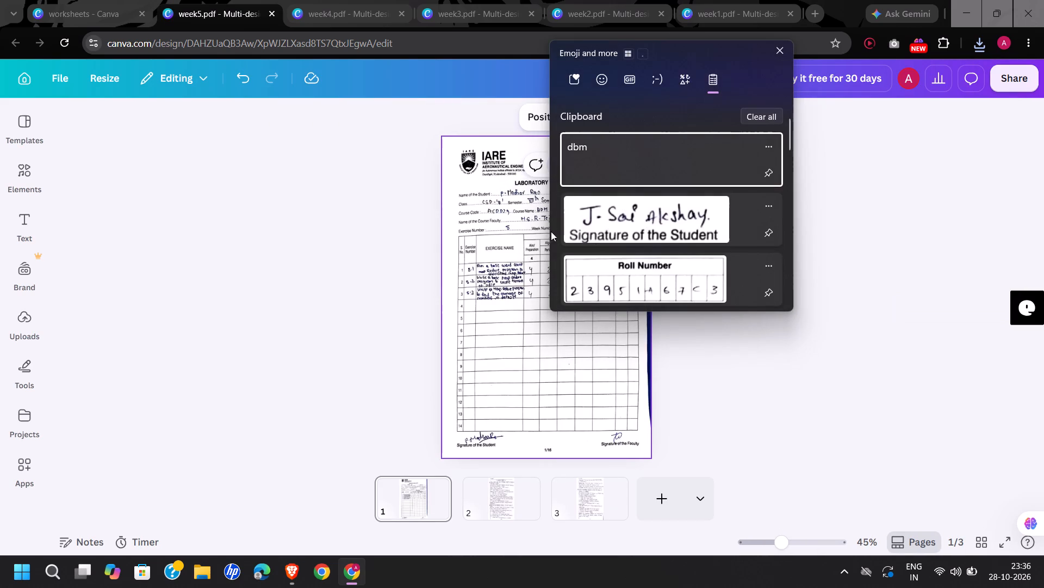
ctrl+click(620, 220)
key(ctrl+v)
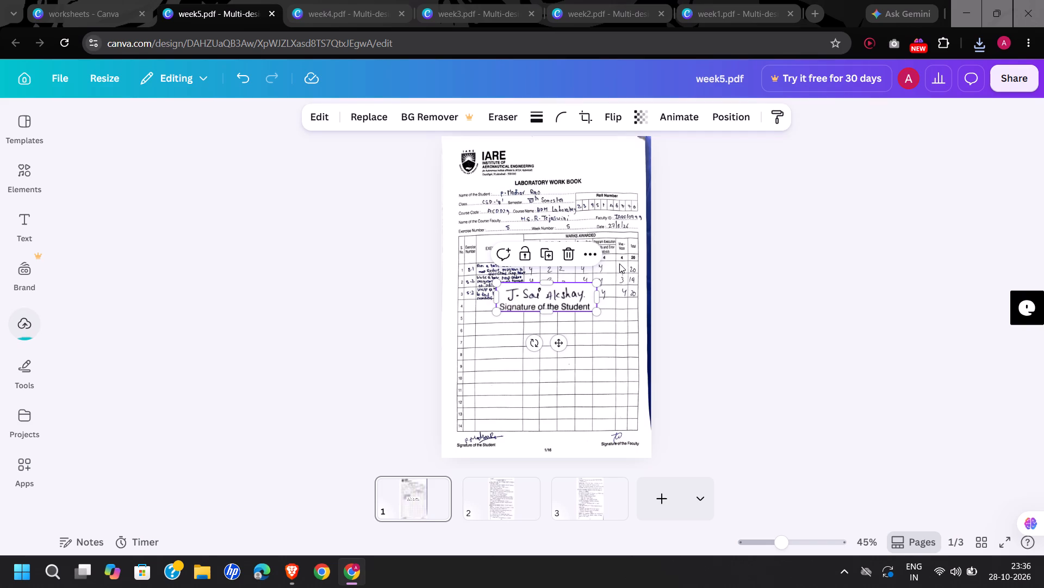
key(super+v)
click(630, 289)
key(ctrl+v)
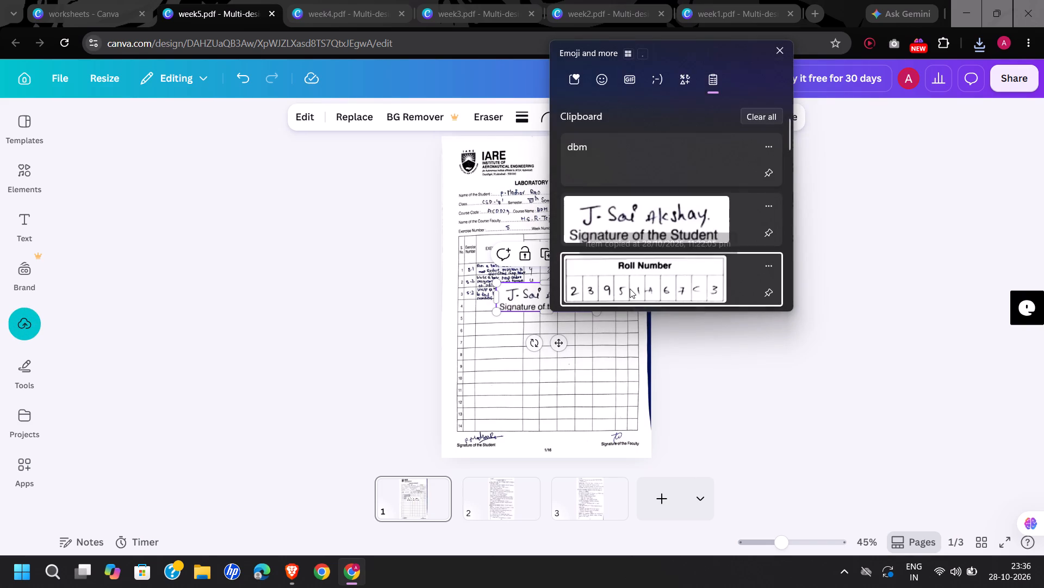
key(super+v)
scroll(667, 262, down, 1)
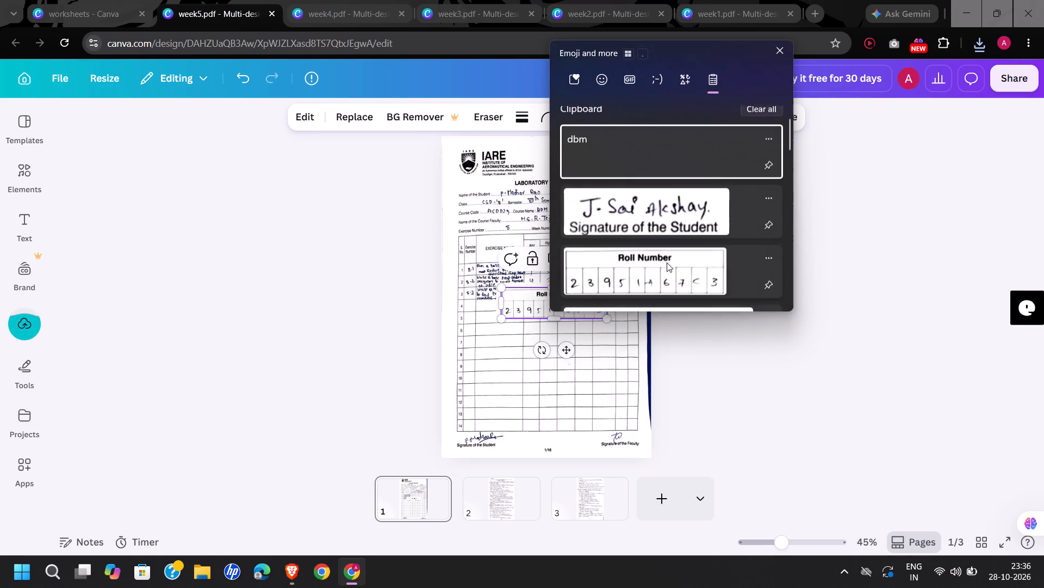
scroll(667, 262, down, 1)
click(661, 264)
key(ctrl+v)
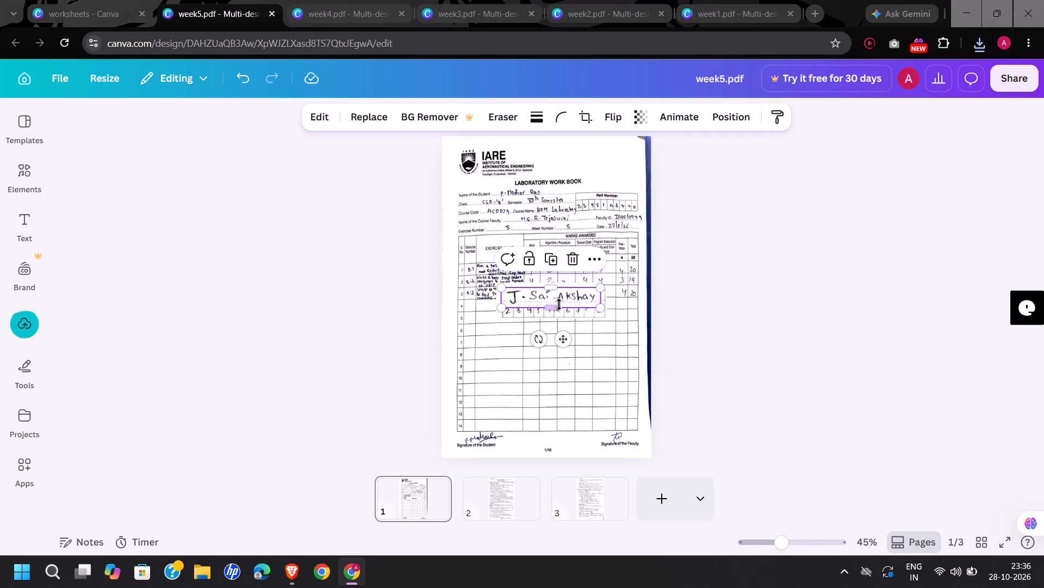
Shrink the name snip and move it over the handwritten name on the Name of the Student line.
click(558, 299)
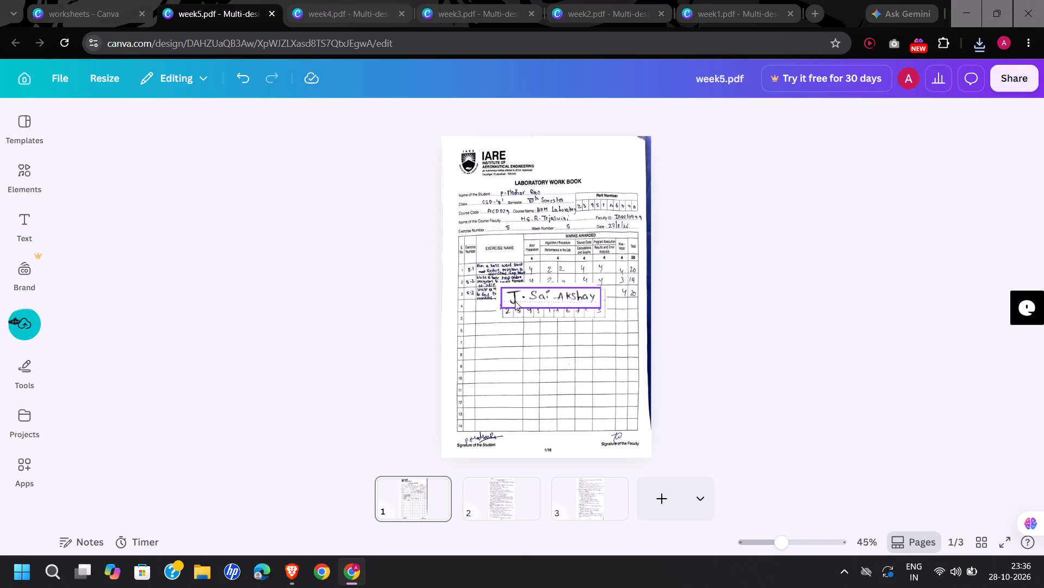
click(506, 295)
drag(502, 308, 523, 303)
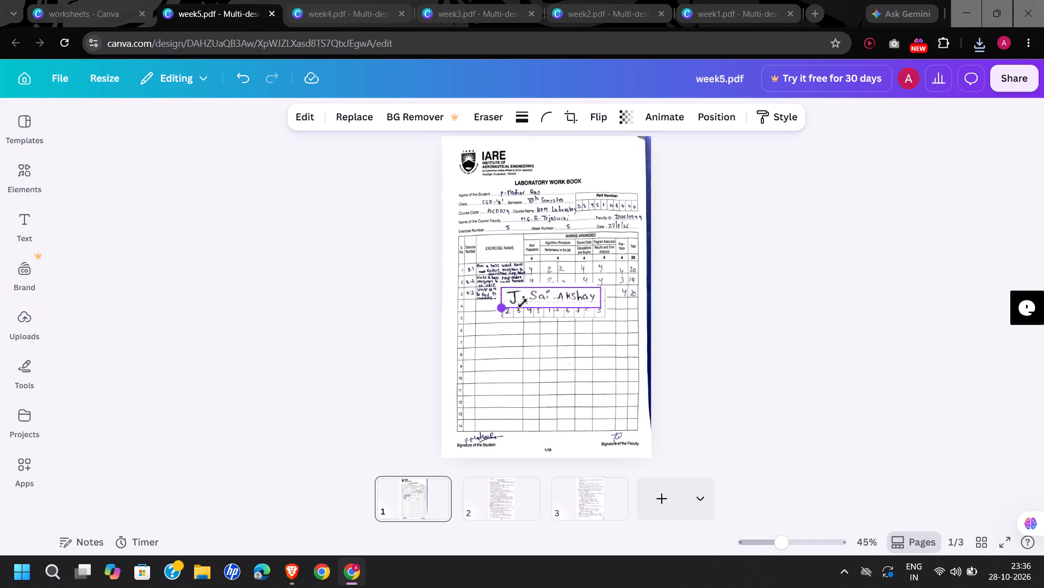
drag(523, 303, 539, 301)
drag(580, 335, 539, 241)
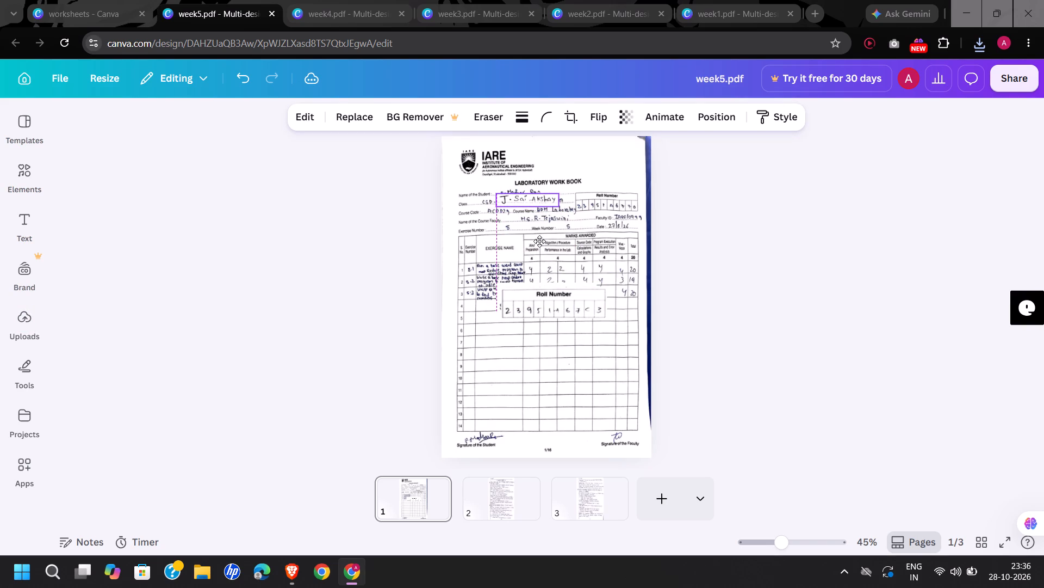
drag(539, 241, 537, 230)
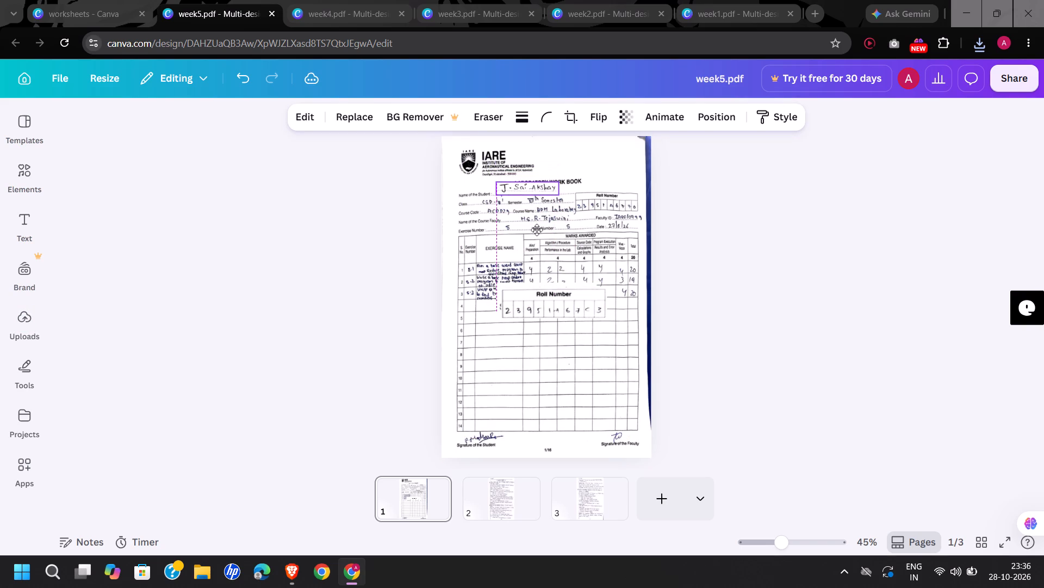
drag(537, 230, 539, 231)
Move the roll number snip over the Roll Number box and the signature snip to the Signature of the Student area.
drag(562, 305, 585, 236)
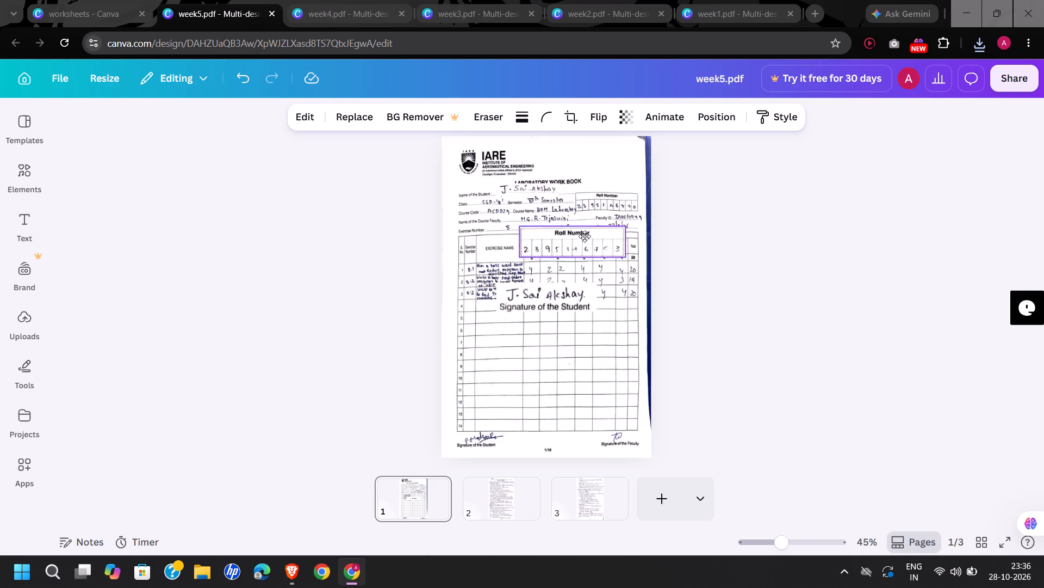
drag(585, 236, 605, 209)
drag(564, 293, 518, 461)
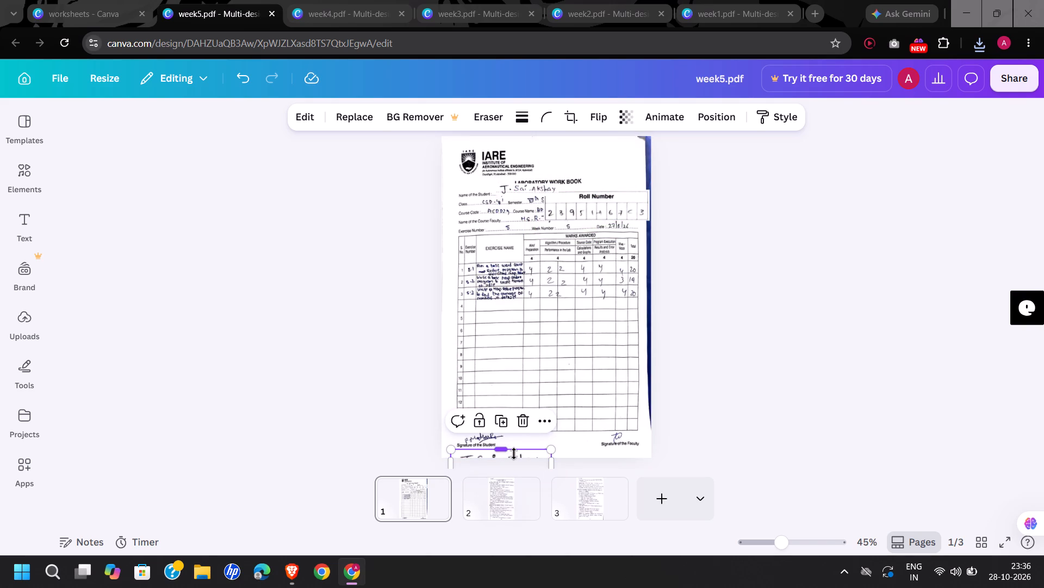
key(ctrl+z)
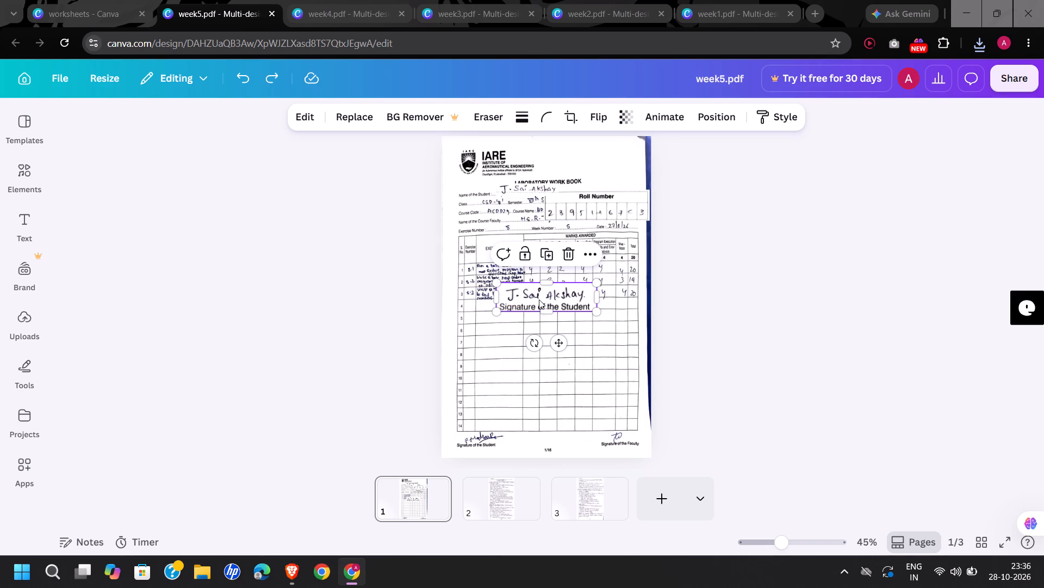
drag(539, 299, 496, 440)
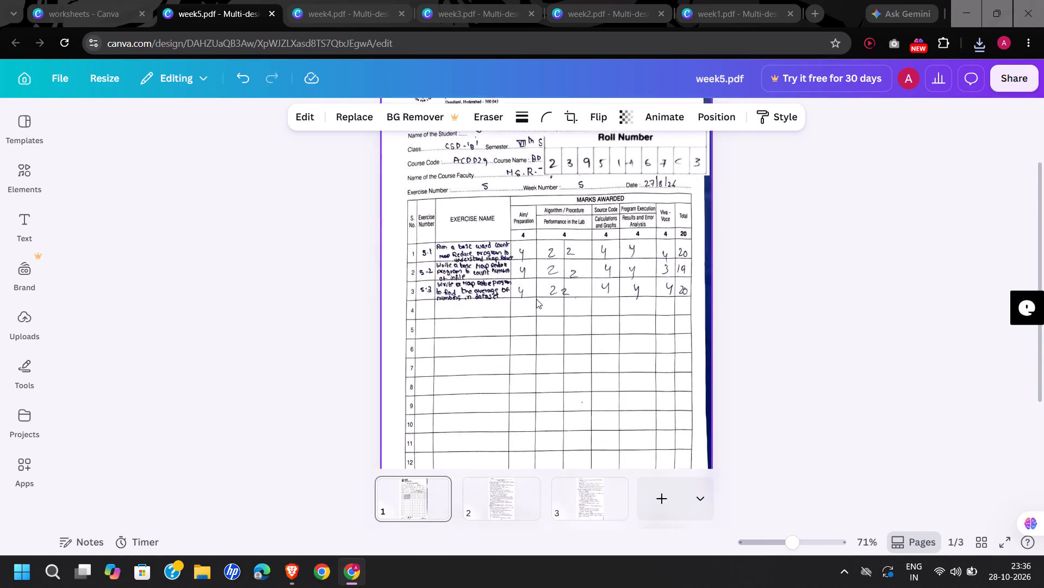
Move the roll number snip aside, then shrink the name snip further and seat it on the Name of the Student line.
scroll(536, 299, up, 4)
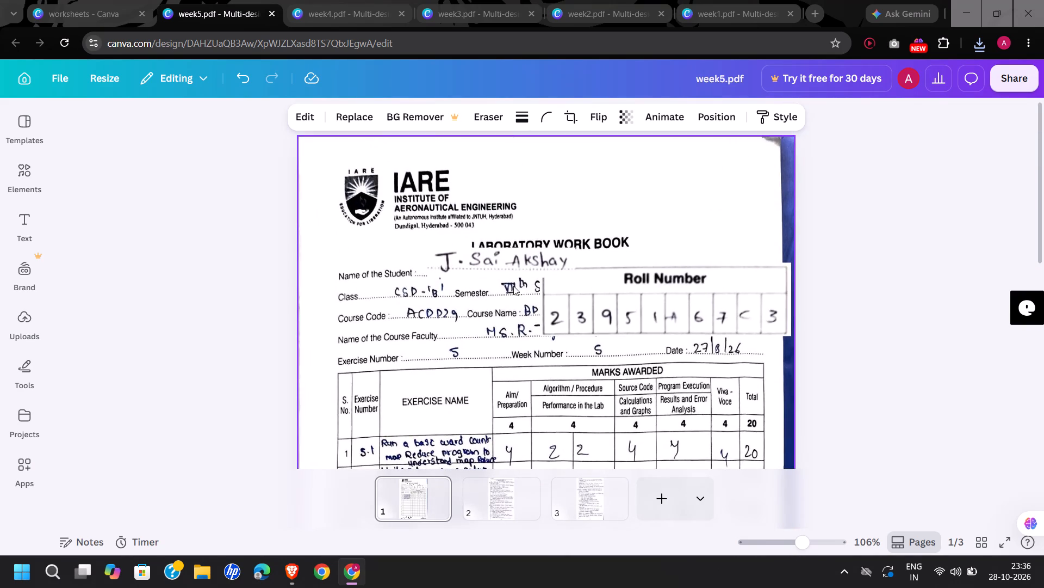
drag(611, 305, 565, 344)
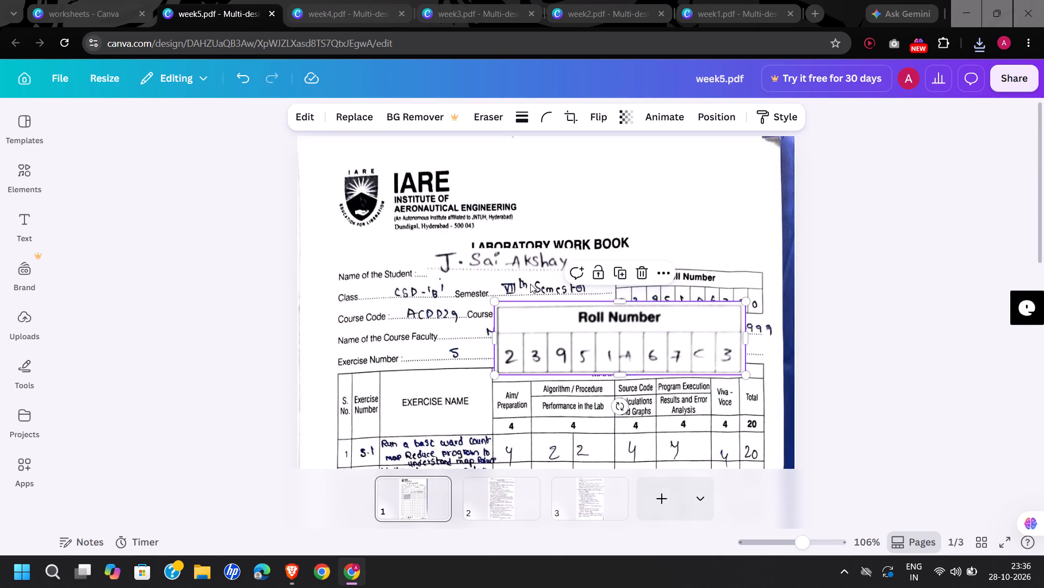
click(509, 264)
drag(429, 279, 469, 275)
drag(532, 299, 495, 311)
Shrink the roll number snip and seat it over the Roll Number box on page 1.
click(564, 372)
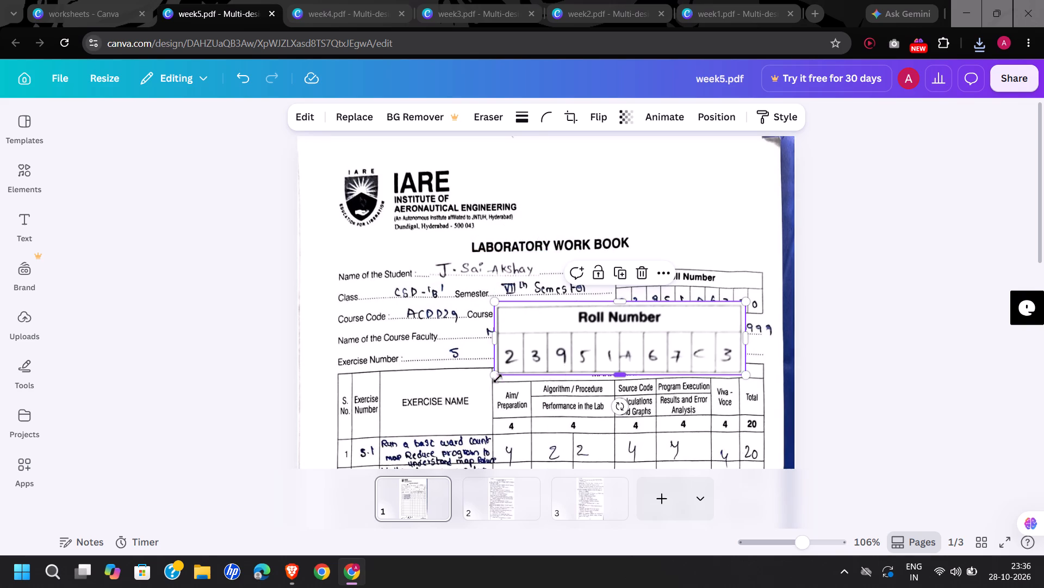
drag(494, 378, 586, 349)
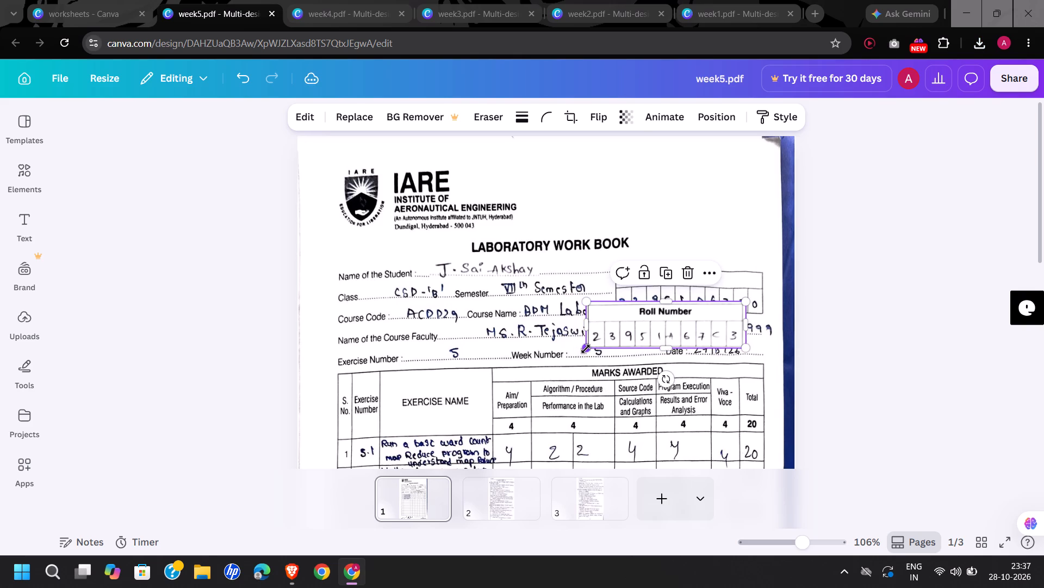
drag(626, 332, 655, 297)
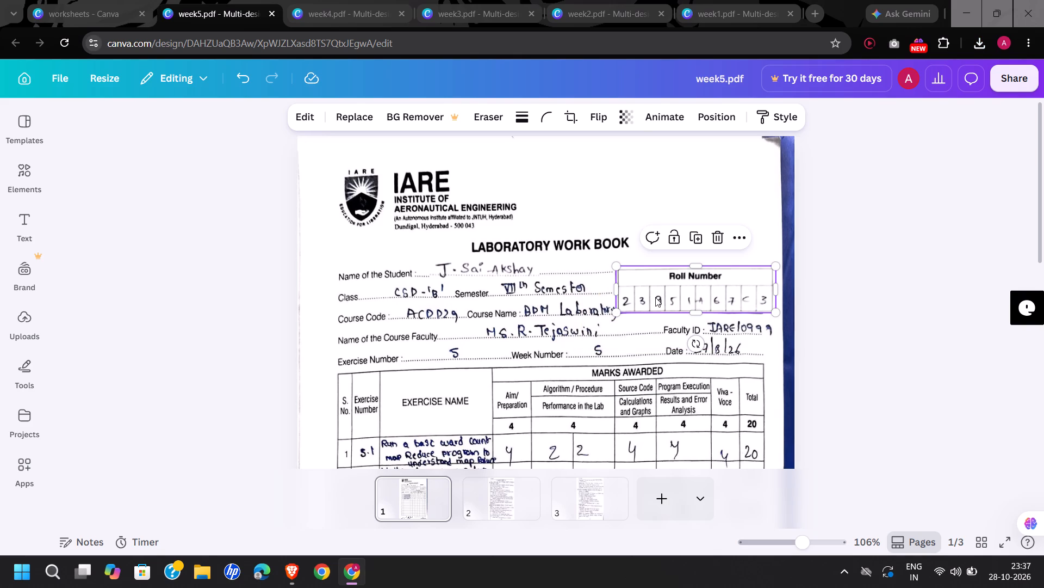
click(615, 311)
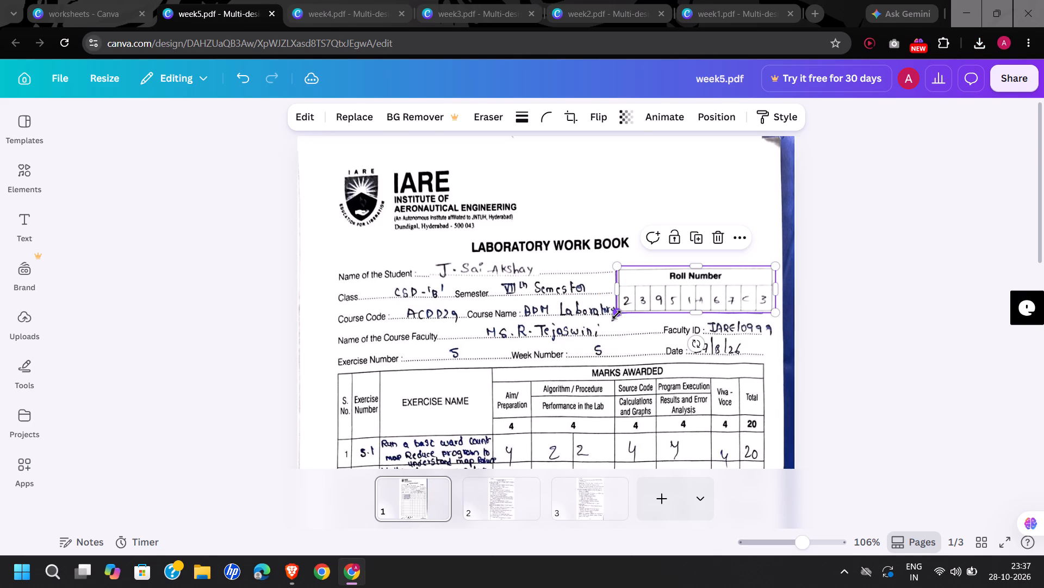
click(648, 206)
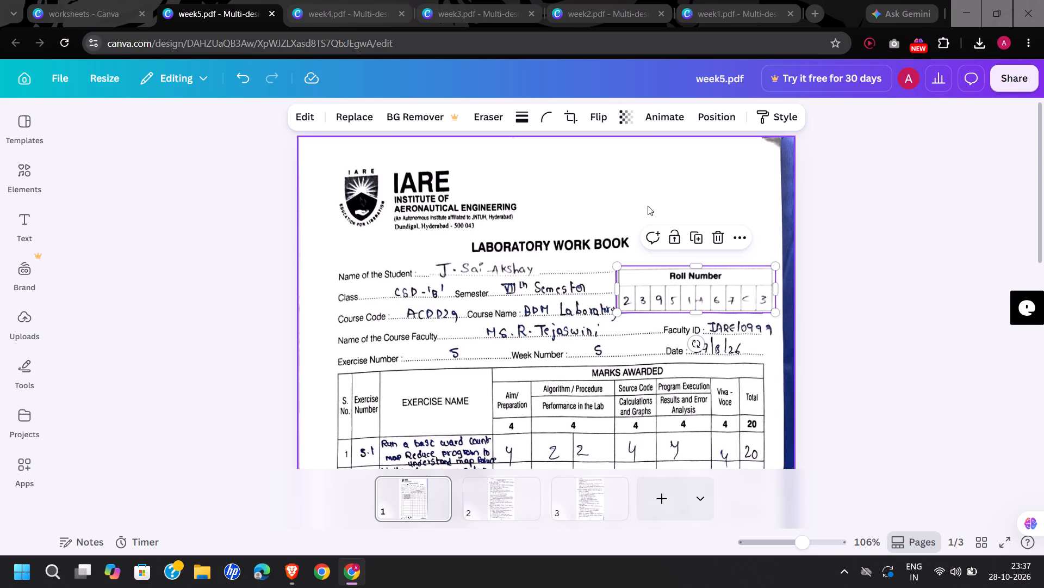
click(675, 283)
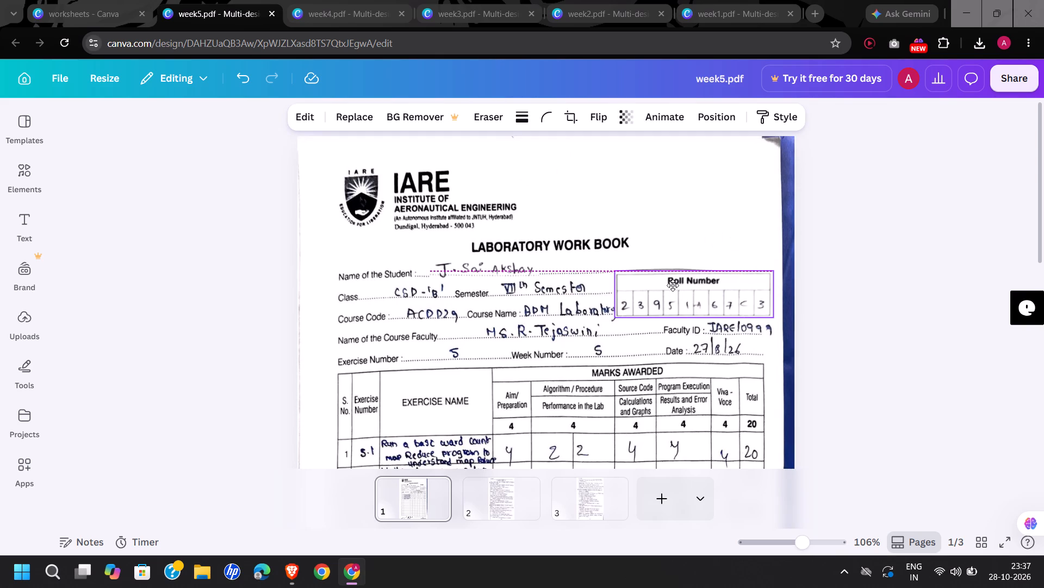
click(678, 190)
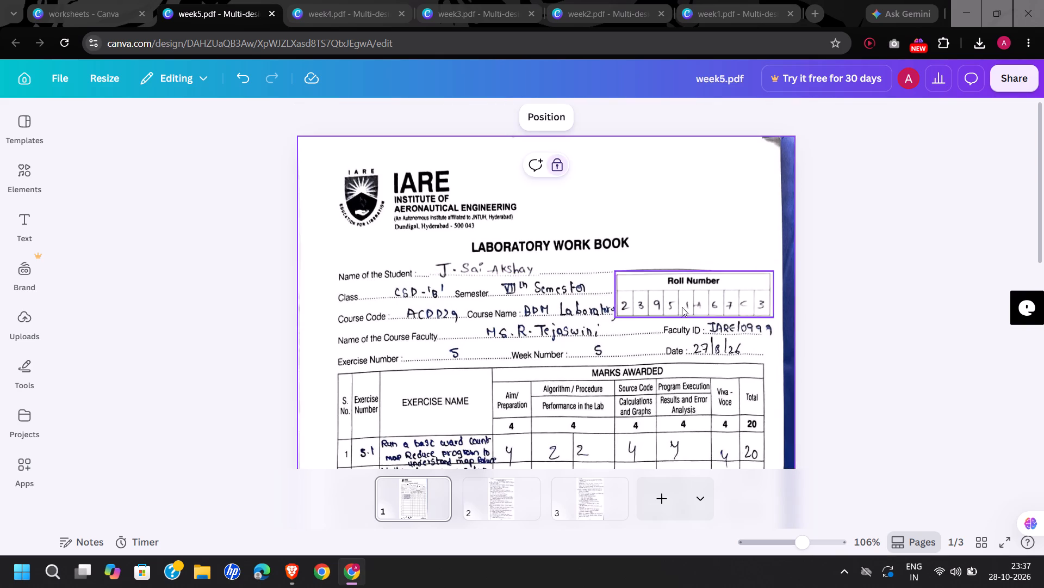
Shrink the signature snip and align it over the printed Signature of the Student label at the bottom of page 1.
scroll(672, 350, down, 7)
click(427, 455)
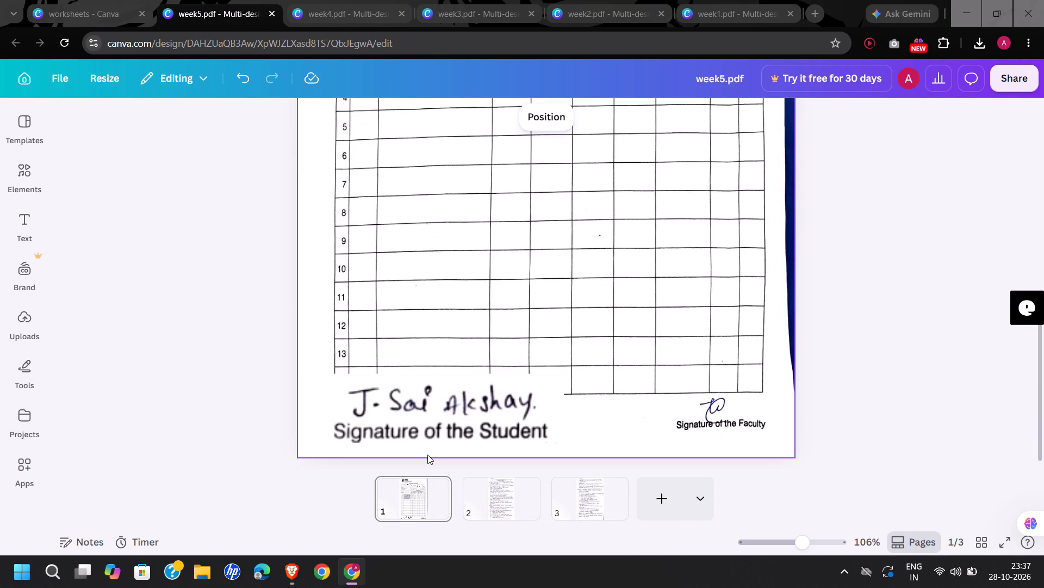
click(431, 423)
drag(325, 439, 453, 417)
drag(490, 388, 374, 414)
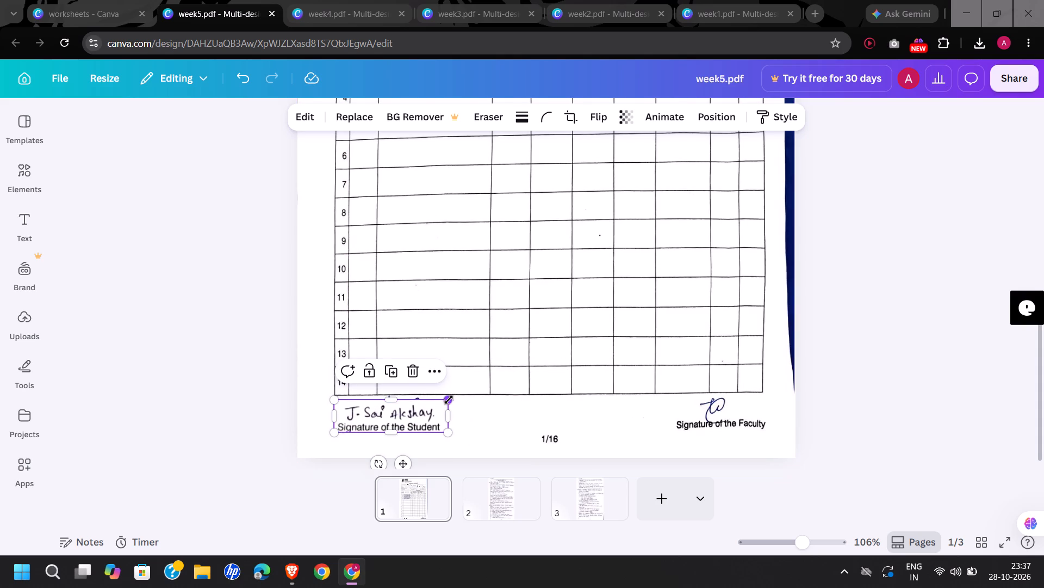
click(449, 400)
click(528, 366)
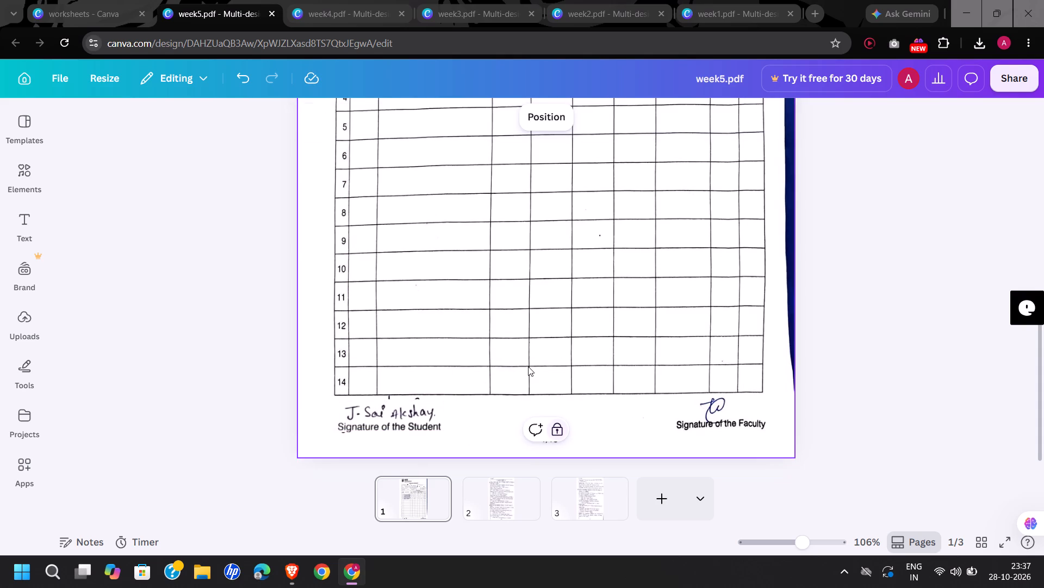
click(388, 421)
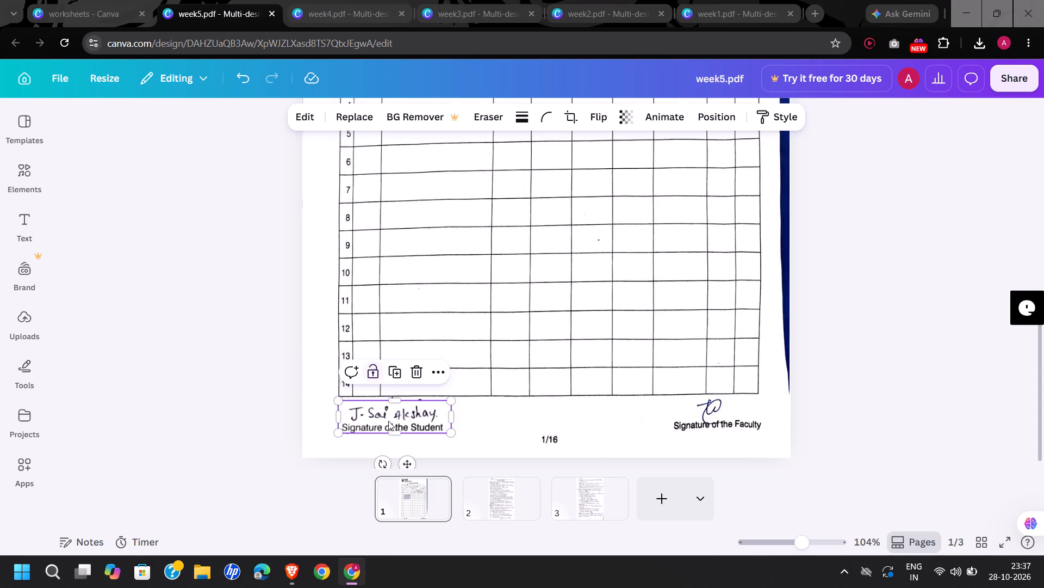
key(Up)
click(634, 377)
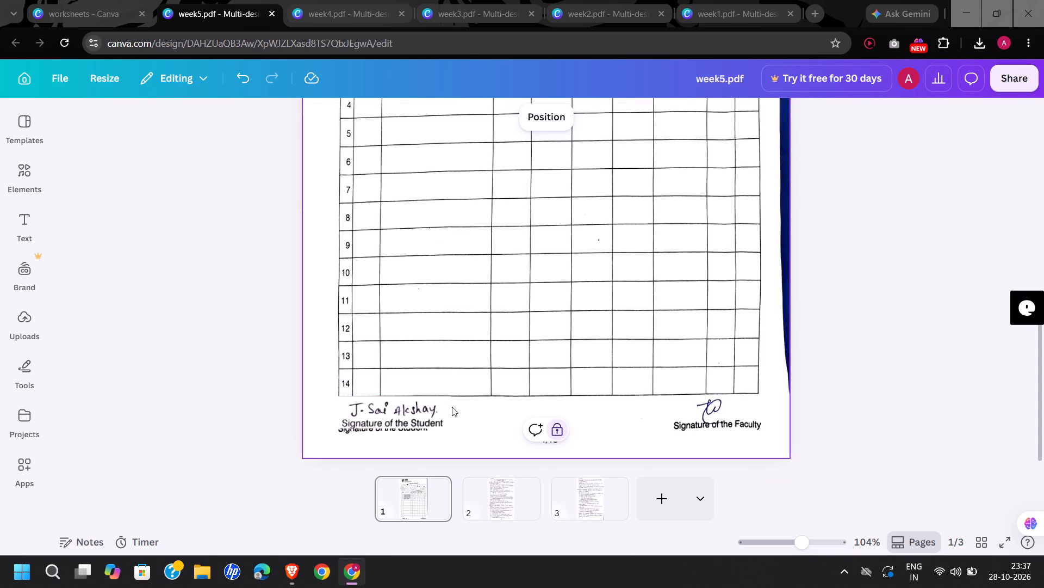
click(402, 412)
key(Down)
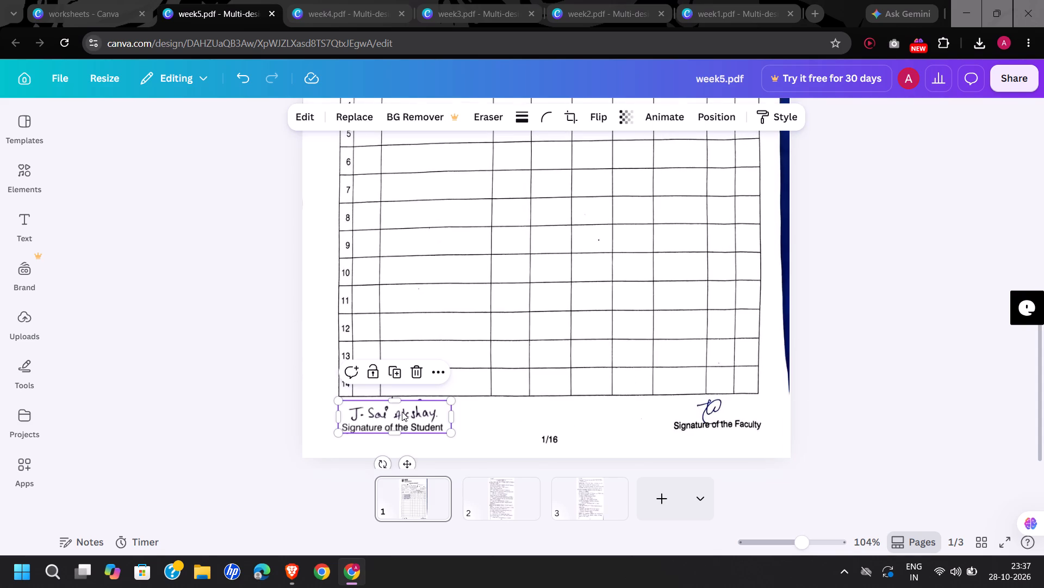
click(635, 341)
Download all pages of the design as a PDF and save it in the worksheets folder as dbmweek5.pdf.
scroll(809, 273, up, 1)
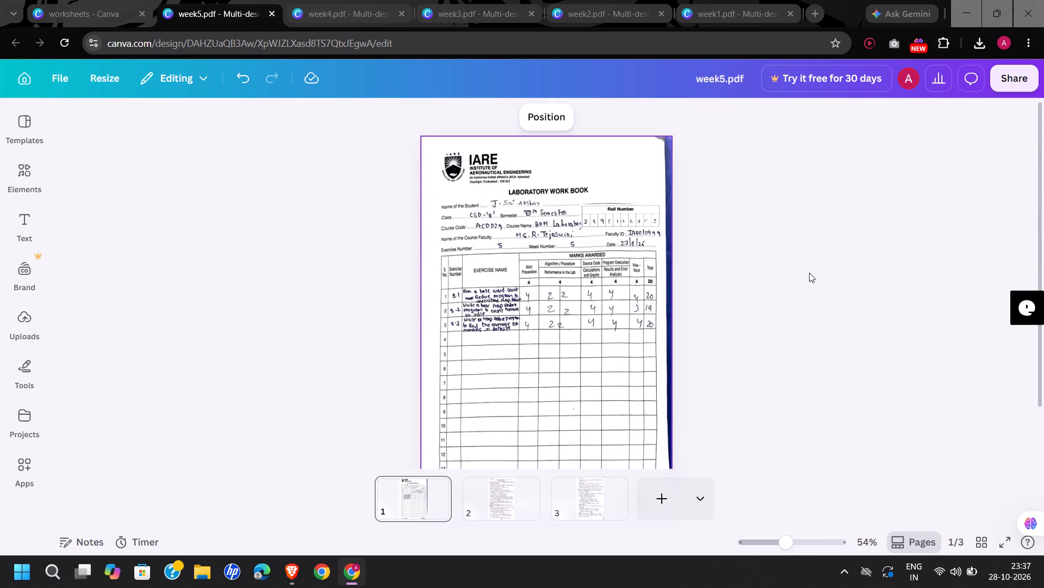
scroll(809, 273, up, 1)
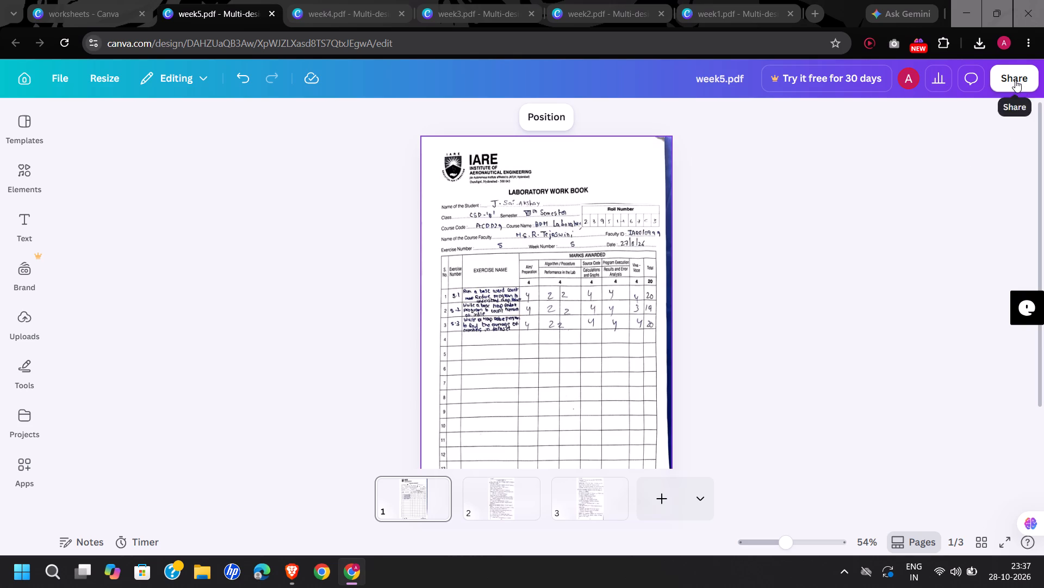
click(1015, 80)
click(785, 383)
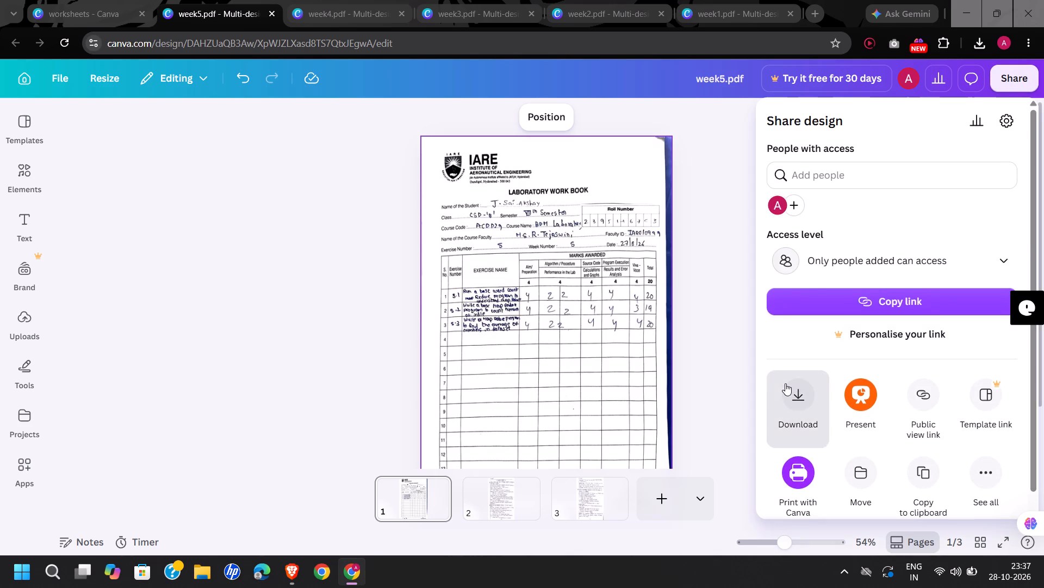
drag(919, 169, 837, 255)
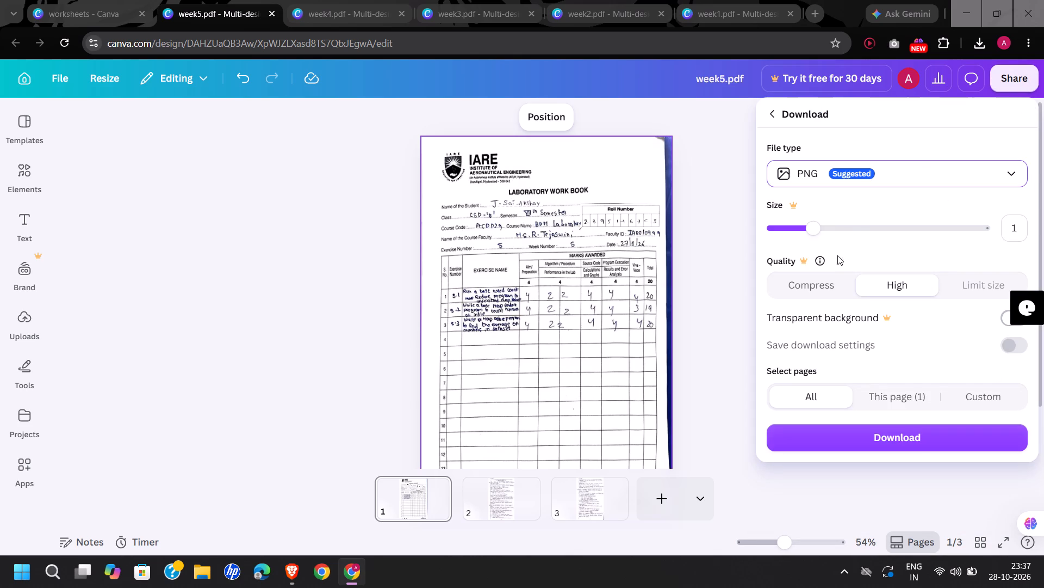
drag(837, 255, 897, 174)
click(897, 174)
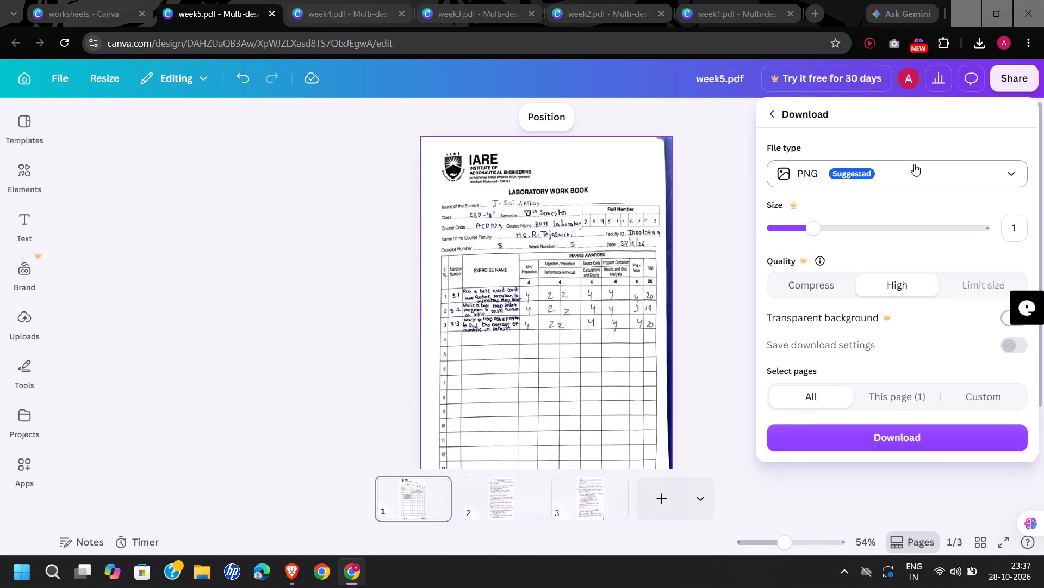
click(912, 168)
click(820, 292)
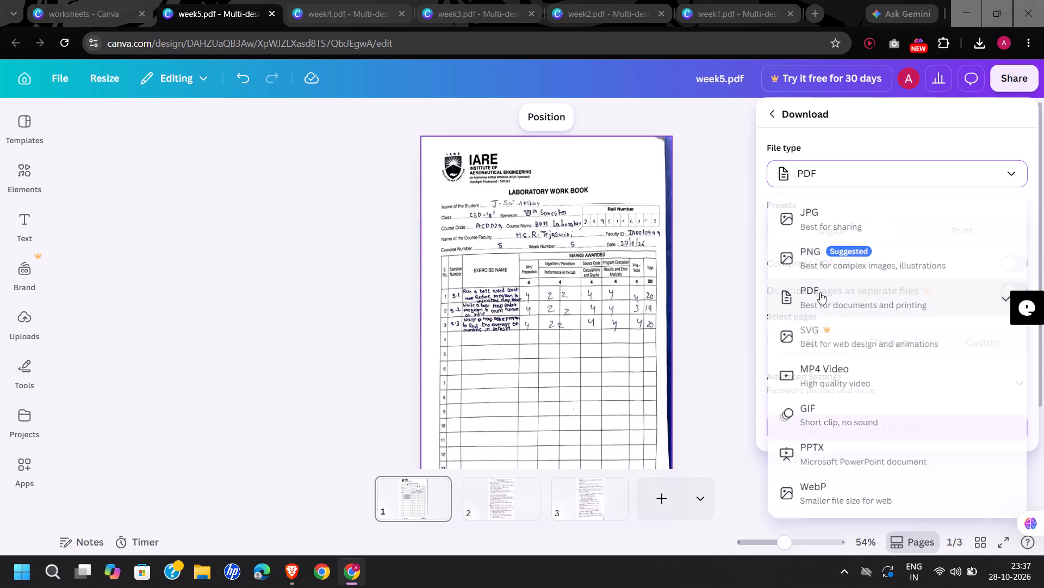
click(854, 420)
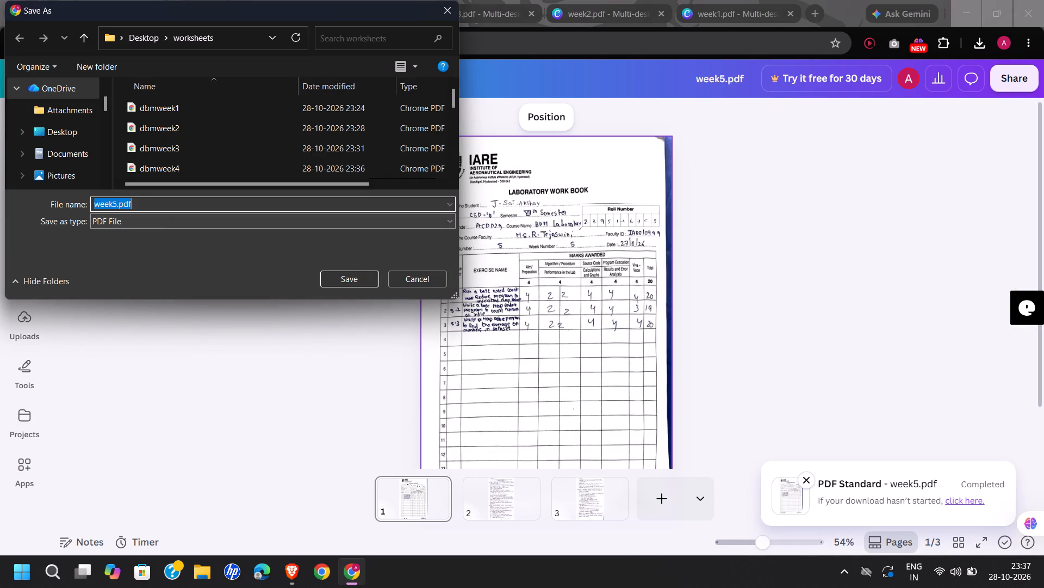
click(96, 203)
text(dbm)
click(330, 279)
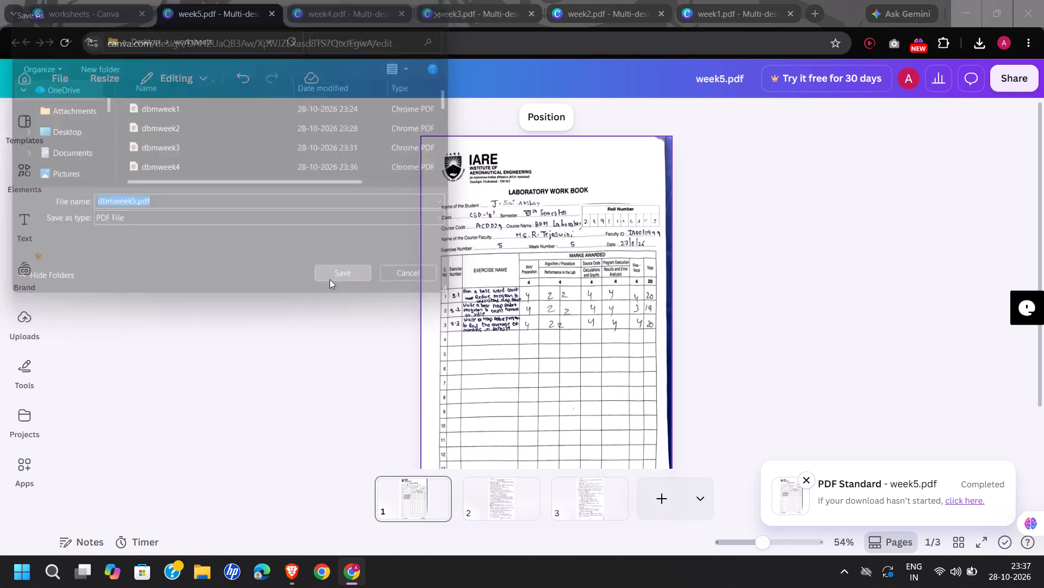
Open week6.pdf from the worksheets project folder and lock its page 1.
click(76, 14)
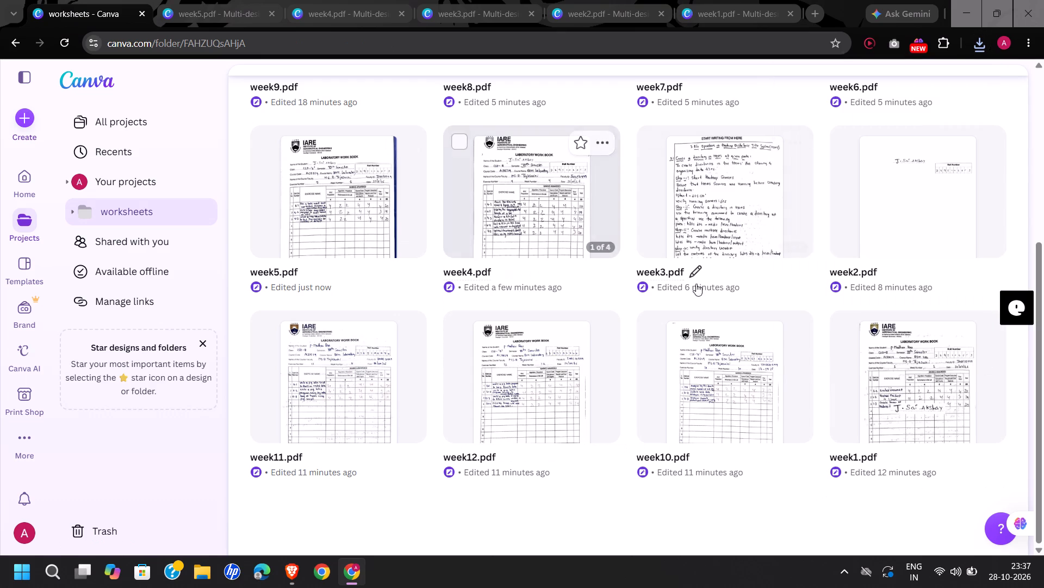
scroll(638, 335, up, 8)
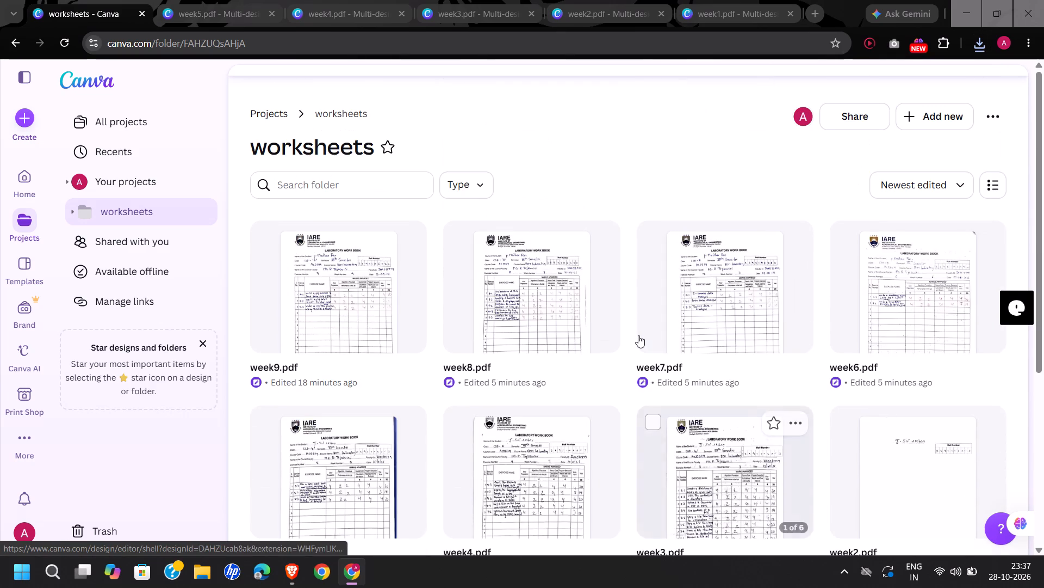
click(904, 303)
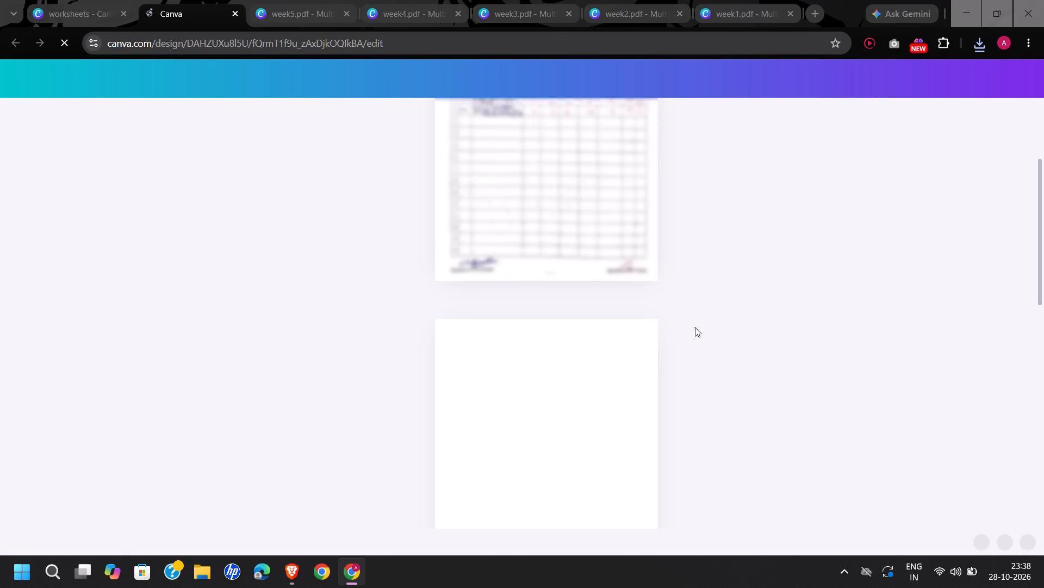
scroll(609, 279, up, 5)
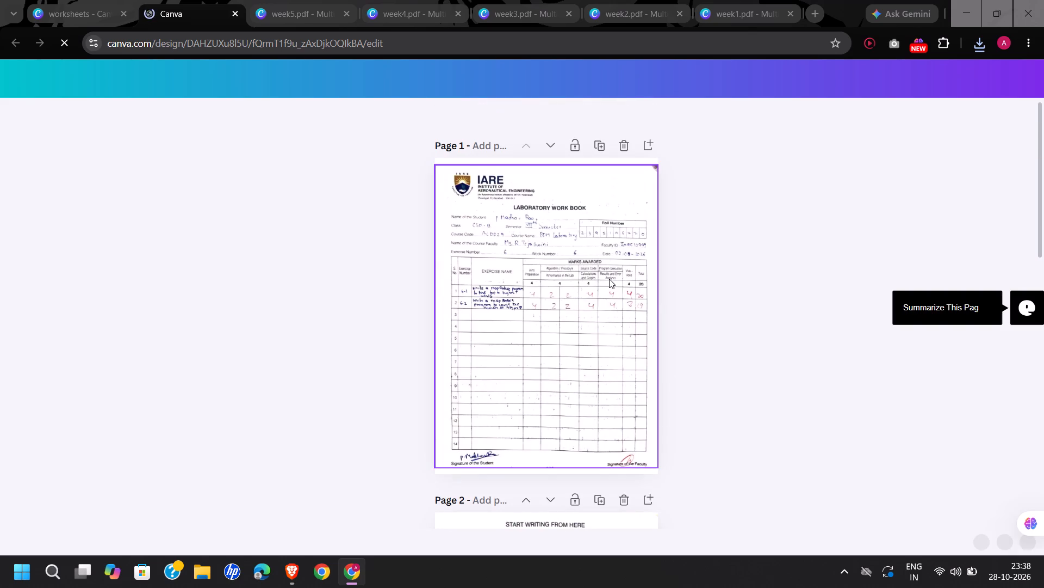
click(623, 187)
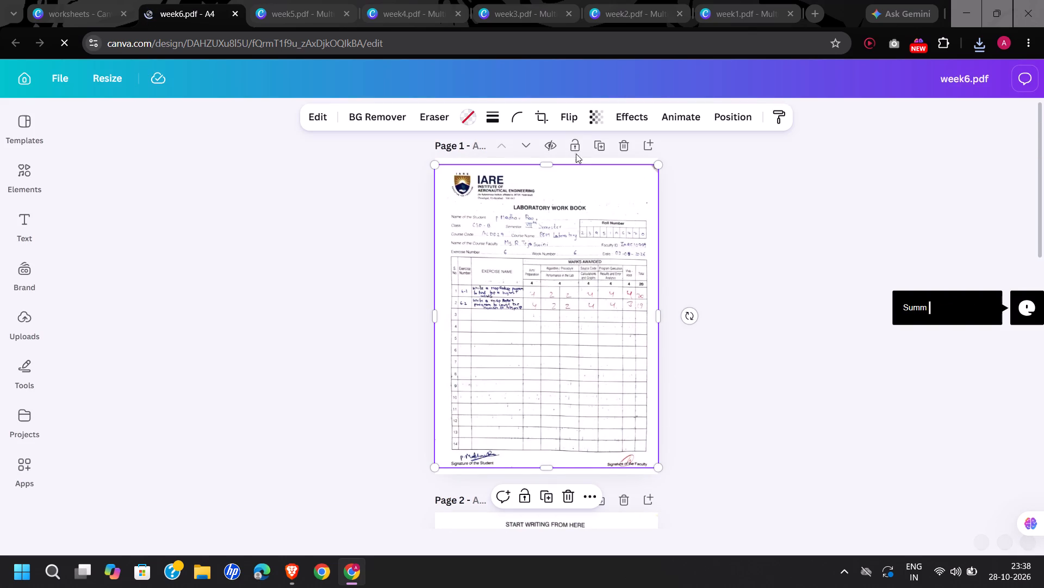
click(572, 146)
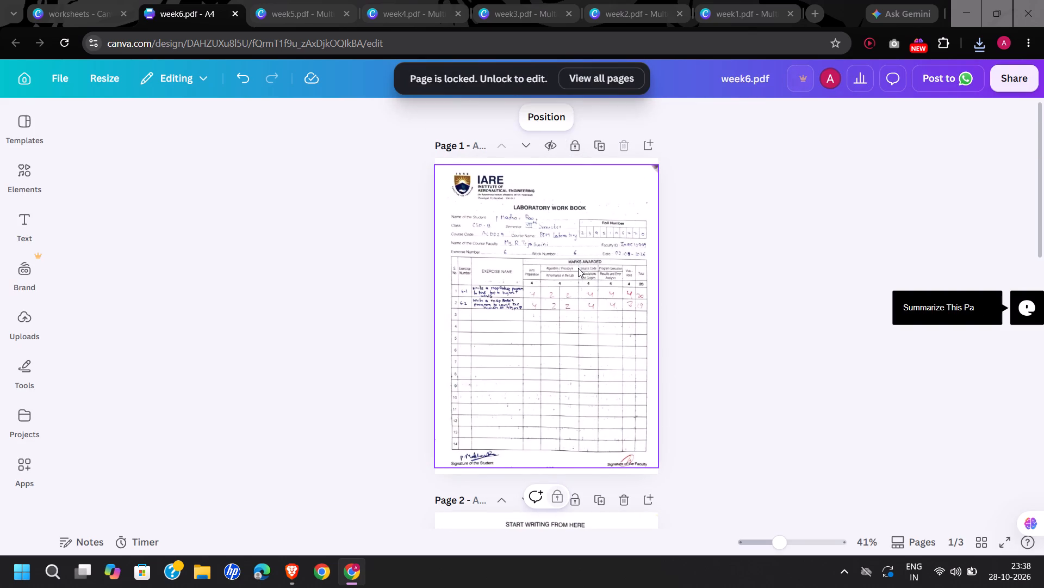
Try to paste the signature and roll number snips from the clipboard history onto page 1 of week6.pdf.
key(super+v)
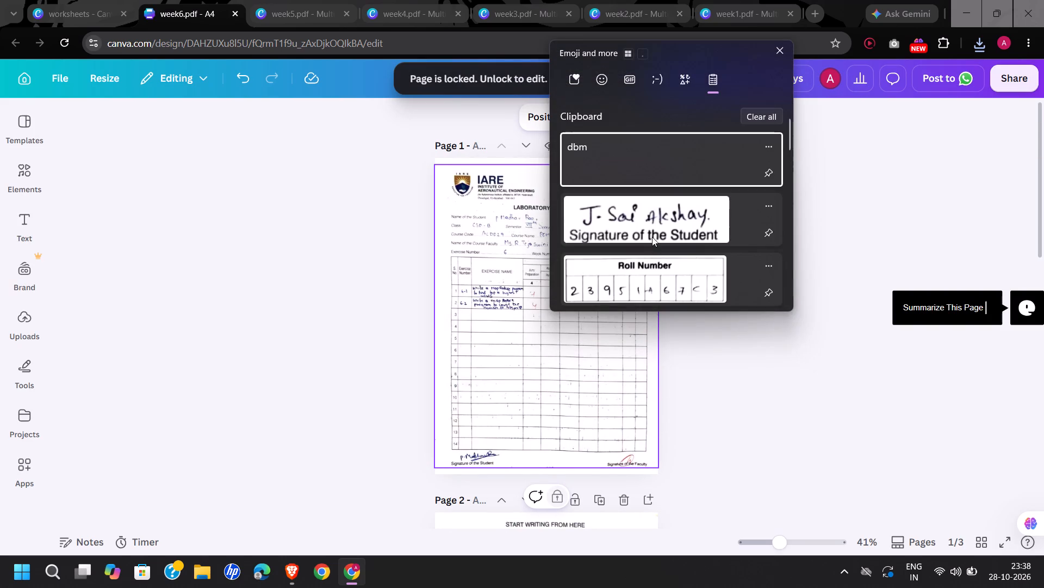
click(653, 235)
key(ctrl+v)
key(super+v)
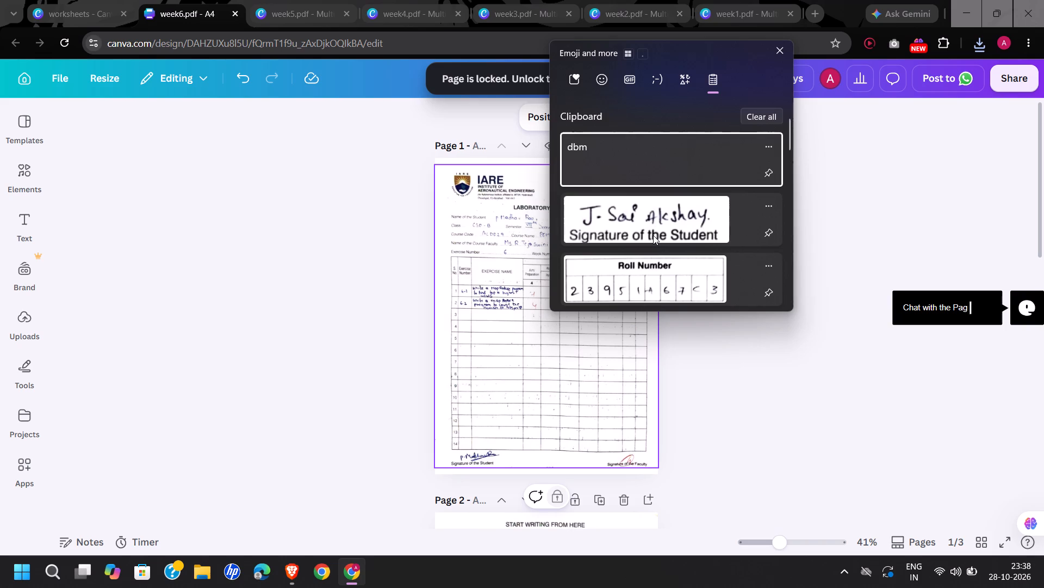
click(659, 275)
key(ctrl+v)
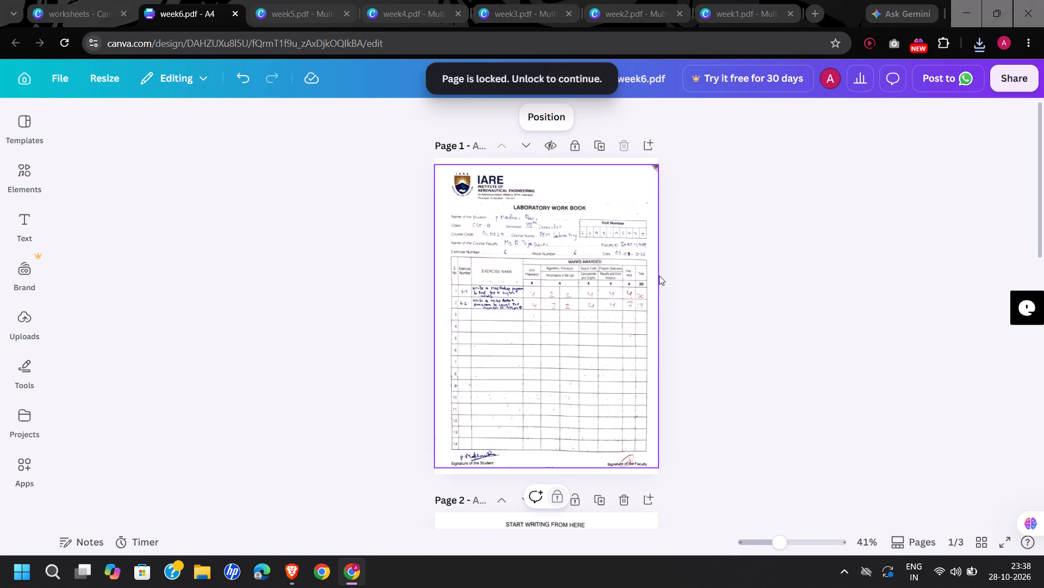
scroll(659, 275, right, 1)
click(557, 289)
Close the week6.pdf design, reopen it from the worksheets folder and select page 1.
click(233, 10)
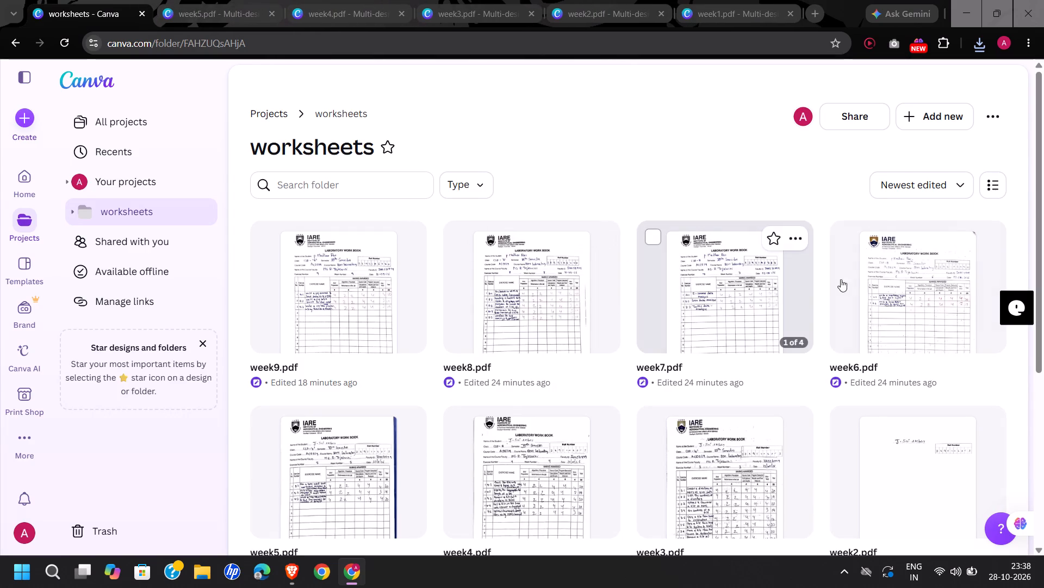
click(894, 279)
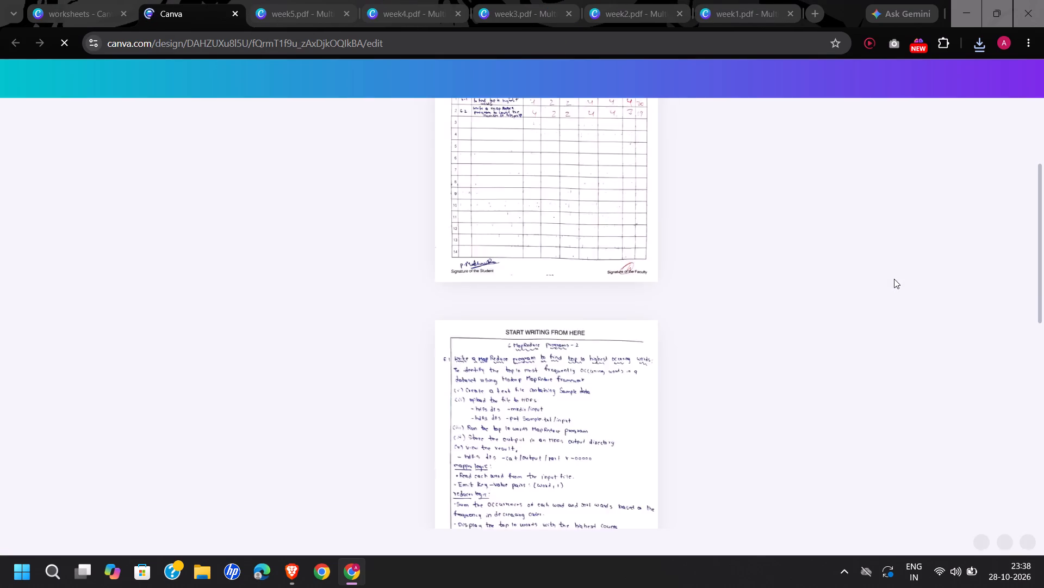
scroll(894, 279, up, 5)
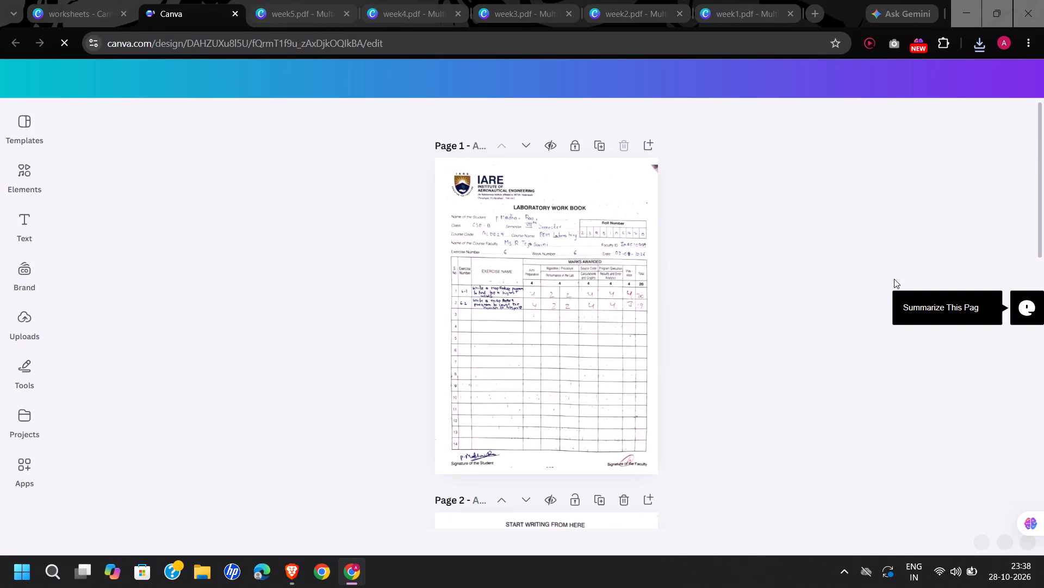
click(579, 241)
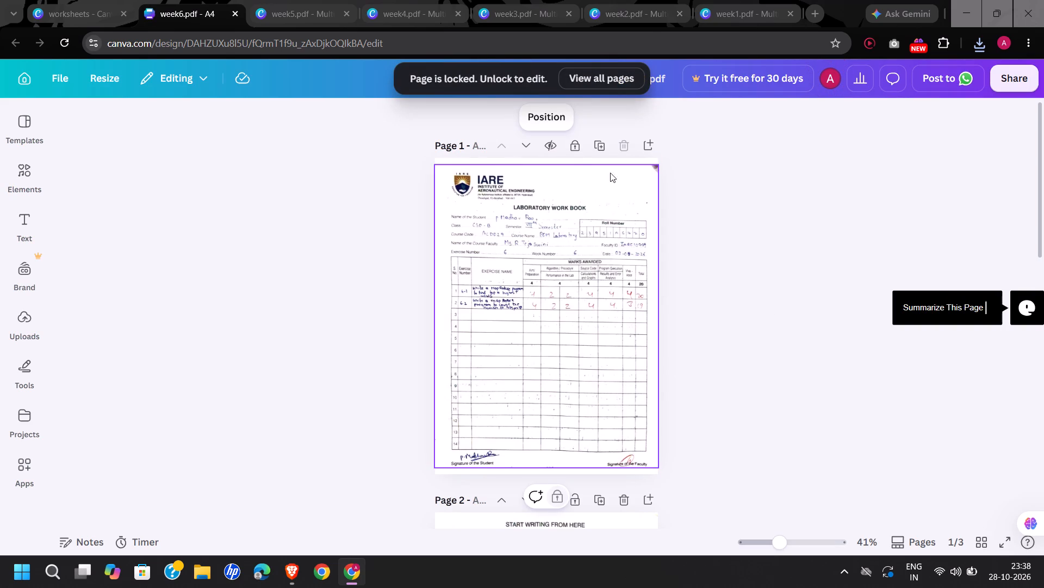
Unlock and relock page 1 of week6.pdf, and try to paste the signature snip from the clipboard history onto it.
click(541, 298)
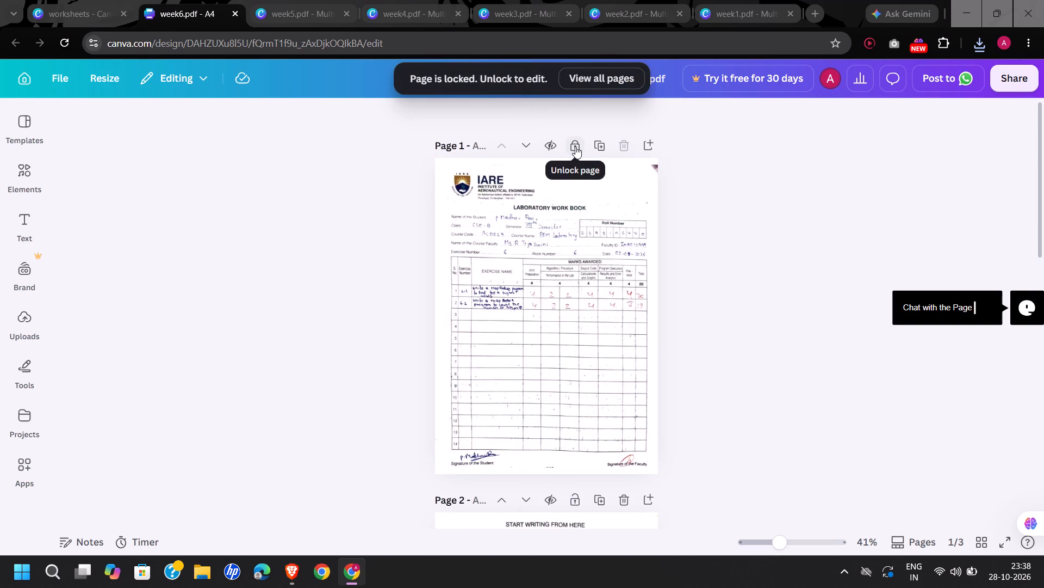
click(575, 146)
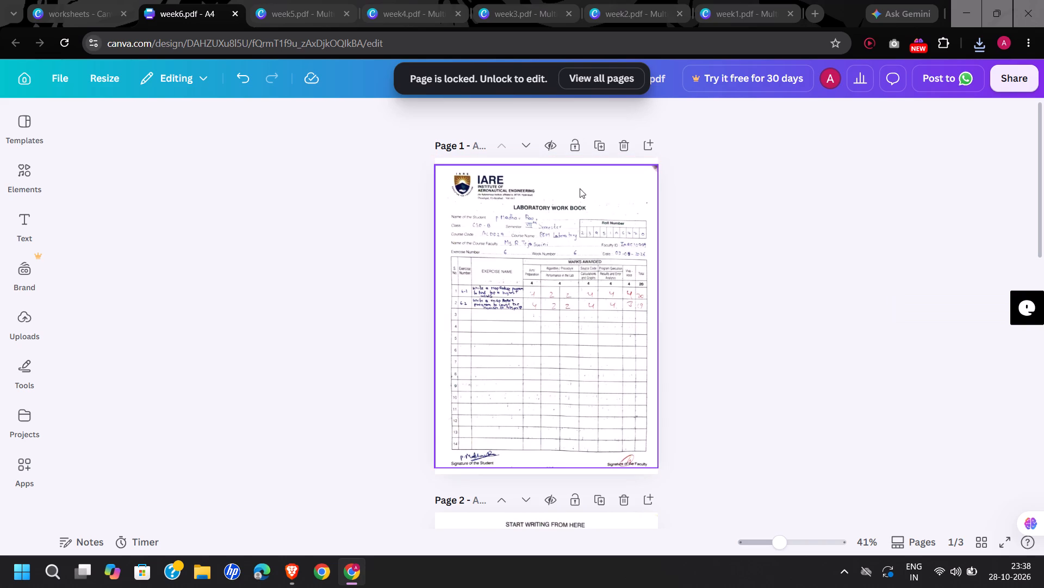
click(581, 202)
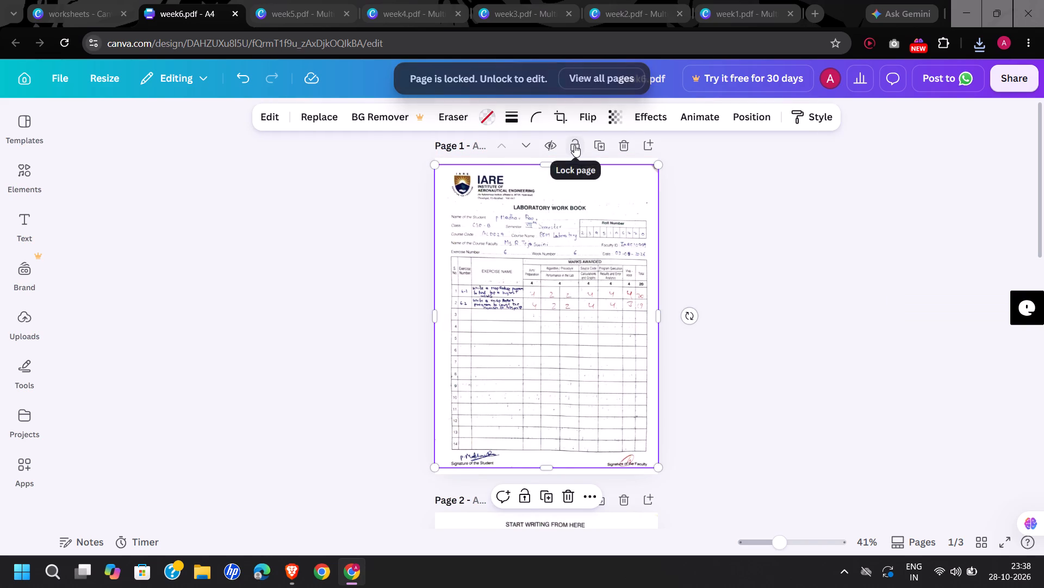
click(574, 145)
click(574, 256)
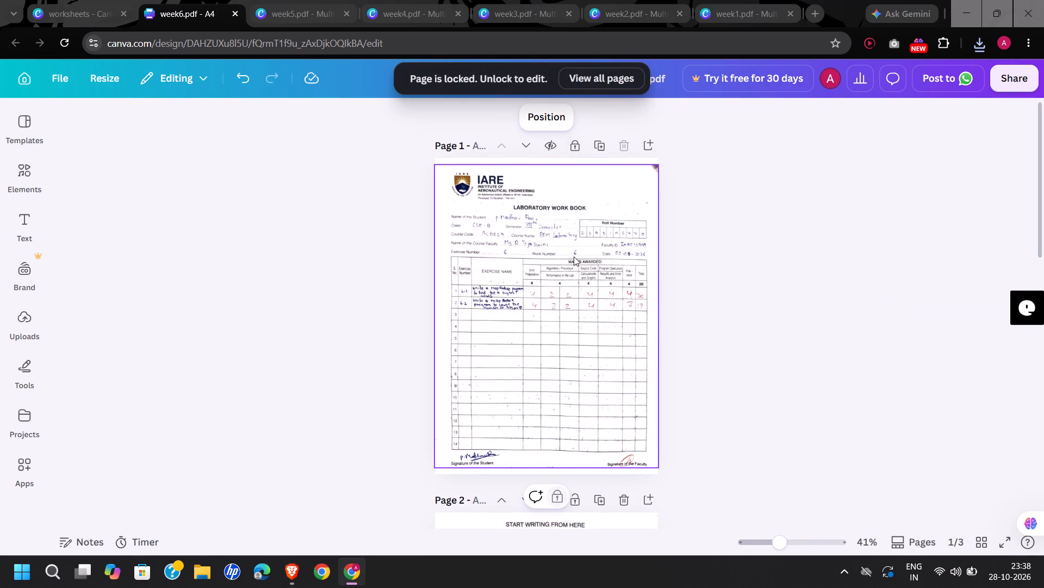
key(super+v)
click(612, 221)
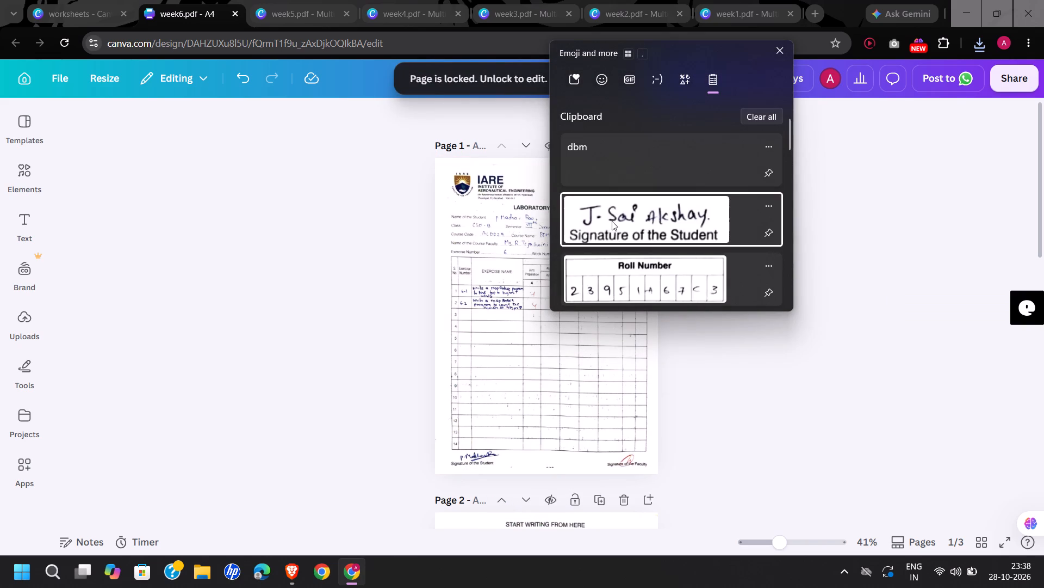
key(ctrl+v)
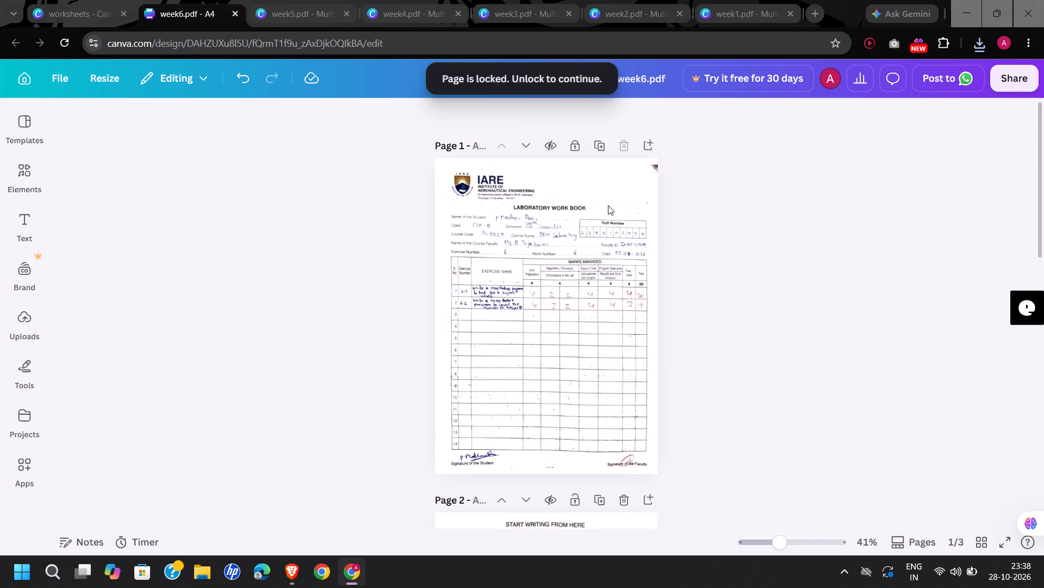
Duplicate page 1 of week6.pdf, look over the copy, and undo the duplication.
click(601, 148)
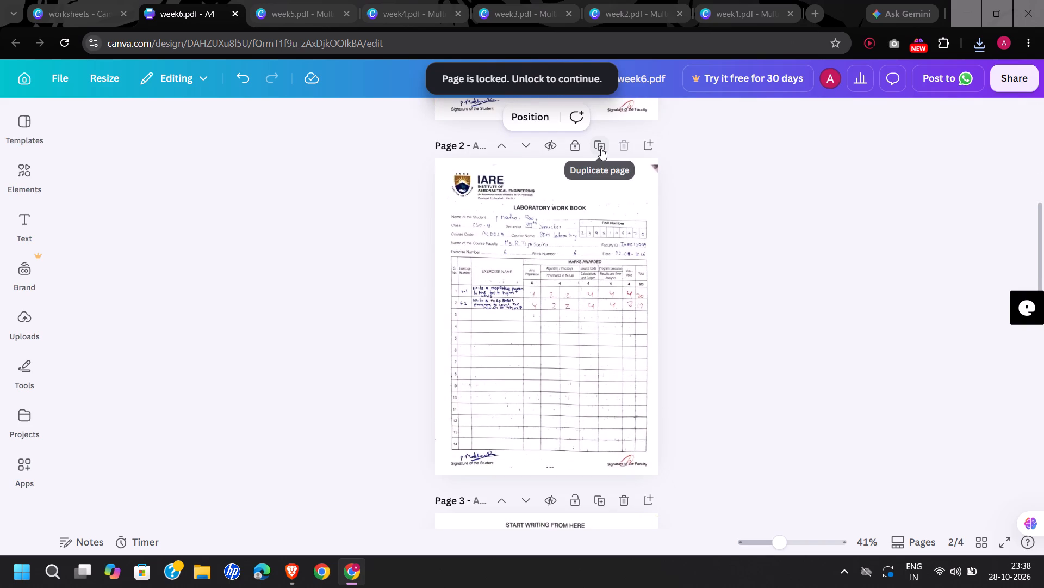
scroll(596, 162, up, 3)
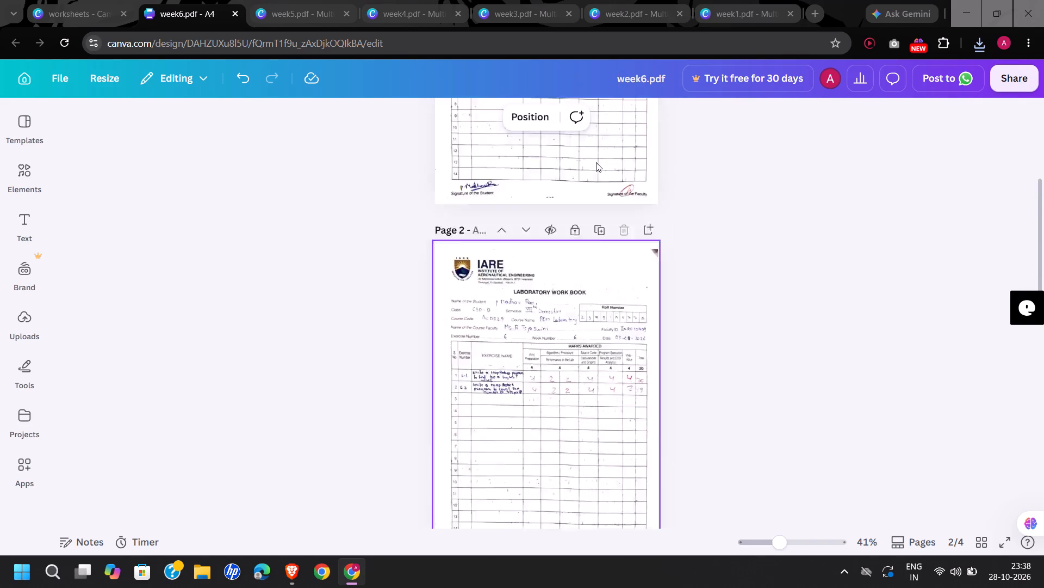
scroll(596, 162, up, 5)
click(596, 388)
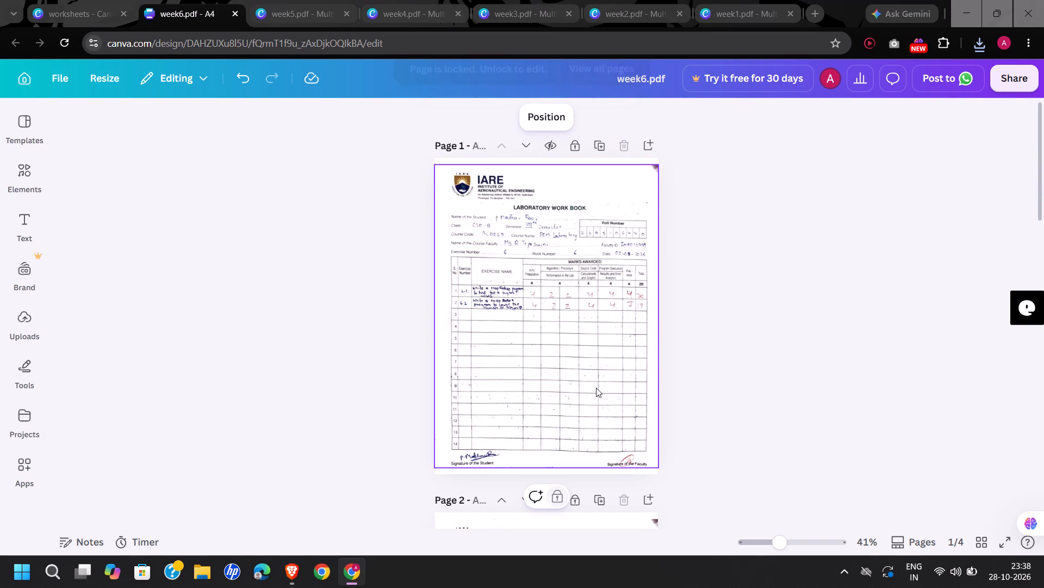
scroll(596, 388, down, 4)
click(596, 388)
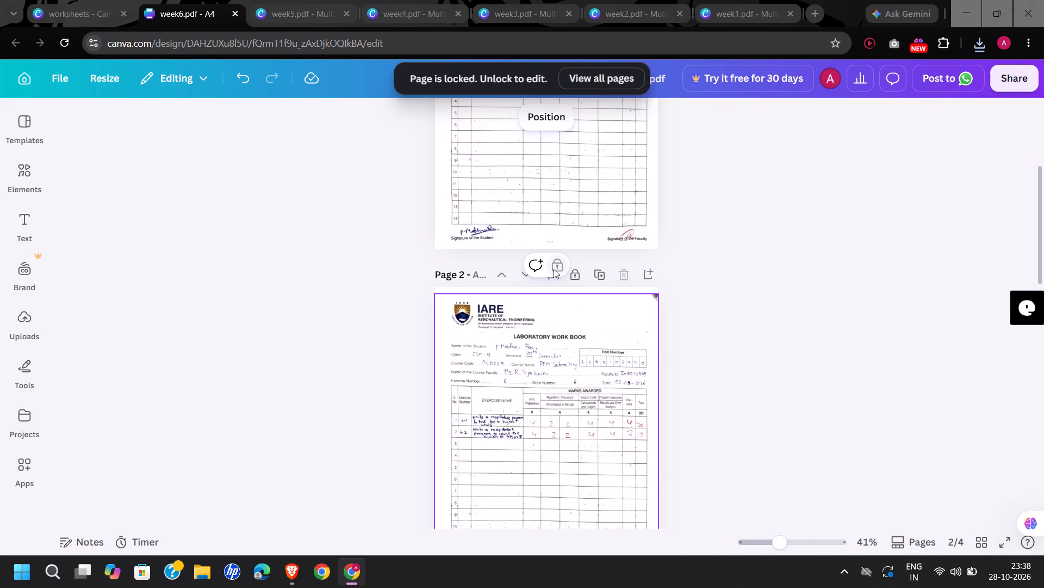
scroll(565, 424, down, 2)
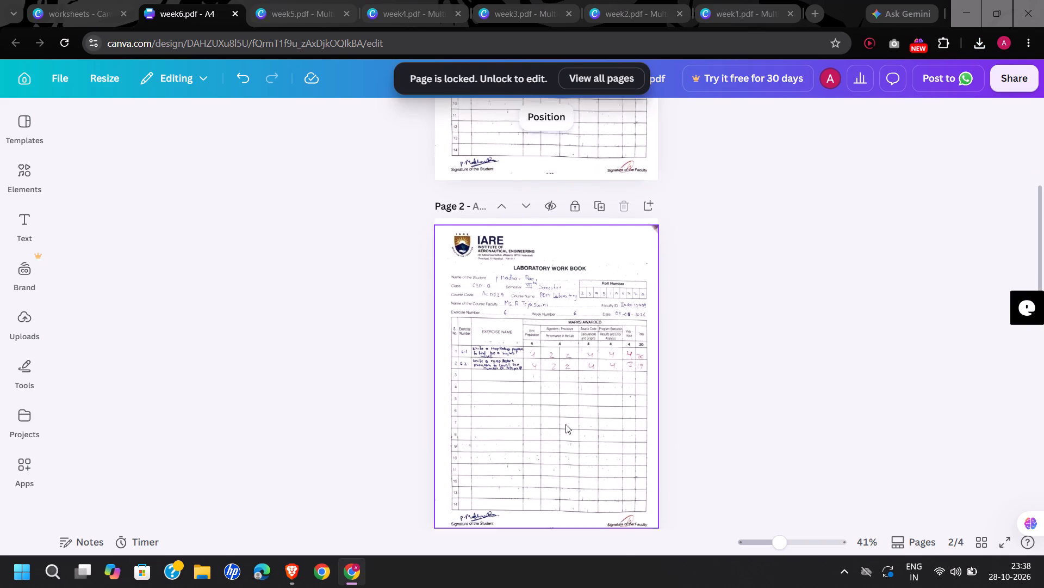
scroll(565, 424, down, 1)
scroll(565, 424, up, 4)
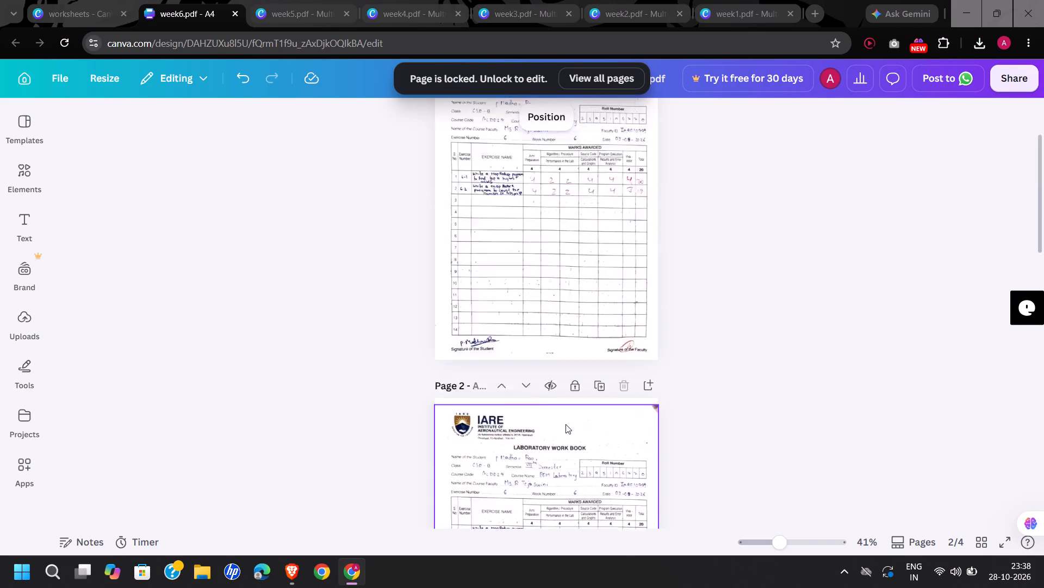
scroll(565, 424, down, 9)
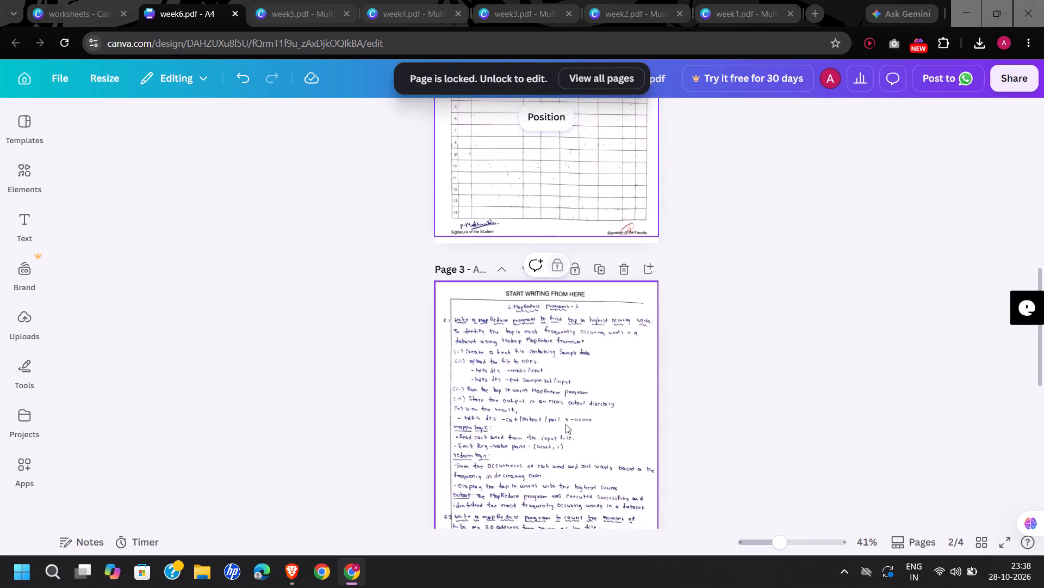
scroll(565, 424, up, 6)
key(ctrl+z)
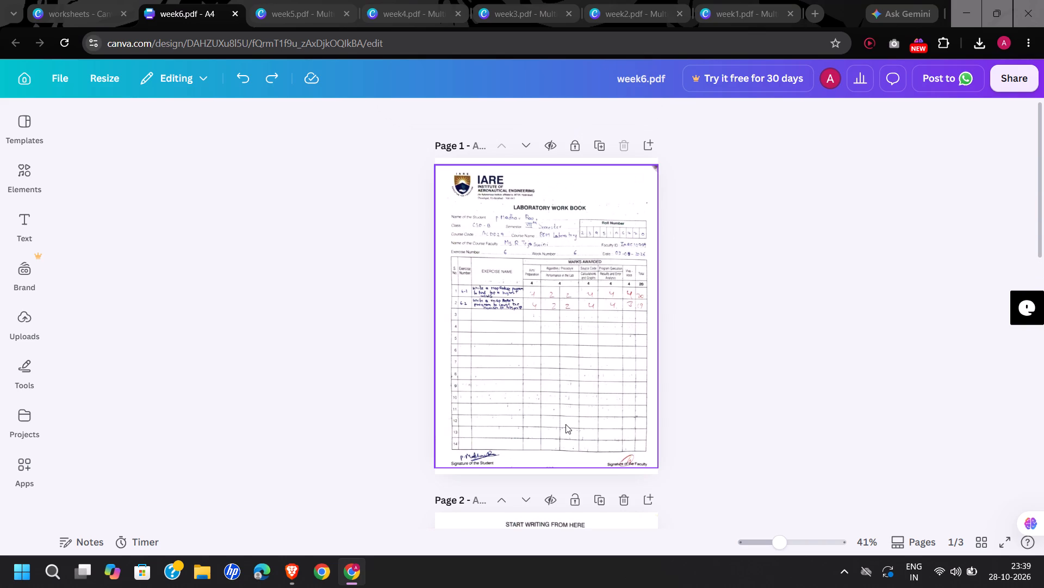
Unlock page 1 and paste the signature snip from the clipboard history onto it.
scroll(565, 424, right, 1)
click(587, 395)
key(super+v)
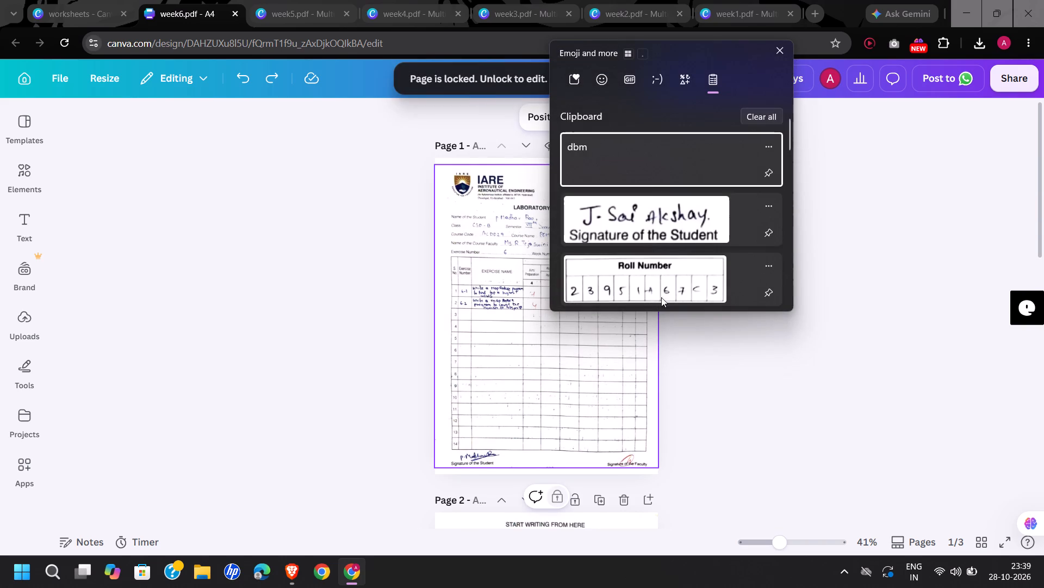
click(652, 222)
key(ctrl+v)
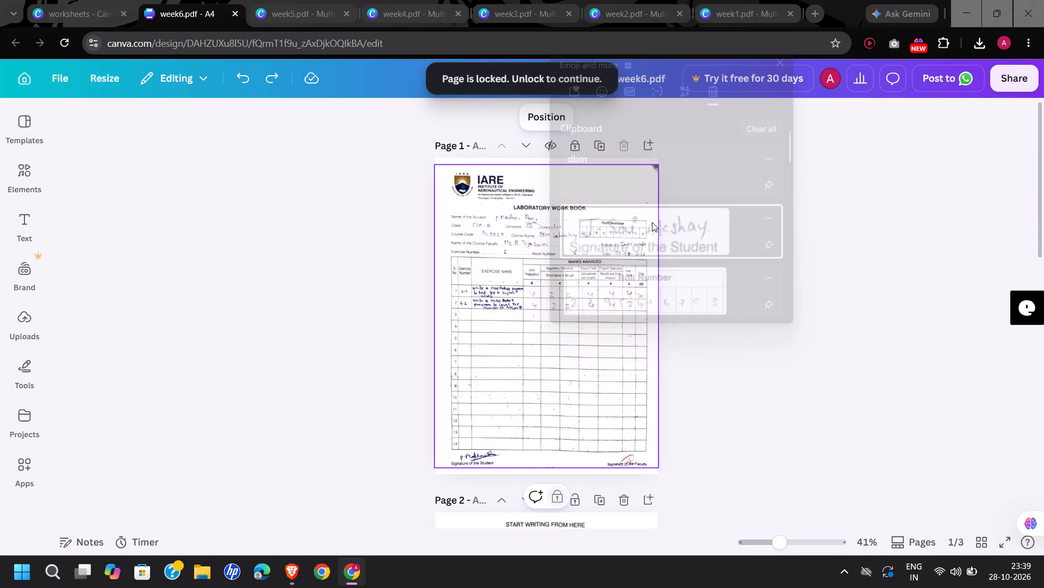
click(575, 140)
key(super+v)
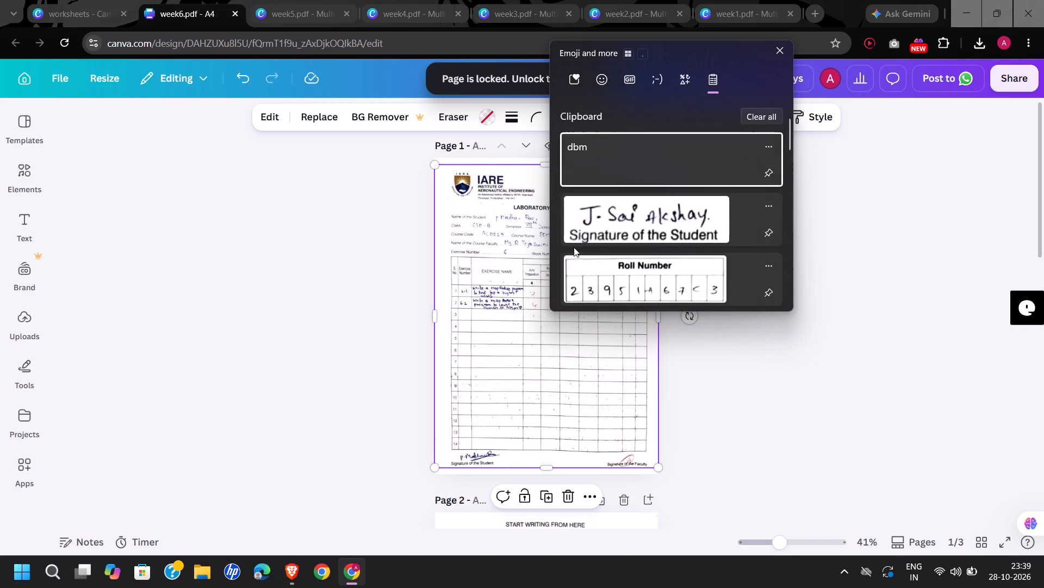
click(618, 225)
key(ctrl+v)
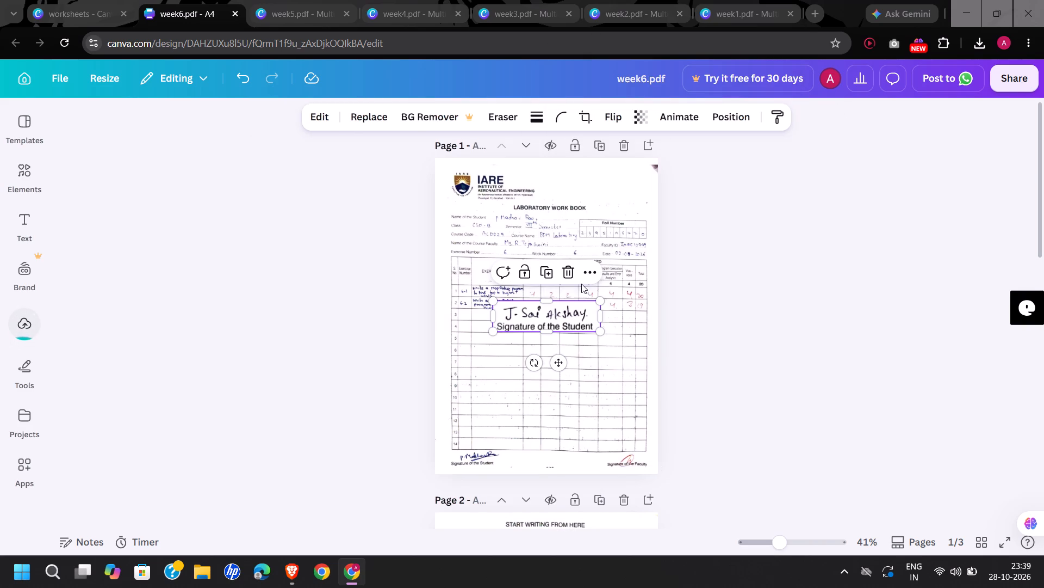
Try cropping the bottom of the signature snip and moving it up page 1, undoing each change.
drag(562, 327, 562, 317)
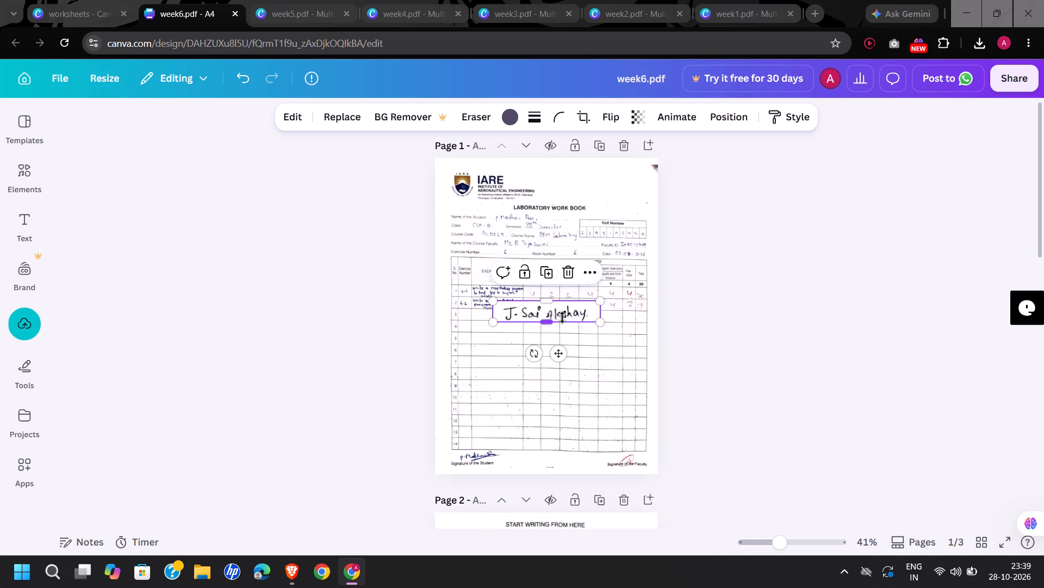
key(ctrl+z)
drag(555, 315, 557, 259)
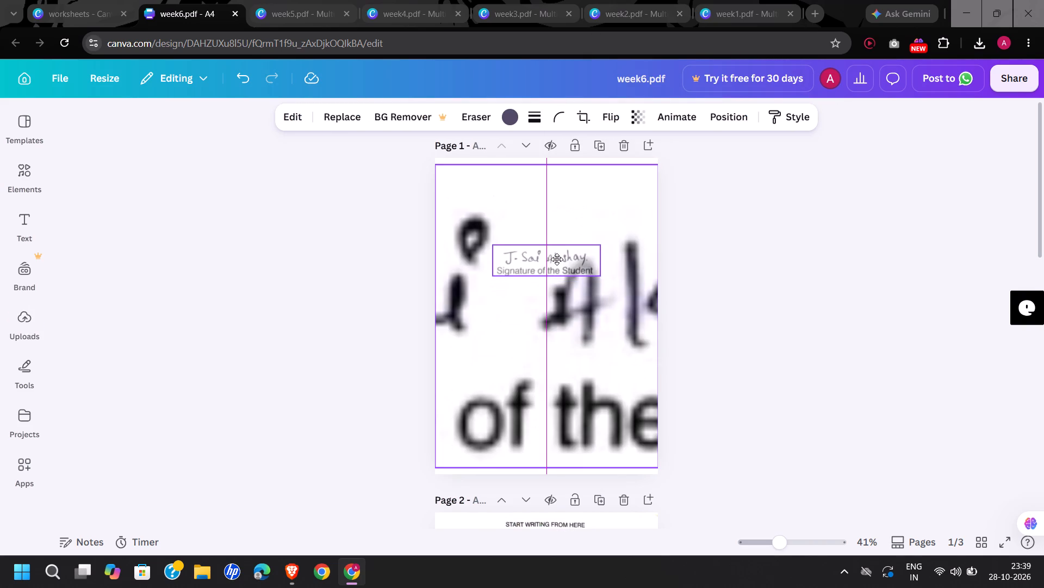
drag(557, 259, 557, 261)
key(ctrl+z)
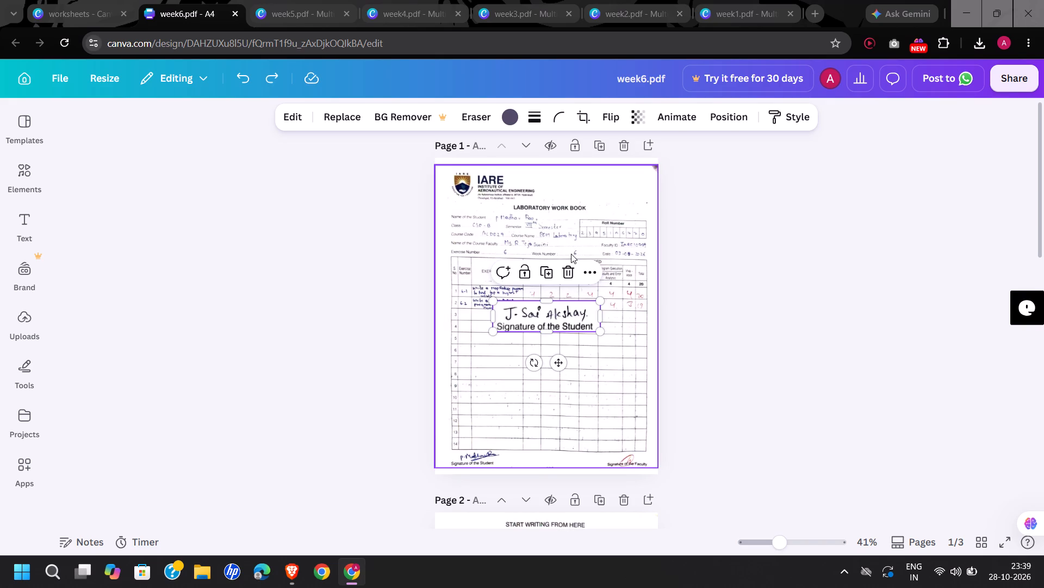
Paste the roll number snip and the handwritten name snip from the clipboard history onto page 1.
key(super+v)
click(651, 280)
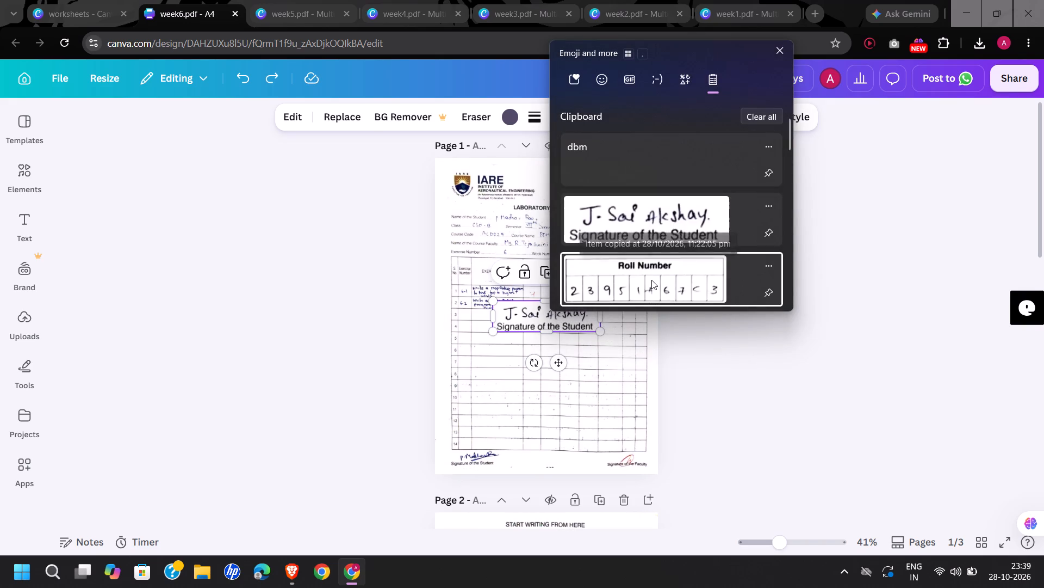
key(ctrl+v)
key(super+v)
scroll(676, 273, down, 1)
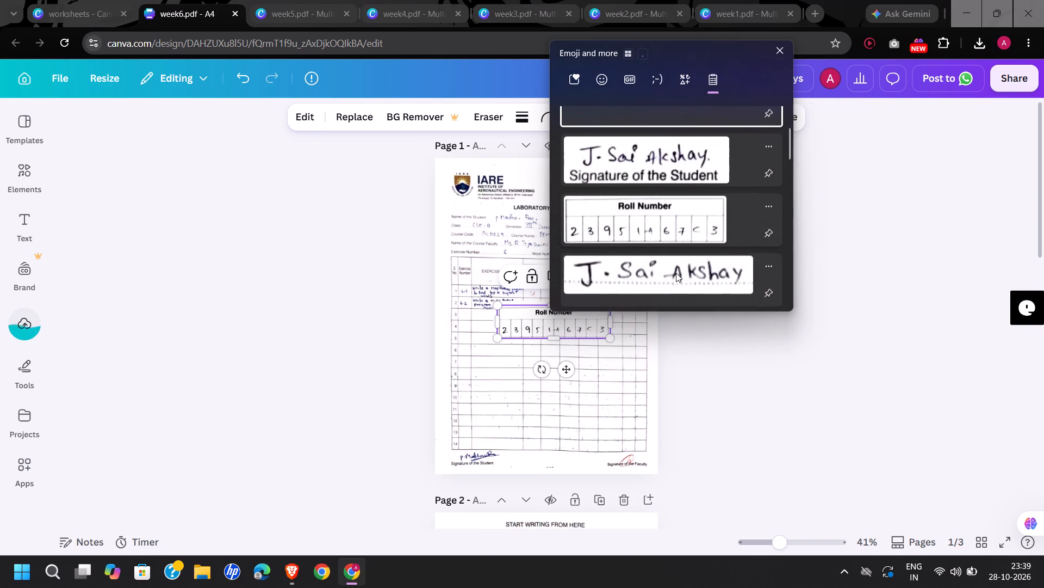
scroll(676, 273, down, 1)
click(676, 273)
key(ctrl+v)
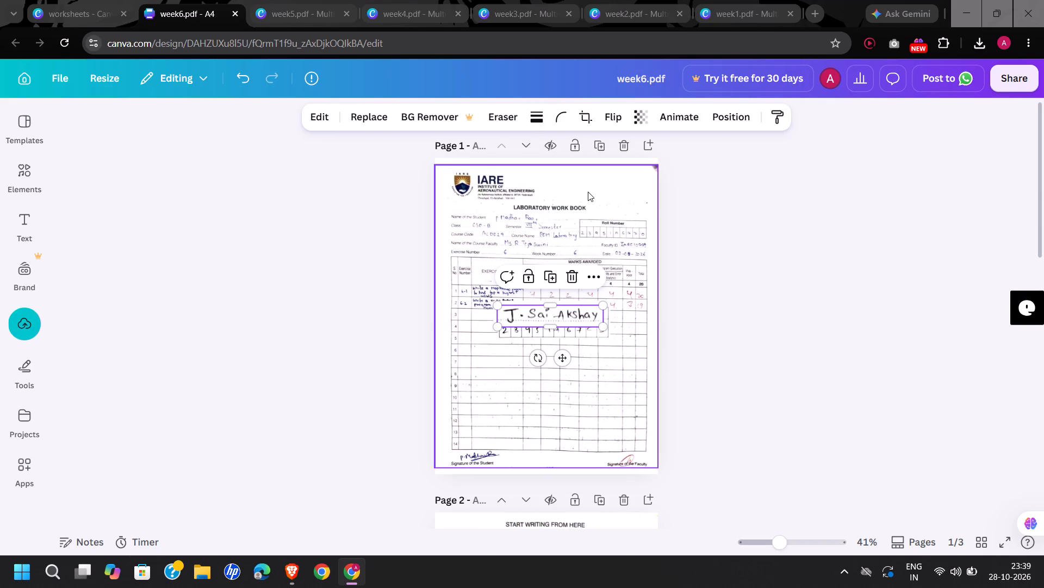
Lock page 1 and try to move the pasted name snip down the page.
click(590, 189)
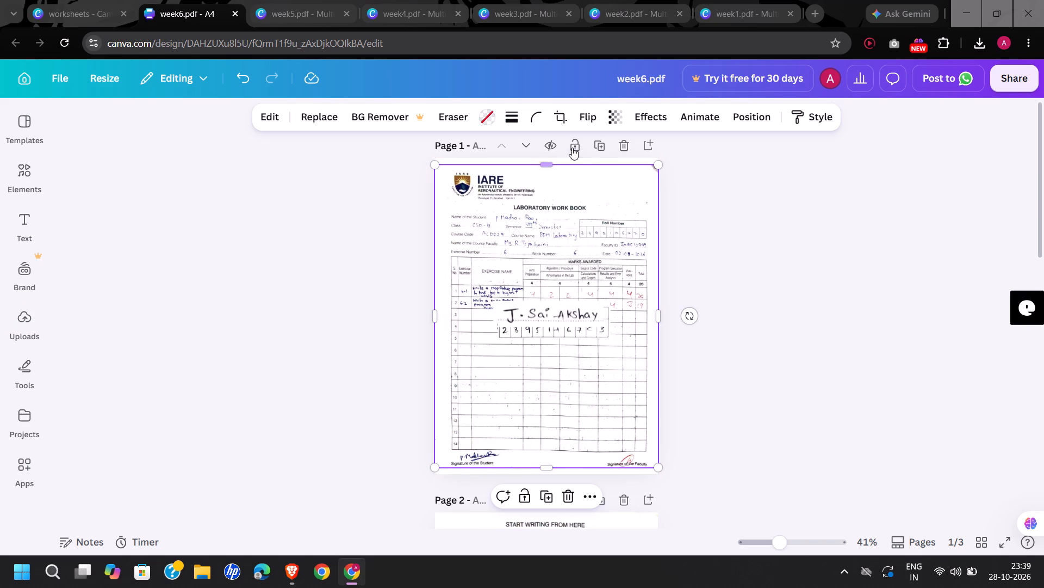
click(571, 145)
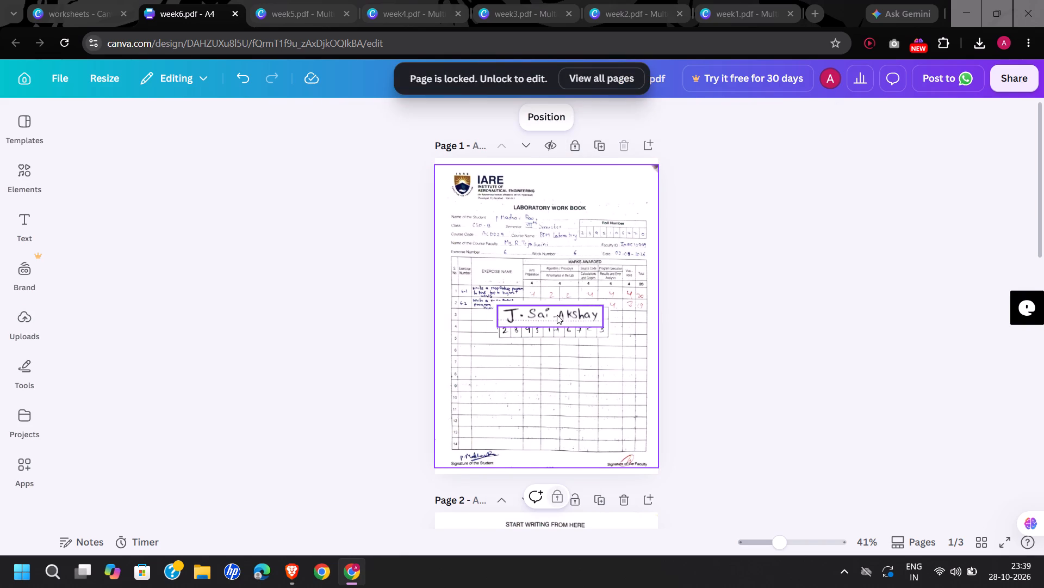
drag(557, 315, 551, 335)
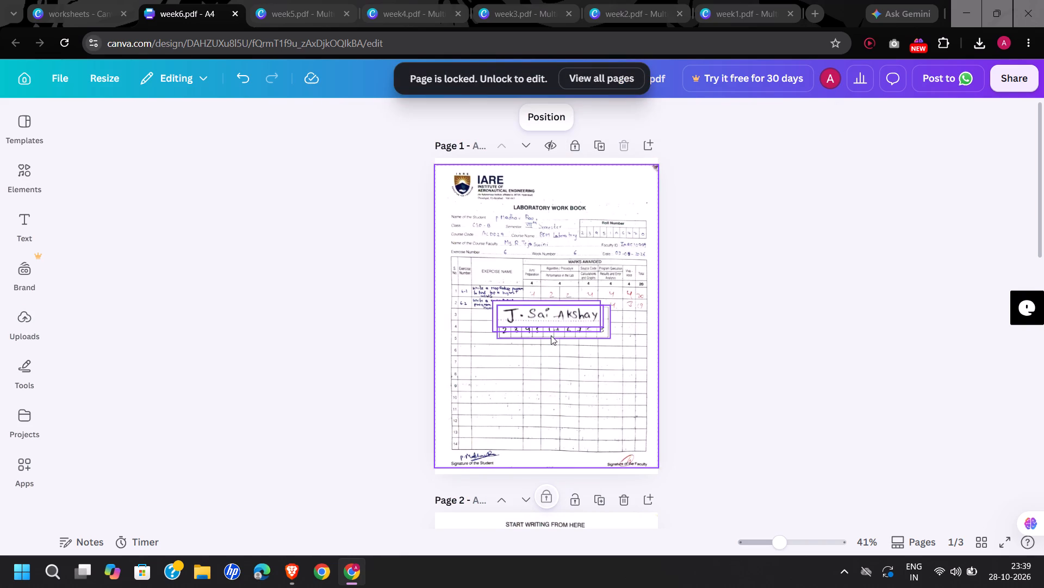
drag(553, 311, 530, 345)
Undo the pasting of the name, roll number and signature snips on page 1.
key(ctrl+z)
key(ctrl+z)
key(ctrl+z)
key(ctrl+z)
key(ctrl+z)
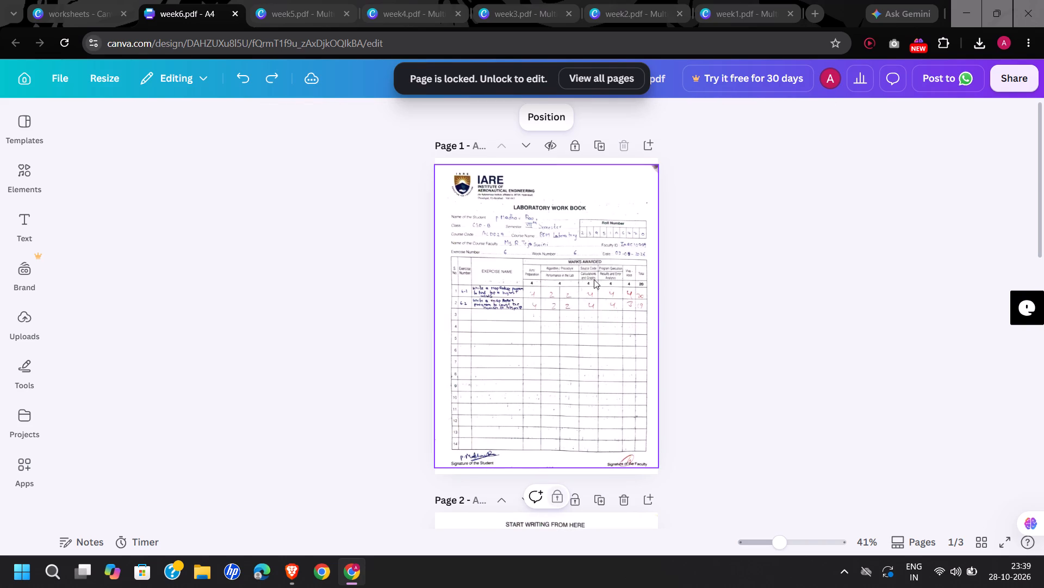
Unlock page 1 of week6.pdf for editing.
right_click(618, 191)
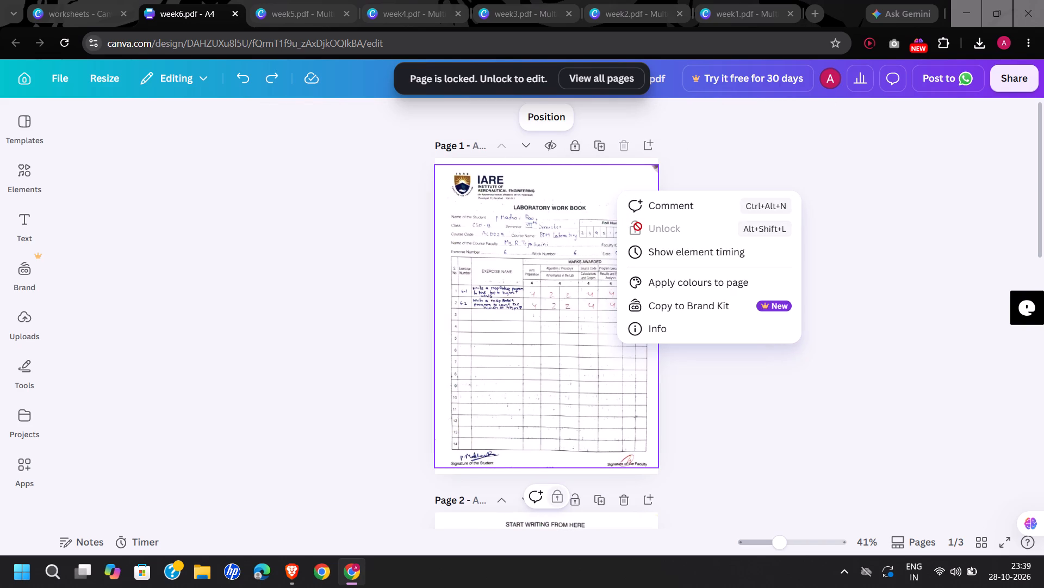
click(639, 228)
click(570, 146)
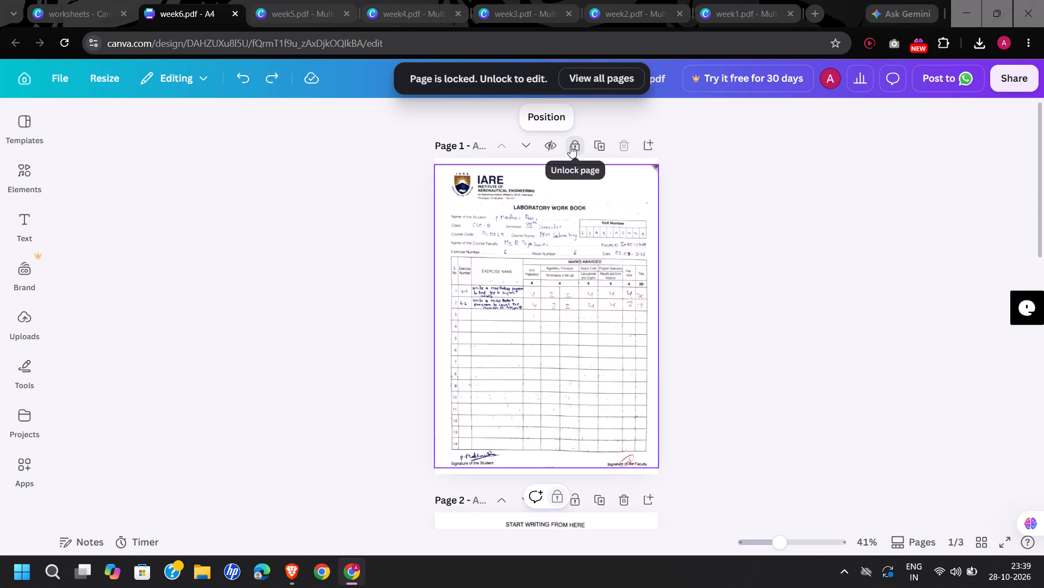
right_click(602, 204)
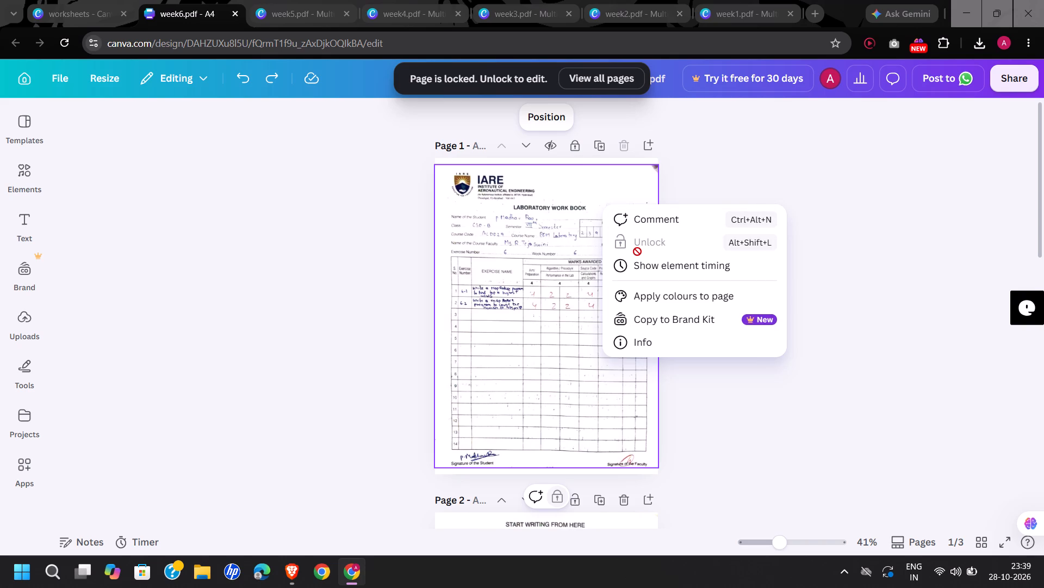
click(637, 252)
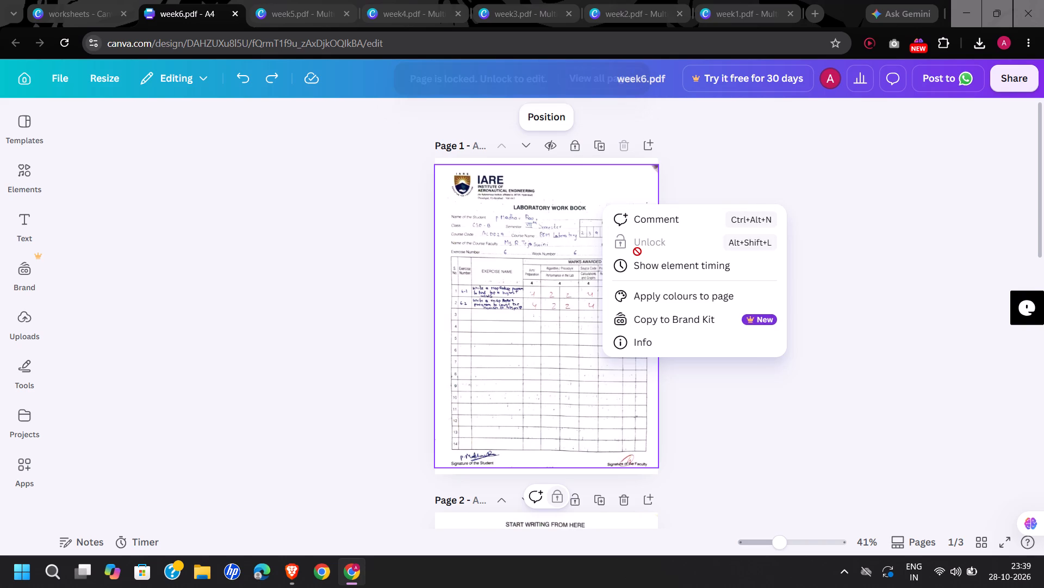
key(ctrl+shift+l)
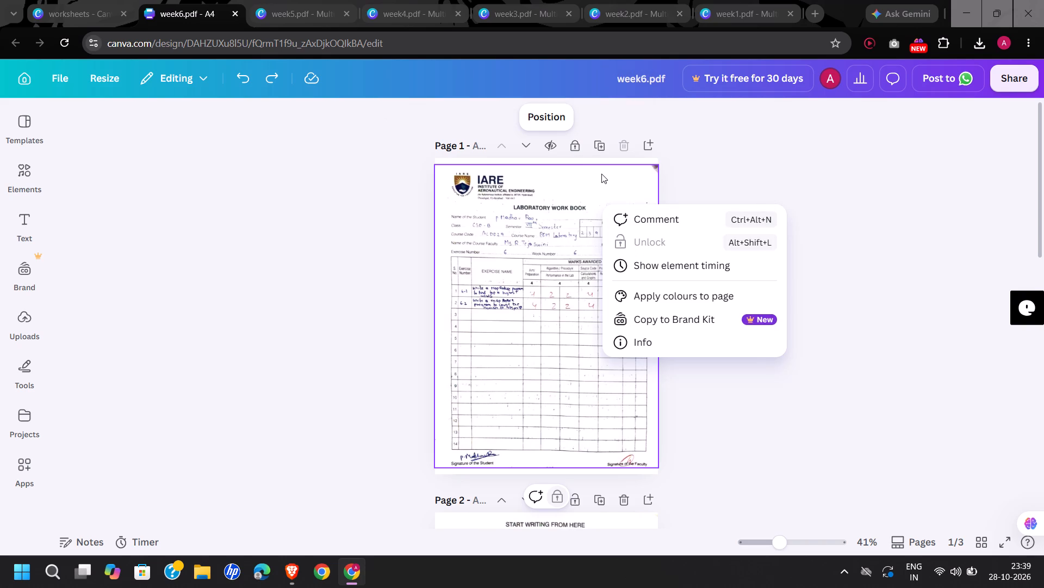
click(601, 174)
key(ctrl+shift+l)
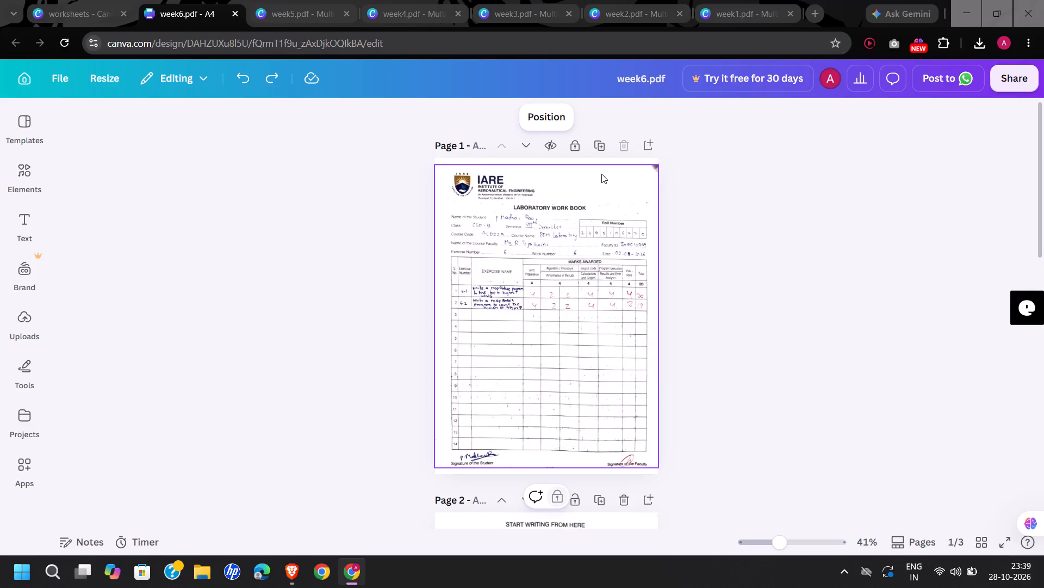
click(577, 147)
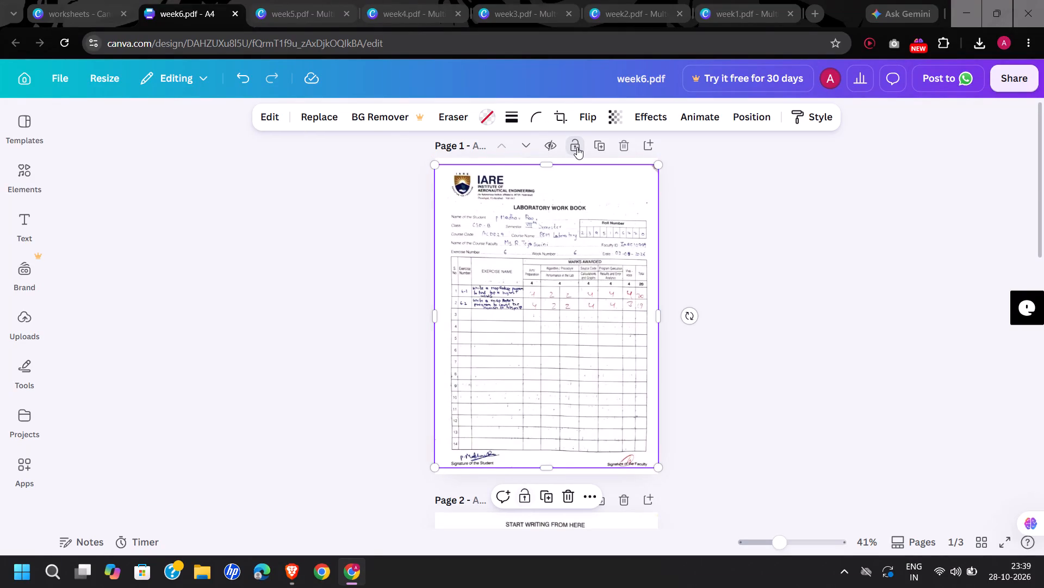
Lock the scanned worksheet image on page 1, leaving the page itself unlocked.
click(600, 197)
key(ctrl+shift+l)
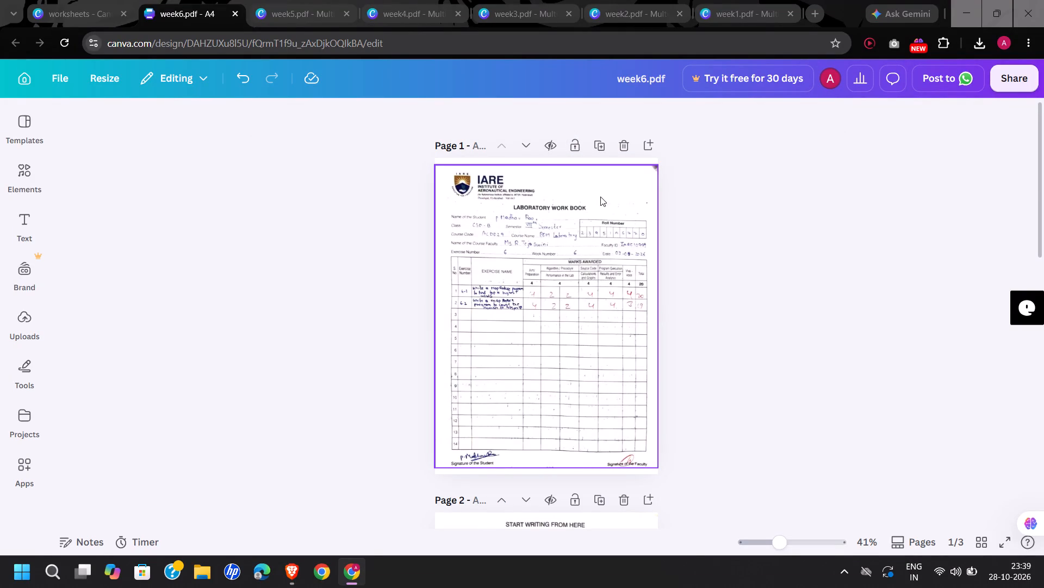
click(600, 197)
right_click(600, 197)
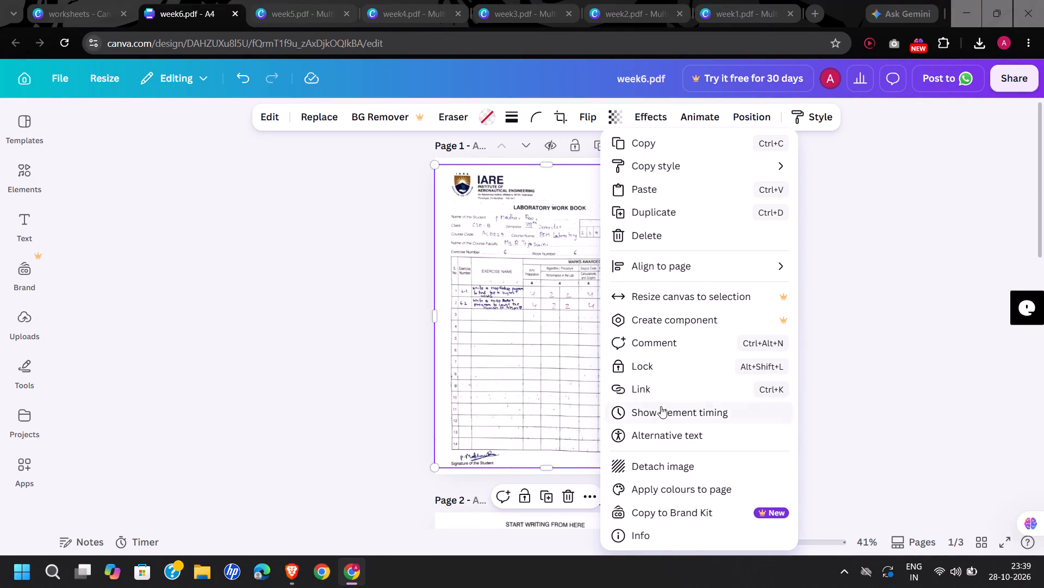
click(660, 359)
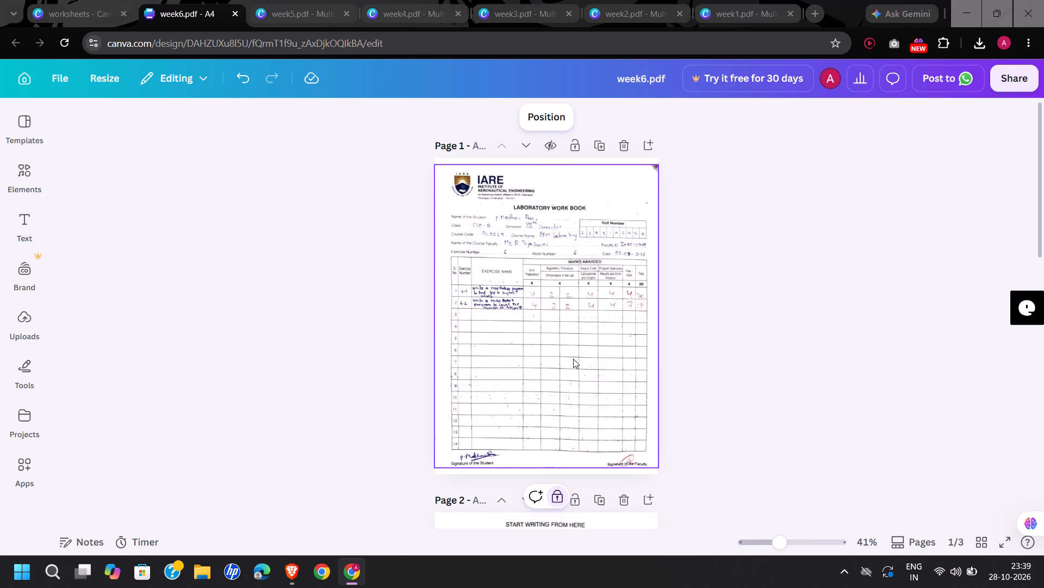
Paste the student signature snip from the clipboard history onto page 1.
key(super+v)
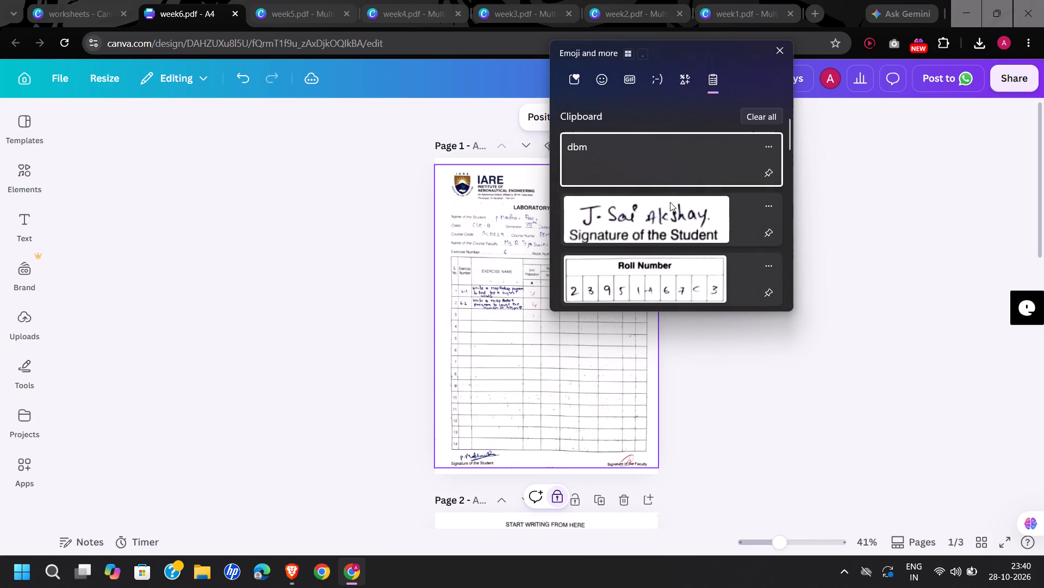
click(670, 202)
key(ctrl+v)
scroll(637, 333, right, 1)
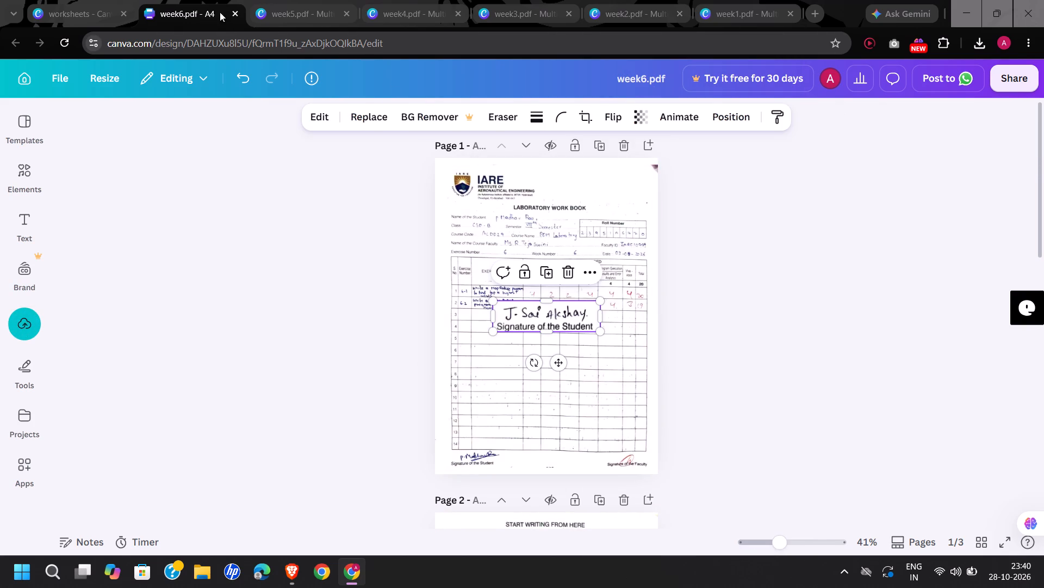
Close the week6.pdf design and reopen it from the worksheets folder.
click(234, 12)
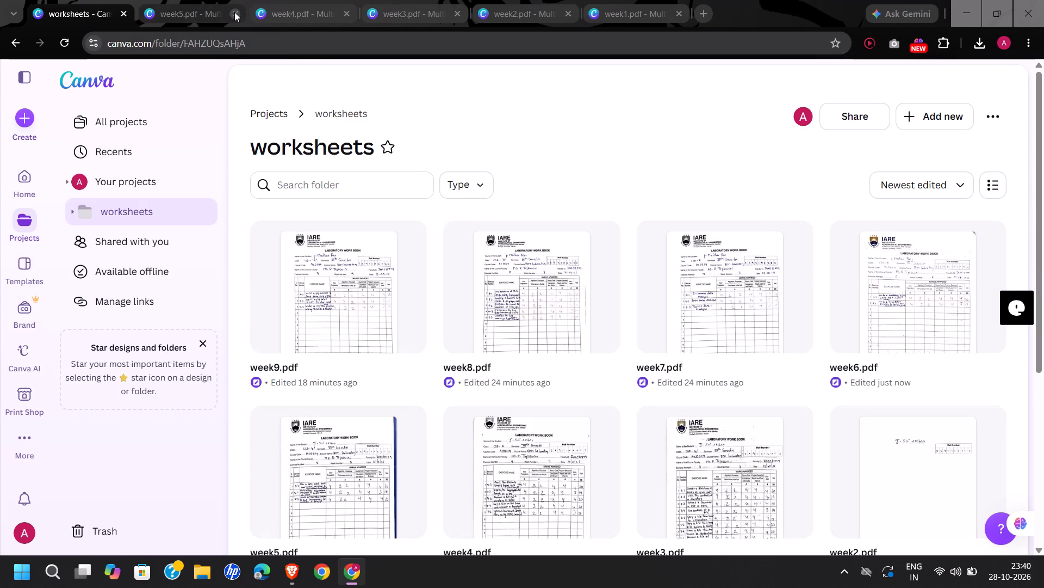
click(900, 304)
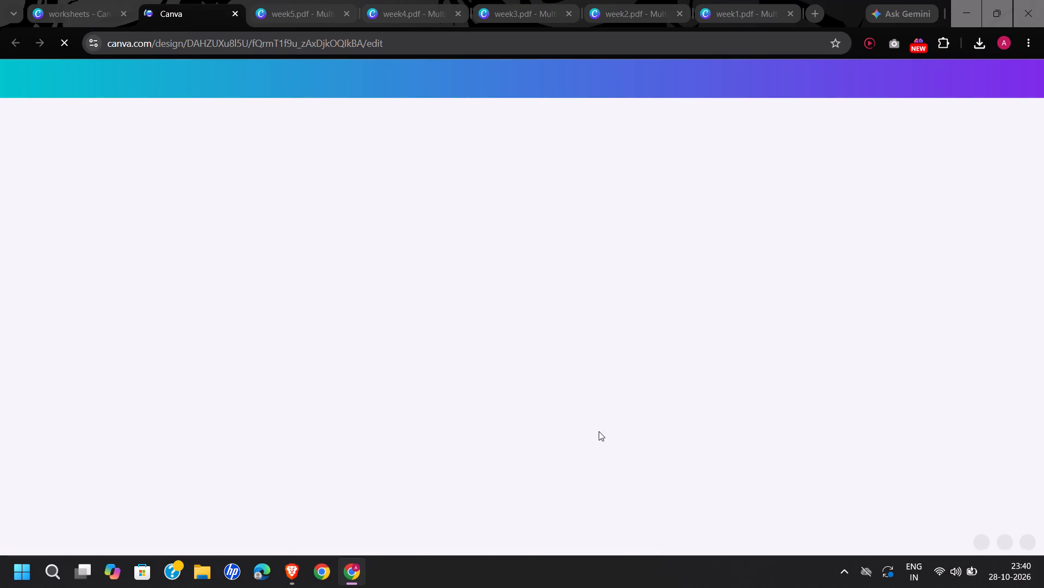
scroll(501, 284, up, 6)
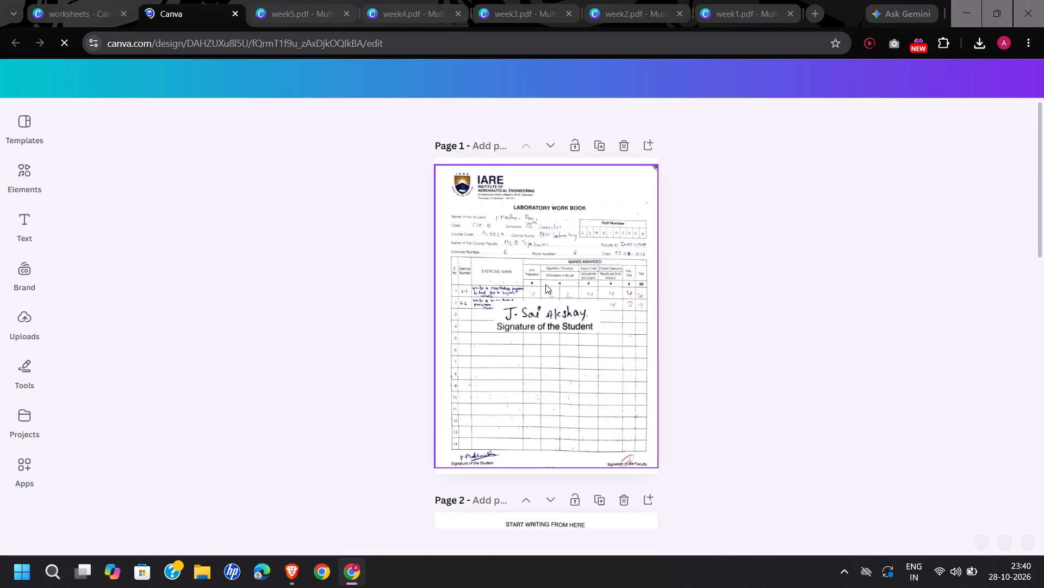
Shrink the signature snip to signature-line size and move it over the existing student signature at the bottom of page 1.
click(545, 284)
drag(555, 318, 544, 261)
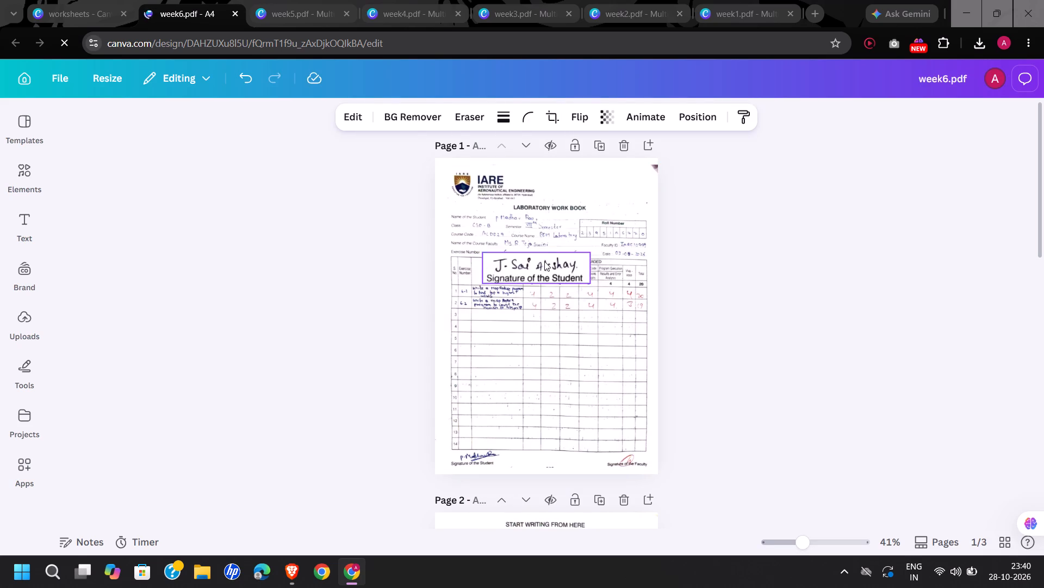
drag(544, 261, 544, 238)
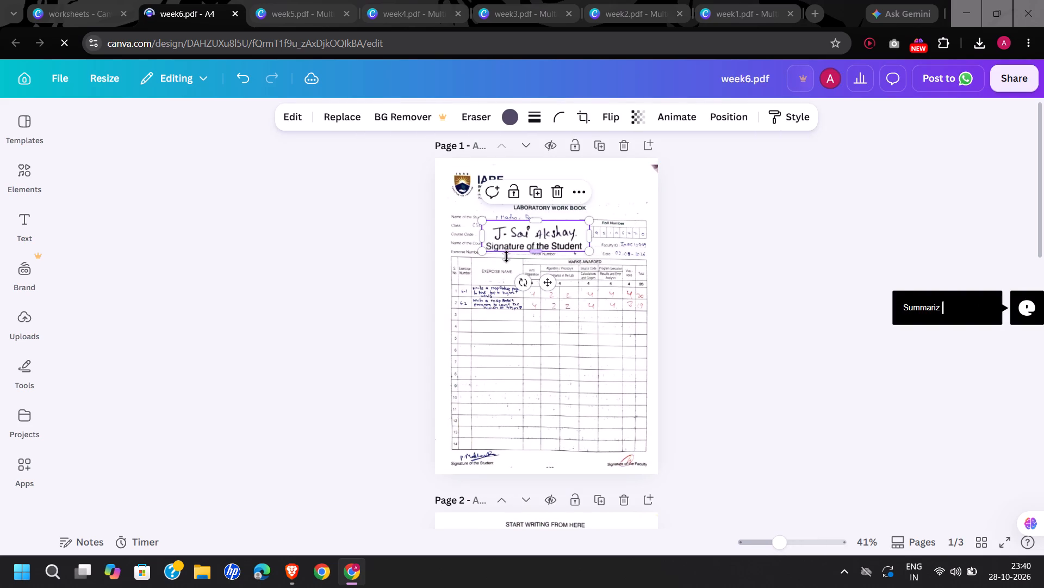
drag(486, 251, 530, 233)
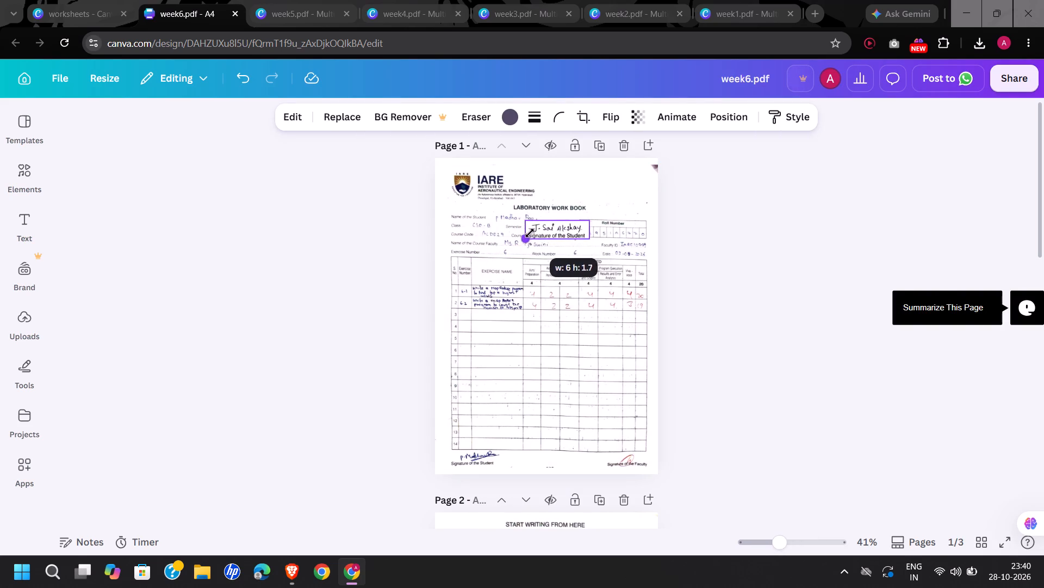
drag(530, 233, 531, 232)
drag(571, 267, 549, 259)
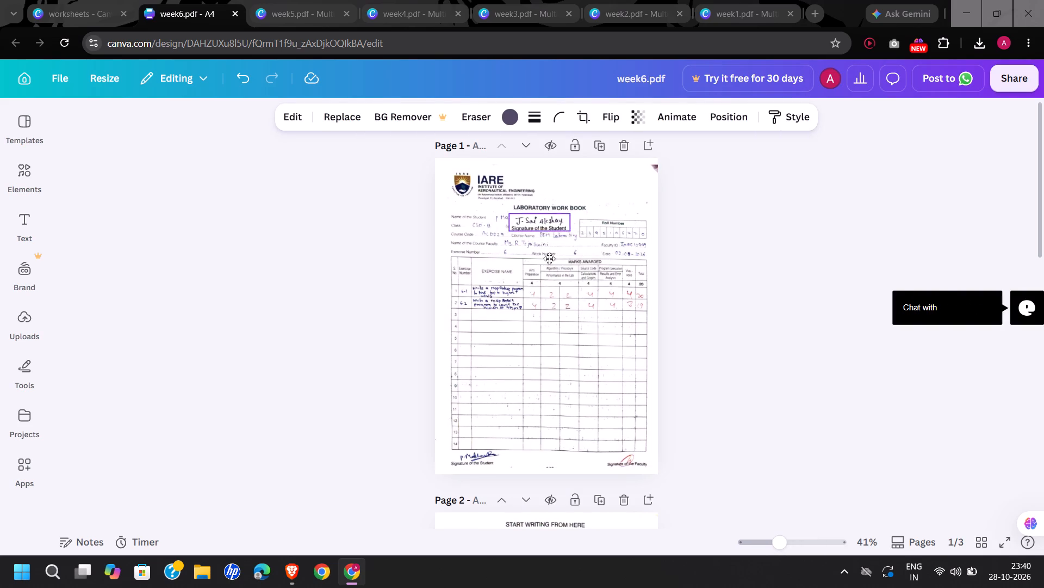
drag(549, 259, 533, 258)
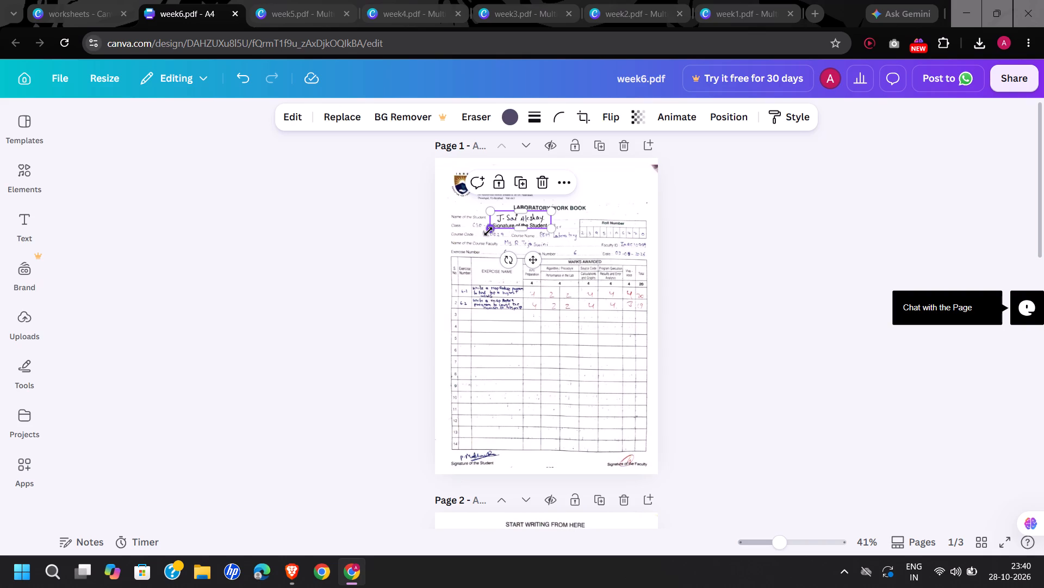
drag(488, 231, 505, 228)
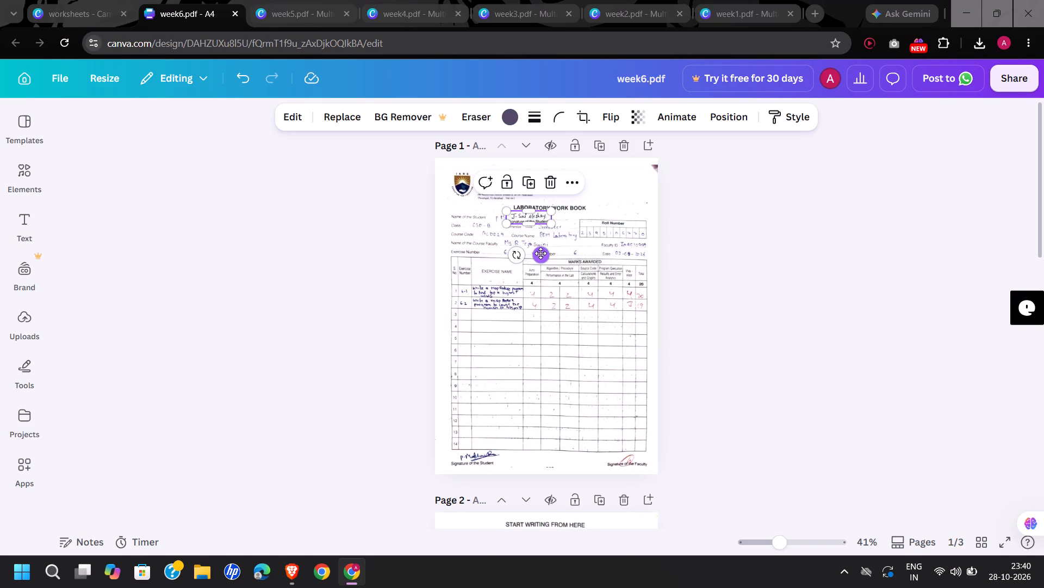
drag(540, 253, 526, 253)
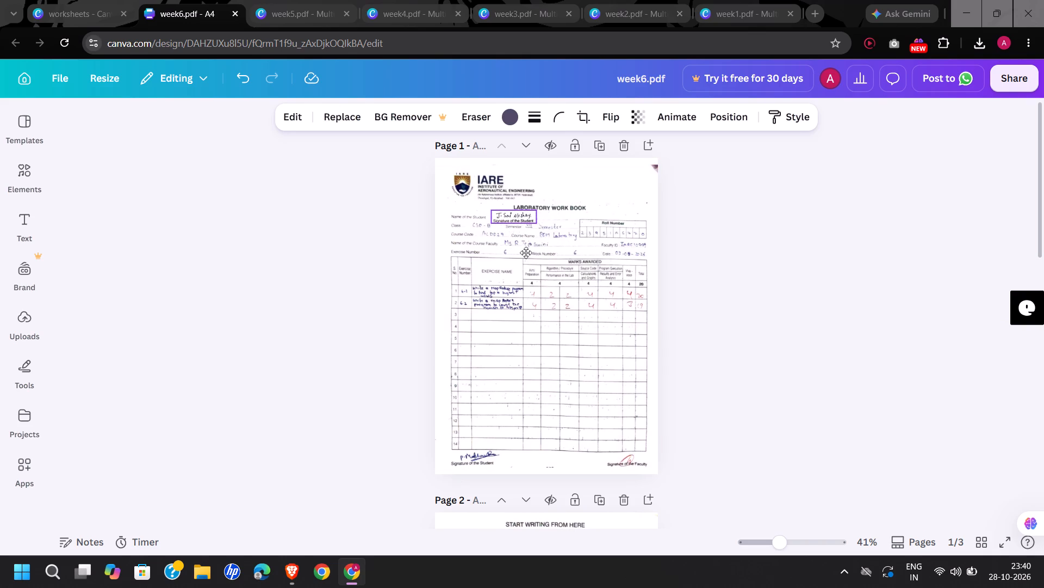
drag(526, 253, 489, 507)
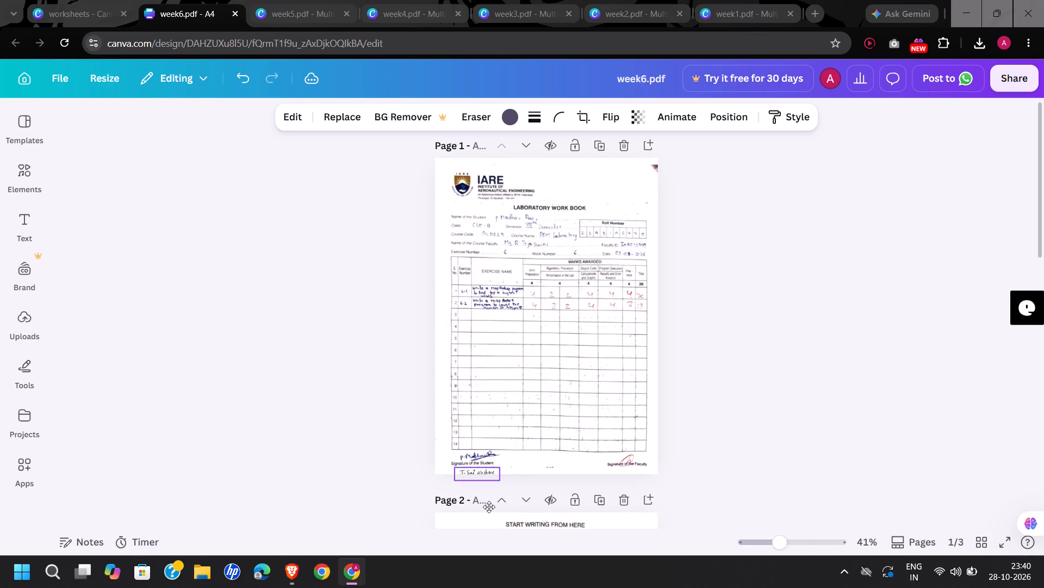
drag(489, 507, 484, 495)
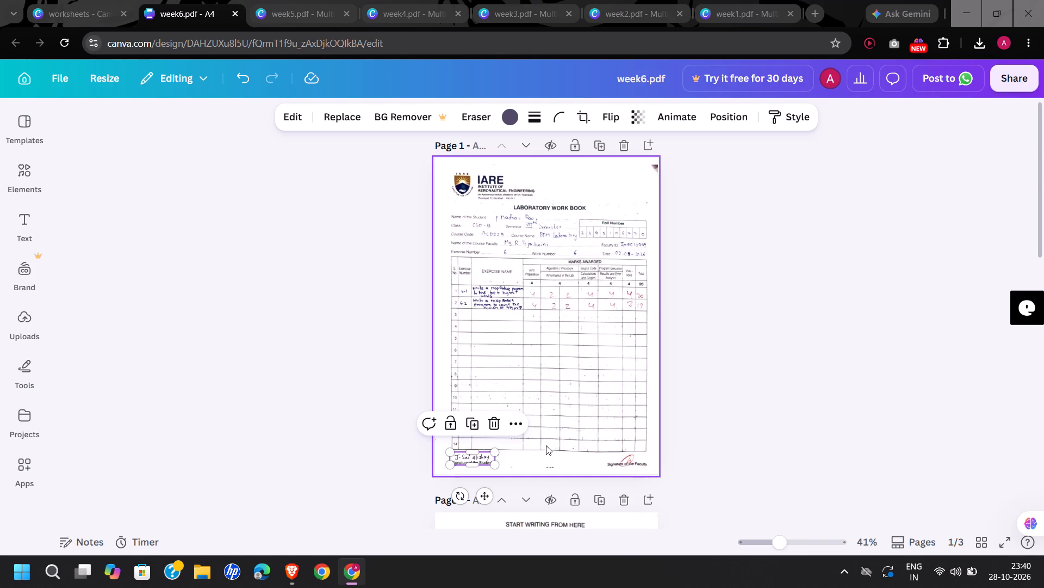
Nudge the signature snip into line with the printed Signature of the Student caption on page 1.
click(546, 445)
click(486, 456)
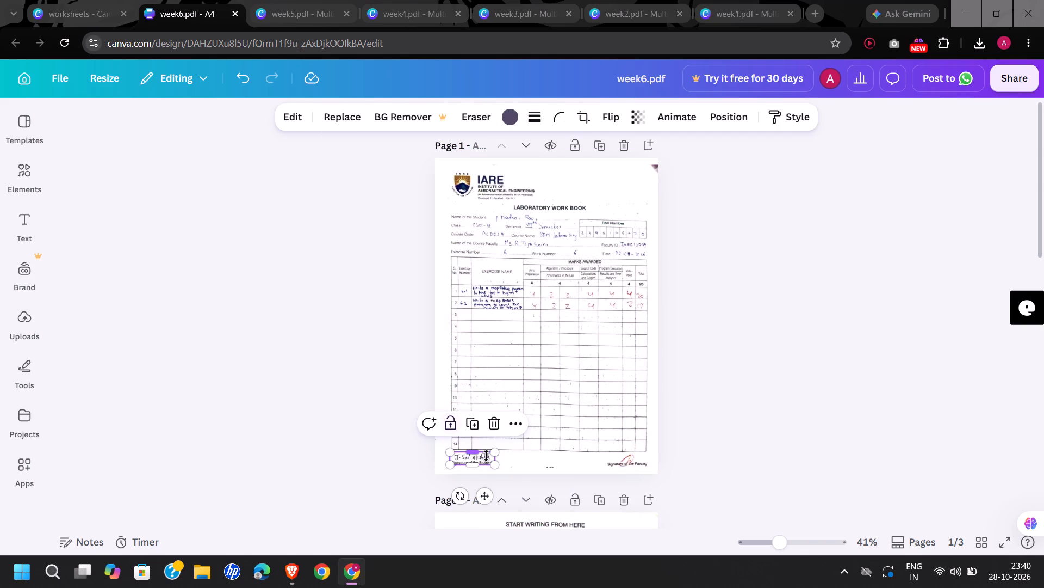
key(Right)
key(Right)
key(Up)
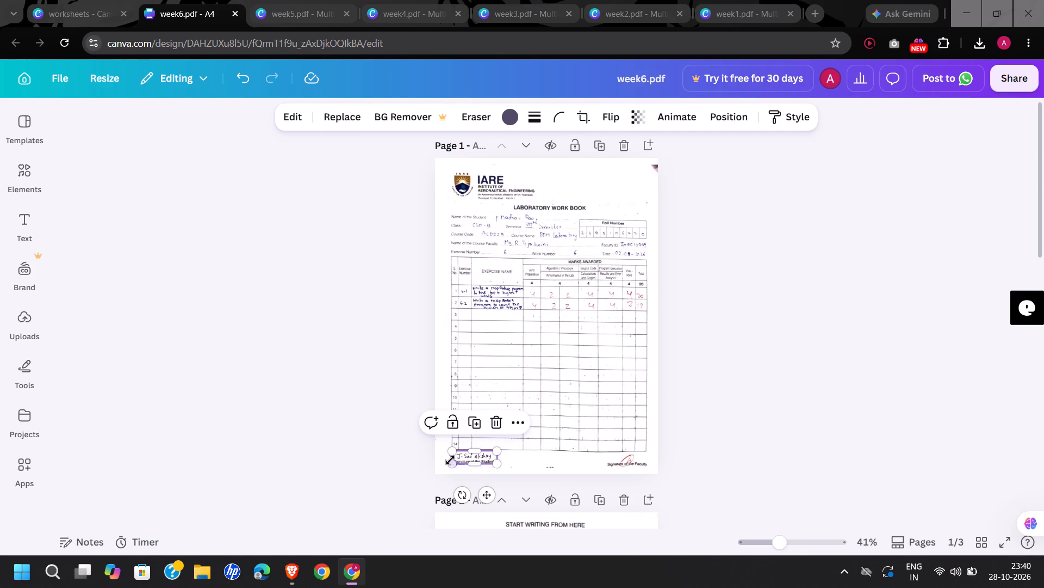
click(451, 462)
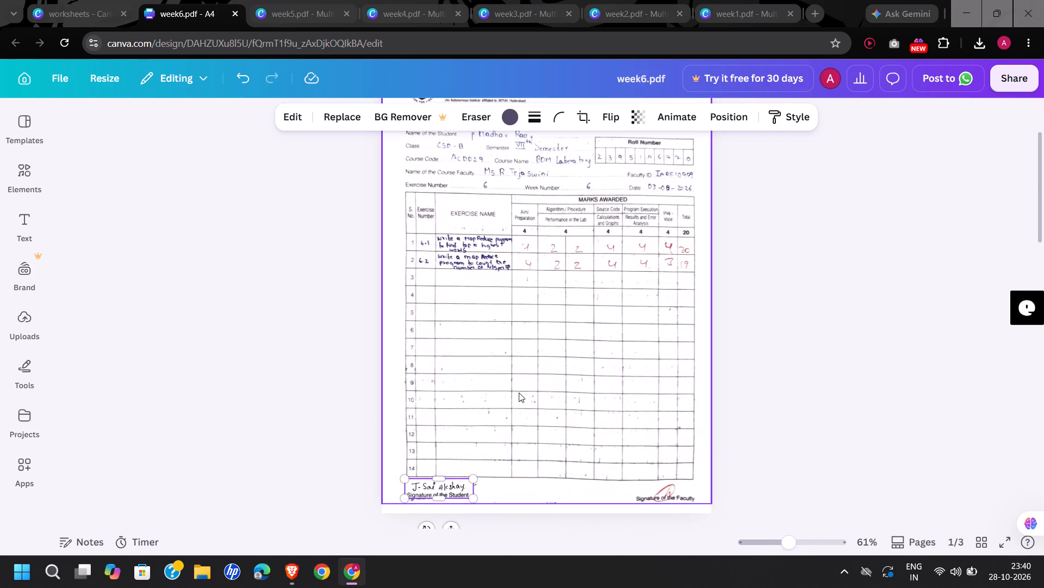
scroll(519, 393, down, 1)
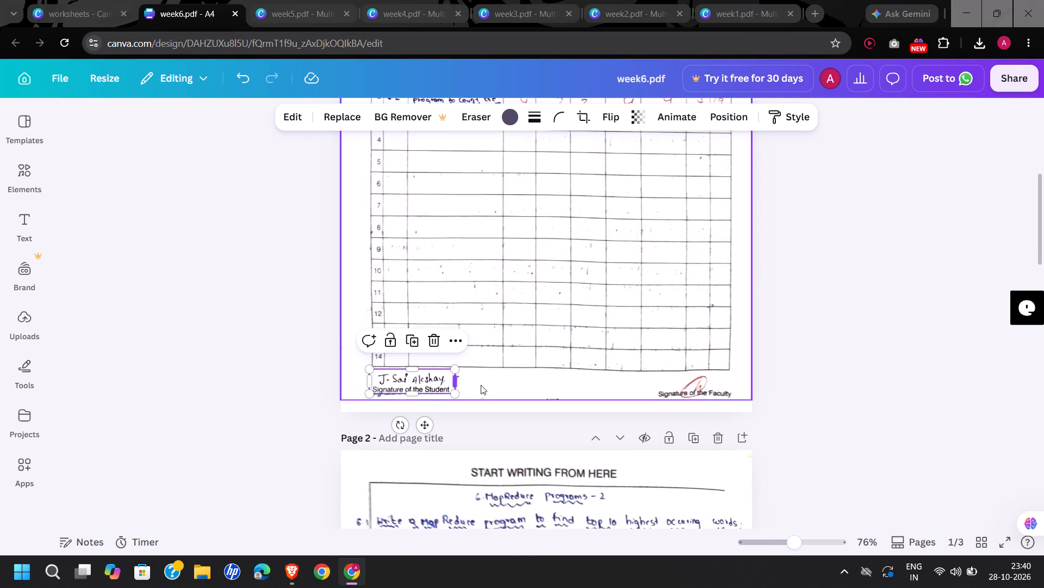
click(499, 385)
click(420, 383)
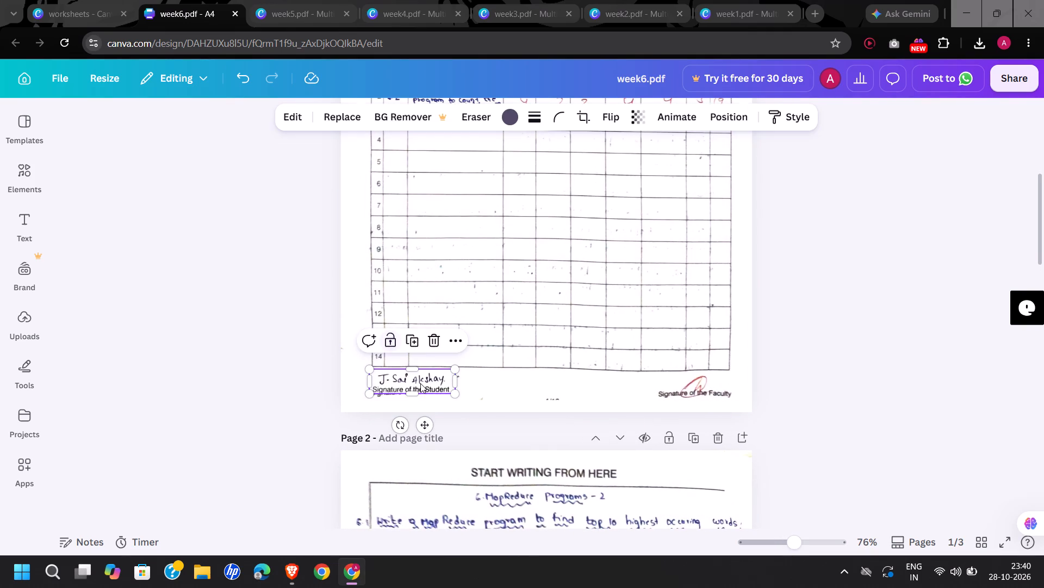
key(Down)
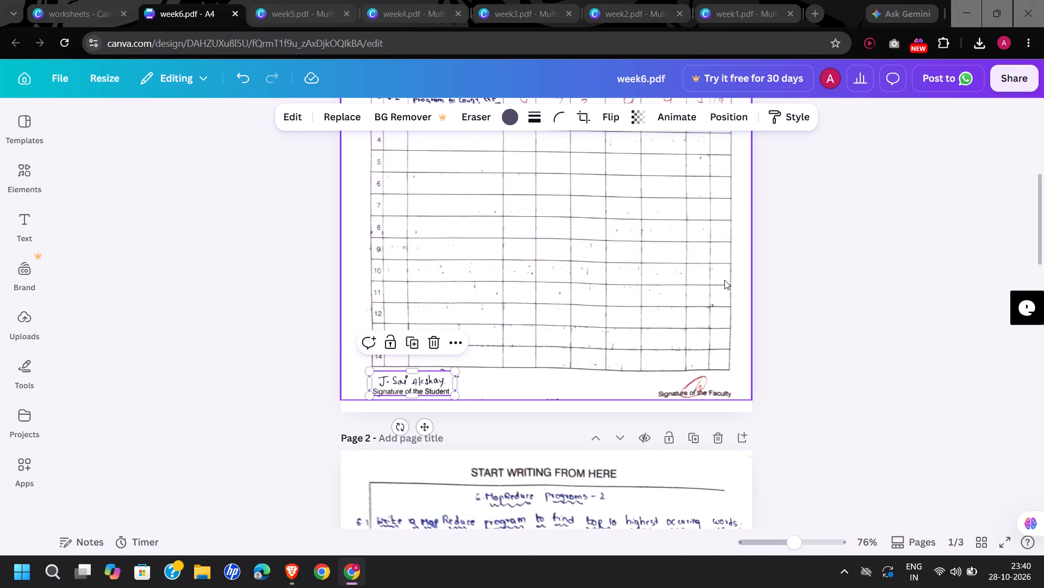
Paste the roll number snip onto page 1, shrink it to fit, and align it over the printed Roll Number box.
scroll(724, 280, up, 4)
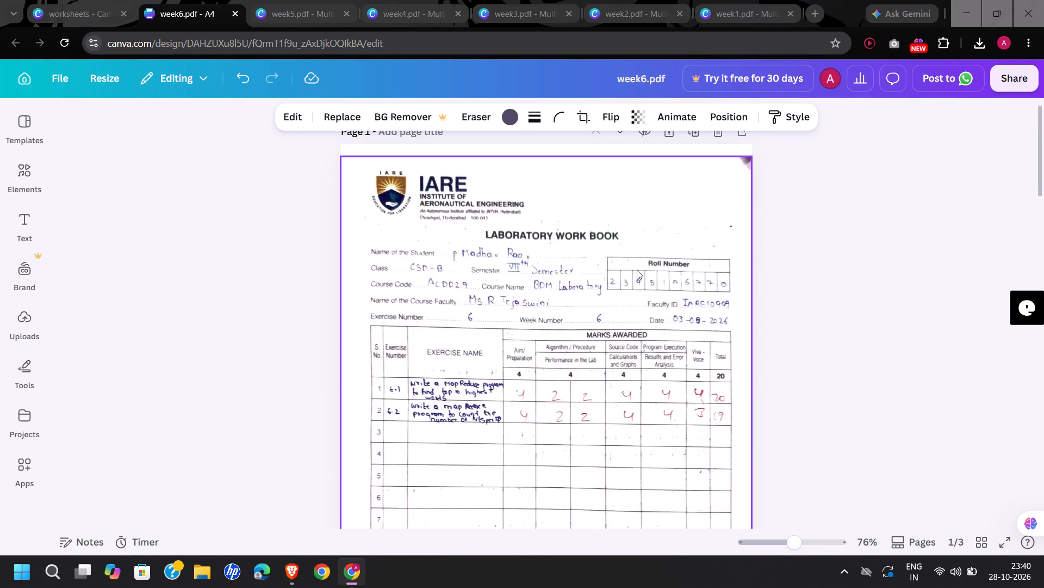
key(super+v)
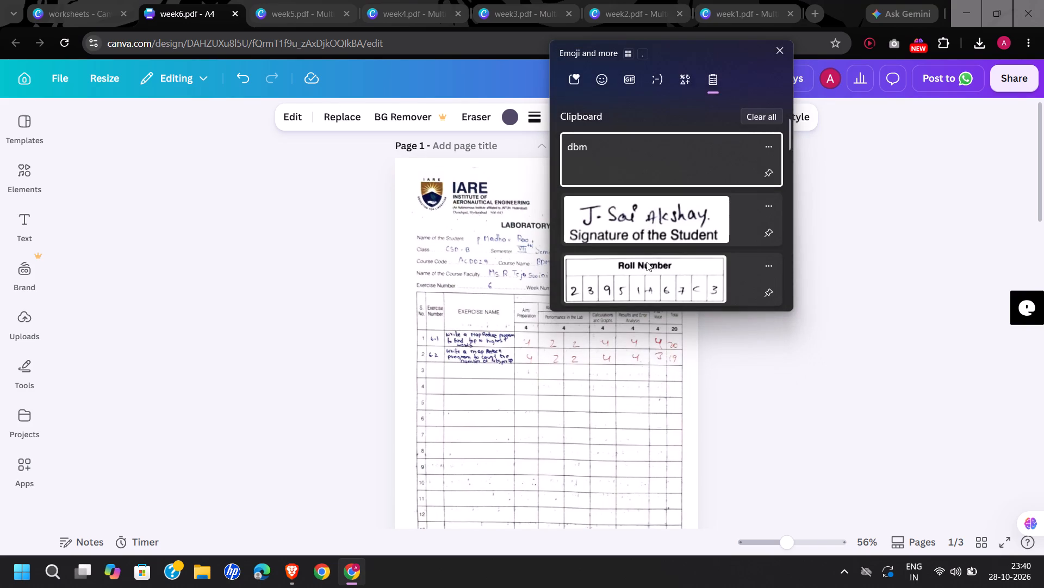
click(645, 283)
key(ctrl+v)
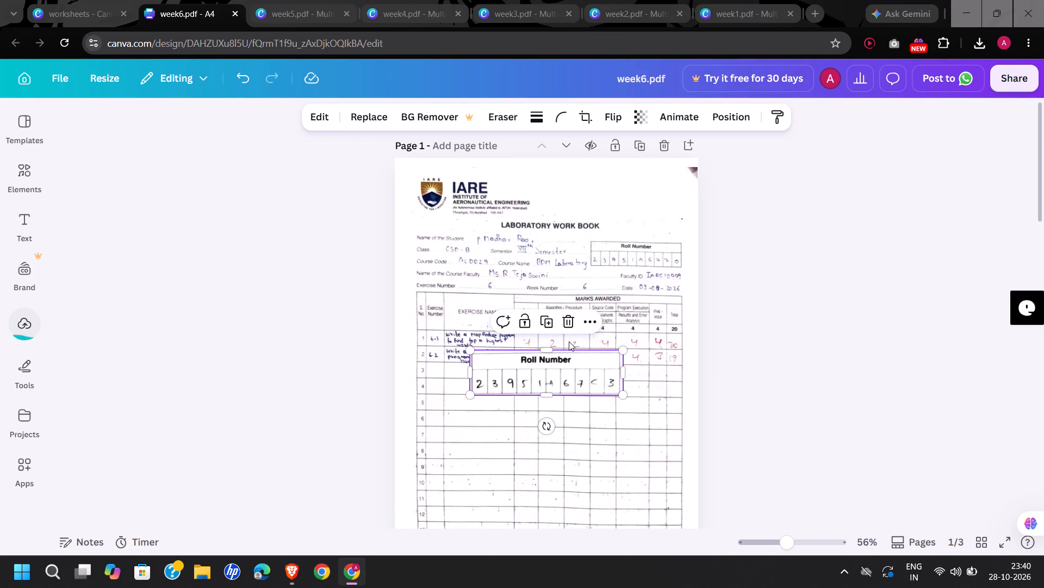
drag(470, 394, 526, 376)
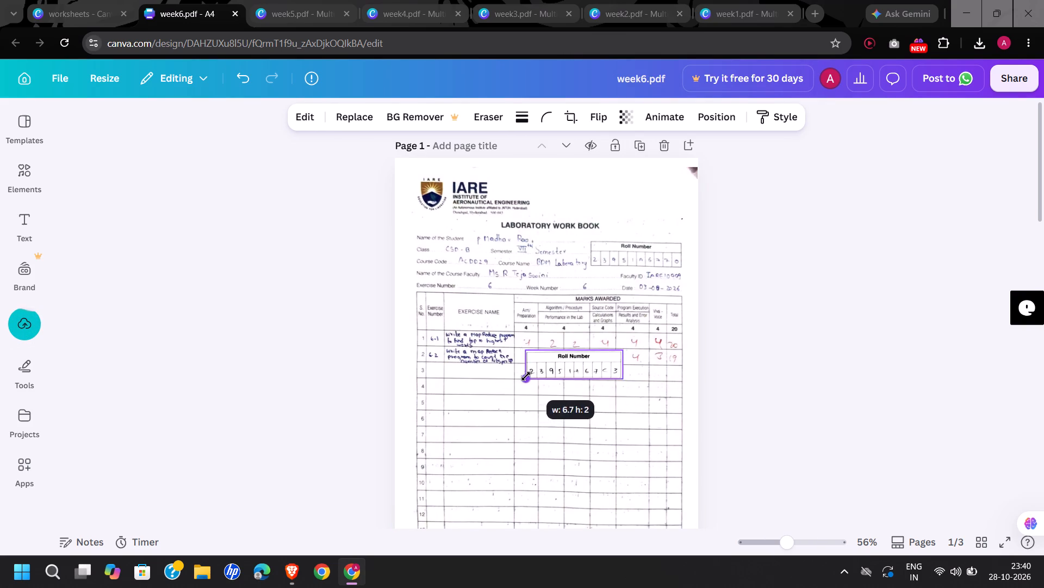
drag(526, 376, 530, 374)
drag(589, 405, 617, 341)
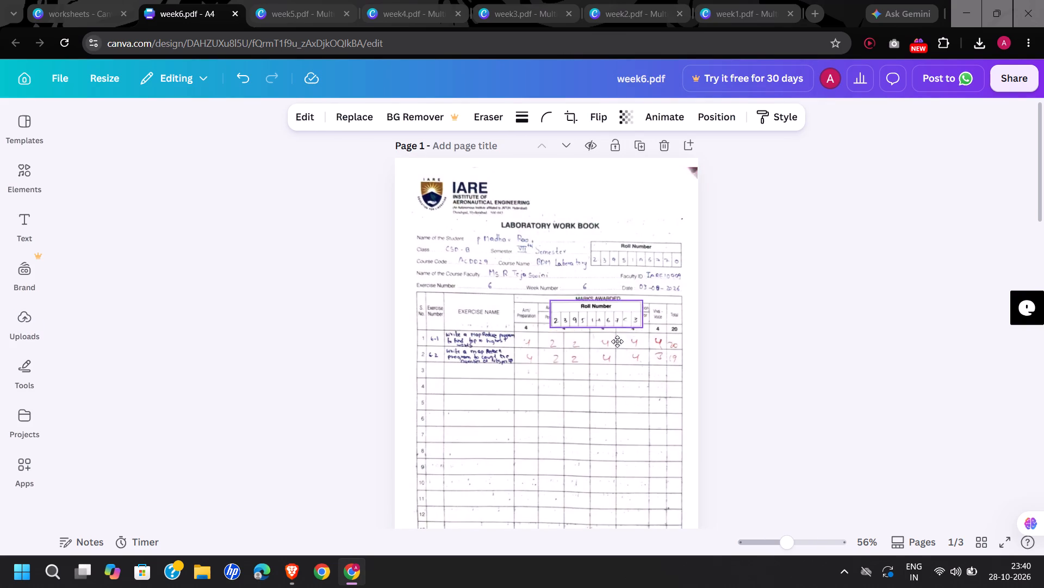
drag(617, 341, 649, 297)
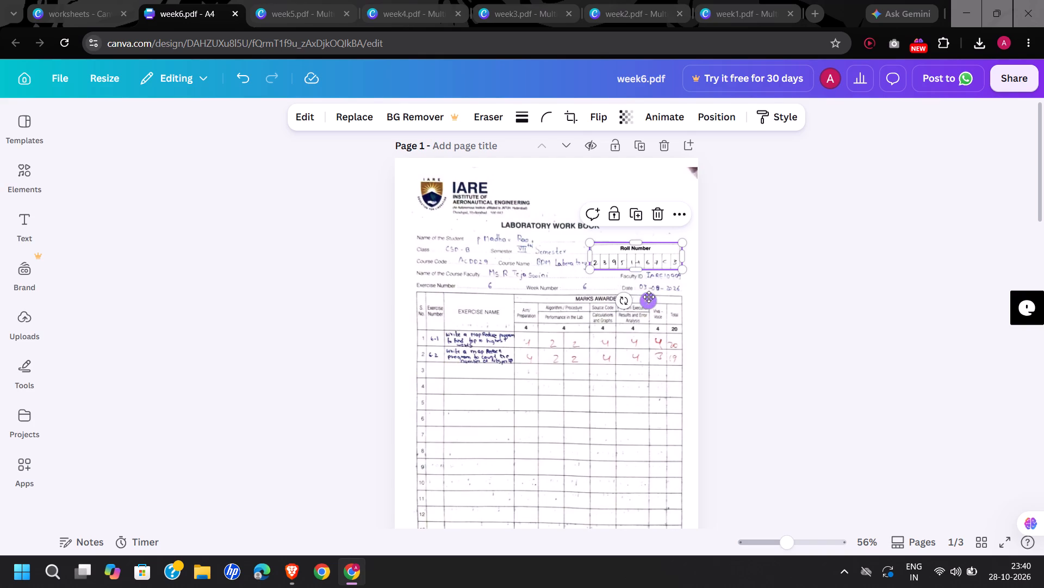
click(918, 217)
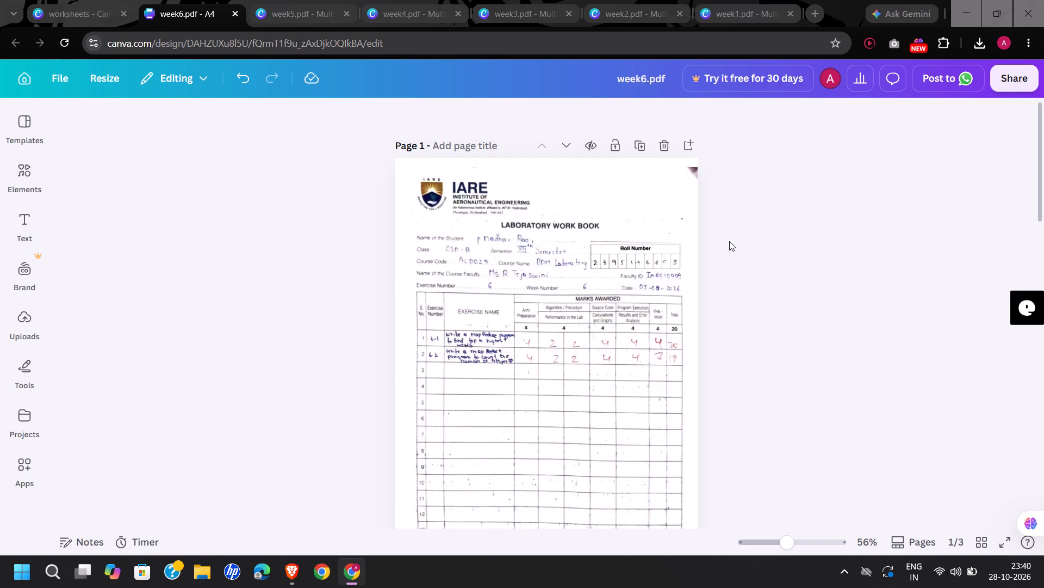
click(662, 260)
key(Up)
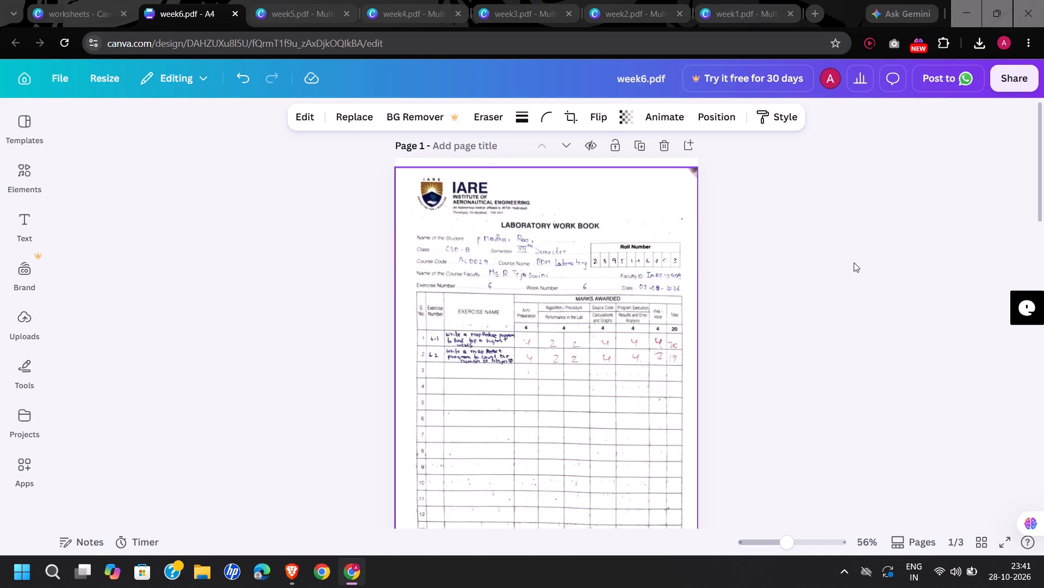
click(854, 262)
Paste the student name snip from the clipboard history, shrink it, and place it over the handwritten name beside Name of the Student.
key(super+v)
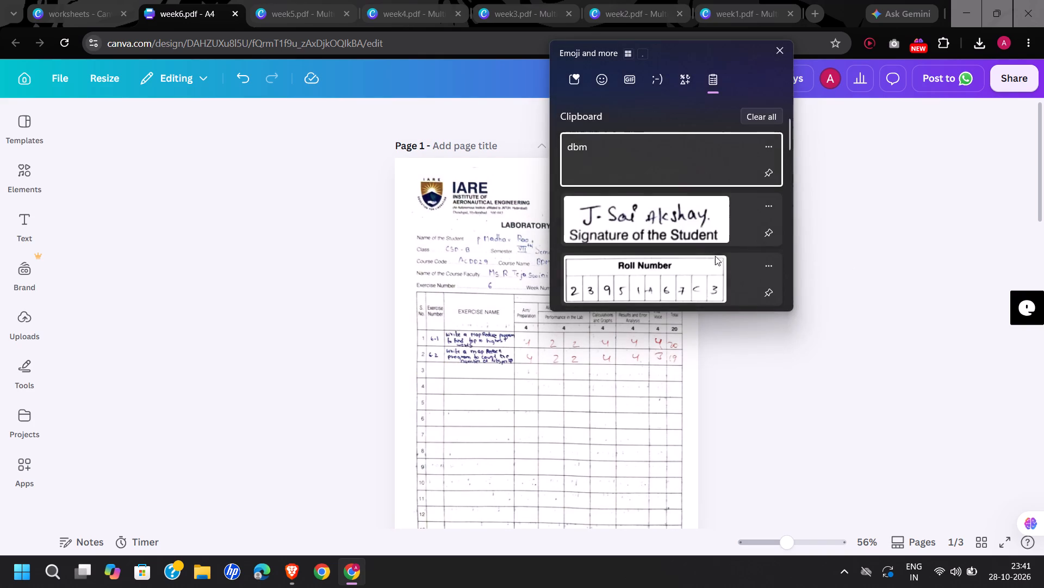
scroll(697, 249, down, 1)
click(665, 213)
key(ctrl+v)
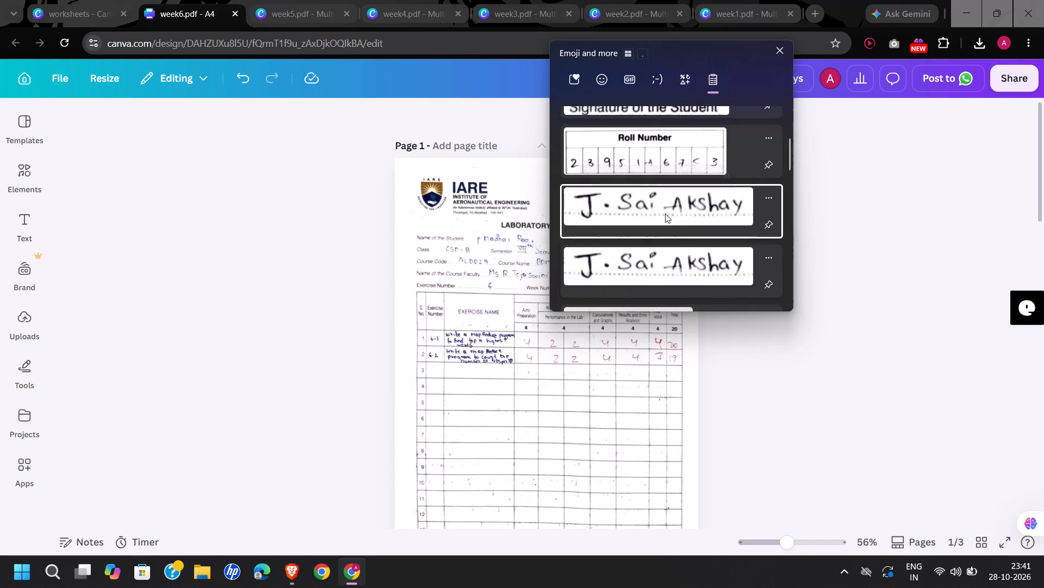
drag(478, 385, 526, 370)
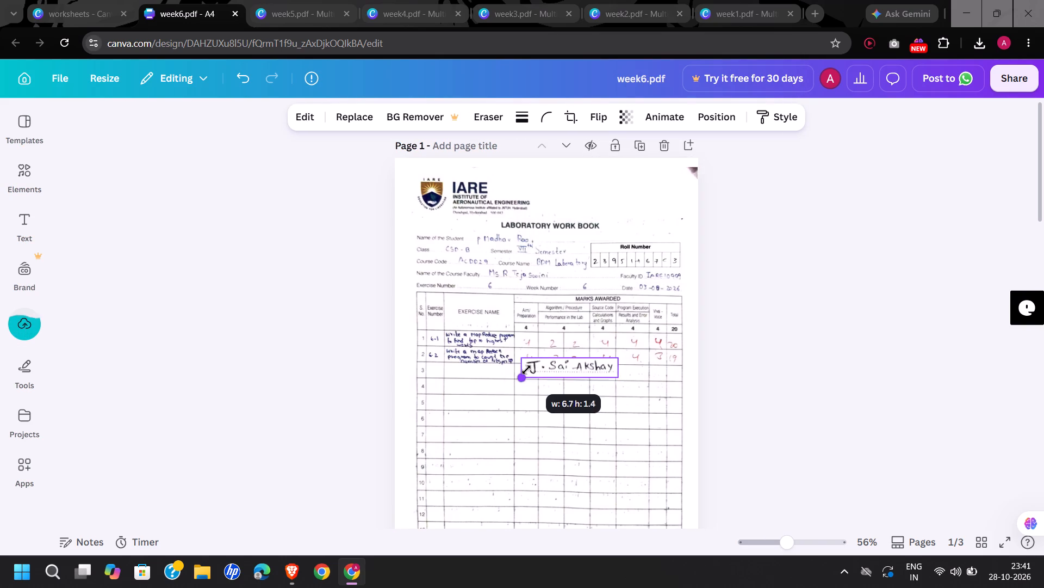
drag(526, 370, 539, 364)
drag(589, 402, 538, 337)
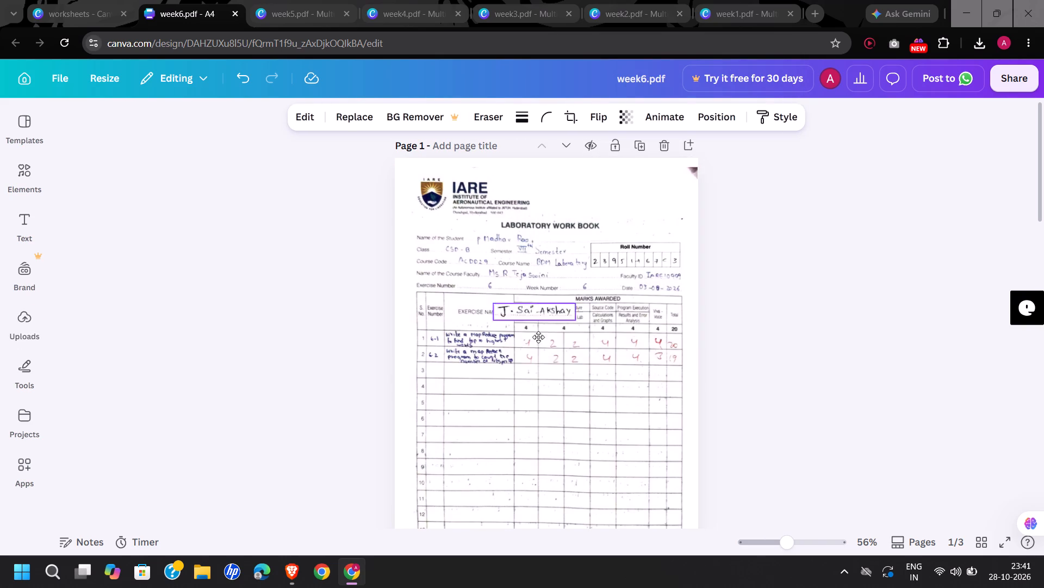
drag(538, 337, 524, 283)
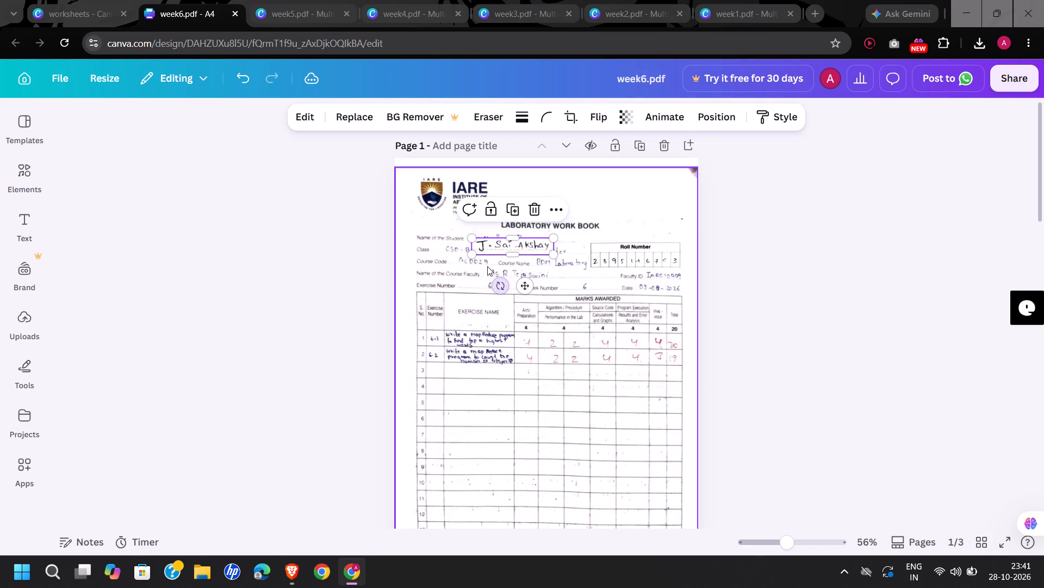
drag(473, 256, 483, 250)
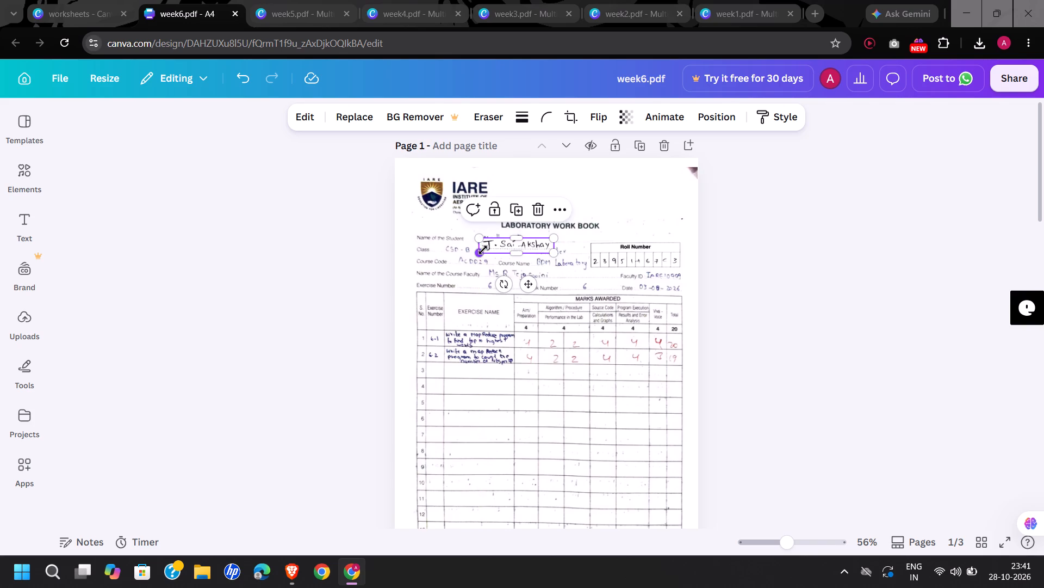
drag(529, 281, 523, 272)
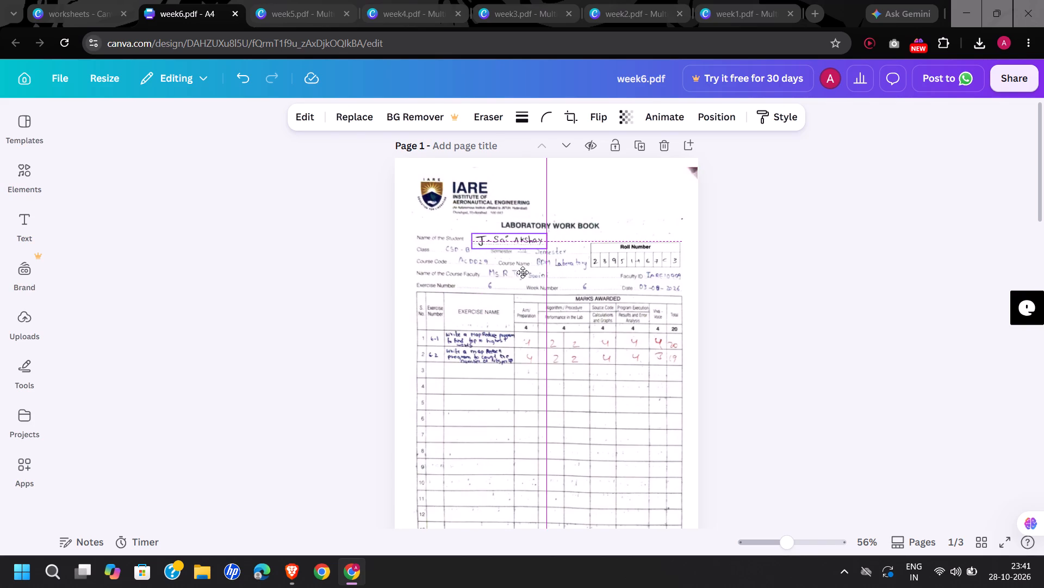
drag(523, 272, 521, 271)
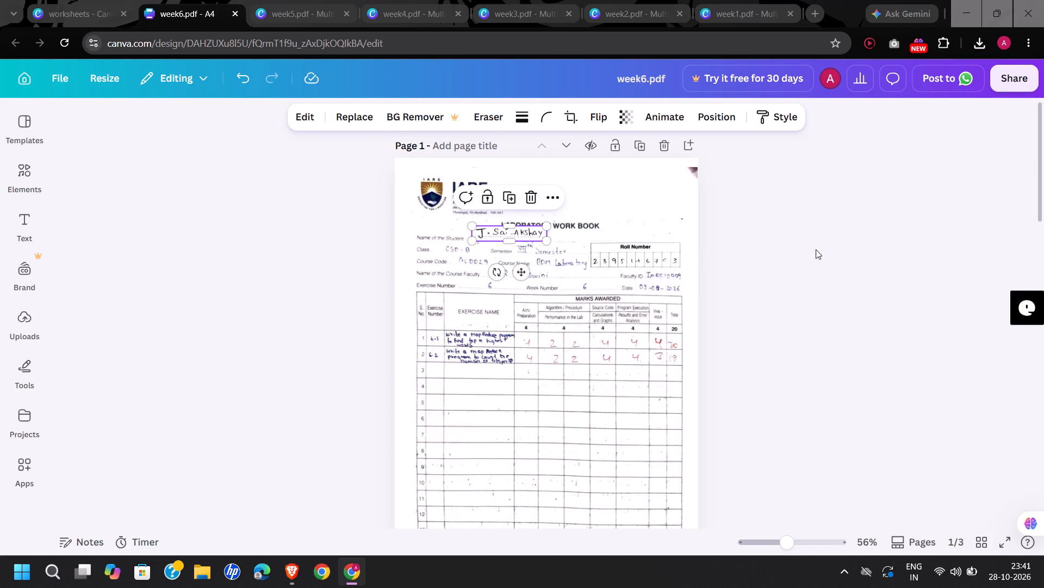
click(816, 249)
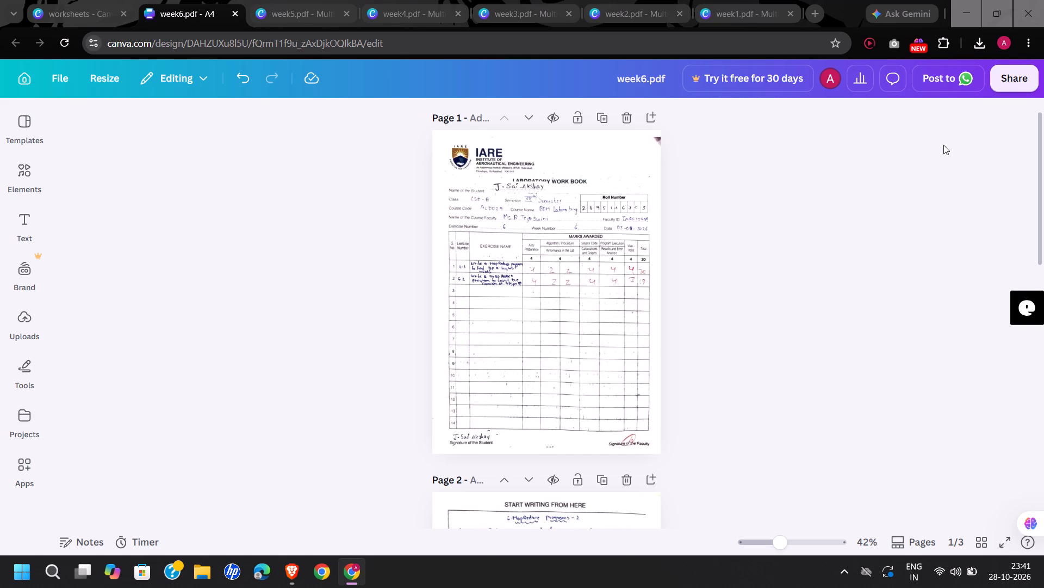
Shrink the name snip slightly more and nudge it down and left onto the Name of the Student line.
click(536, 183)
key(Down)
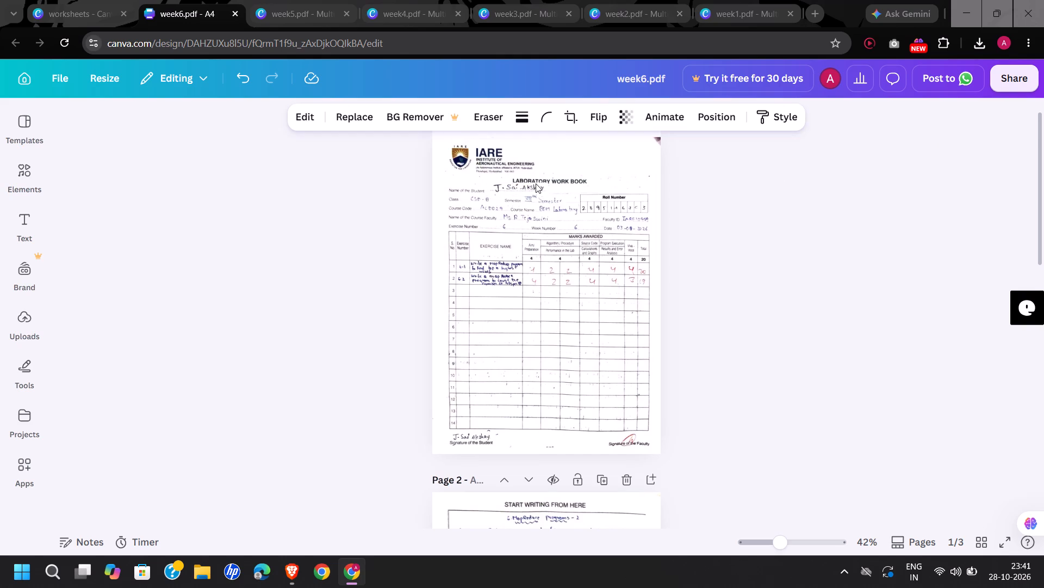
drag(551, 197, 544, 195)
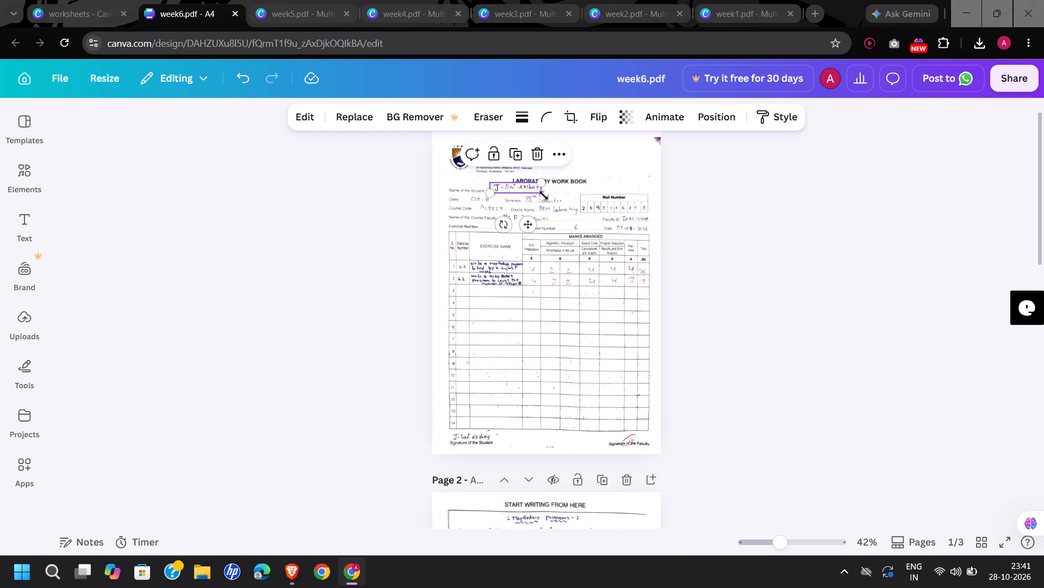
key(Down)
key(Left)
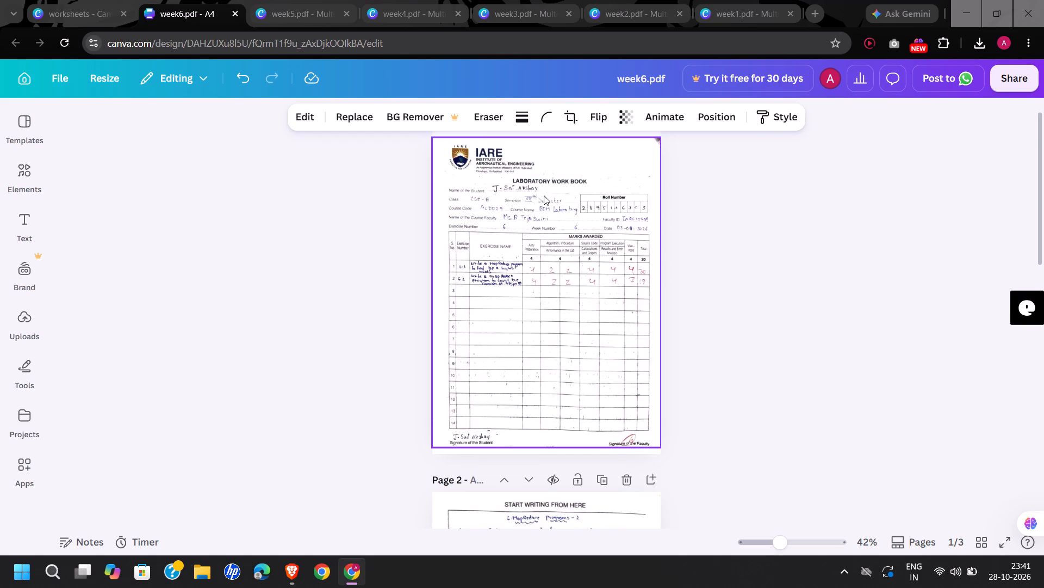
click(772, 204)
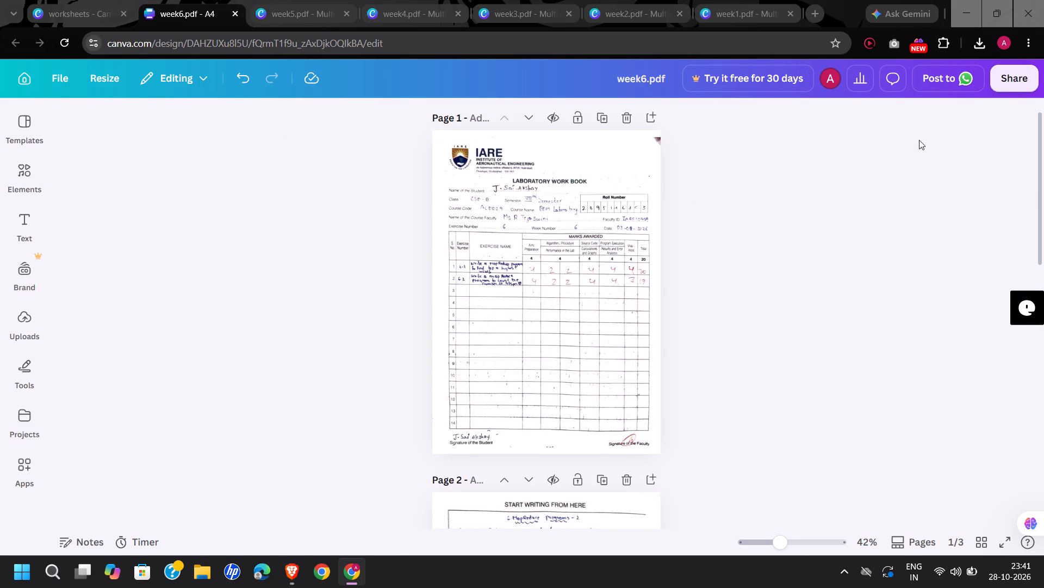
Download all pages of the design as a PDF and save it in the worksheets folder as dbmweek6.pdf.
click(1014, 87)
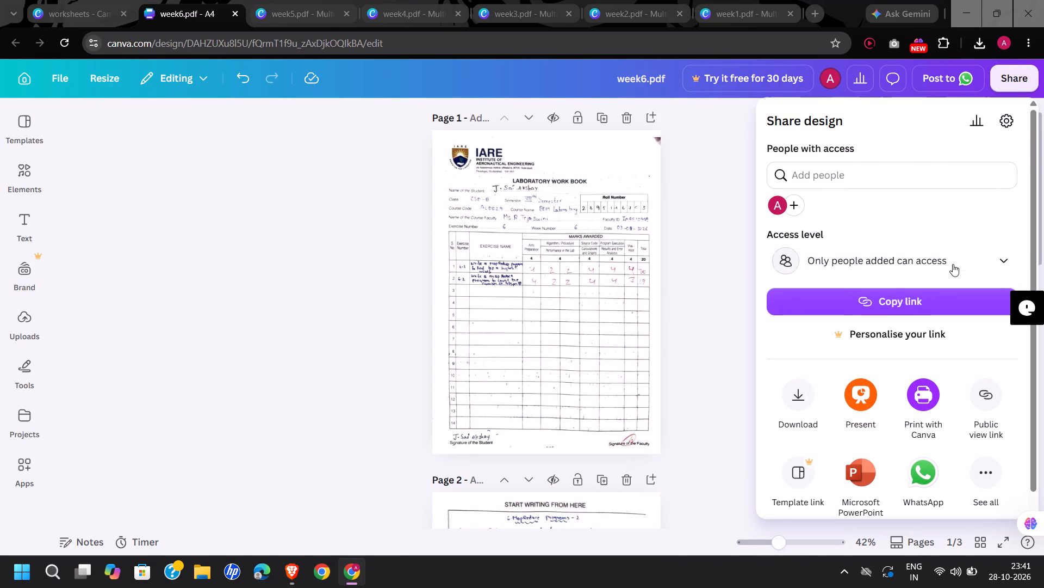
click(799, 399)
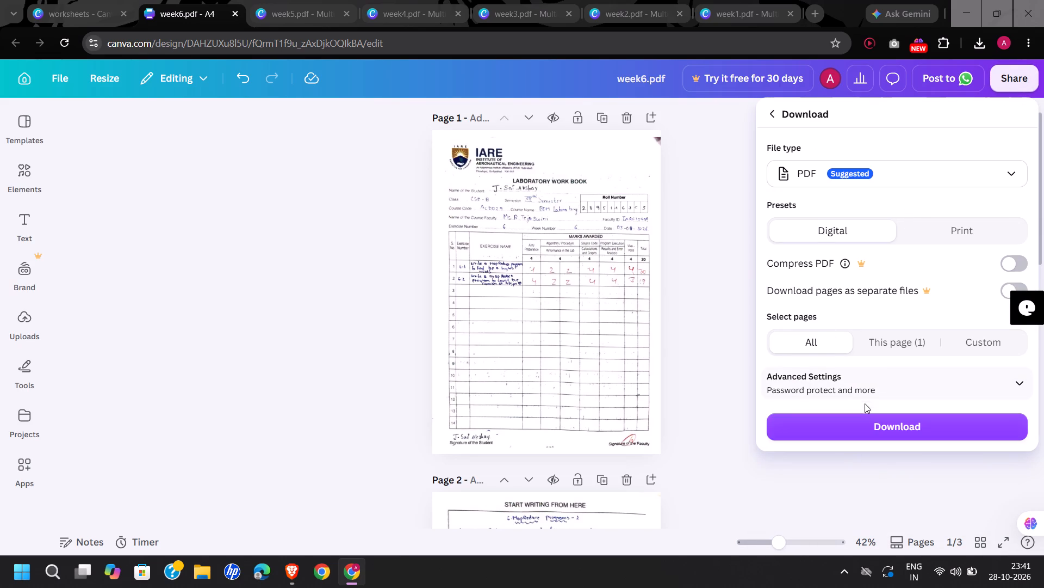
click(865, 428)
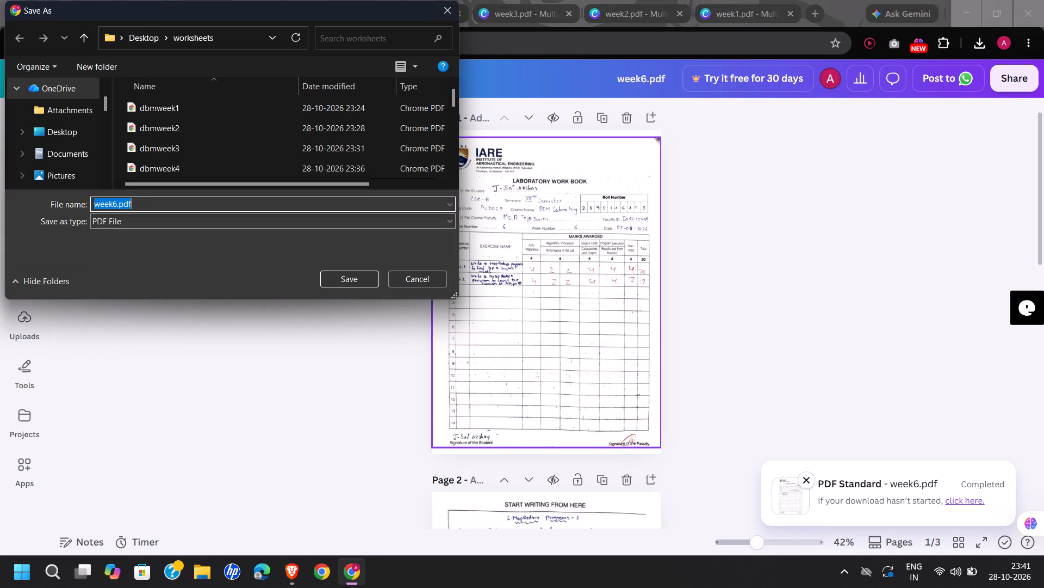
click(92, 202)
key(d)
text(bm)
key(Return)
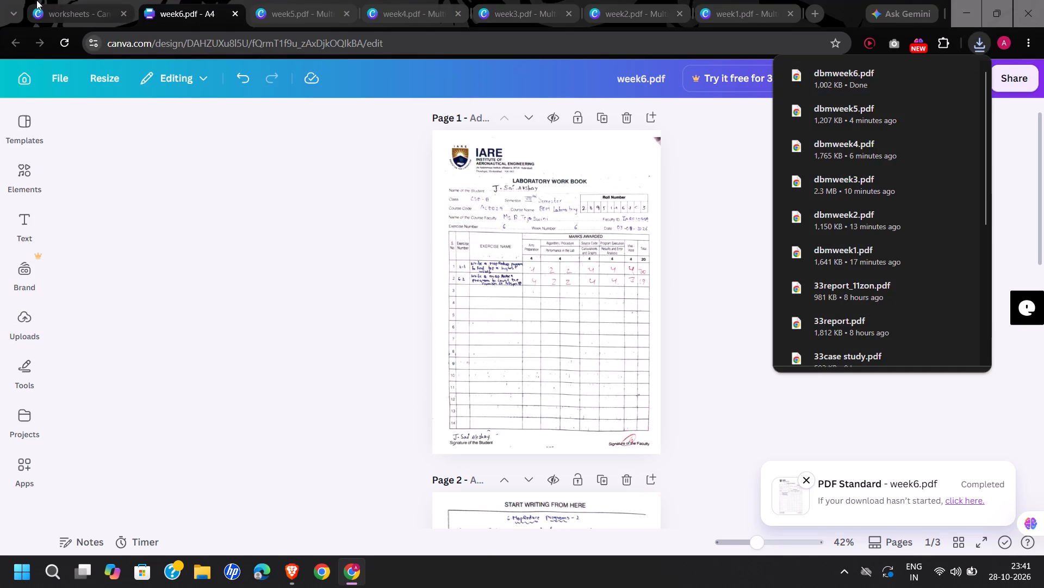
Open the week7.pdf design from the worksheets folder.
double_click(36, 0)
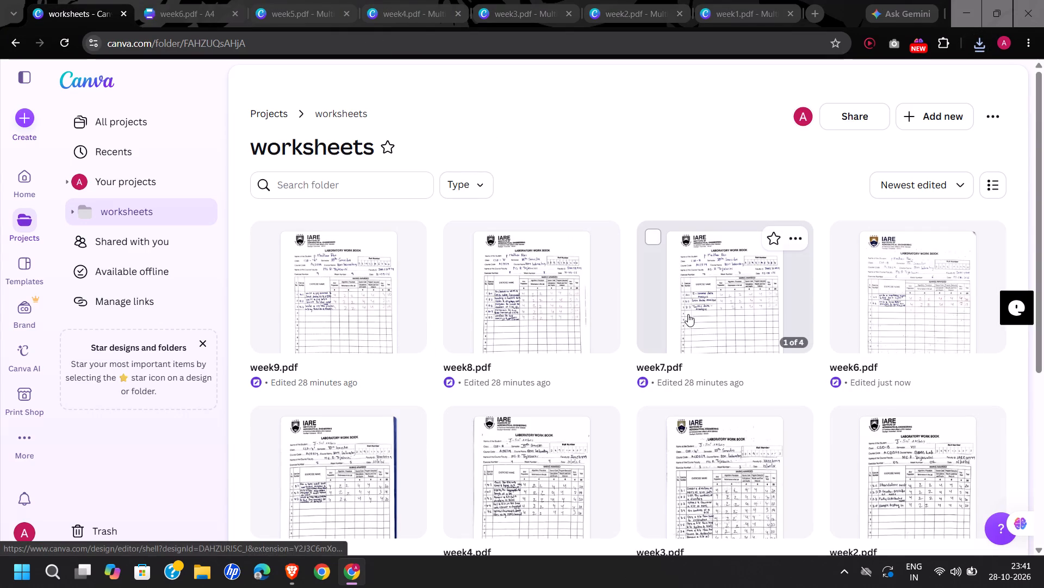
click(692, 312)
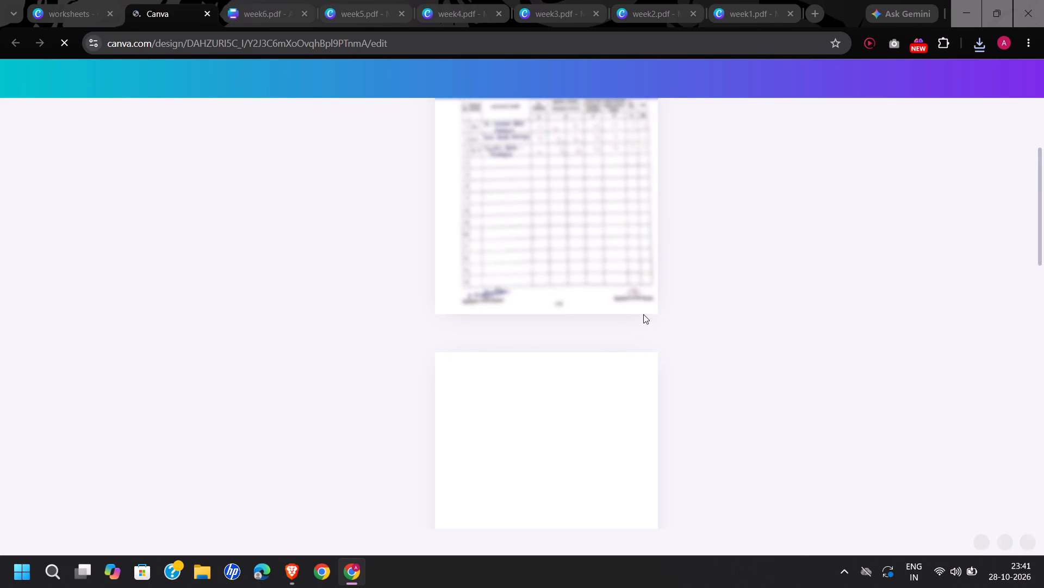
Paste the student signature snip from the clipboard history onto page 1 of week7.pdf and shrink it to signature-line size.
scroll(643, 314, up, 5)
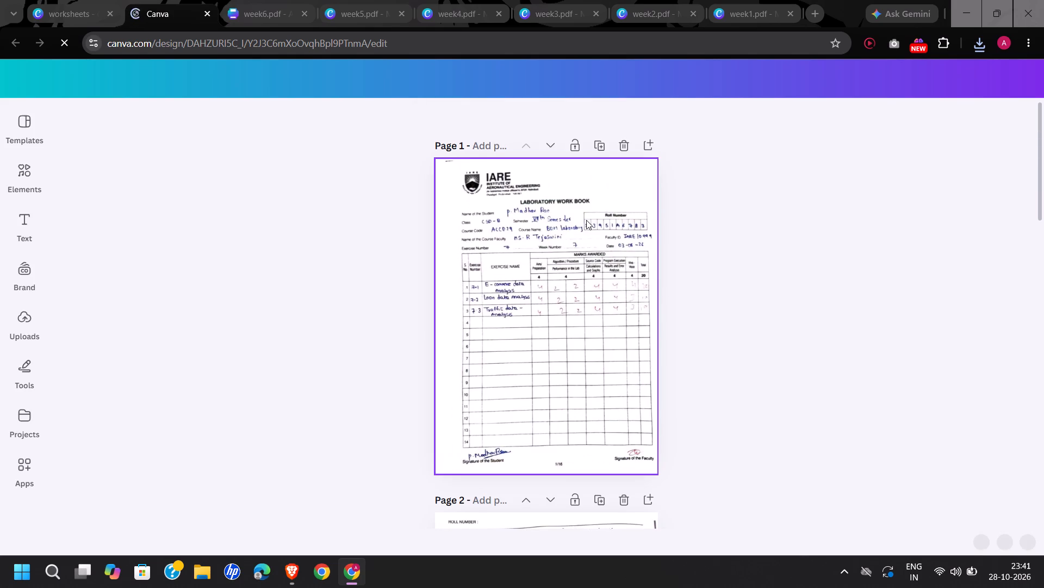
key(super+v)
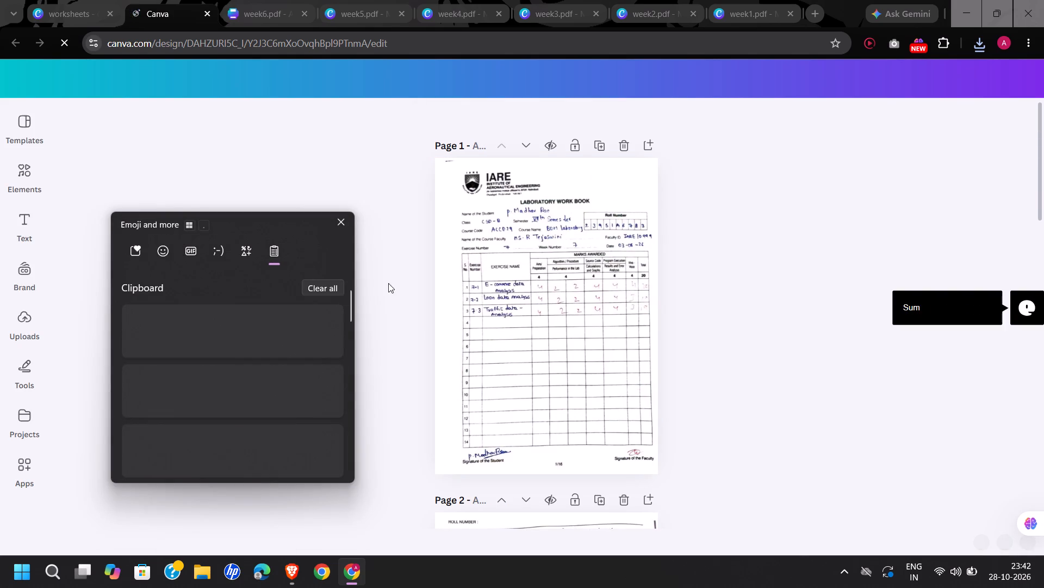
click(223, 392)
key(ctrl+v)
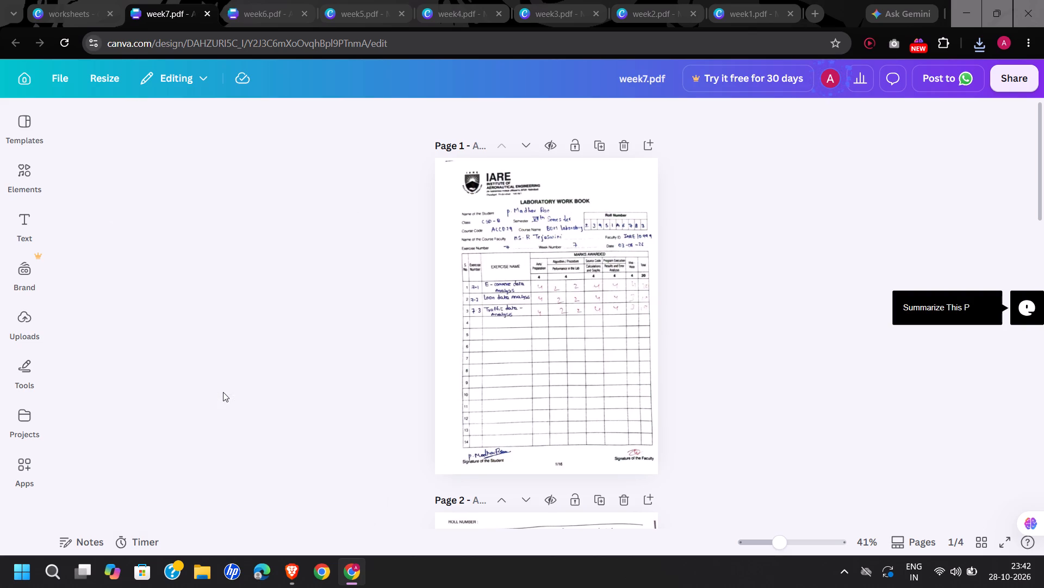
drag(494, 329, 542, 324)
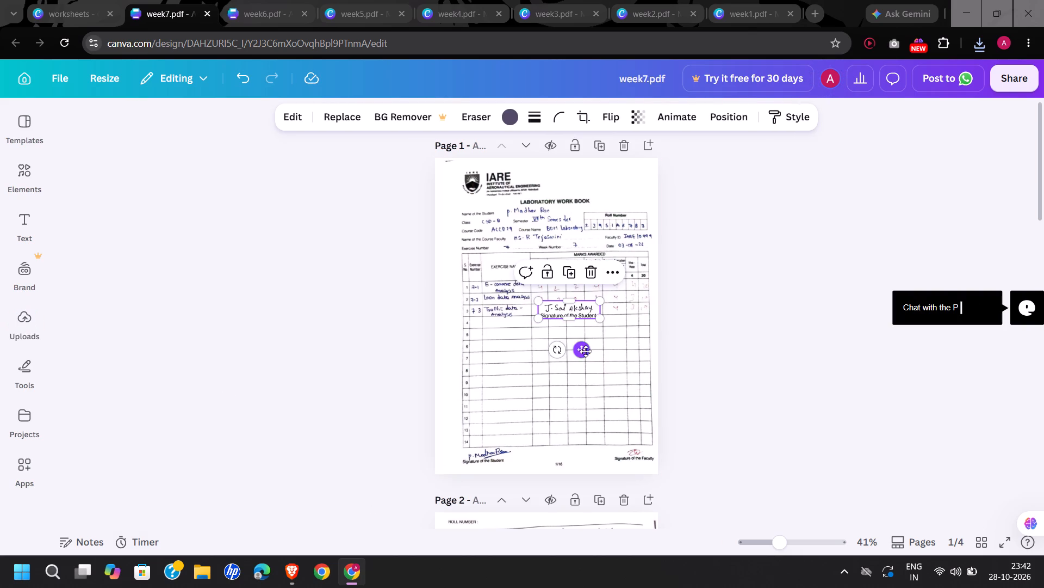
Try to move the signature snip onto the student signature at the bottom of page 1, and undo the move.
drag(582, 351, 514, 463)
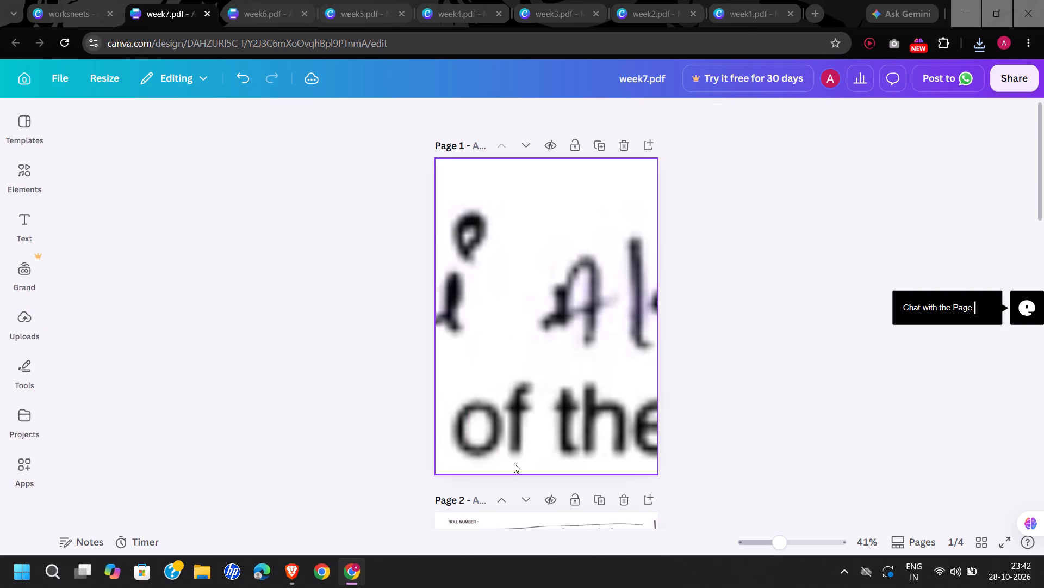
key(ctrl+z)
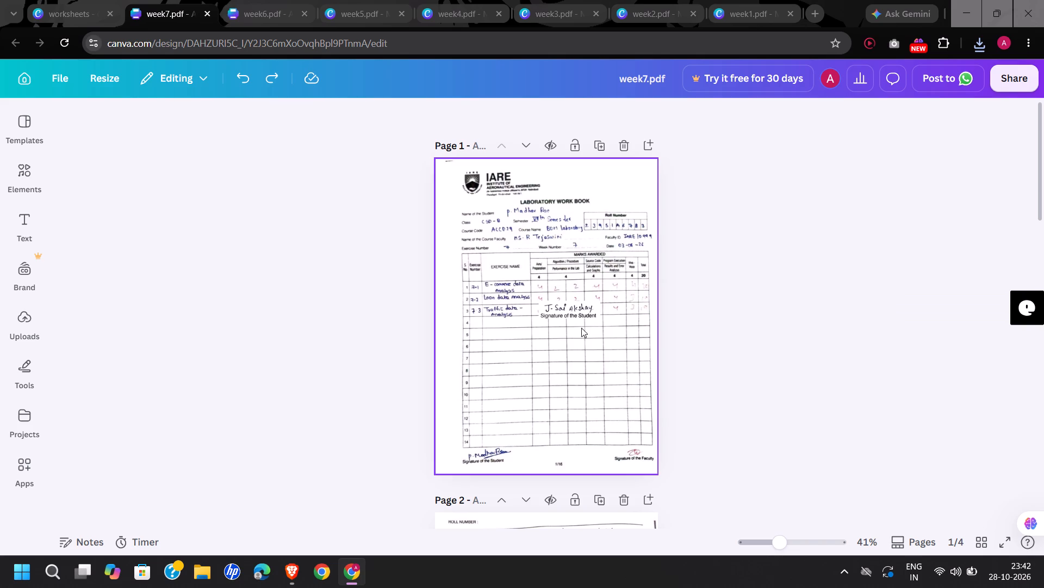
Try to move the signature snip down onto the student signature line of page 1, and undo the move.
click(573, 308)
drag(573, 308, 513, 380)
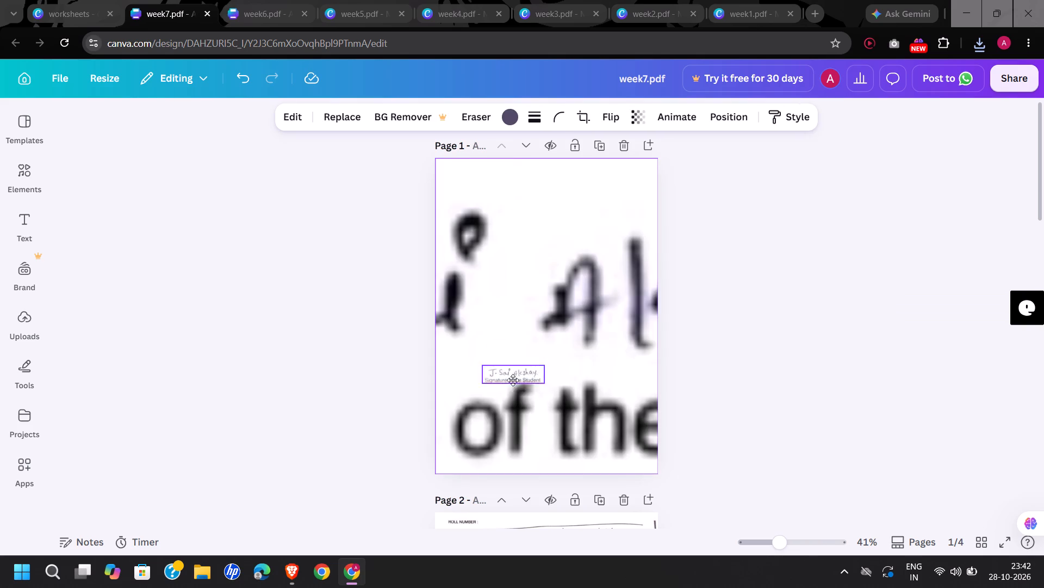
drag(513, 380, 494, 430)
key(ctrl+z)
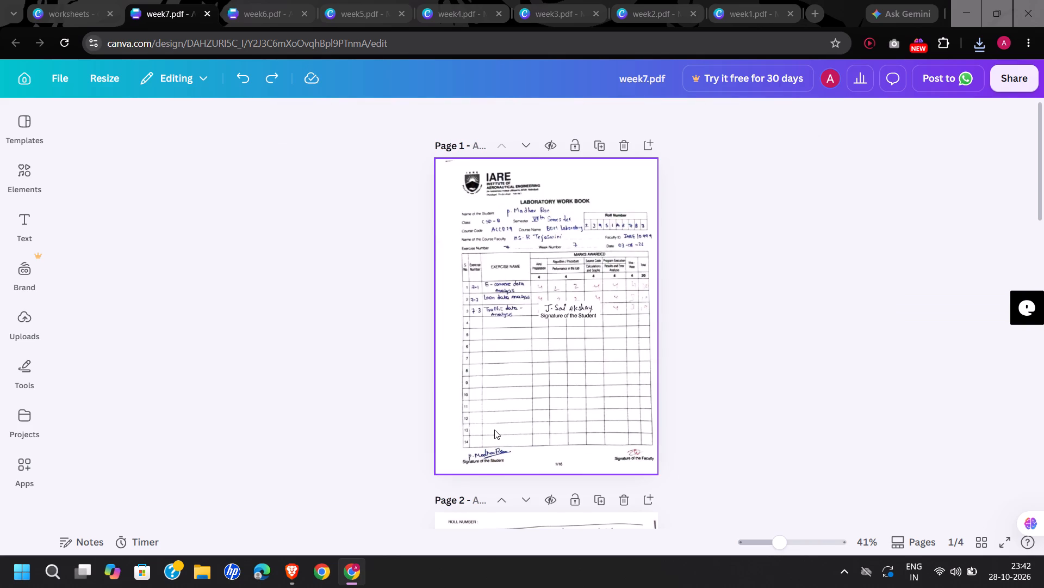
Paste the roll number snip and the handwritten student name snip from the clipboard history onto page 1.
key(super+v)
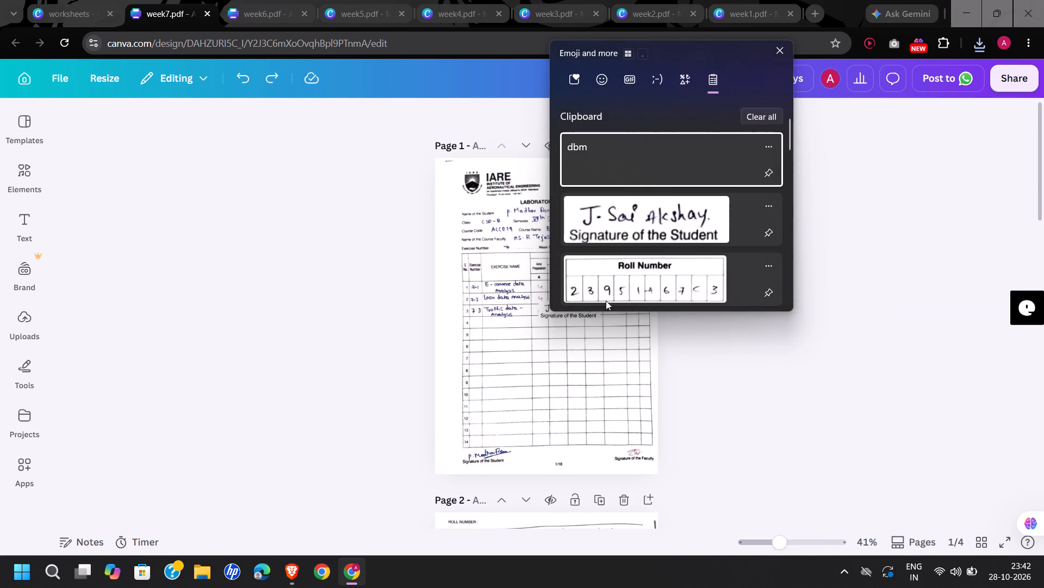
click(608, 287)
key(ctrl+v)
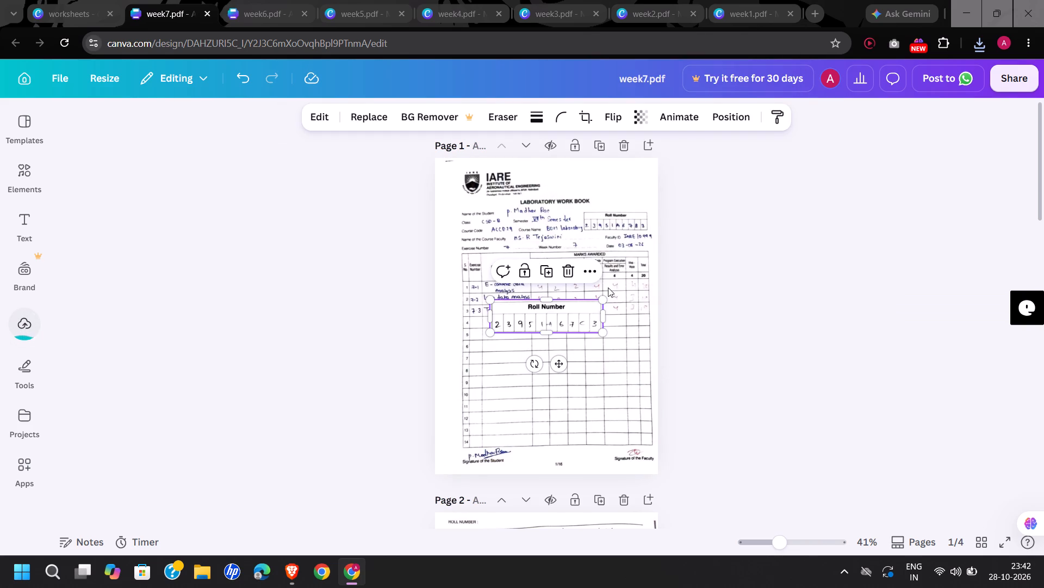
key(super+v)
scroll(626, 274, down, 1)
click(620, 266)
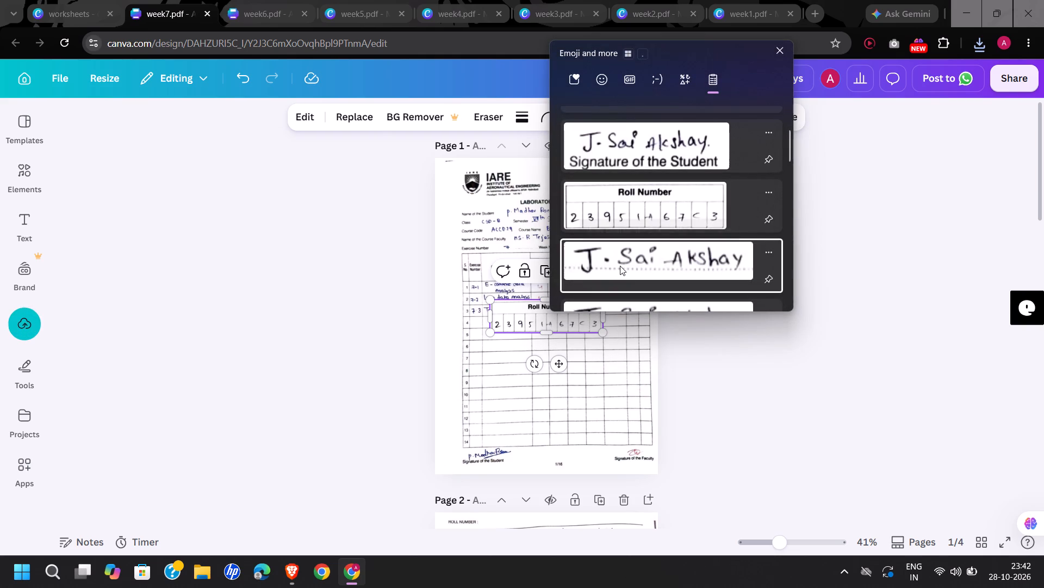
key(ctrl+v)
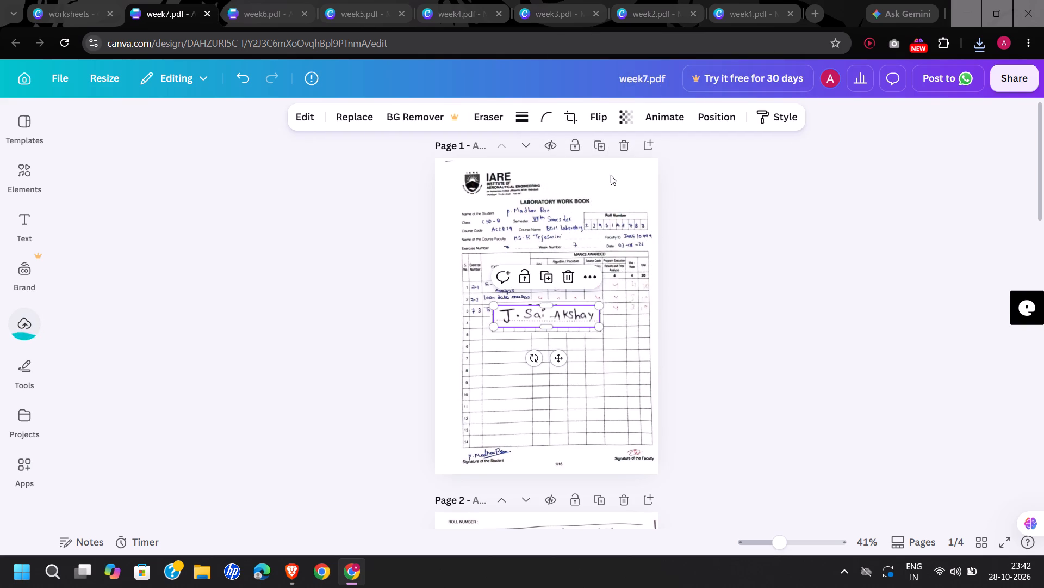
Lock the scanned lab record image that forms the background of page 1.
click(611, 175)
right_click(611, 175)
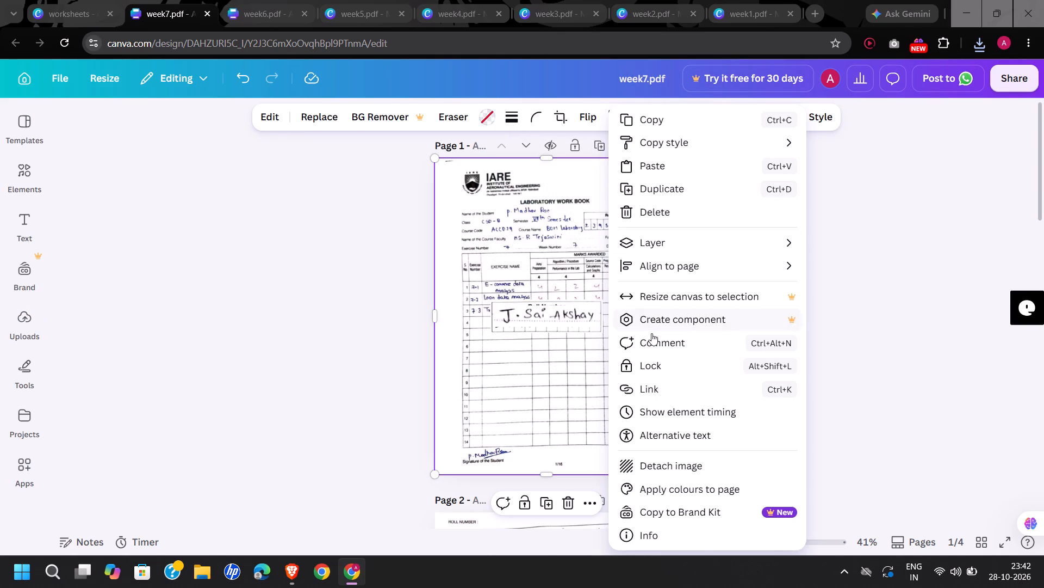
click(649, 363)
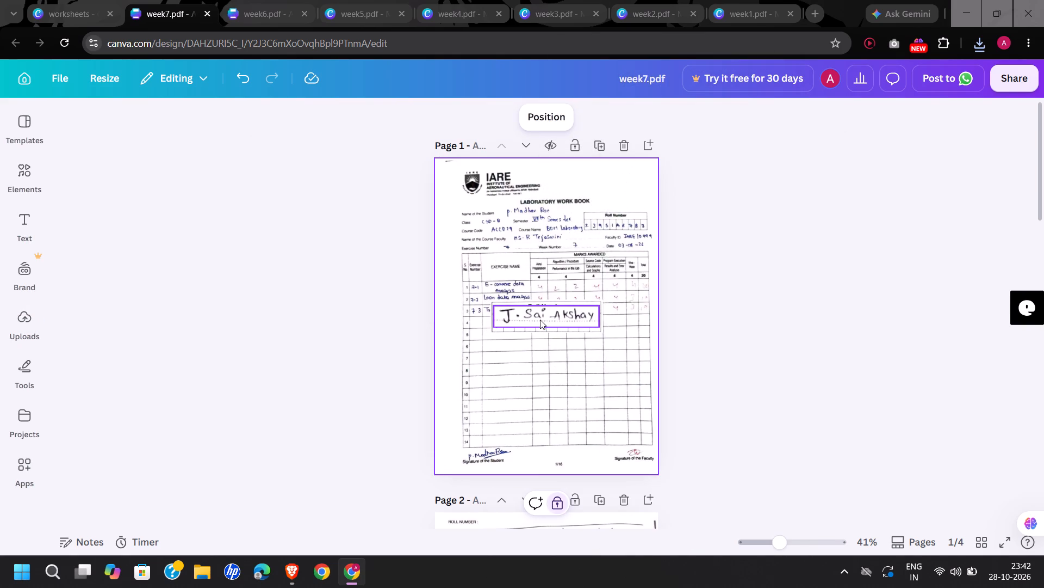
Shrink the student name snip and place it over the handwritten name on the Name of the Student line.
drag(540, 320, 539, 198)
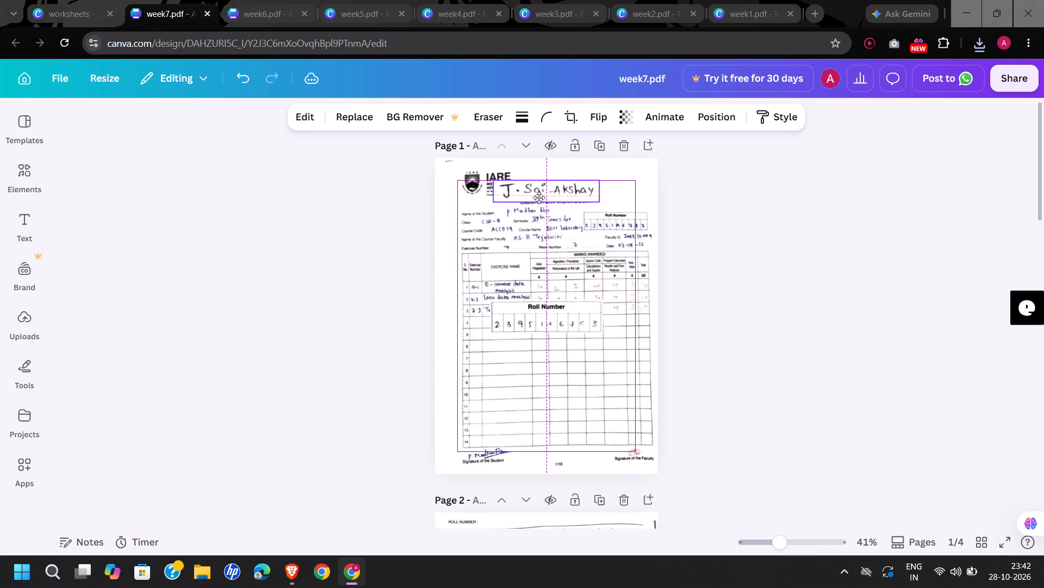
drag(539, 198, 543, 211)
drag(499, 217, 525, 213)
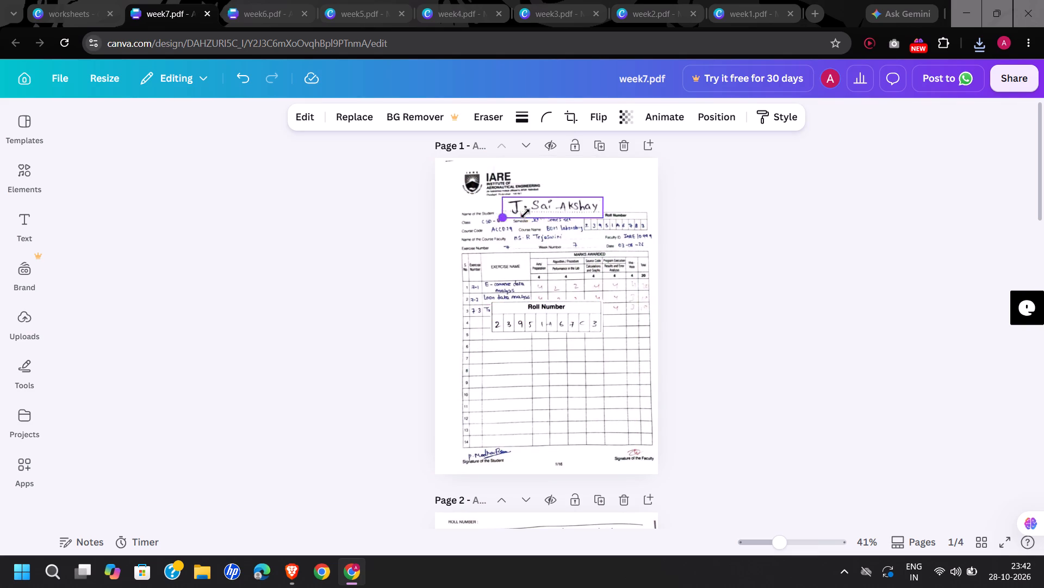
drag(525, 213, 546, 211)
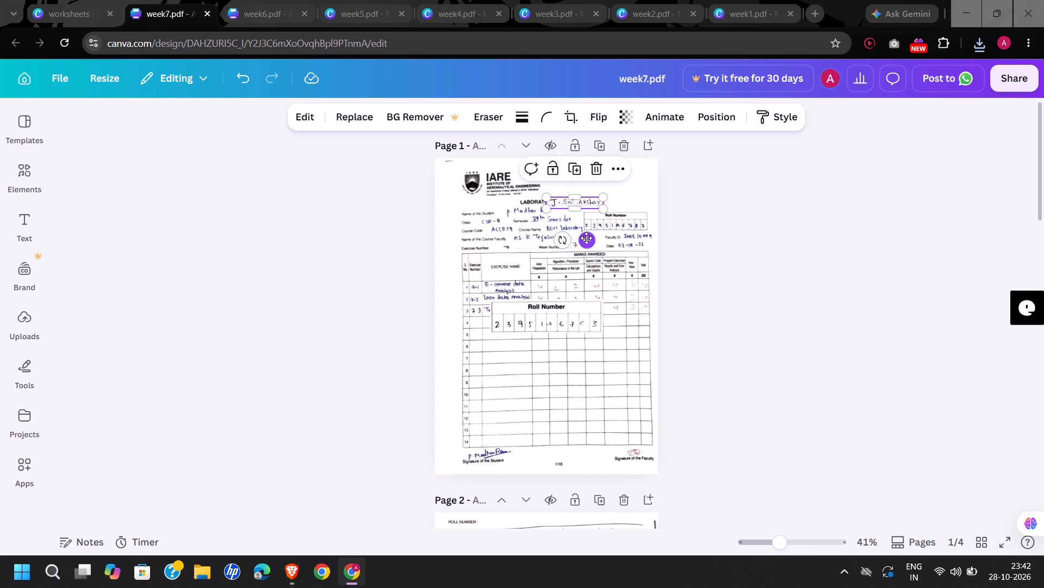
drag(586, 238, 544, 246)
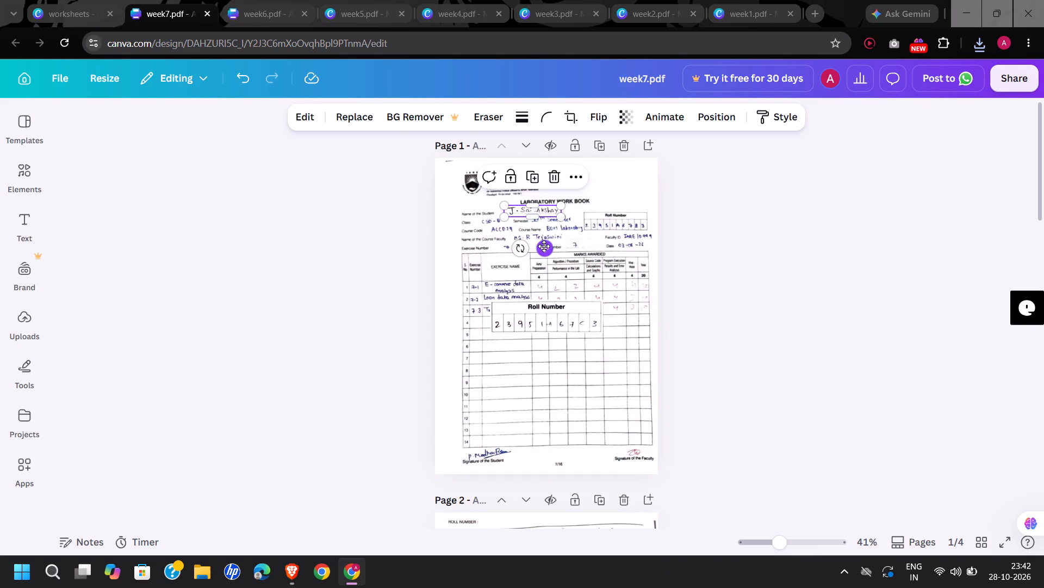
Shrink the roll number snip to about 6 by 1.8 and place it over the Roll Number box on page 1.
click(544, 307)
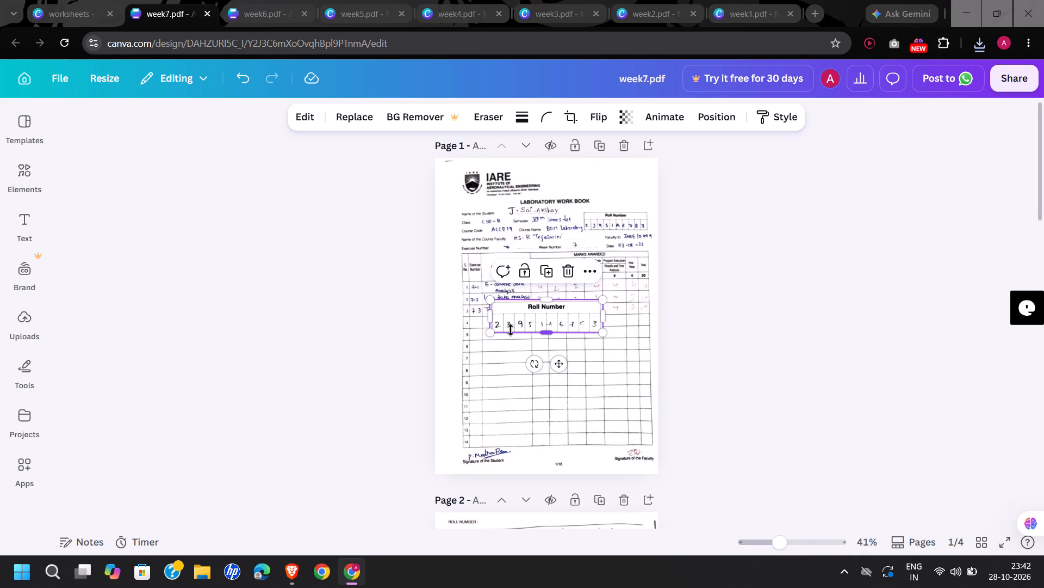
drag(490, 335, 541, 329)
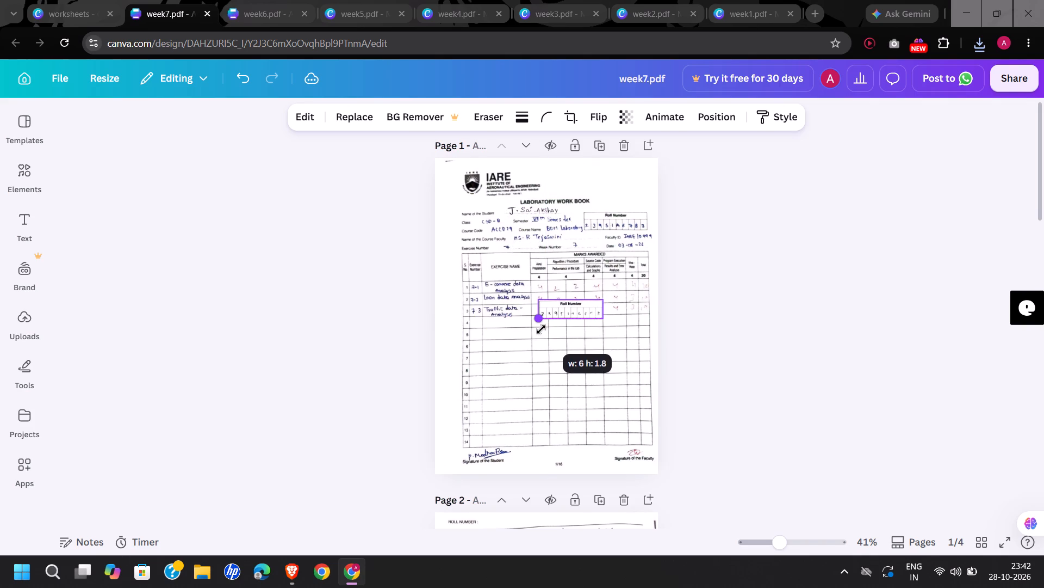
drag(541, 329, 539, 331)
drag(583, 346, 605, 281)
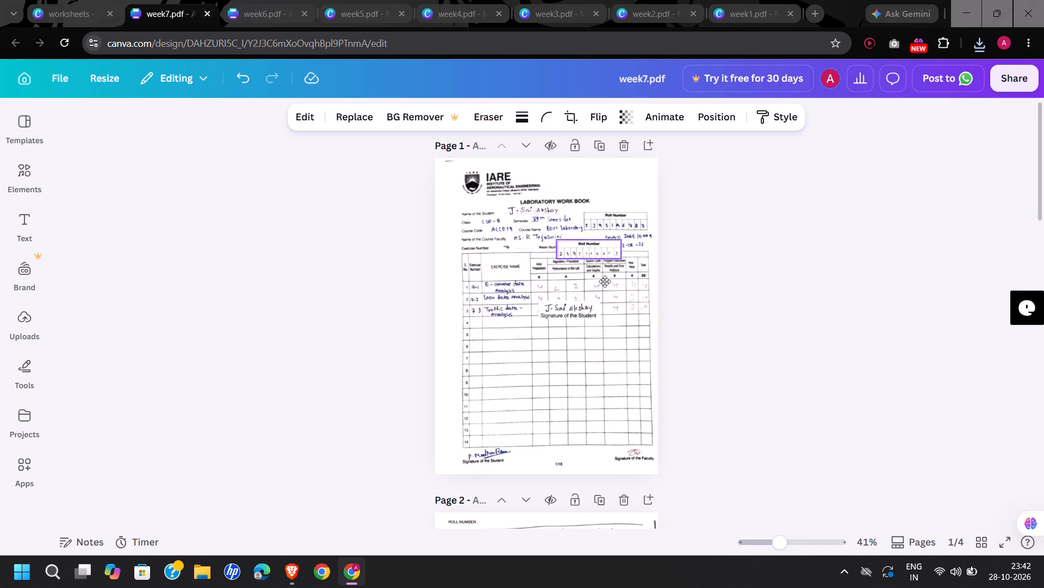
drag(605, 281, 626, 256)
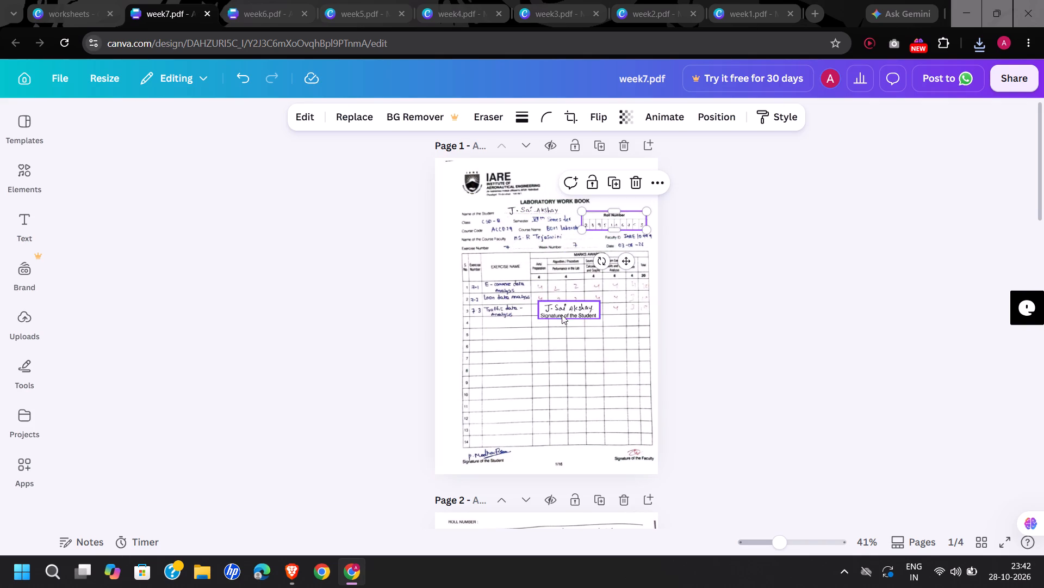
Shrink the student signature snip and move it over the Signature of the Student at the bottom of page 1.
click(563, 308)
drag(538, 321, 539, 320)
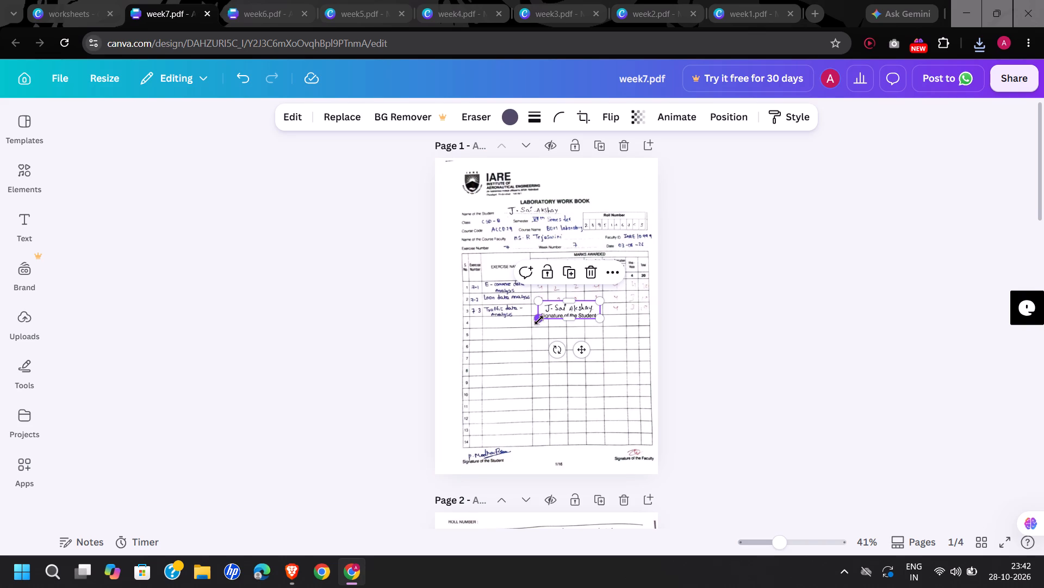
drag(539, 320, 553, 316)
drag(592, 348, 585, 357)
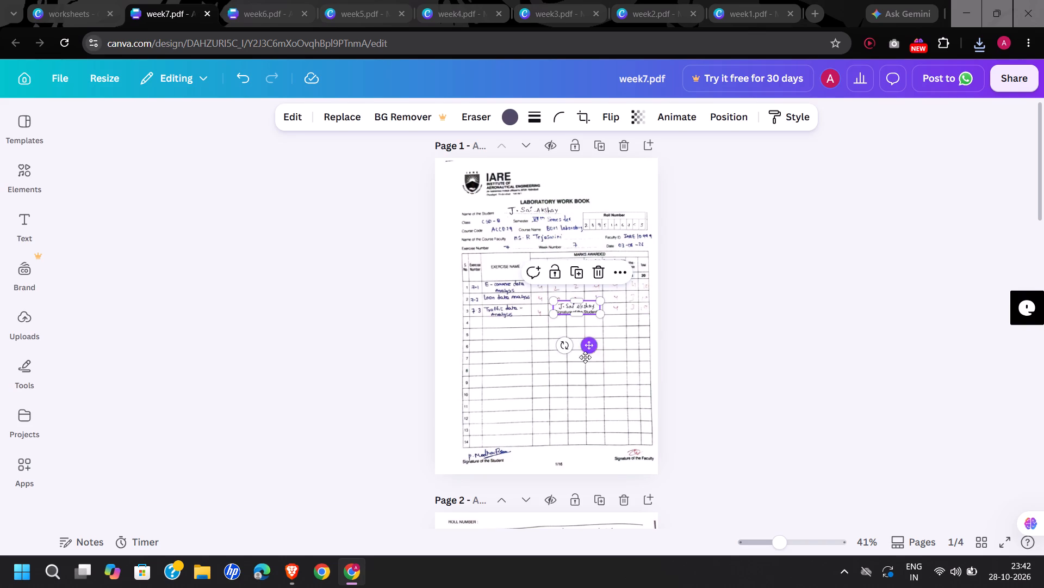
drag(585, 357, 501, 503)
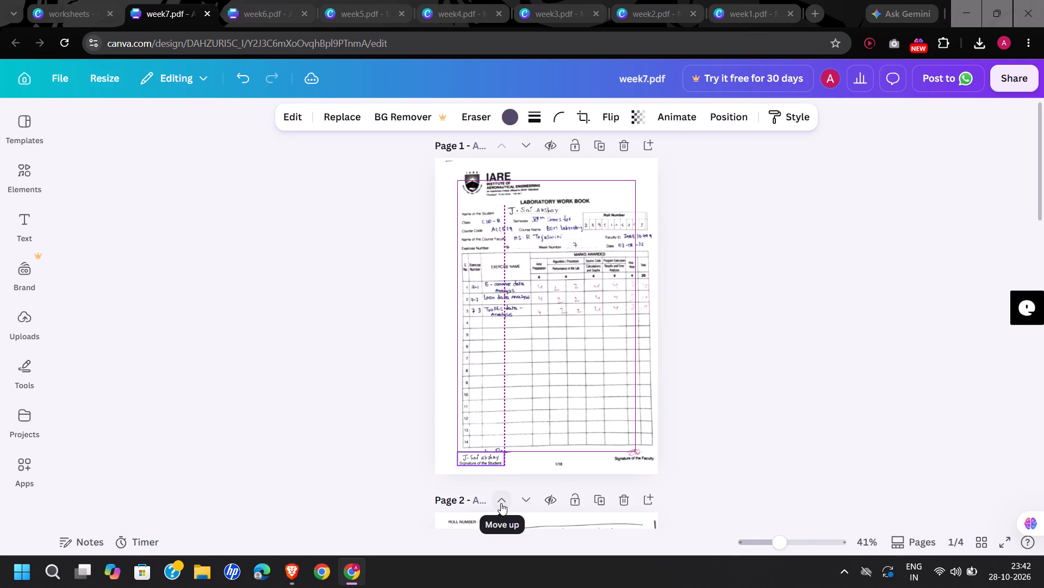
drag(501, 503, 504, 497)
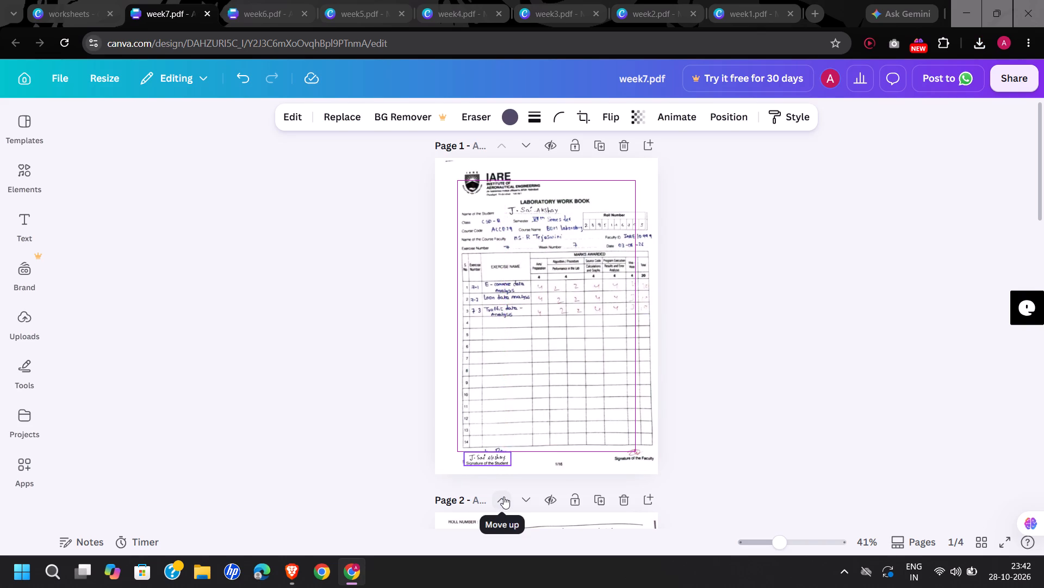
drag(504, 497, 503, 498)
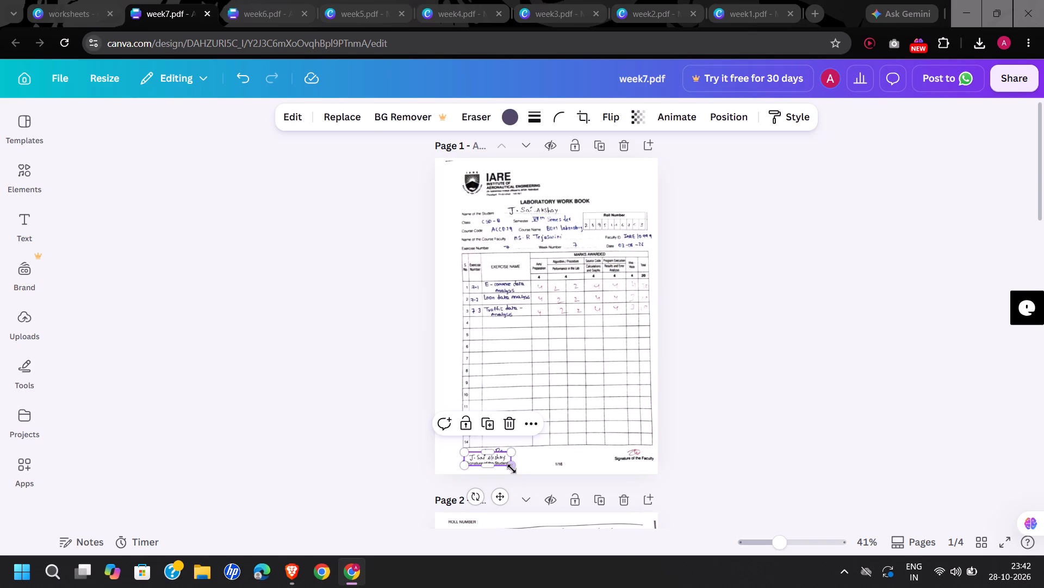
Enlarge the signature snip slightly and shift it up so it covers the original student signature on page 1.
click(511, 467)
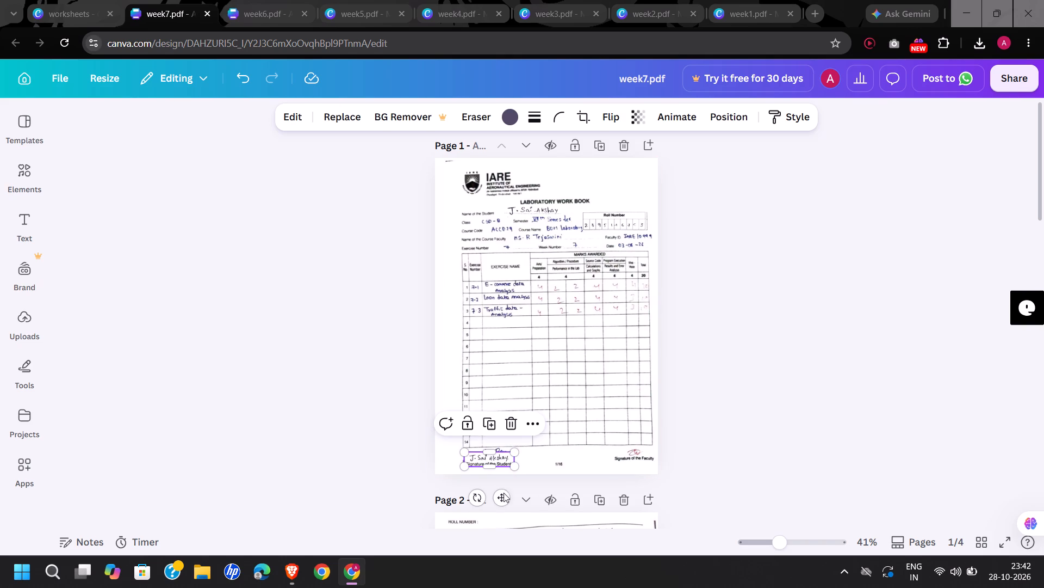
click(502, 495)
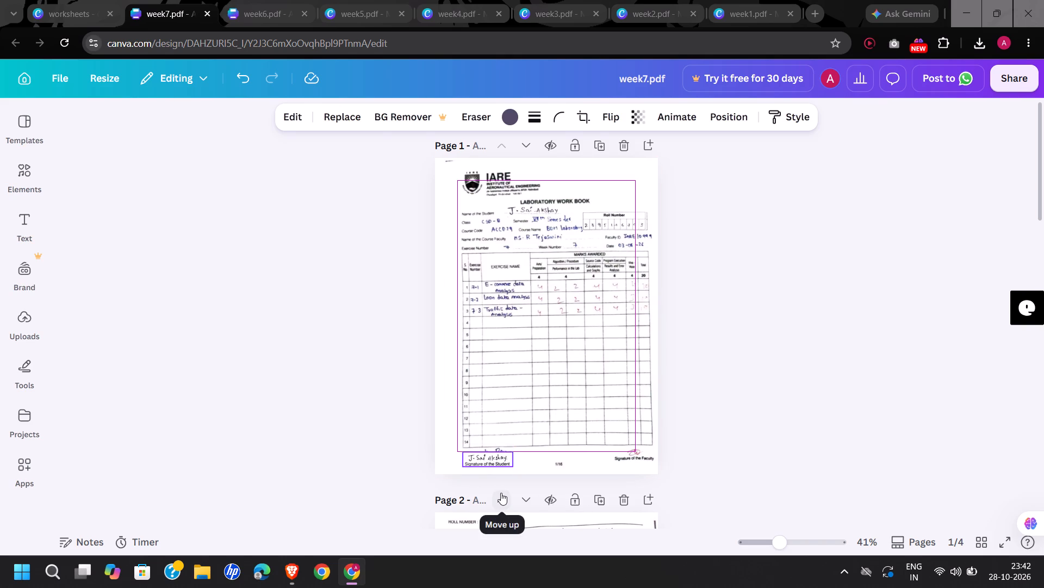
key(Up)
key(Up)
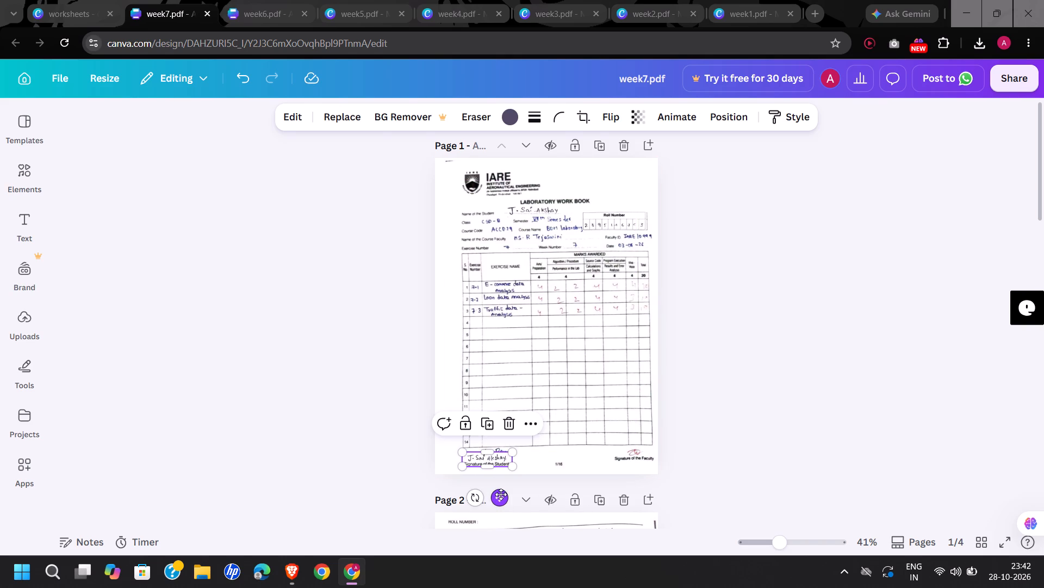
key(Up)
key(Up)
click(502, 461)
key(Up)
key(Up)
key(Up)
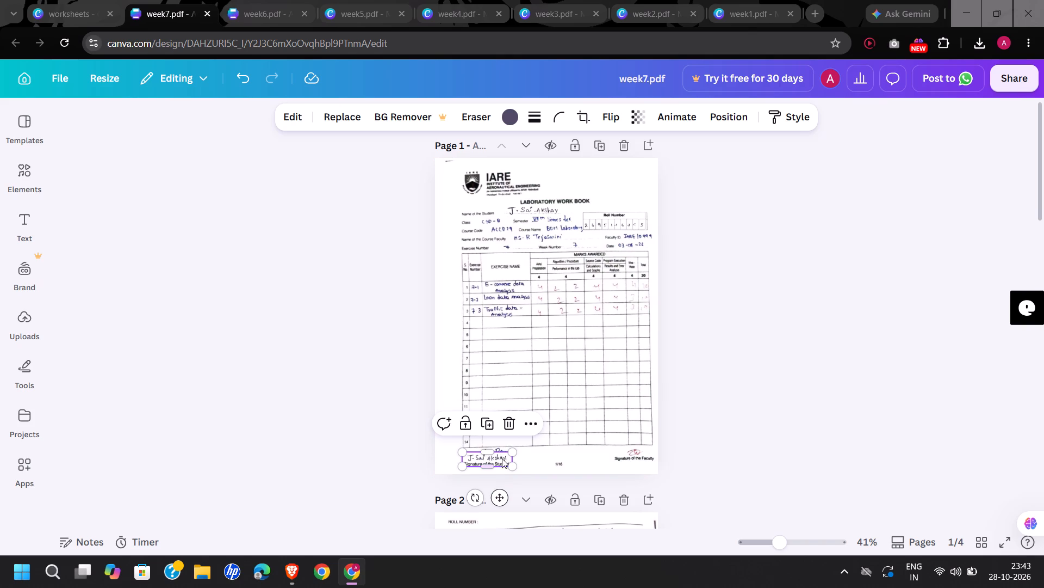
click(502, 458)
key(Up)
key(Up)
key(Up)
key(Up)
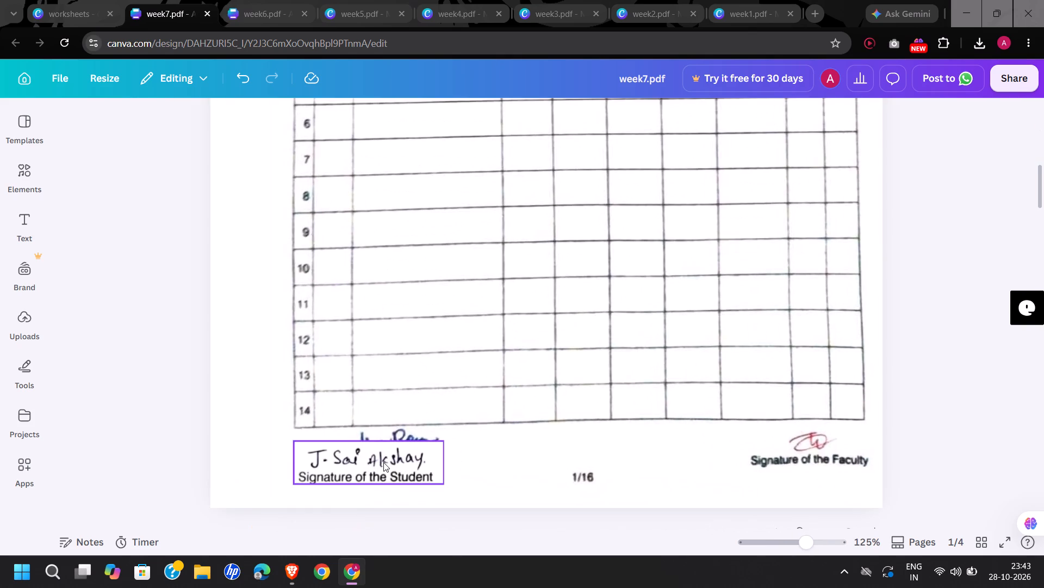
click(383, 462)
drag(383, 462, 385, 454)
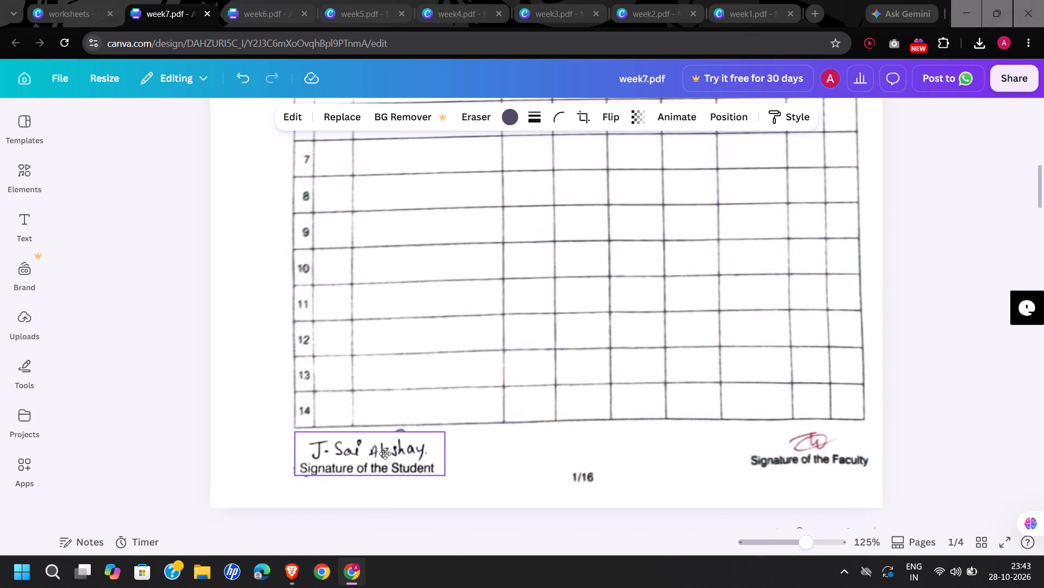
drag(385, 454, 383, 452)
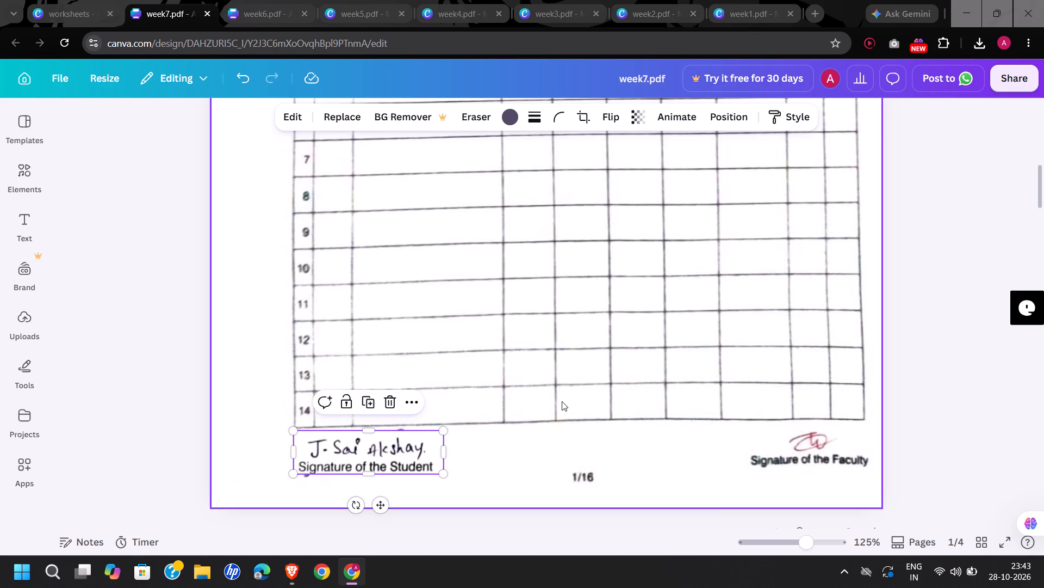
Fine-tune the position of the roll number snip over the Roll Number box on page 1.
scroll(599, 395, up, 6)
drag(687, 341, 694, 345)
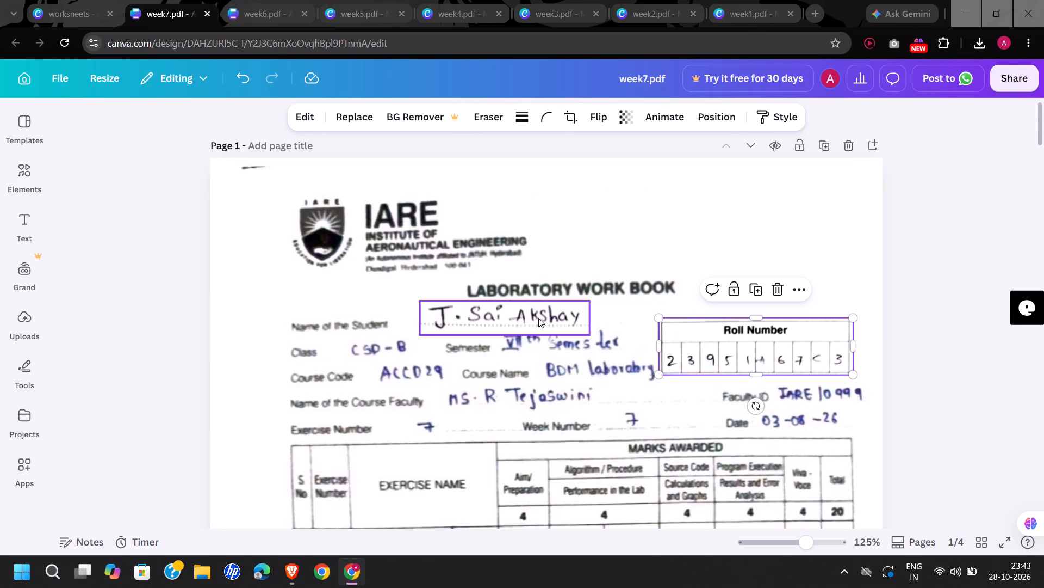
Shrink the student name snip slightly so it clears the semester entry below it.
click(533, 315)
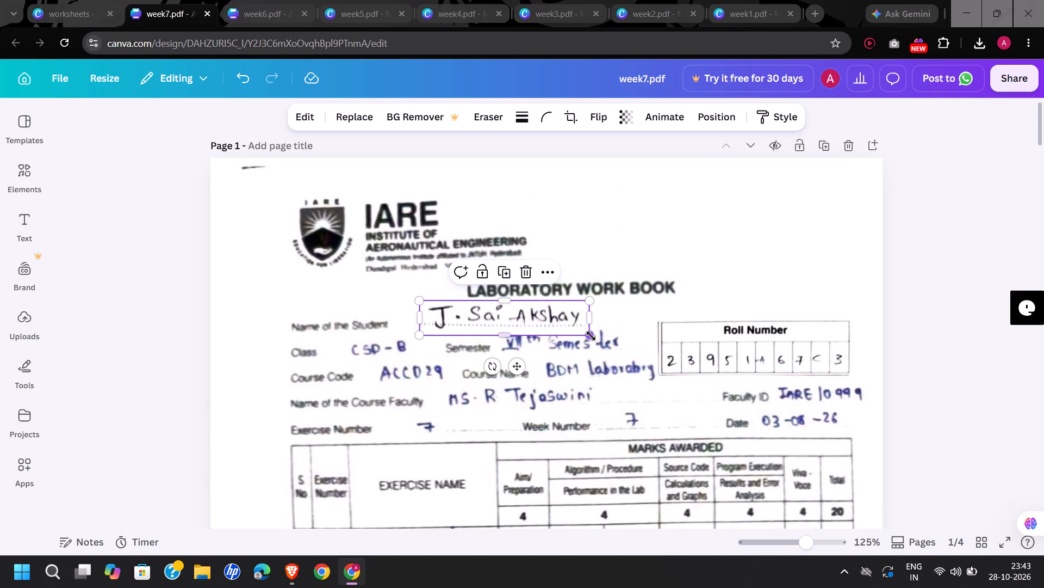
drag(591, 336, 572, 335)
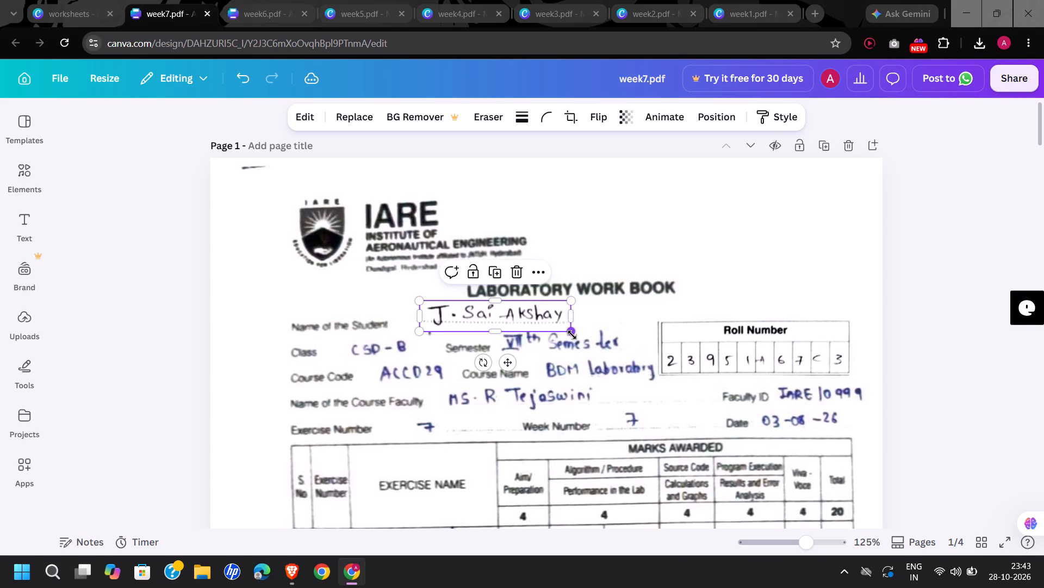
click(652, 322)
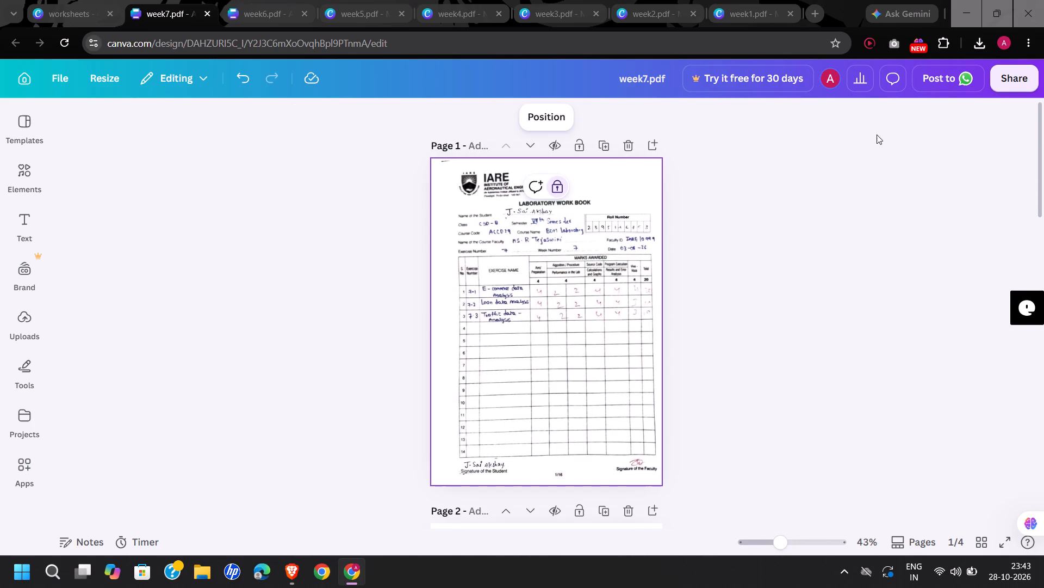
Download all pages of week7.pdf as a PDF and save it in the worksheets folder as dbmweek7.pdf.
click(1006, 72)
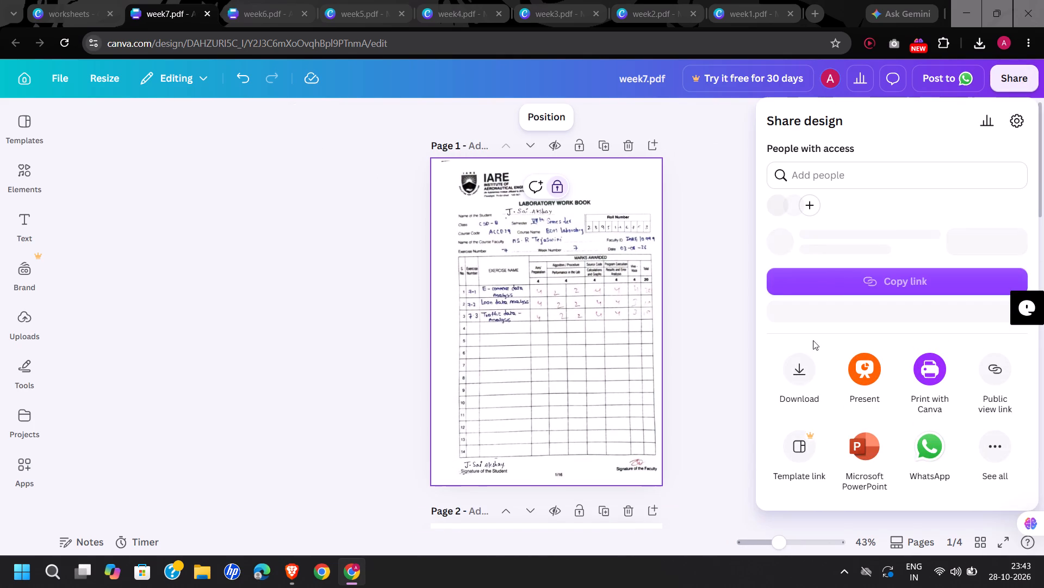
click(791, 379)
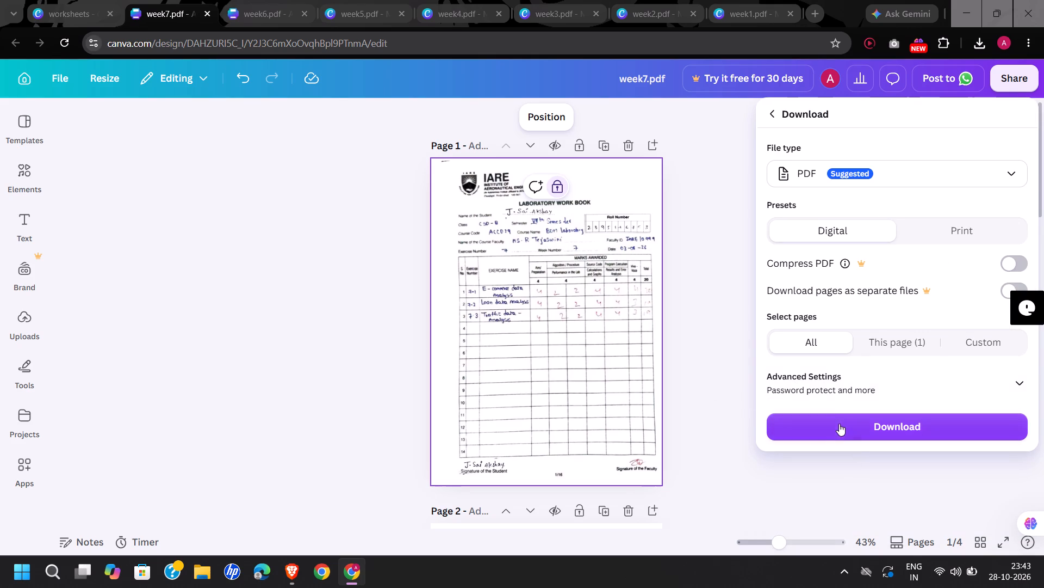
click(835, 421)
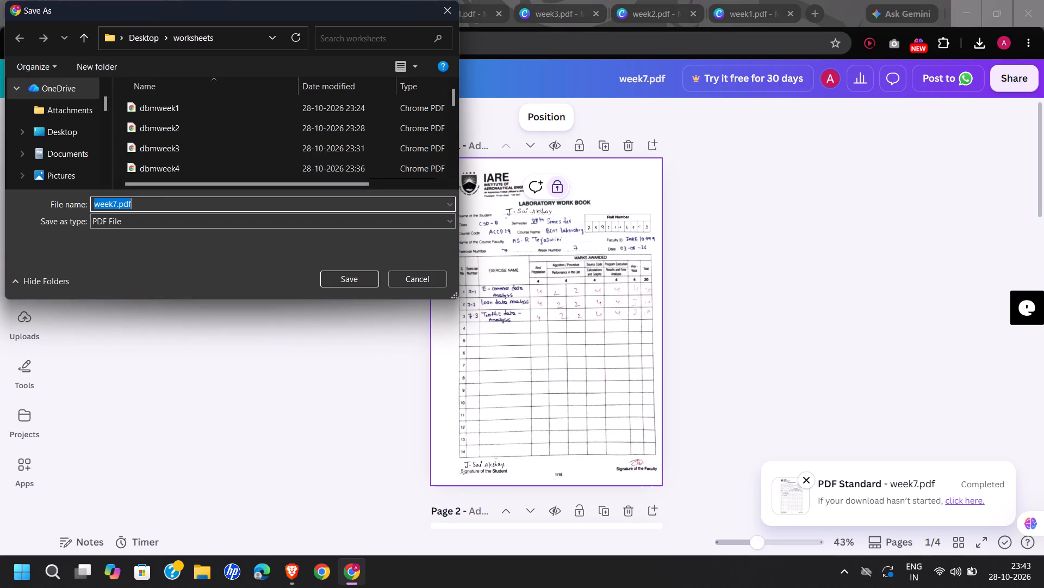
click(95, 203)
text(dbm)
key(Return)
Open week8.pdf from the worksheets project folder and lock the scanned sheet on page 1.
click(85, 8)
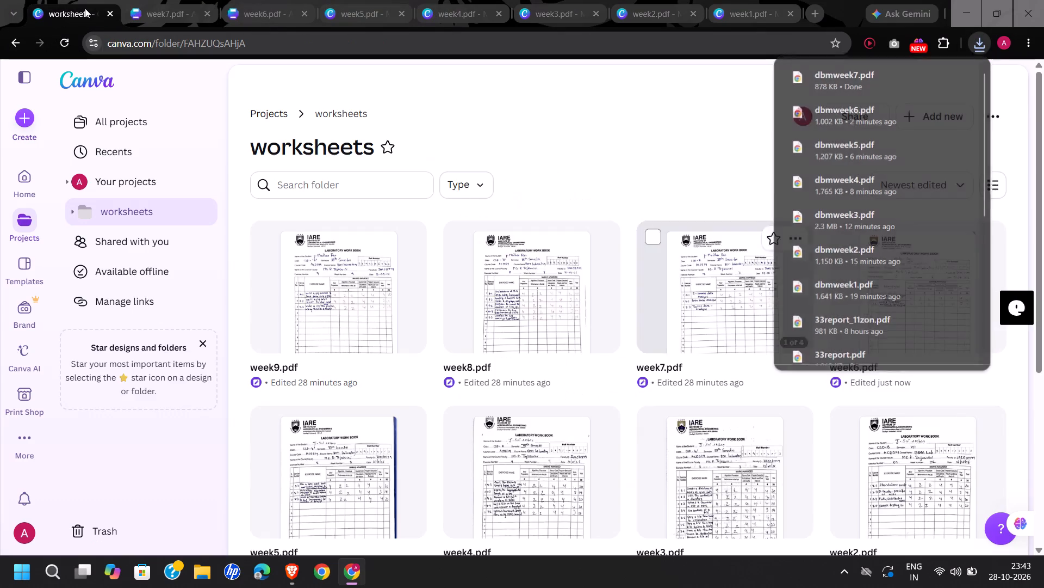
click(536, 281)
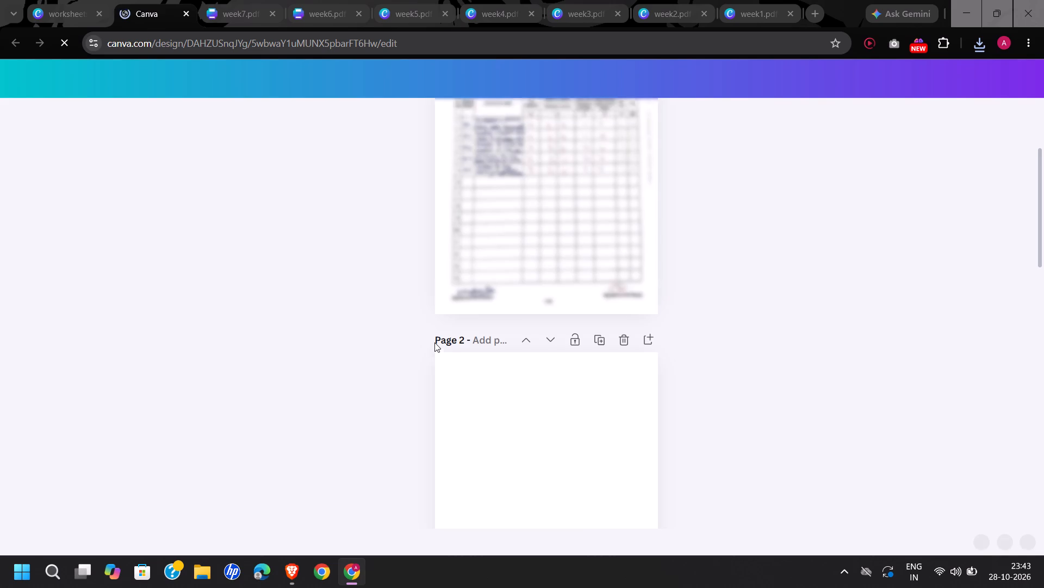
scroll(434, 342, up, 3)
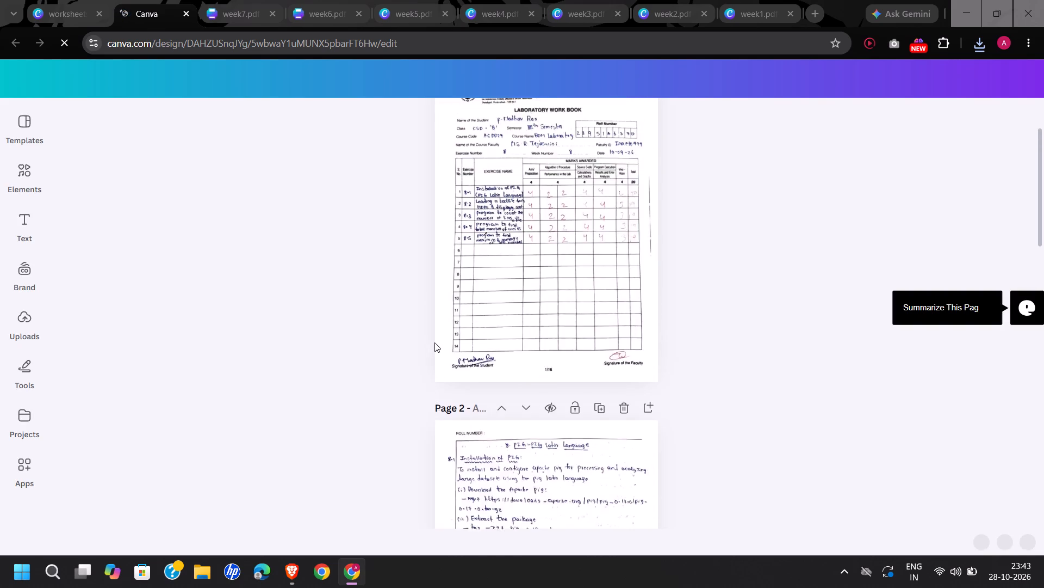
scroll(434, 342, up, 2)
right_click(567, 284)
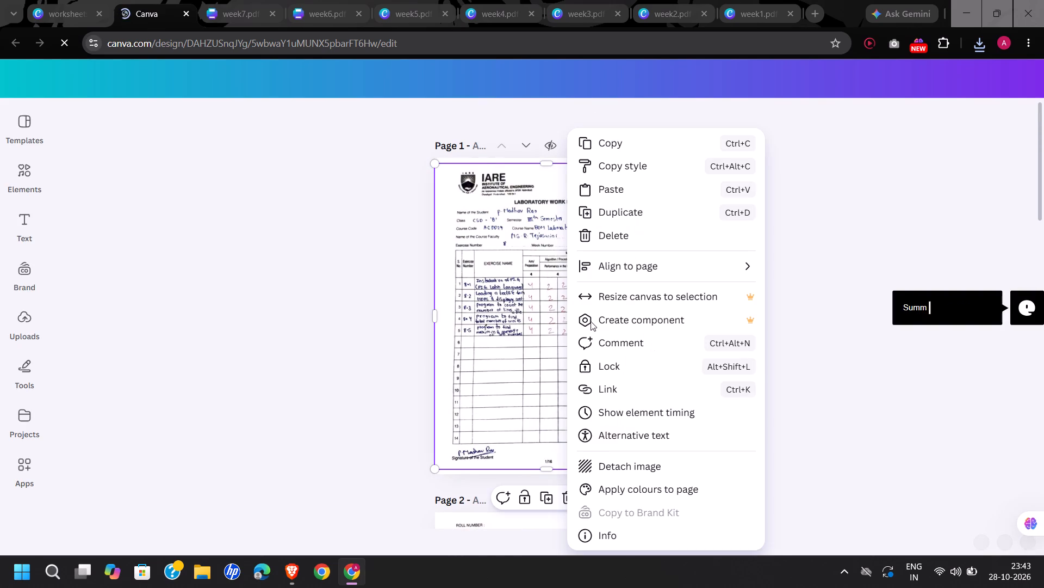
click(604, 369)
Paste the student signature, roll number and student name snips from the clipboard history onto page 1.
key(super+v)
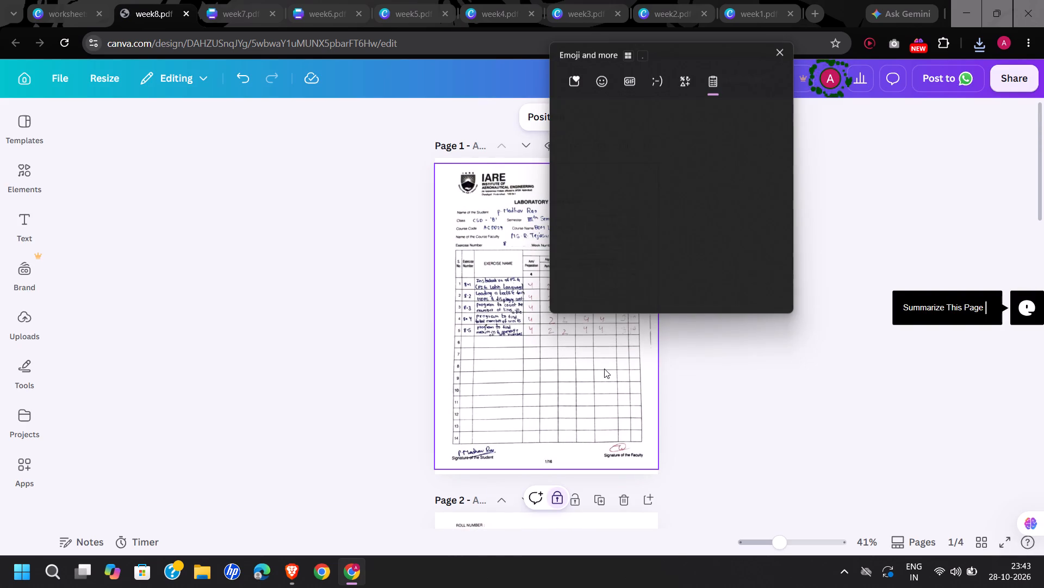
click(674, 215)
key(ctrl+v)
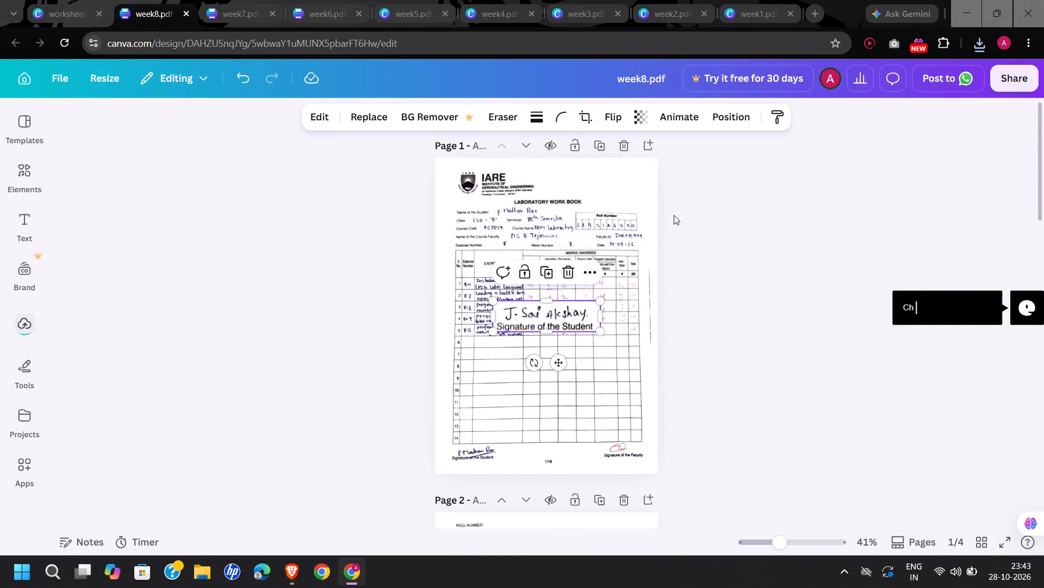
key(super+v)
click(669, 273)
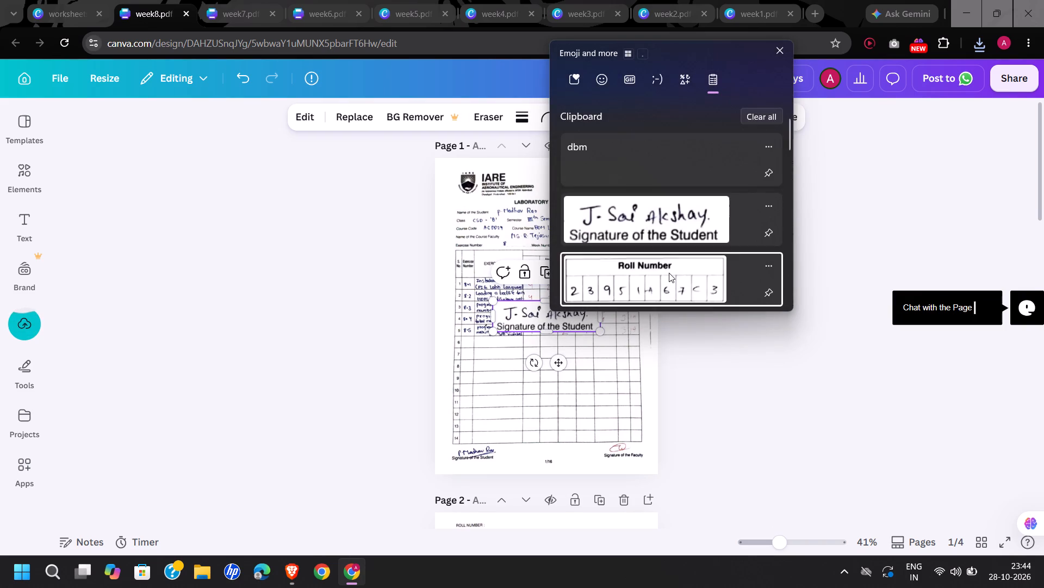
key(ctrl+v)
key(super+v)
scroll(669, 273, down, 1)
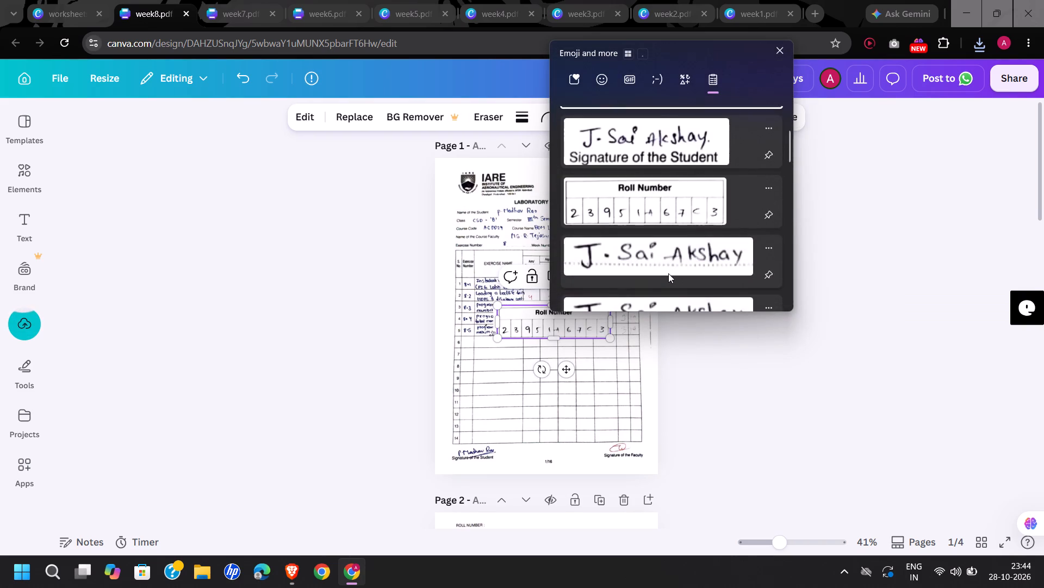
click(668, 273)
key(ctrl+v)
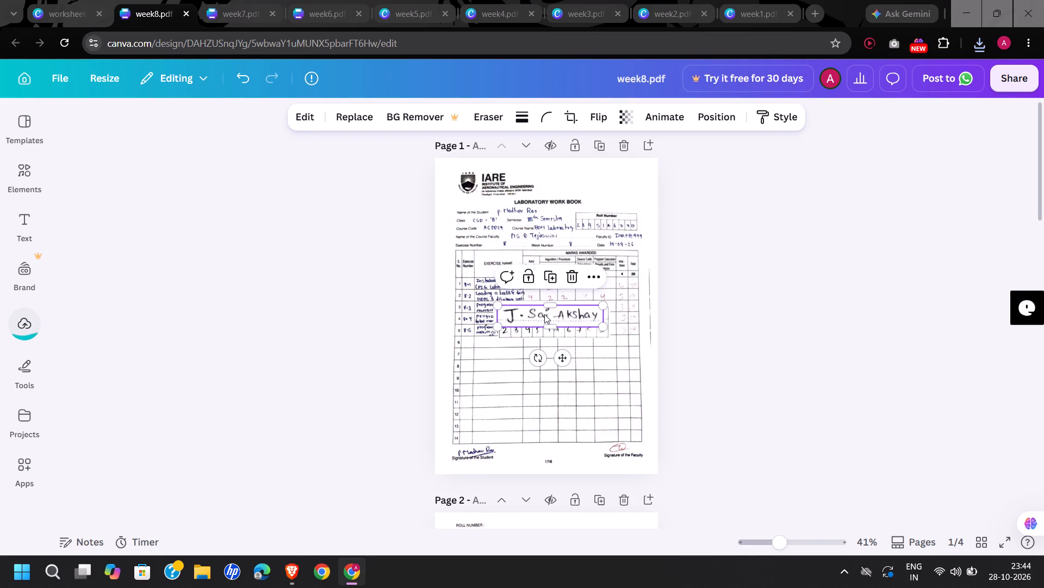
Shrink the student name snip and move it over the Name of the Student entry on page 1.
click(544, 314)
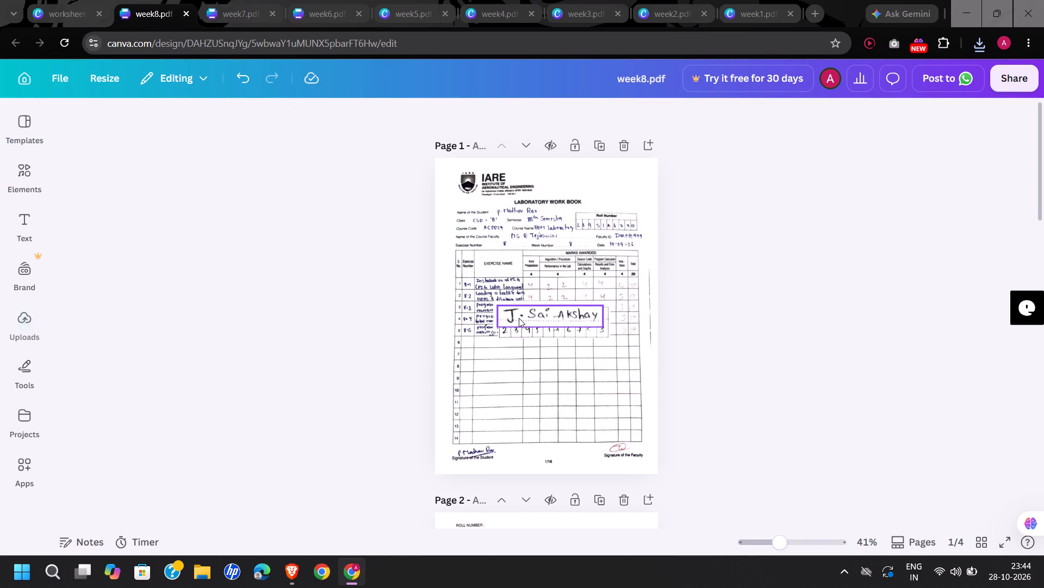
click(519, 318)
drag(497, 327, 545, 314)
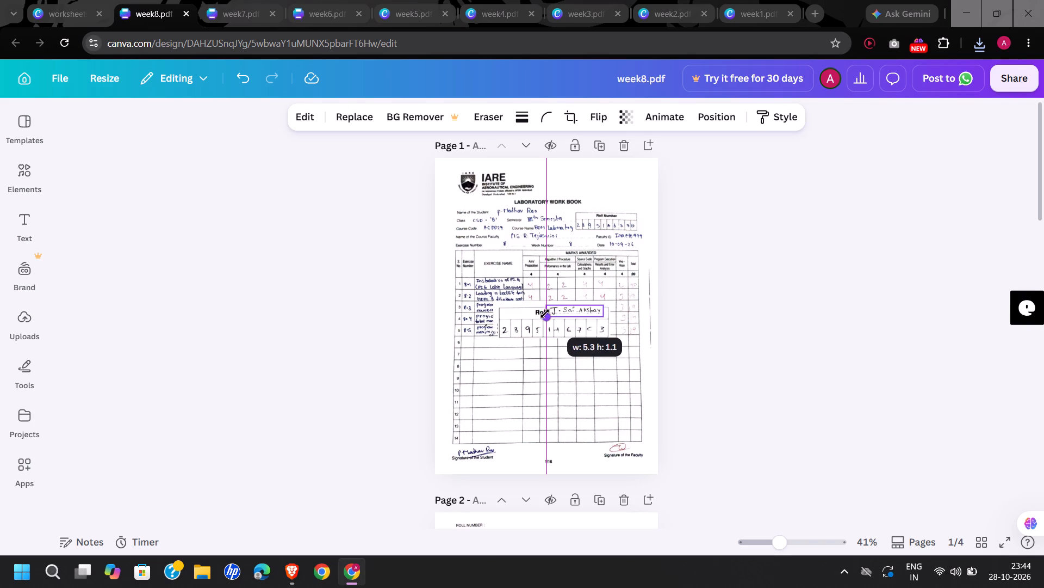
drag(545, 314, 540, 317)
drag(584, 350, 567, 320)
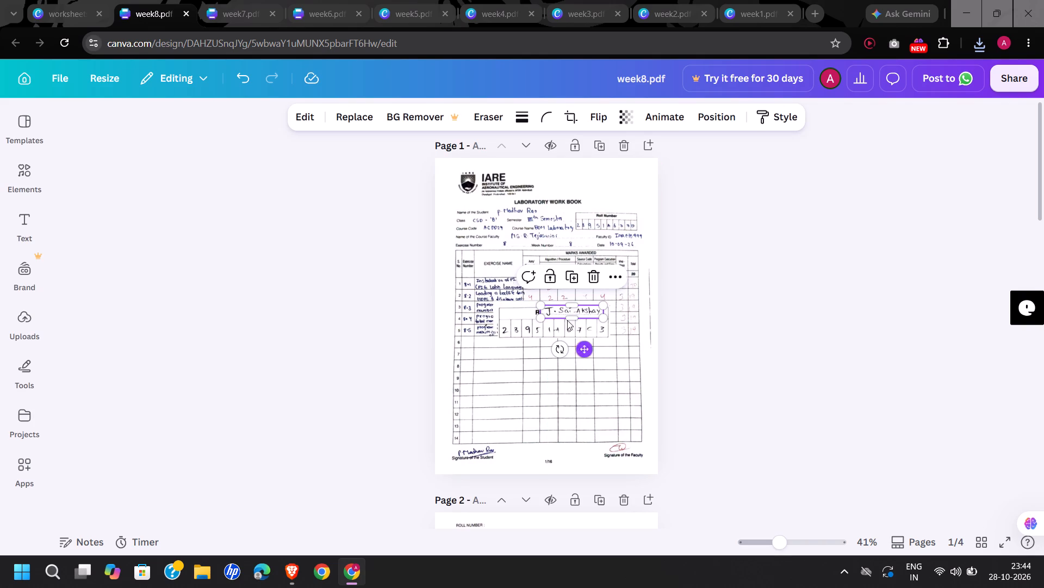
drag(567, 320, 538, 255)
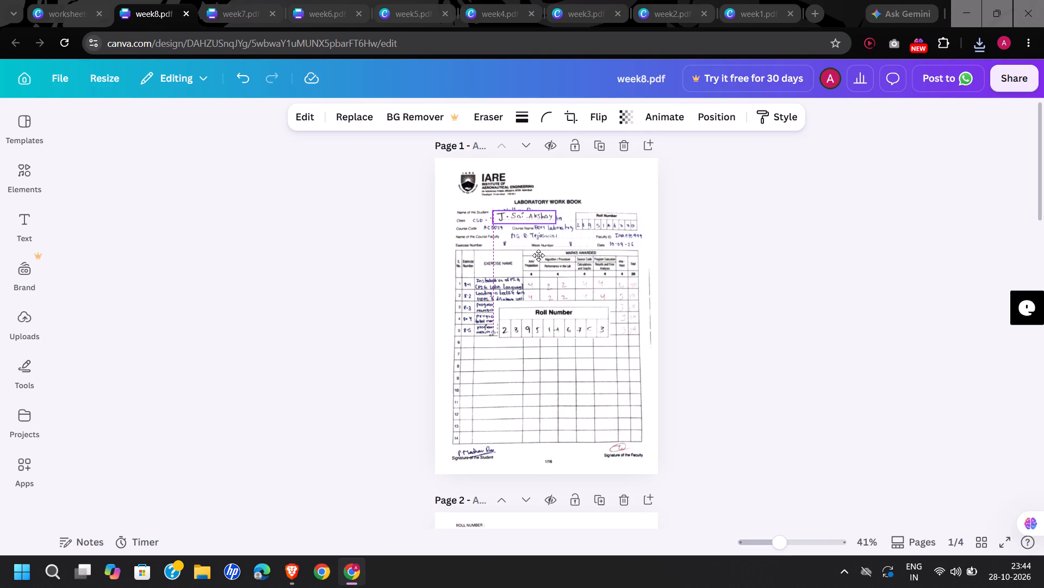
drag(538, 255, 532, 247)
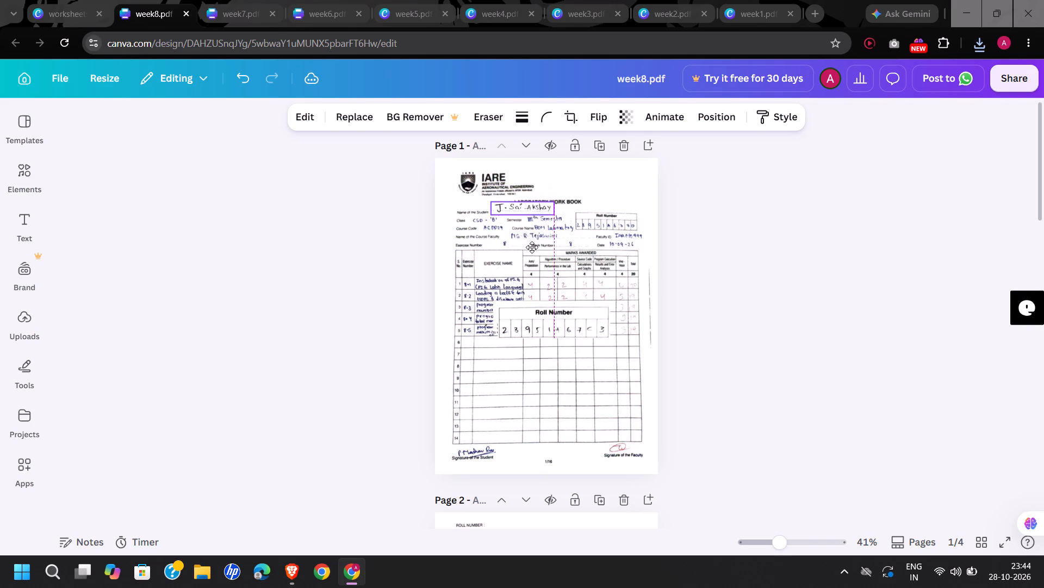
drag(532, 247, 532, 246)
Shrink the roll number snip to about 7 by 2 and move it over the Roll Number box.
click(547, 314)
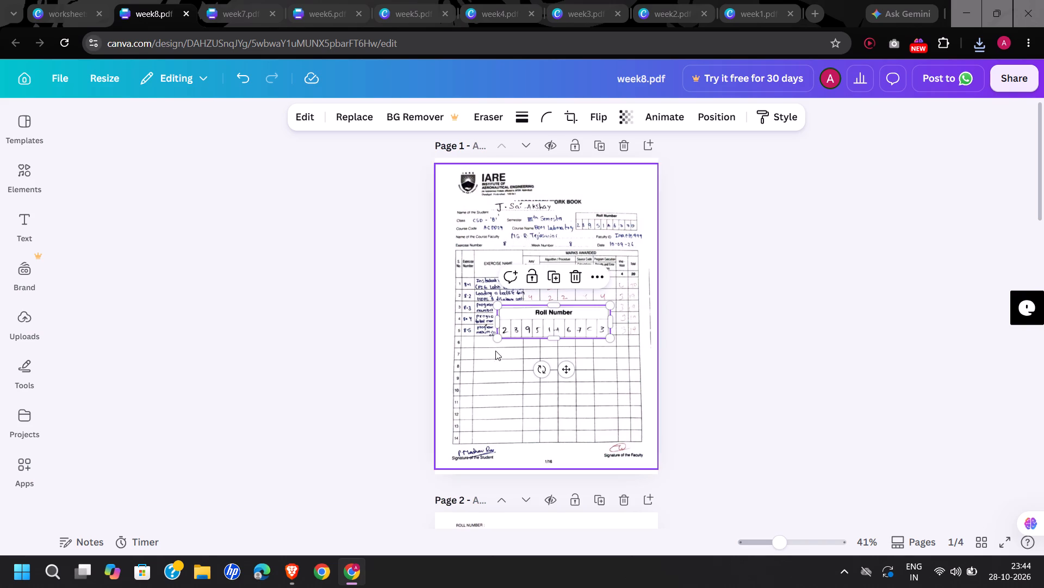
drag(498, 339, 540, 333)
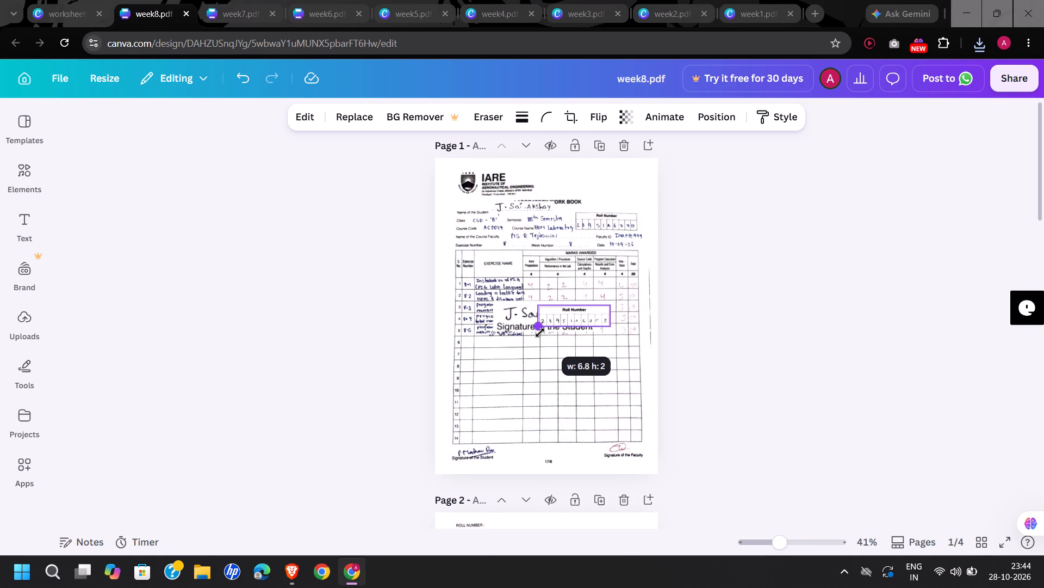
drag(540, 333, 536, 335)
drag(586, 361, 625, 271)
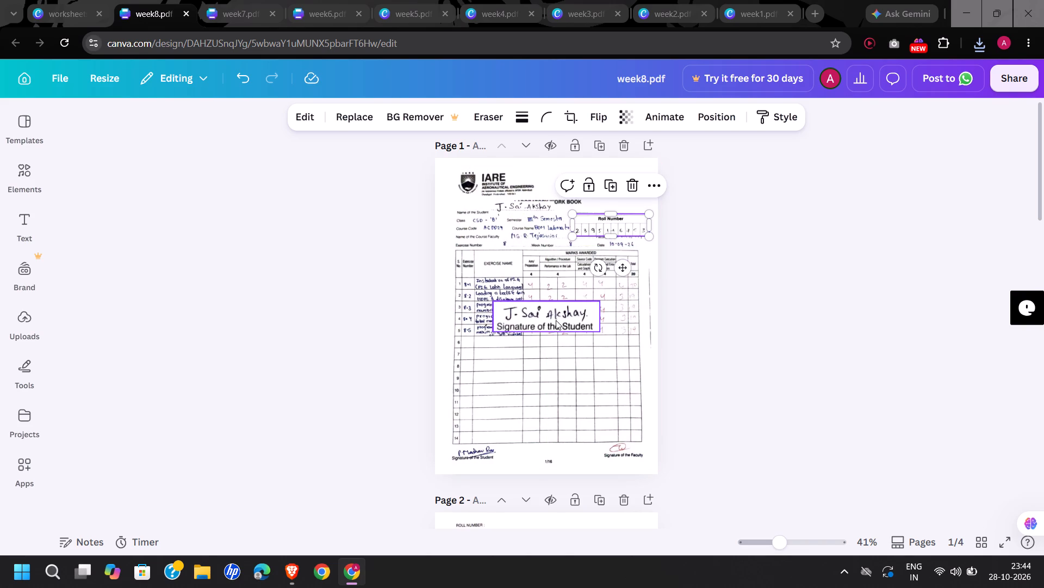
Shrink the signature snip to about 6 wide and move it over the Signature of the Student at the bottom of page 1.
click(556, 317)
drag(494, 332, 541, 325)
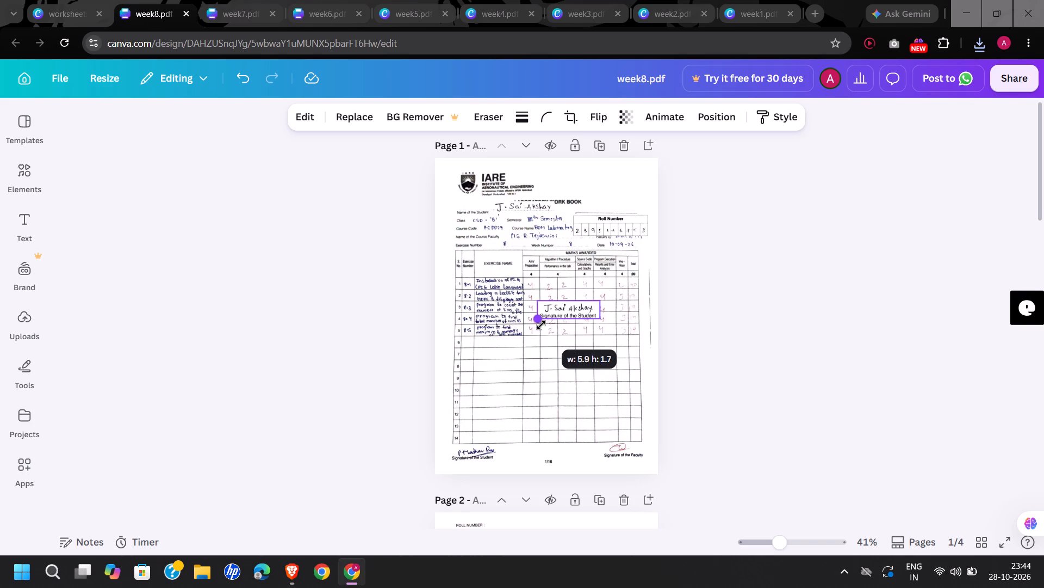
drag(541, 325, 539, 325)
drag(589, 352, 583, 350)
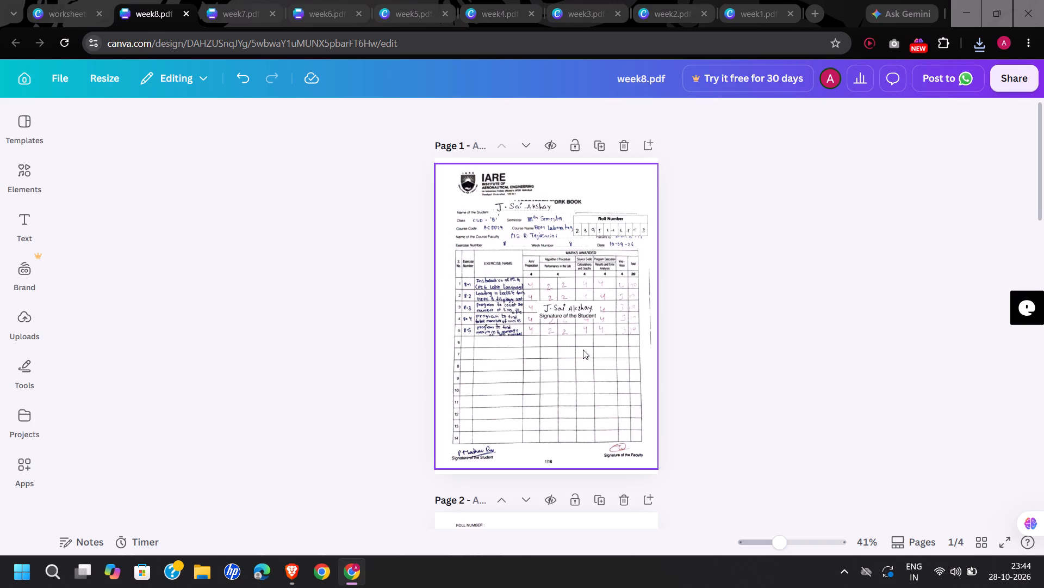
click(583, 350)
click(570, 309)
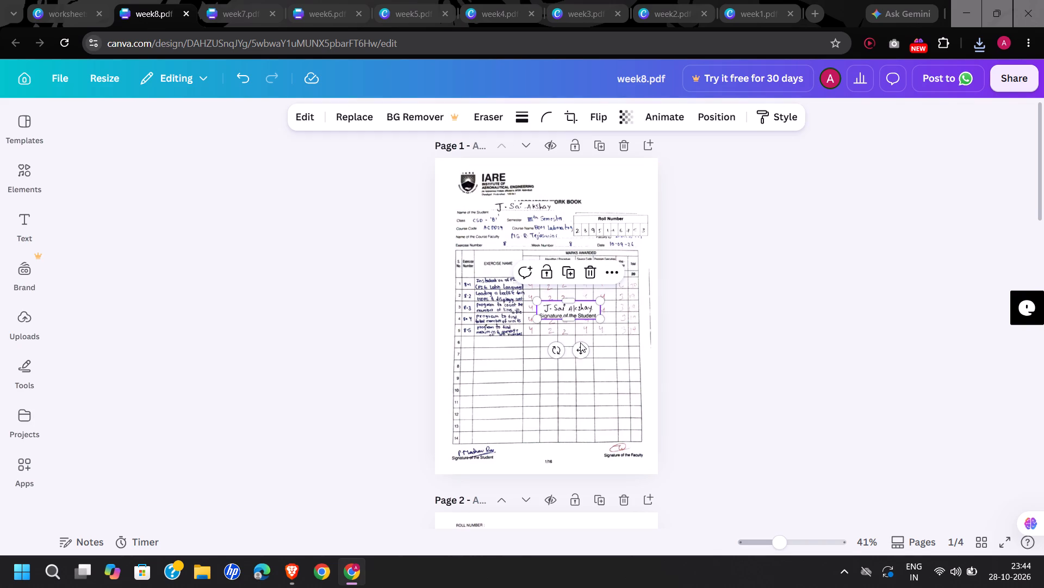
drag(584, 356, 495, 494)
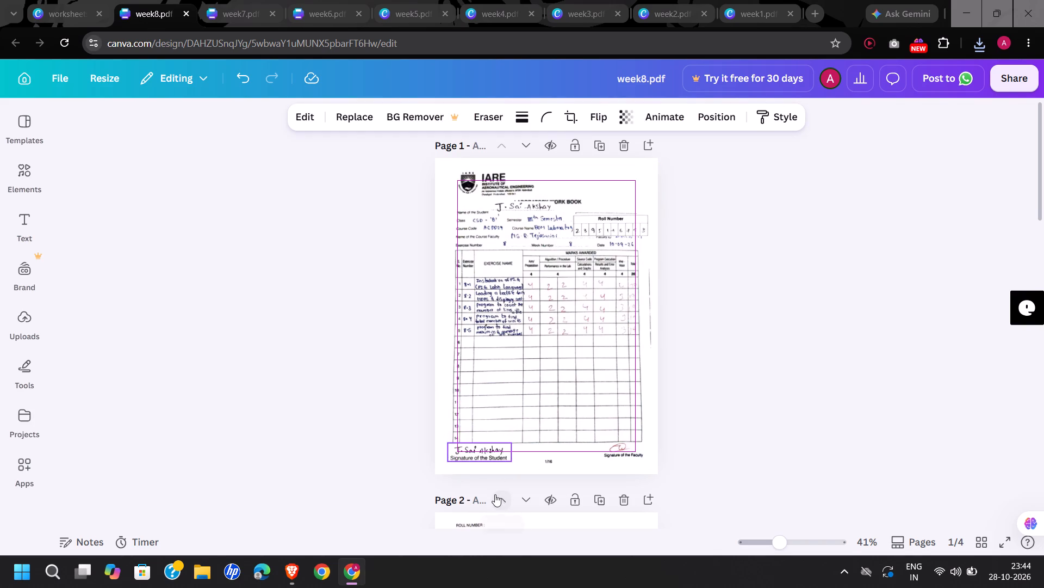
drag(495, 494, 495, 495)
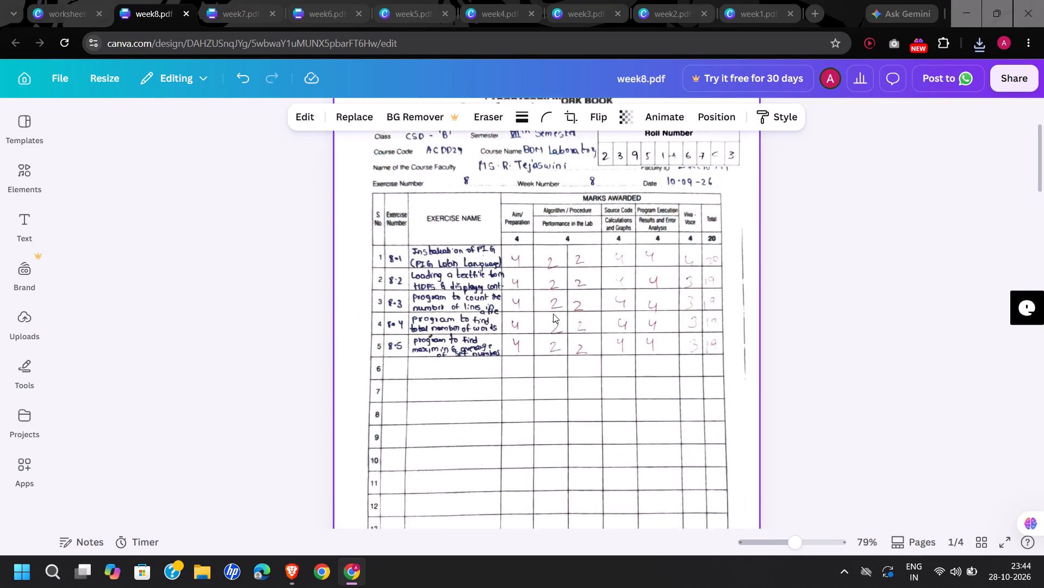
Shrink the student name snip further and shift it onto the name line, clear of the Laboratory Work Book title.
scroll(553, 314, up, 4)
click(482, 249)
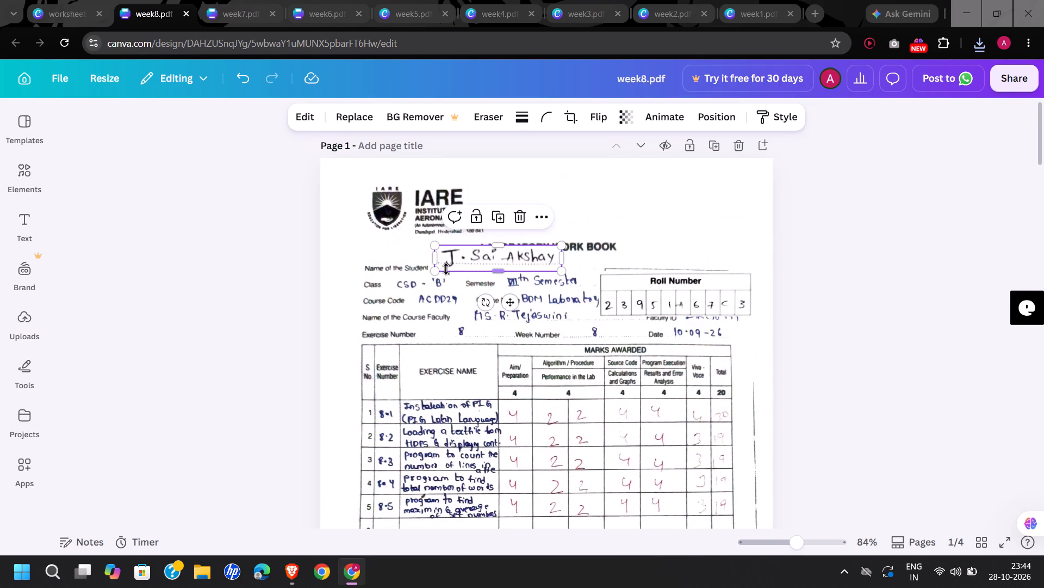
drag(436, 271, 453, 271)
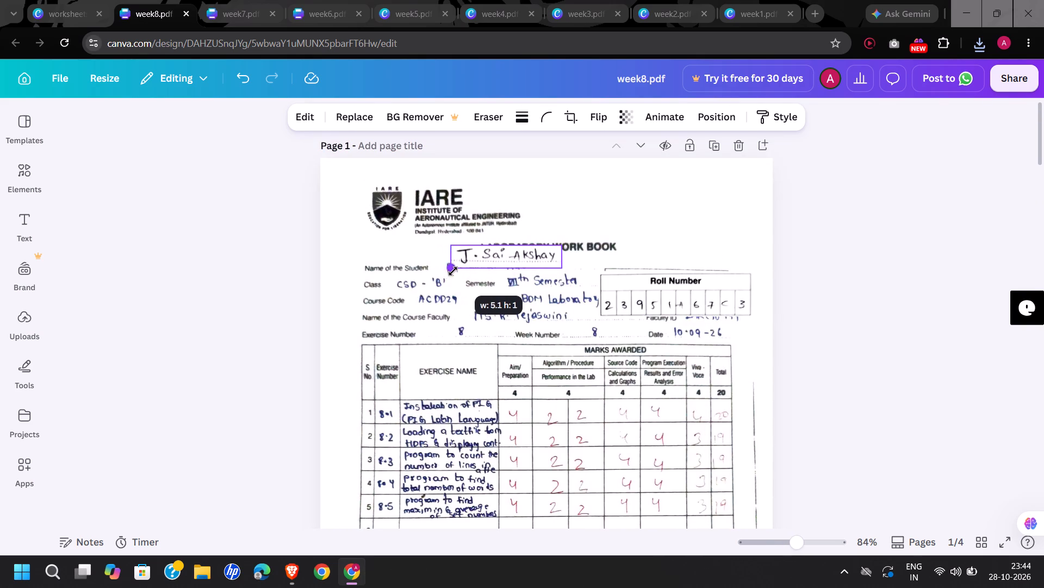
drag(453, 271, 453, 272)
drag(518, 299, 513, 303)
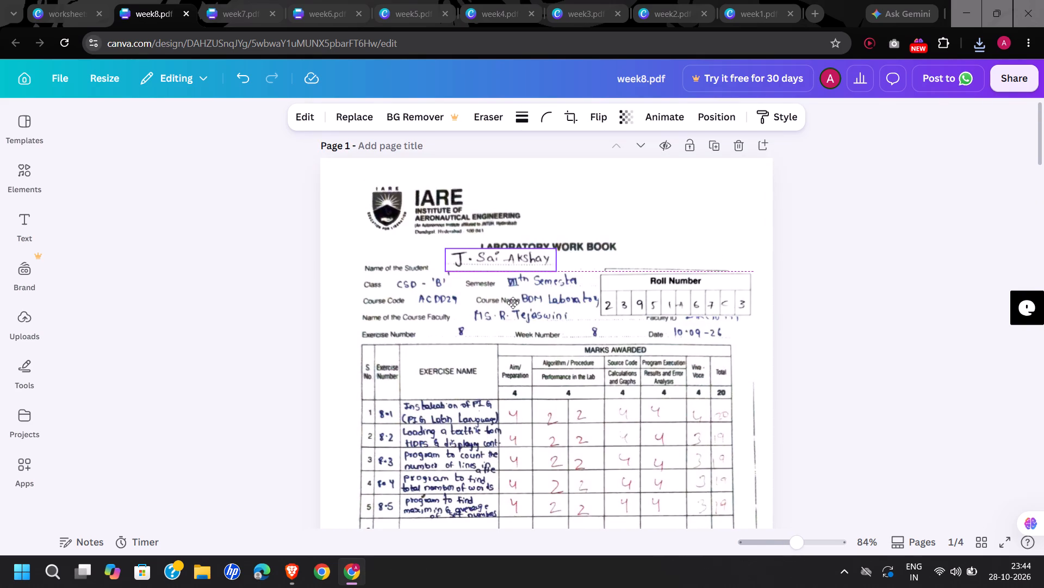
drag(513, 303, 511, 306)
drag(443, 271, 455, 271)
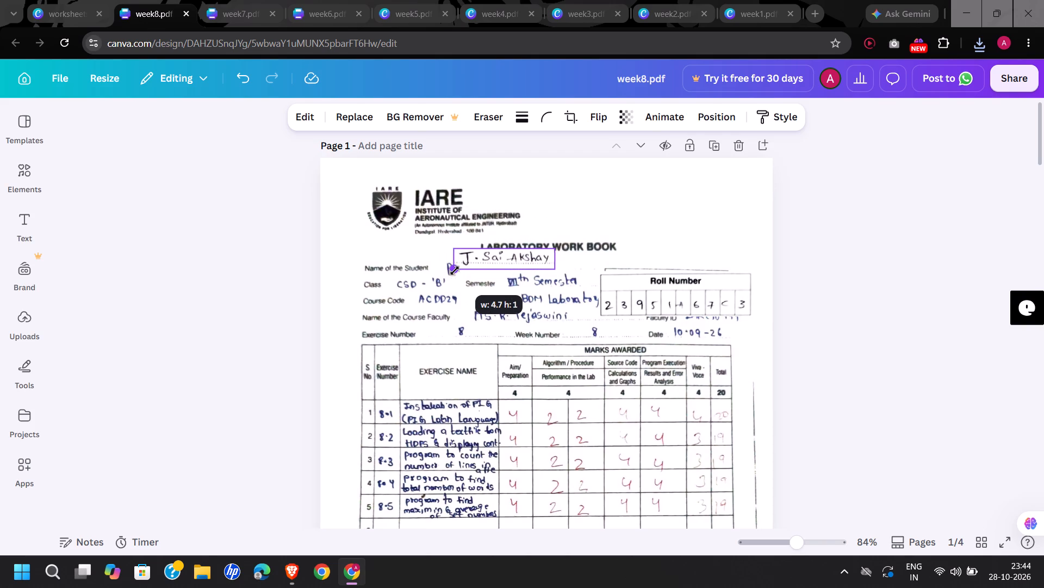
drag(455, 271, 459, 269)
drag(519, 296, 499, 303)
Shrink the roll number snip slightly and shift it to fit the original Roll Number box, clear of the Faculty ID.
click(651, 299)
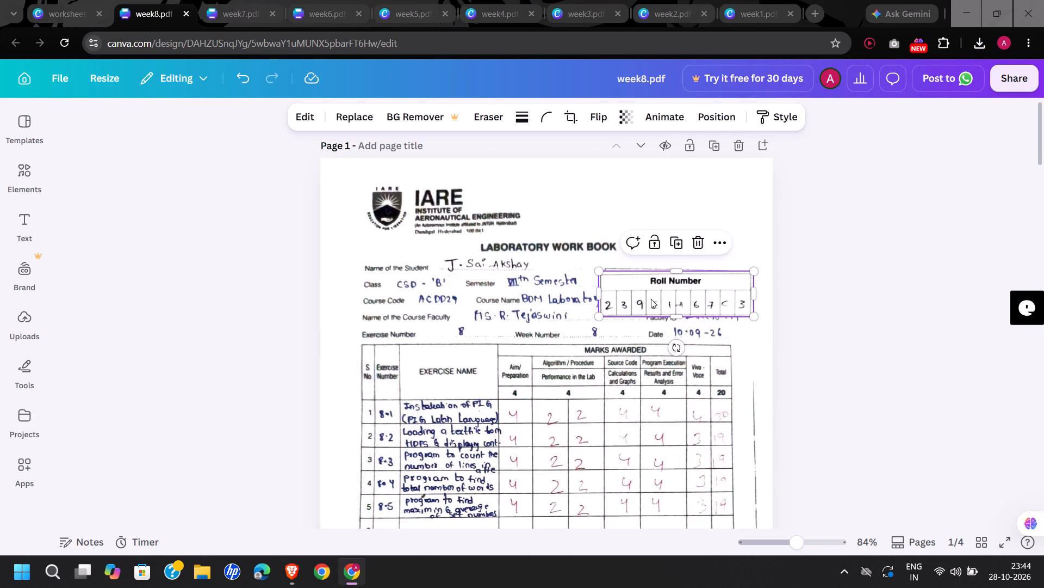
drag(601, 319, 613, 312)
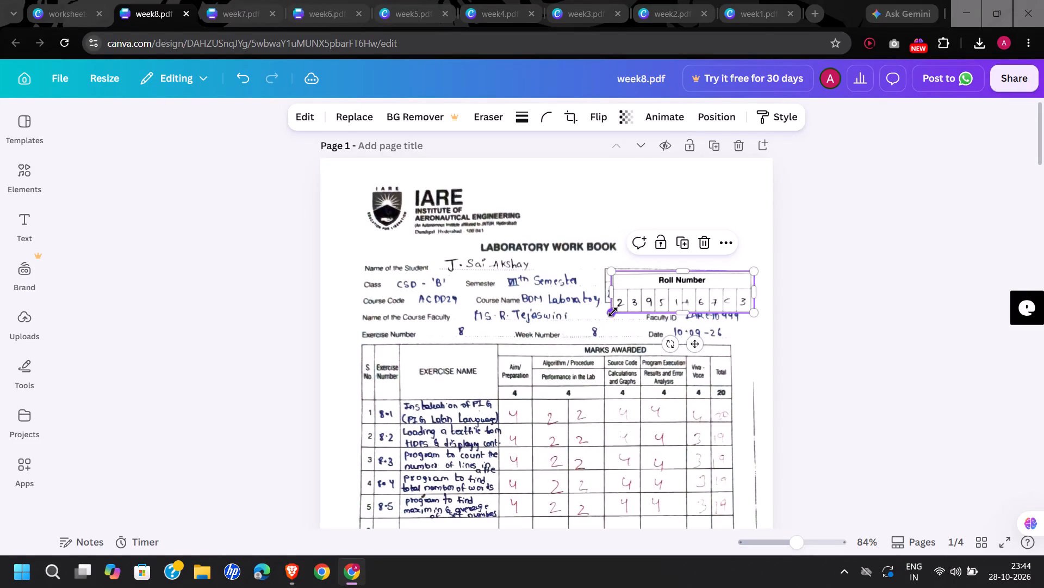
drag(651, 291, 643, 285)
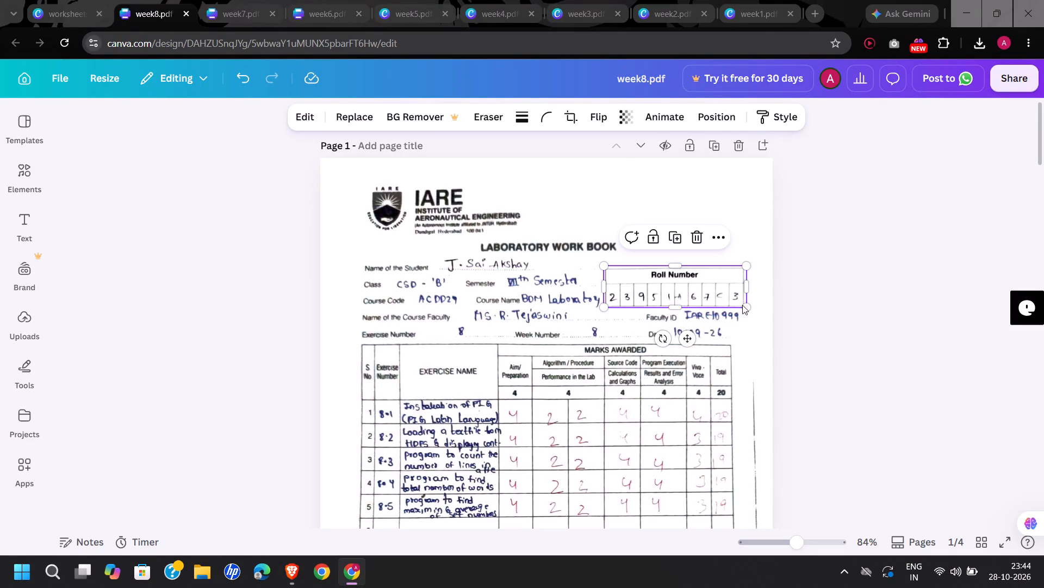
click(842, 310)
Shrink the signature snip to about 4.5 by 1.3 and align it over the Signature of the Student label on page 1.
scroll(842, 310, down, 6)
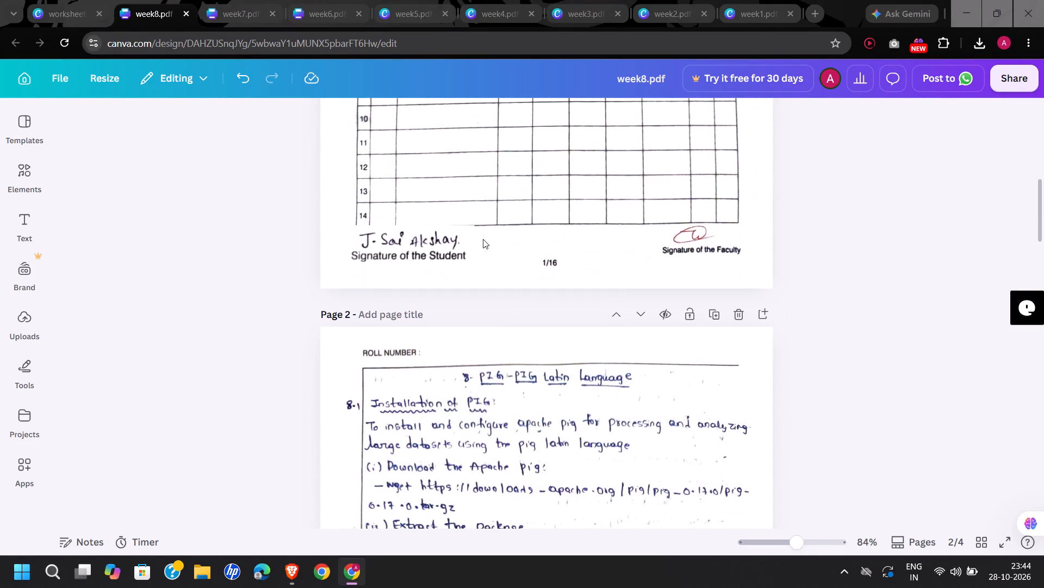
click(449, 237)
drag(473, 228, 452, 240)
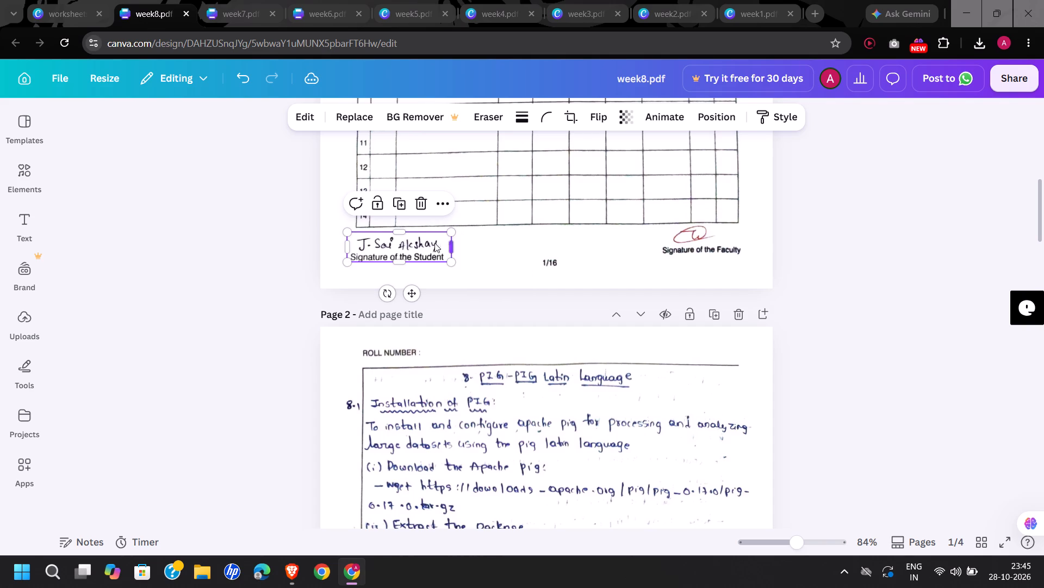
click(428, 244)
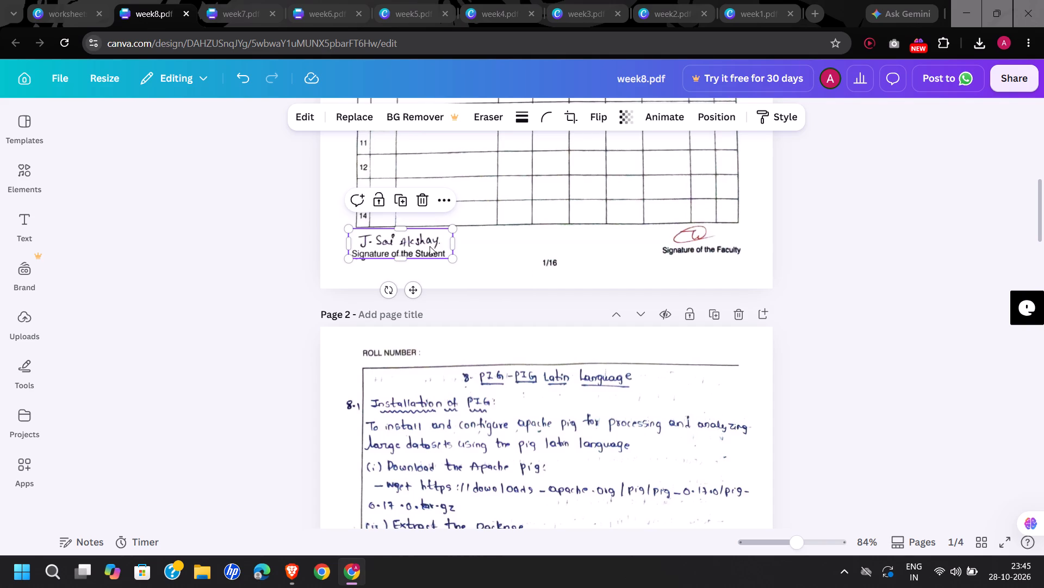
drag(453, 258, 439, 259)
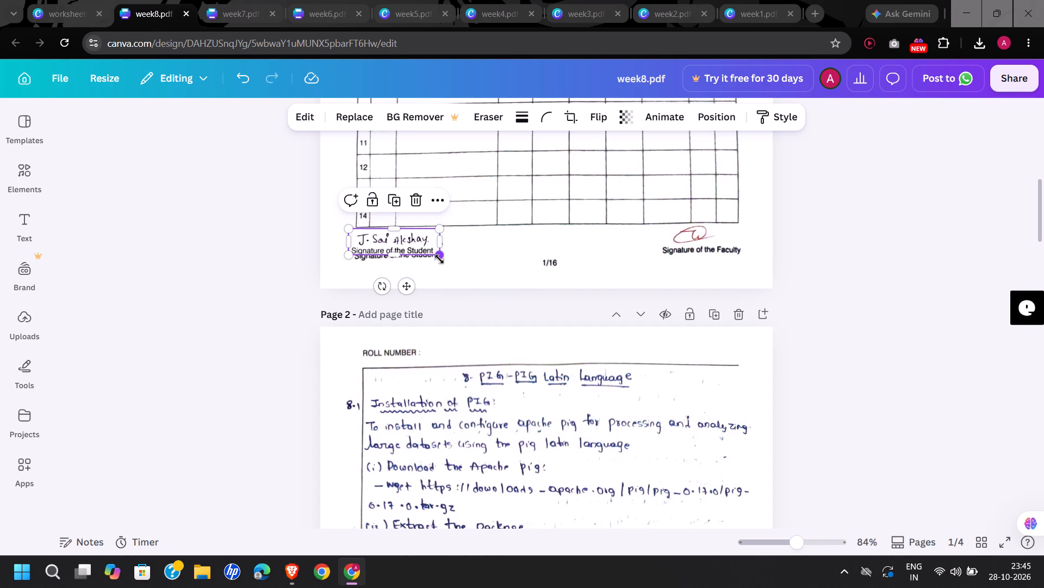
drag(439, 258, 443, 262)
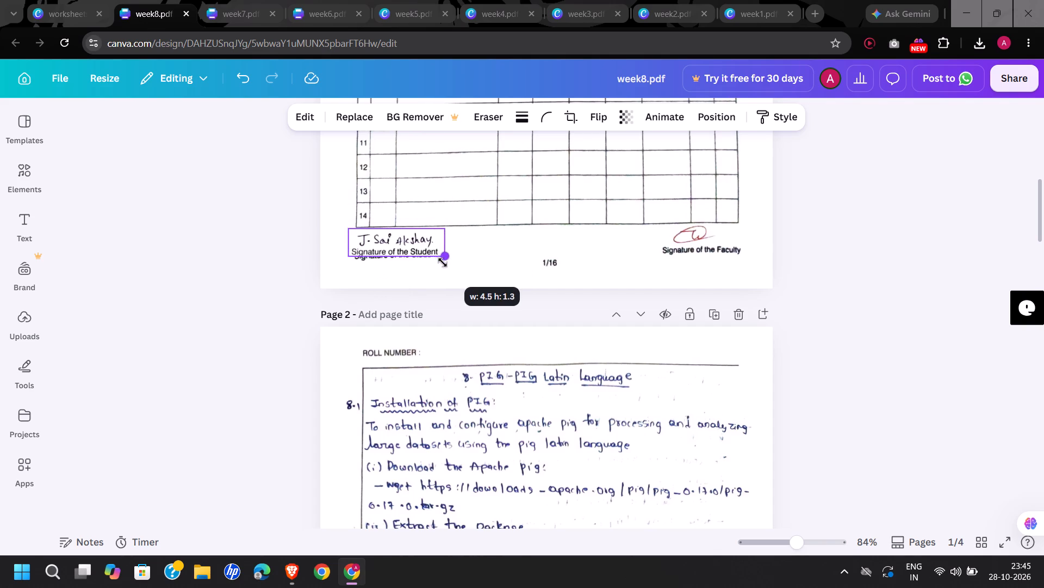
drag(443, 262, 443, 262)
click(424, 242)
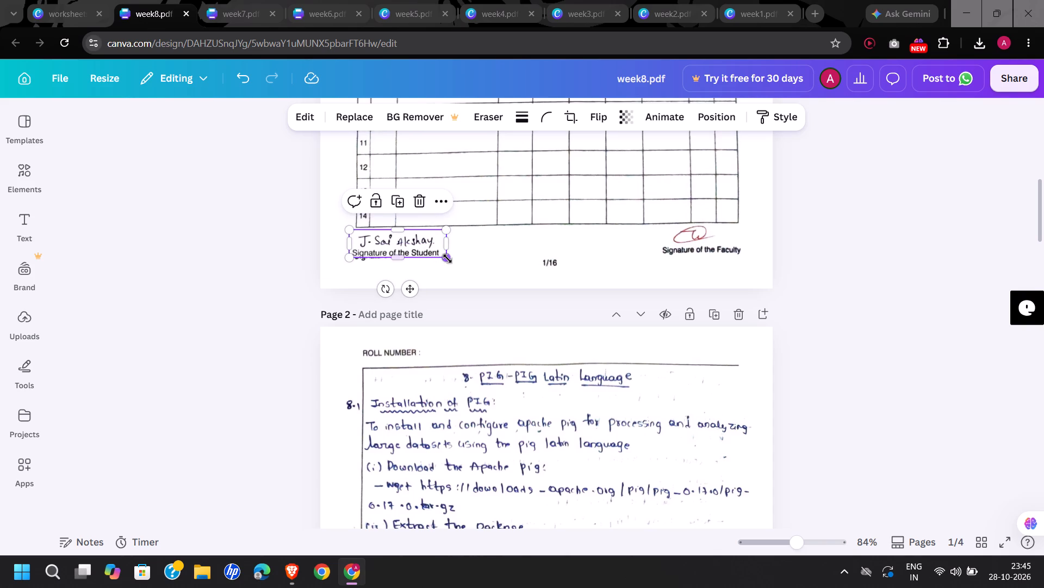
click(448, 259)
key(Down)
click(904, 248)
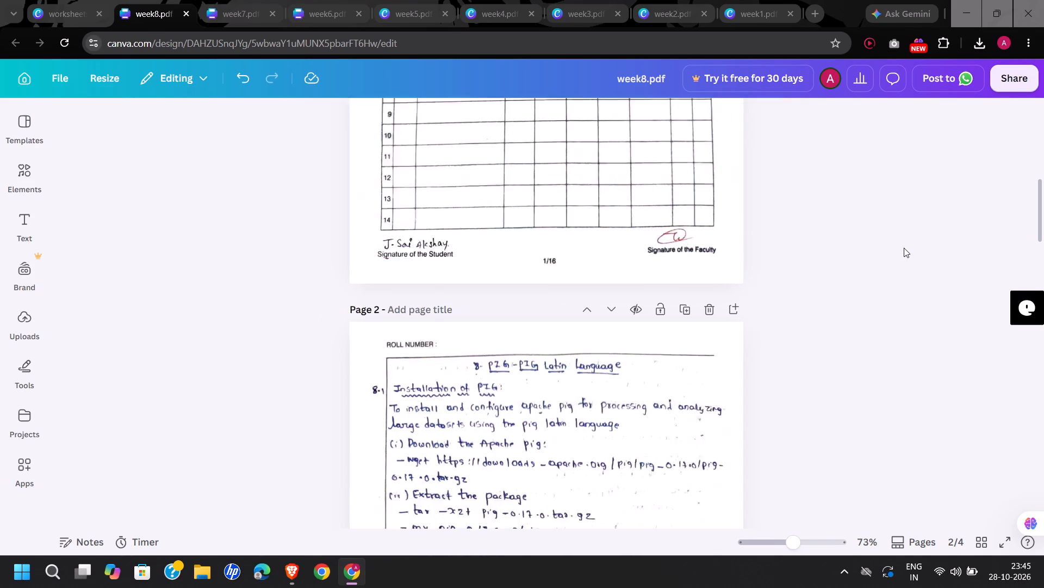
Download all pages of the design as a PDF and save it as dbmweek8.pdf in the worksheets folder.
scroll(904, 248, up, 3)
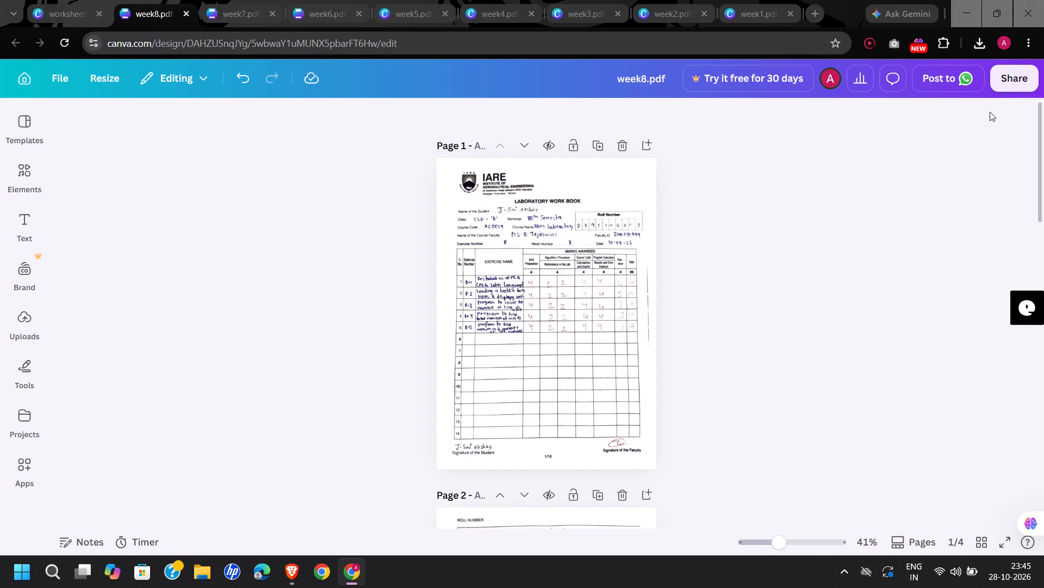
click(1005, 84)
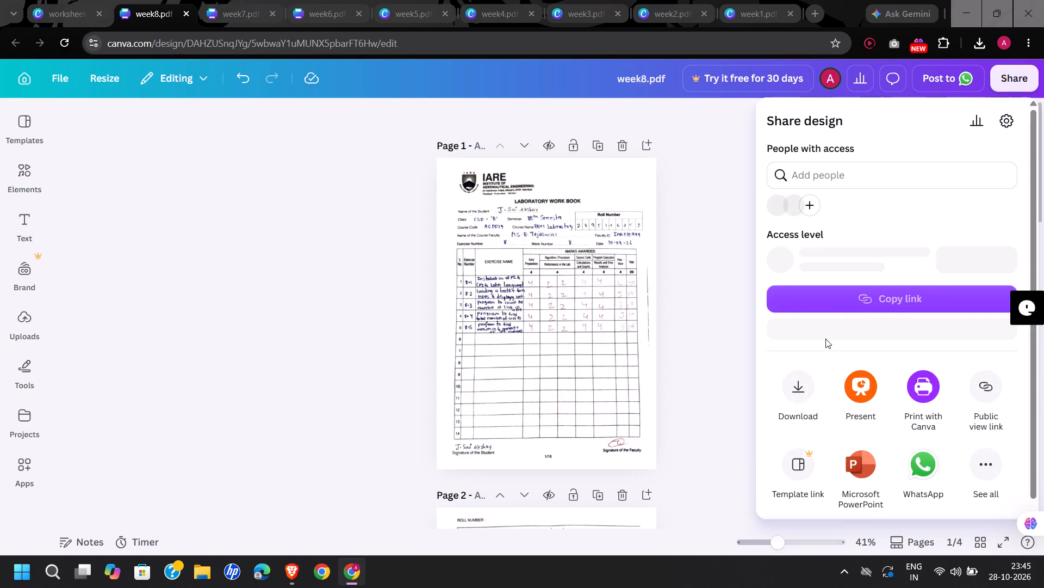
click(799, 383)
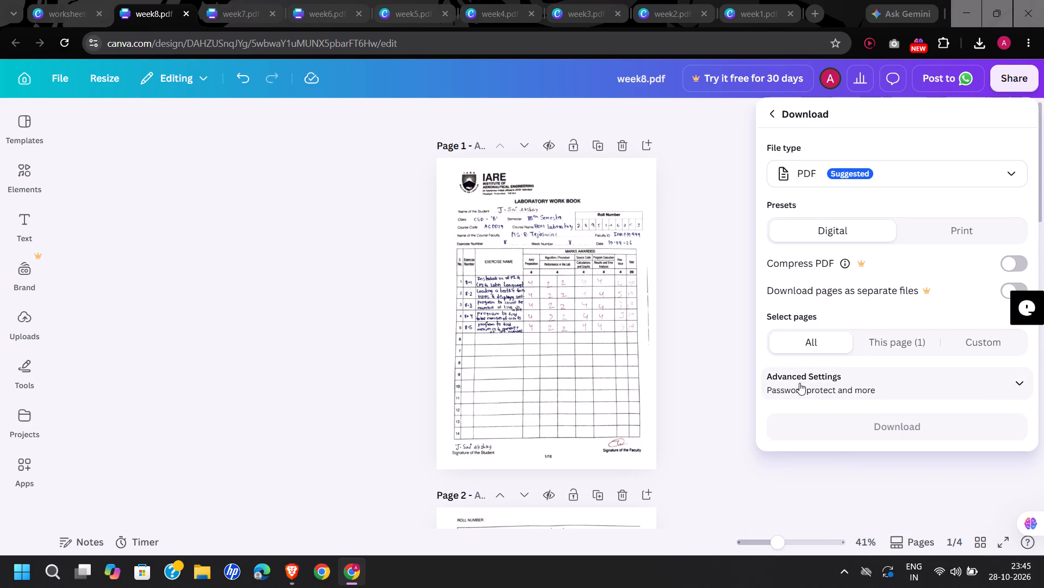
click(832, 427)
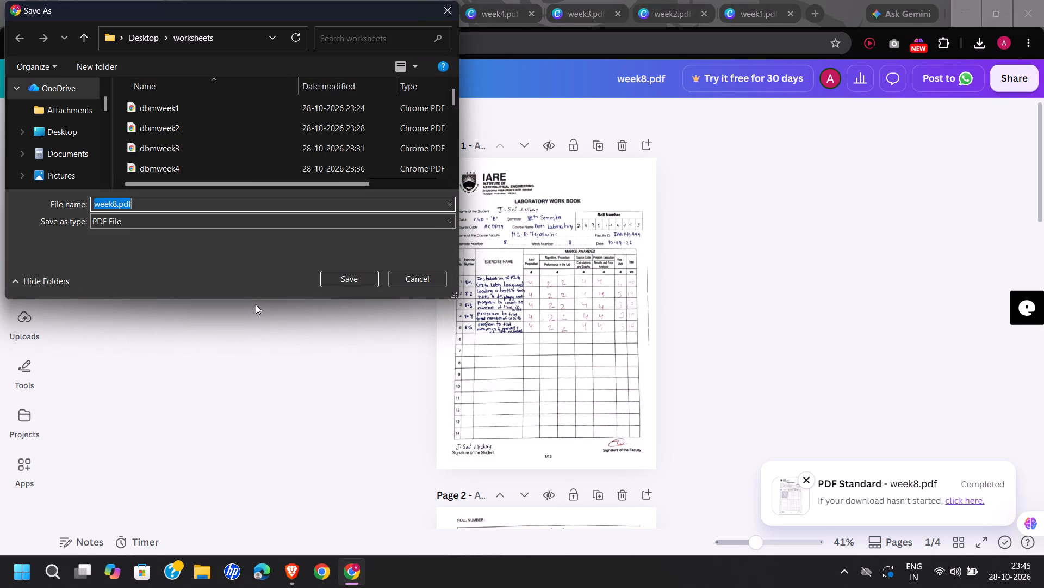
click(95, 205)
text(dbm)
key(Return)
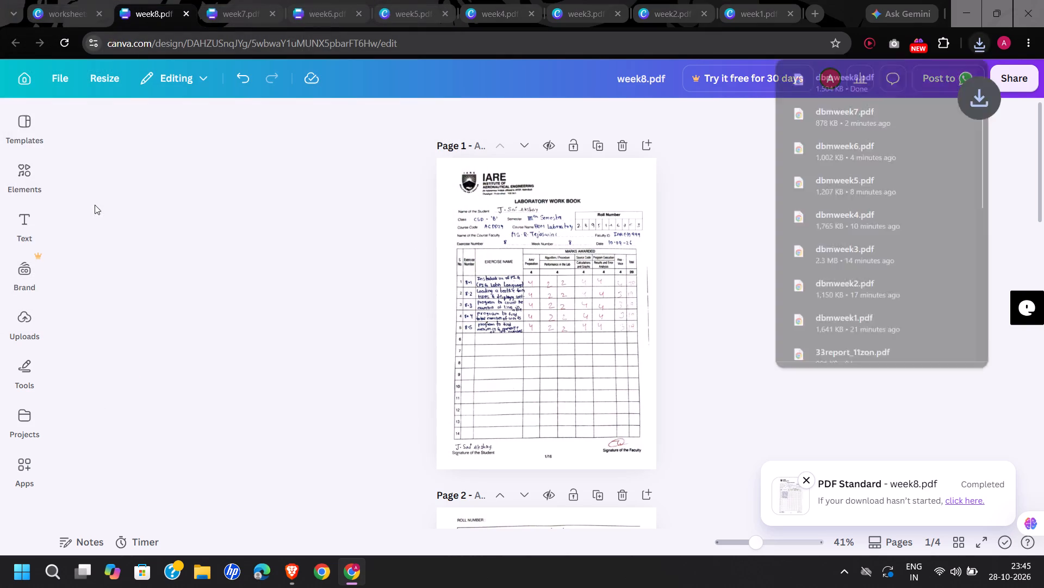
Open the week9.pdf design from the worksheets project folder.
click(89, 0)
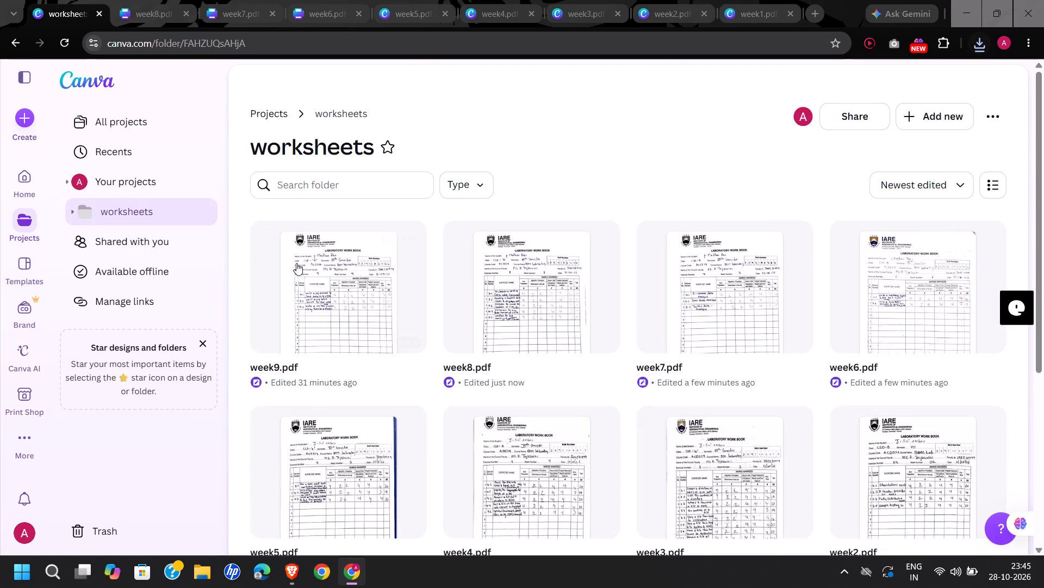
click(288, 287)
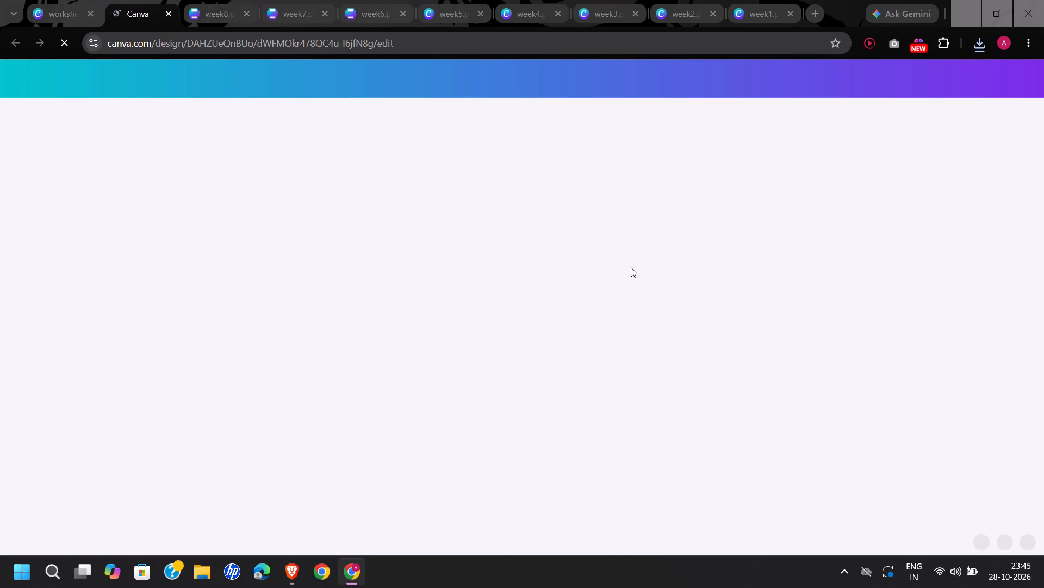
scroll(631, 198, up, 4)
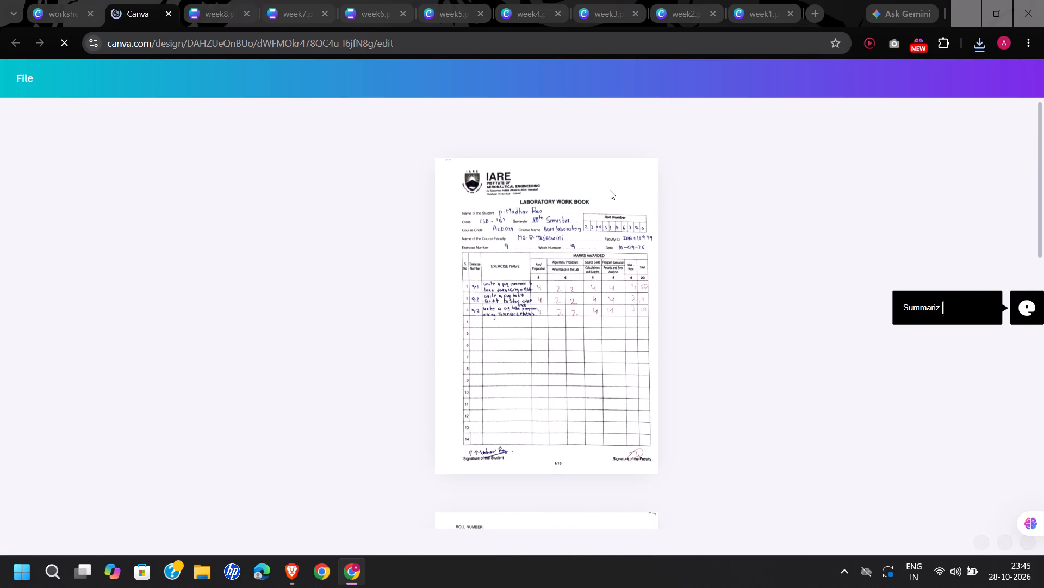
Lock the scanned page image on page 1 of week9.pdf.
right_click(611, 188)
right_click(617, 172)
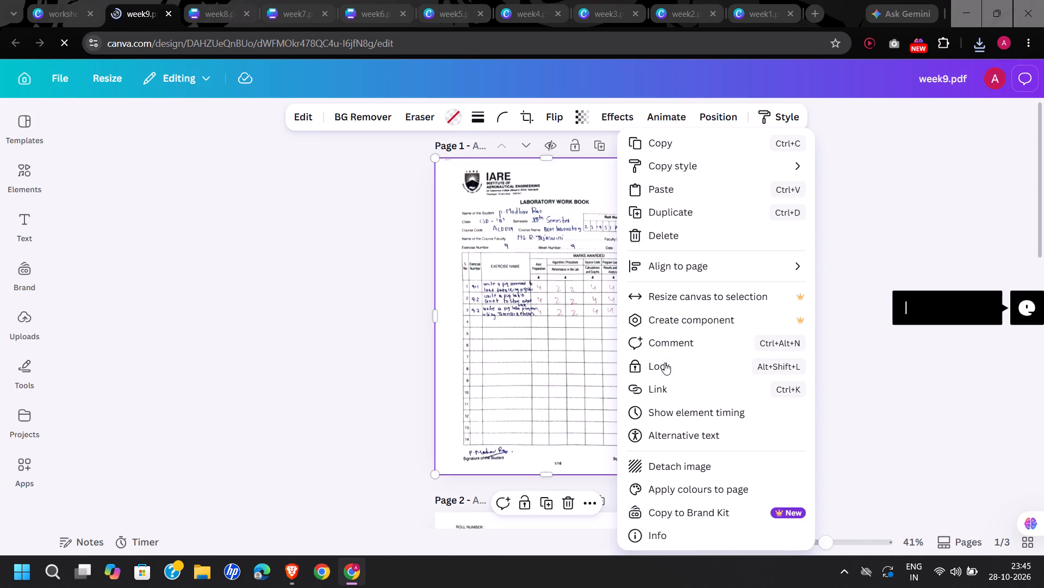
click(664, 366)
click(586, 293)
Delete the dbm text entry from the clipboard history.
key(super+v)
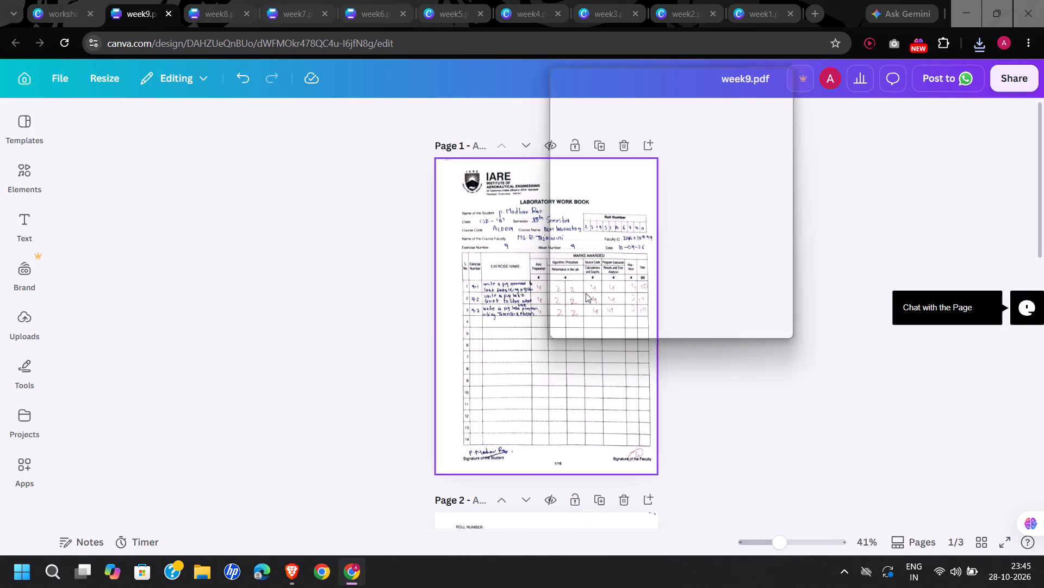
click(773, 148)
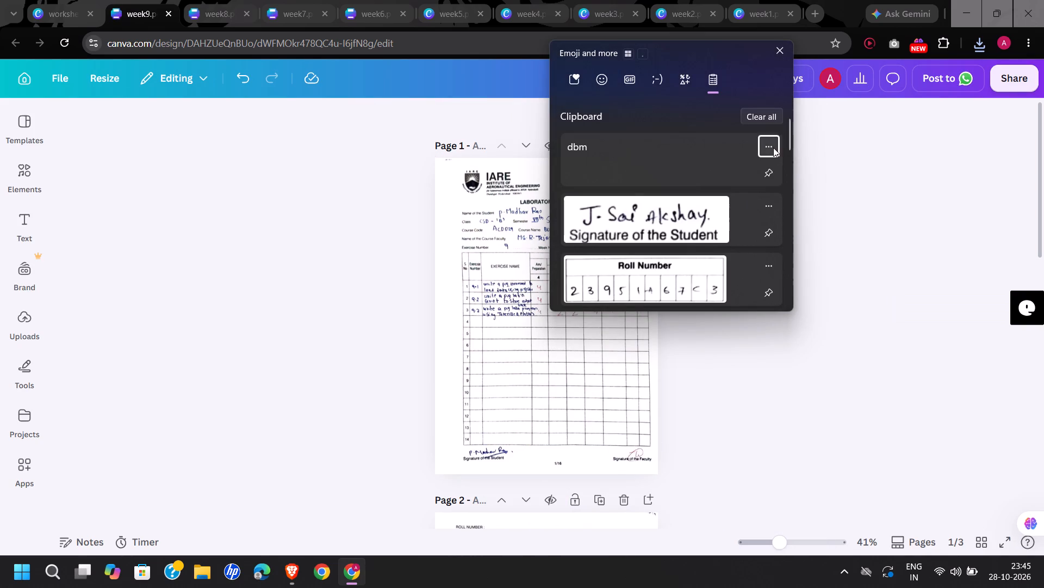
click(759, 163)
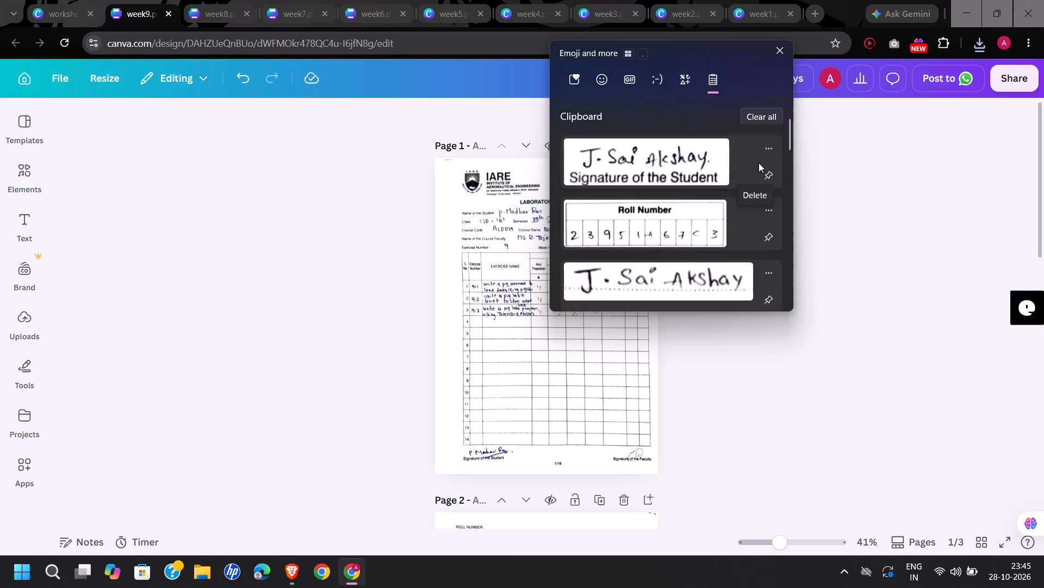
Paste the signature, roll number and student name snips from the clipboard history onto page 1.
click(659, 167)
key(ctrl+v)
key(super+v)
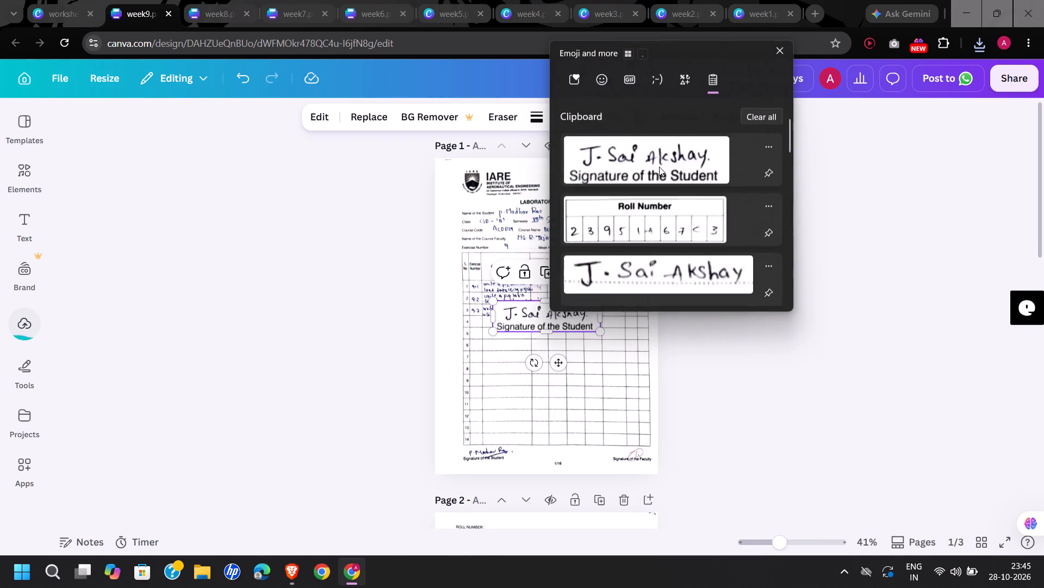
click(670, 206)
key(ctrl+v)
key(super+v)
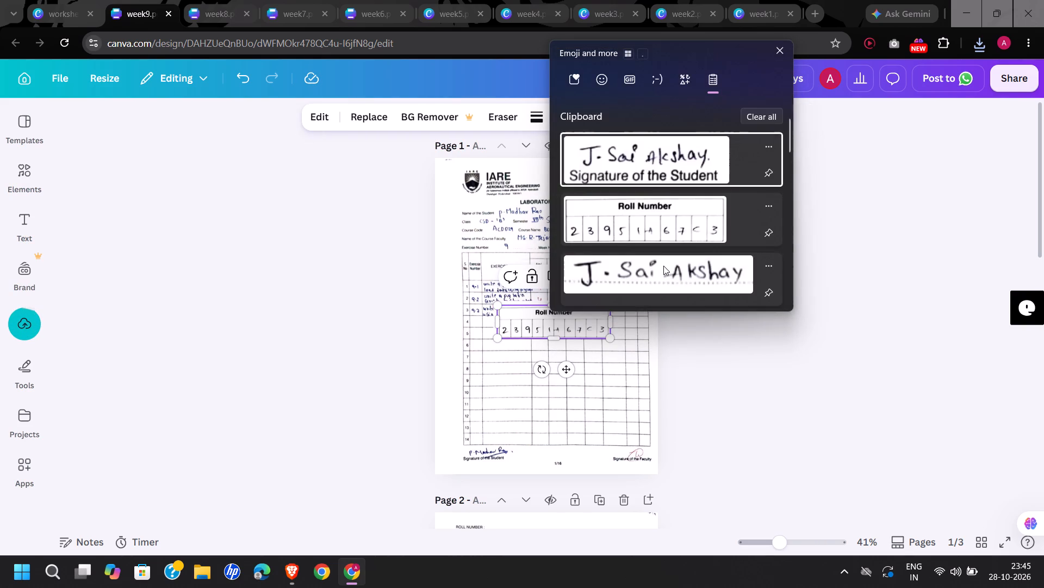
click(662, 268)
key(ctrl+v)
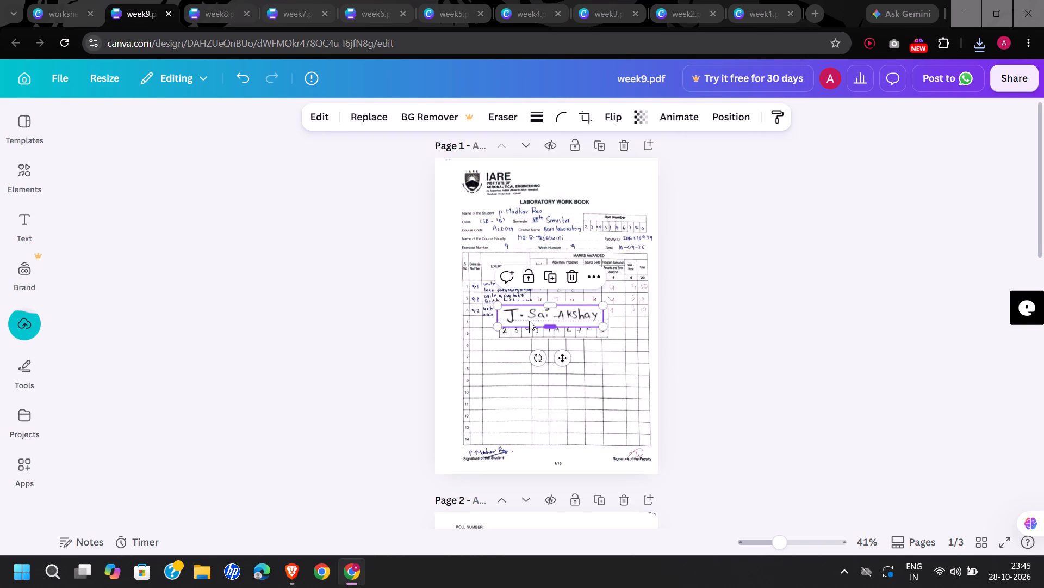
Spread the pasted snips apart: name over the IARE header, roll number near the Roll Number box, signature near the page bottom.
drag(531, 316, 511, 183)
drag(537, 322, 569, 250)
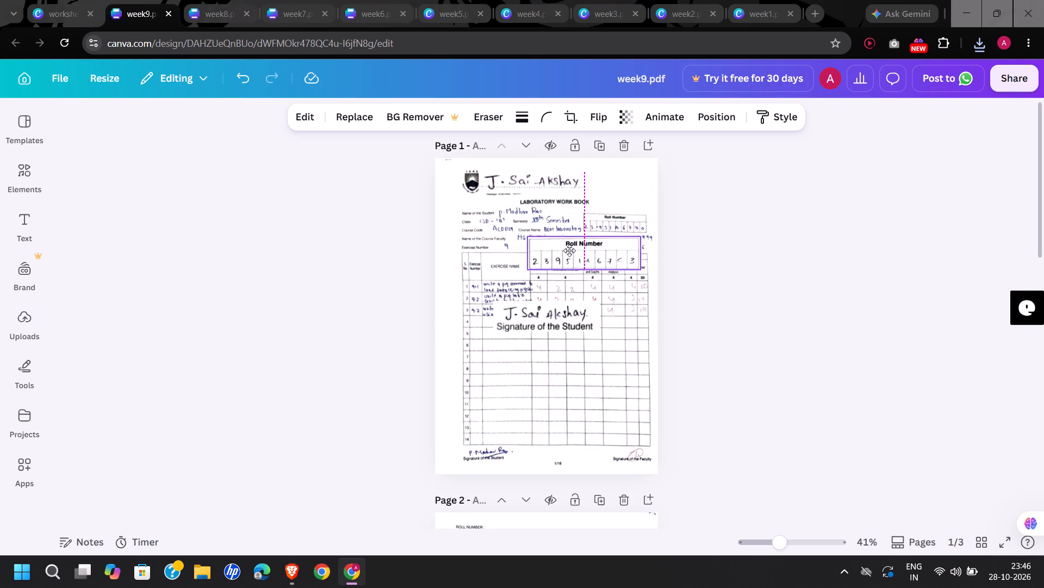
drag(569, 250, 577, 237)
drag(565, 303, 519, 380)
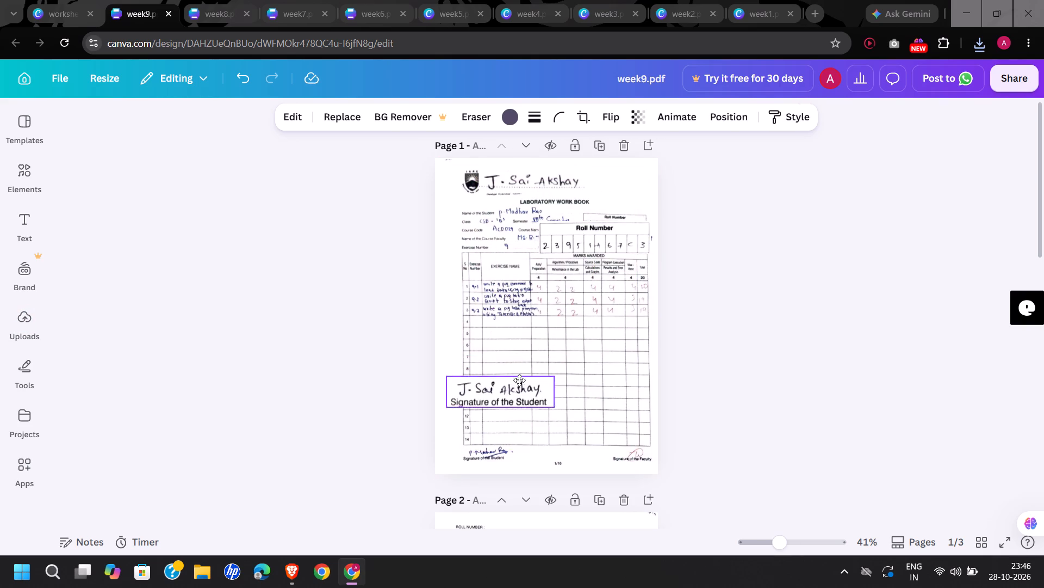
drag(519, 380, 528, 461)
drag(519, 464, 517, 445)
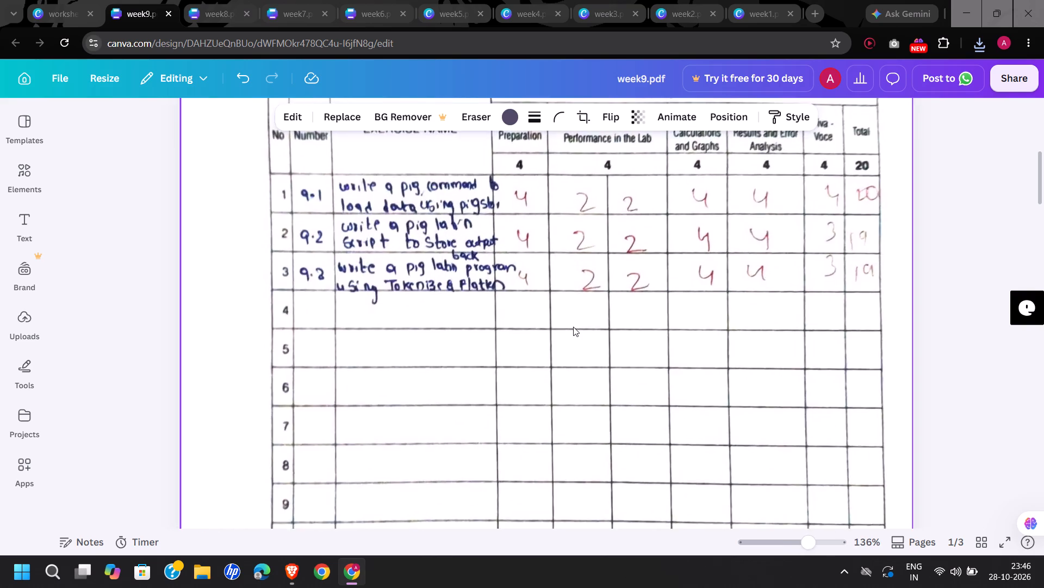
Shrink the student name snip and place it over the handwritten name on the Name of the Student line.
scroll(573, 327, up, 6)
click(464, 236)
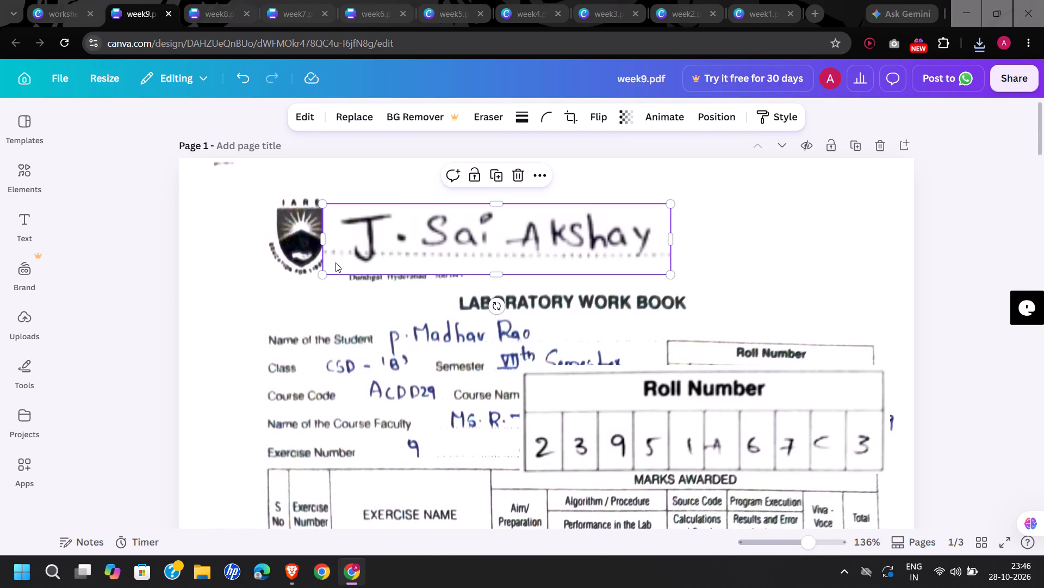
drag(320, 277, 553, 261)
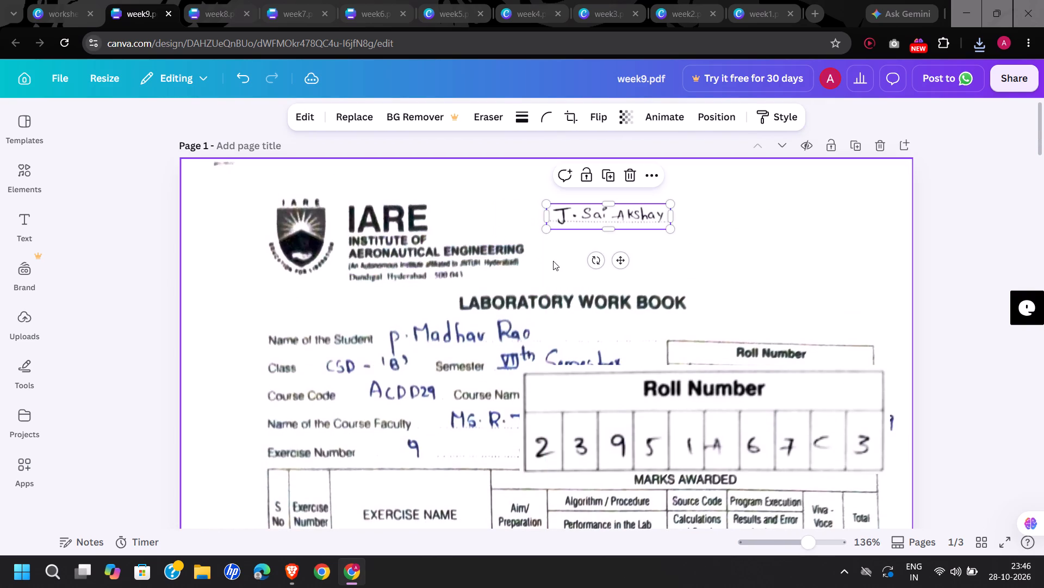
drag(616, 215, 453, 338)
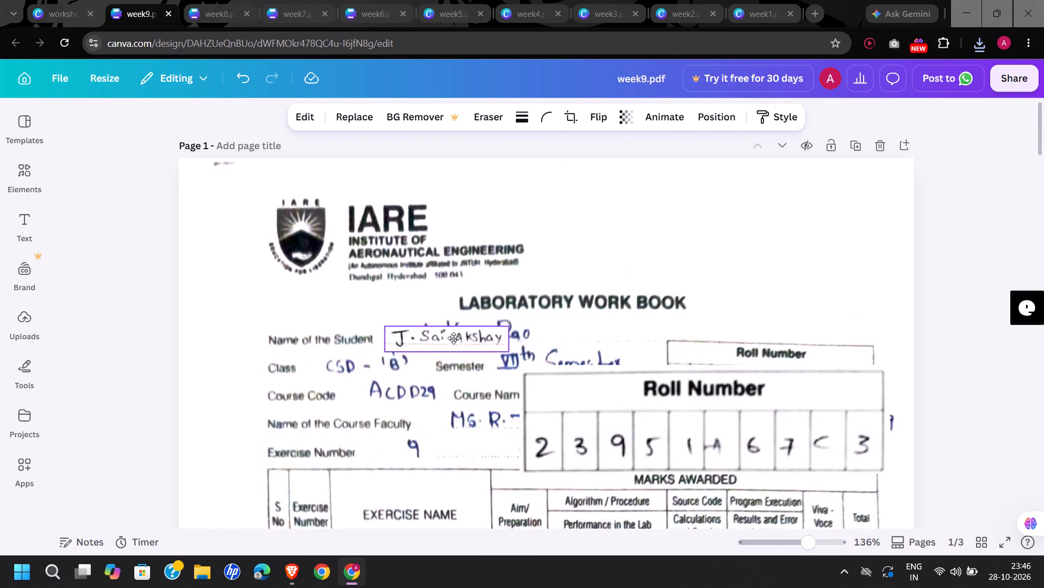
drag(453, 338, 448, 338)
drag(502, 326, 514, 321)
drag(475, 335, 488, 330)
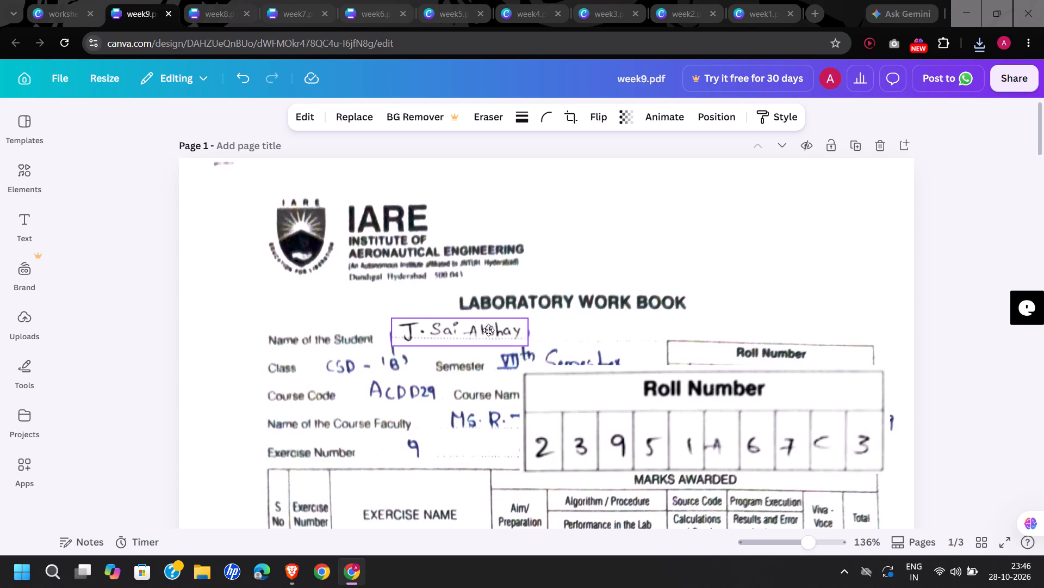
drag(488, 330, 489, 329)
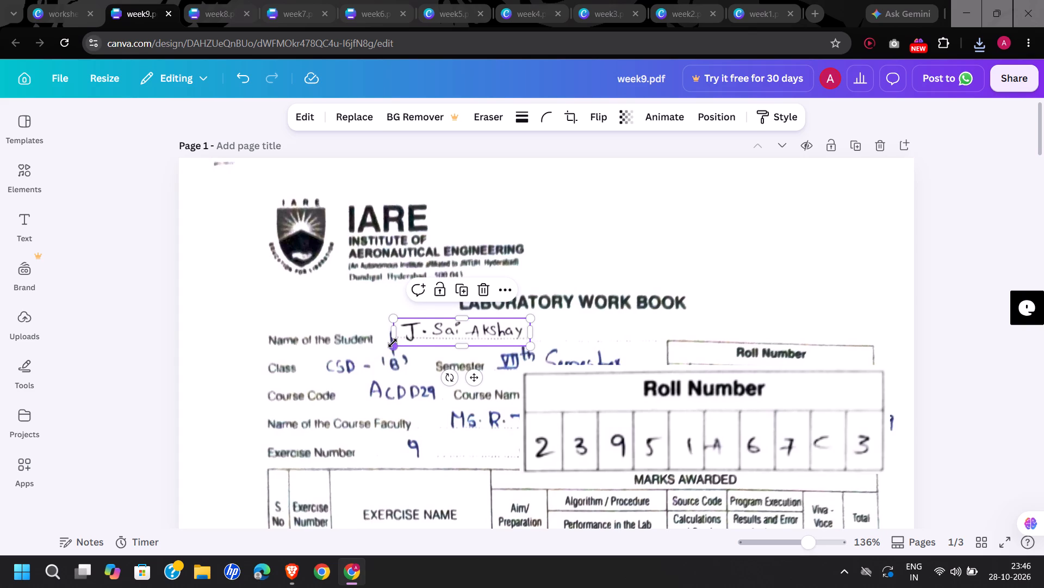
drag(394, 343, 389, 347)
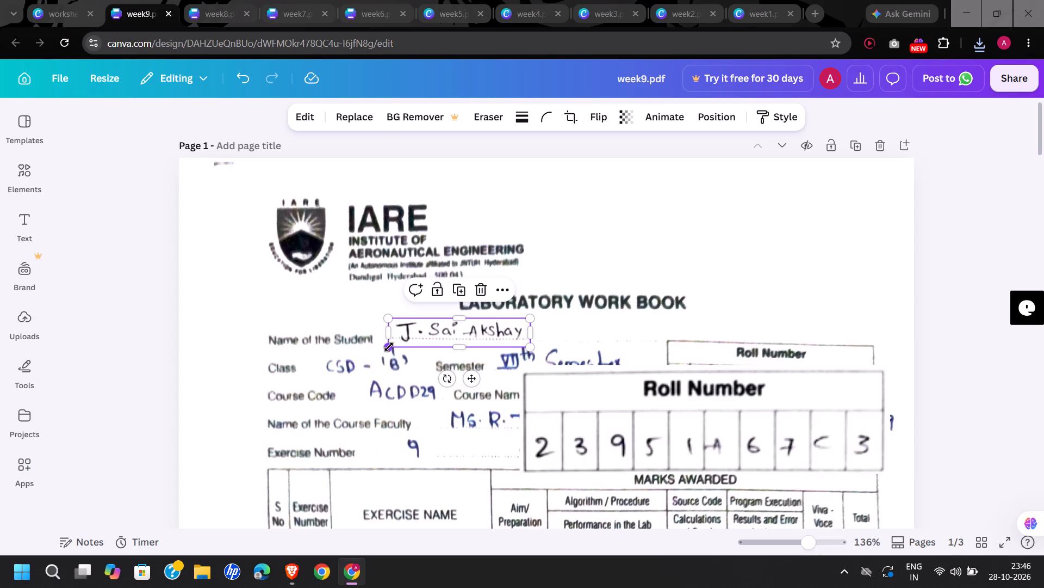
click(446, 328)
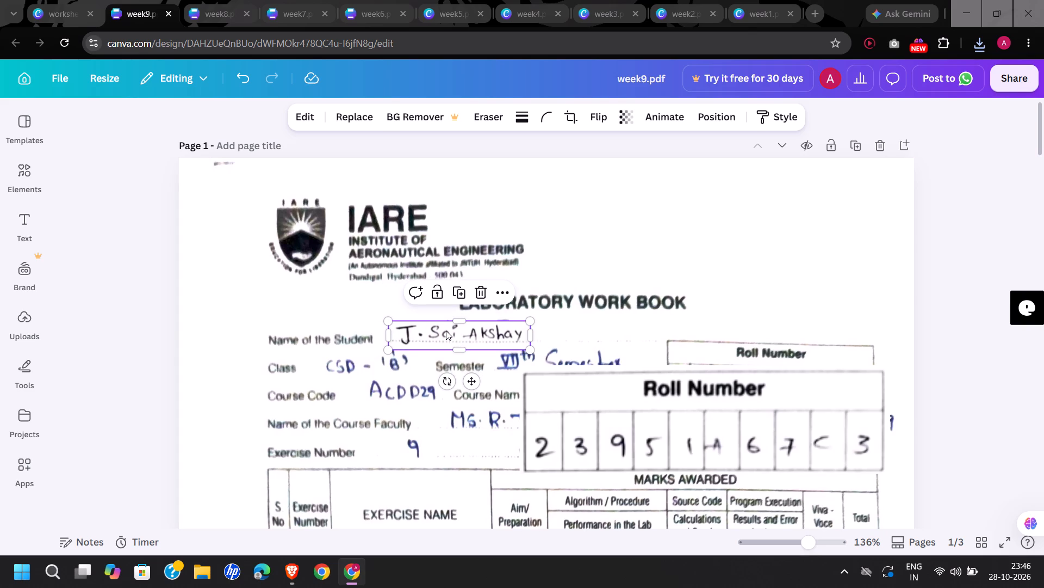
click(446, 330)
Shrink the roll number snip to about 6 by 1.8 and place it over the printed Roll Number box on page 1.
click(615, 414)
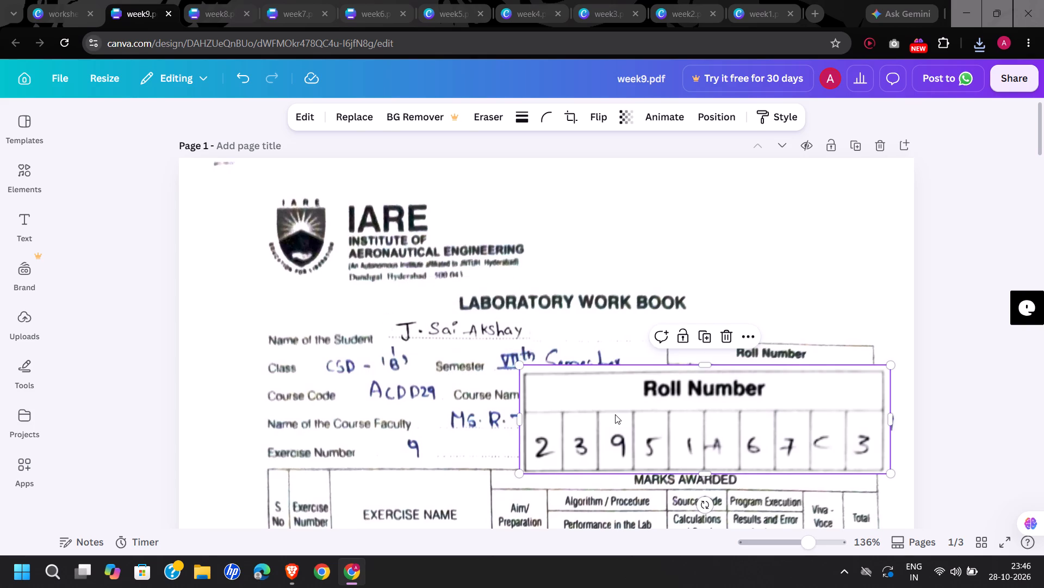
drag(513, 479, 536, 465)
drag(521, 474, 656, 403)
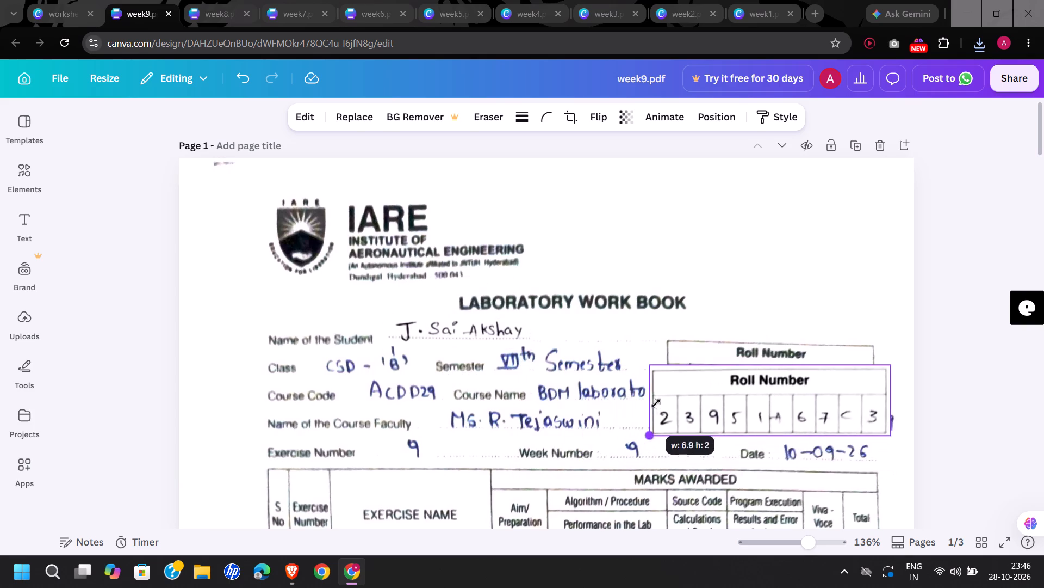
drag(656, 403, 681, 389)
drag(725, 381, 695, 360)
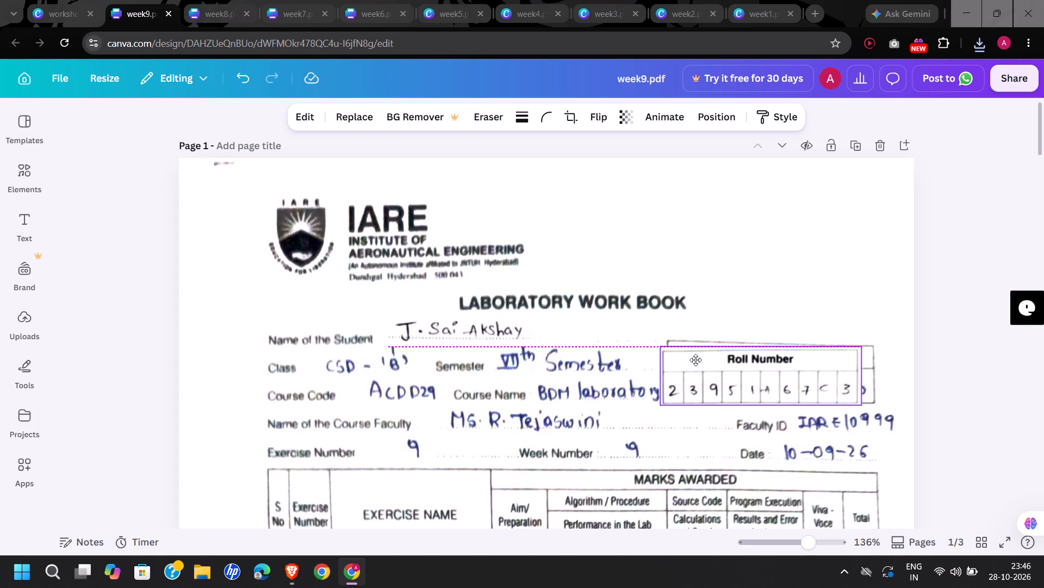
drag(695, 360, 700, 352)
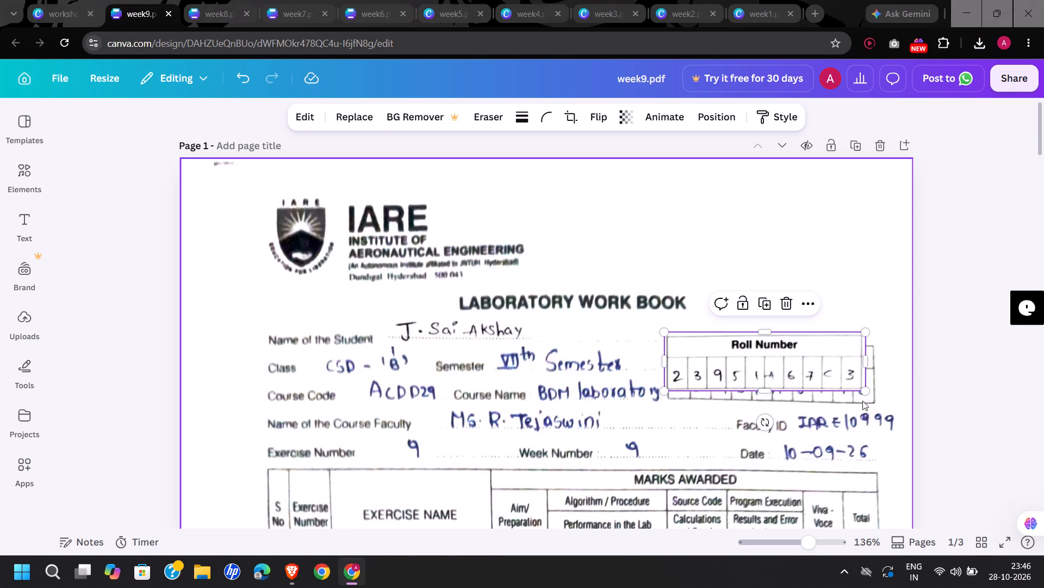
drag(867, 389, 877, 396)
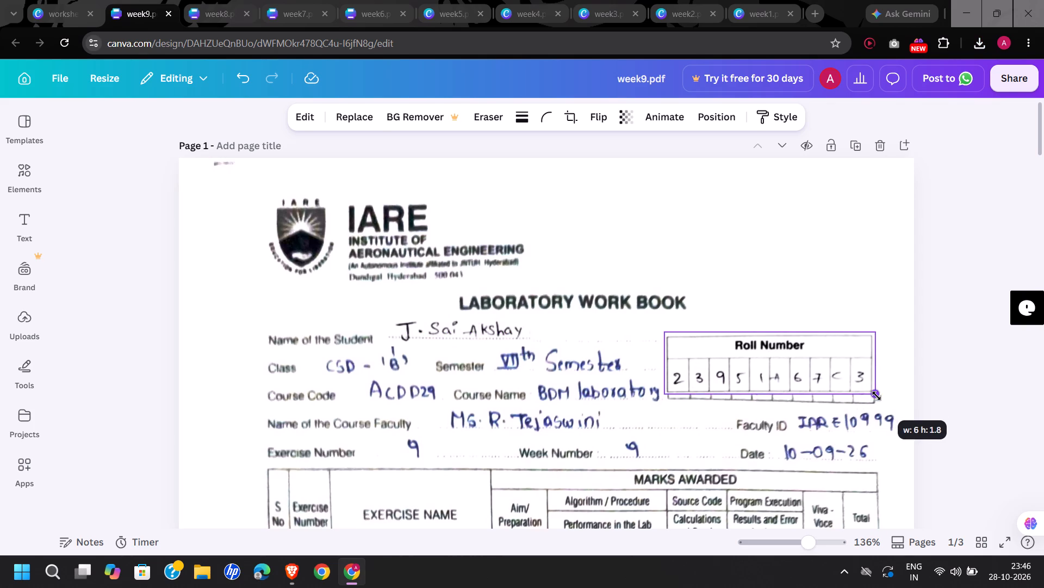
drag(877, 396, 877, 396)
click(828, 361)
key(Down)
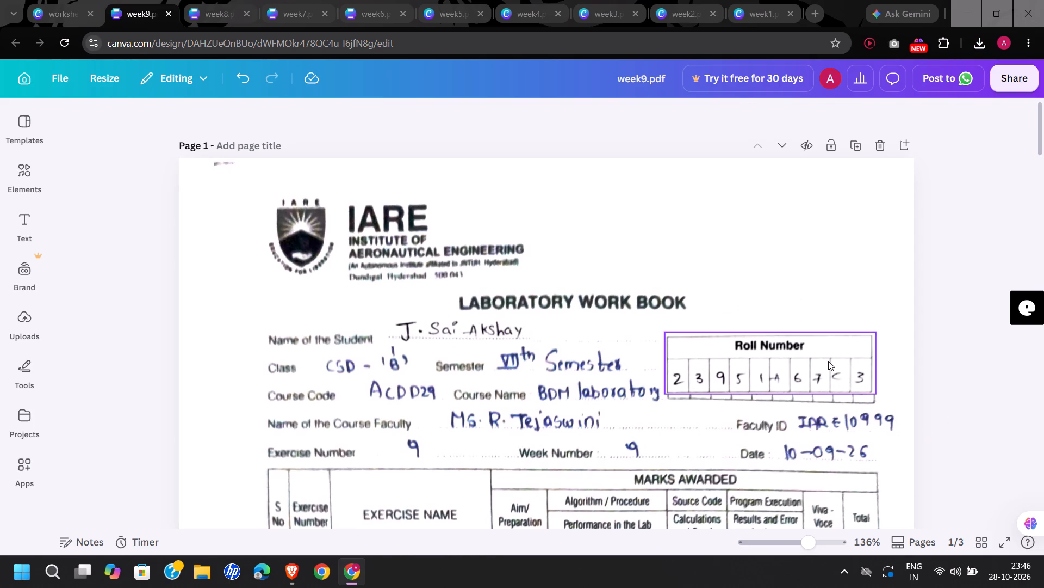
key(Down)
key(Down)
key(Down)
drag(828, 361, 830, 369)
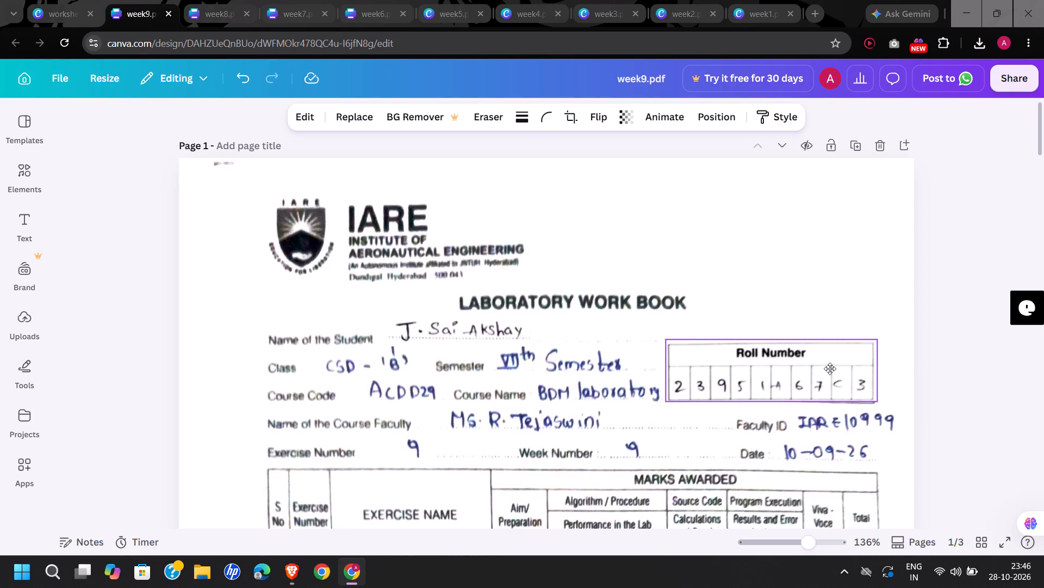
drag(830, 369, 830, 368)
click(888, 278)
Shrink the signature snip and place it over the handwritten signature and Signature of the Student label at the bottom of page 1.
scroll(888, 278, down, 5)
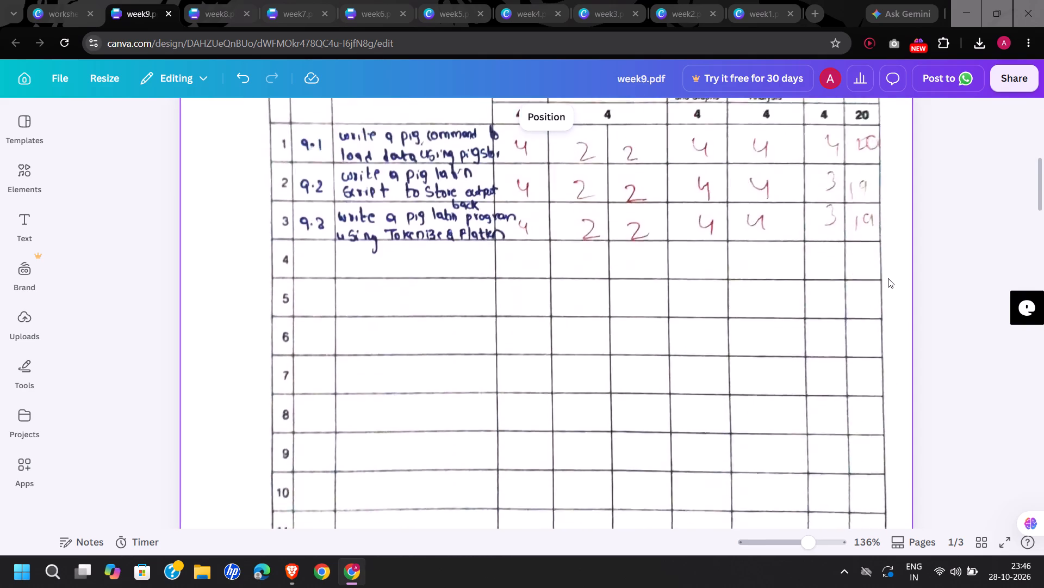
scroll(508, 326, down, 3)
click(433, 333)
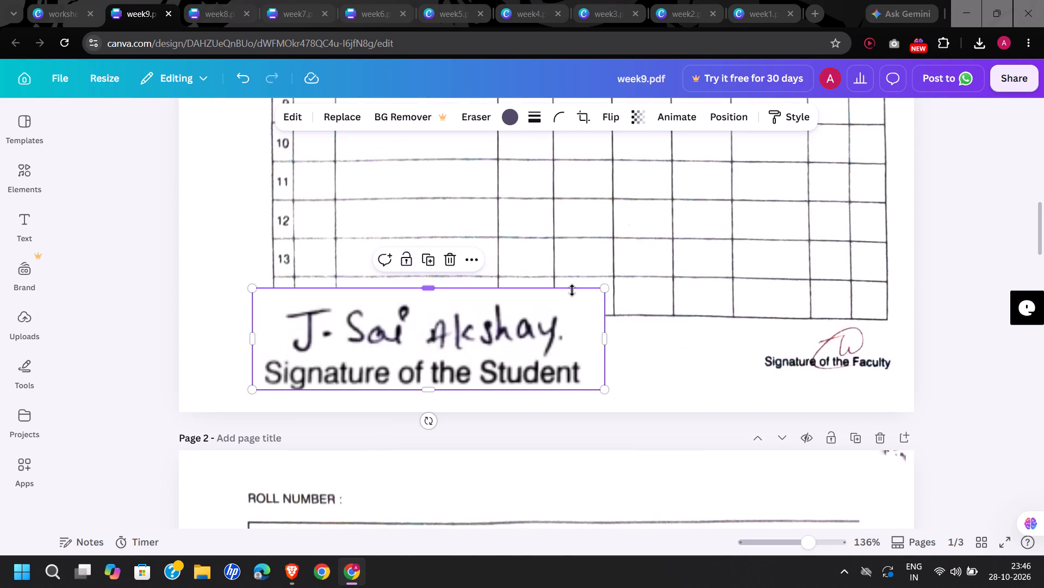
drag(607, 293, 393, 345)
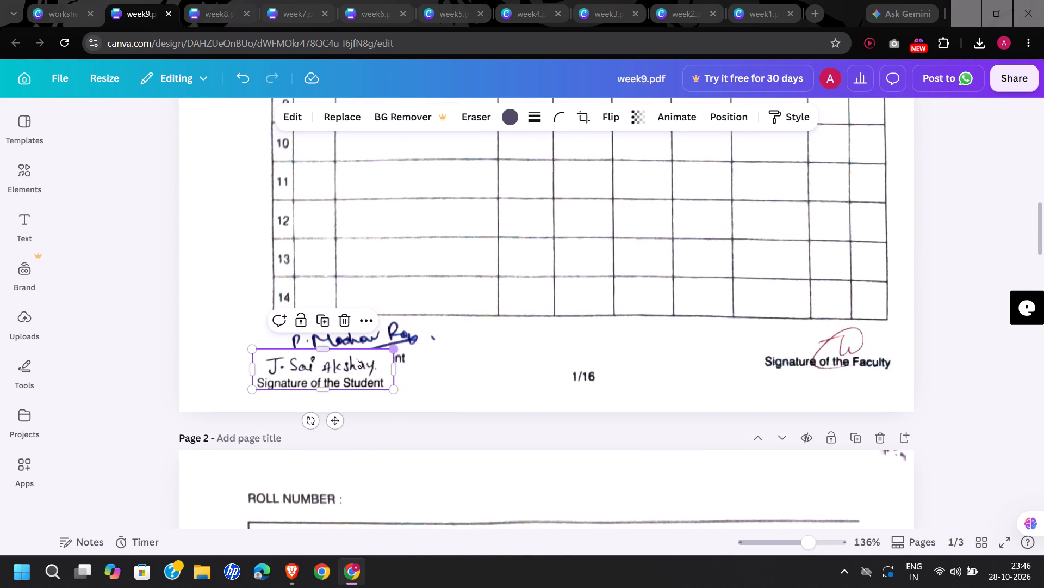
drag(355, 358, 382, 332)
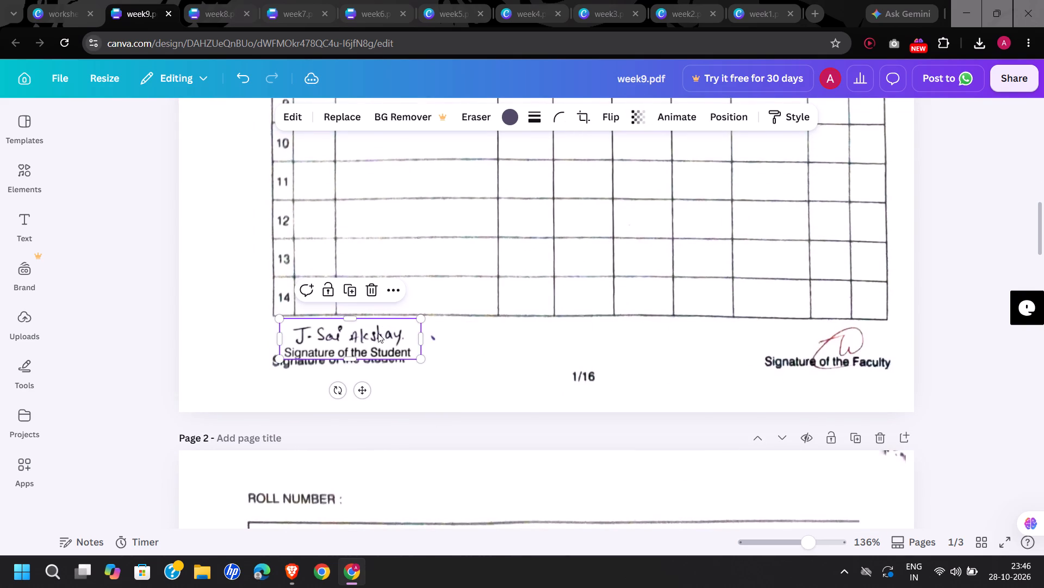
drag(281, 355, 275, 360)
drag(297, 349, 297, 355)
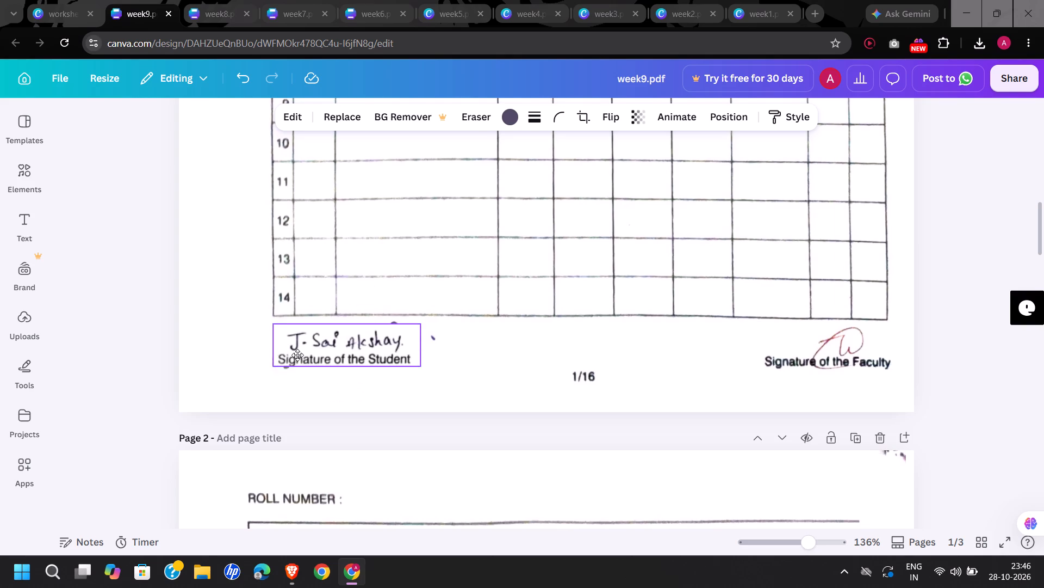
drag(297, 355, 297, 355)
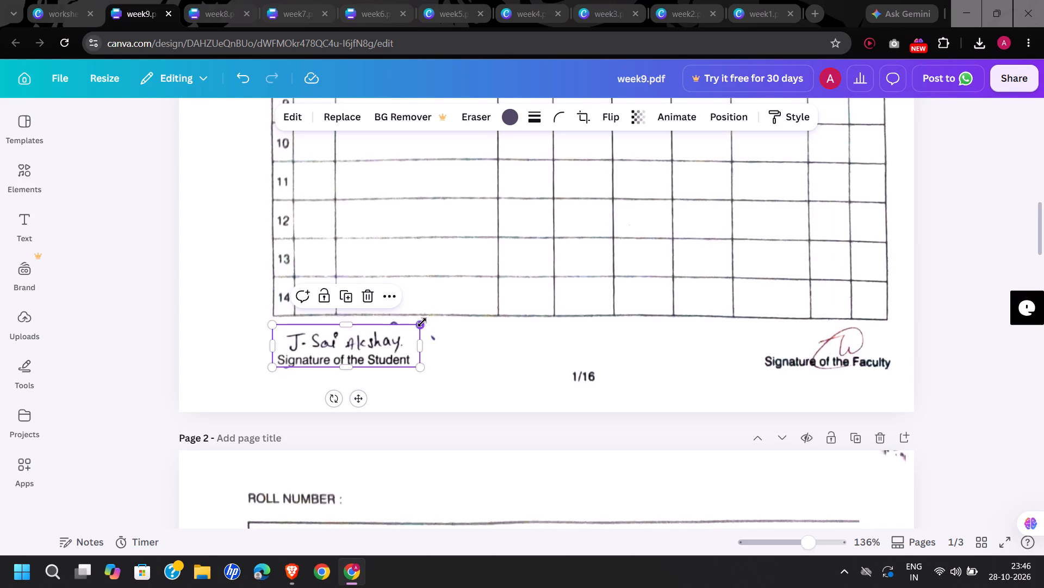
click(422, 322)
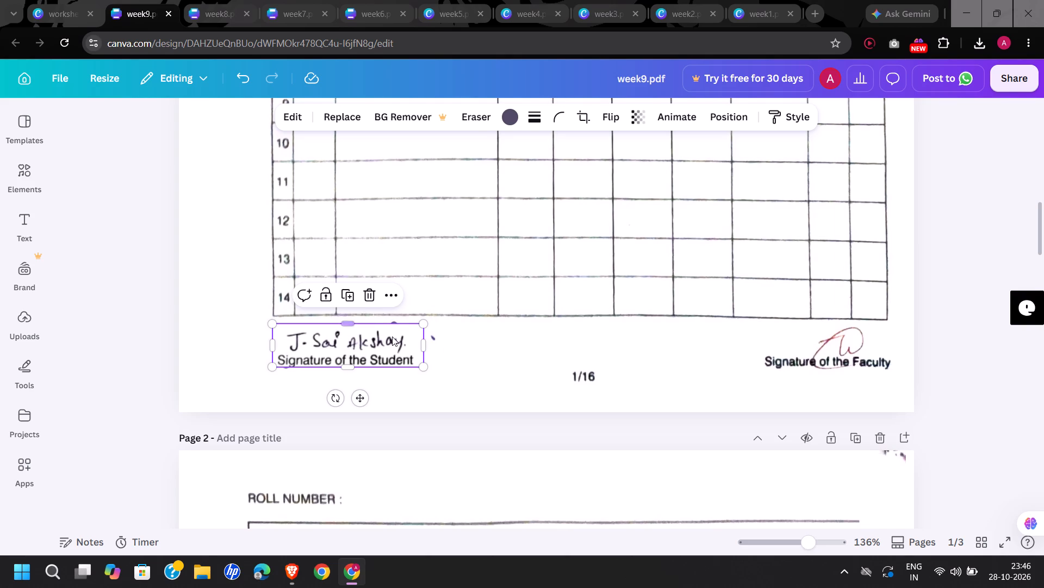
click(389, 338)
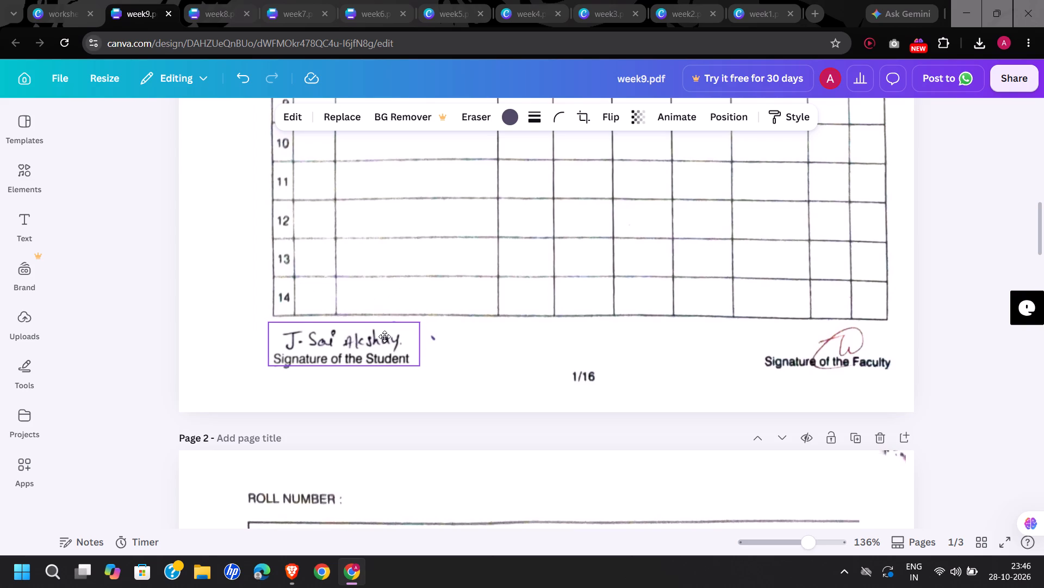
click(592, 335)
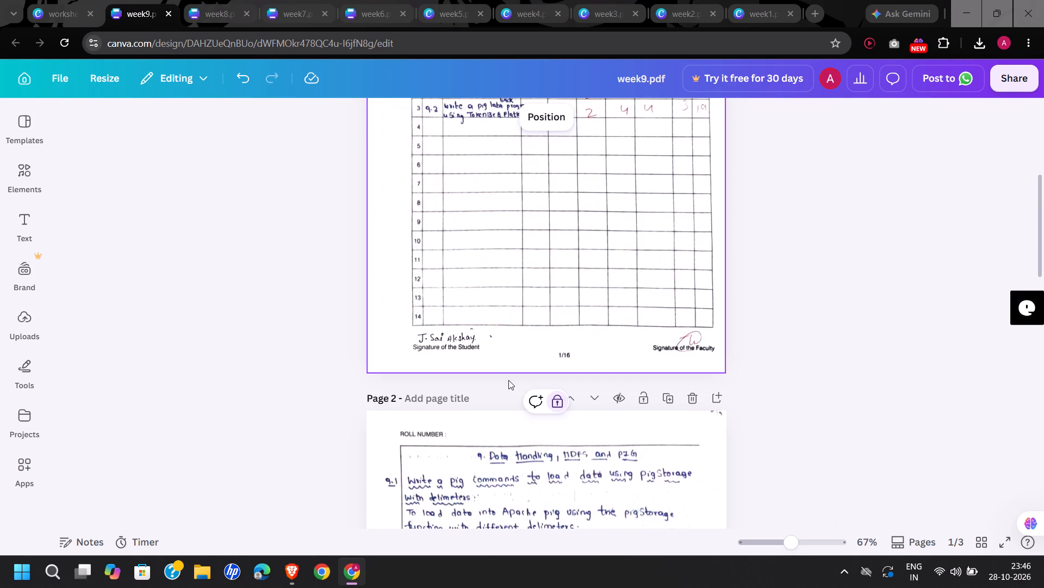
Enlarge the roll number snip slightly and shift it up to cover the top edge of the printed Roll Number box.
scroll(508, 380, up, 4)
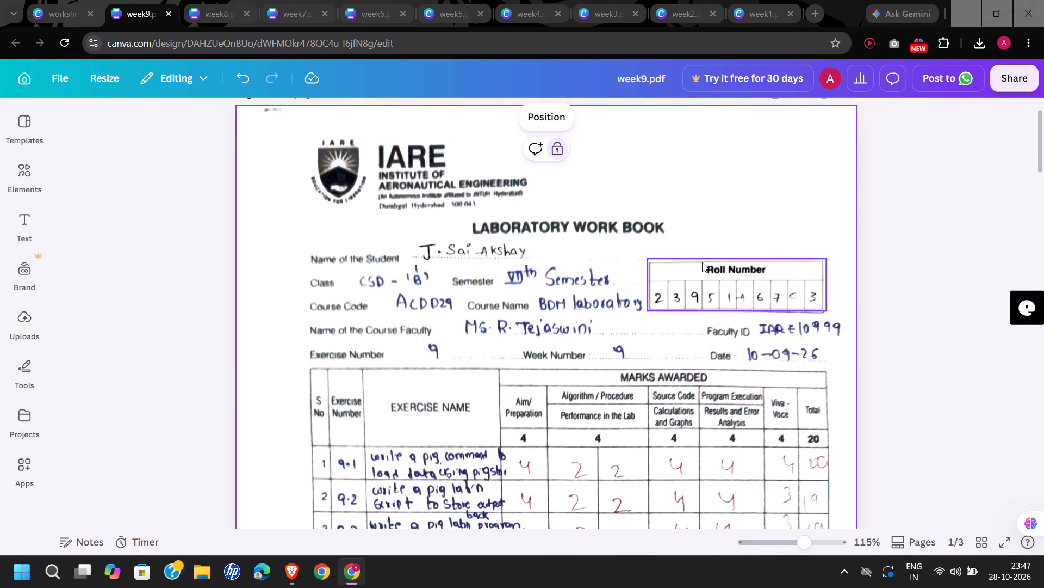
click(703, 275)
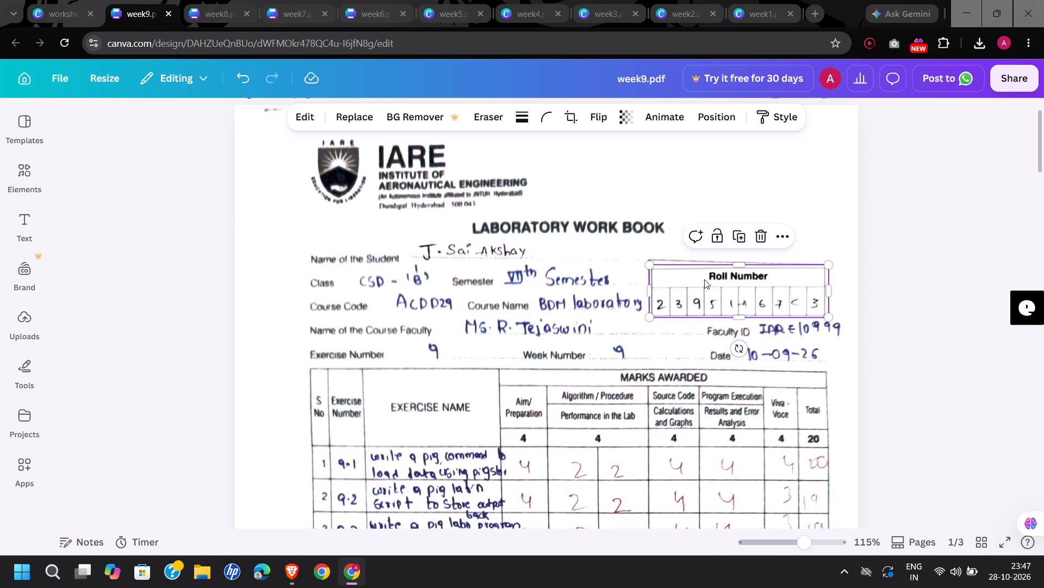
drag(649, 264, 647, 260)
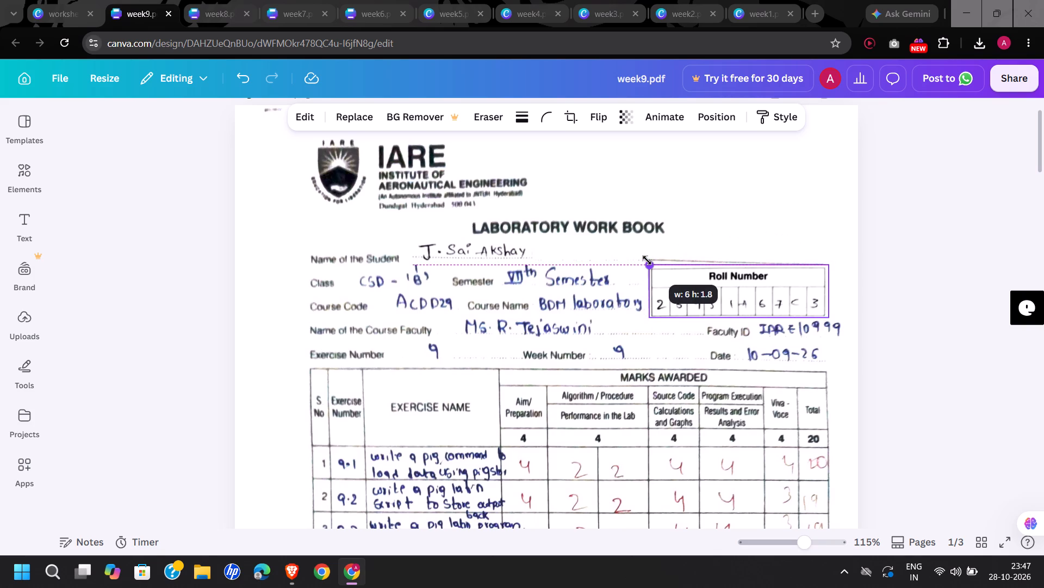
drag(647, 260, 646, 258)
click(686, 298)
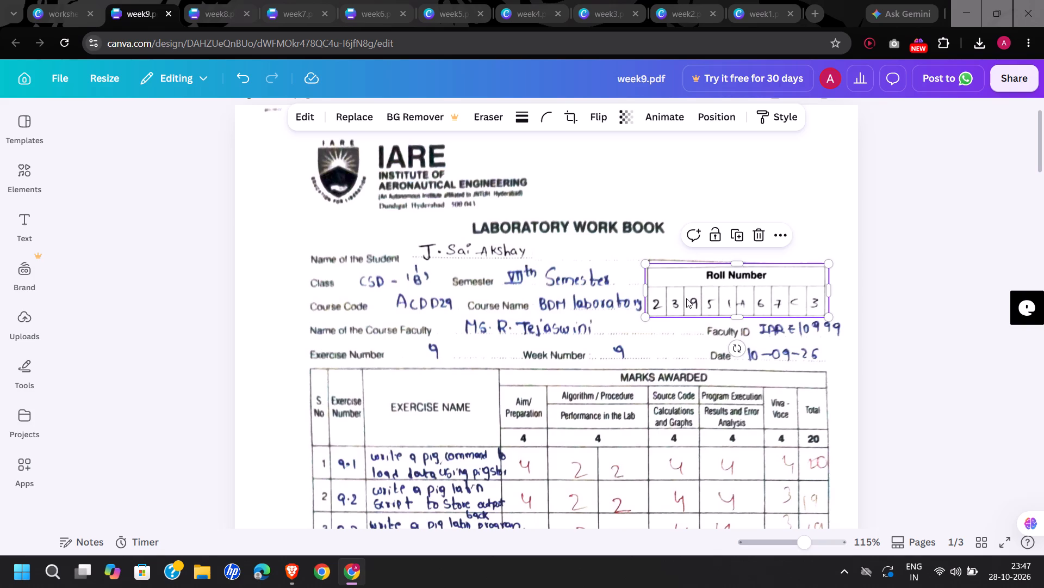
drag(686, 298, 683, 292)
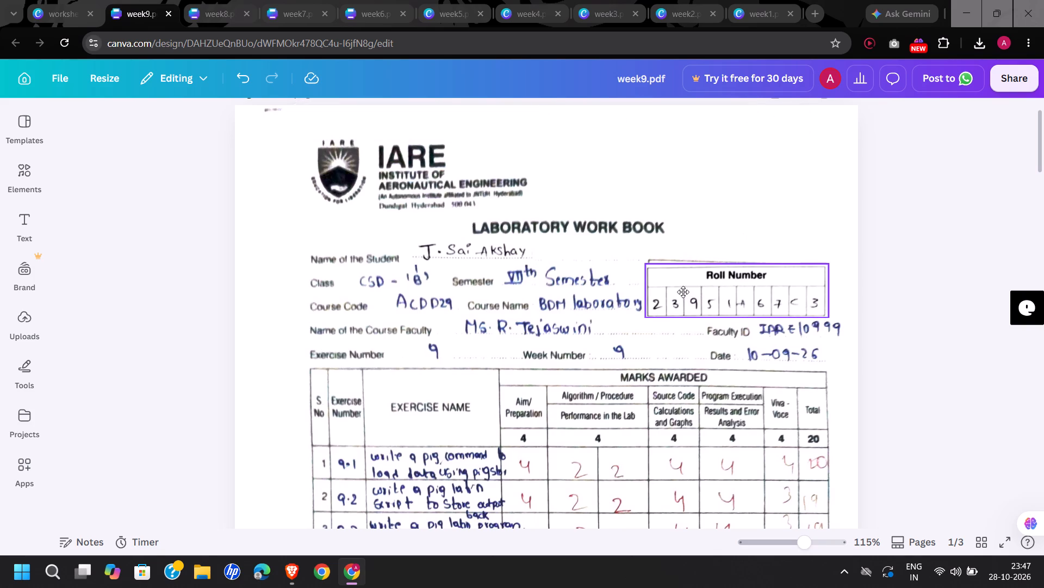
drag(683, 292, 681, 290)
drag(681, 290, 679, 284)
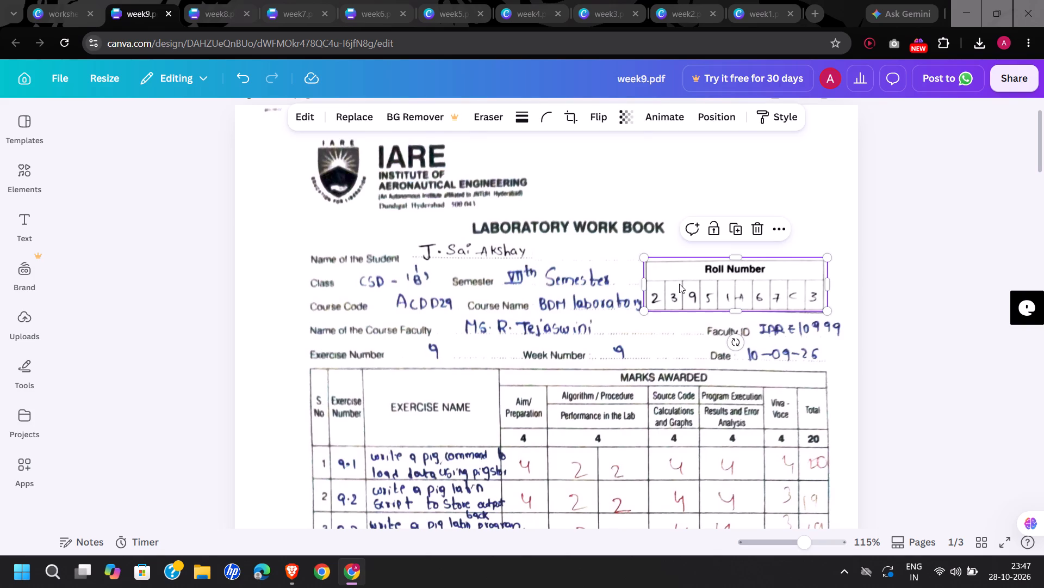
Download all pages of week9.pdf as a digital PDF and save it in the worksheets folder as dbmweek9.pdf.
click(1007, 91)
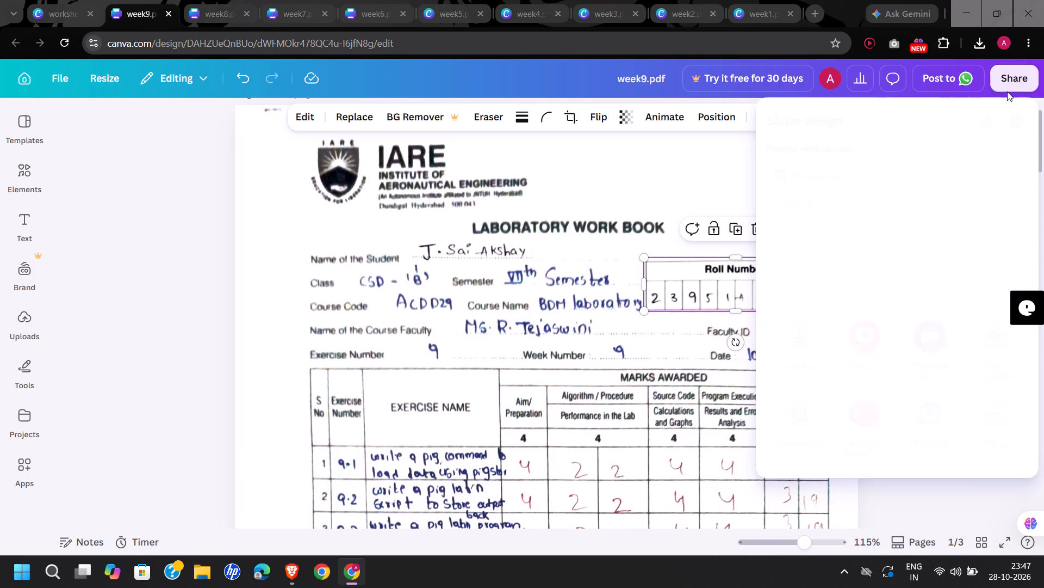
click(804, 379)
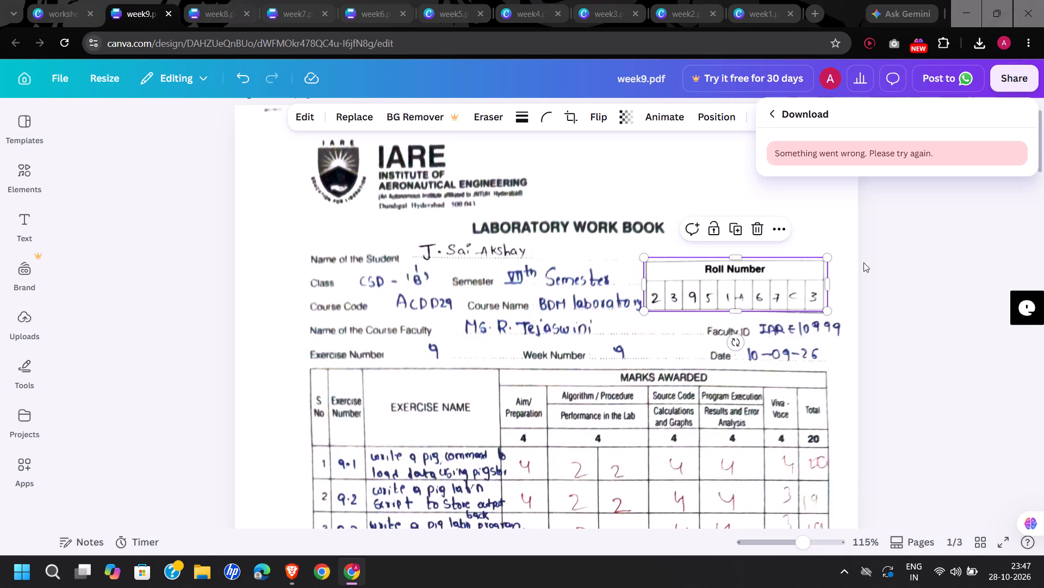
click(1012, 80)
click(1012, 80)
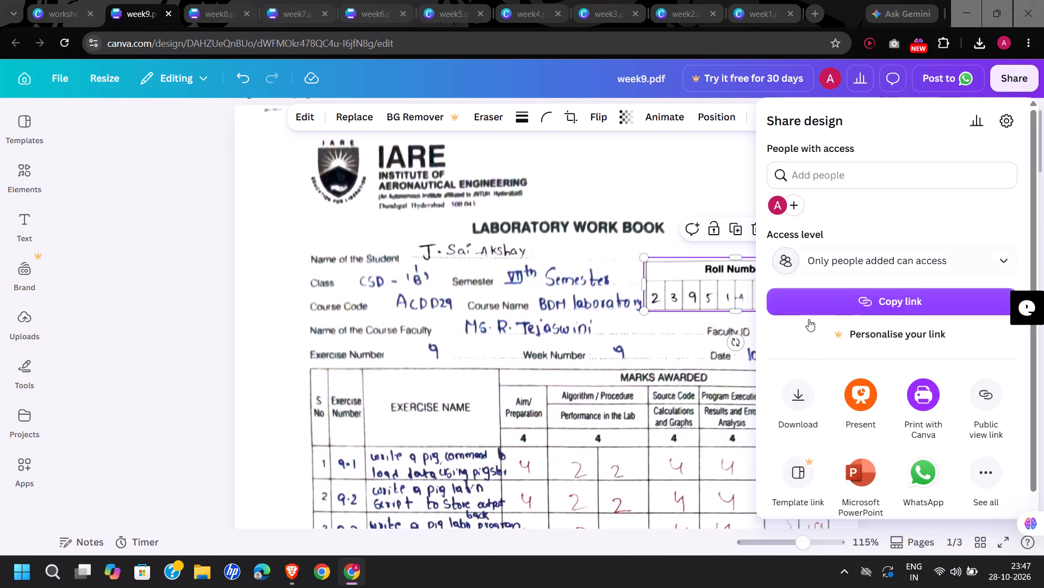
click(804, 401)
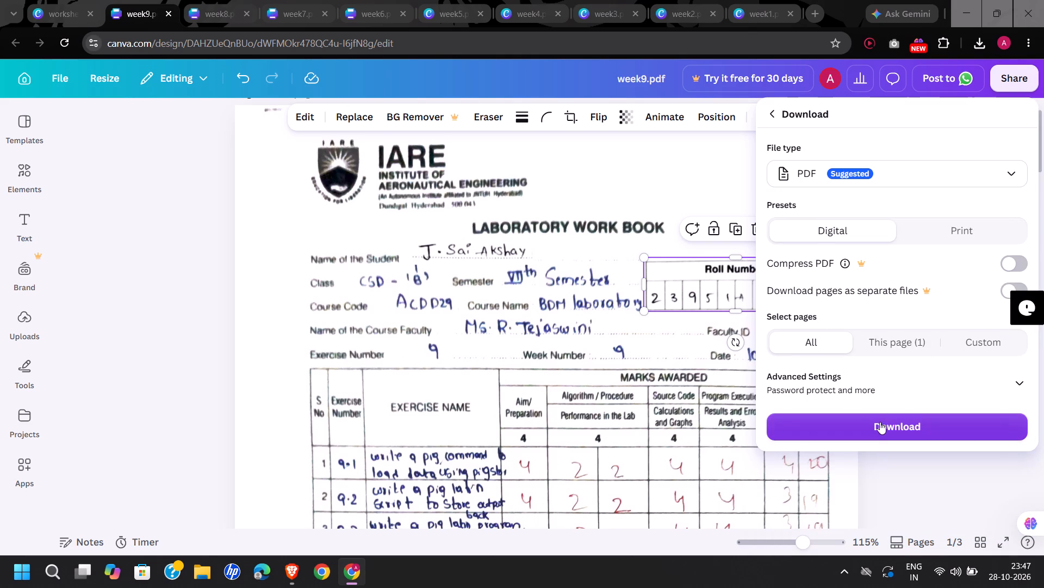
click(879, 420)
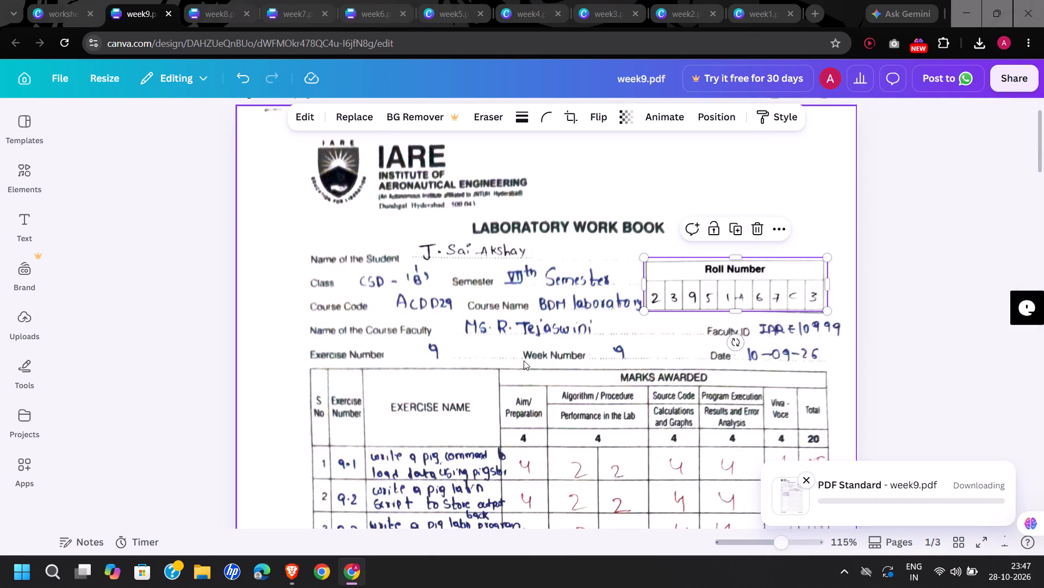
click(617, 316)
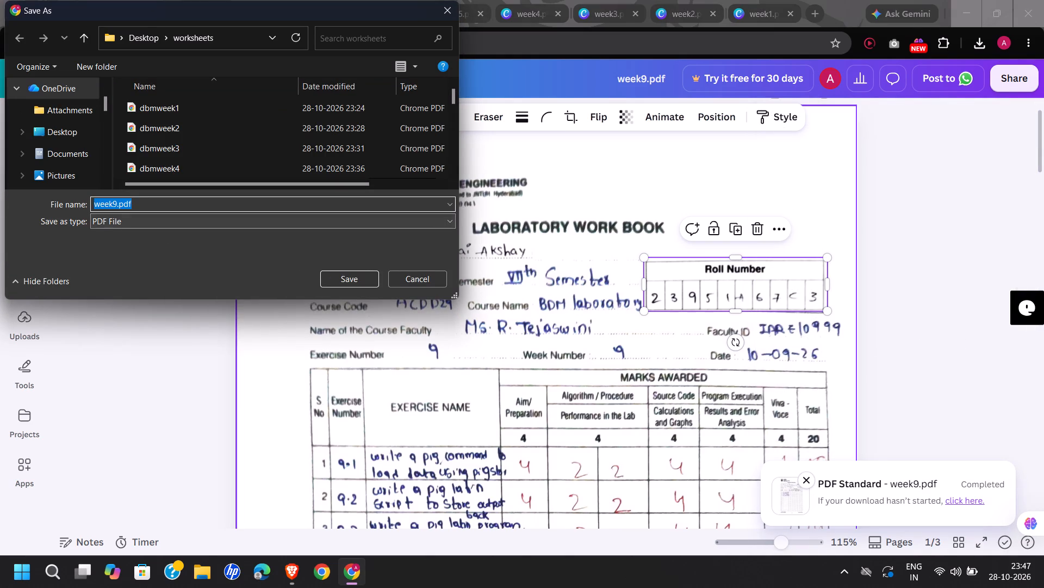
click(99, 204)
key(Left)
text(db)
key(m)
key(Return)
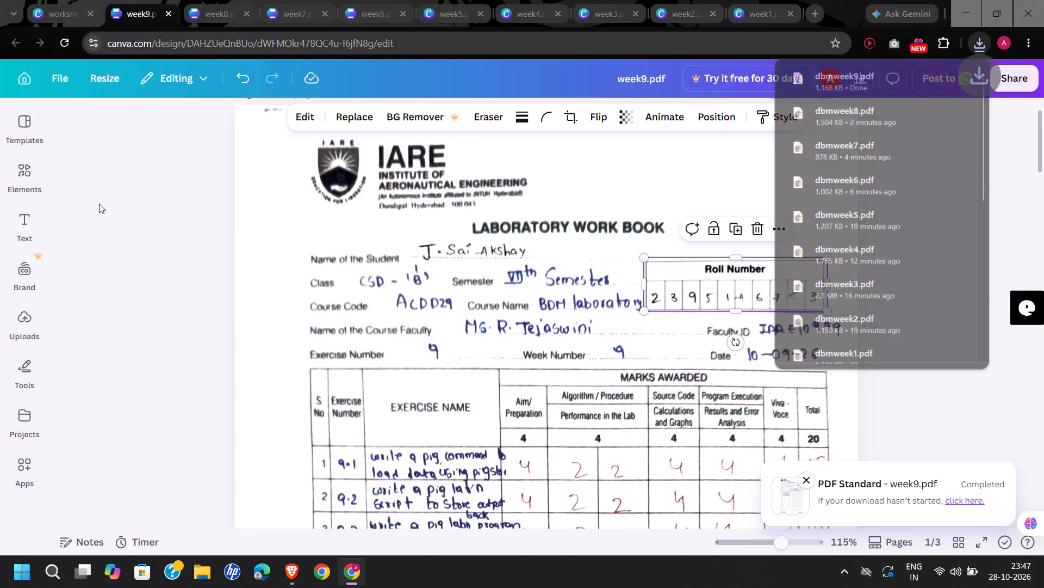
Open week10.pdf from the worksheets project folder.
click(59, 14)
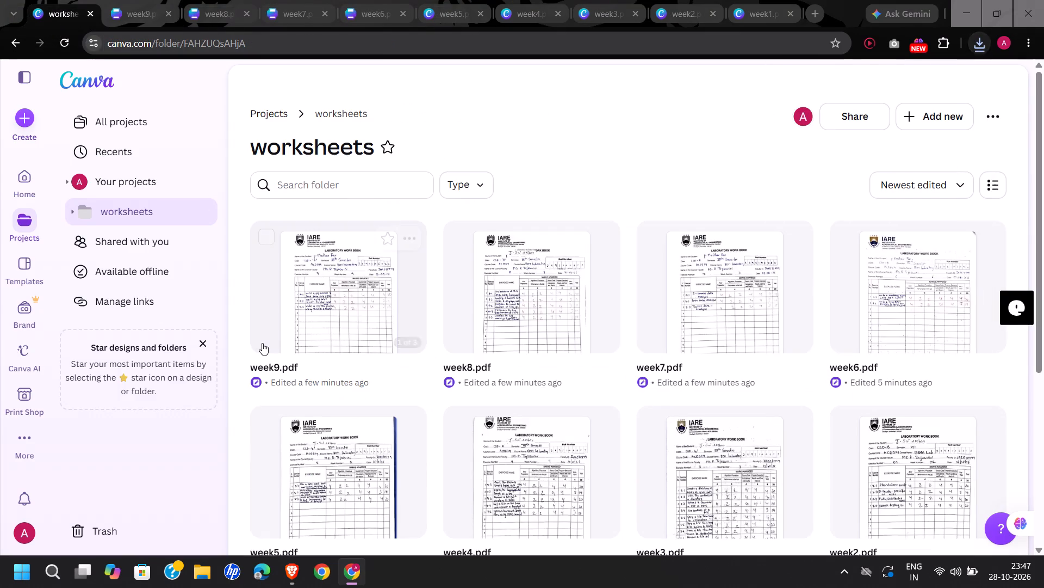
scroll(262, 343, down, 5)
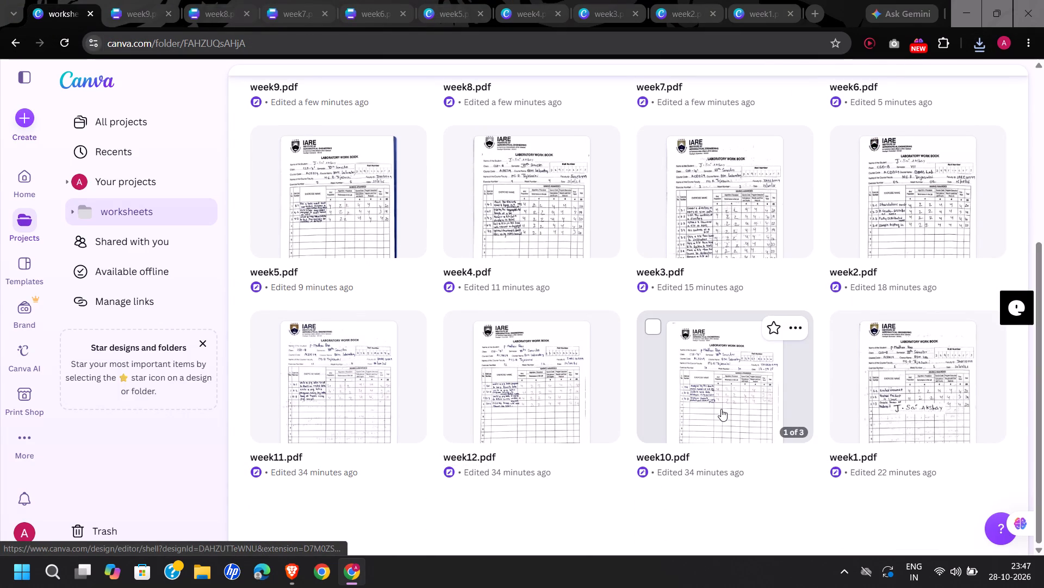
click(721, 409)
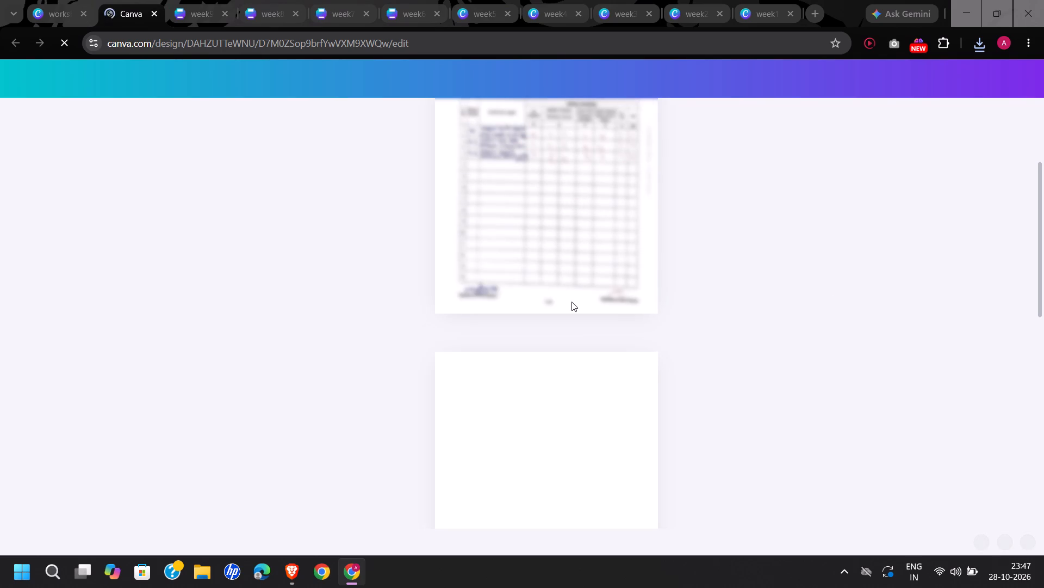
Lock the scanned lab record image on page 1 of week10.pdf.
scroll(571, 302, up, 6)
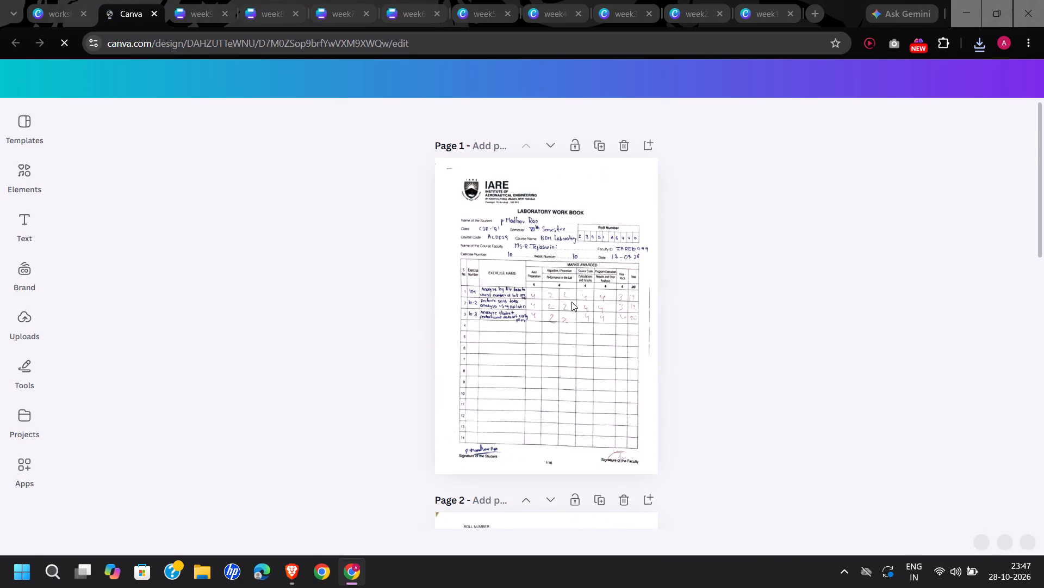
scroll(571, 302, up, 3)
right_click(641, 190)
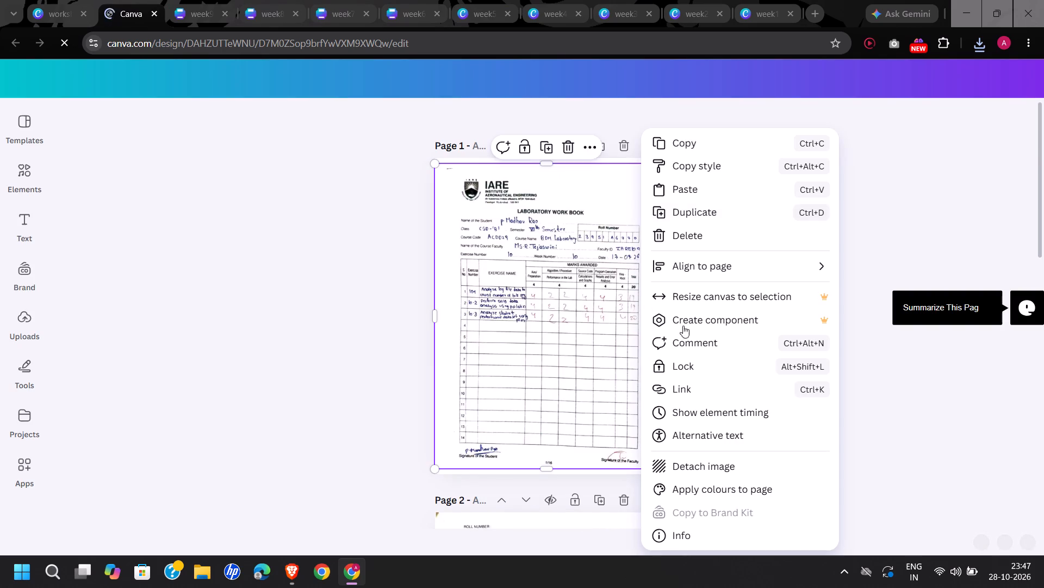
click(698, 363)
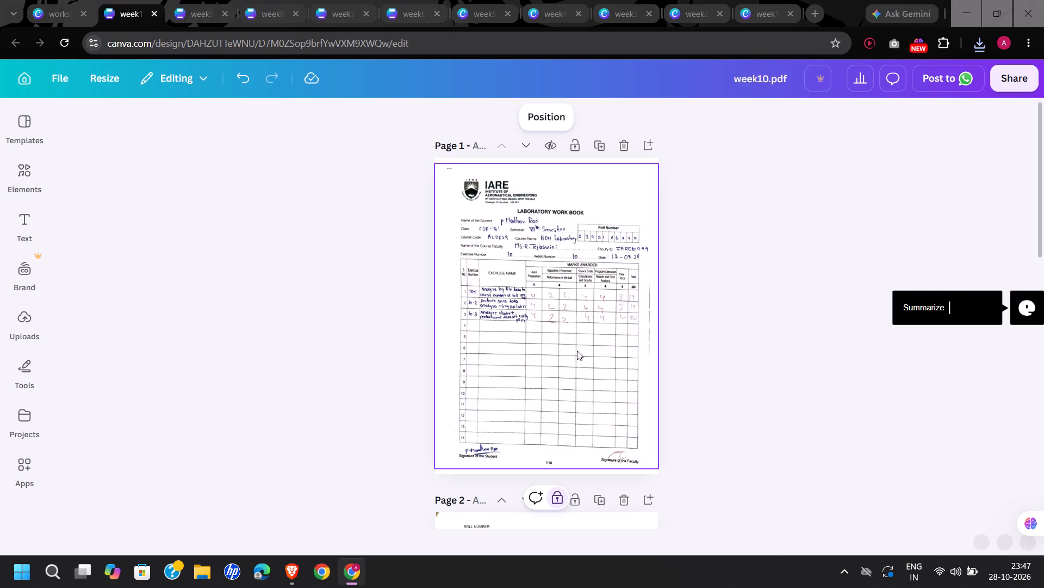
Paste the student signature snip from the clipboard history onto page 1.
key(super+v)
click(638, 147)
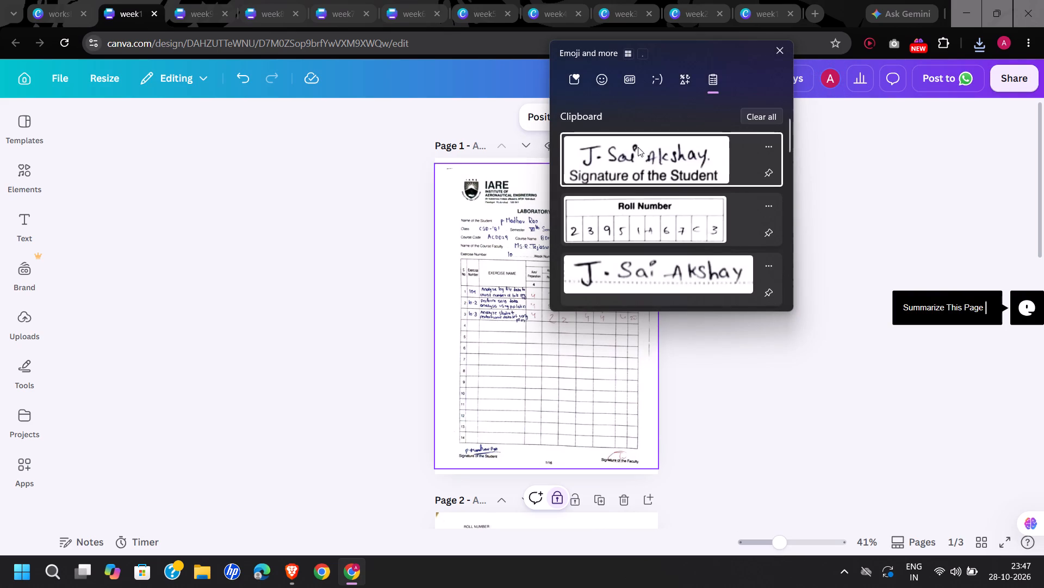
key(ctrl+v)
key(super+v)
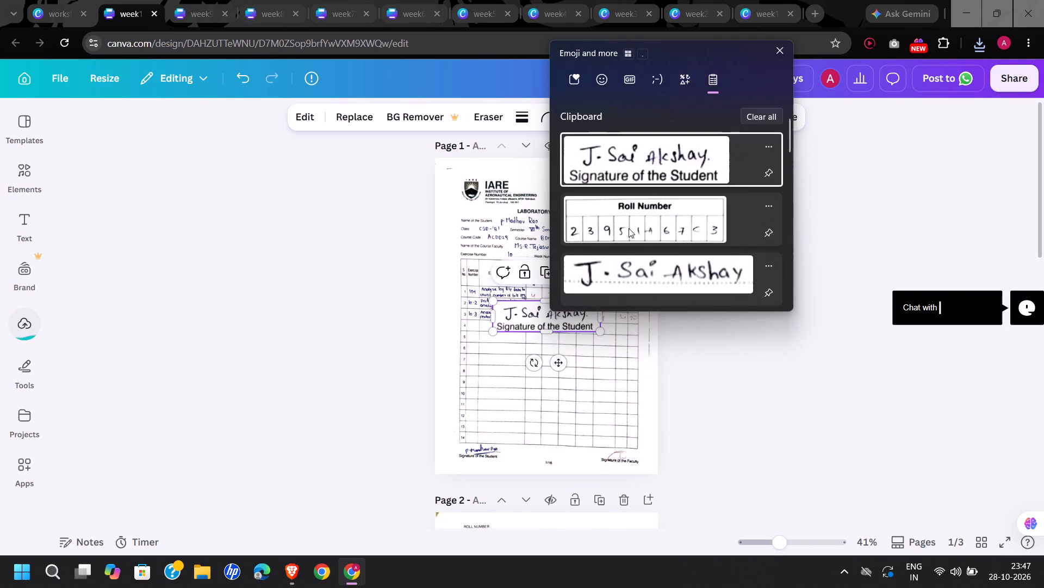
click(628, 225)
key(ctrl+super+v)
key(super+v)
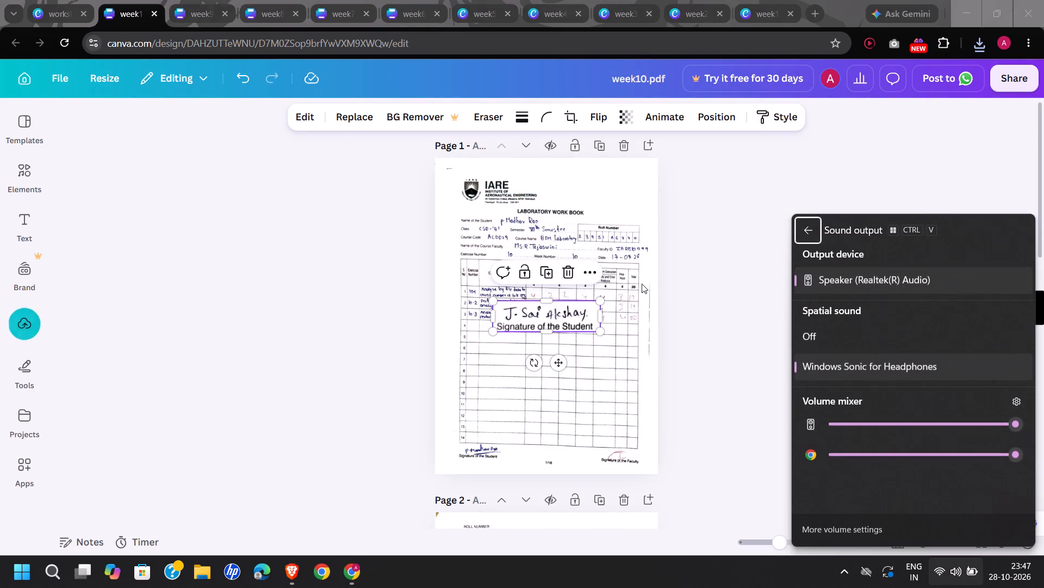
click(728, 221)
Paste the student name snip from the clipboard history, shrink it and place it over the handwritten Name of the Student entry.
key(super+v)
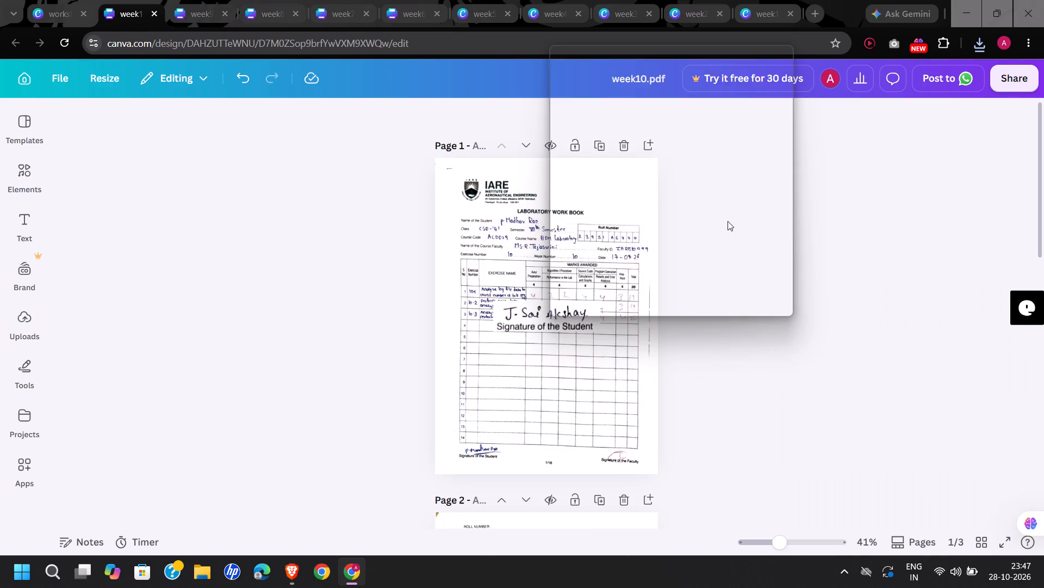
click(608, 290)
key(ctrl+v)
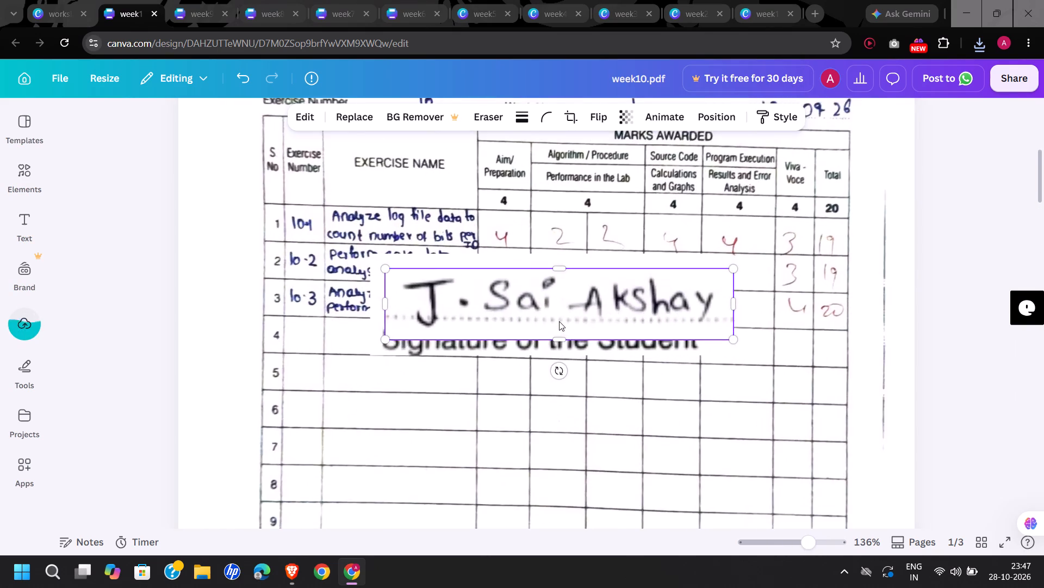
scroll(559, 321, up, 1)
drag(382, 465, 483, 433)
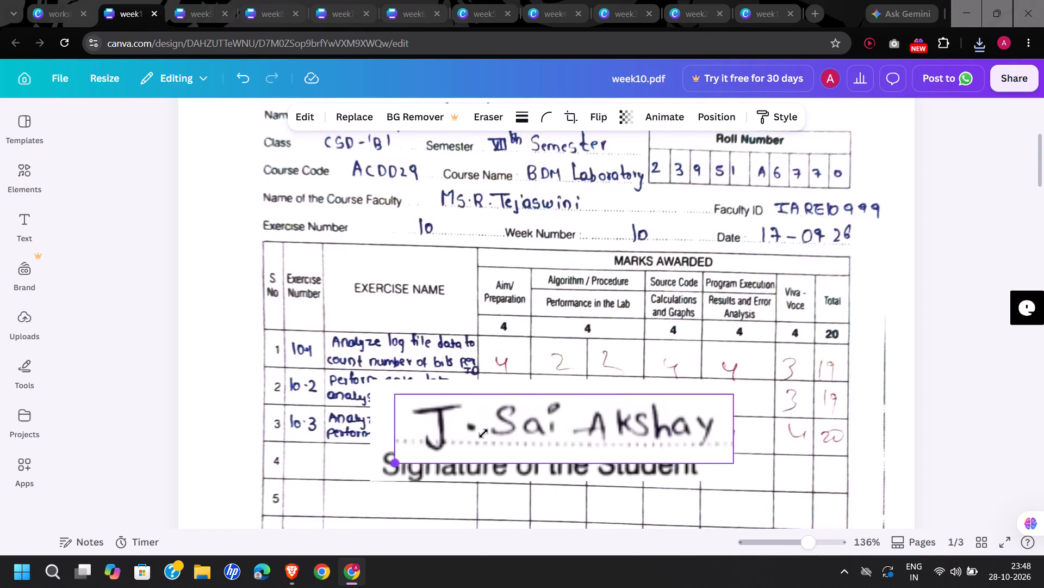
drag(483, 433, 596, 401)
scroll(507, 280, up, 1)
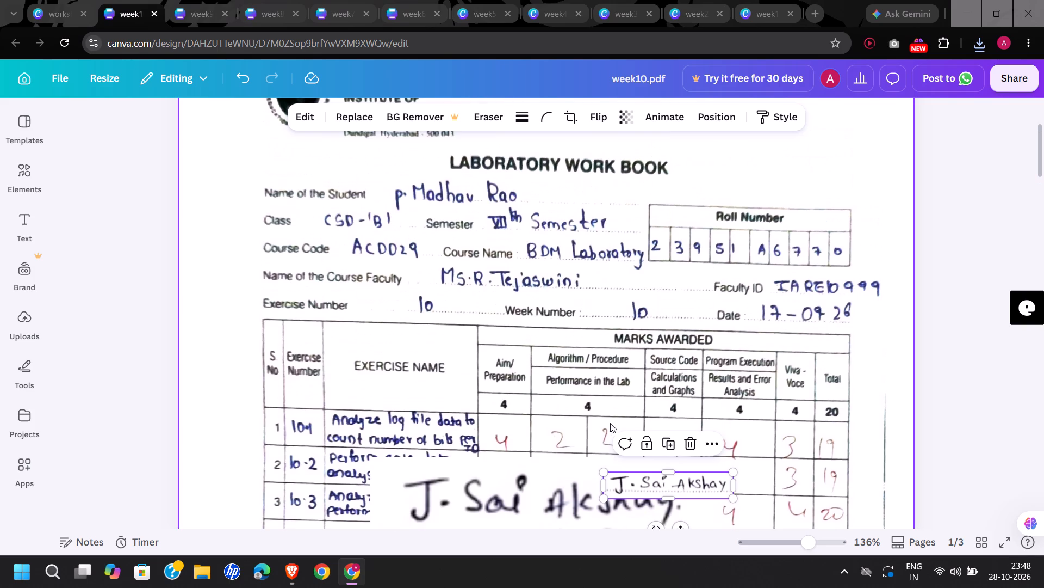
drag(650, 487, 436, 182)
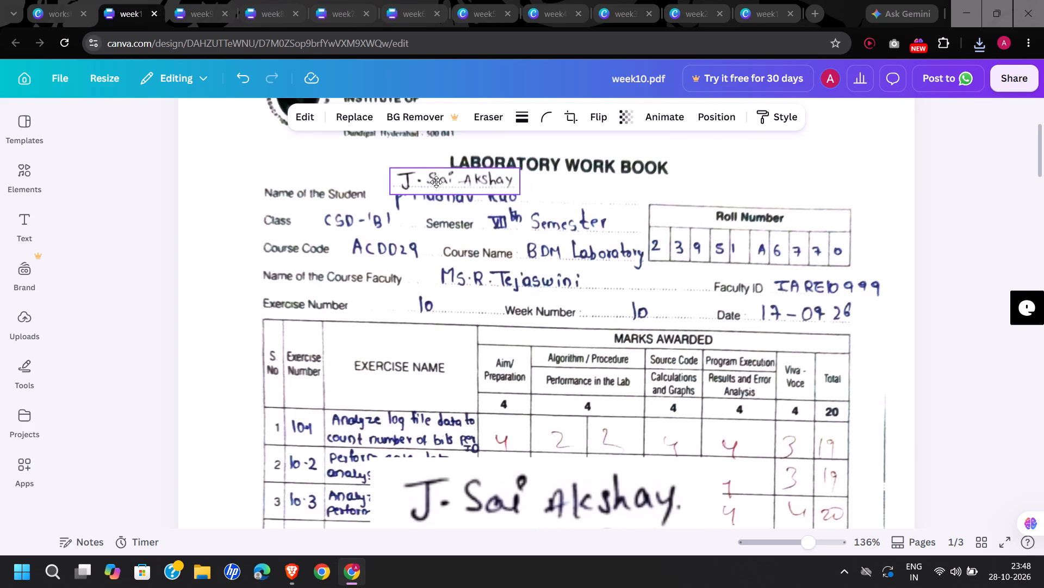
drag(436, 182, 427, 191)
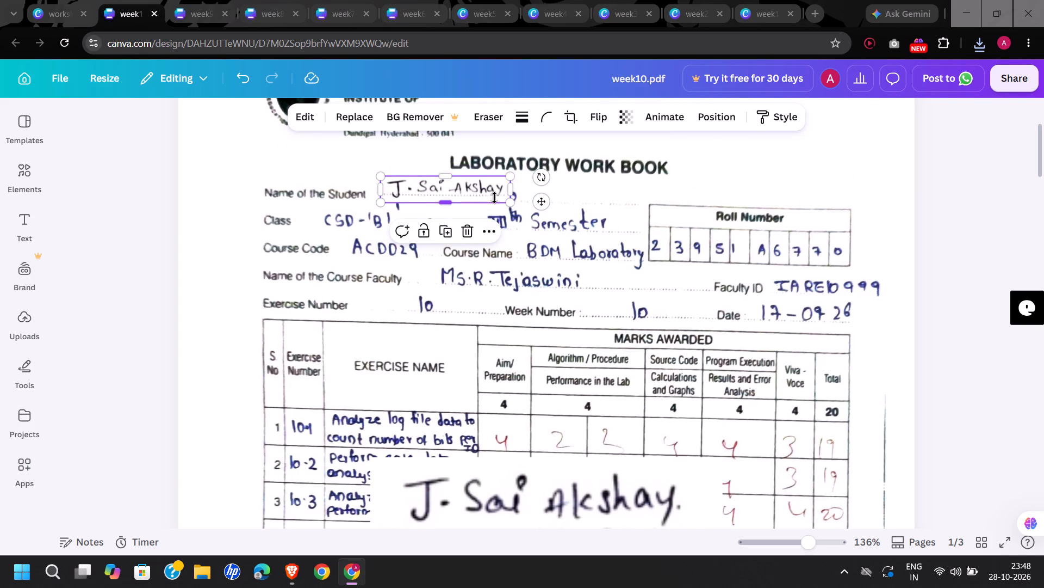
drag(511, 204, 518, 206)
click(467, 189)
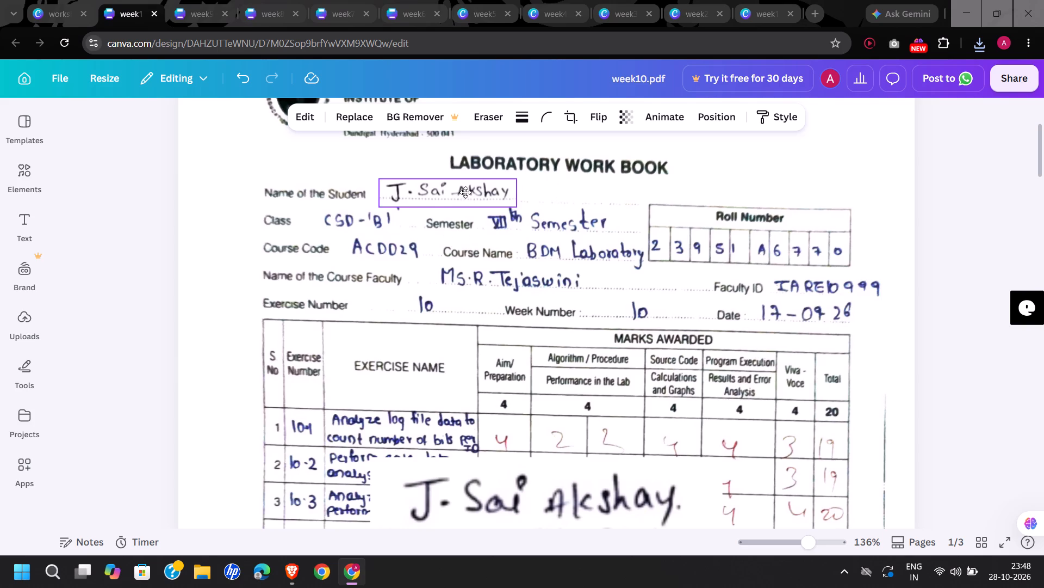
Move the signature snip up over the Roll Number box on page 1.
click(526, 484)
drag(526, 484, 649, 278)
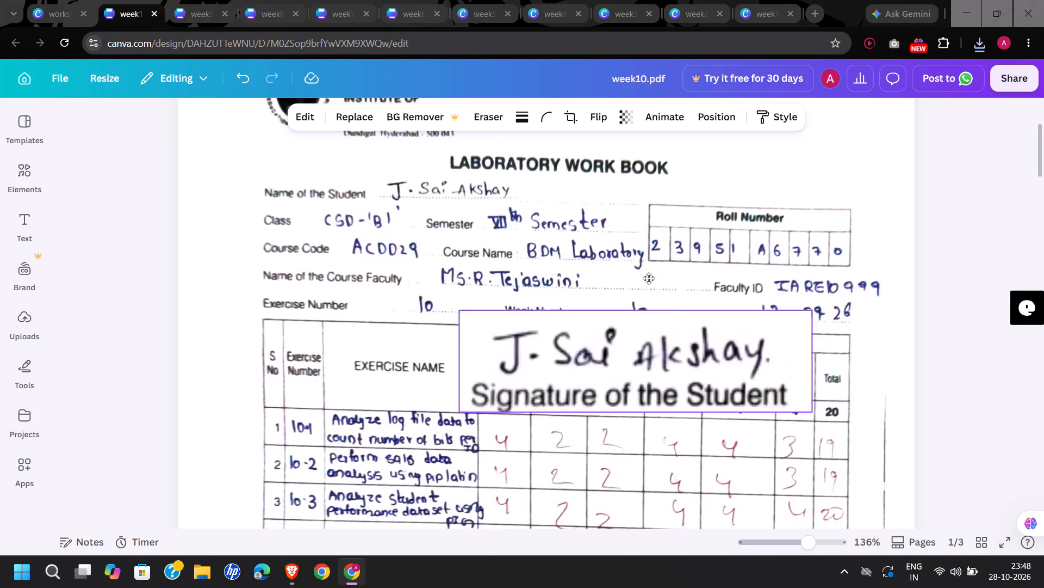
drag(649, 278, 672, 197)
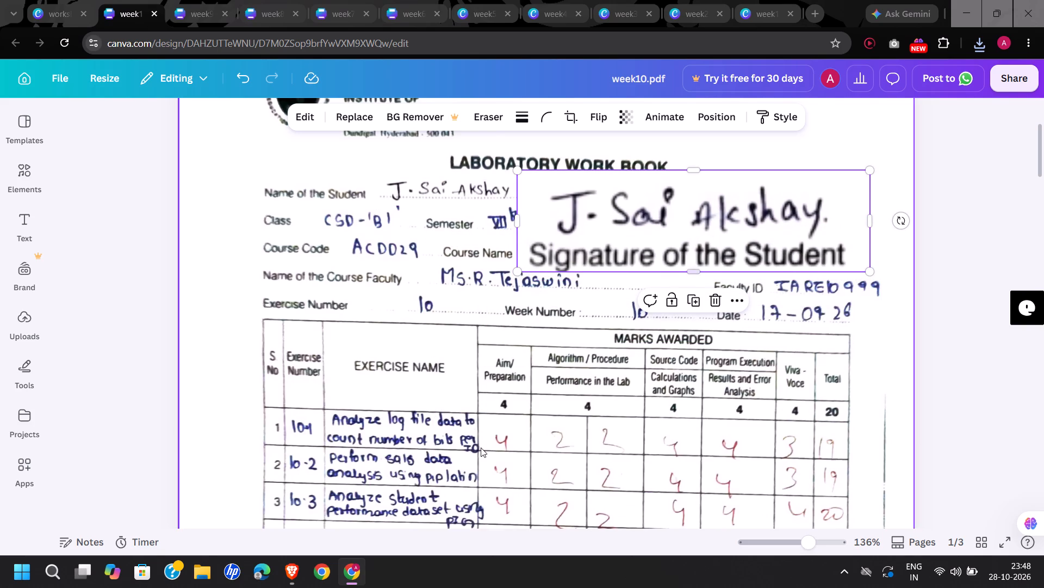
Paste the roll number snip, clear the signature snip away from the printed Roll Number box, and fit the roll number snip there at about 5.9 by 1.7.
scroll(481, 448, down, 3)
scroll(481, 448, up, 2)
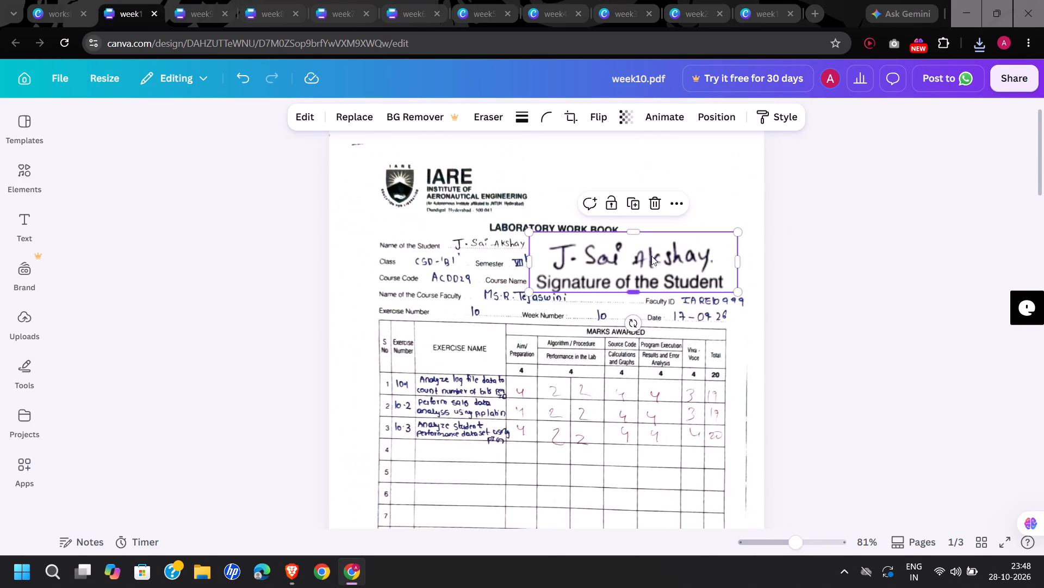
key(super+v)
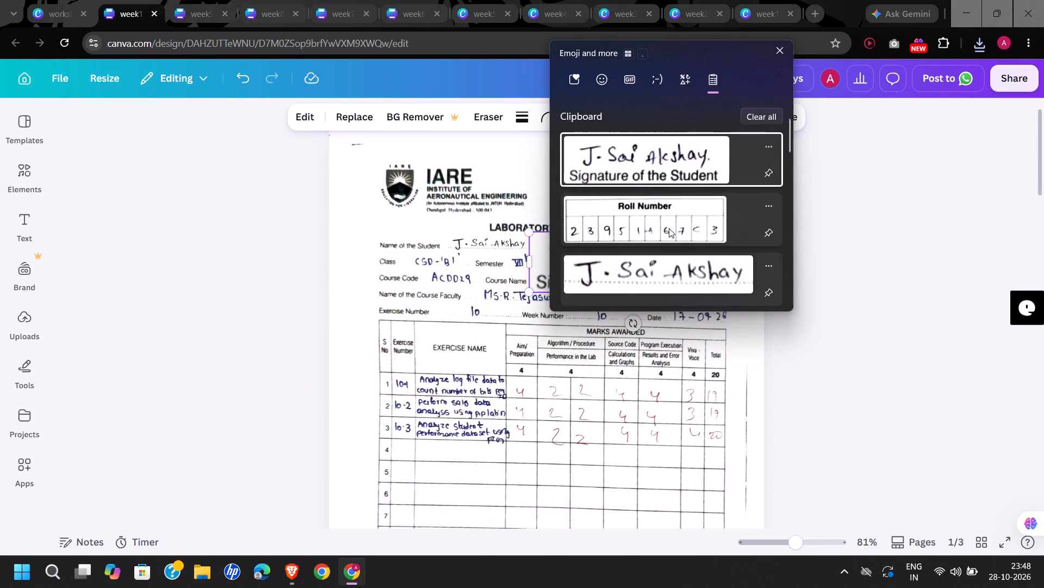
click(669, 228)
key(ctrl+v)
drag(630, 261, 481, 316)
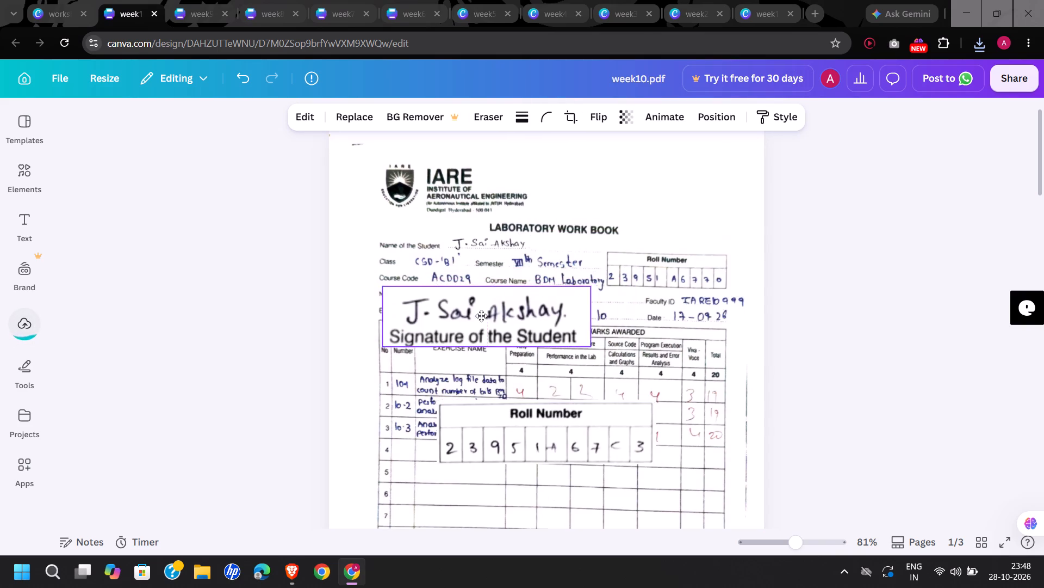
drag(481, 316, 482, 315)
click(509, 438)
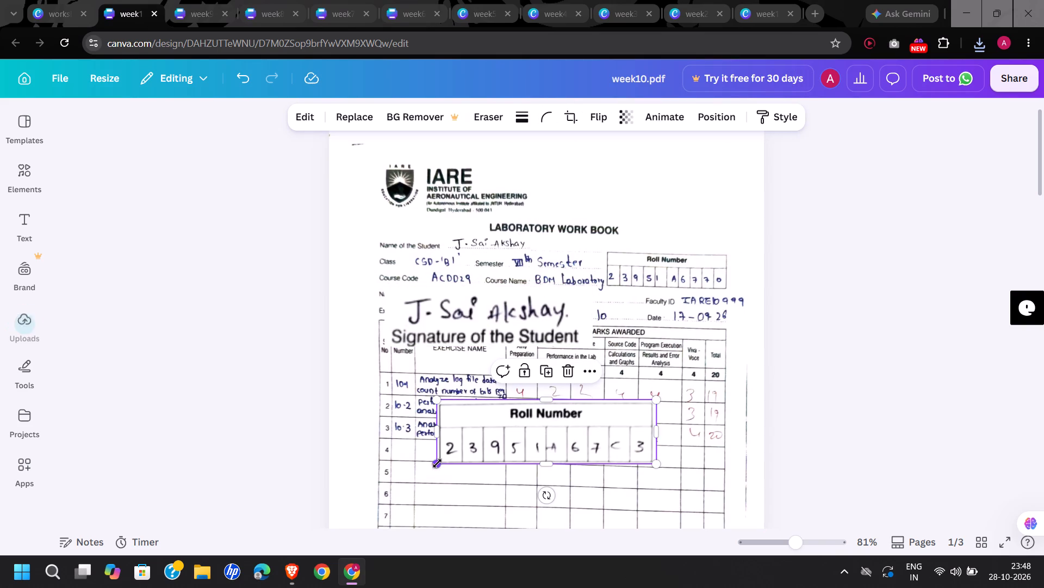
drag(437, 463, 538, 430)
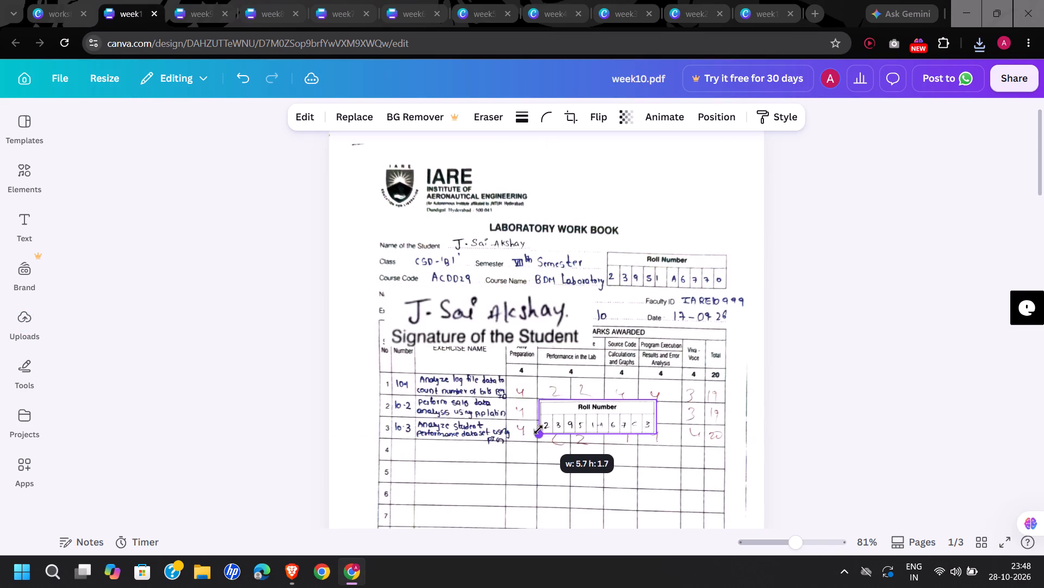
drag(578, 422, 641, 263)
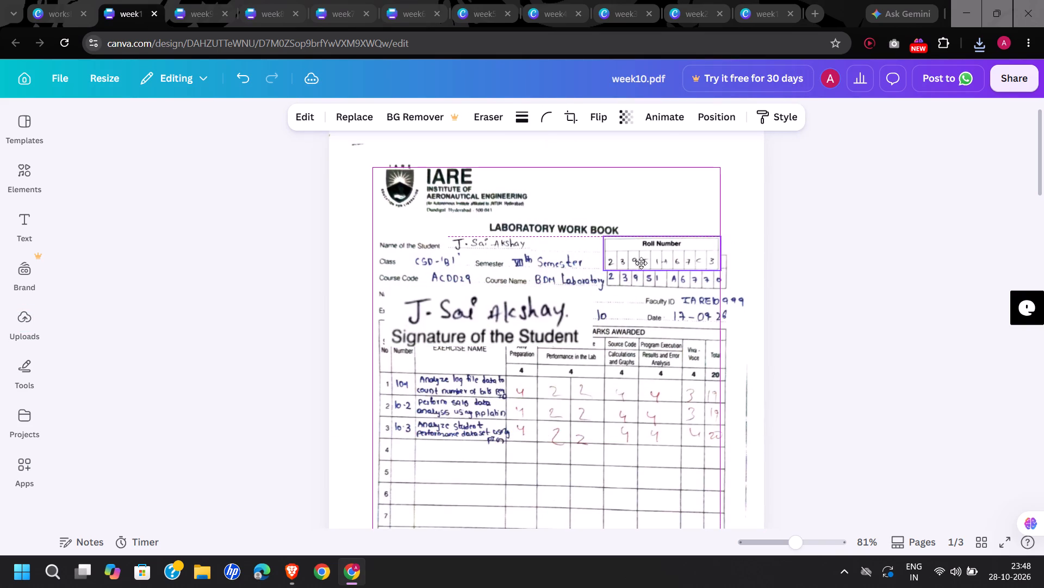
drag(641, 263, 646, 272)
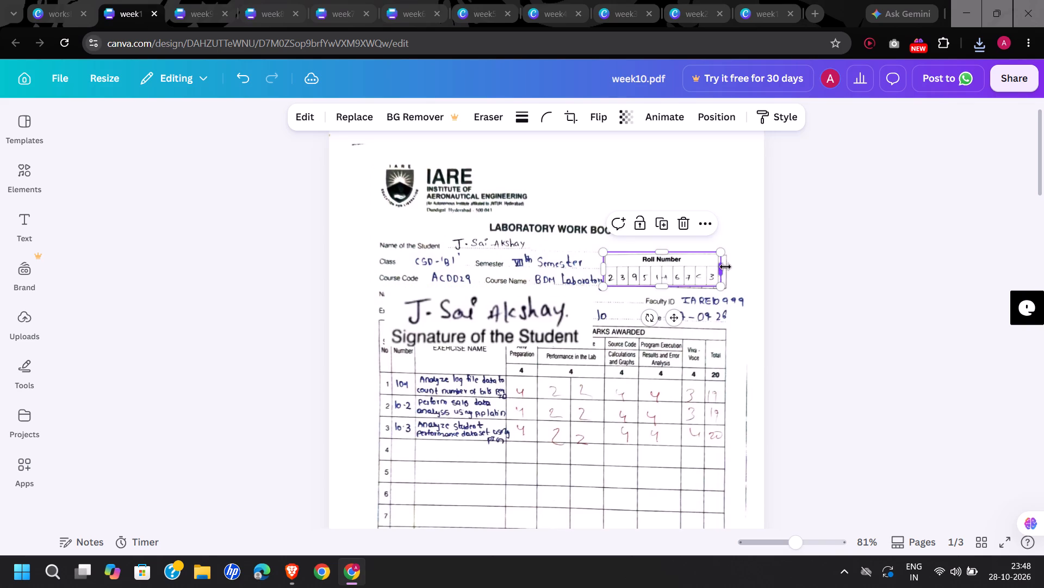
drag(718, 283, 723, 285)
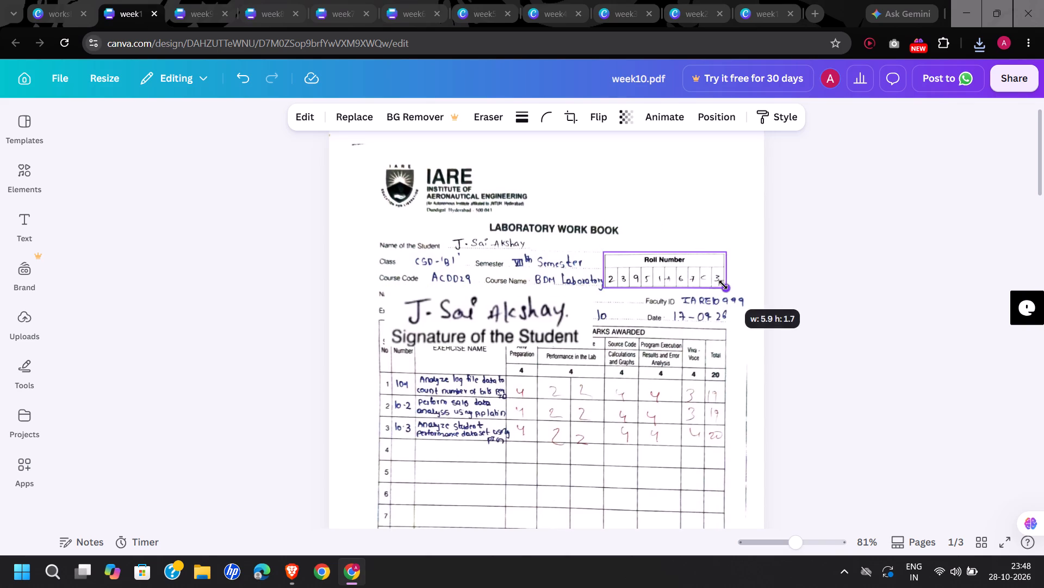
click(662, 174)
Enlarge the roll number snip slightly and nudge it to align with the printed Roll Number box.
scroll(633, 253, down, 1)
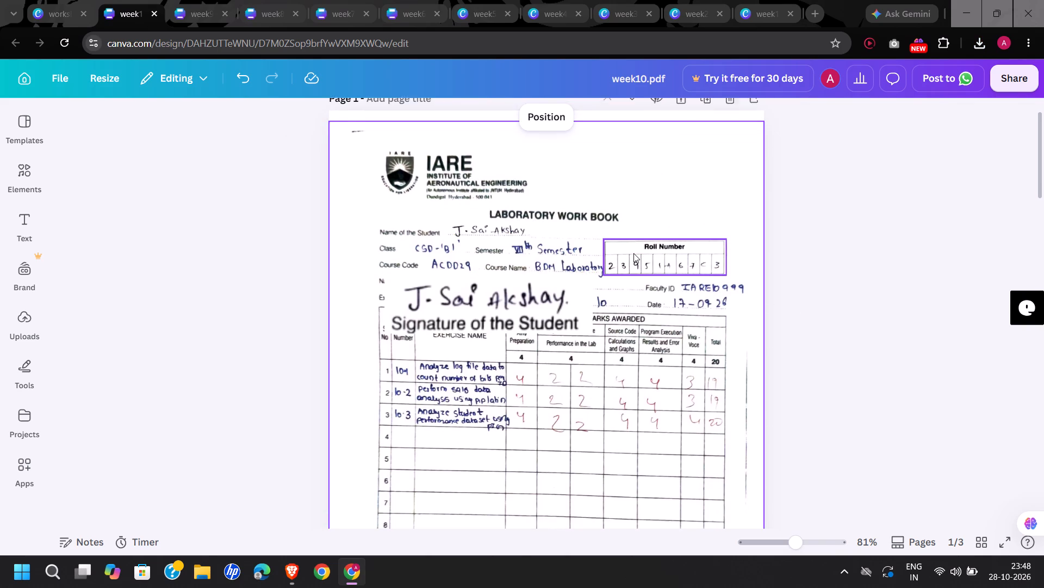
scroll(633, 253, down, 1)
click(645, 261)
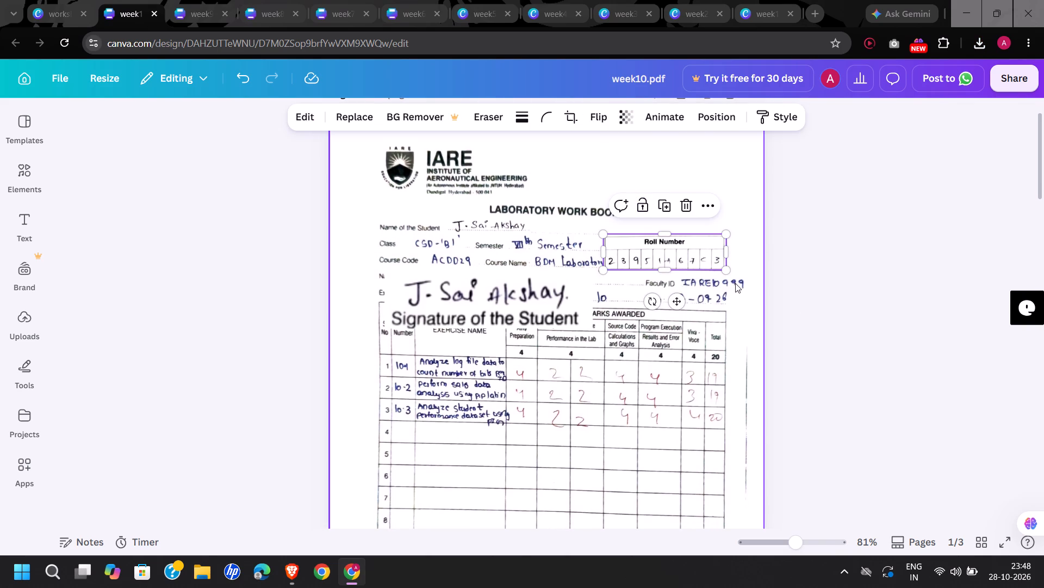
drag(726, 269, 732, 270)
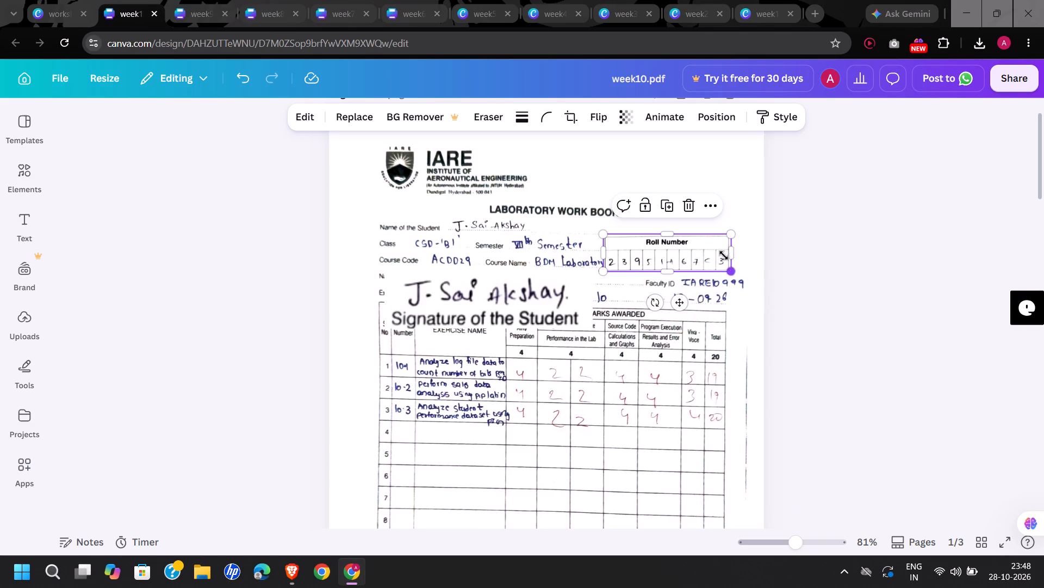
click(676, 167)
click(672, 241)
click(673, 256)
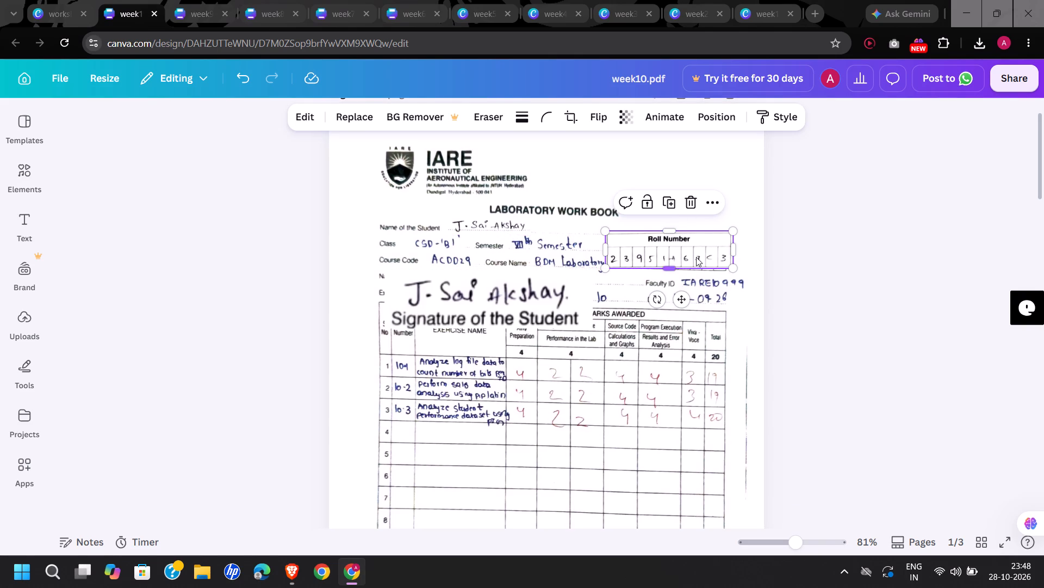
click(697, 255)
click(694, 165)
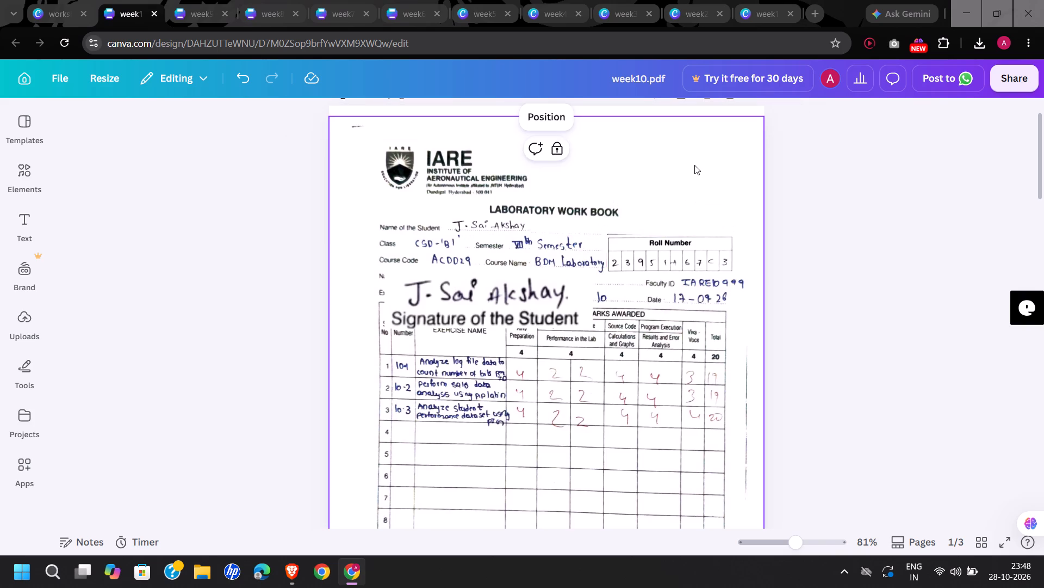
Place the signature snip over the handwritten signature and Signature of the Student label on page 1, shrinking it to about 4.6 by 1.3.
drag(505, 303, 498, 474)
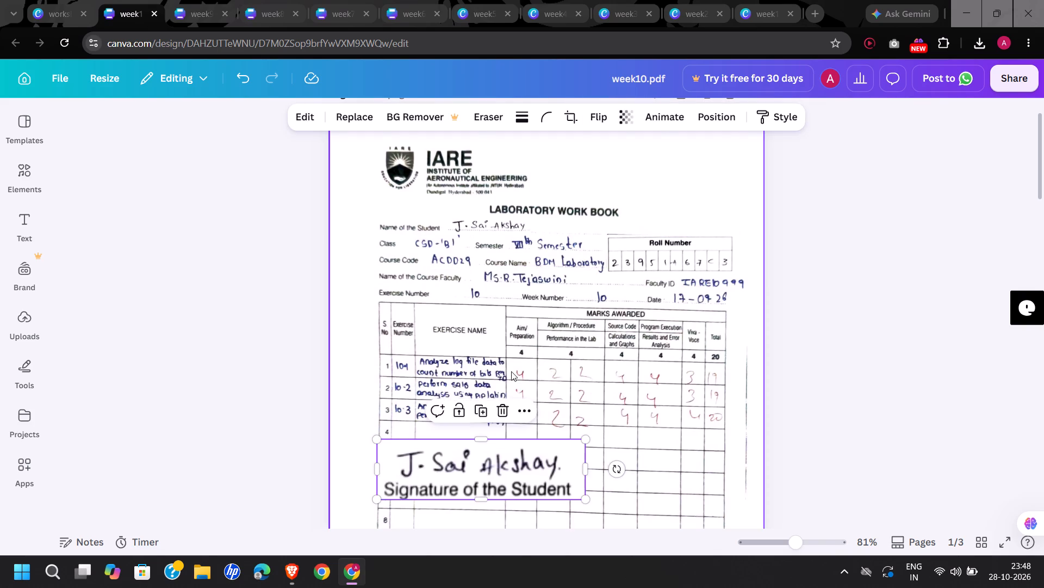
scroll(511, 371, down, 4)
scroll(493, 263, up, 1)
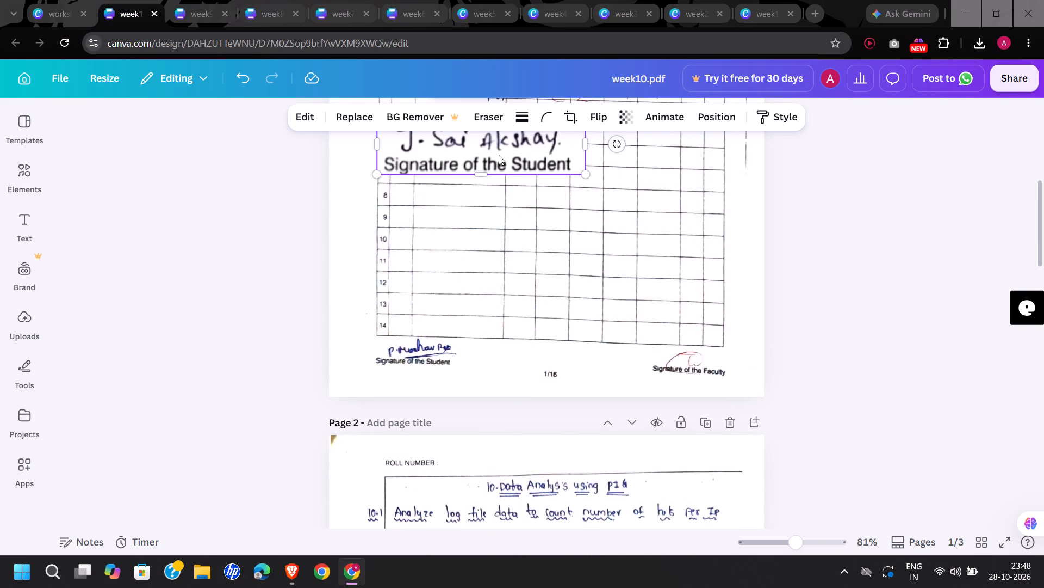
drag(491, 148, 457, 332)
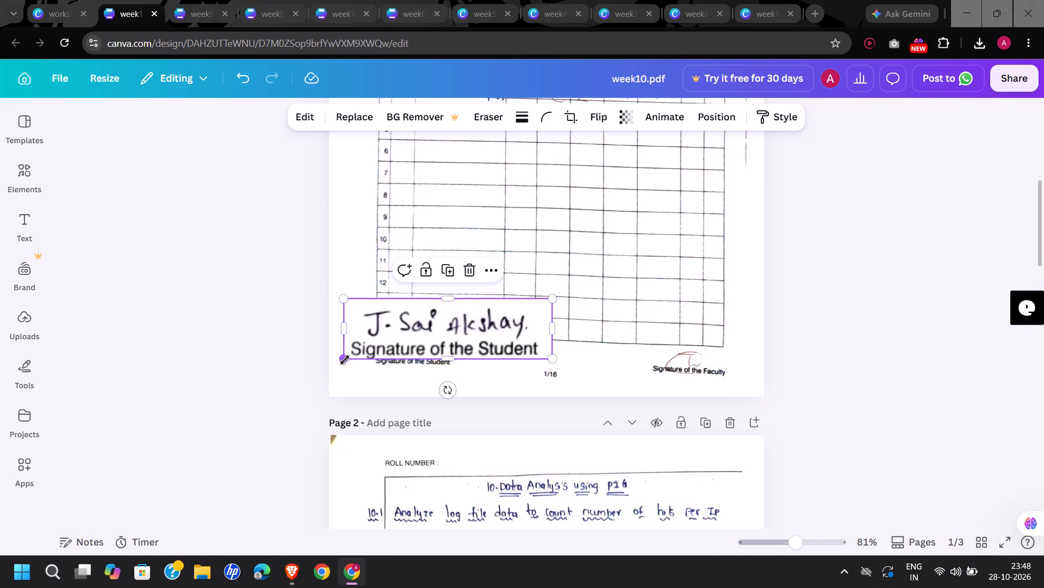
drag(345, 360, 445, 364)
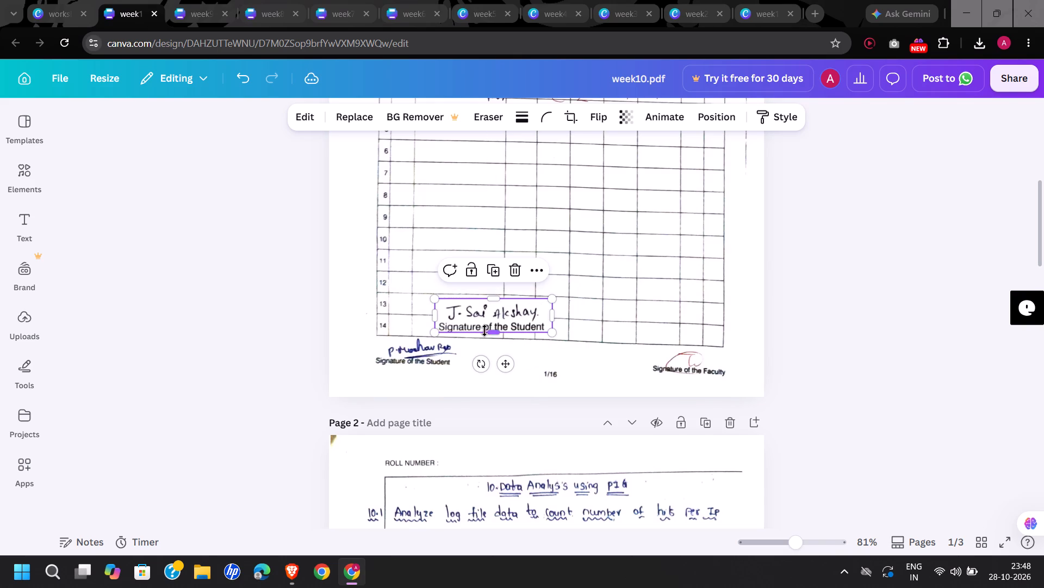
drag(472, 317, 406, 362)
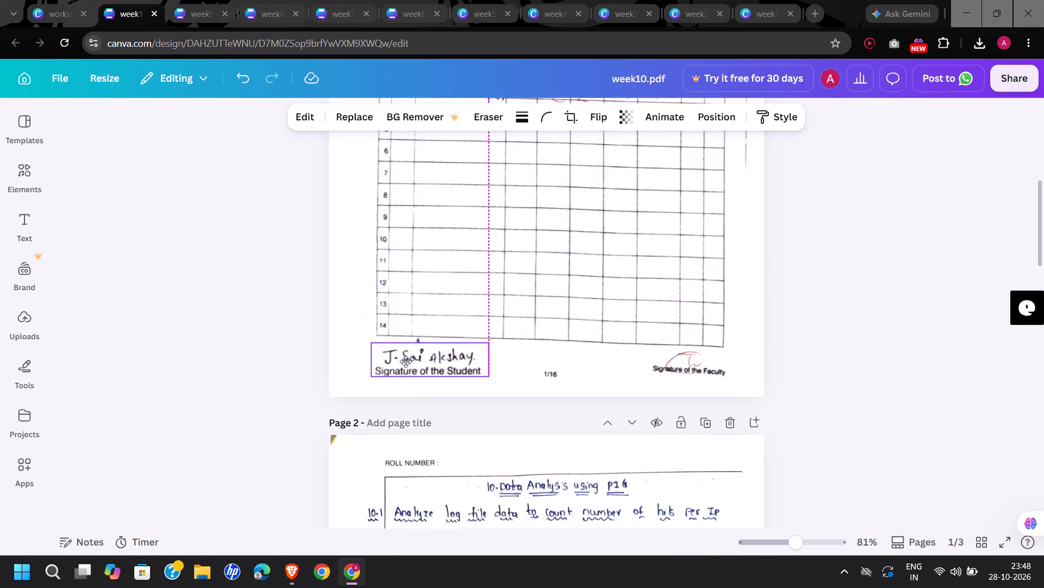
drag(406, 362, 406, 359)
drag(488, 375, 463, 373)
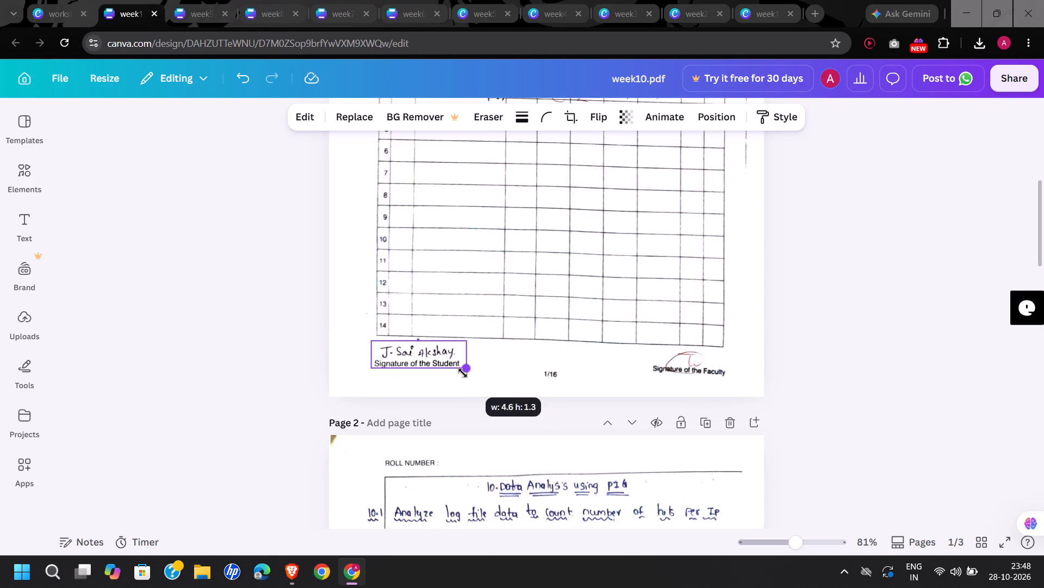
Finish sizing the signature snip over the Signature of the Student label at about 4.6 by 1.3 and deselect it.
drag(463, 373, 464, 373)
click(446, 362)
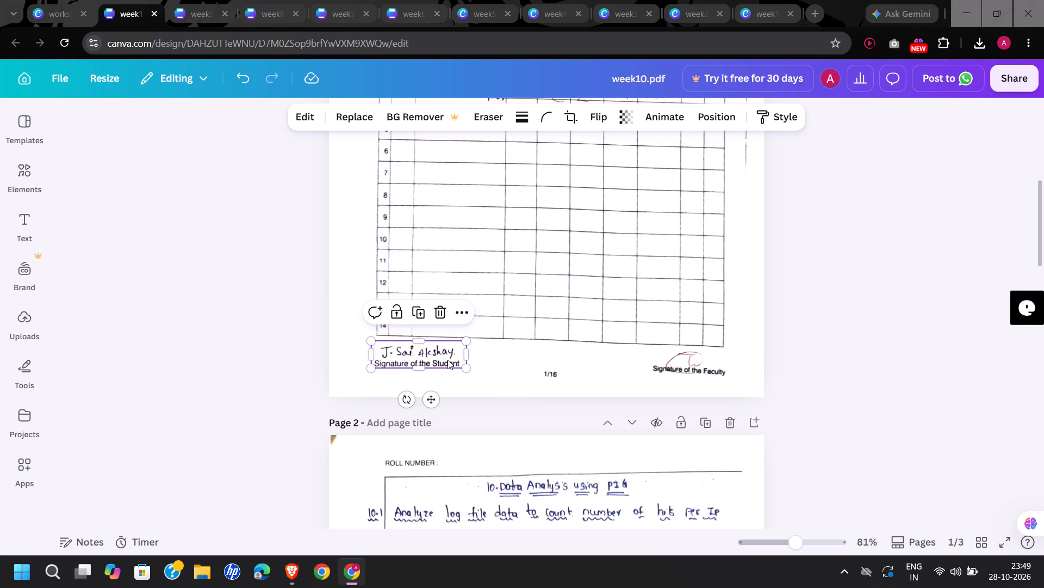
click(550, 367)
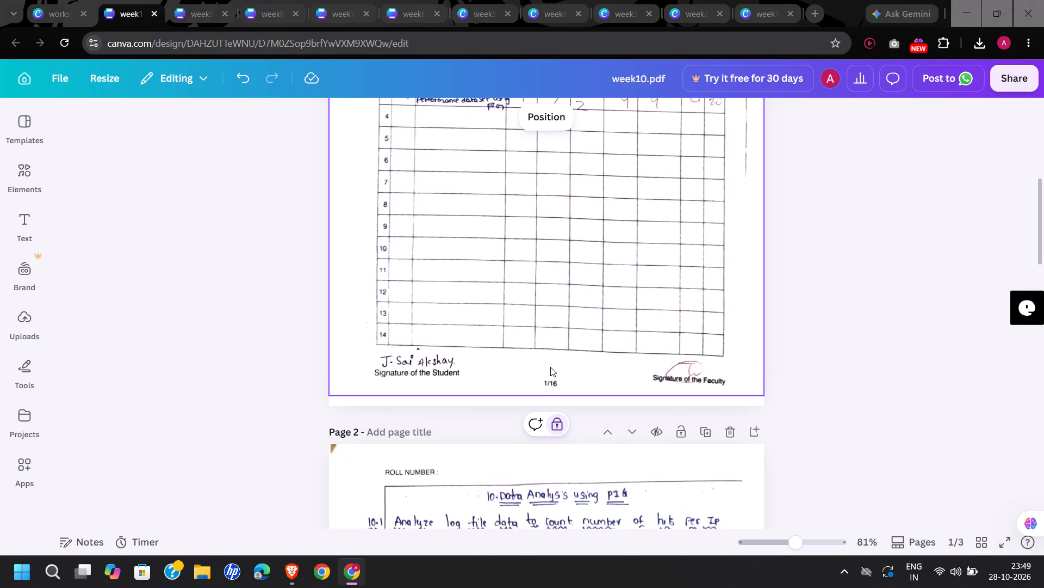
Download all pages of the week10 design as a PDF and save it as dbmweek10.pdf in the worksheets folder.
click(1022, 68)
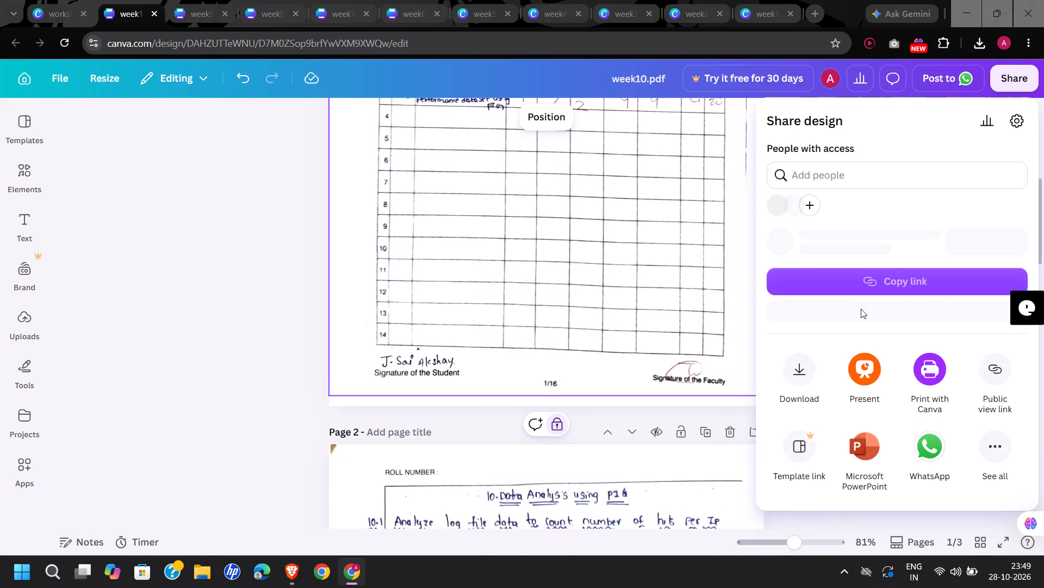
click(793, 372)
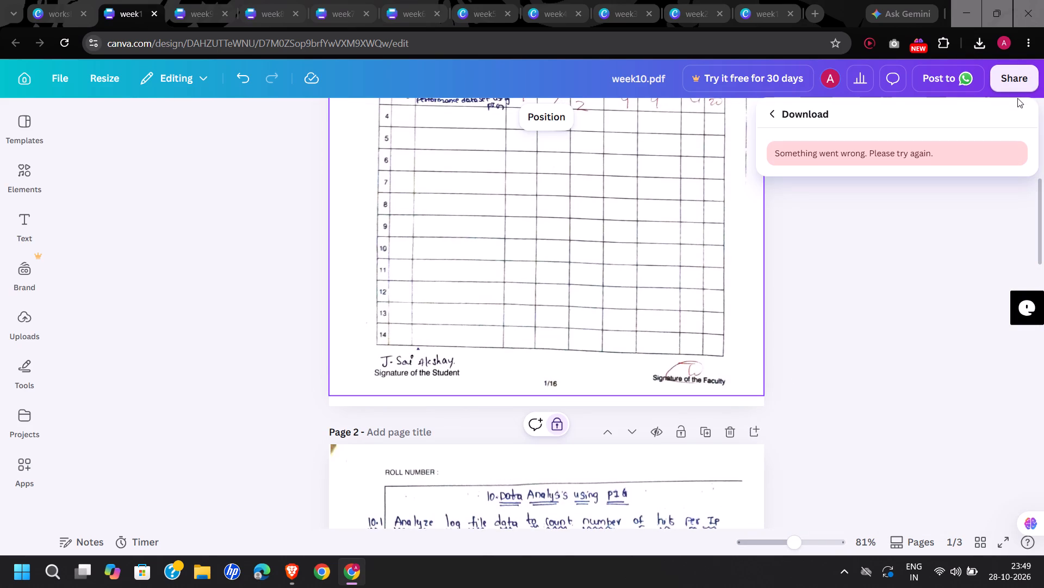
click(1010, 78)
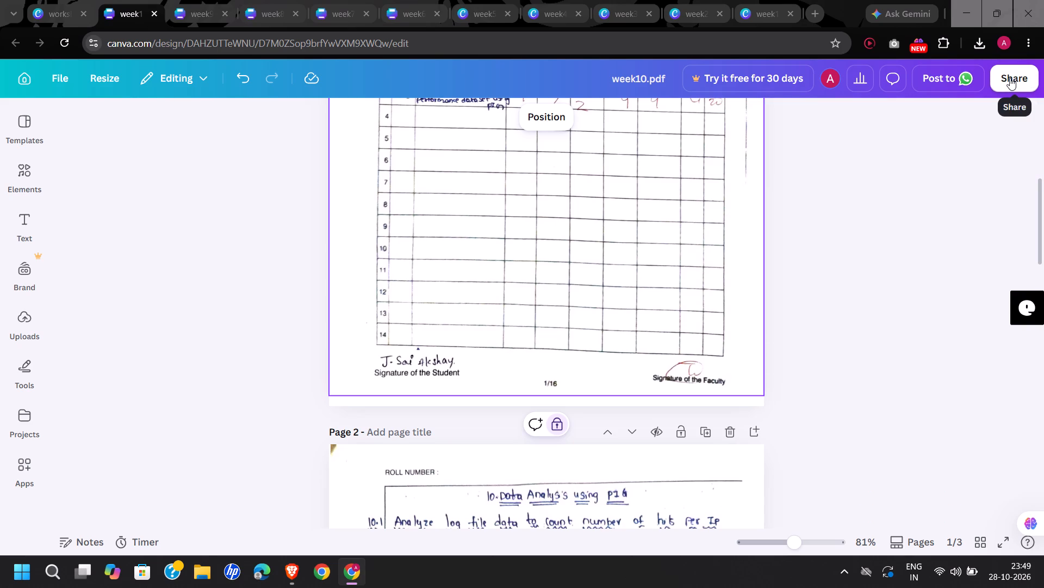
click(1010, 78)
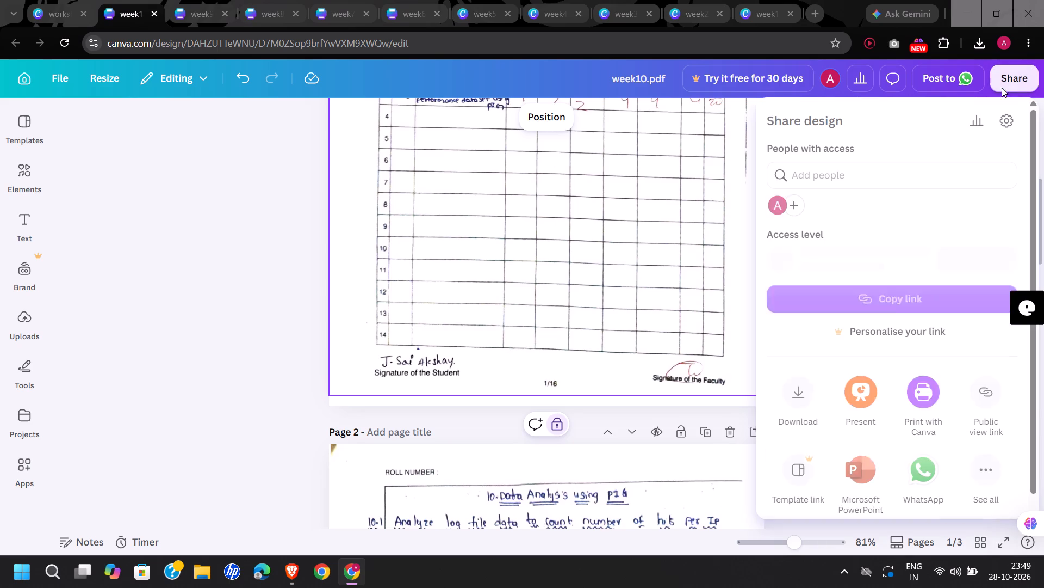
click(798, 392)
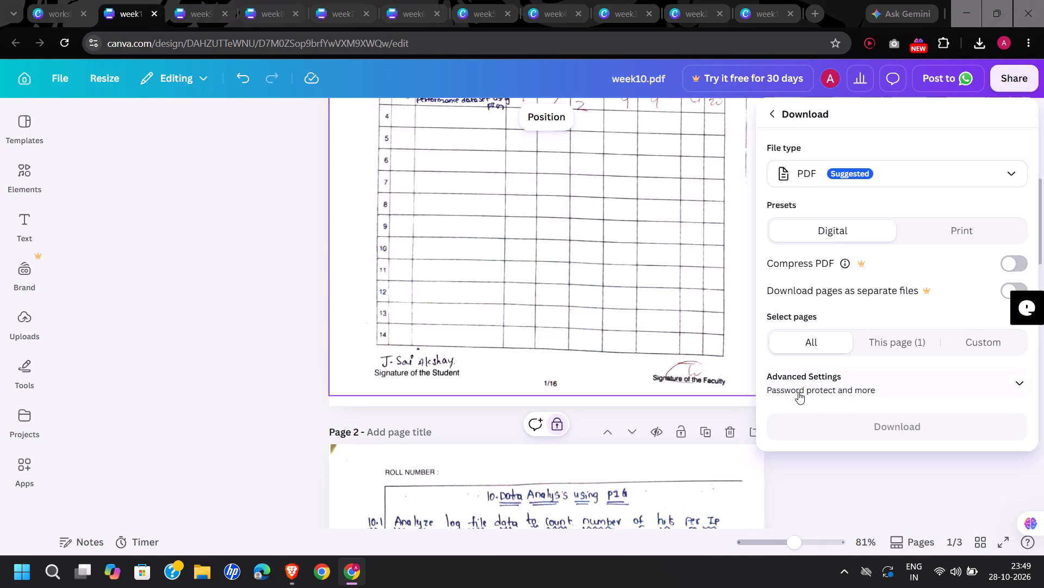
click(829, 424)
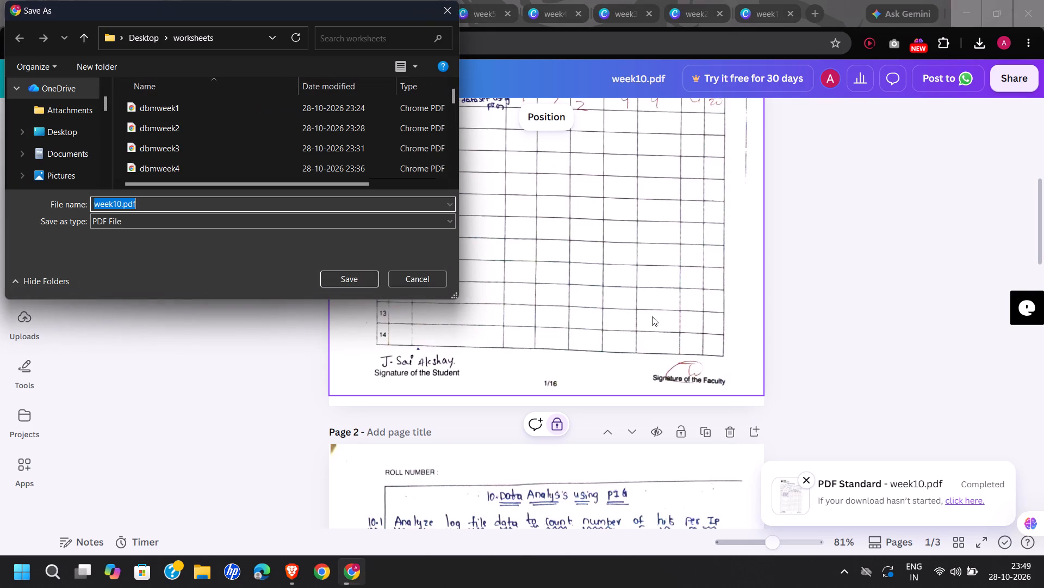
click(92, 202)
text(dbm)
key(Return)
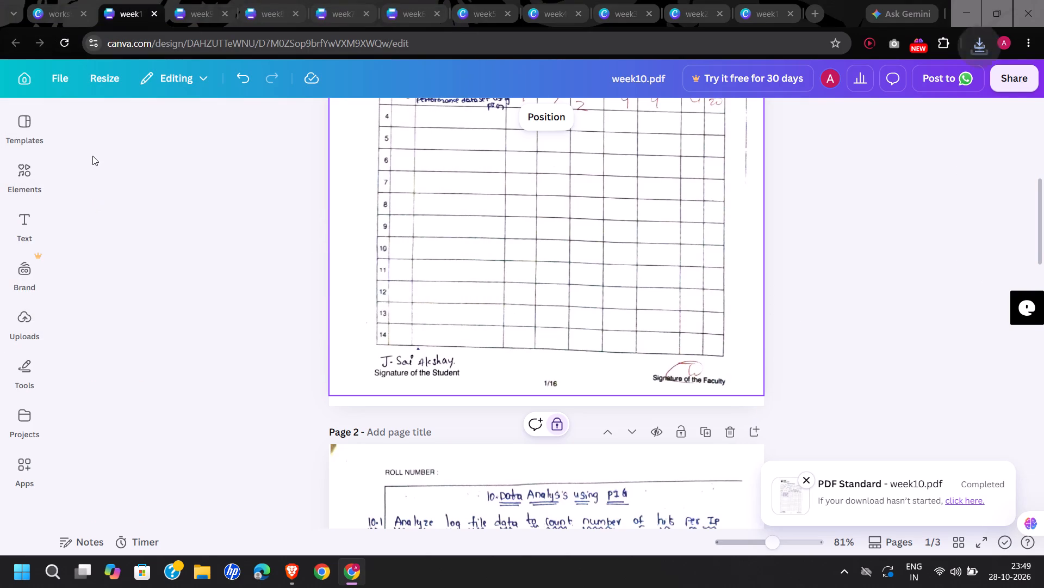
Open the week11.pdf and week12.pdf designs from the worksheets folder, then bring week11.pdf to the front.
click(49, 15)
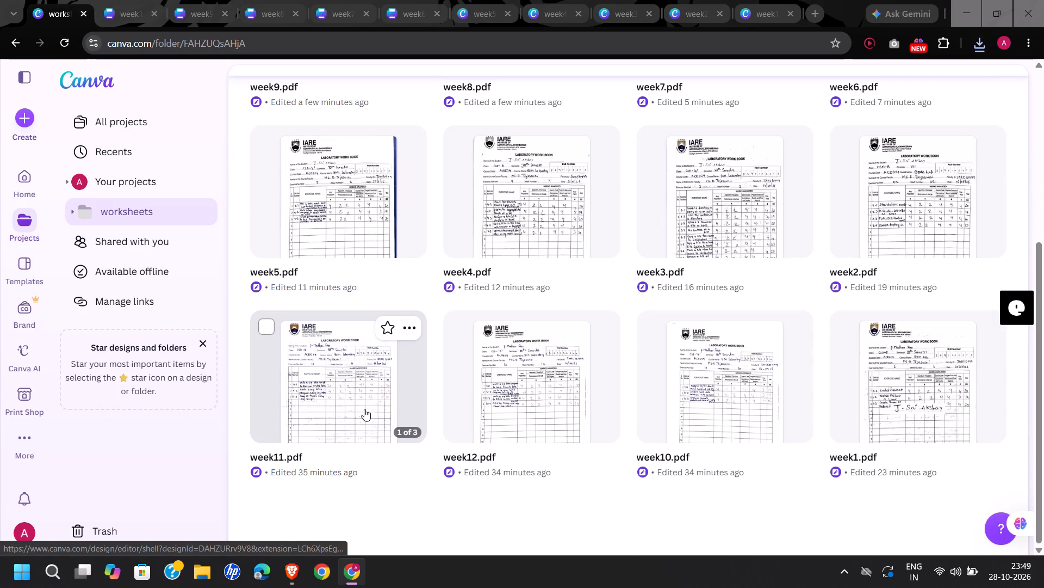
click(344, 412)
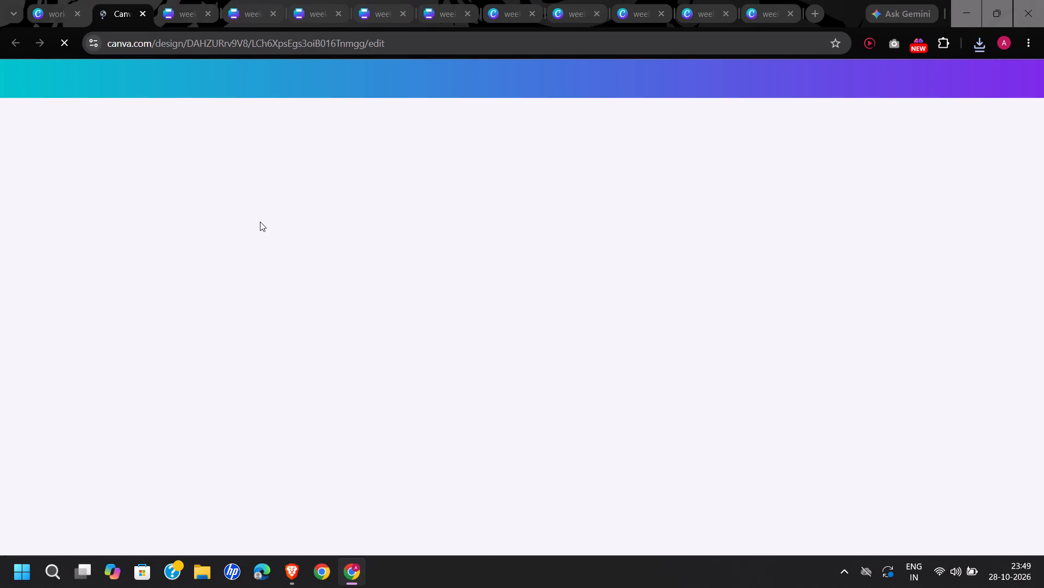
click(59, 11)
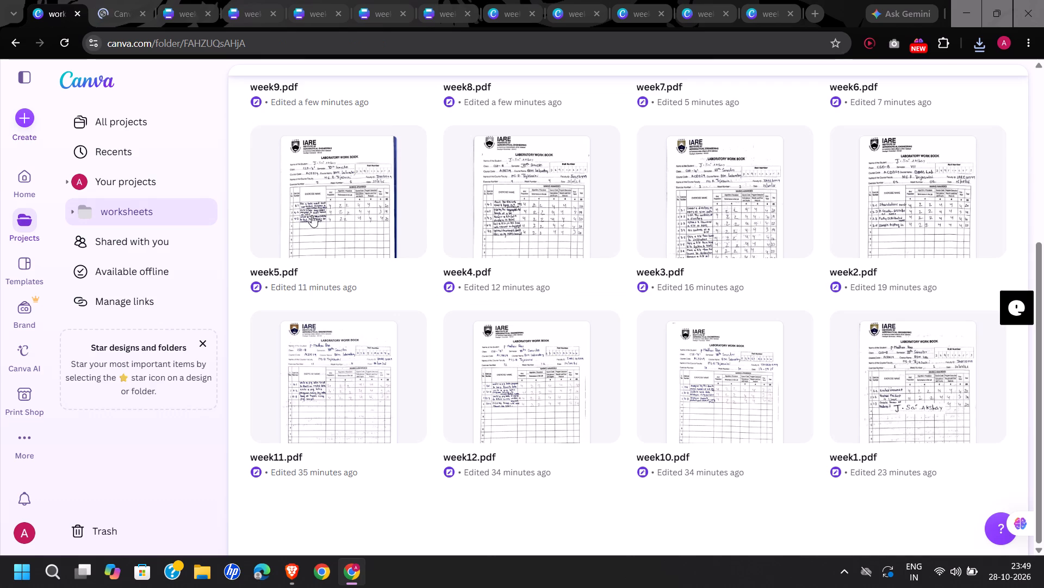
click(477, 370)
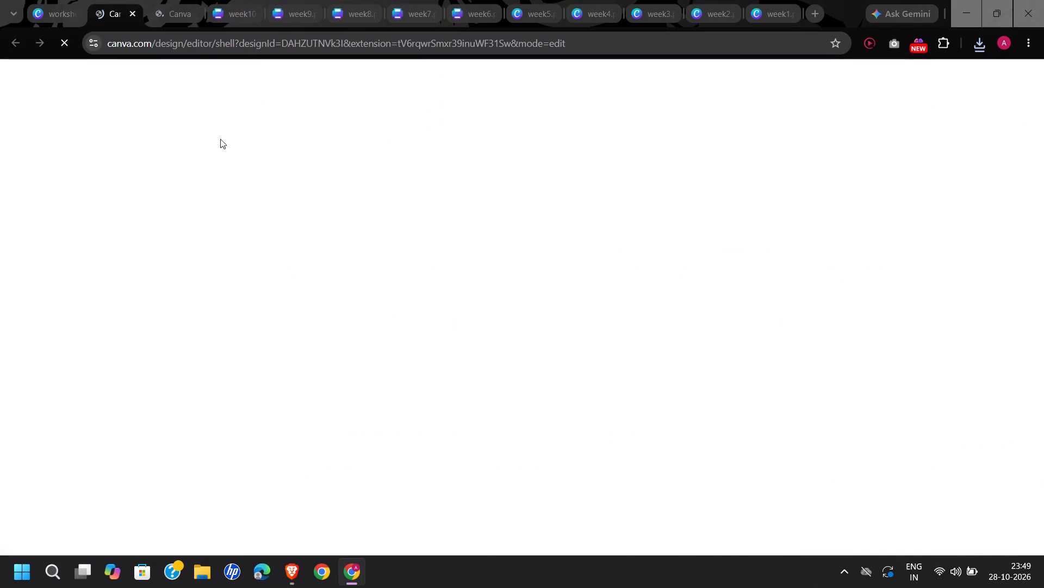
click(166, 9)
Lock the scanned background image on page 1 of week11.pdf.
scroll(467, 173, up, 3)
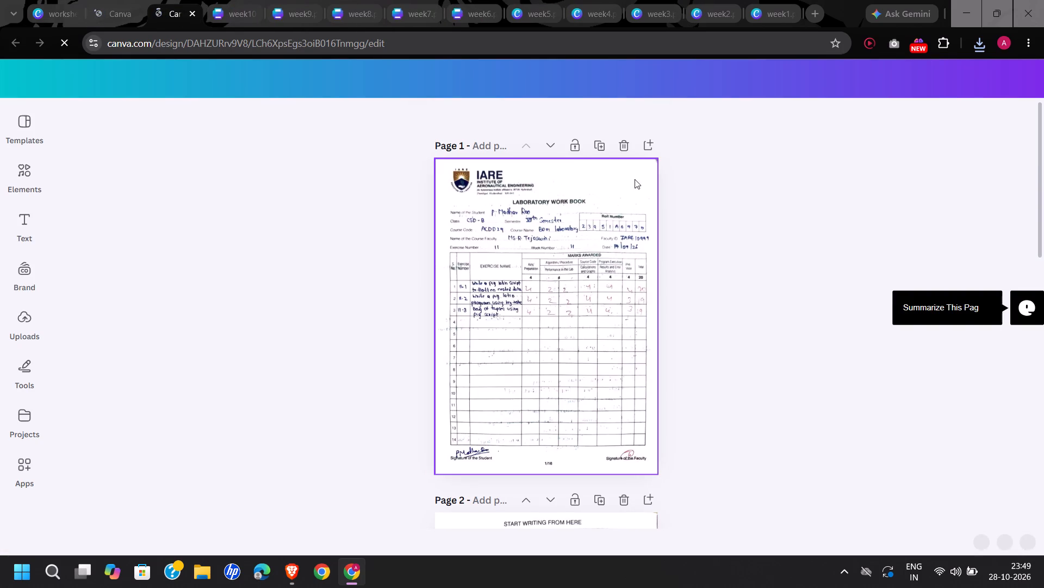
click(637, 183)
right_click(637, 183)
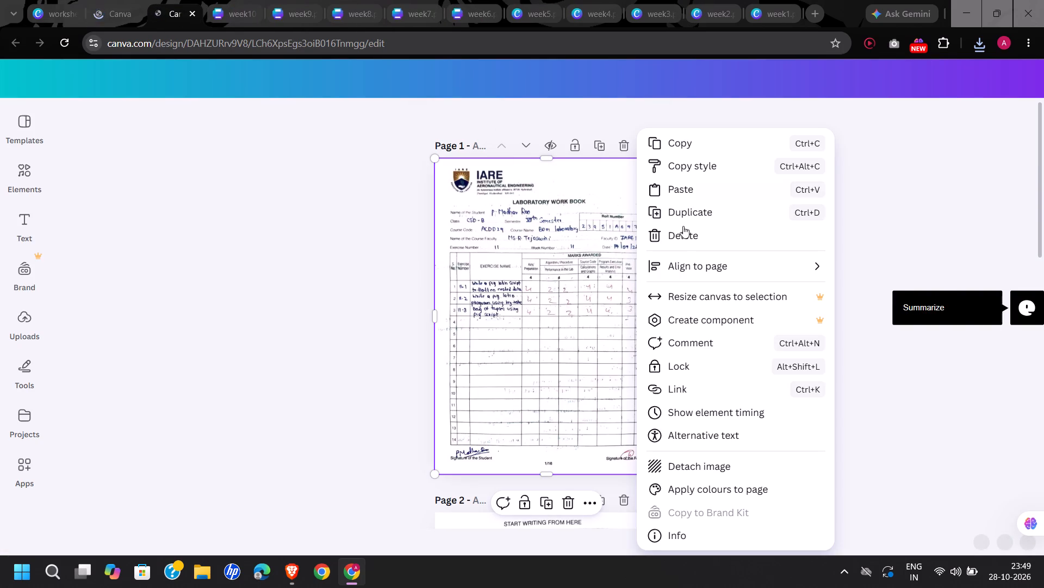
click(678, 367)
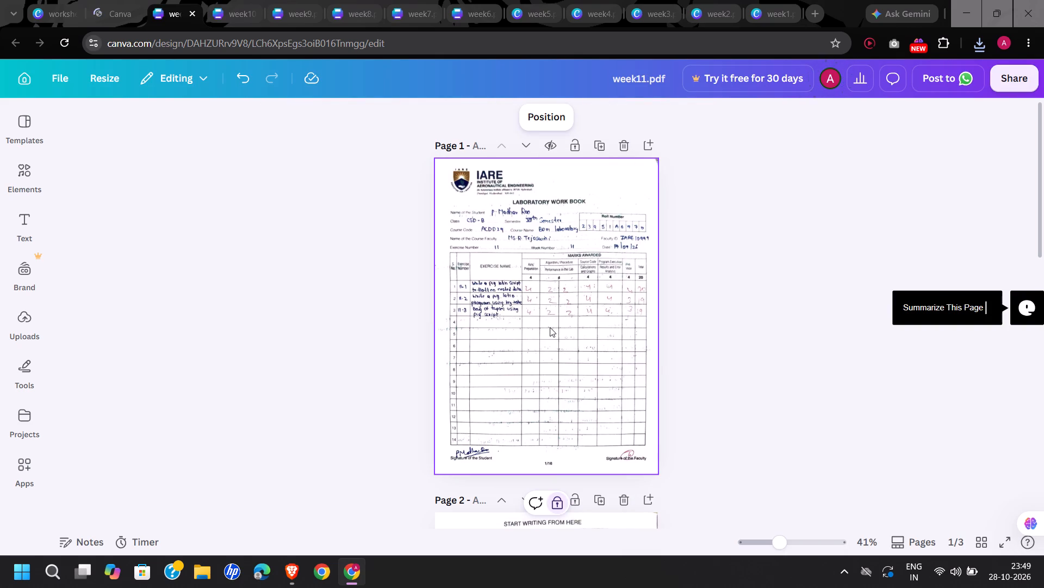
Paste the signature, roll number and name snips from the clipboard history onto page 1.
key(super+v)
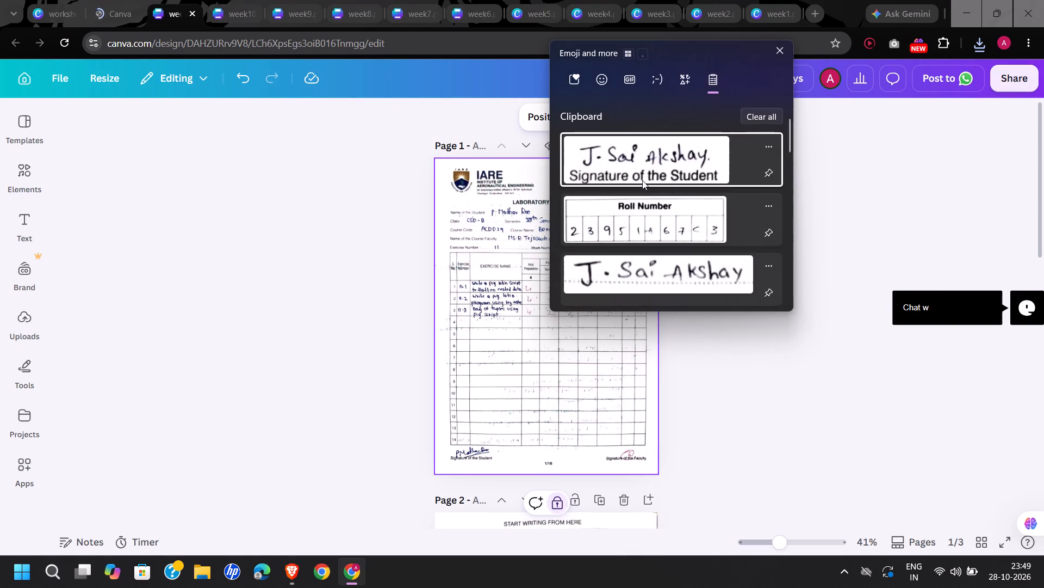
click(642, 180)
key(ctrl+v)
key(super+v)
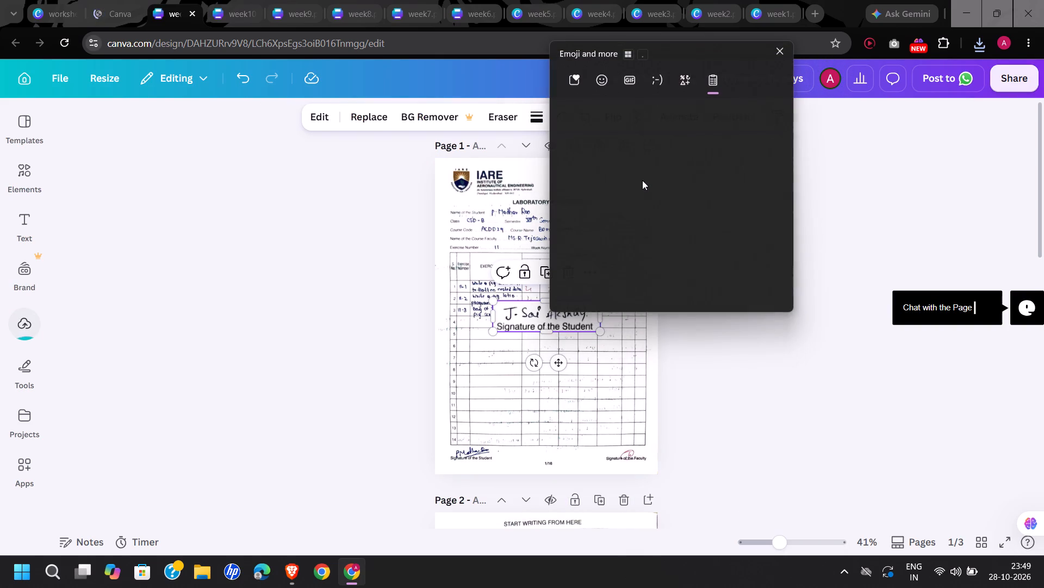
click(649, 222)
key(ctrl+v)
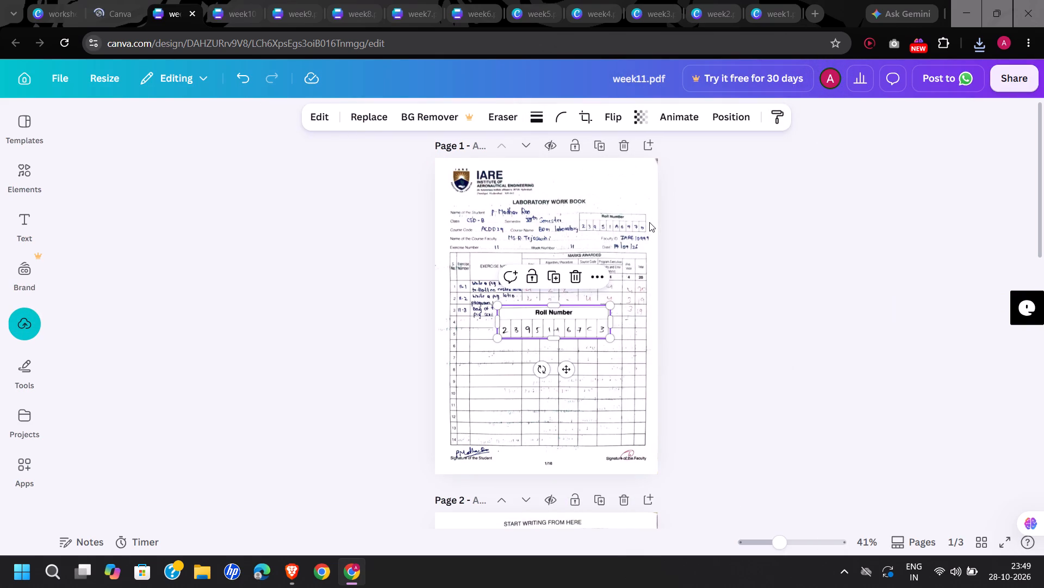
key(super+v)
click(667, 285)
key(ctrl+v)
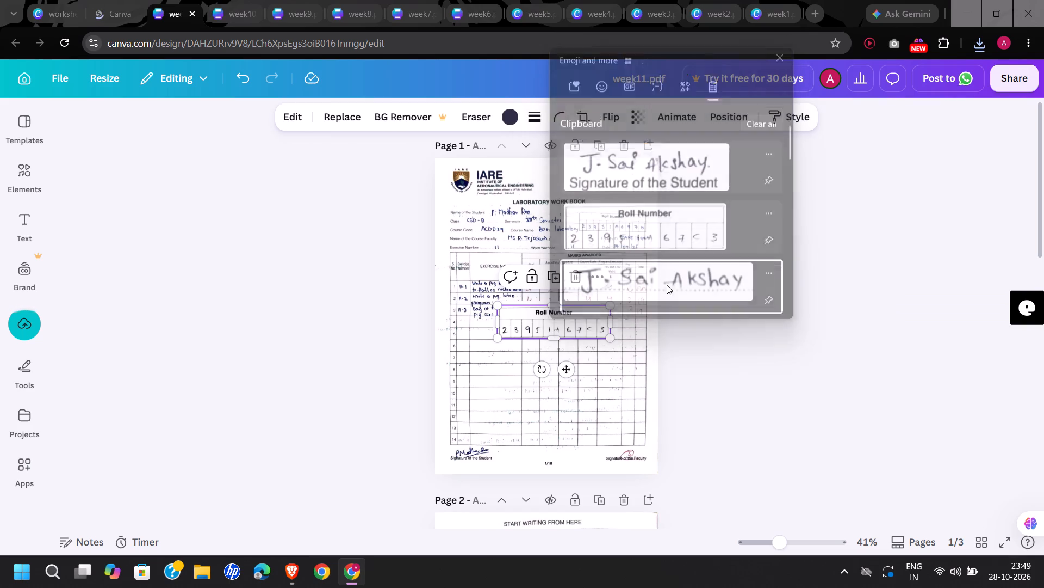
Spread out the stacked snips: name over the Laboratory Work Book heading, roll number at its printed box, signature near the page's bottom table rows.
click(569, 319)
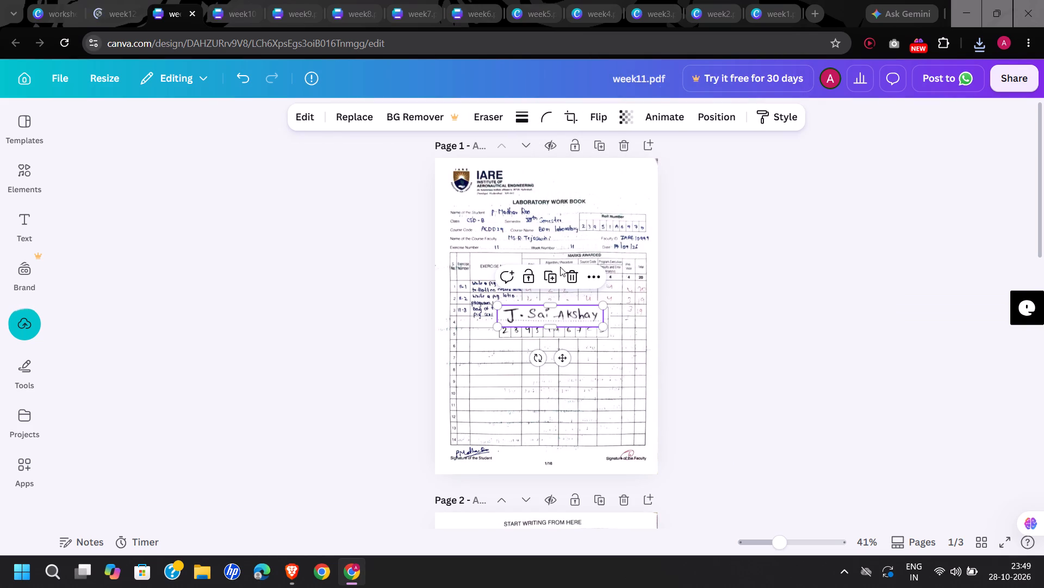
click(554, 313)
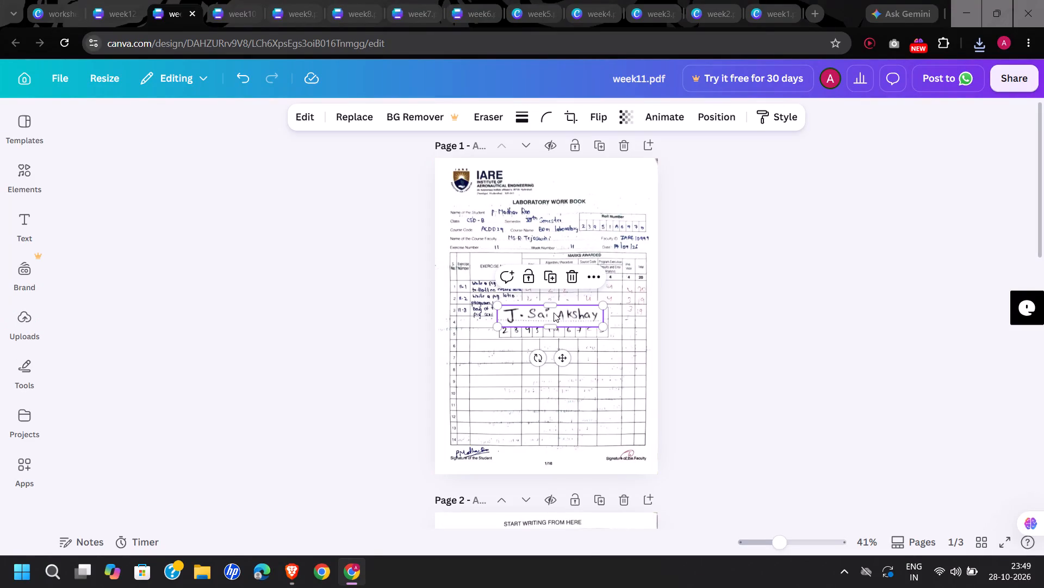
drag(554, 313, 520, 199)
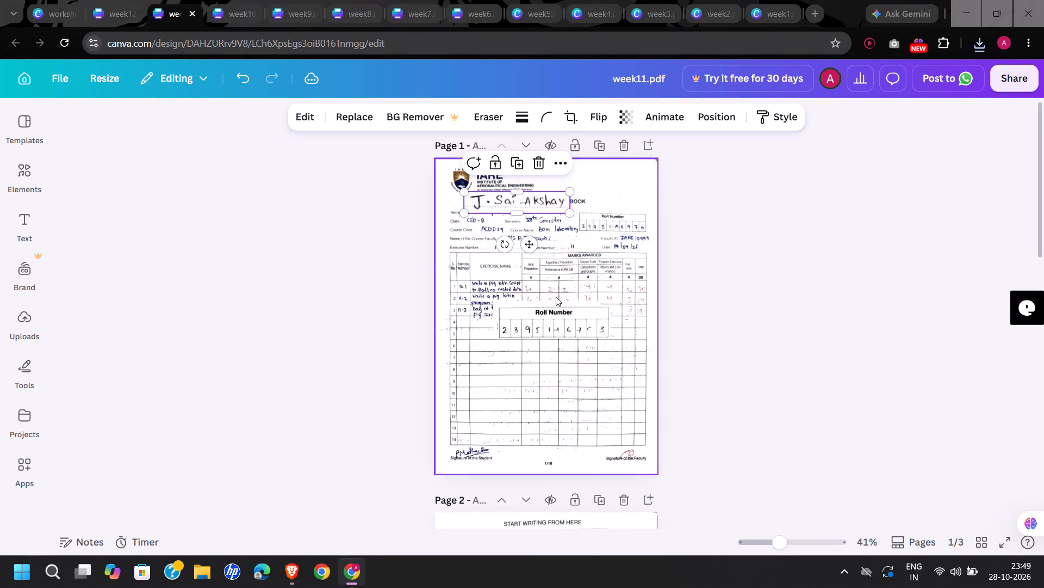
click(560, 317)
drag(560, 317, 596, 229)
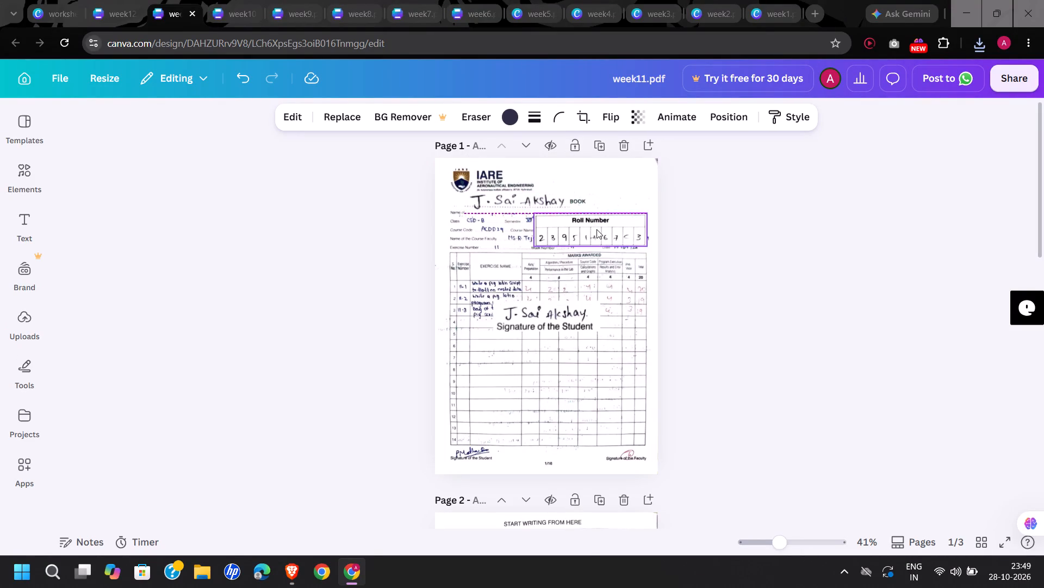
click(571, 310)
drag(571, 310, 518, 410)
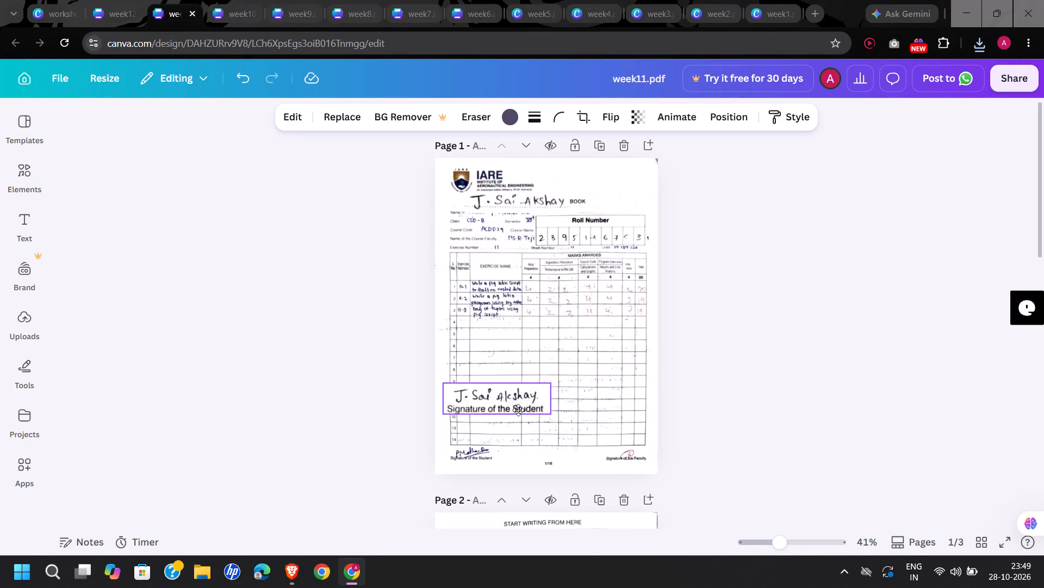
drag(518, 410, 520, 436)
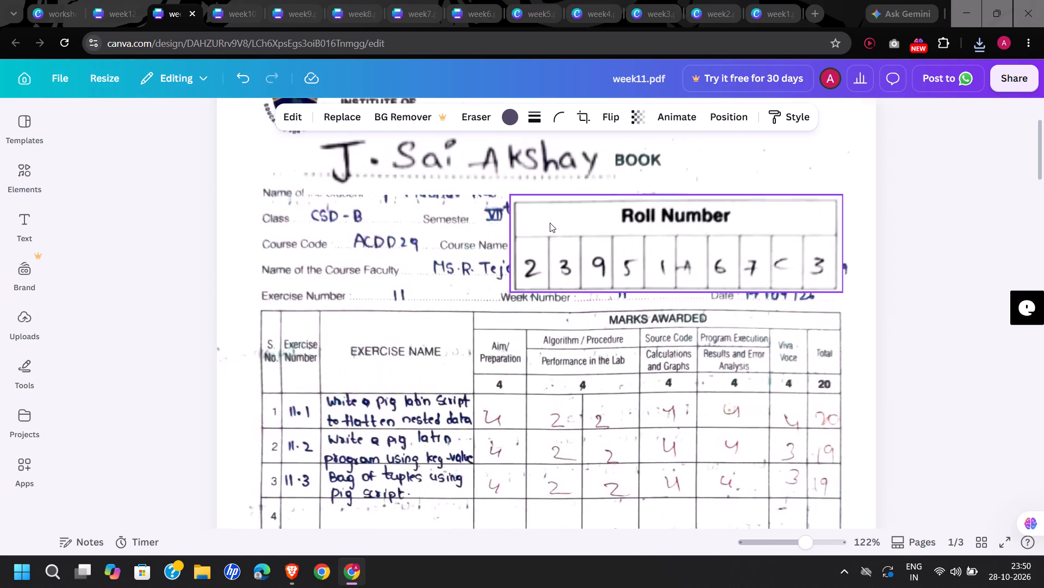
Shrink the name snip and place it over the handwritten name on the Name of the Student line.
scroll(437, 170, up, 1)
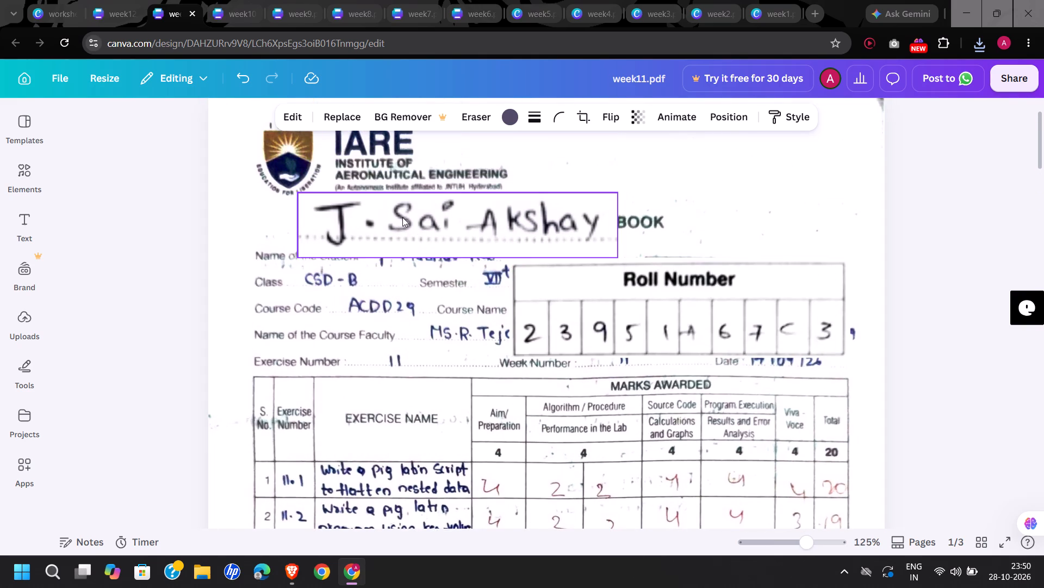
click(402, 217)
drag(295, 255, 452, 251)
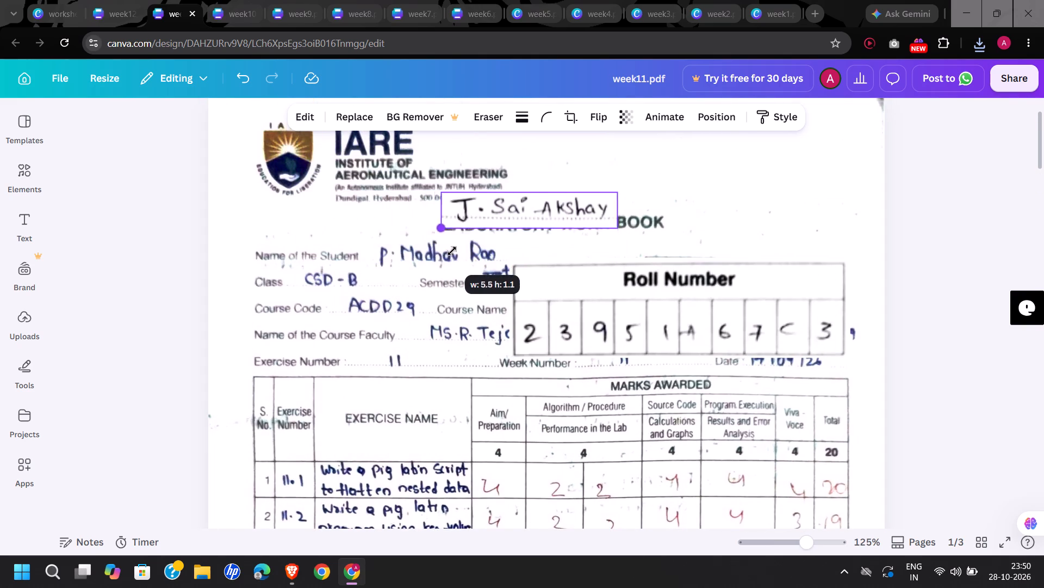
drag(452, 251, 498, 240)
drag(572, 248, 456, 320)
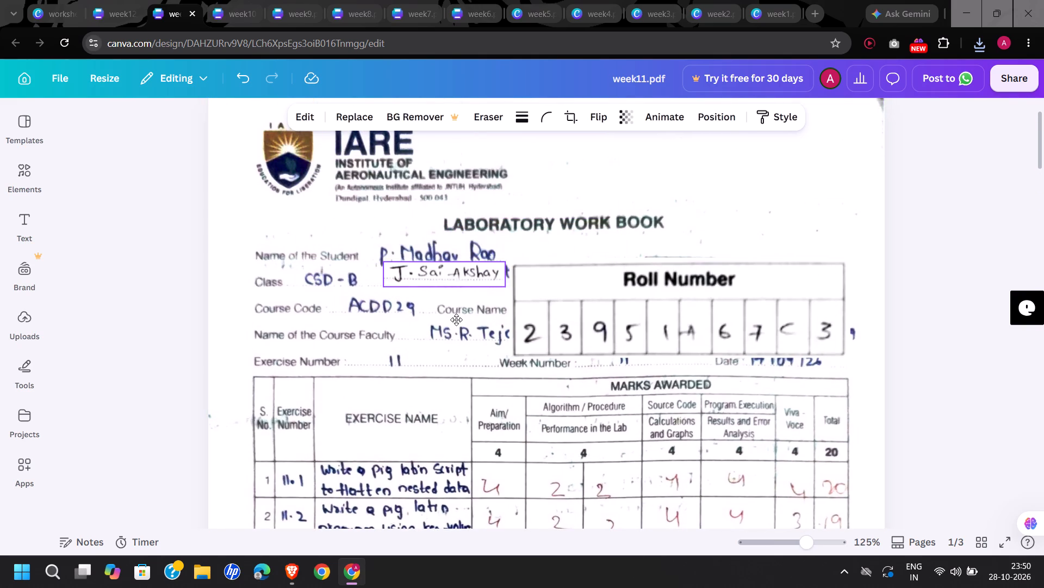
drag(456, 320, 451, 297)
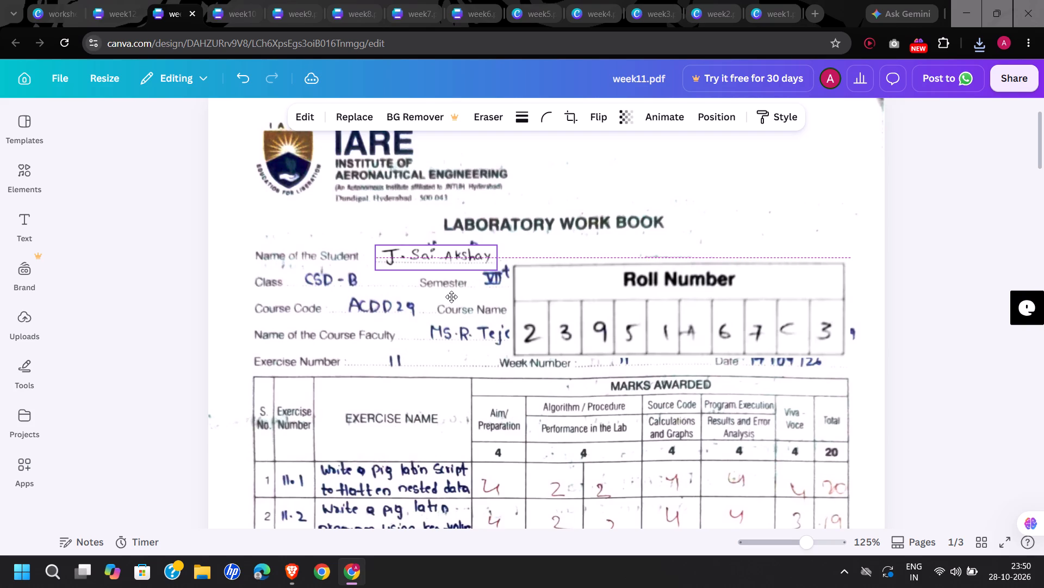
drag(451, 297, 452, 296)
Shrink the roll number snip to fit over the printed Roll Number box, clearing the course and faculty details beside it.
click(617, 341)
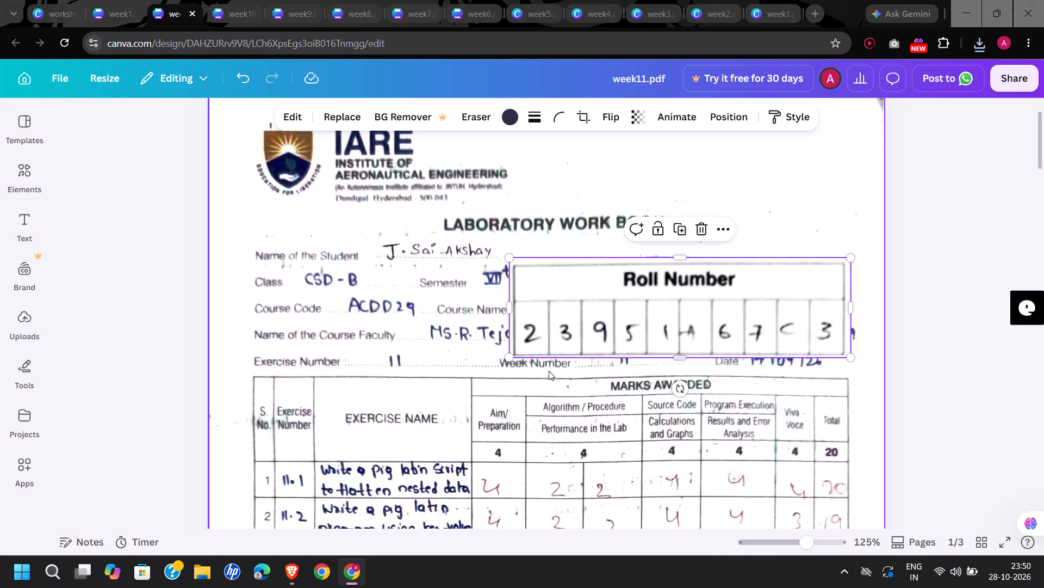
drag(509, 357, 645, 358)
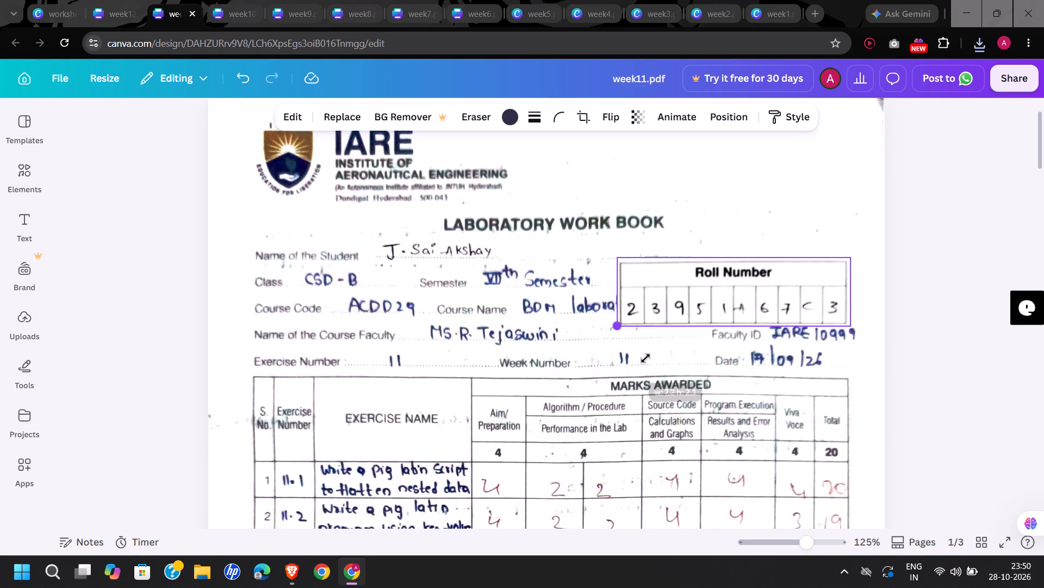
drag(645, 358, 653, 347)
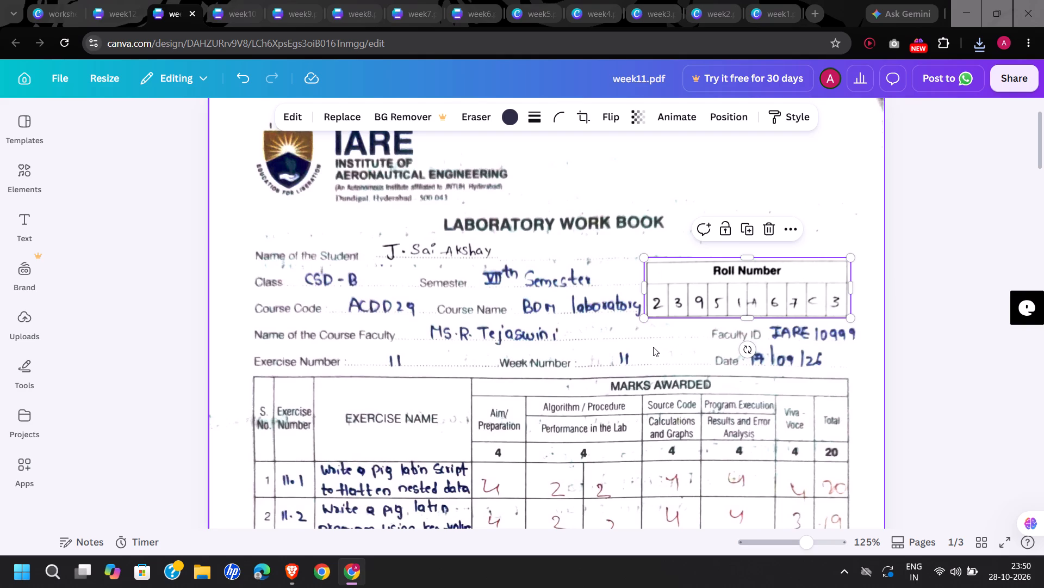
click(867, 176)
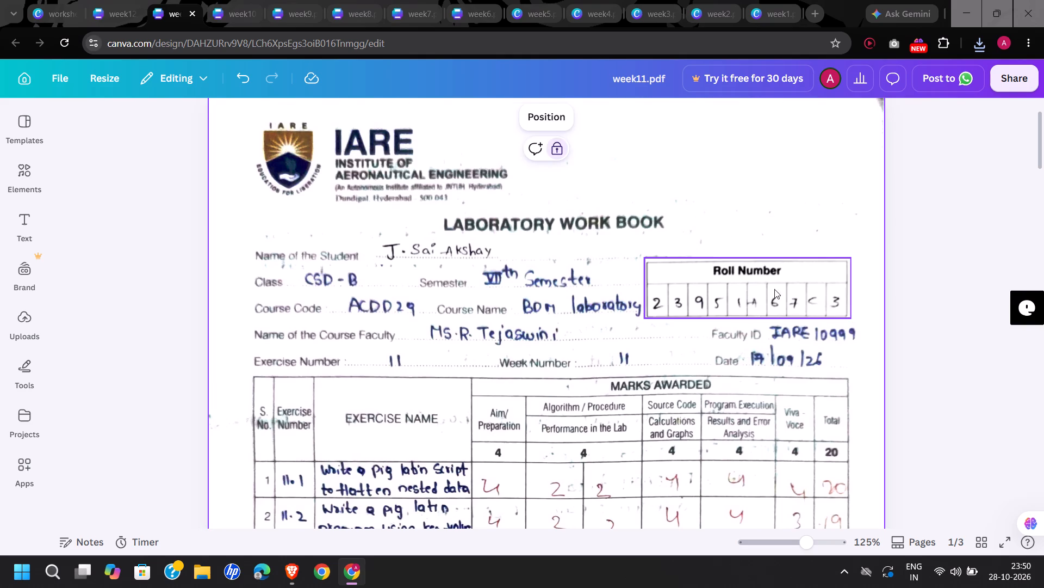
Finish aligning the roll number snip over the printed Roll Number box and deselect it.
click(772, 292)
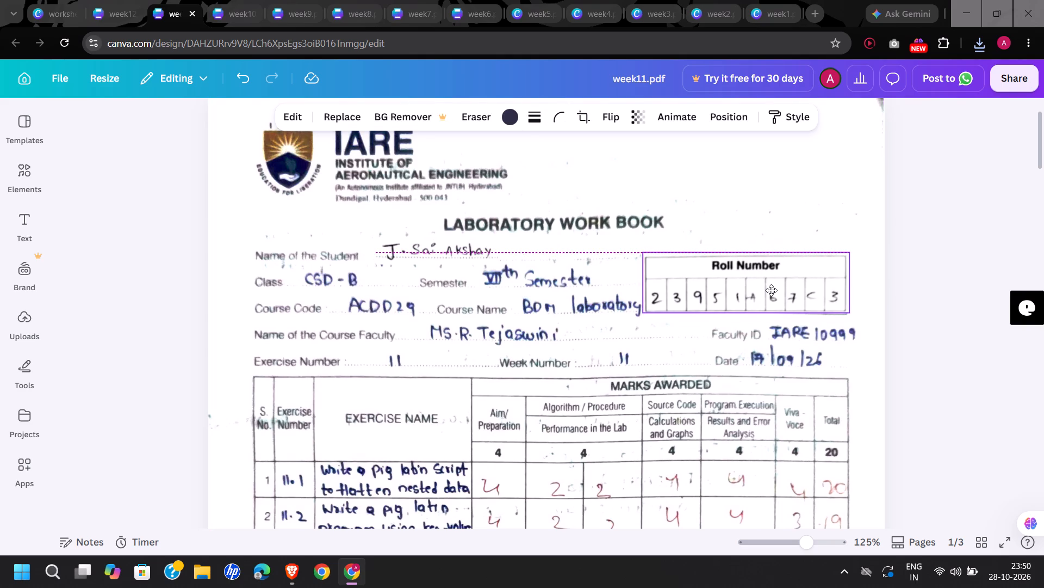
click(847, 164)
Shrink the signature snip and place it over the Signature of the Student line at the bottom of page 1.
scroll(784, 311, down, 6)
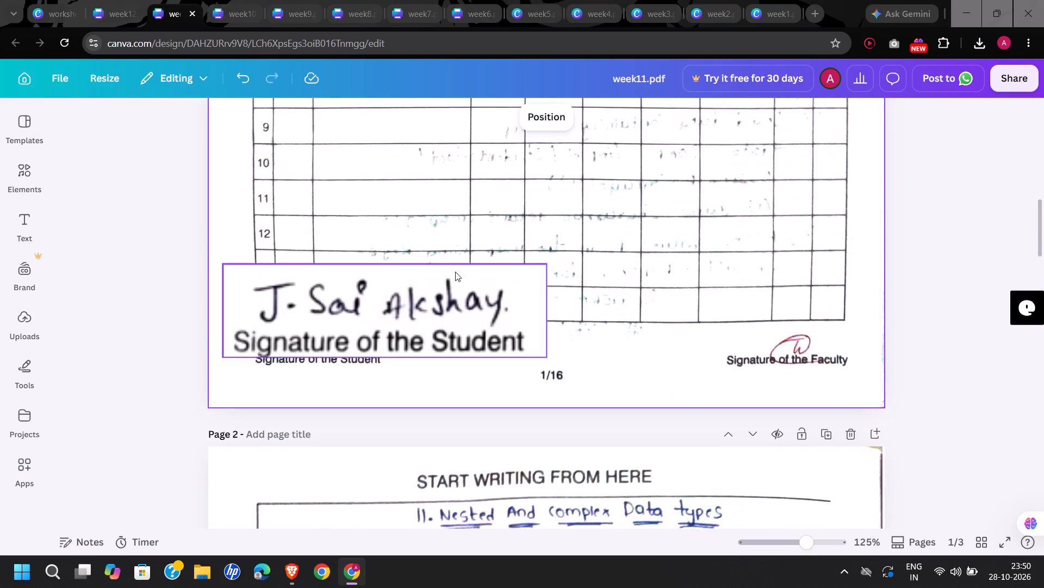
click(455, 272)
drag(544, 262, 382, 311)
drag(339, 329, 349, 328)
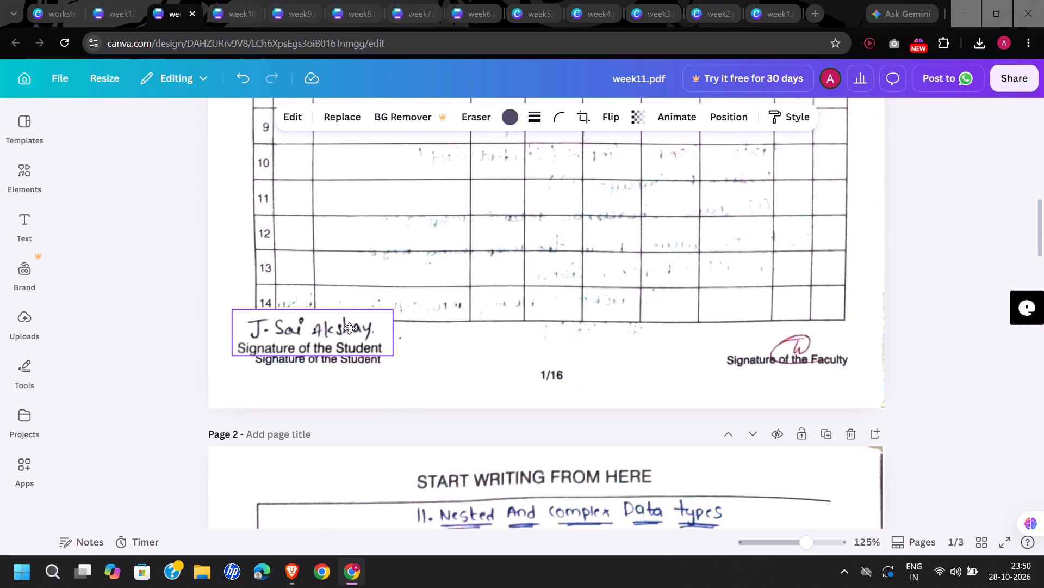
drag(349, 328, 366, 326)
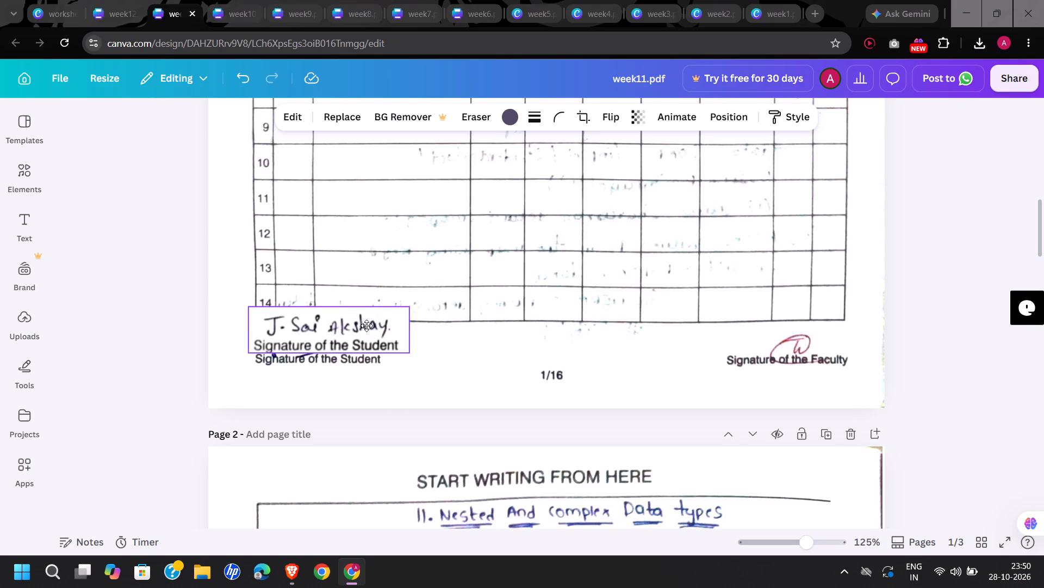
drag(366, 326, 367, 326)
drag(412, 352, 397, 351)
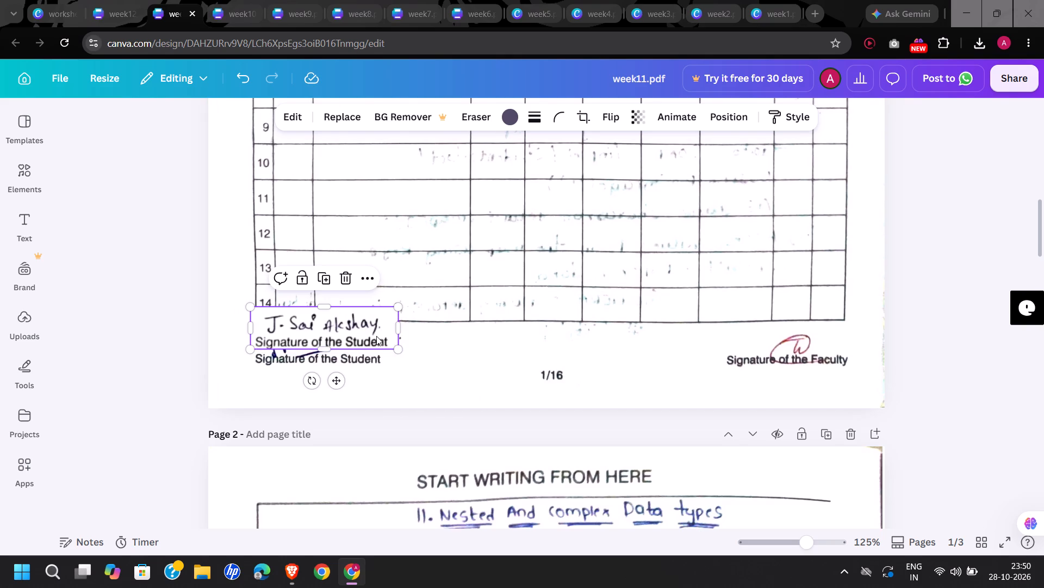
drag(376, 336, 378, 355)
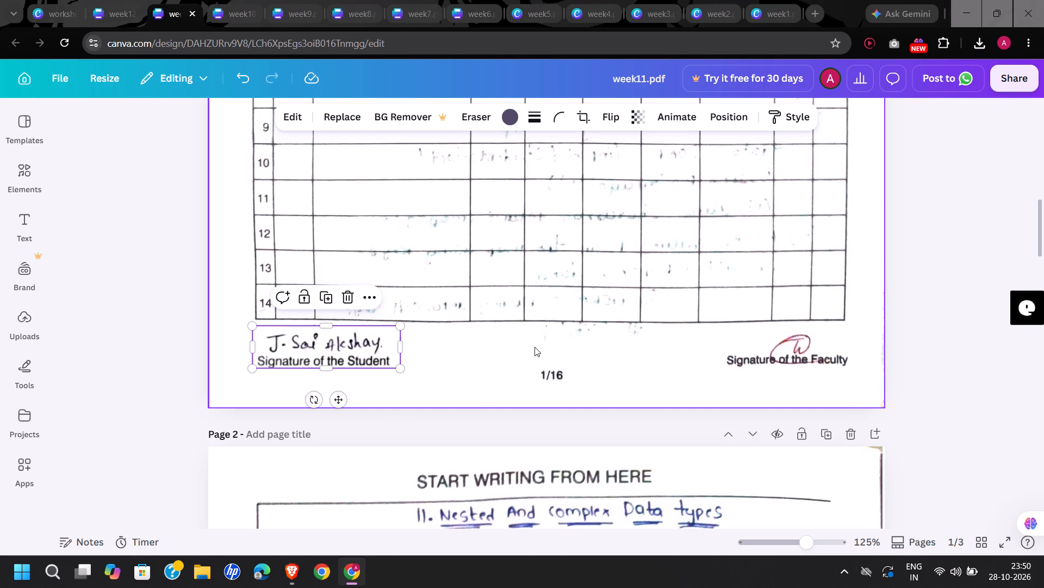
click(539, 347)
Download all pages of the design as a standard PDF, saved as dbmweek11.pdf in the worksheets folder.
scroll(539, 347, up, 2)
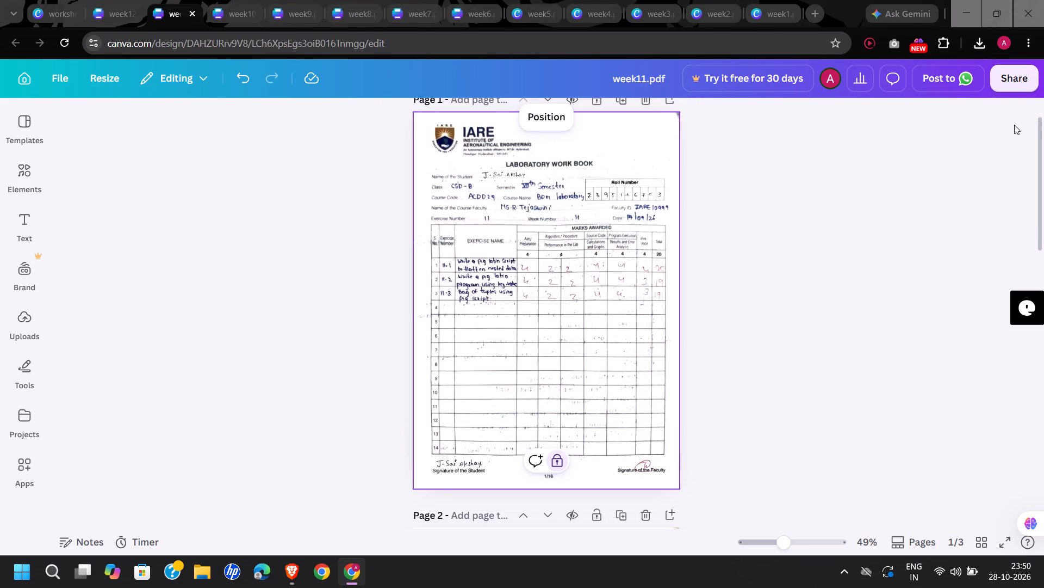
click(1020, 84)
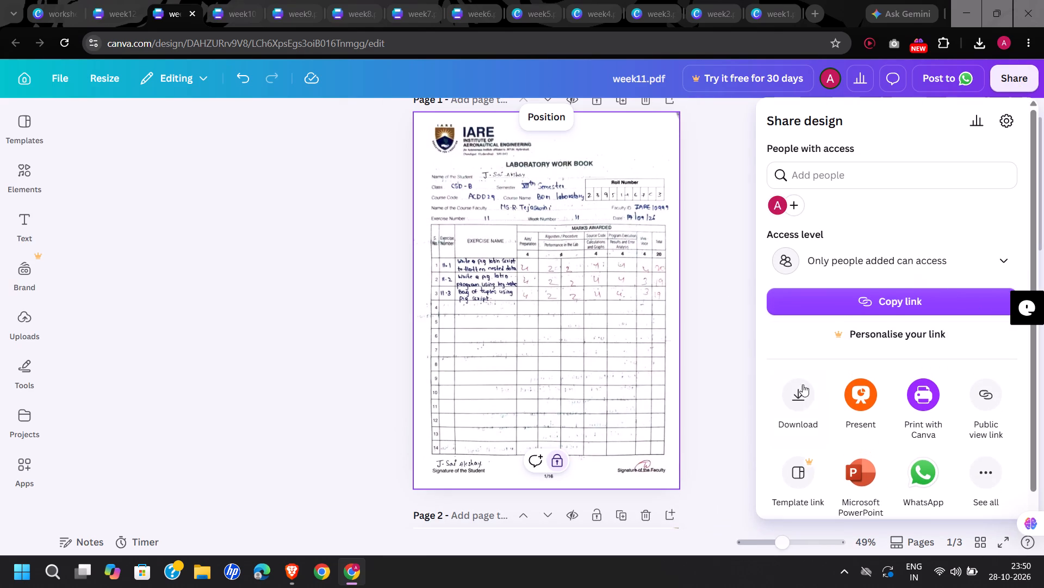
click(803, 391)
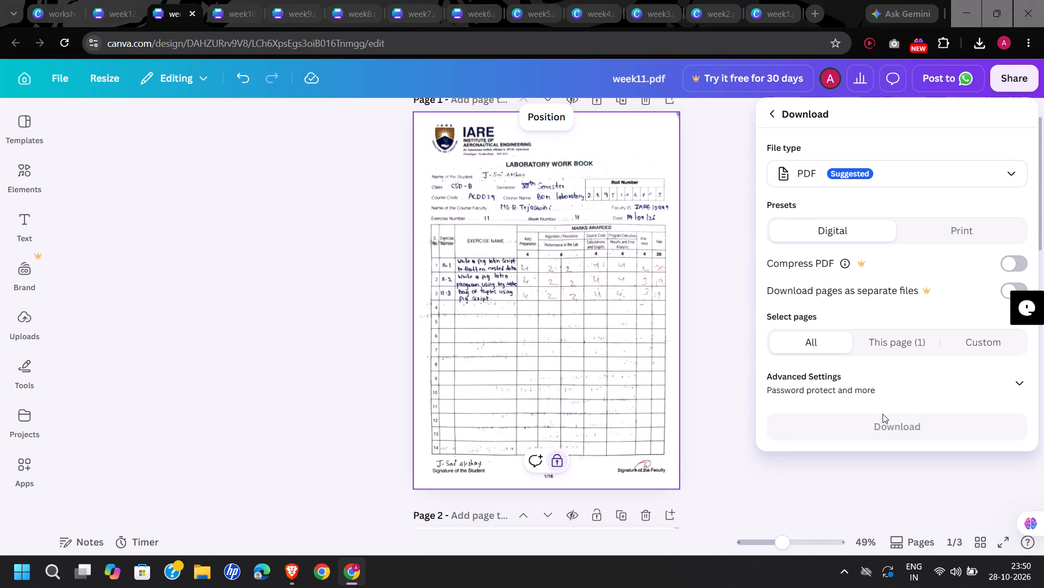
click(875, 431)
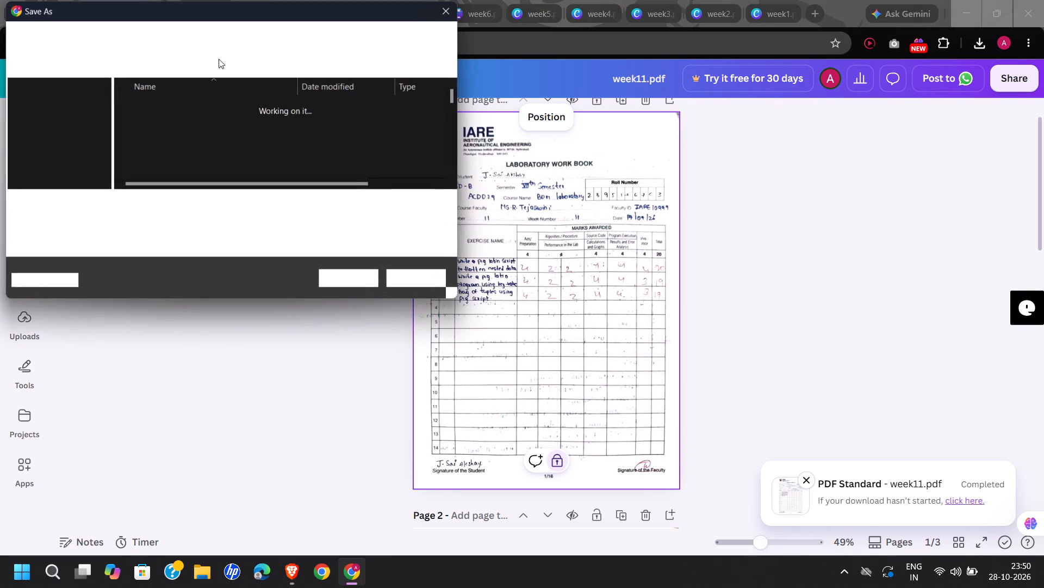
click(96, 207)
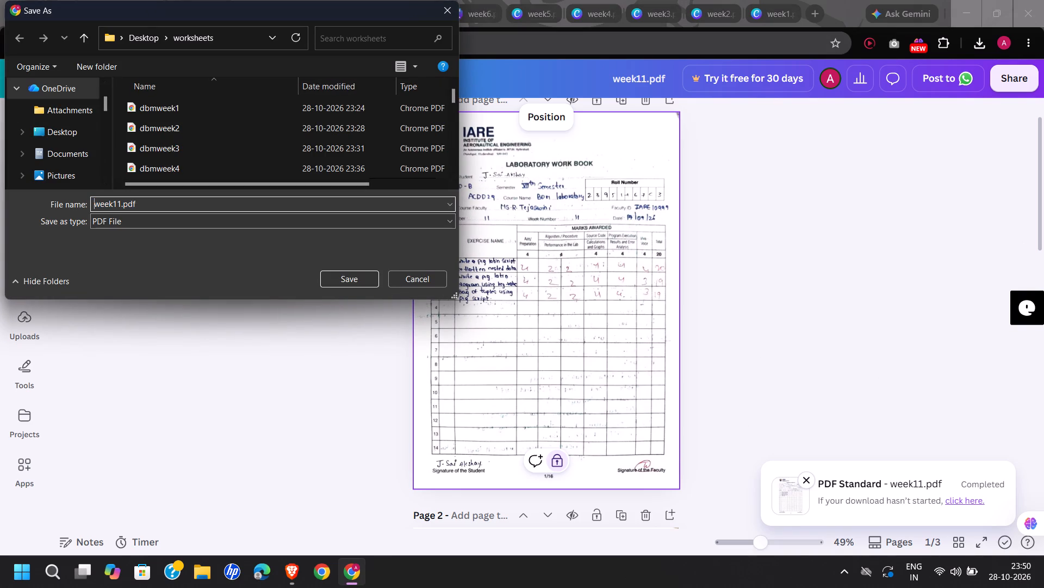
text(dbm)
key(Return)
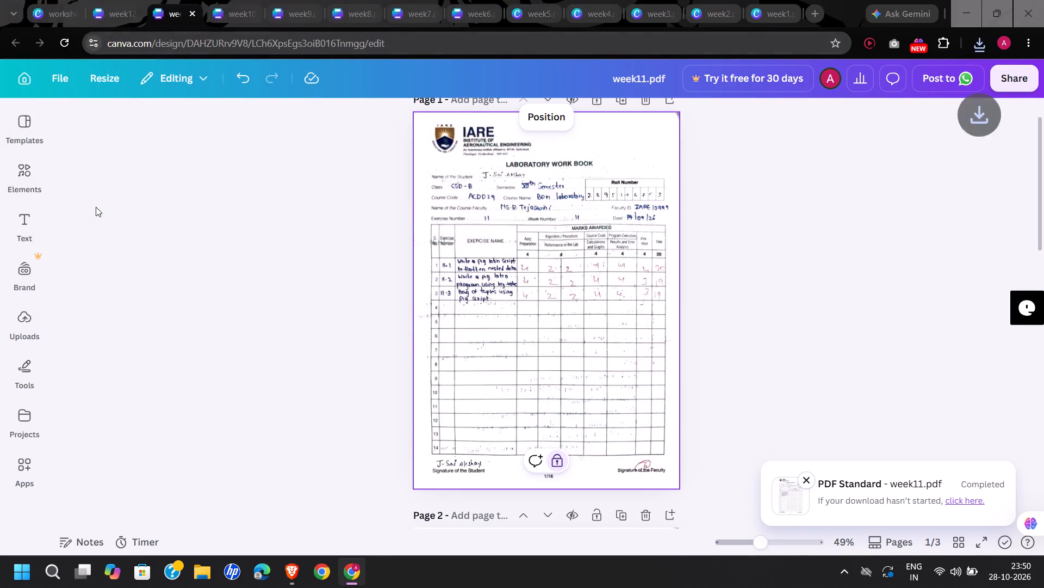
Switch to the week12.pdf design and paste the signature, roll number and name snips from the clipboard history onto page 1.
click(125, 13)
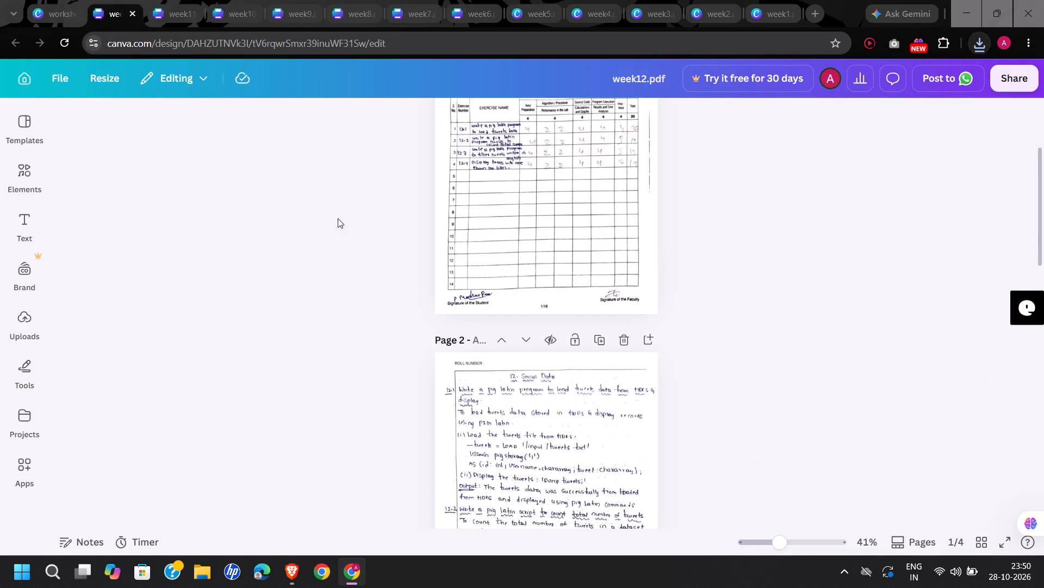
scroll(530, 252, up, 3)
right_click(633, 171)
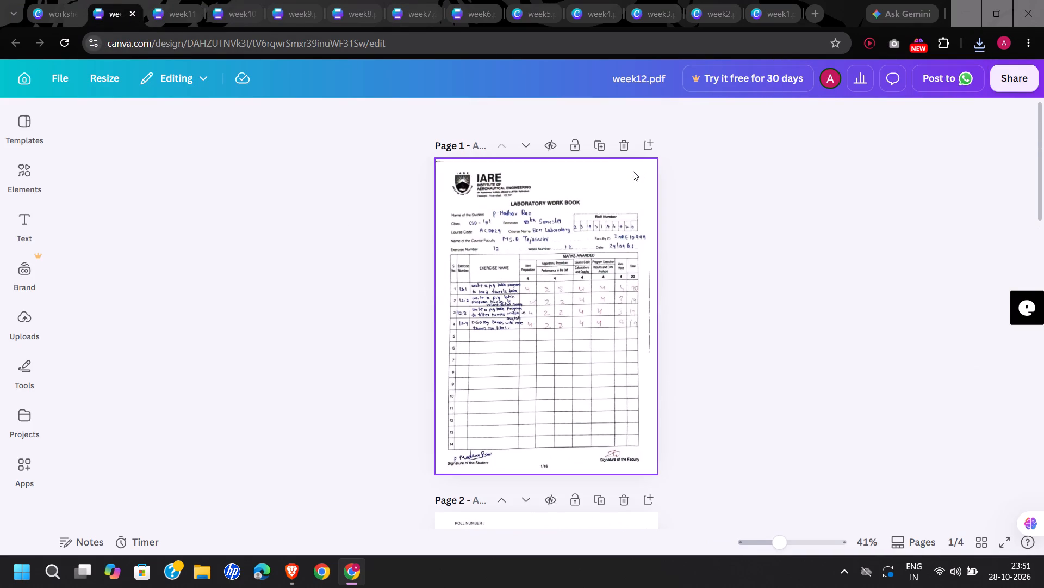
click(670, 355)
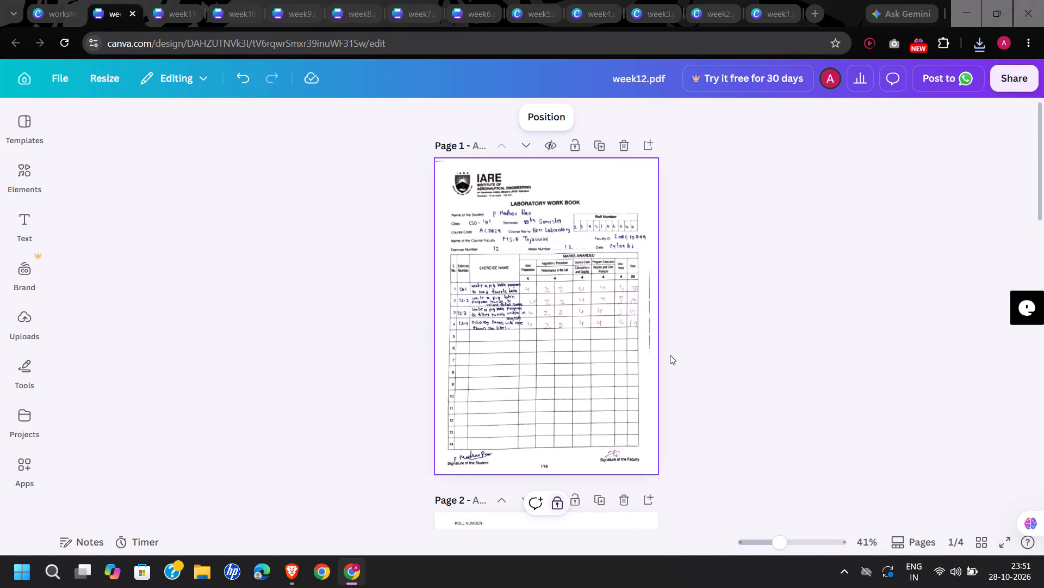
key(super+v)
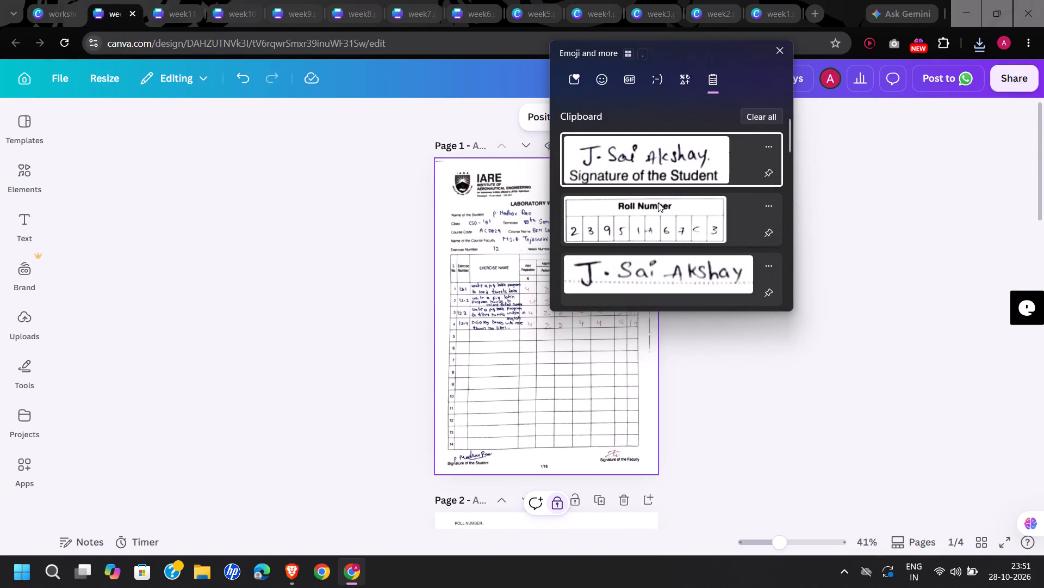
click(649, 156)
key(ctrl+v)
key(super+v)
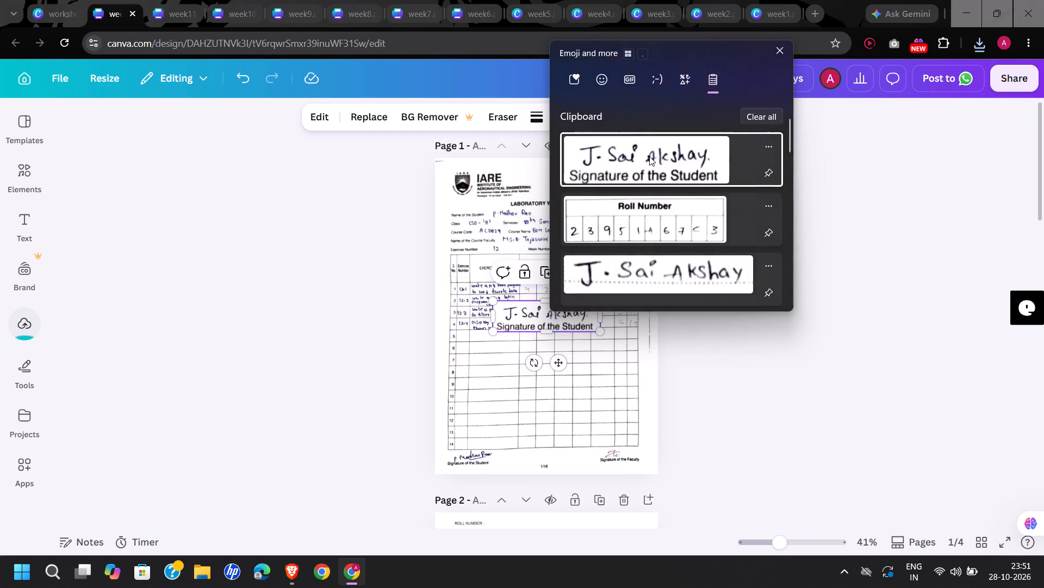
click(668, 238)
key(ctrl+v)
key(super+v)
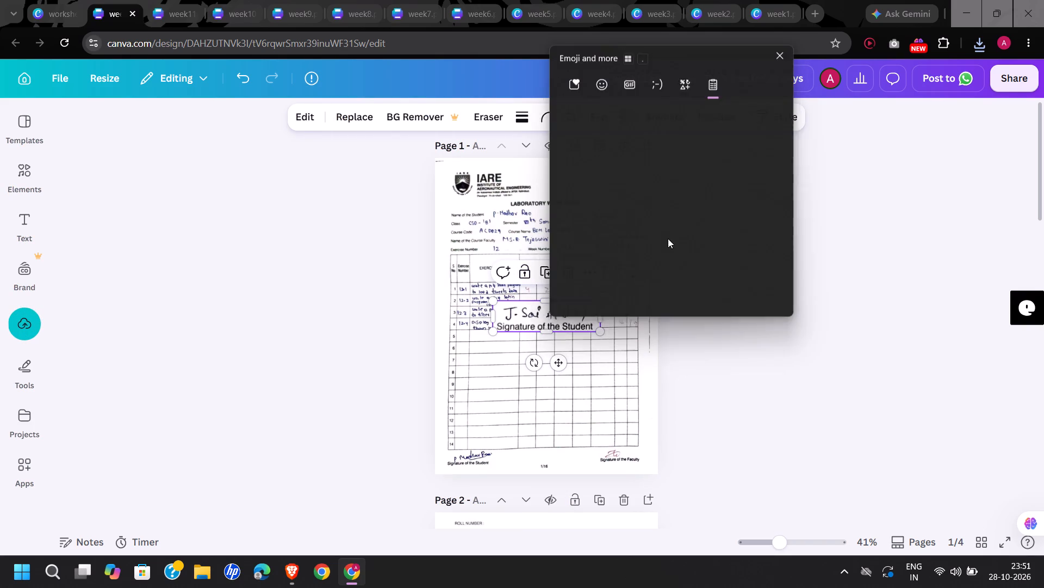
click(690, 262)
key(ctrl+v)
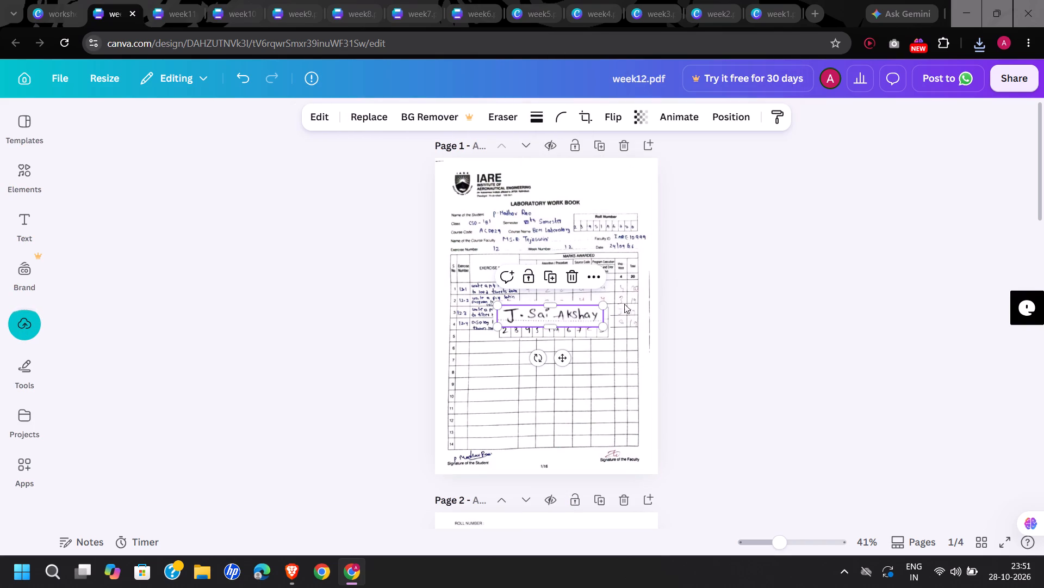
Spread out the stacked snips: name near the Name of the Student line, roll number over the marks table header, signature at the student signature line.
click(555, 317)
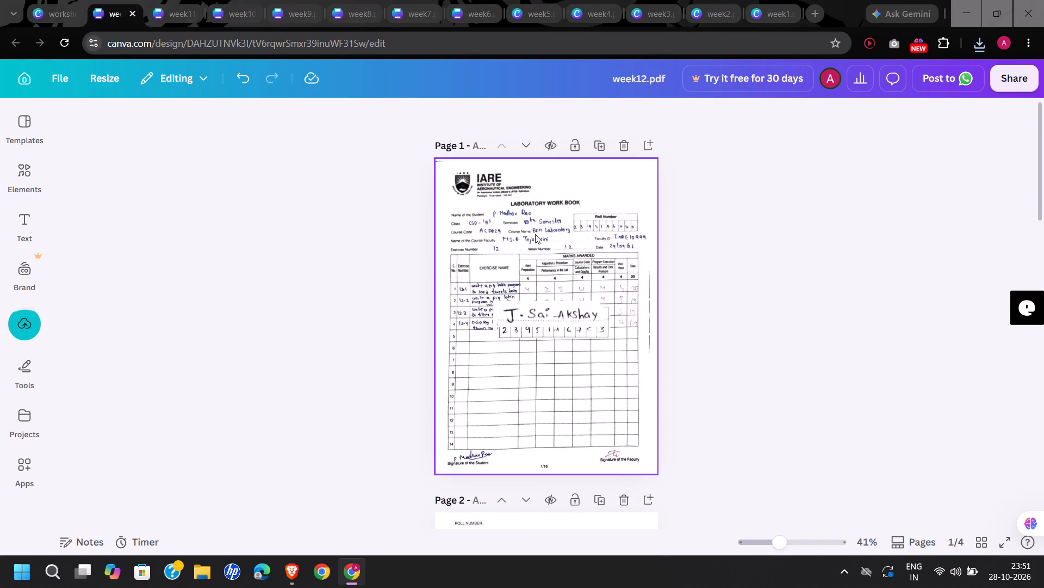
drag(554, 312, 530, 224)
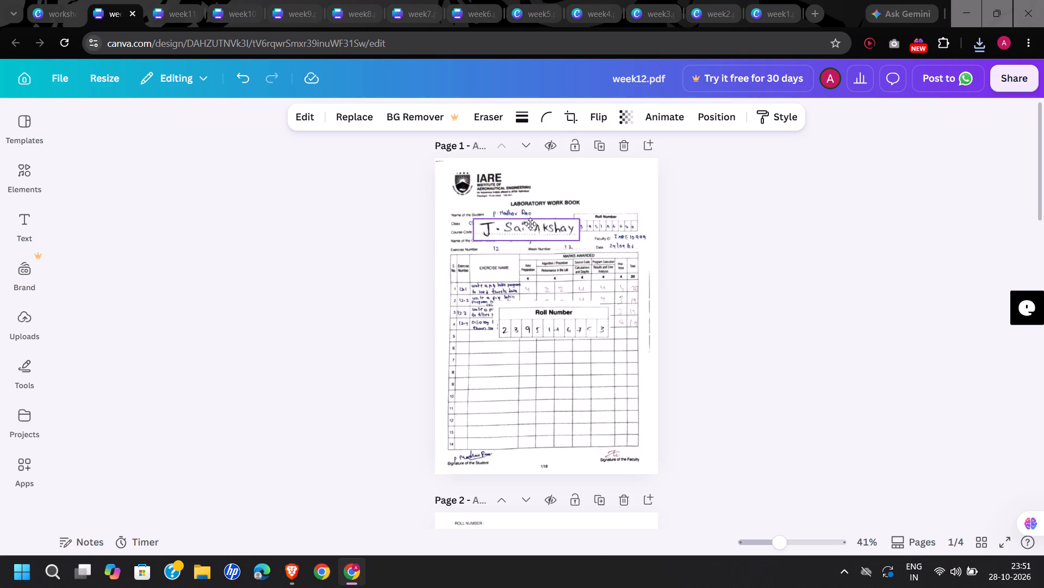
drag(530, 224, 524, 211)
drag(563, 327, 573, 275)
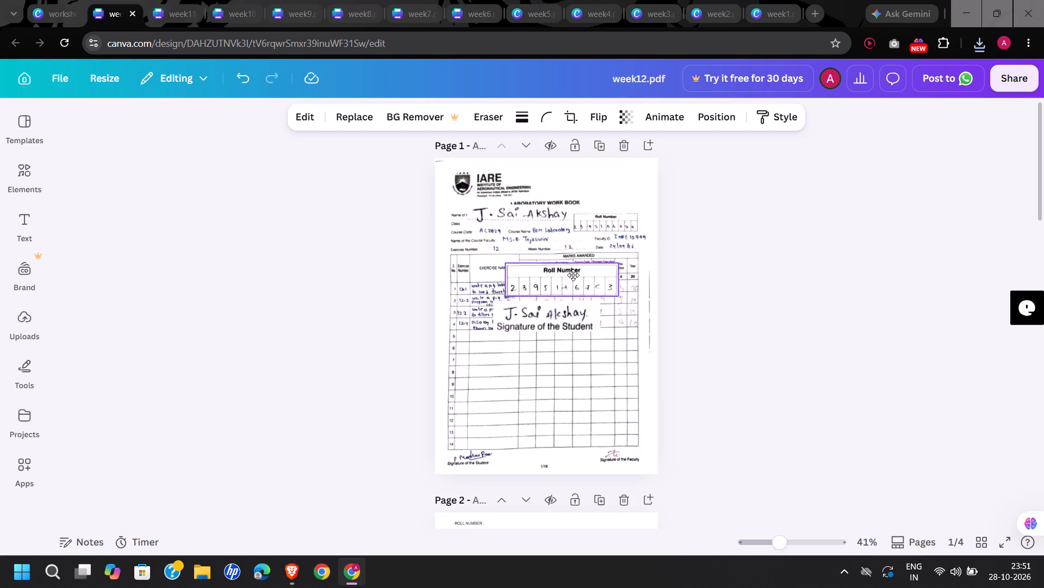
drag(573, 275, 575, 268)
drag(513, 318, 467, 455)
Shrink the name snip to about 3.9 by 0.8 and place it over the handwritten name on the Name of the Student line.
scroll(484, 364, up, 2)
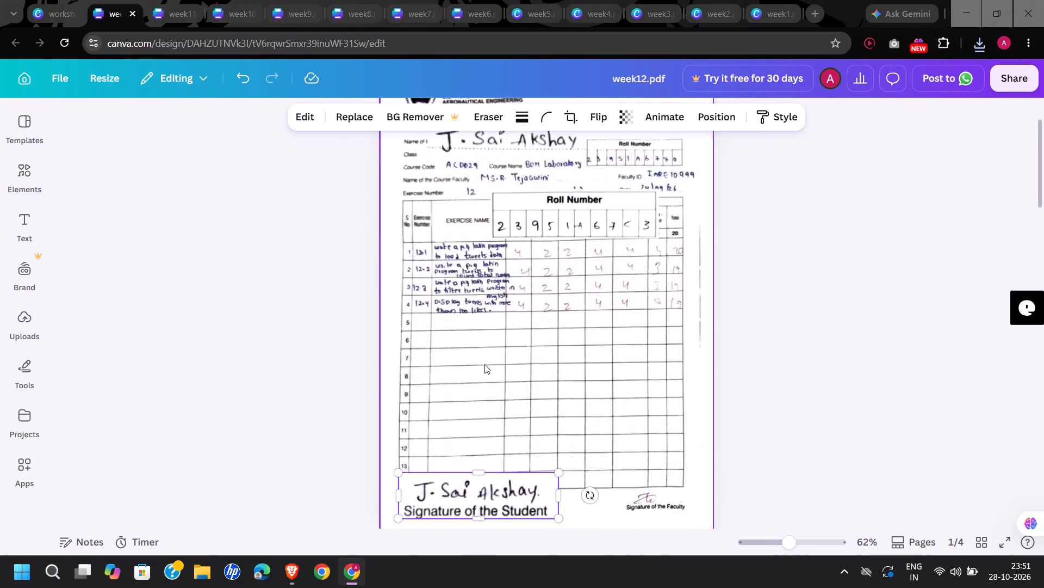
scroll(484, 364, left, 1)
scroll(484, 364, up, 5)
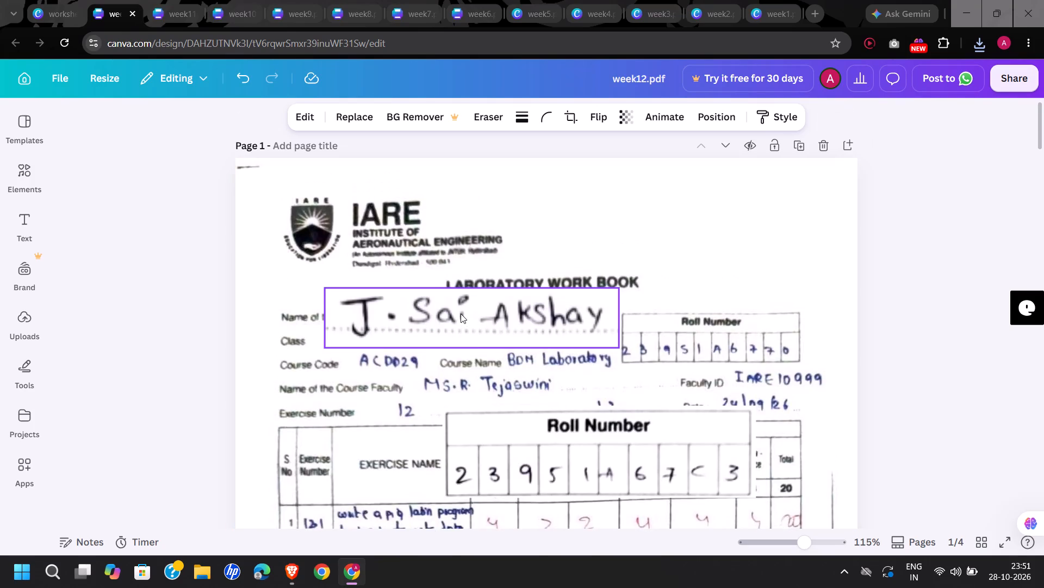
click(461, 314)
drag(461, 314, 526, 268)
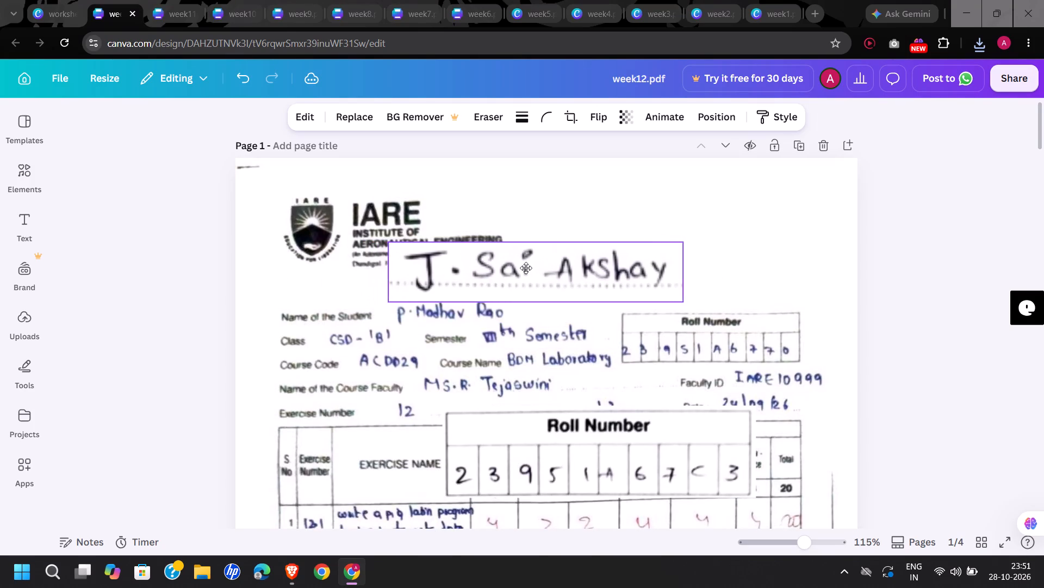
drag(526, 268, 533, 268)
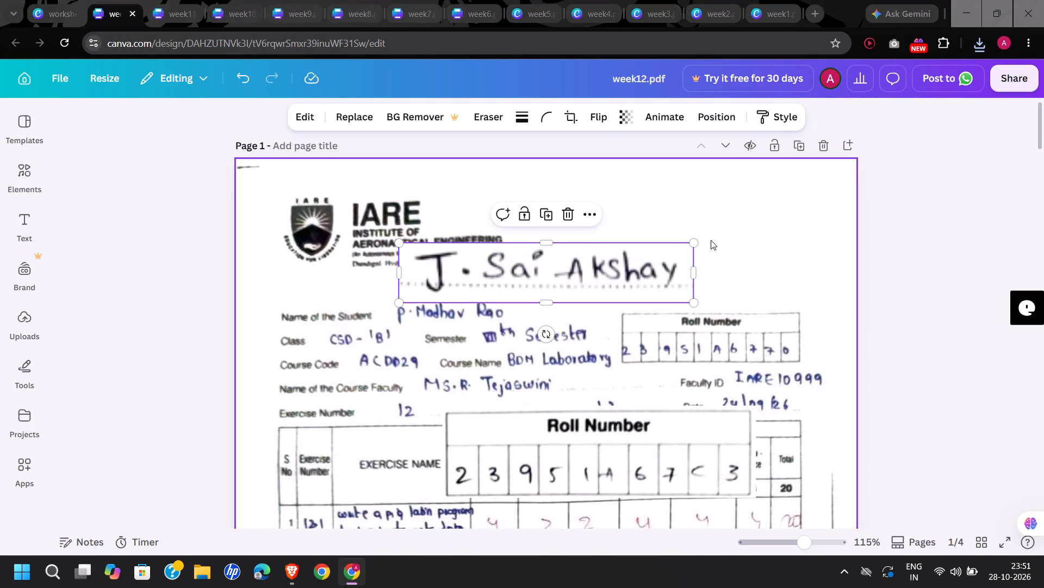
drag(693, 244, 515, 265)
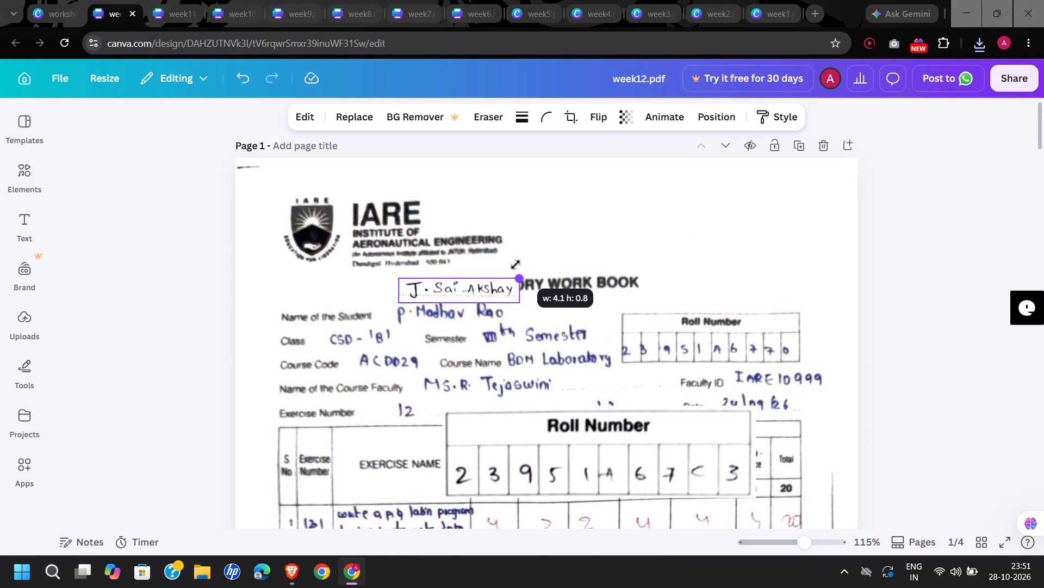
drag(515, 265, 511, 261)
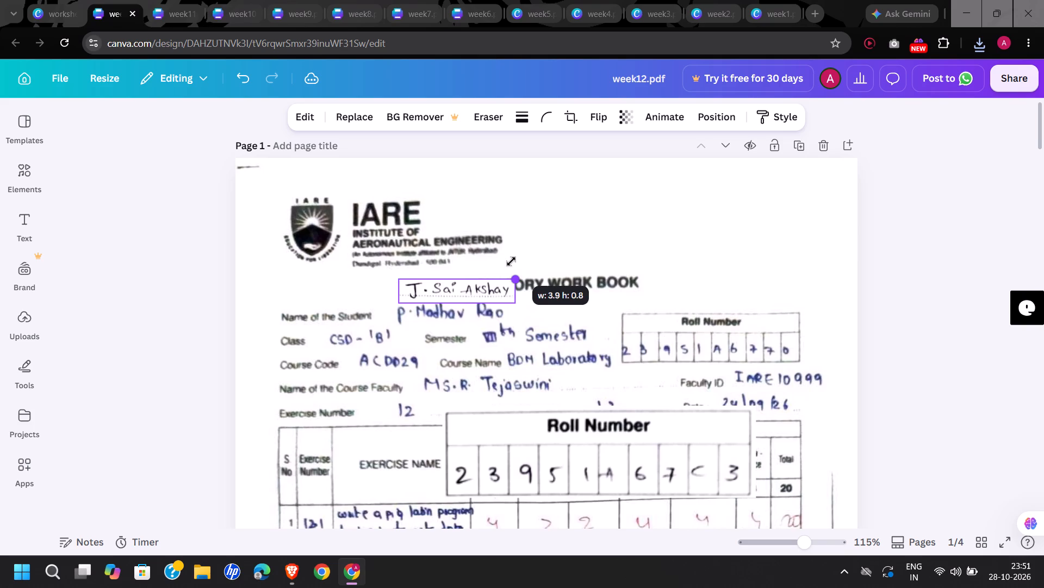
drag(511, 261, 511, 262)
drag(492, 290, 488, 303)
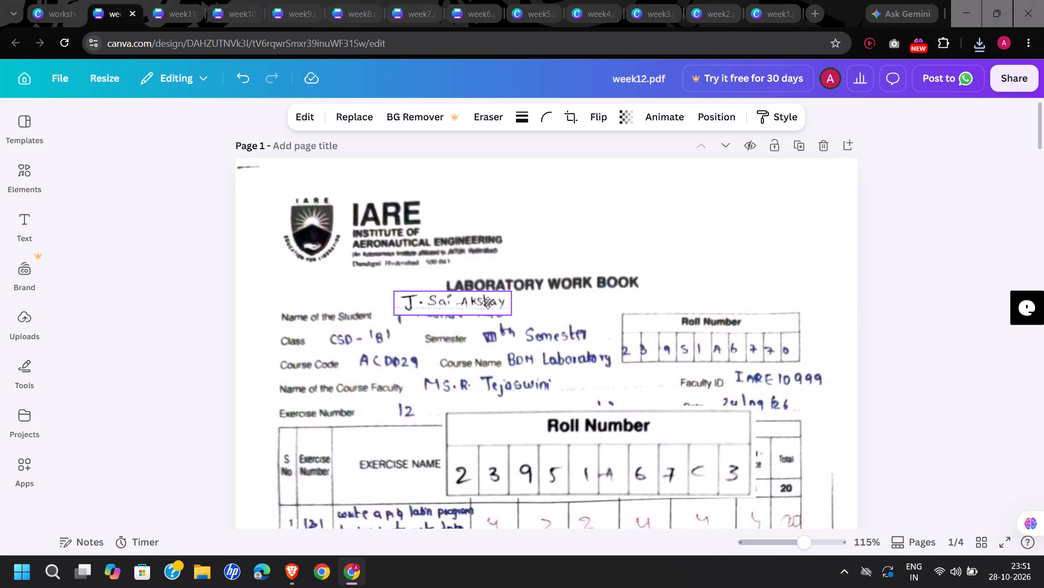
drag(488, 303, 487, 311)
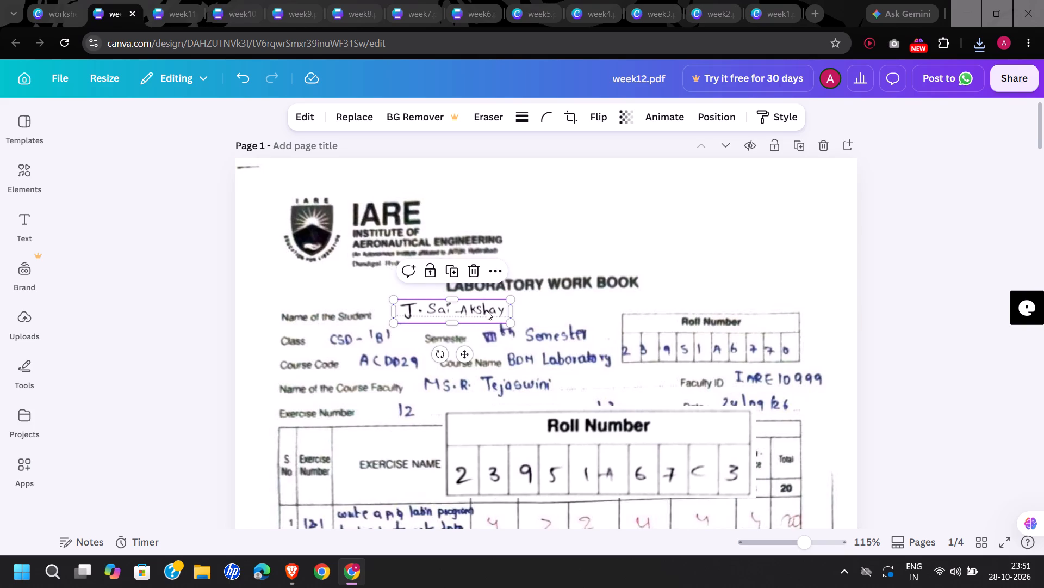
Shrink the roll number snip to about 6.4 by 1.9 and place it over the Roll Number box on page 1.
click(550, 445)
drag(550, 445, 594, 322)
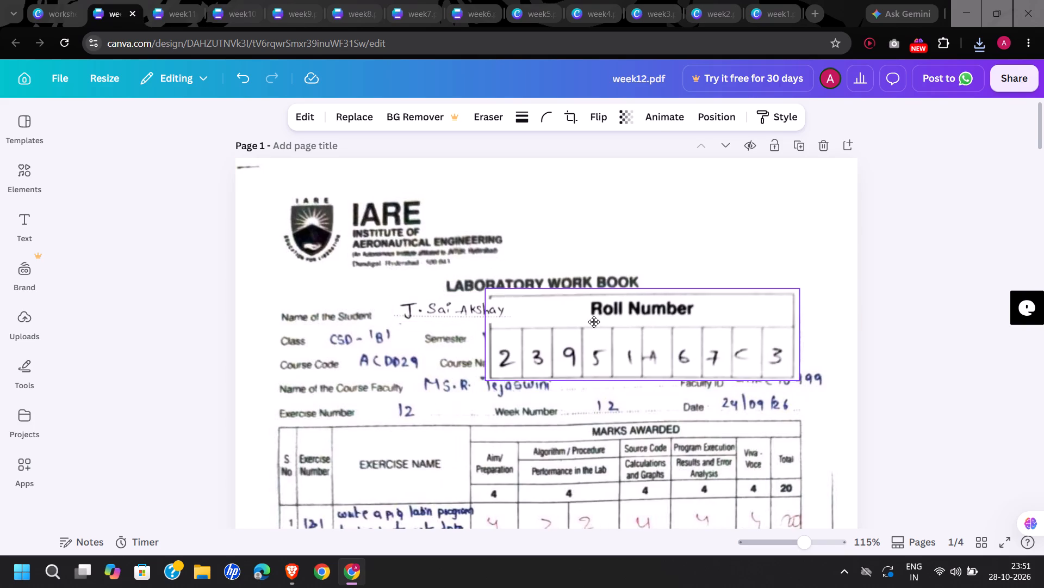
drag(594, 322, 614, 212)
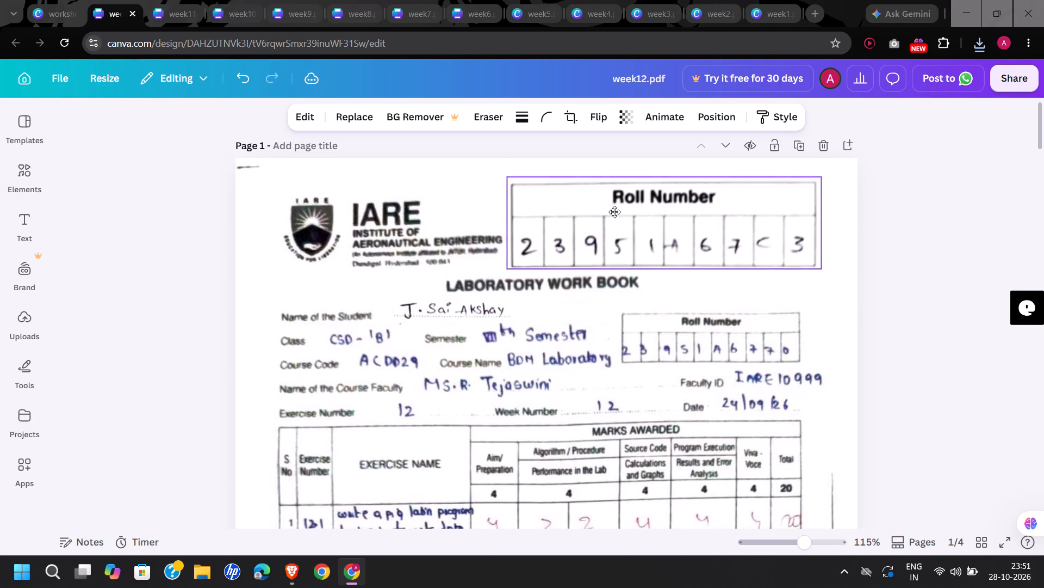
drag(614, 212, 604, 249)
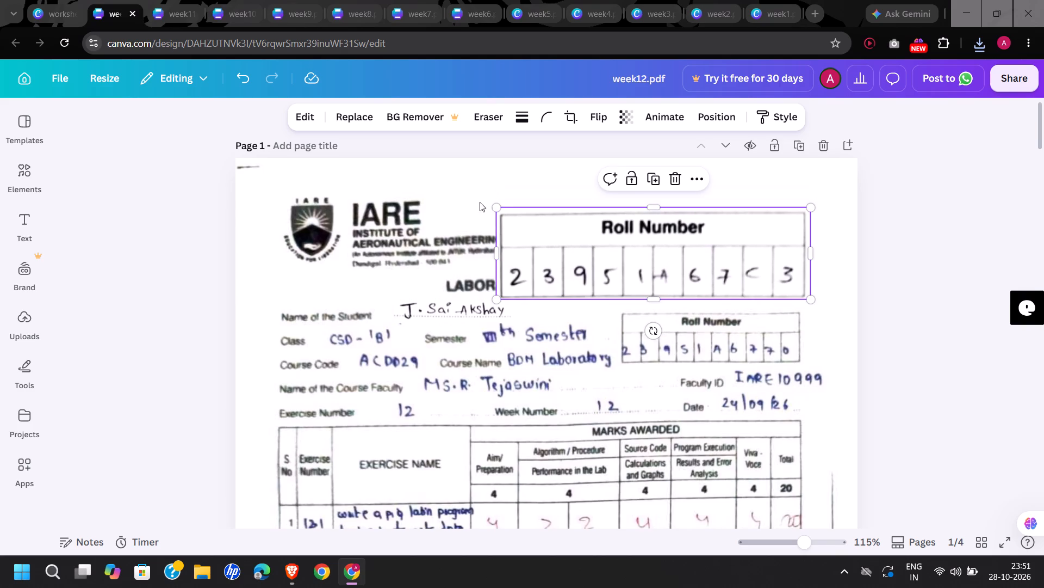
drag(496, 204, 612, 266)
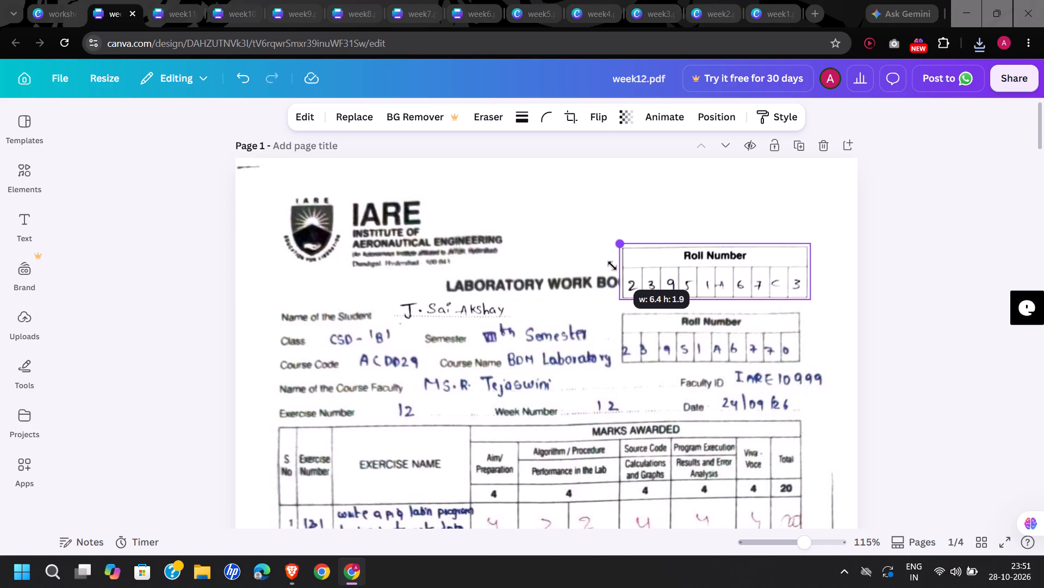
drag(612, 266, 614, 266)
drag(663, 274, 662, 333)
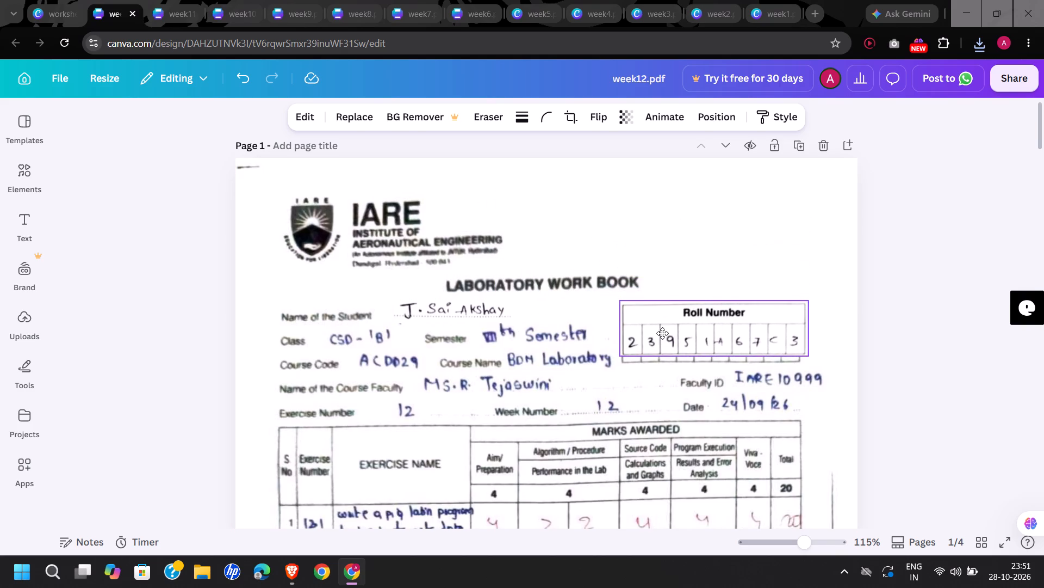
drag(662, 333, 662, 338)
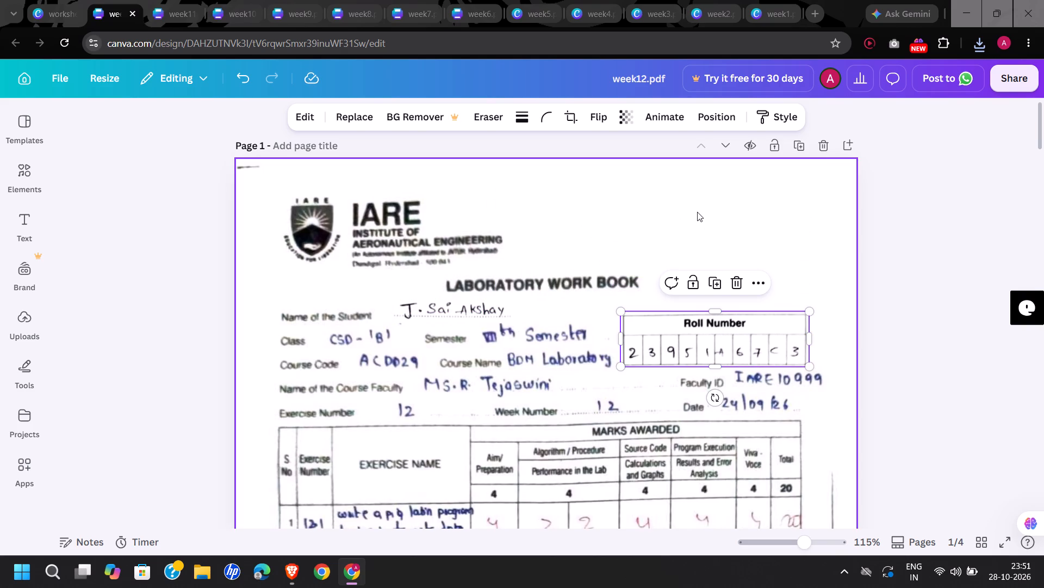
click(697, 212)
Shrink the signature snip and place it over the handwritten signature and Signature of the Student label at the foot of page 1.
scroll(691, 266, down, 6)
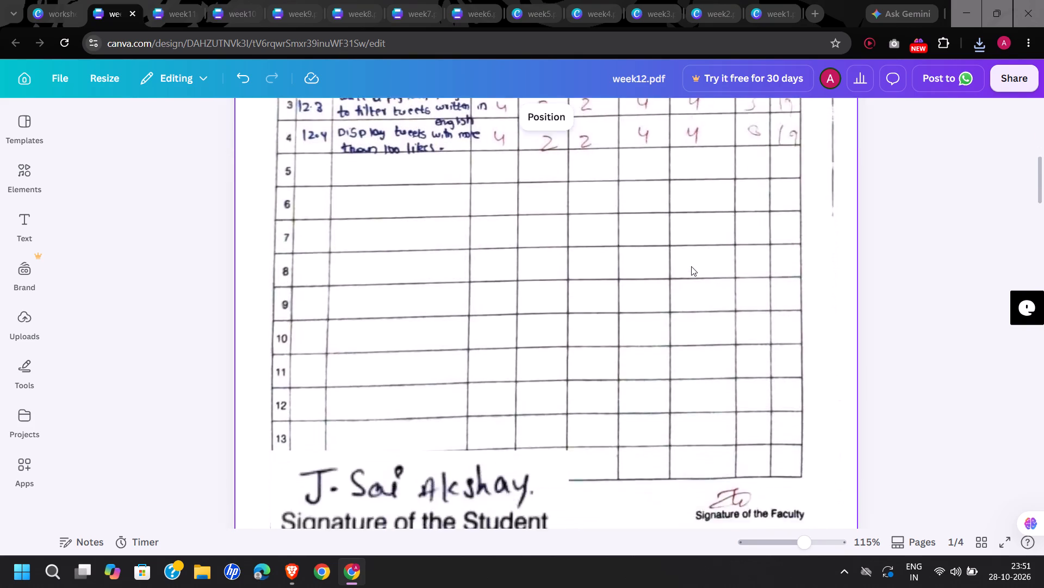
scroll(691, 266, down, 1)
drag(473, 385, 473, 369)
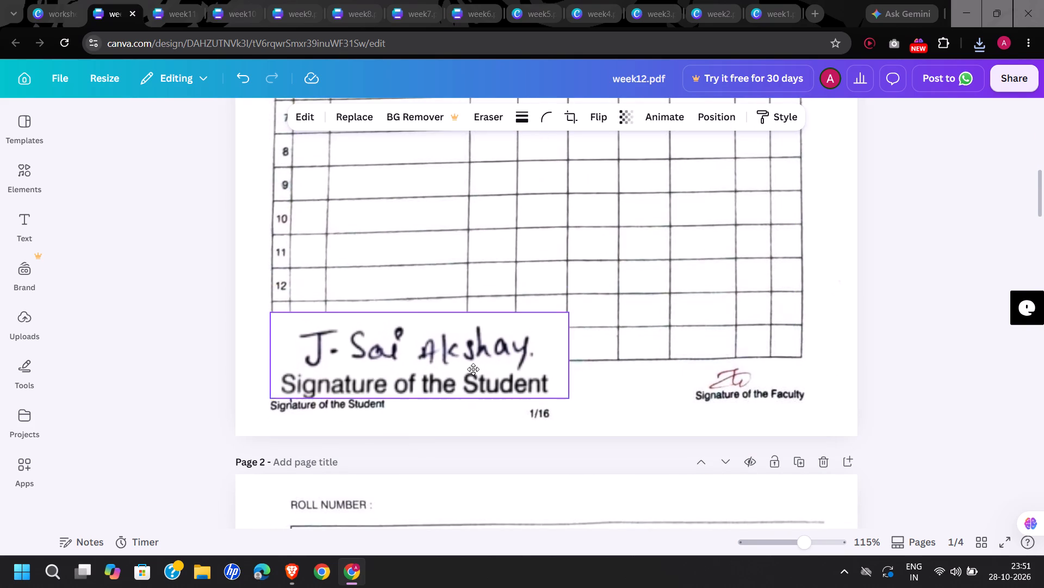
drag(473, 369, 463, 369)
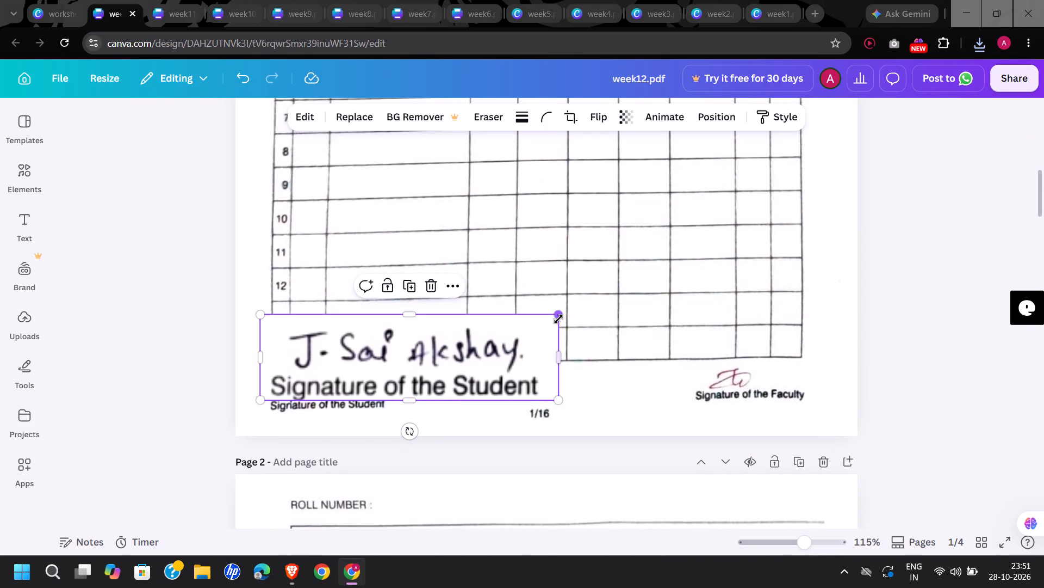
drag(558, 317, 371, 367)
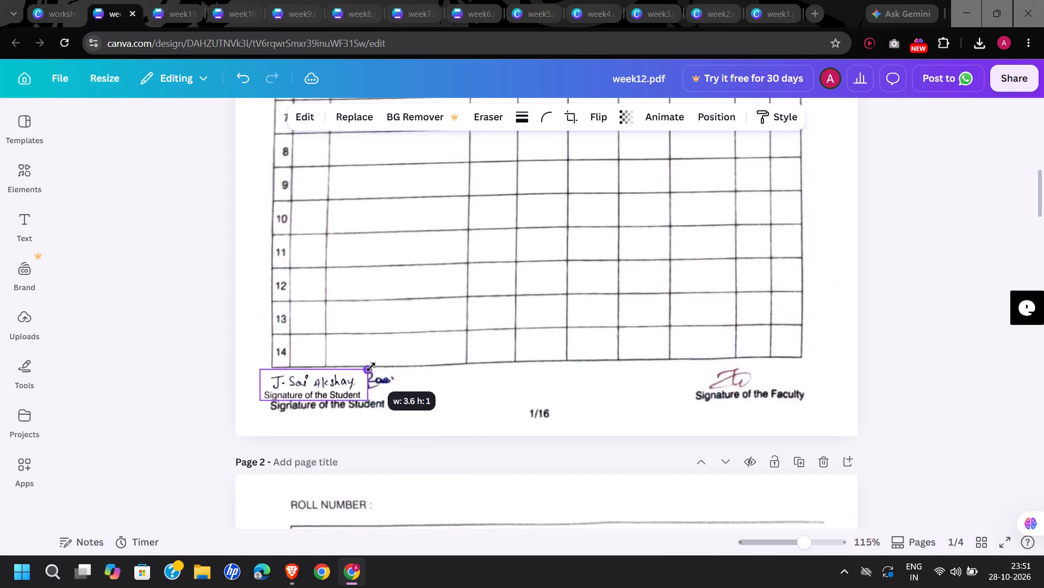
drag(371, 367, 399, 361)
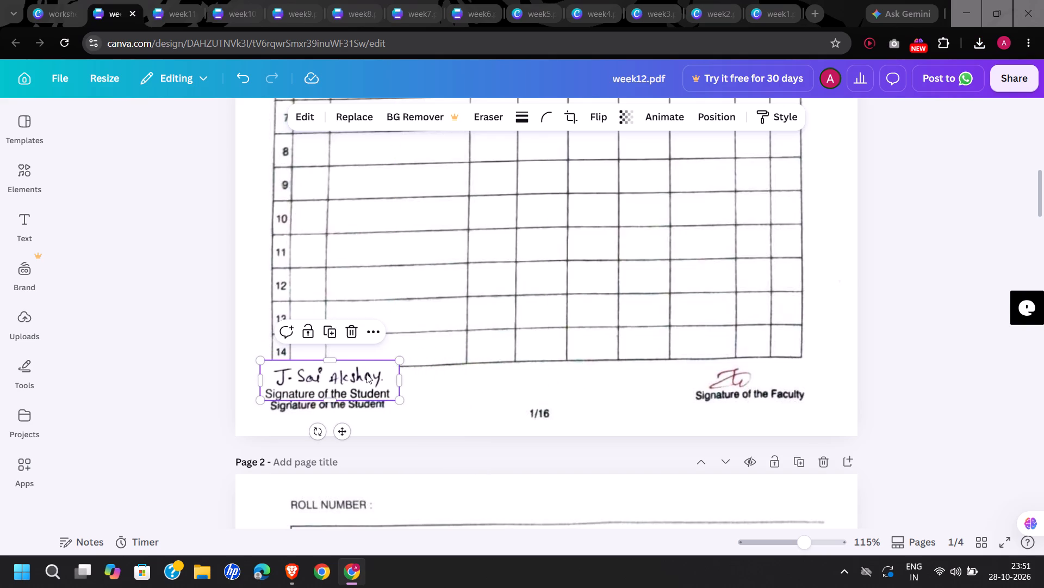
drag(366, 375, 369, 381)
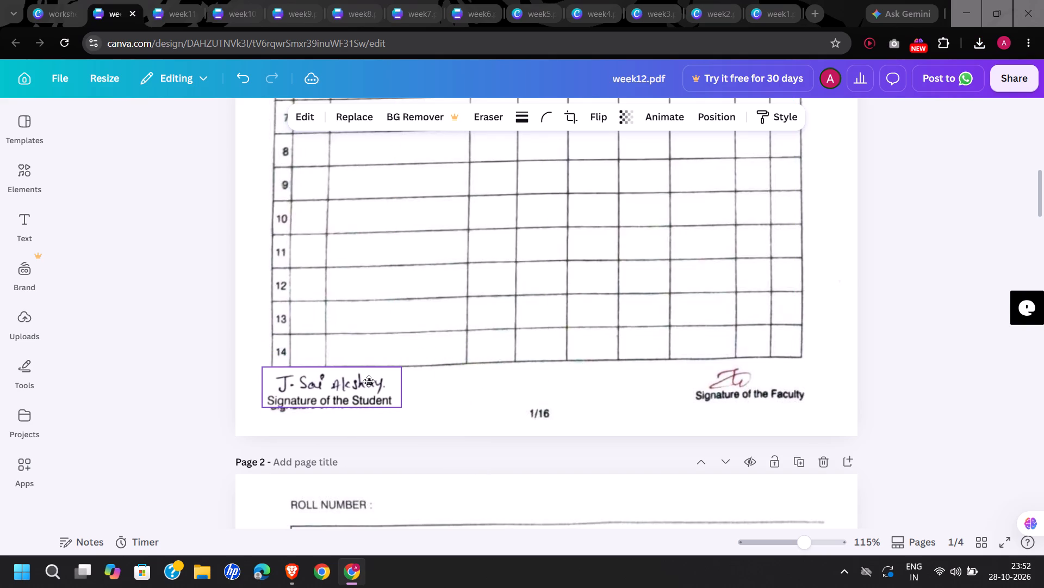
drag(369, 381, 368, 383)
click(485, 346)
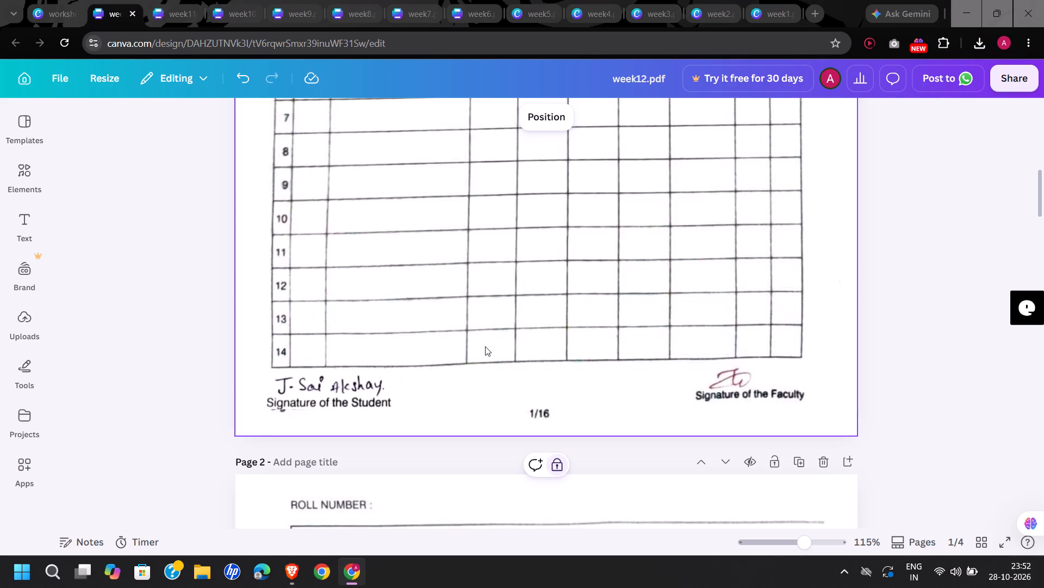
drag(338, 394, 347, 396)
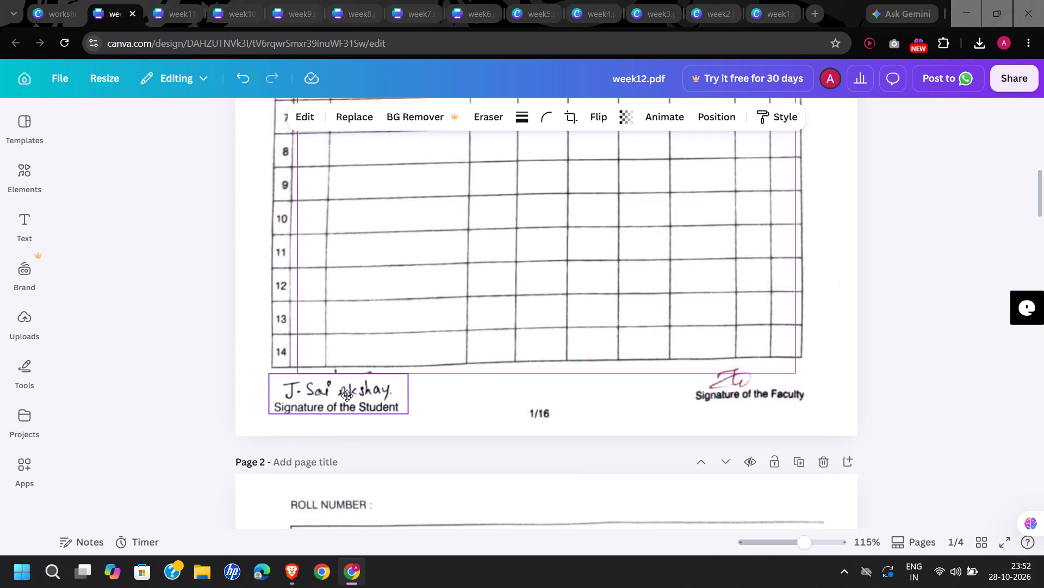
drag(347, 396, 344, 394)
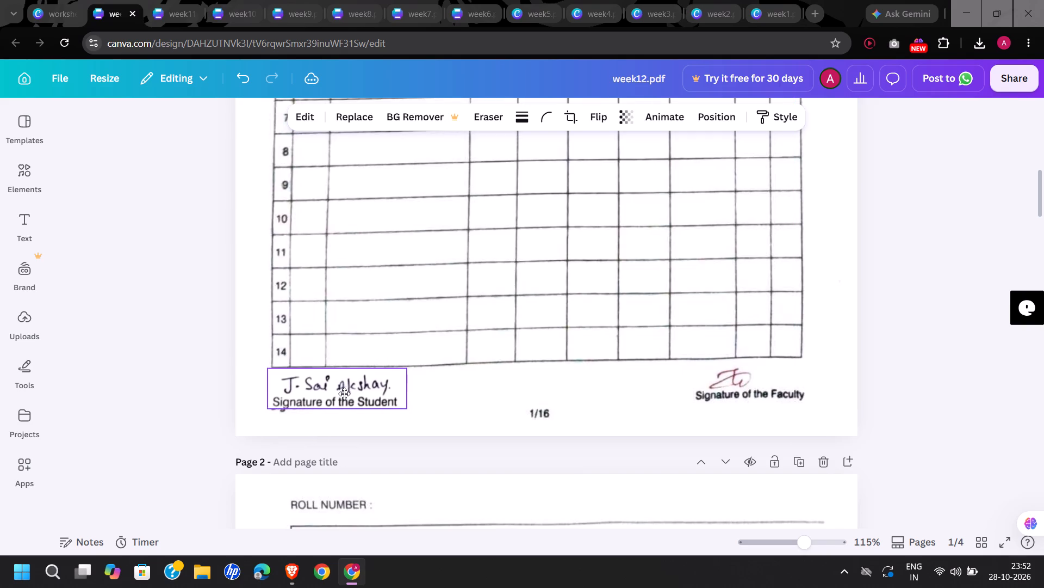
drag(344, 394, 344, 396)
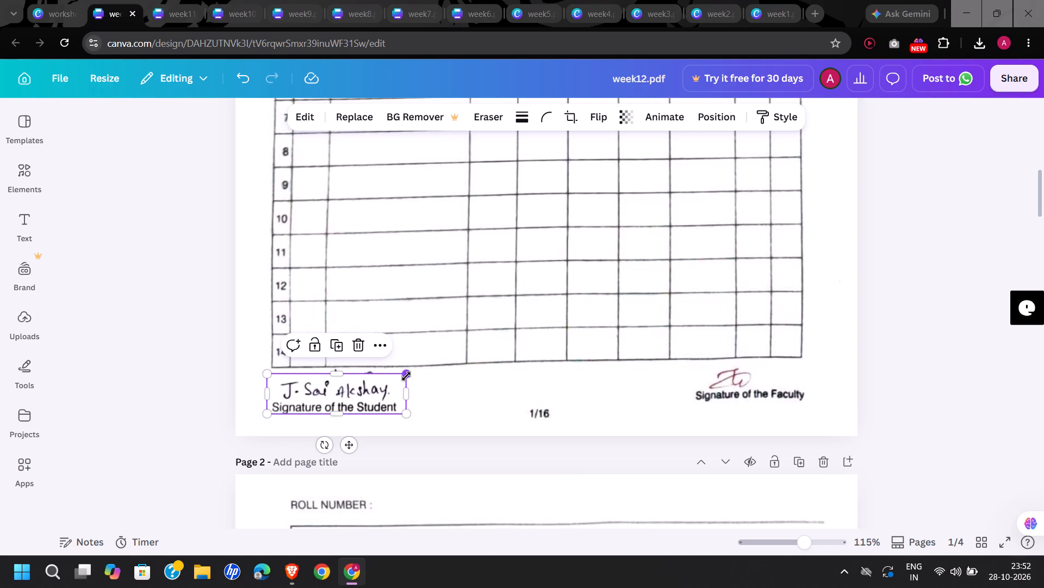
click(406, 376)
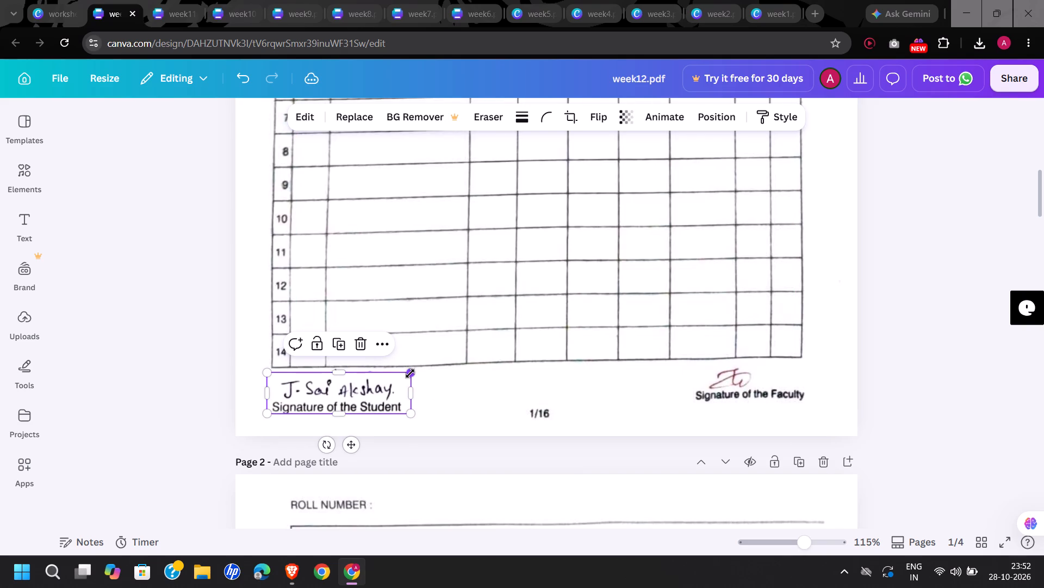
click(410, 373)
click(481, 354)
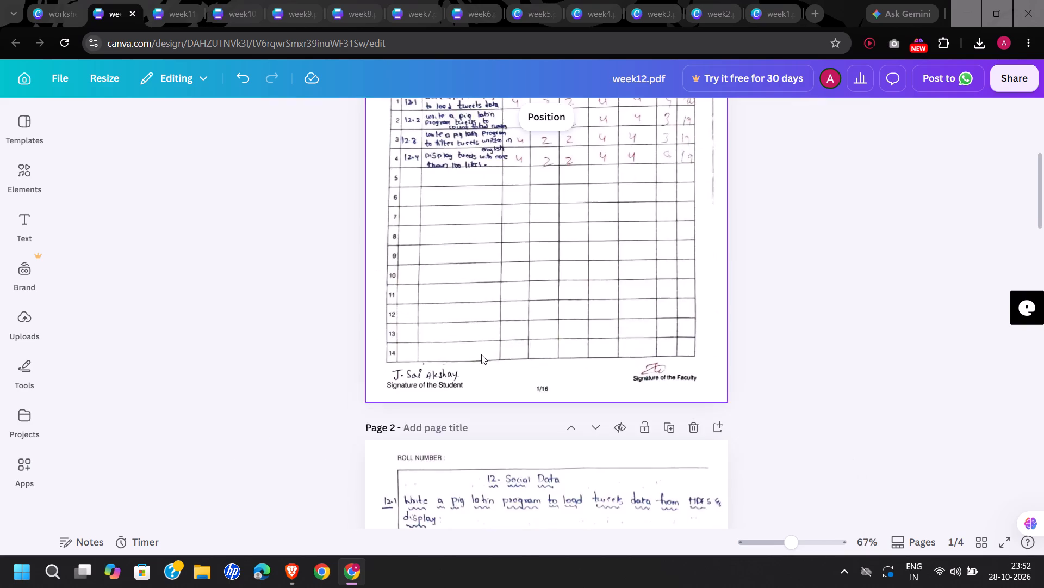
Fine-tune the signature snip on page 1 to about 4.7 by 1.4 and nudge it slightly upward.
scroll(481, 354, up, 2)
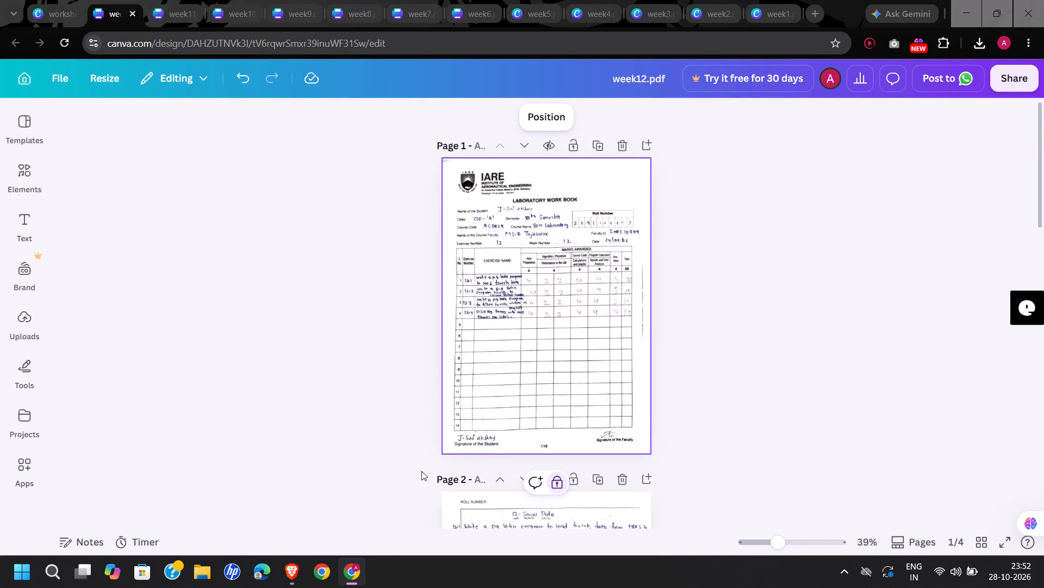
click(476, 438)
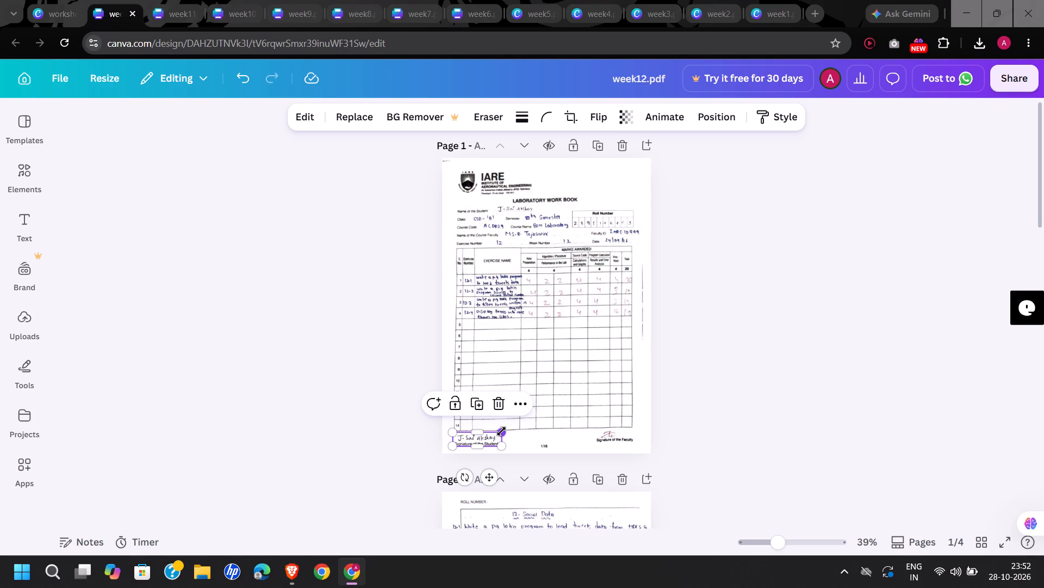
click(502, 431)
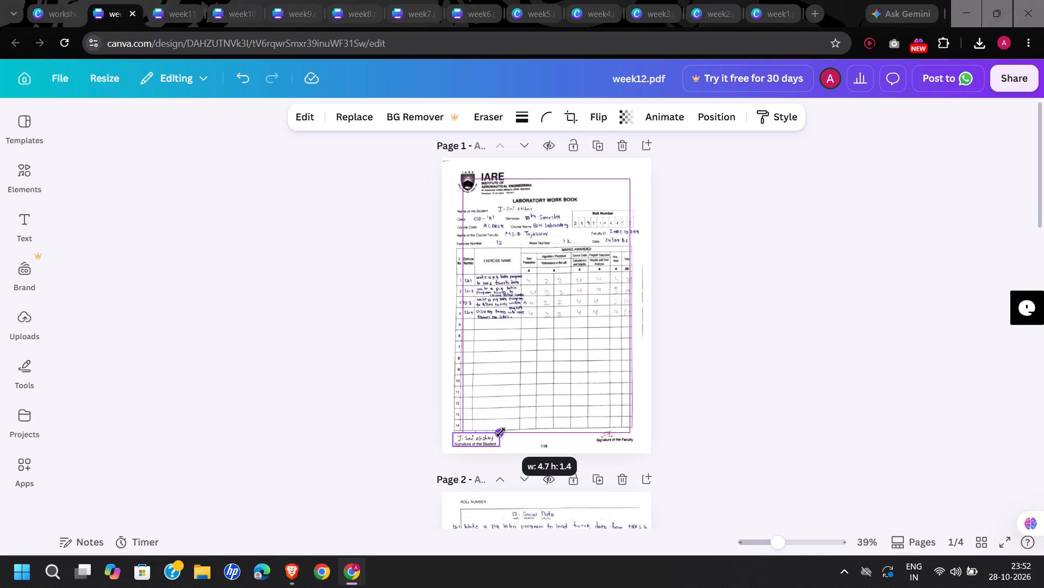
click(767, 352)
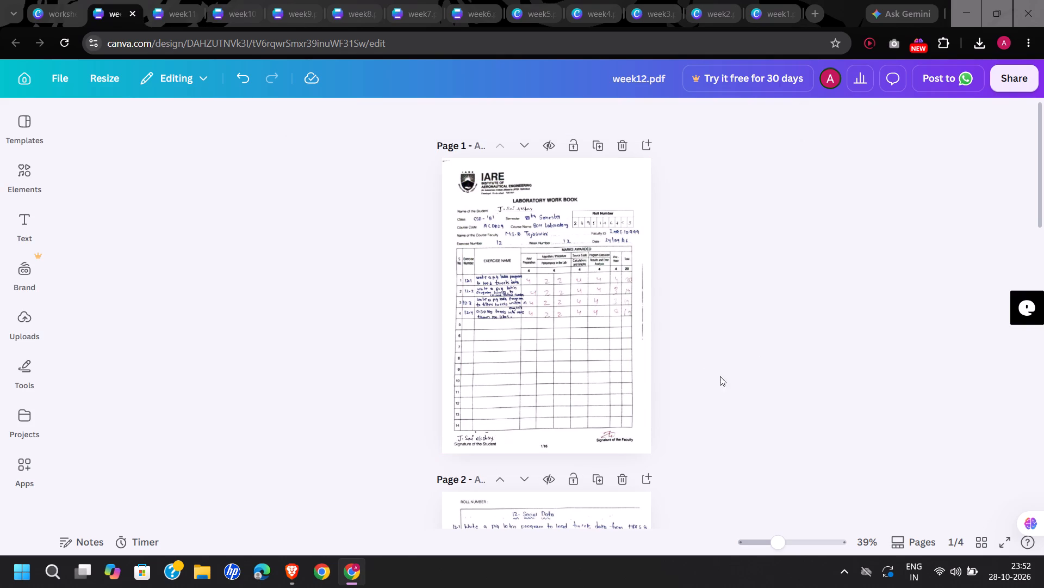
click(492, 440)
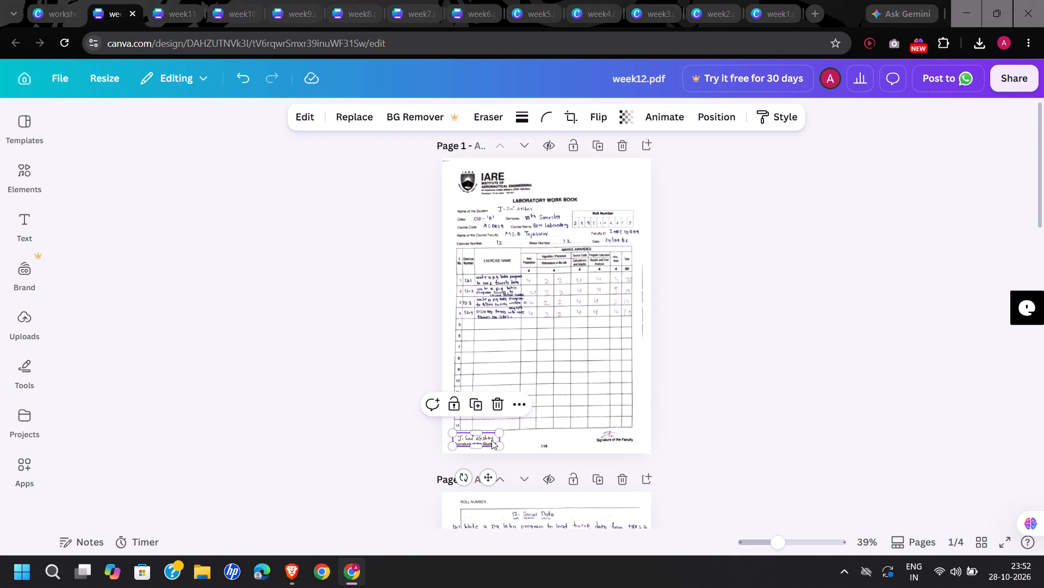
key(Up)
key(Up)
key(Down)
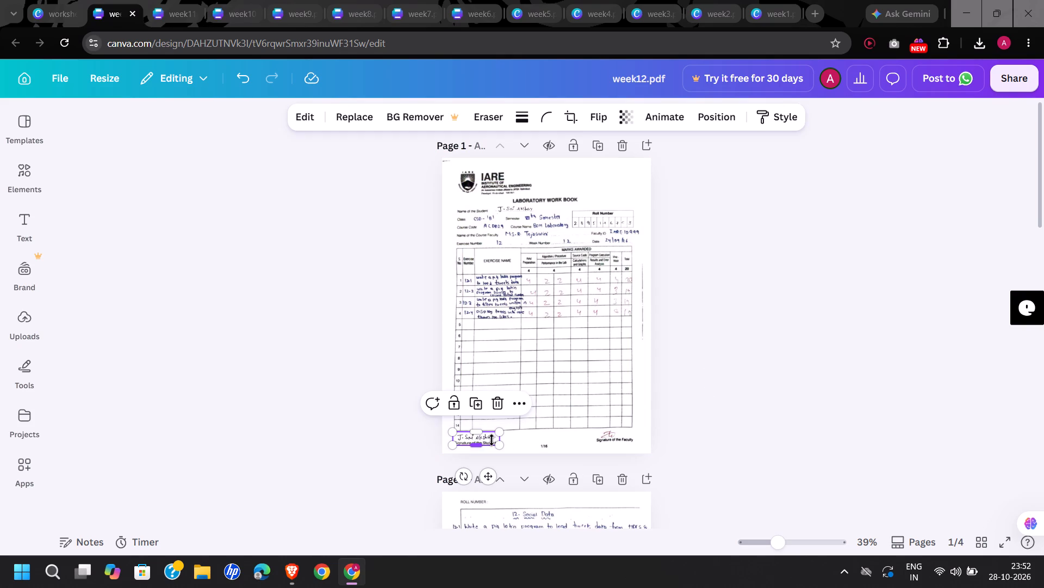
click(814, 386)
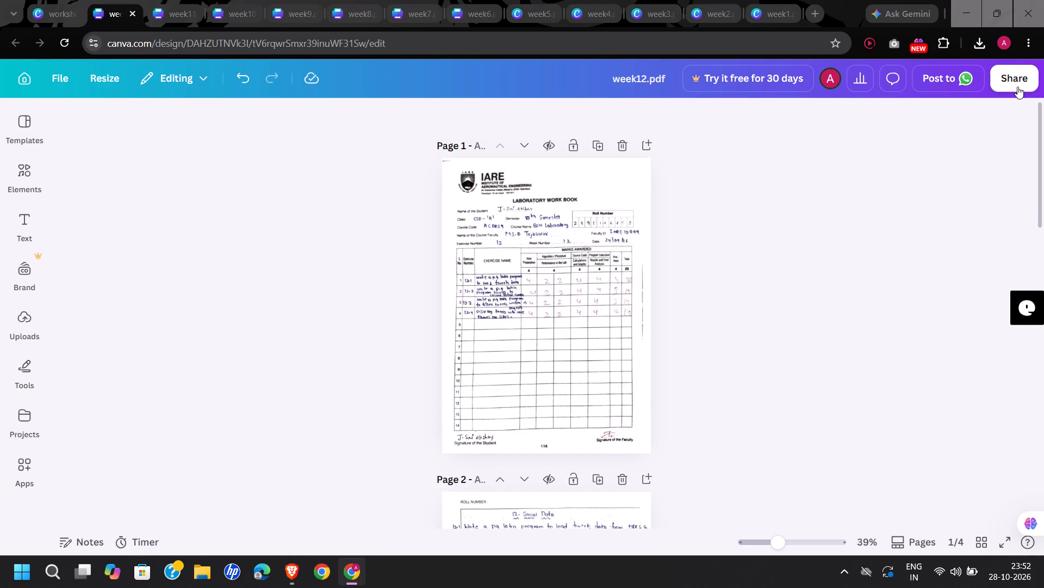
Download all pages of the design as a standard PDF, saved as dbmweek12.pdf in the worksheets folder.
click(1017, 85)
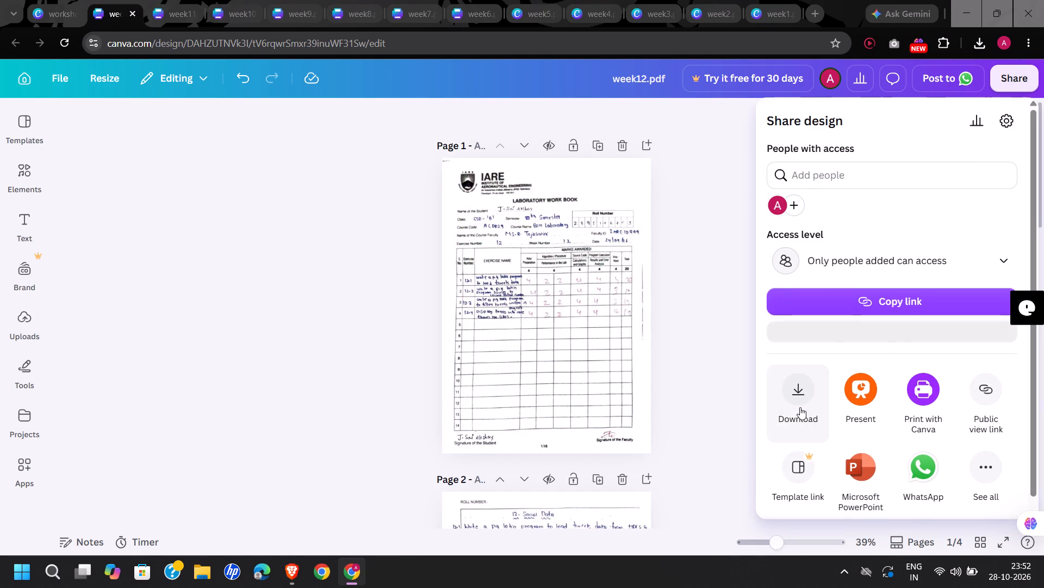
click(800, 407)
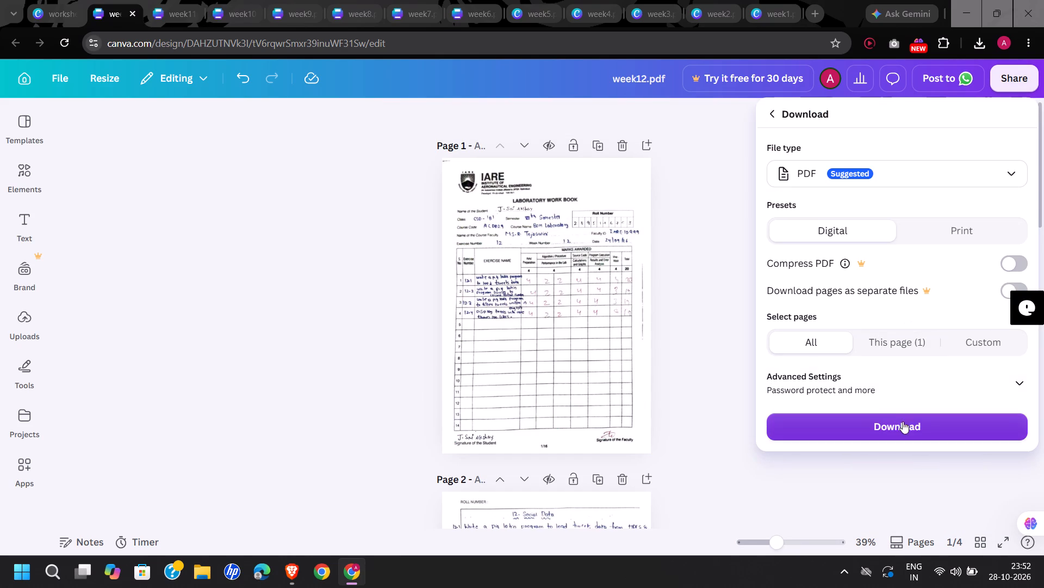
click(896, 423)
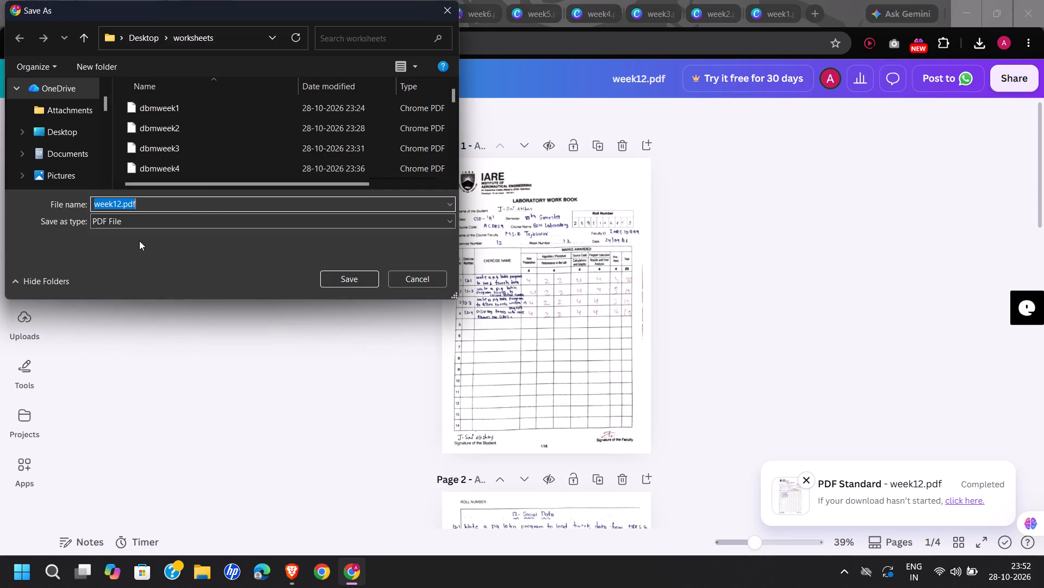
click(90, 201)
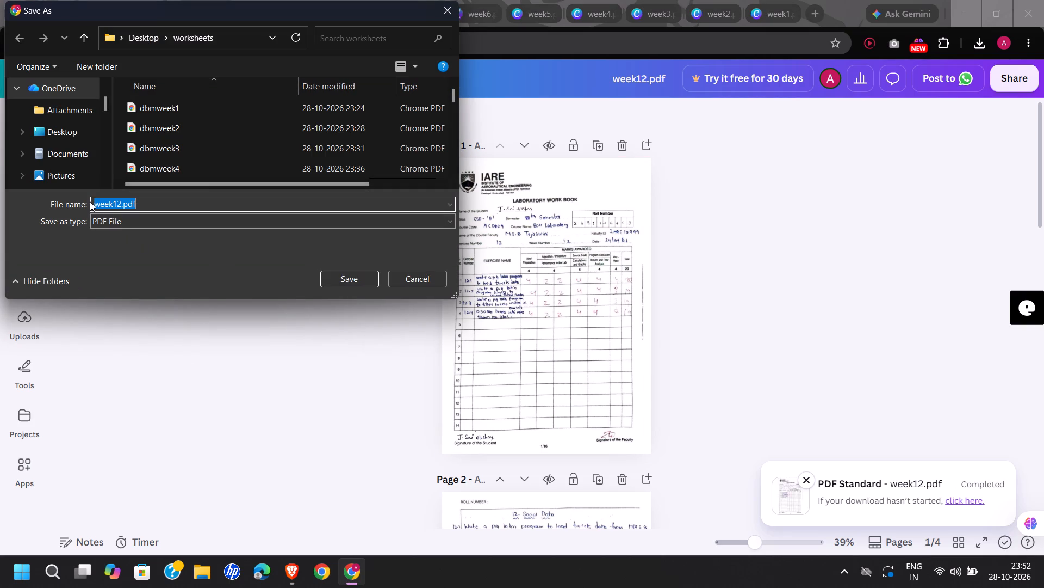
click(92, 204)
text(dbm)
key(Return)
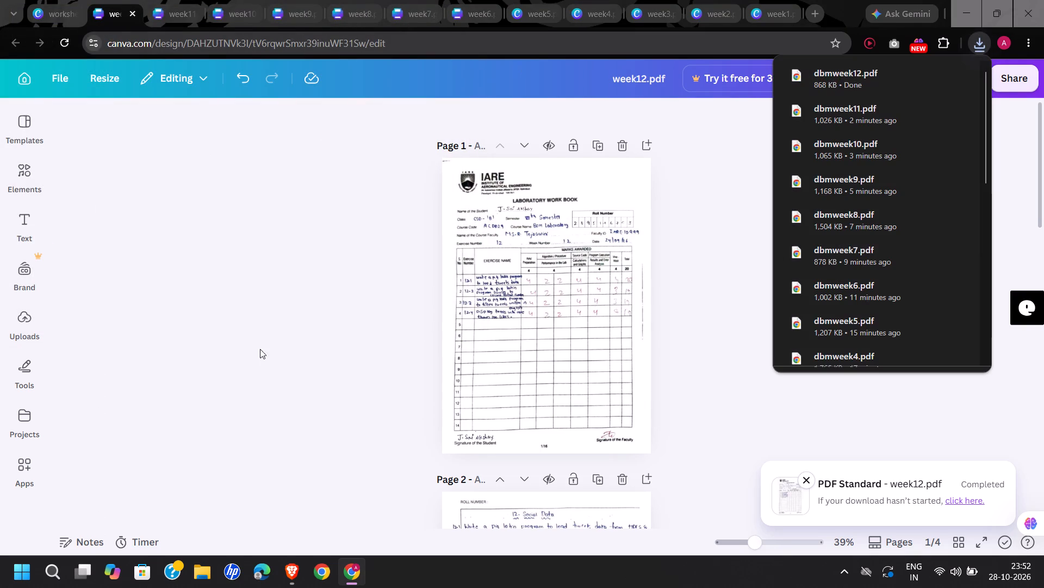
Switch to File Explorer and open the worksheets folder on the Desktop to check the saved PDFs.
click(201, 568)
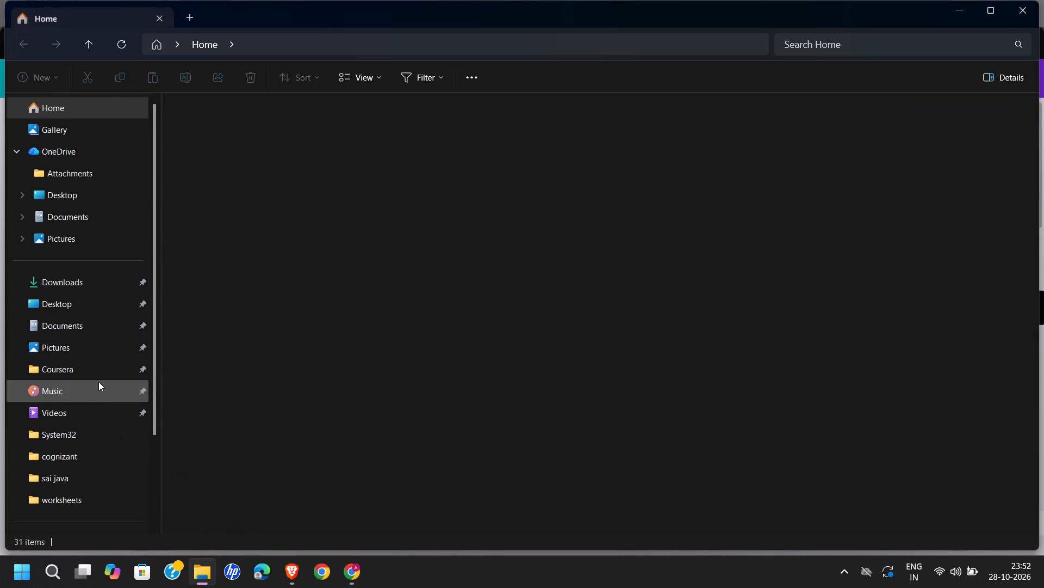
click(88, 279)
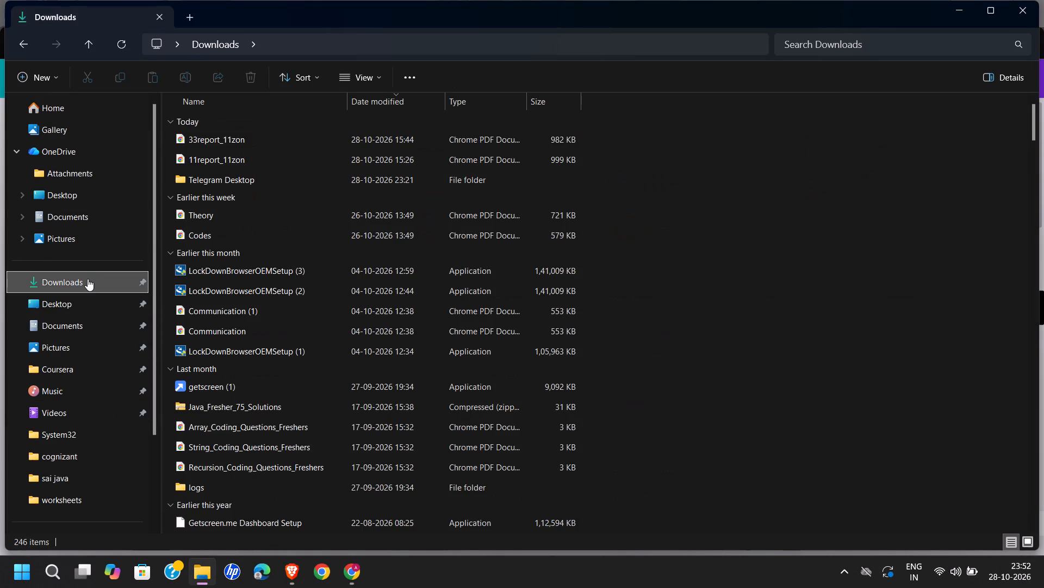
click(83, 199)
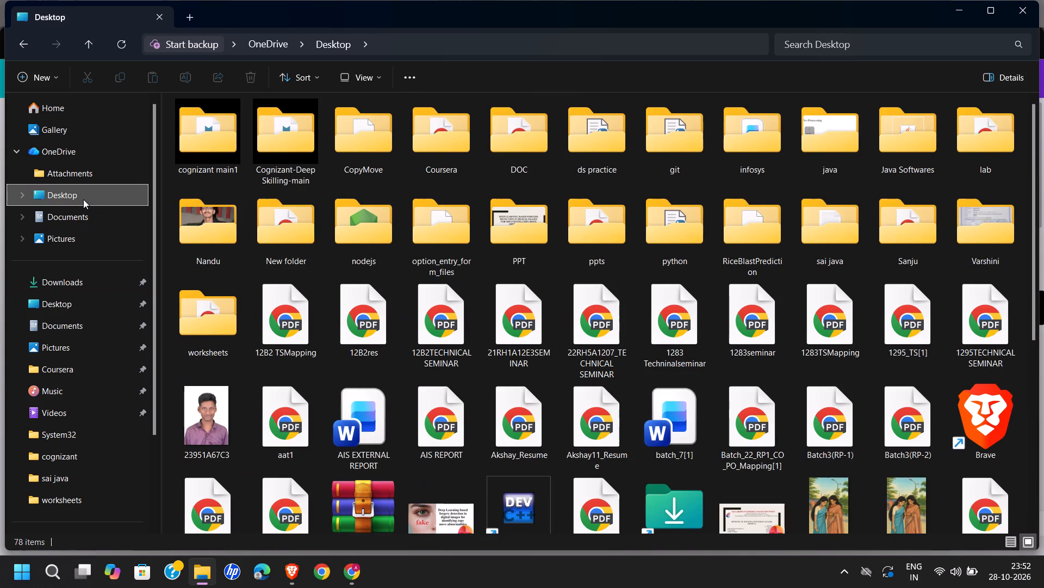
double_click(197, 329)
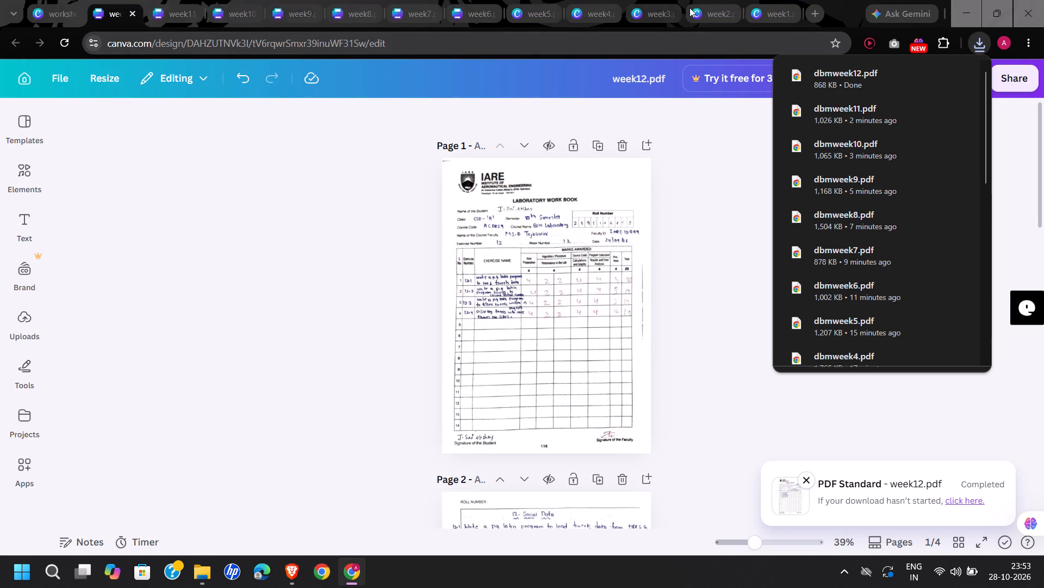
Close the Canva design tabs from week1 back through week8, keeping week9 to week12 open.
click(770, 12)
key(ctrl+w)
key(ctrl+w)
key(ctrl+w)
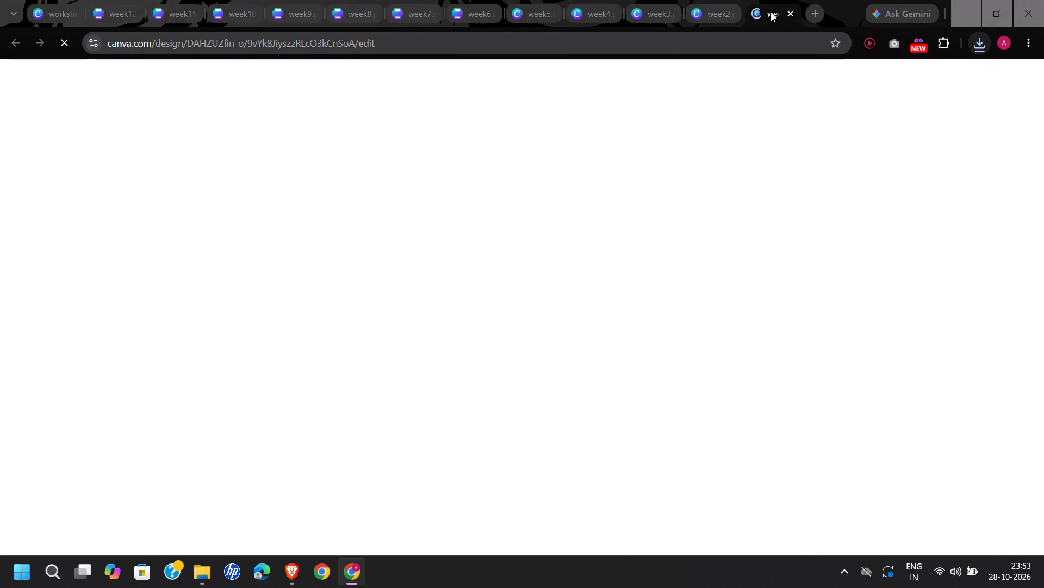
key(ctrl+w)
key(ctrl+w)
key(ctrl+w)
key(ctrl+w)
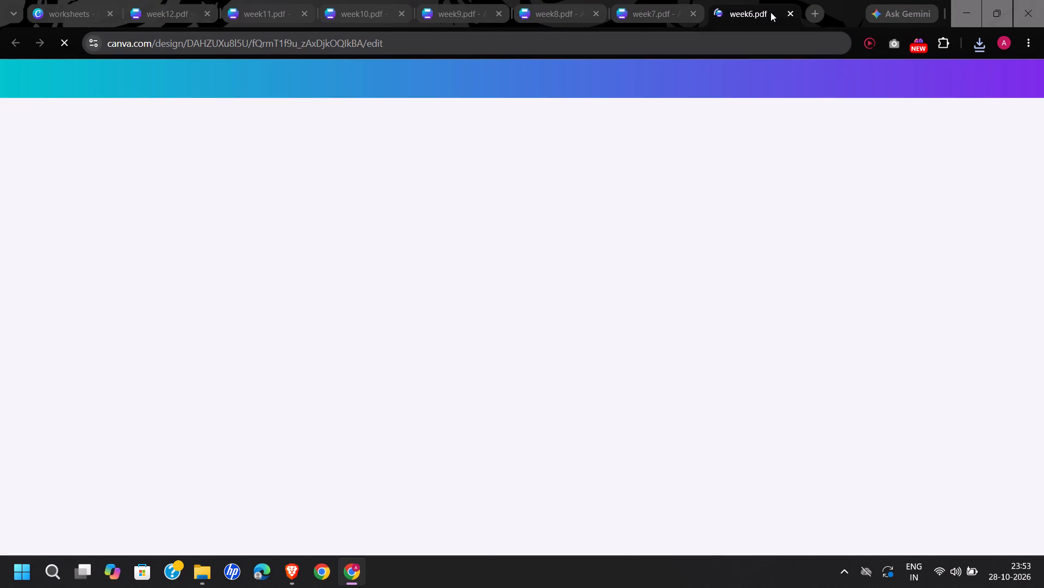
key(ctrl+w)
key(ctrl+w)
key(ctrl+w)
key(ctrl+w)
key(ctrl+w)
key(ctrl+w)
key(ctrl+w)
key(ctrl+w)
key(ctrl+w)
key(ctrl+w)
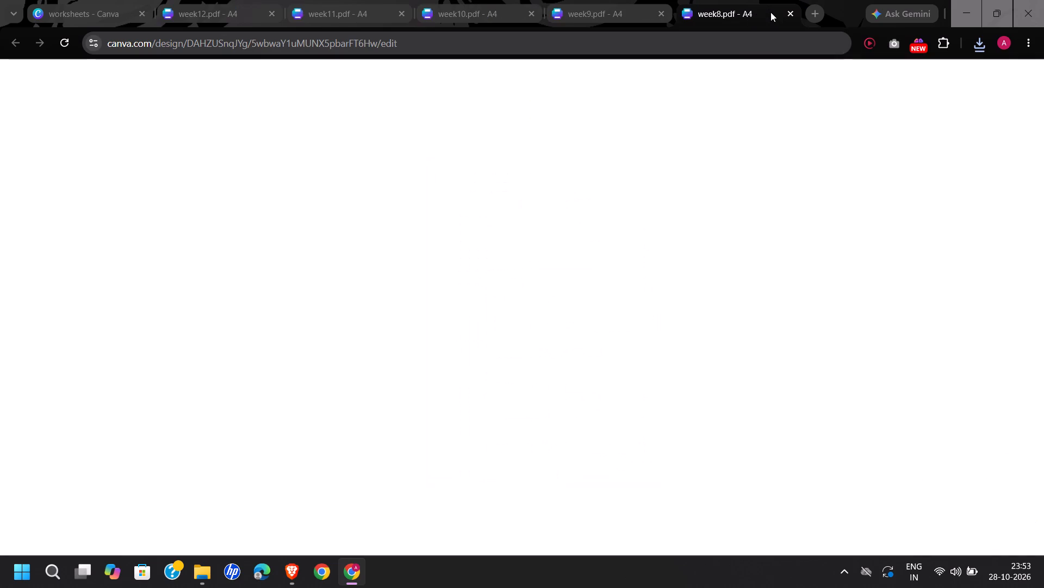
key(ctrl+w)
Search the web for 11zon in a new tab and open its Compress PDF tool.
click(815, 17)
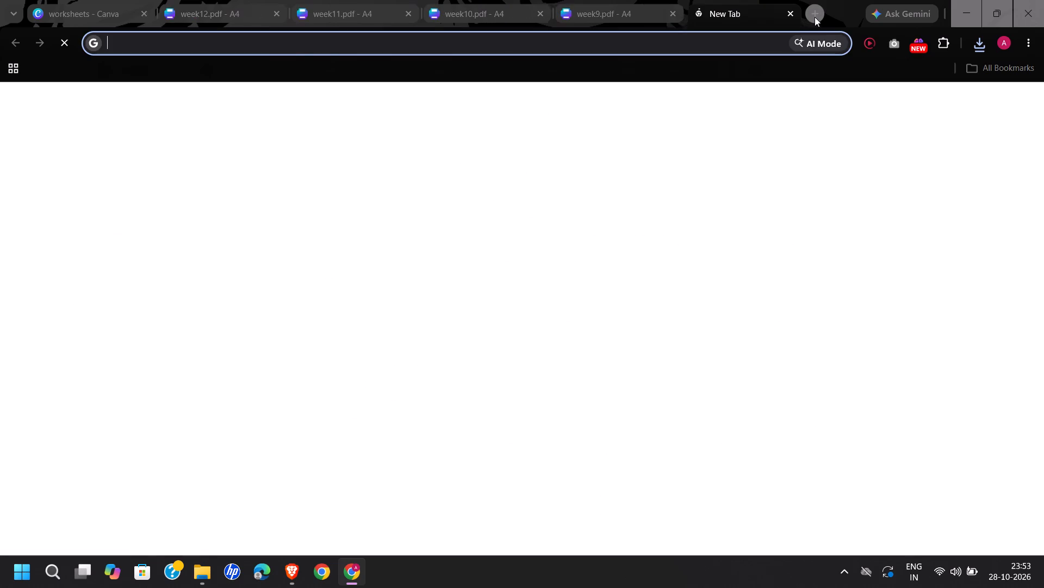
text(11)
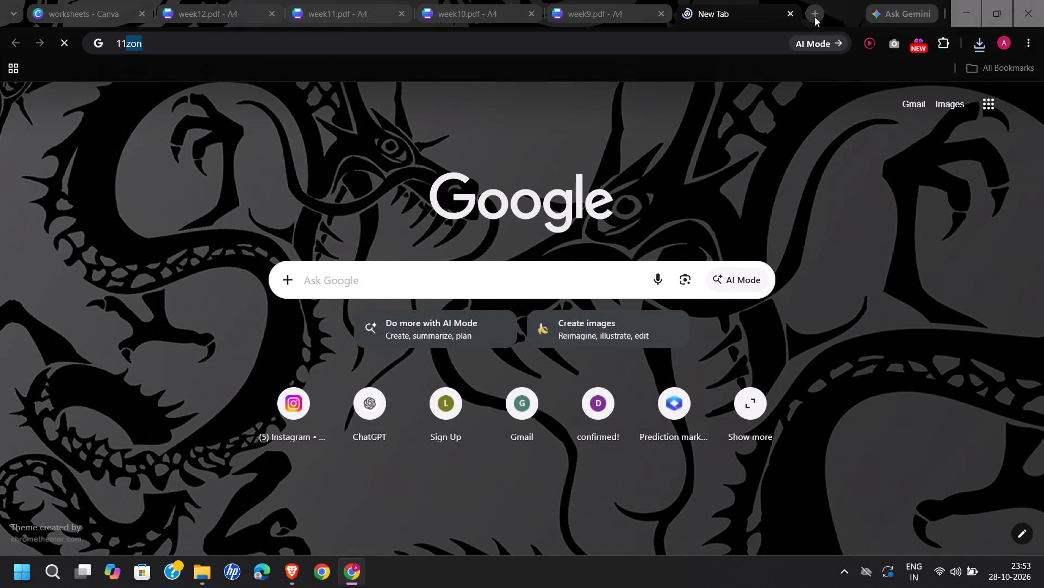
key(Return)
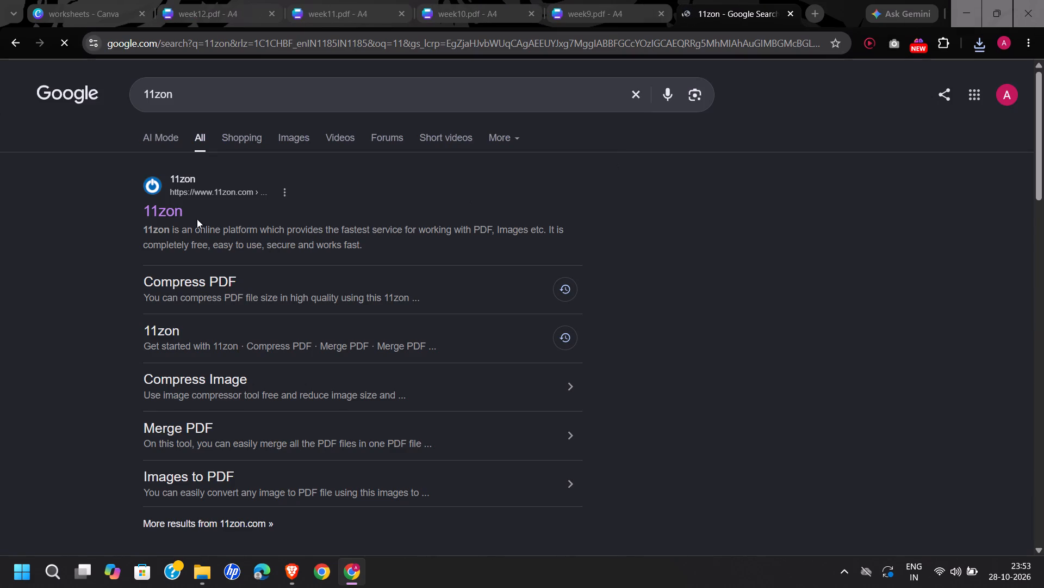
click(188, 285)
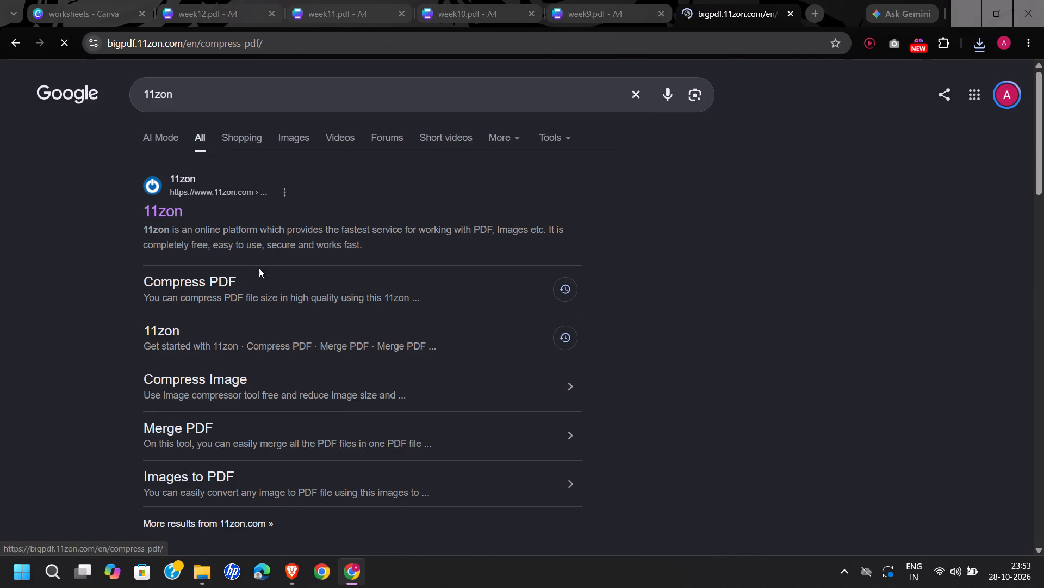
Load dbmweek1 to dbmweek6 and dbmweek8 to dbmweek11 from the worksheets folder into the PDF compressor.
click(484, 331)
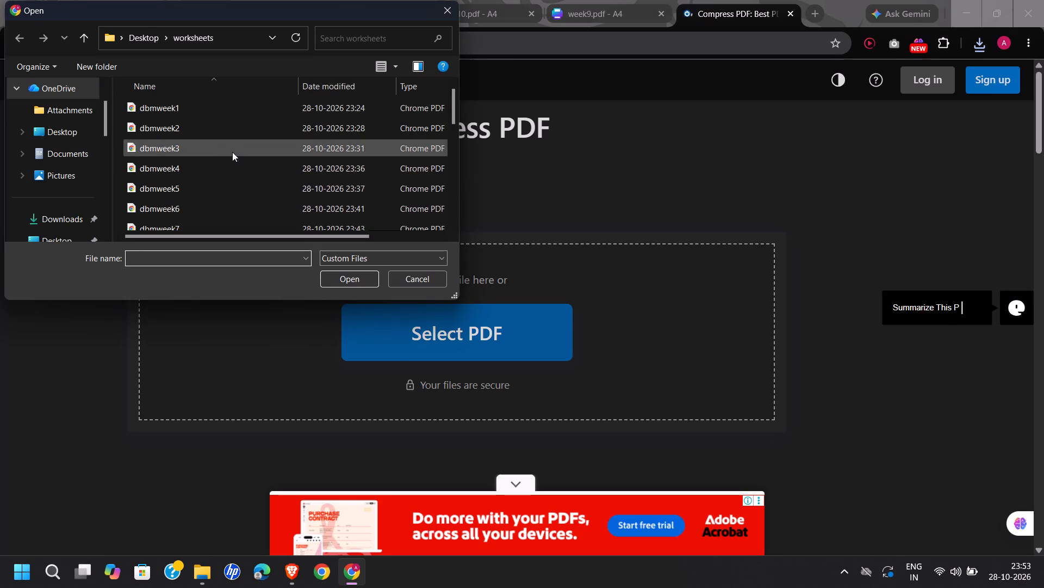
key(Tab)
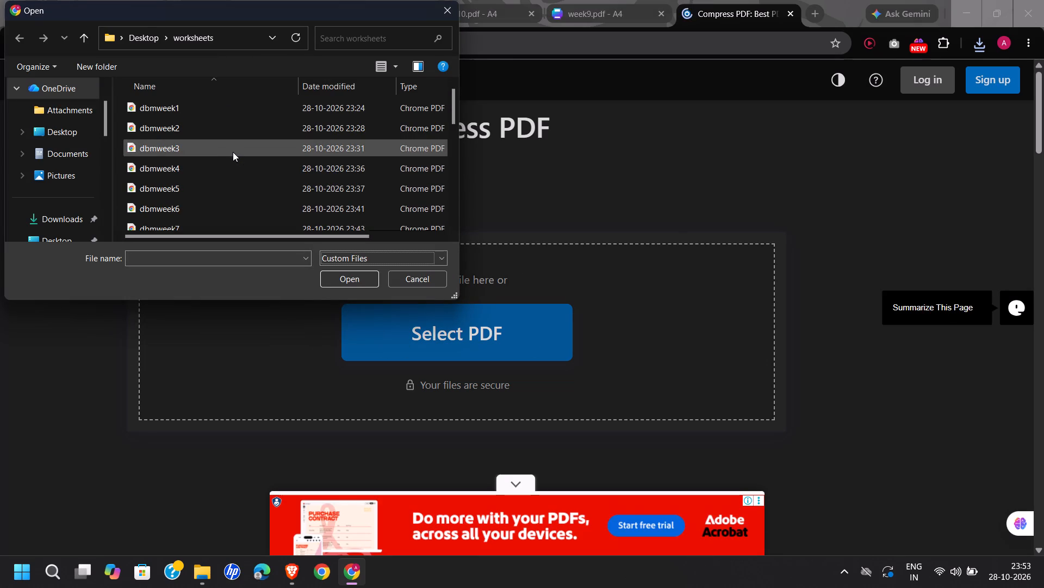
key(Tab)
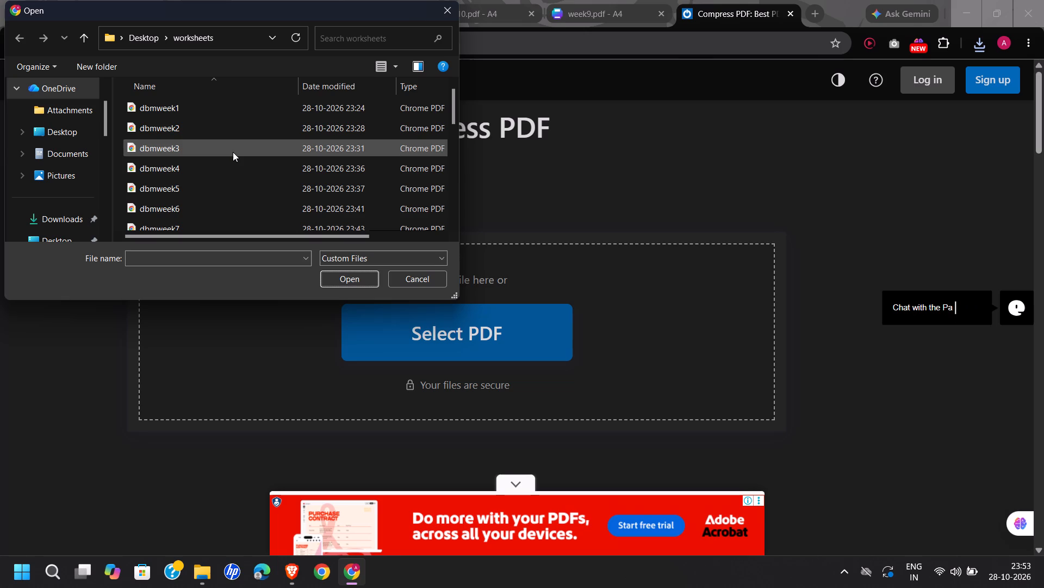
key(Tab)
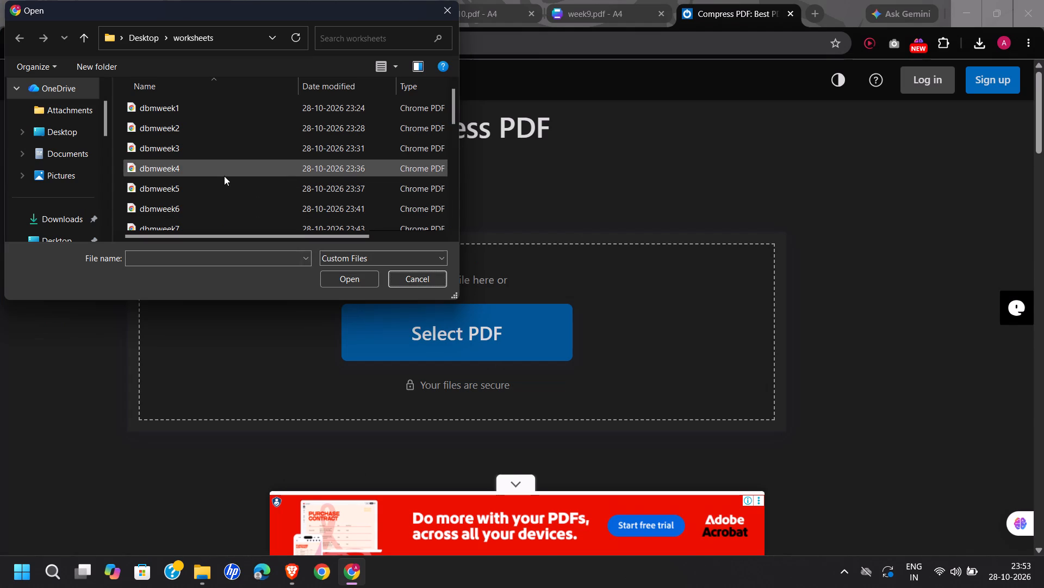
ctrl+click(197, 114)
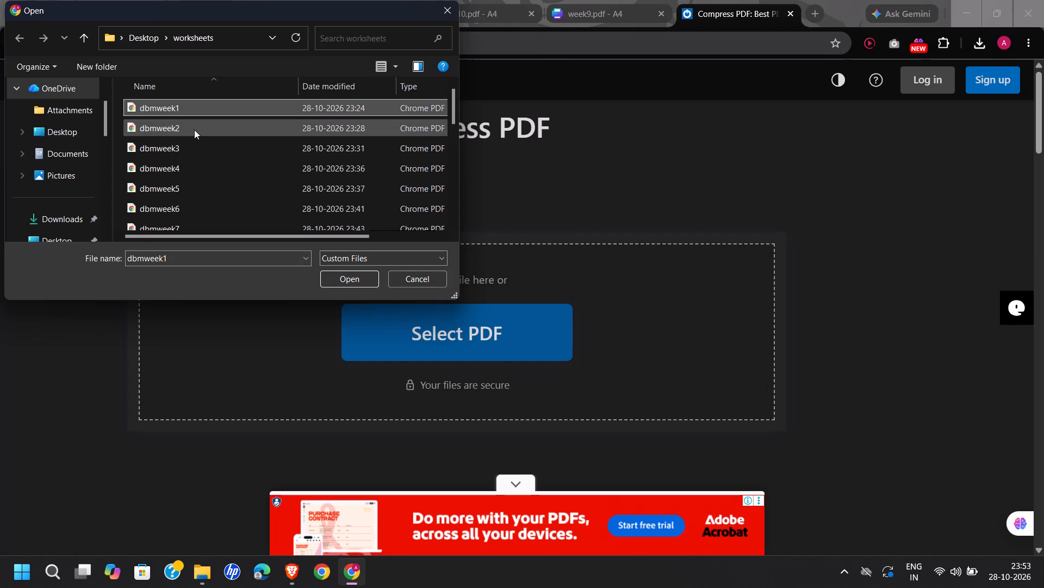
ctrl+click(194, 130)
ctrl+click(194, 146)
ctrl+click(194, 171)
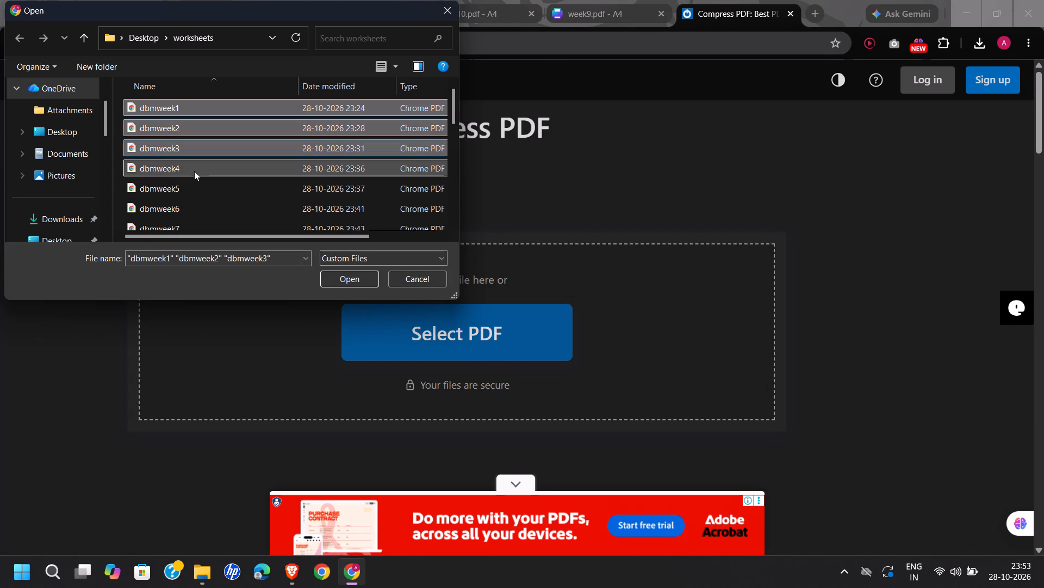
ctrl+click(194, 195)
ctrl+click(192, 211)
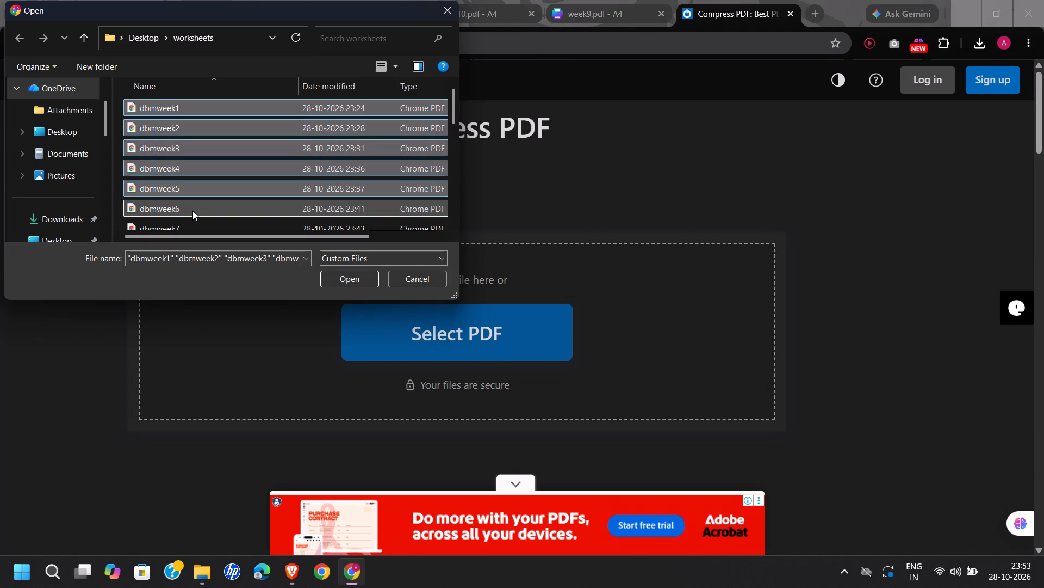
scroll(192, 211, down, 2)
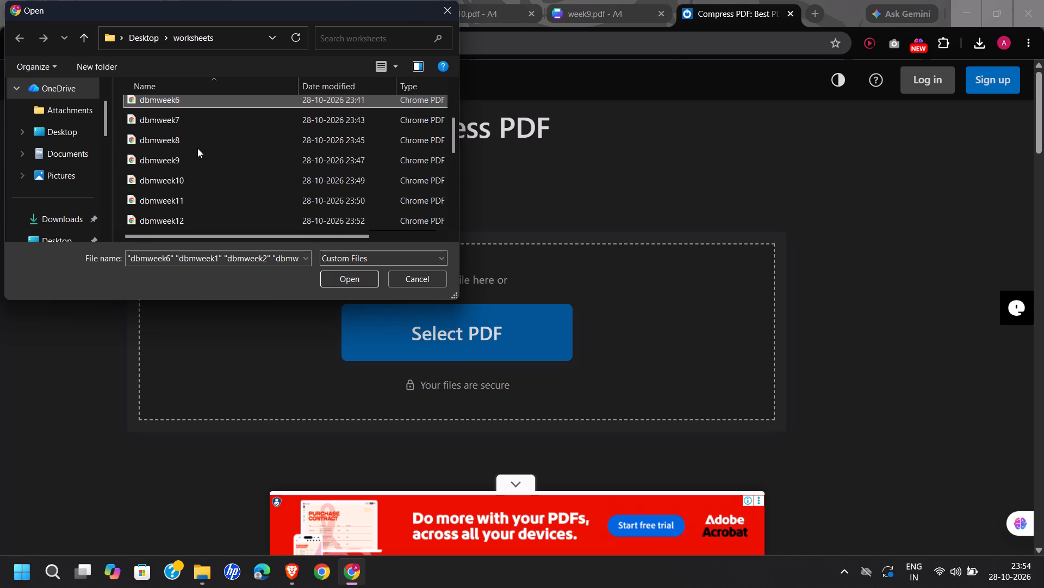
ctrl+click(198, 141)
ctrl+click(198, 160)
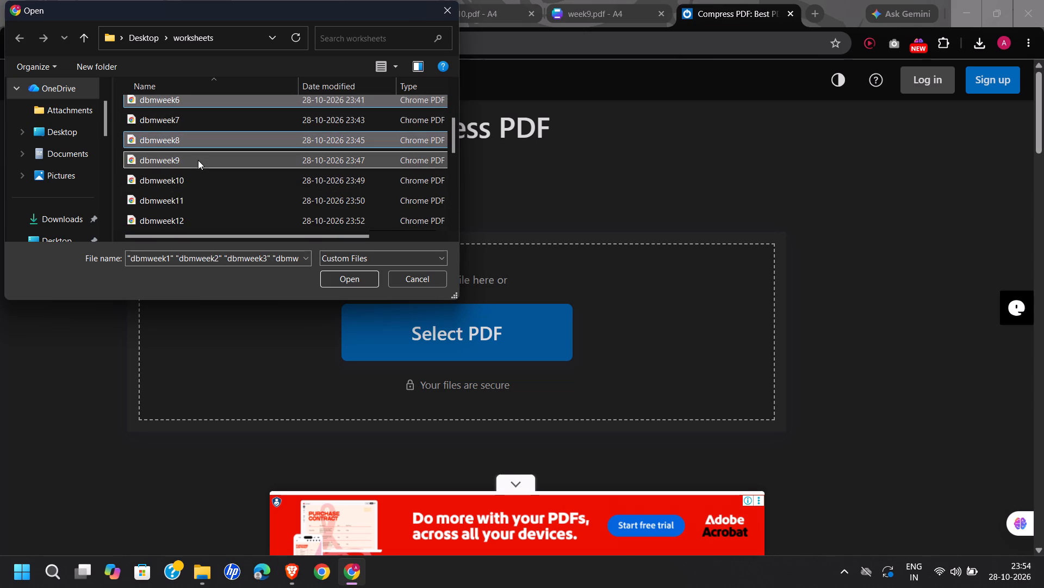
ctrl+click(201, 182)
ctrl+click(201, 197)
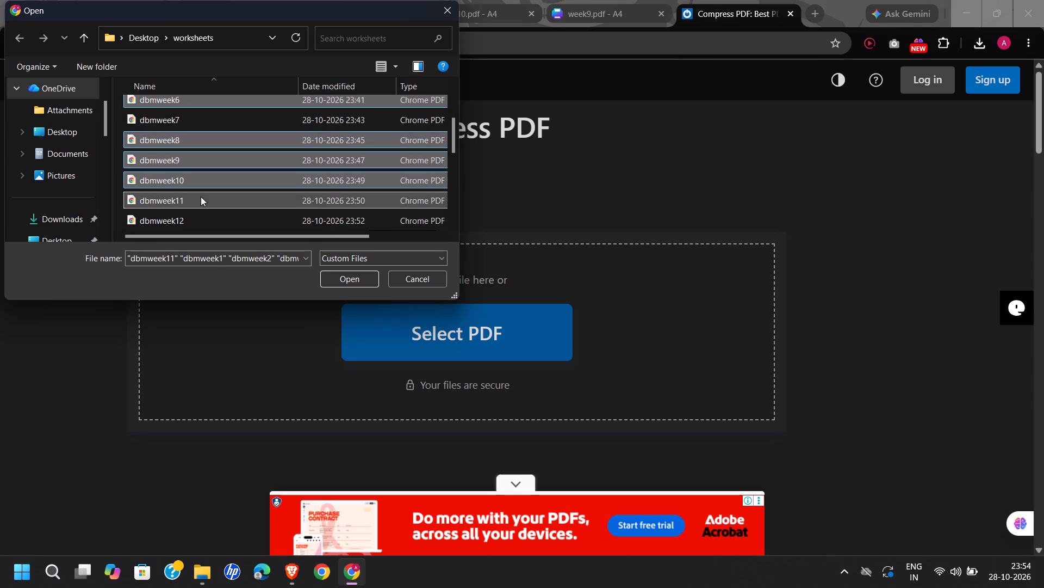
click(327, 283)
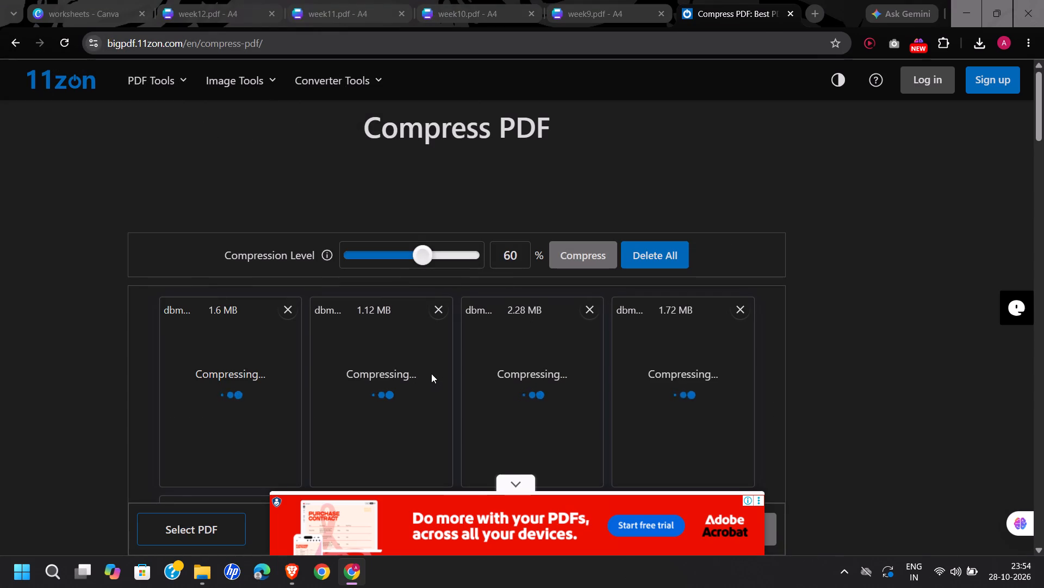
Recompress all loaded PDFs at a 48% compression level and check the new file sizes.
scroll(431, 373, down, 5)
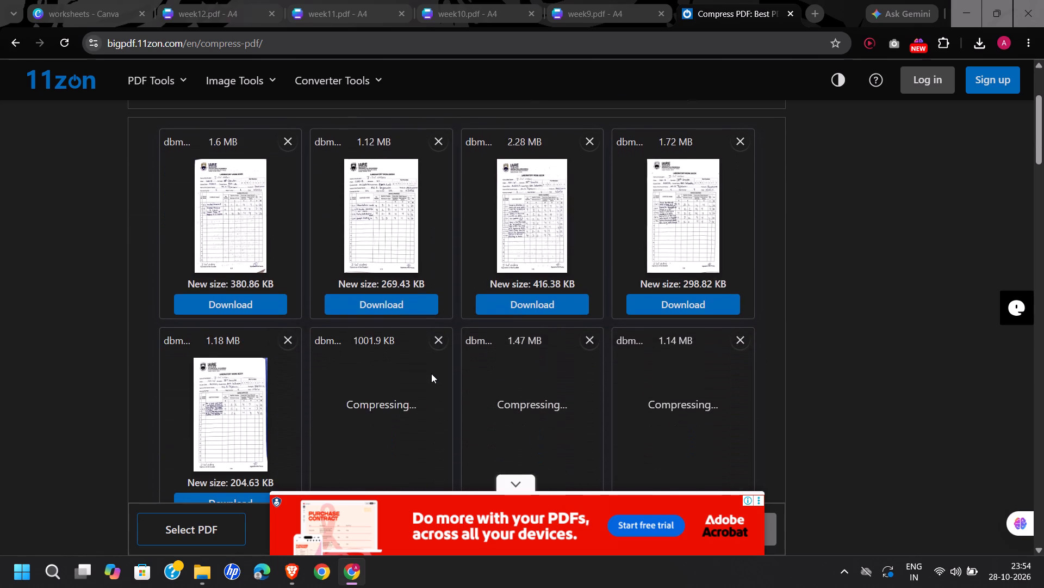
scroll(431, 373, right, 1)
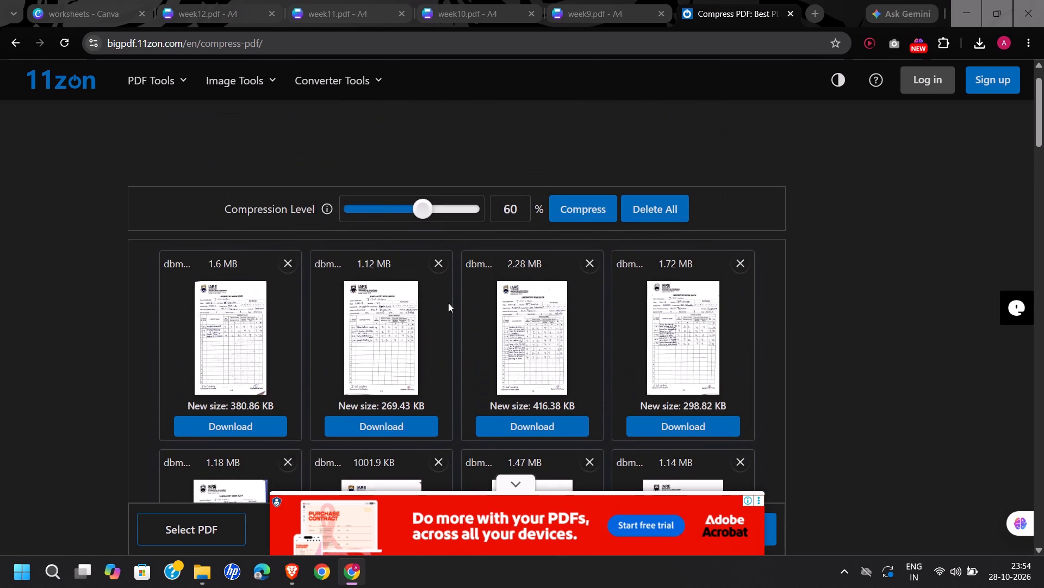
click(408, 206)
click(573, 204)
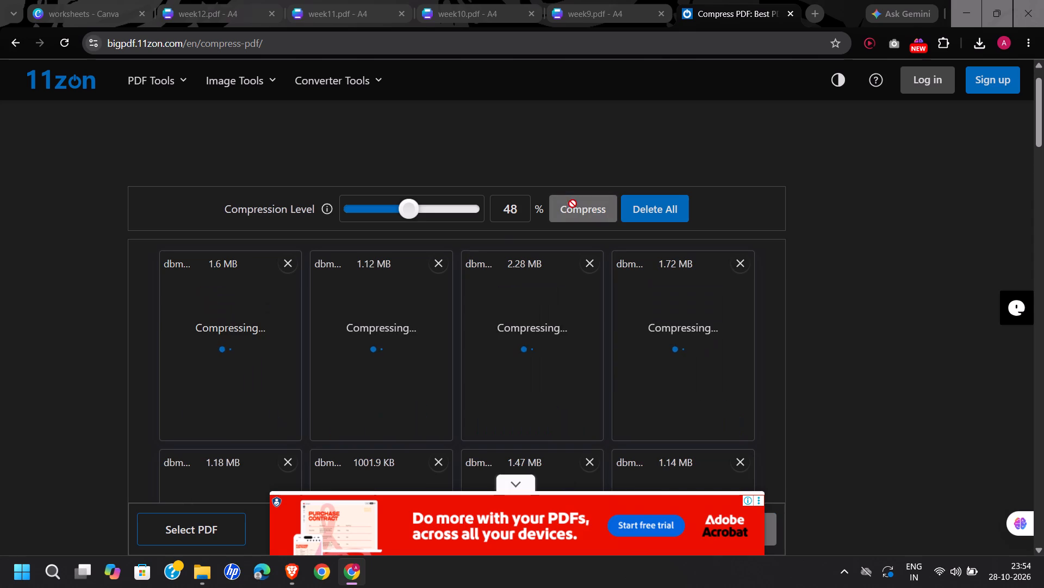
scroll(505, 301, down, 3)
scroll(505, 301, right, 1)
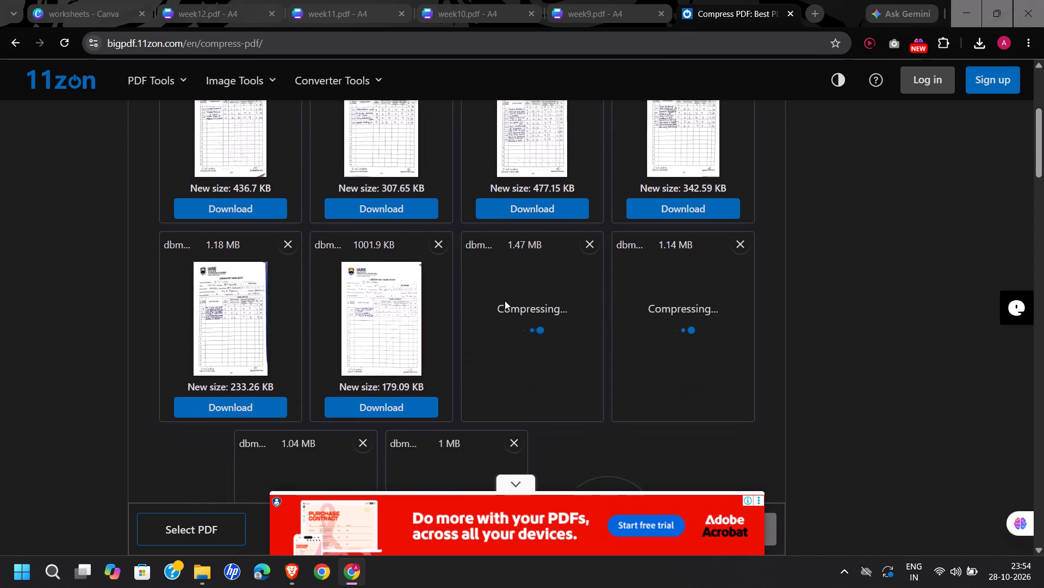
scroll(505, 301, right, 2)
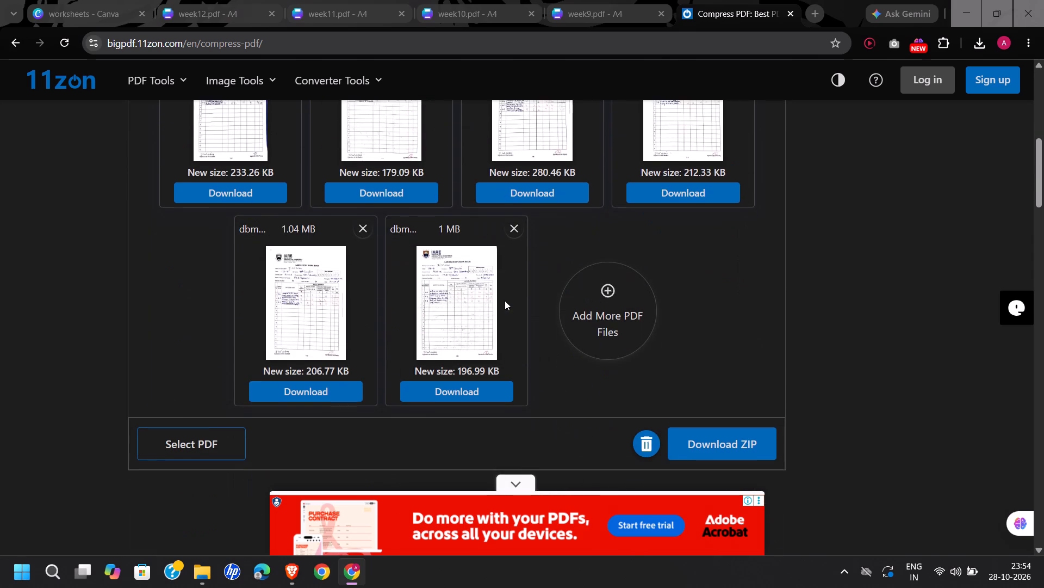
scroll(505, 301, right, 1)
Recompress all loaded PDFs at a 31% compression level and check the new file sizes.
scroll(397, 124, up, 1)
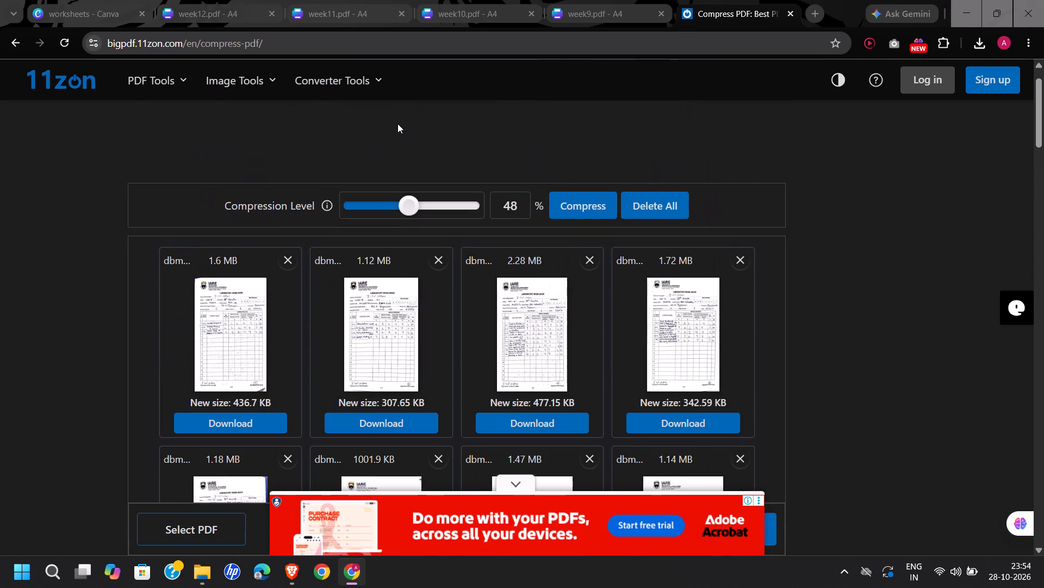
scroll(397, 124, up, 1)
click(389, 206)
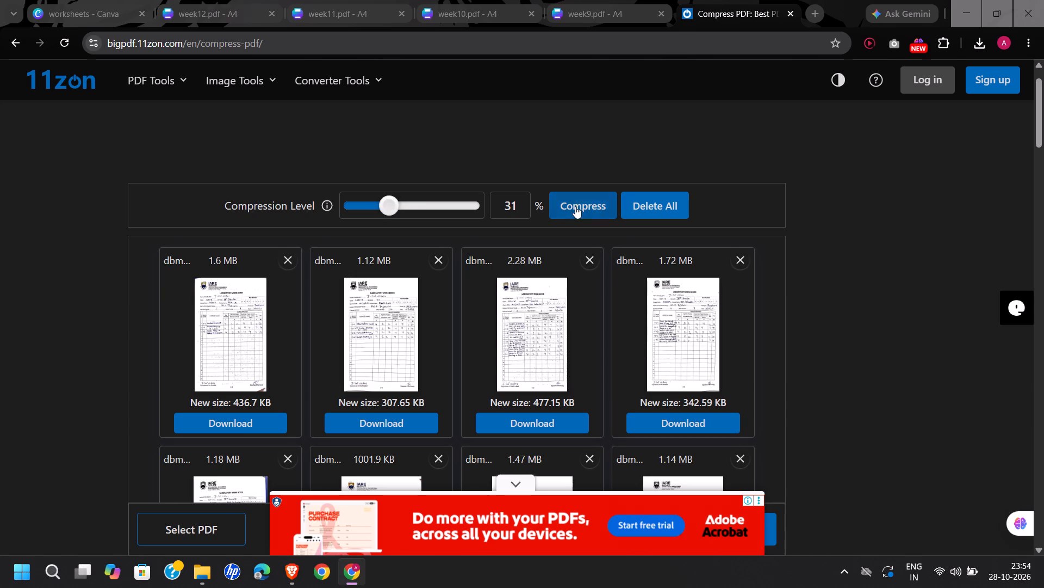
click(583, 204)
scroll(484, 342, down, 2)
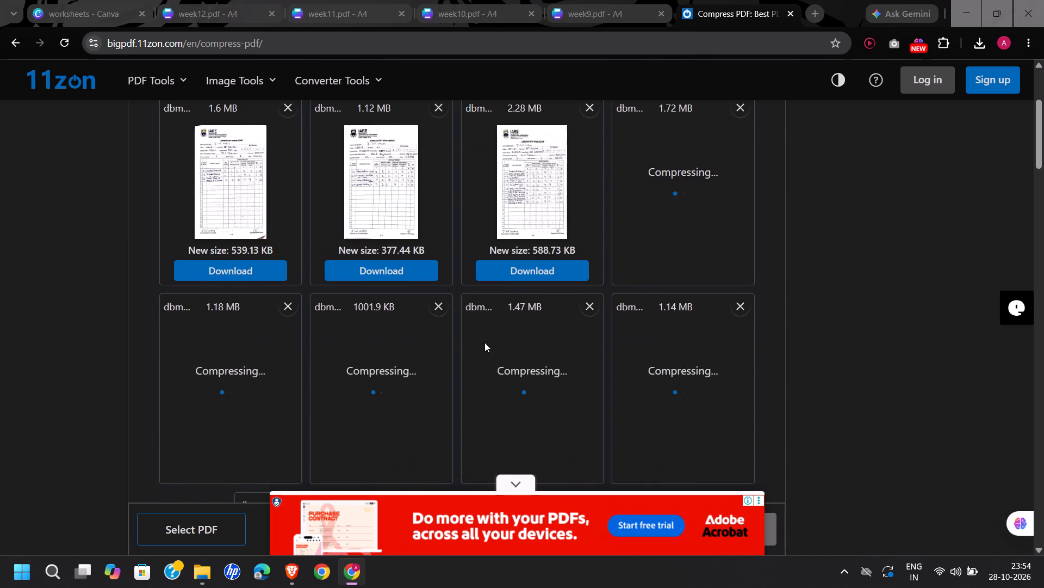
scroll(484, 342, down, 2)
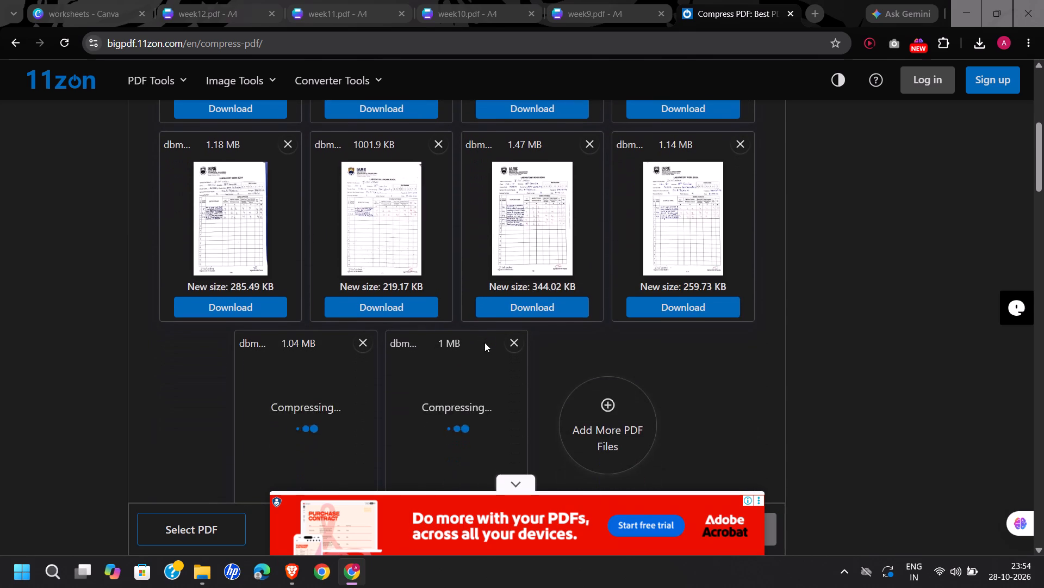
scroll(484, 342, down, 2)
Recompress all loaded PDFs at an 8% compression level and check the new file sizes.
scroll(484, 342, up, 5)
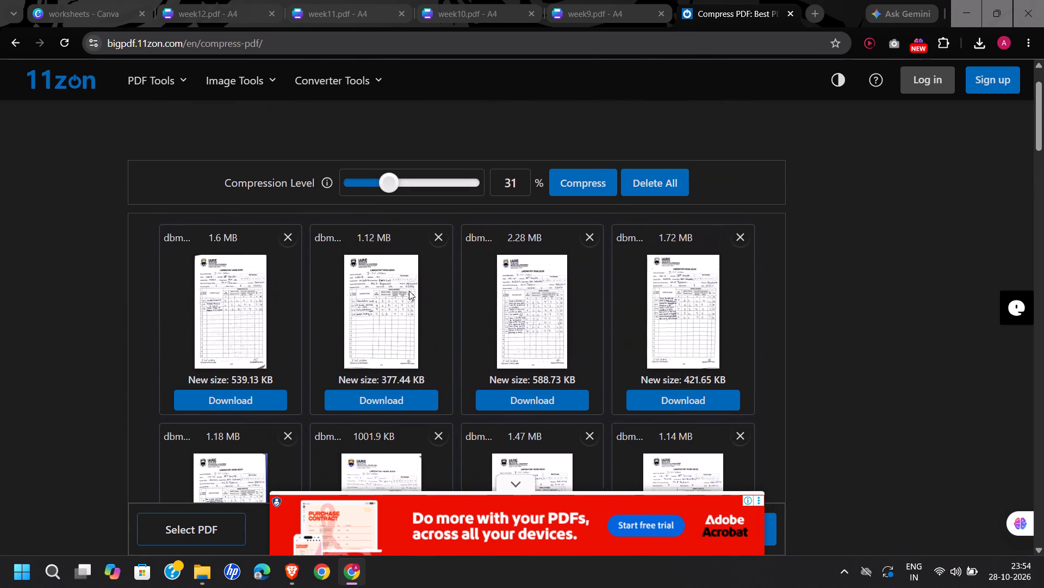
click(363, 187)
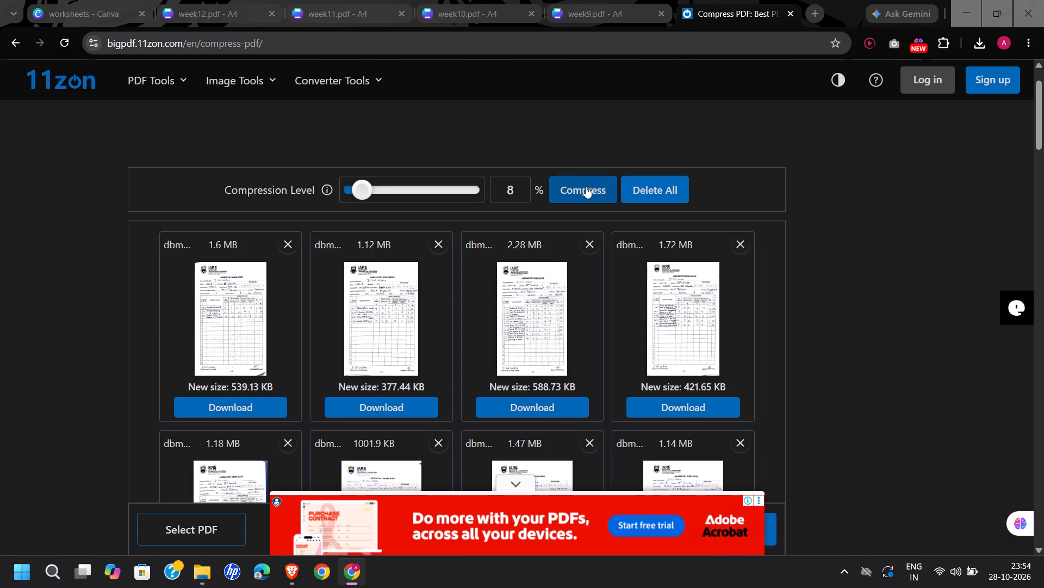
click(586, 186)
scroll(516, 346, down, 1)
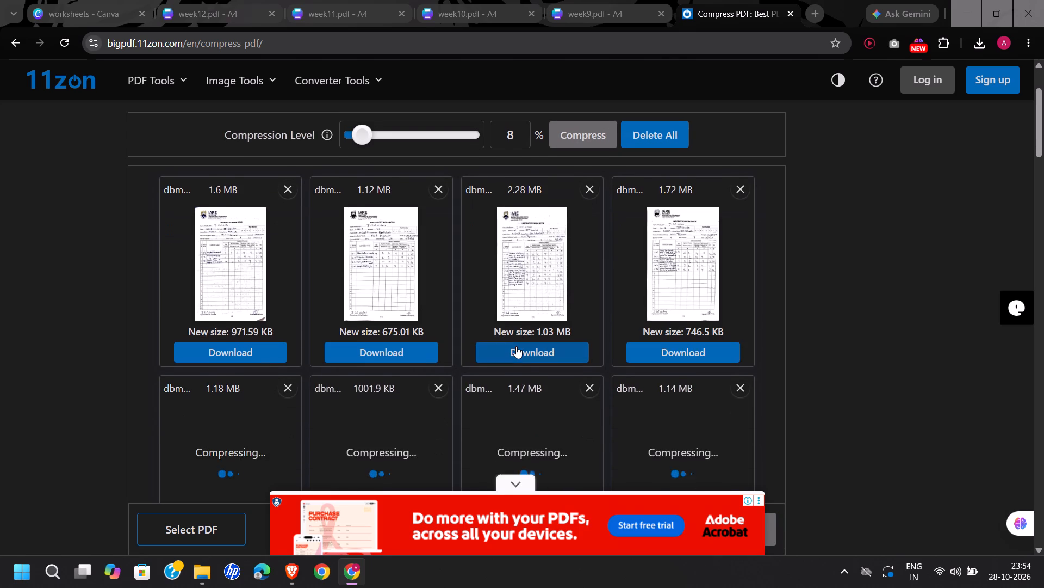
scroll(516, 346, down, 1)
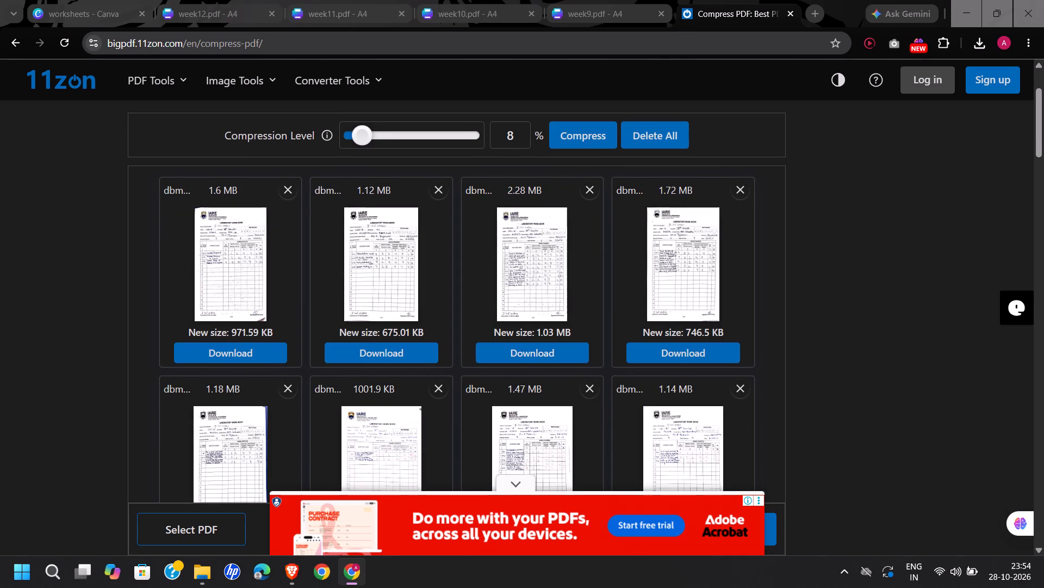
Set the compression level to 10%, recompress all loaded PDFs and check the new file sizes.
click(520, 138)
key(BackSpace)
text(10)
click(588, 140)
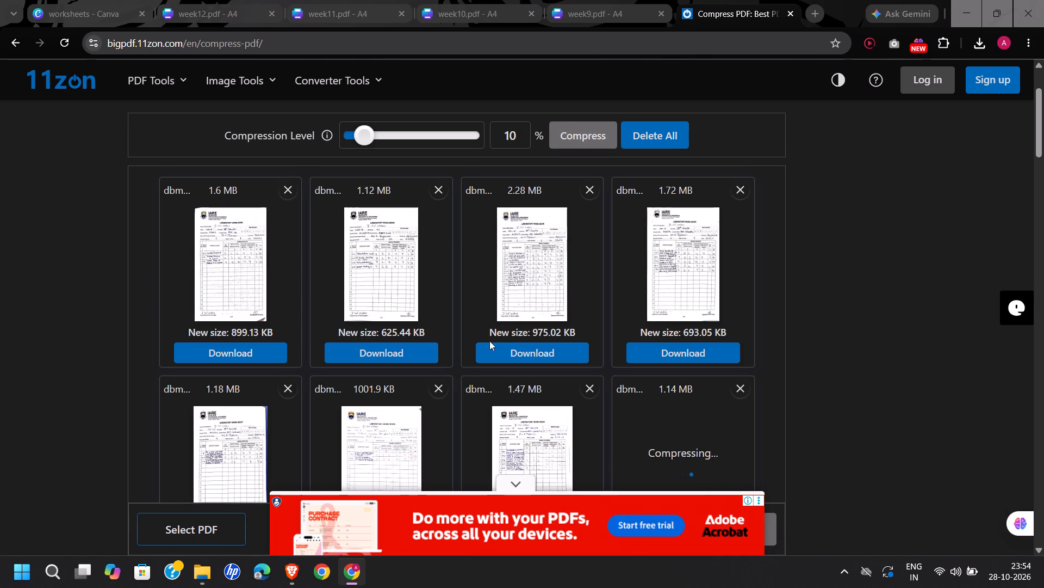
scroll(585, 330, down, 4)
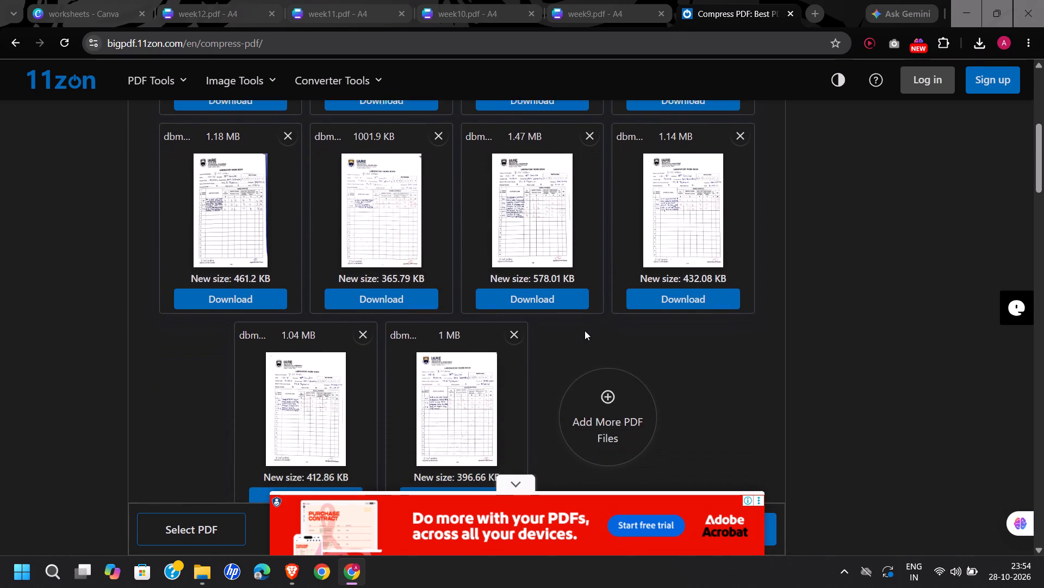
scroll(585, 330, down, 2)
Download the four compressed PDFs in the first row, starting with dbmweek1_11zon, into the Desktop worksheets folder under their suggested names.
scroll(585, 330, up, 4)
click(241, 219)
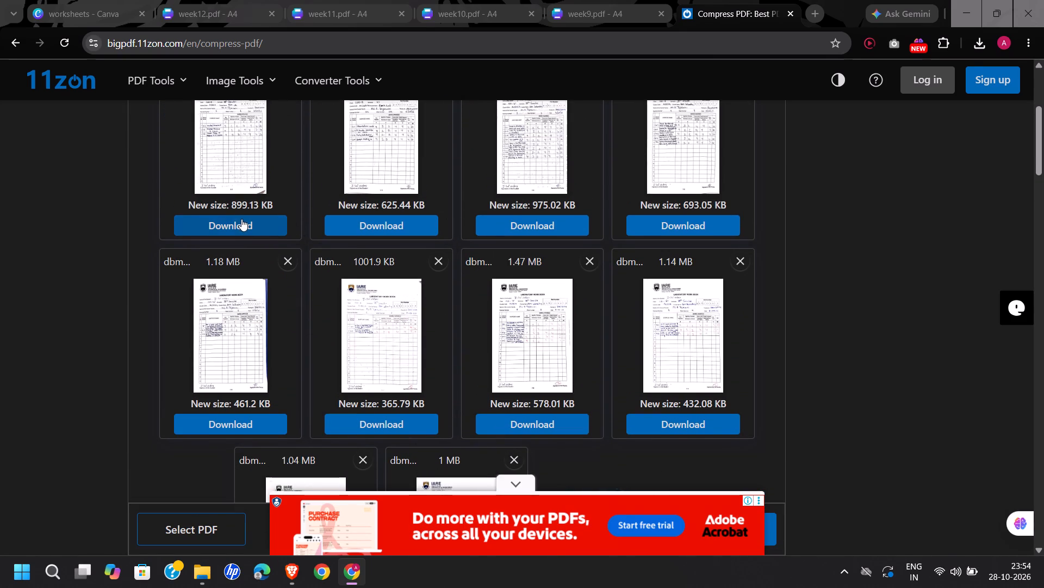
click(363, 226)
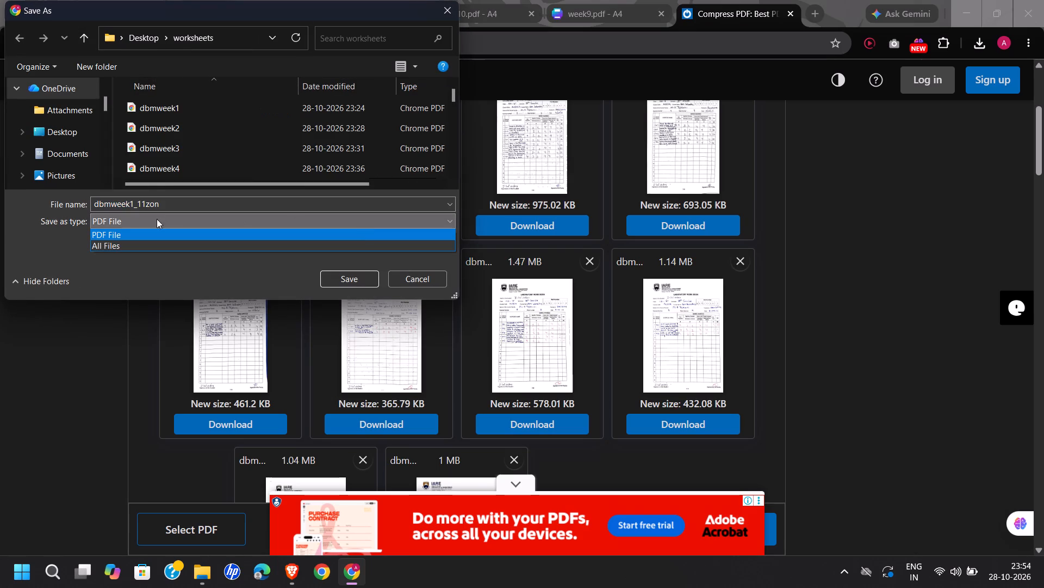
click(182, 204)
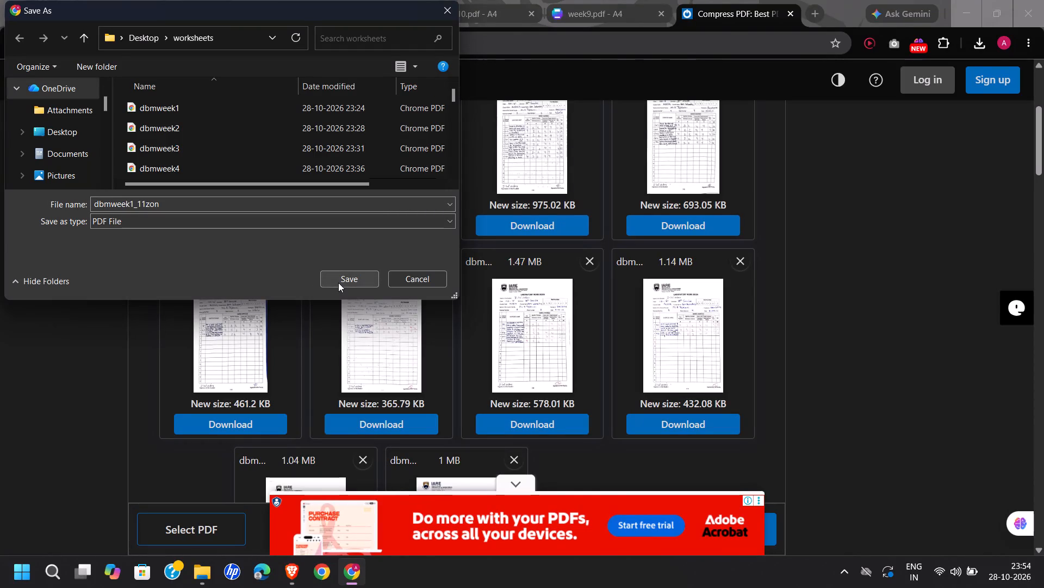
click(338, 283)
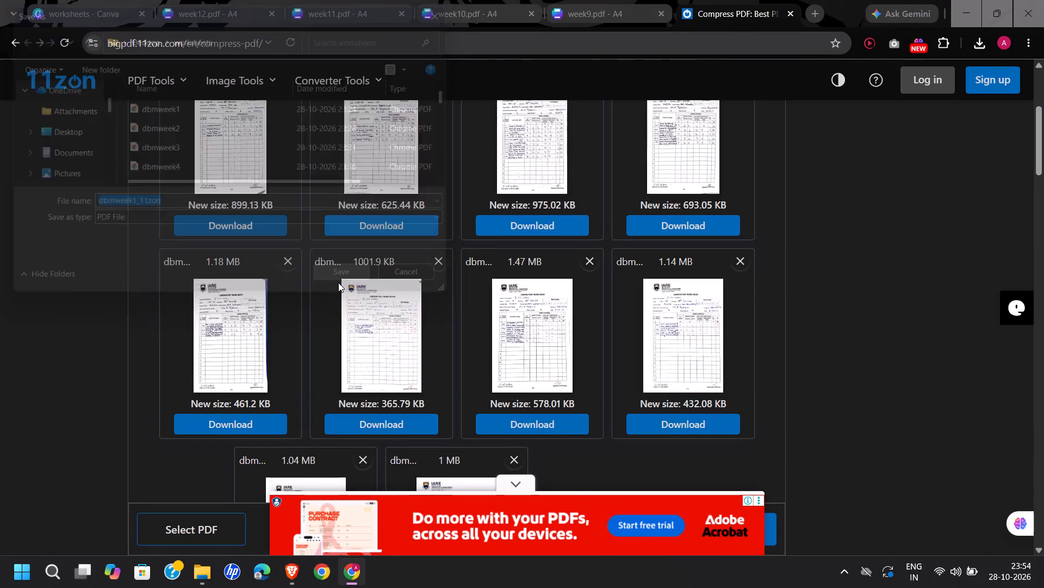
click(359, 230)
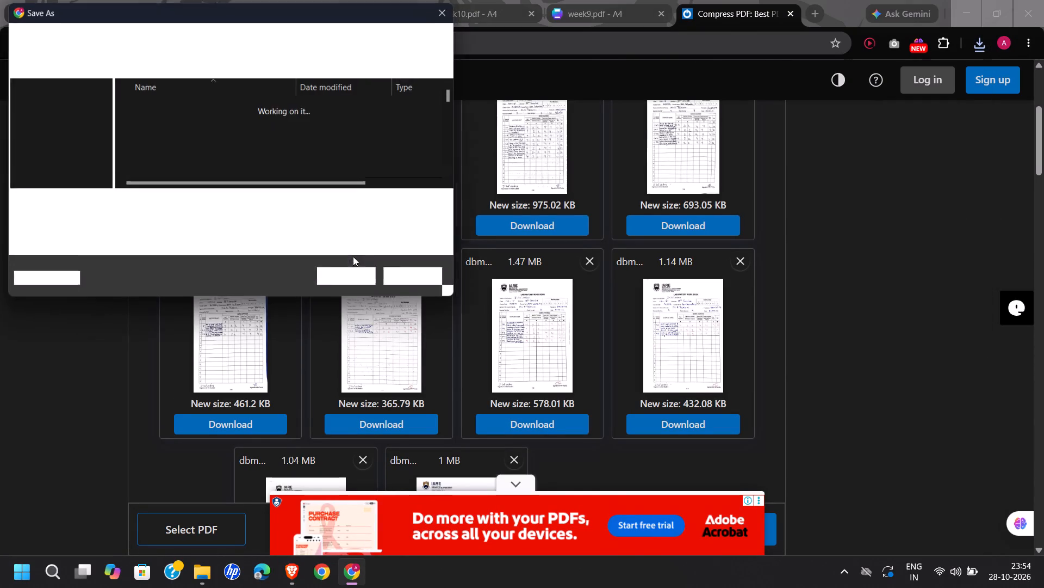
click(343, 279)
click(509, 217)
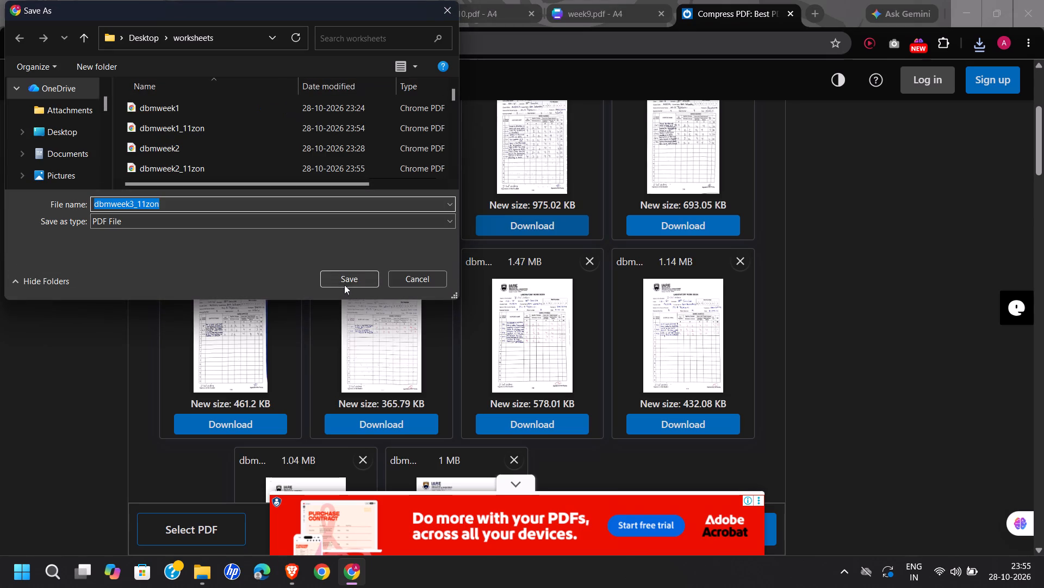
click(347, 275)
click(639, 230)
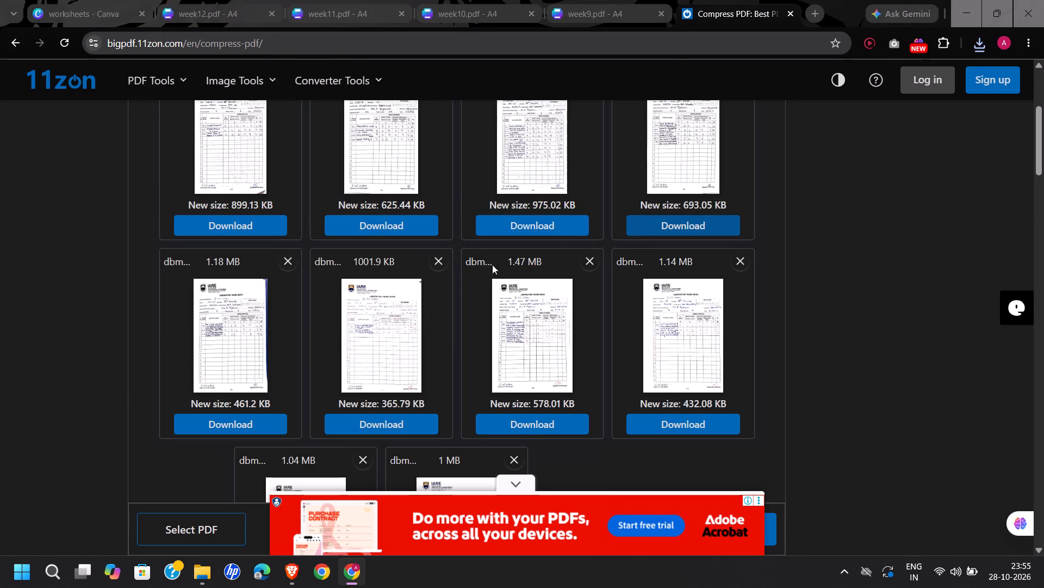
click(369, 276)
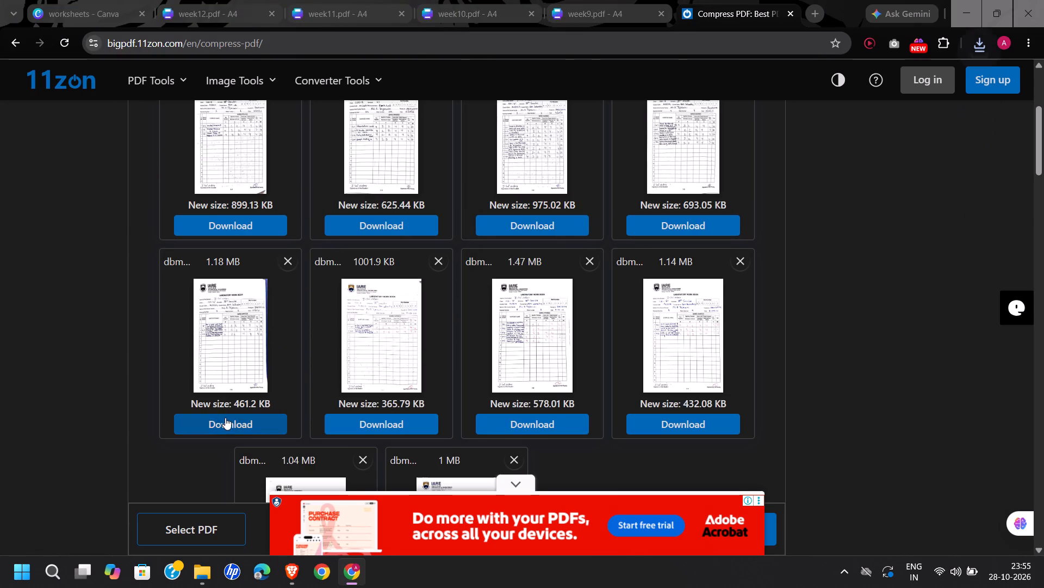
Download the four compressed PDFs in the second row, including dbmweek6_11zon, into the worksheets folder under their suggested names.
click(225, 418)
click(340, 275)
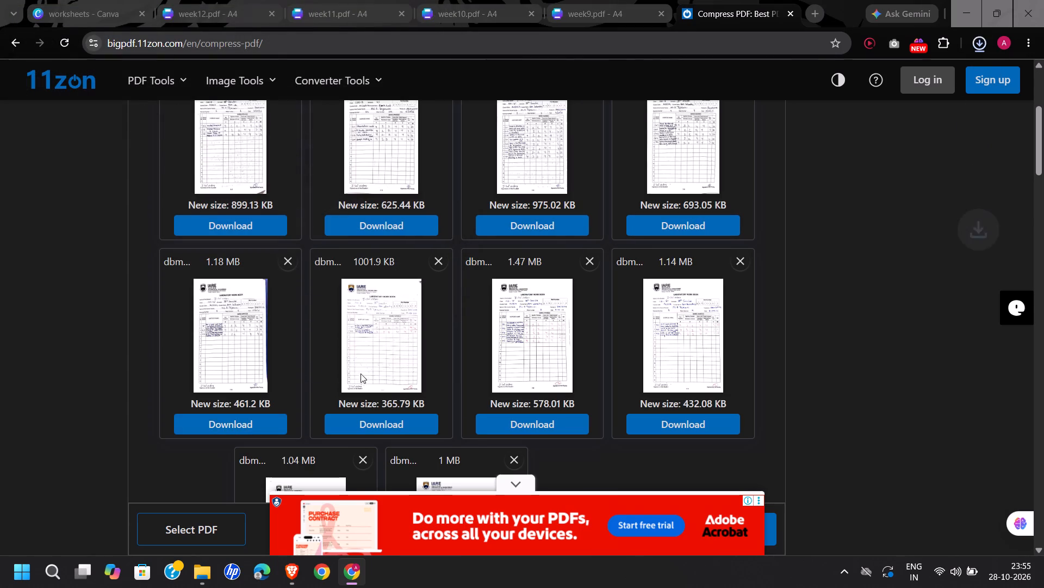
click(366, 419)
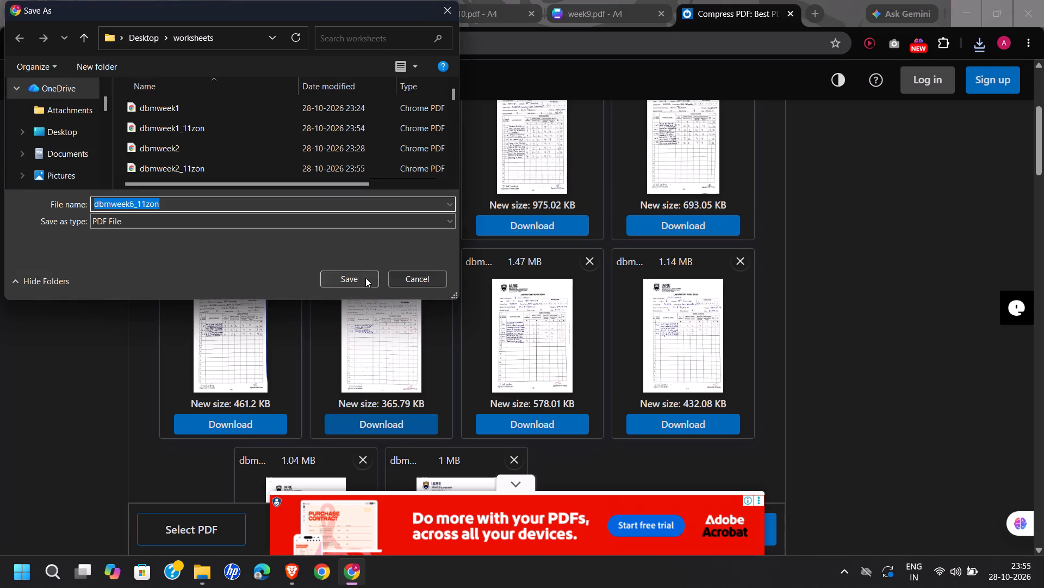
click(363, 278)
click(519, 426)
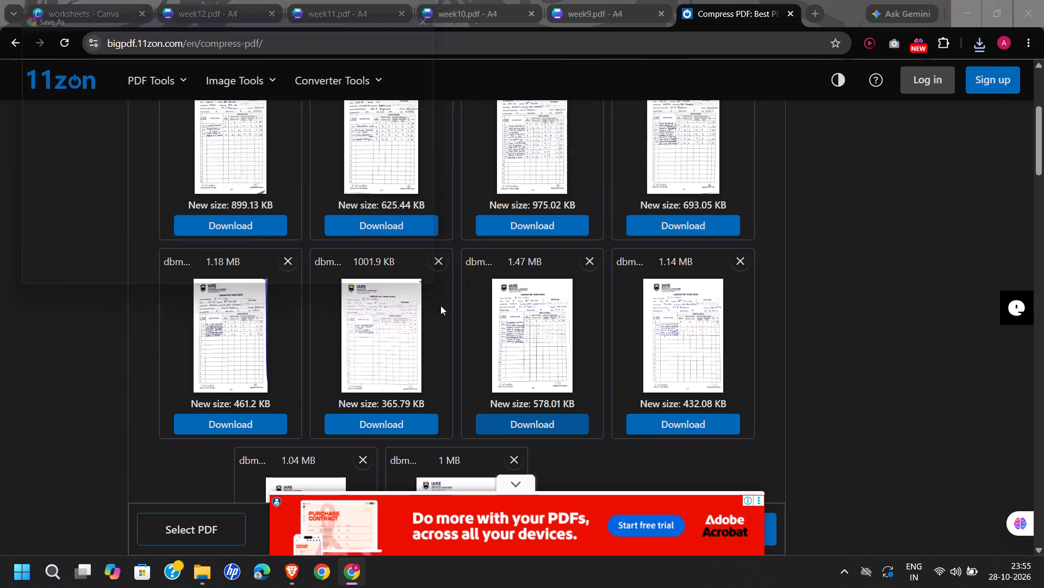
click(354, 276)
click(660, 423)
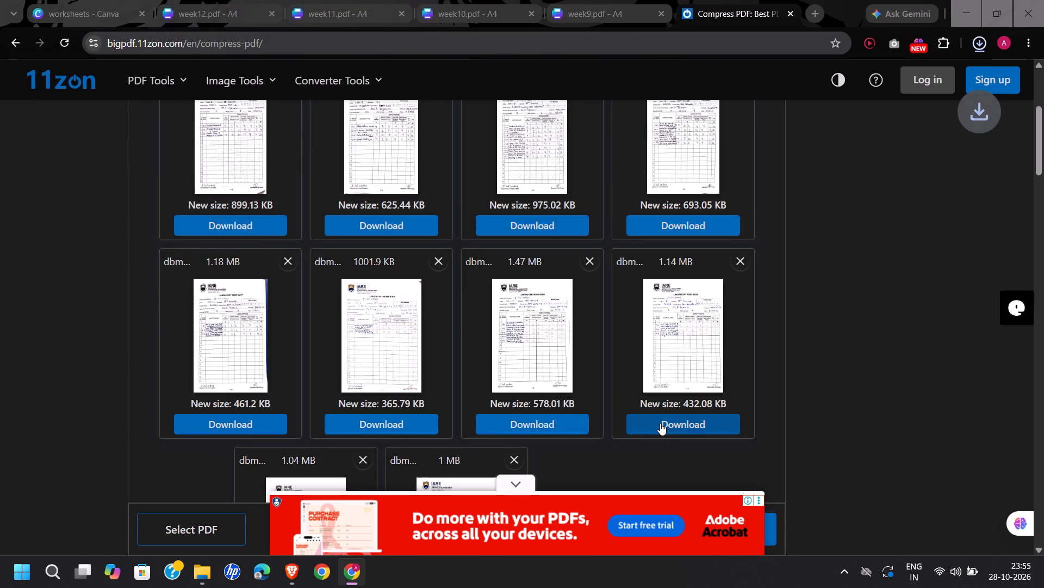
click(345, 279)
Download the first compressed PDF in the last row into the worksheets folder.
scroll(345, 279, down, 1)
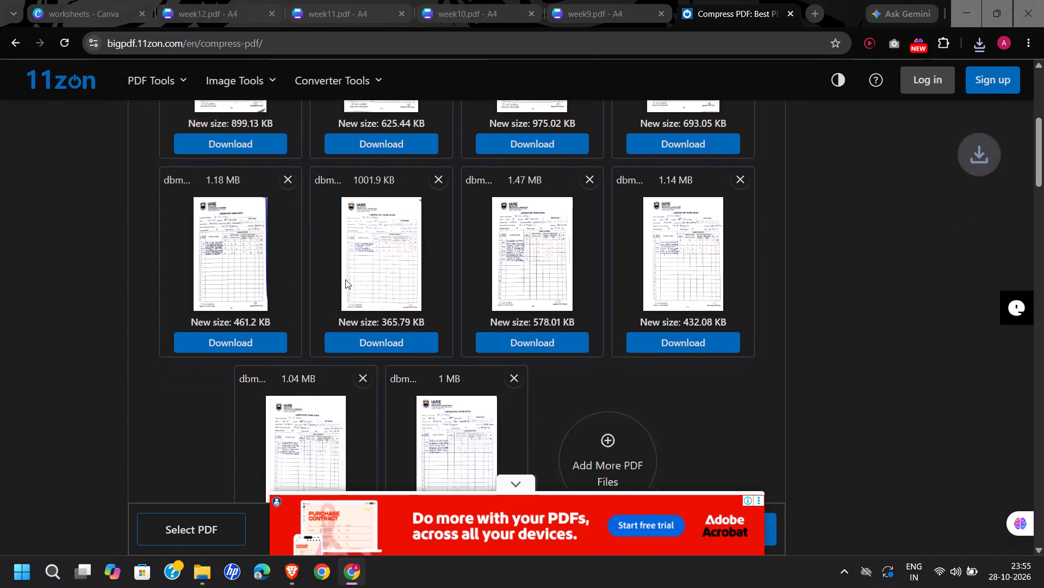
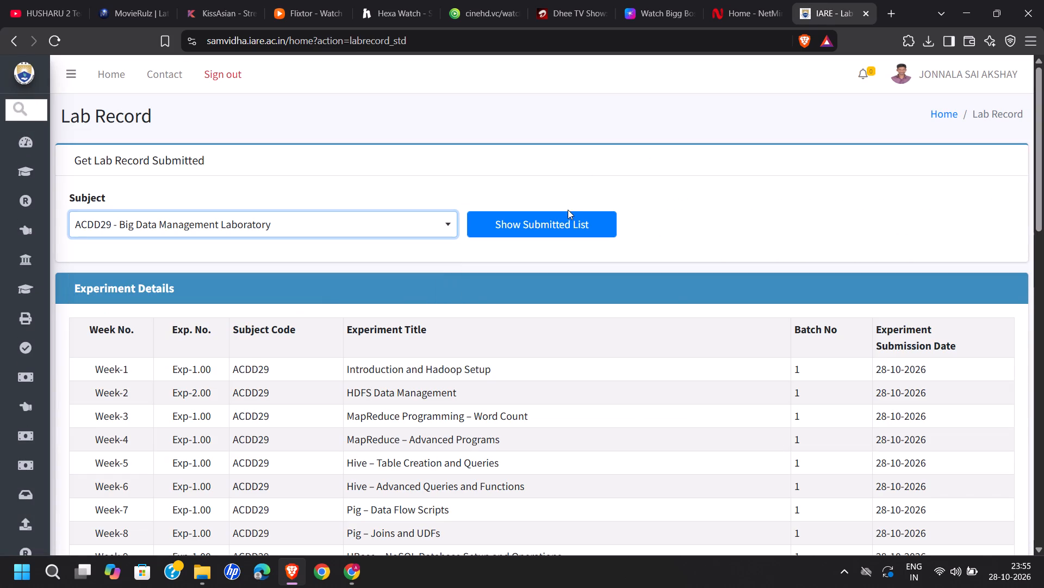
Show the submitted lab record list for ACDD29 - Big Data Management Laboratory.
click(569, 219)
In the Upload Lab Record form, select ACDD29 - Big Data Management Laboratory as the lab and enter the experiment title week1.
scroll(569, 219, down, 7)
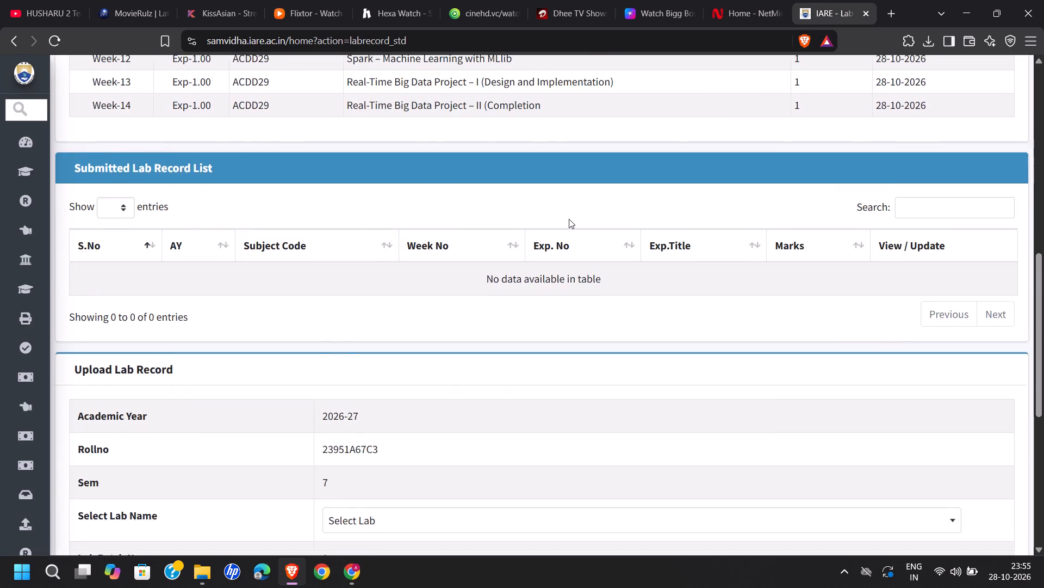
scroll(569, 219, down, 2)
click(421, 363)
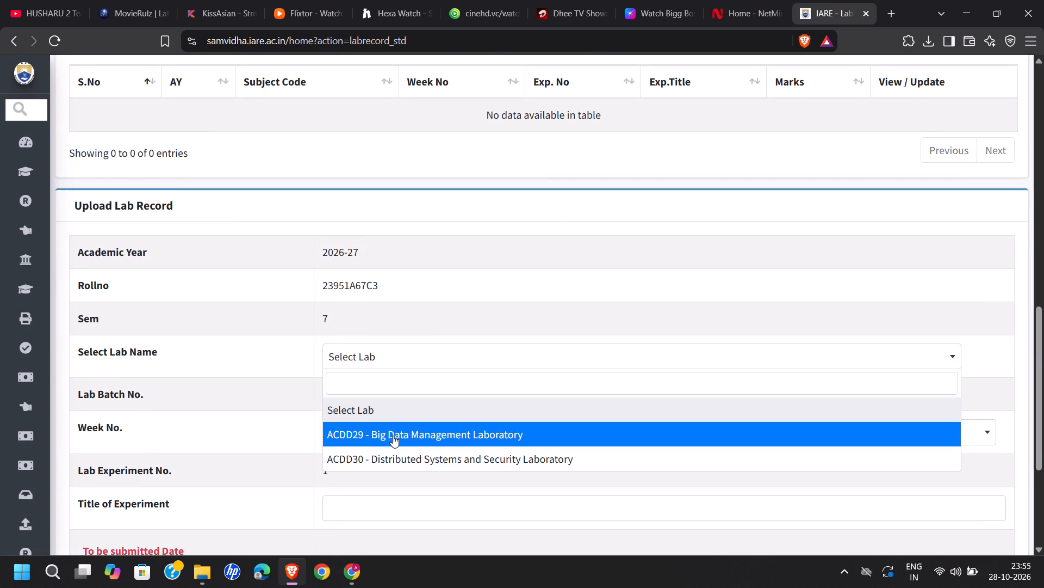
click(393, 436)
scroll(393, 436, down, 2)
click(361, 364)
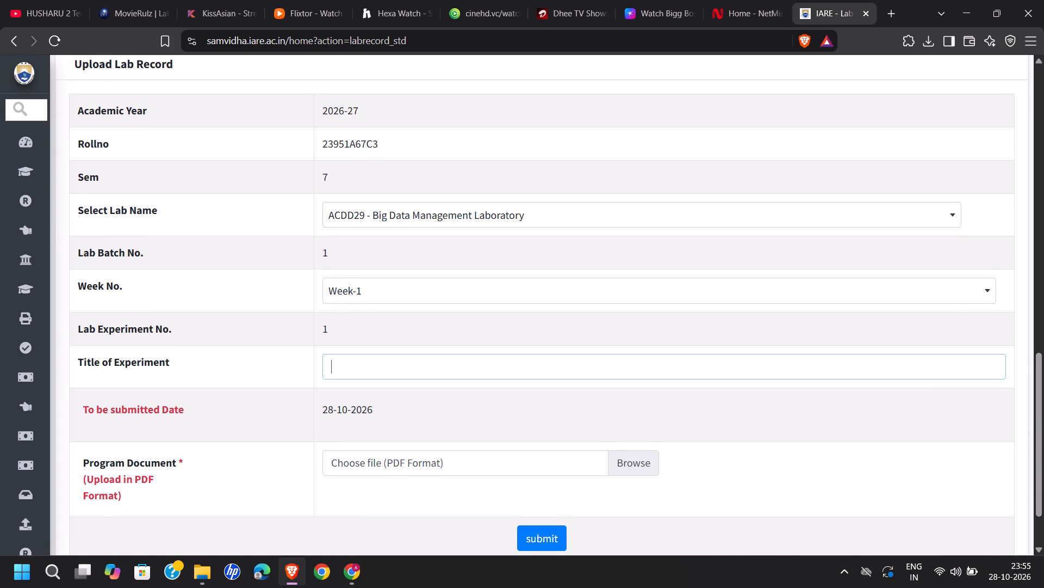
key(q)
key(BackSpace)
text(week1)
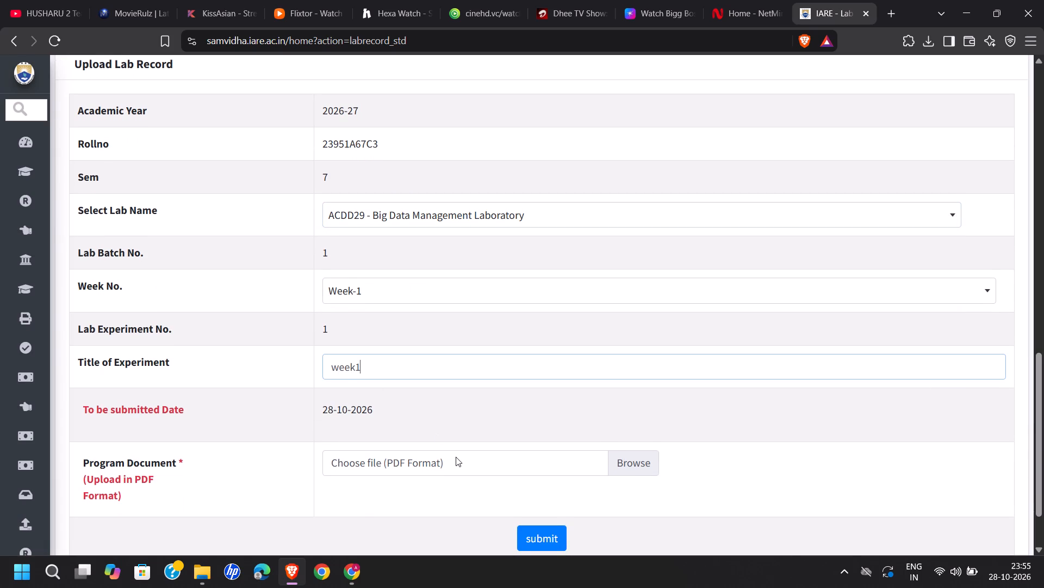
Attach dbmweek1_11zon from the worksheets folder on the OneDrive Desktop as the program document and submit the Week-1 record.
click(456, 457)
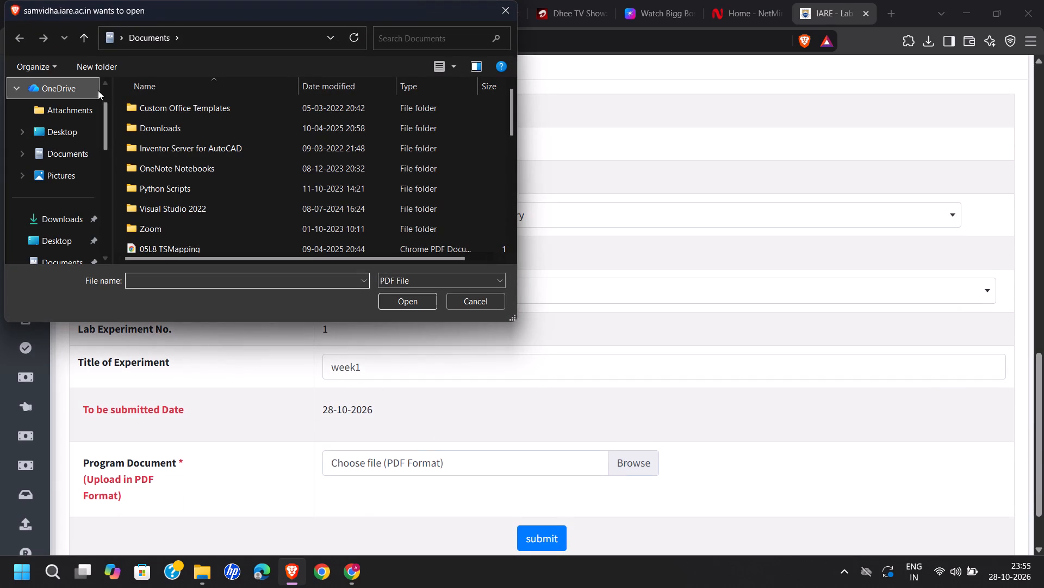
click(71, 217)
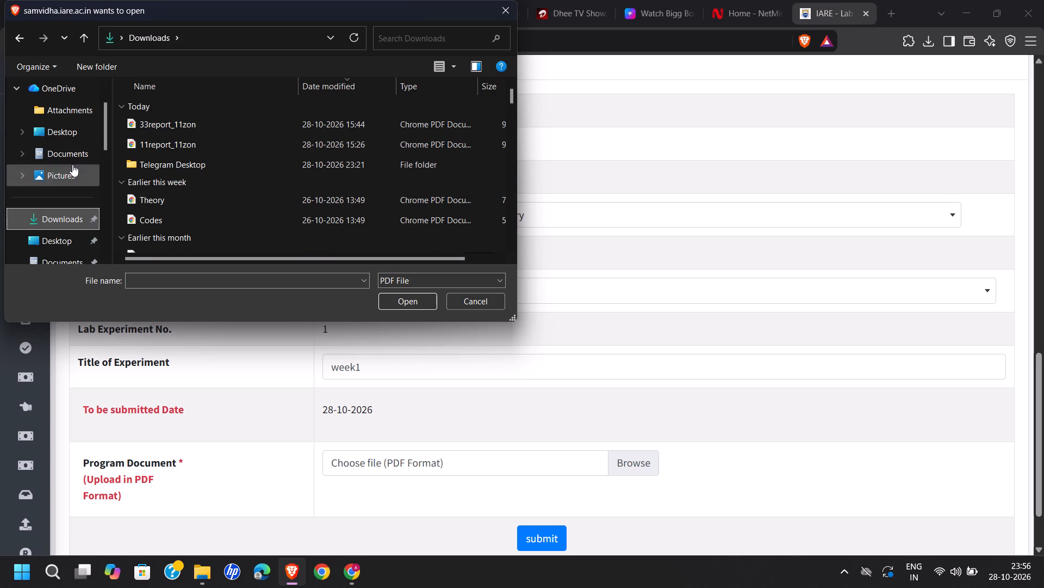
click(76, 128)
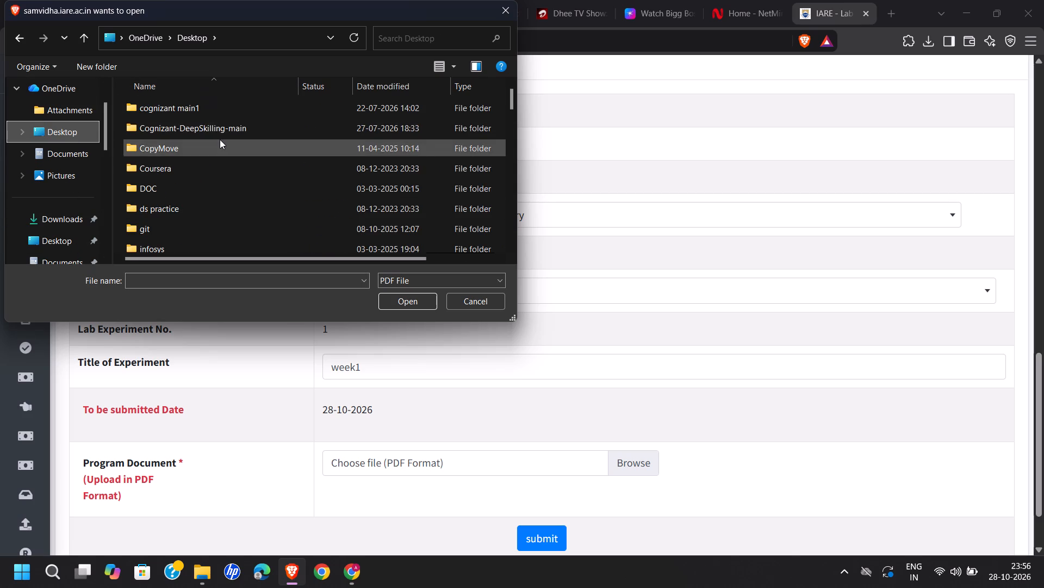
scroll(220, 139, down, 3)
scroll(210, 183, down, 1)
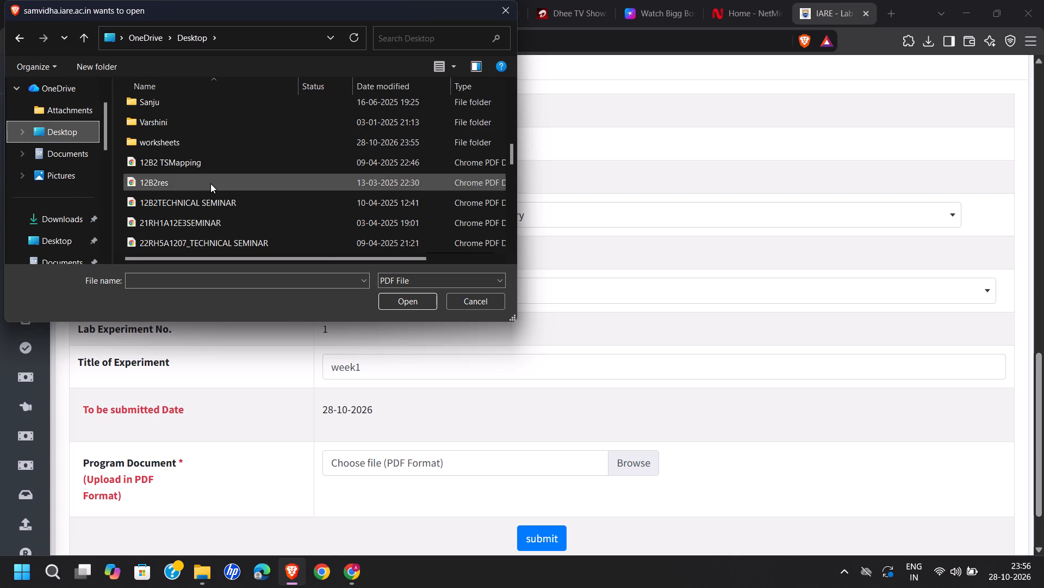
double_click(182, 142)
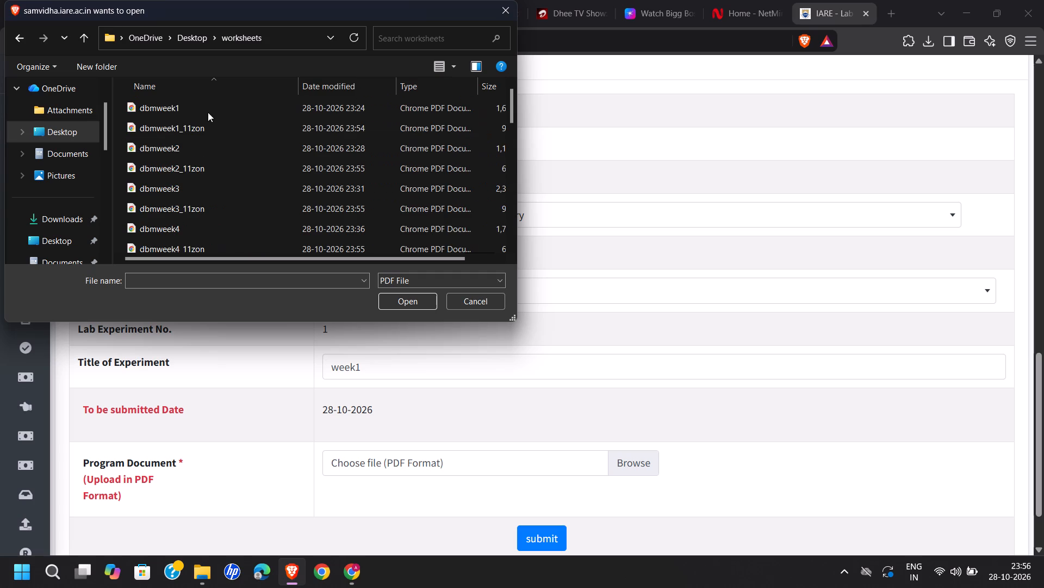
click(222, 121)
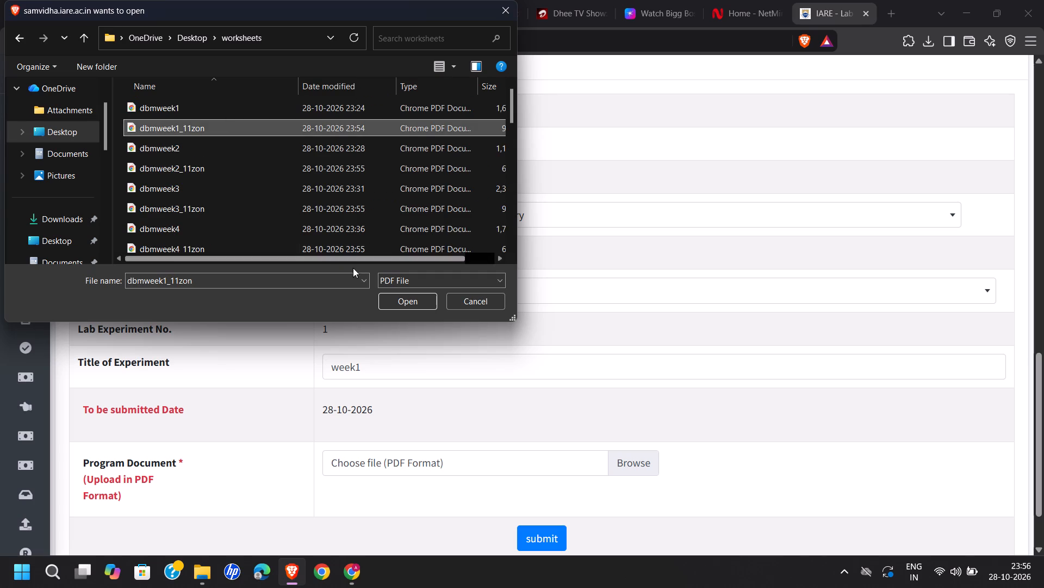
click(394, 298)
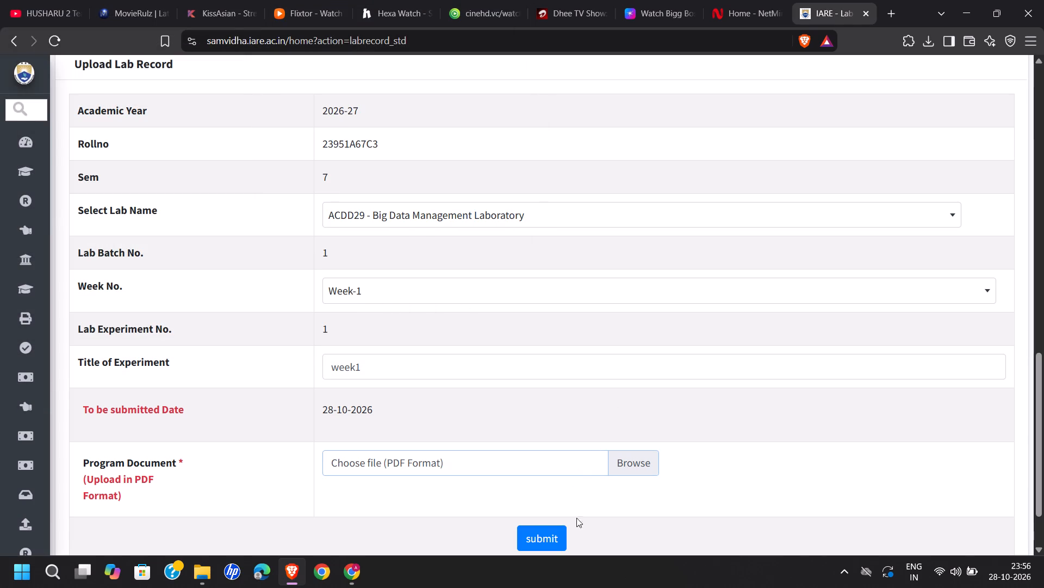
click(558, 532)
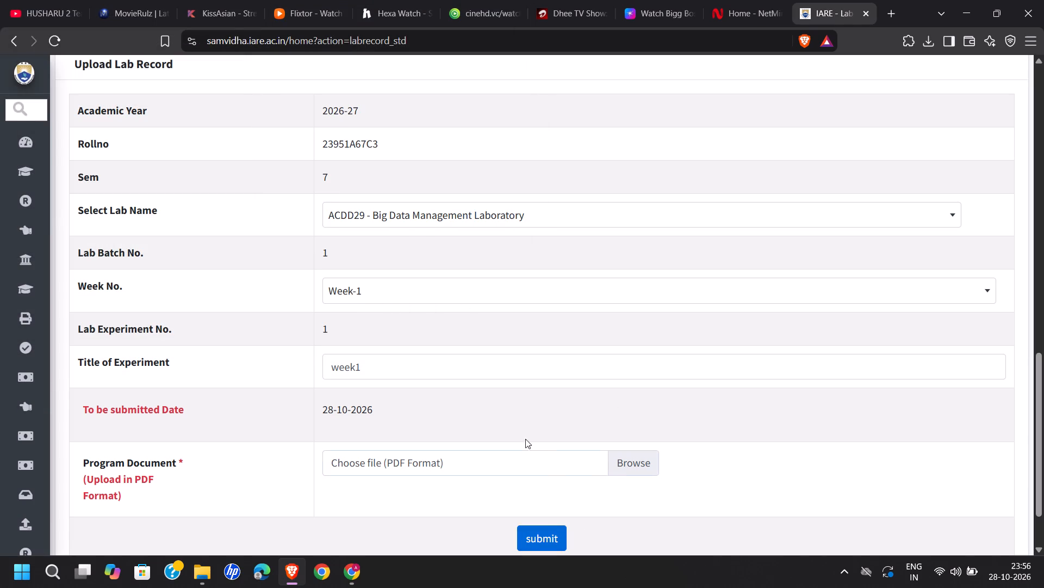
click(523, 370)
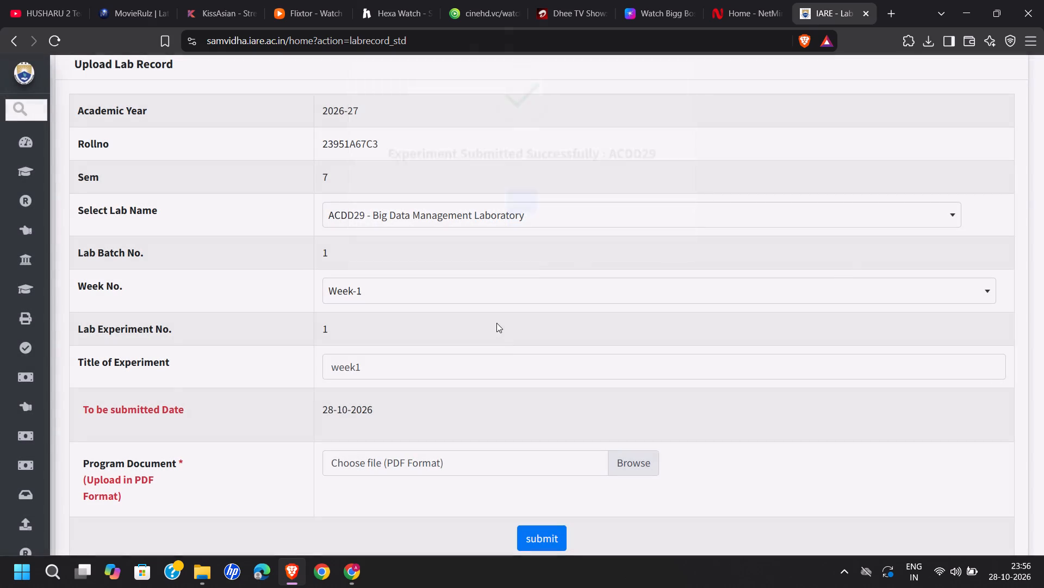
Set the week number to Week-2 and change the experiment title to week2.
click(469, 294)
click(428, 364)
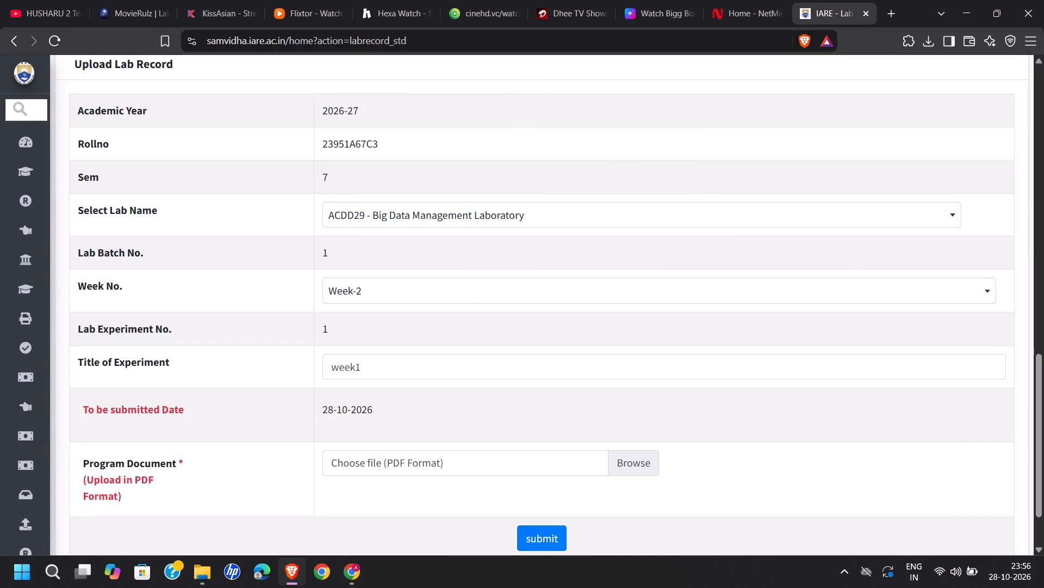
click(426, 364)
key(BackSpace)
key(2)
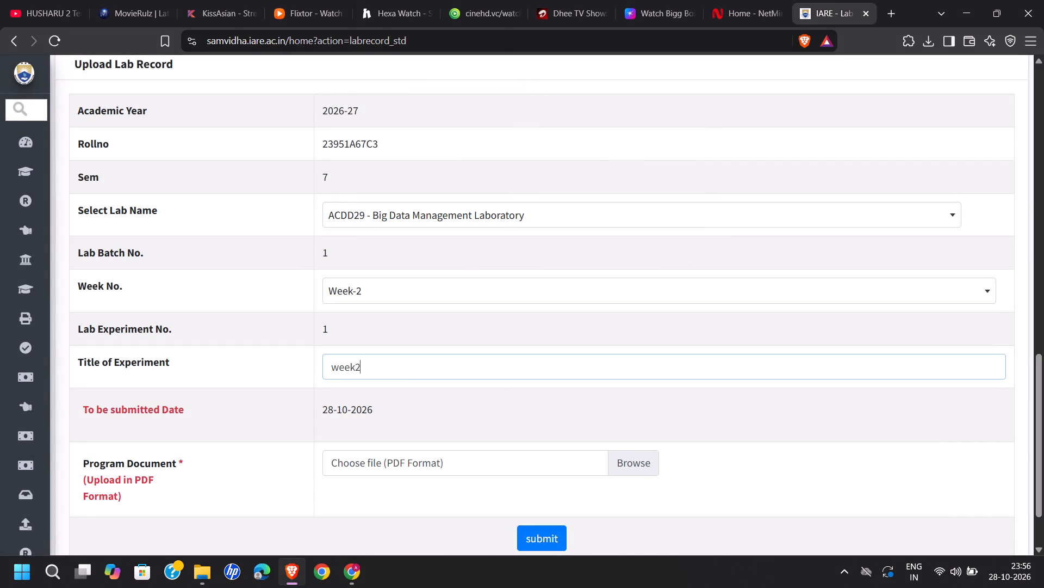
Attach dbmweek2_11zon from the worksheets folder as the program document and submit the Week-2 record.
click(442, 466)
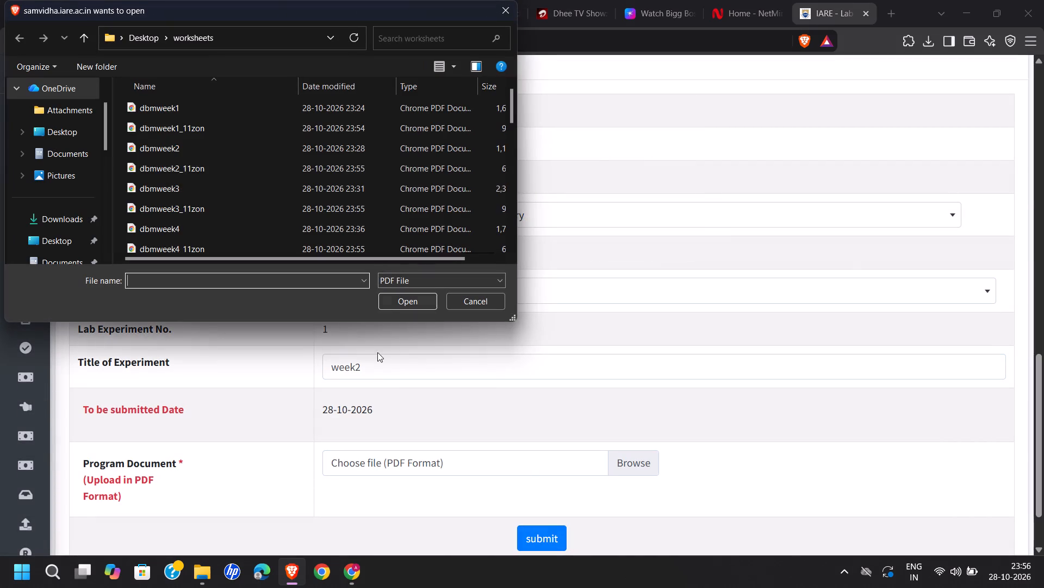
click(250, 168)
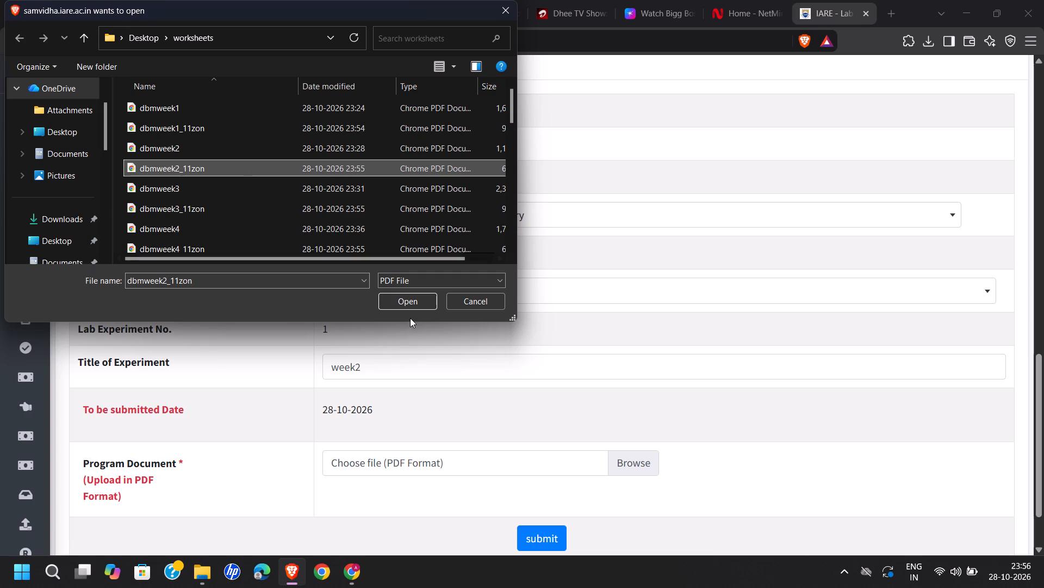
click(412, 309)
click(548, 542)
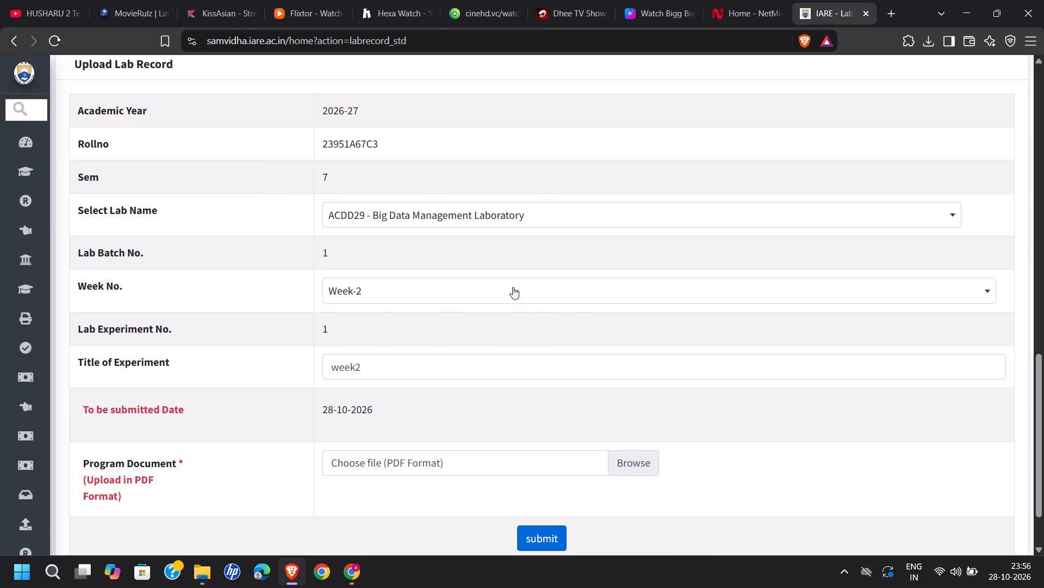
click(548, 531)
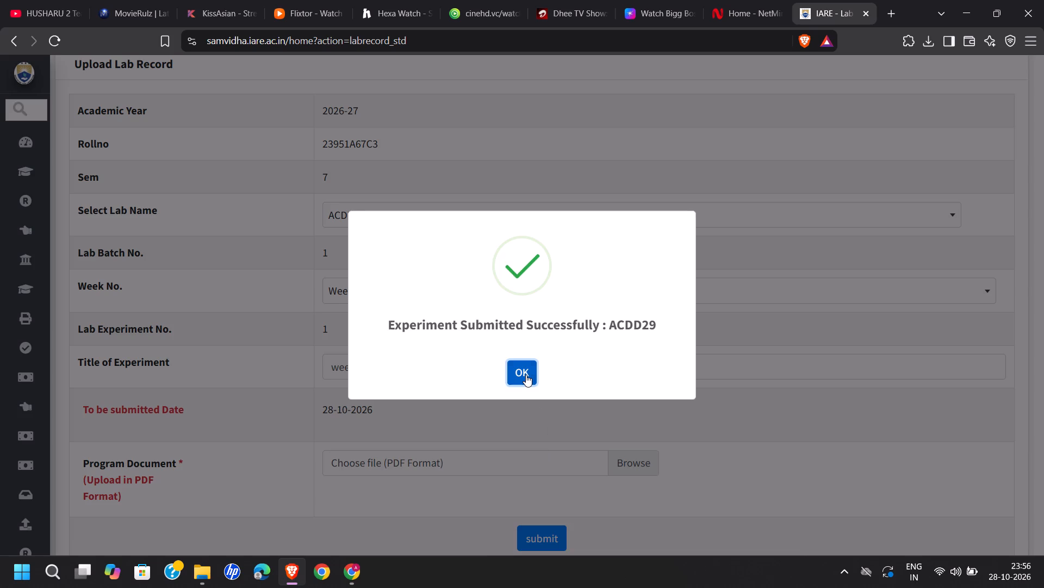
click(526, 375)
click(448, 285)
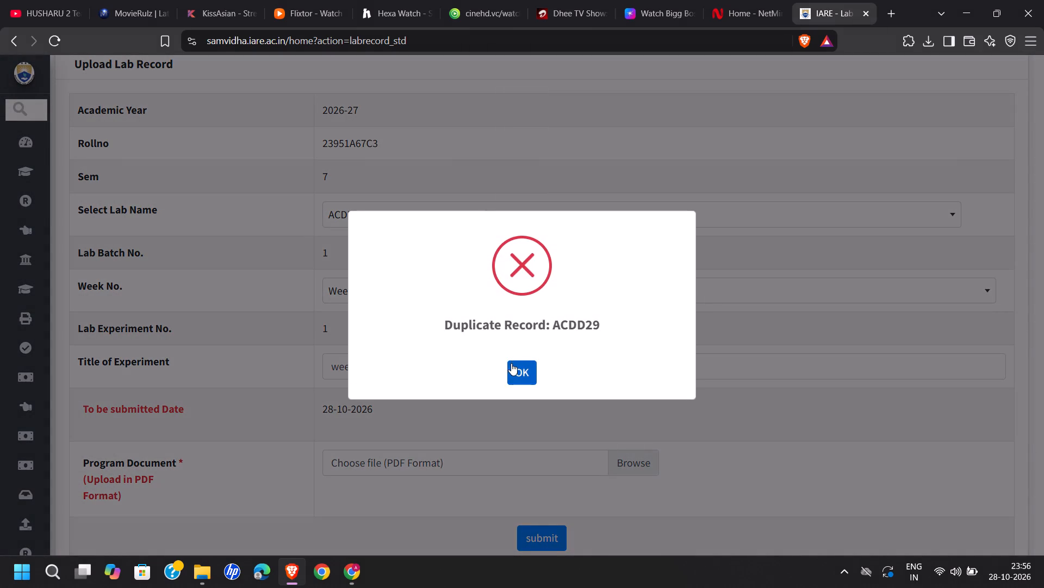
click(512, 363)
Set the week number to Week-3 and change the experiment title to week3.
click(432, 295)
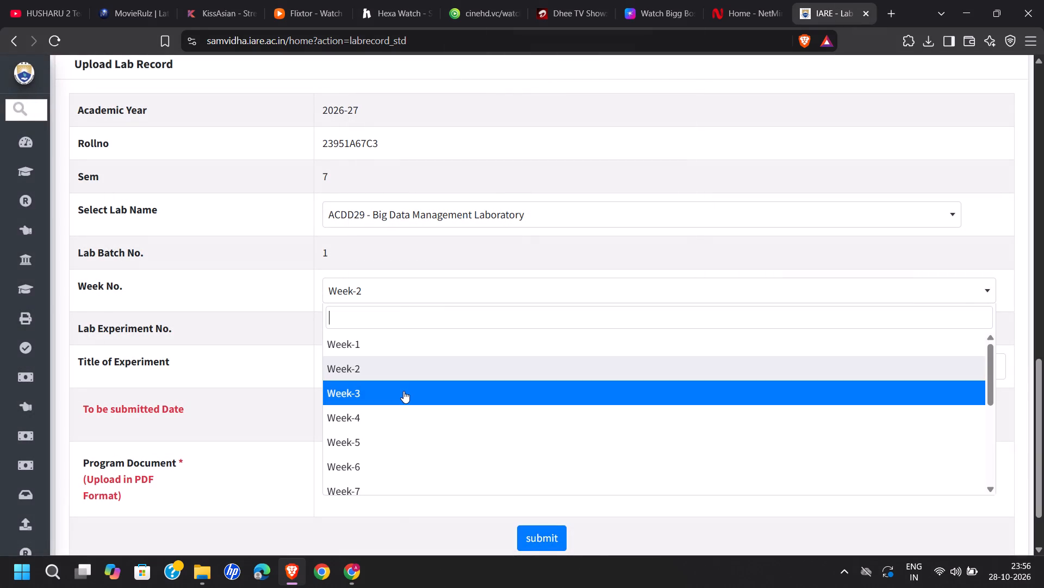
click(403, 391)
click(398, 366)
key(BackSpace)
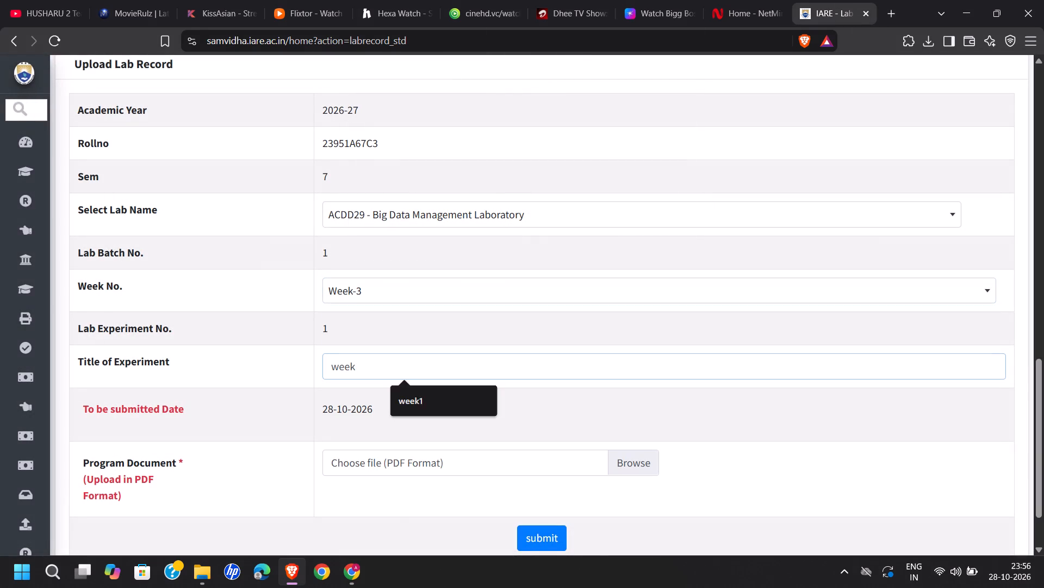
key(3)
Attach dbmweek3_11zon from the worksheets folder as the program document and submit the Week-3 record.
click(417, 473)
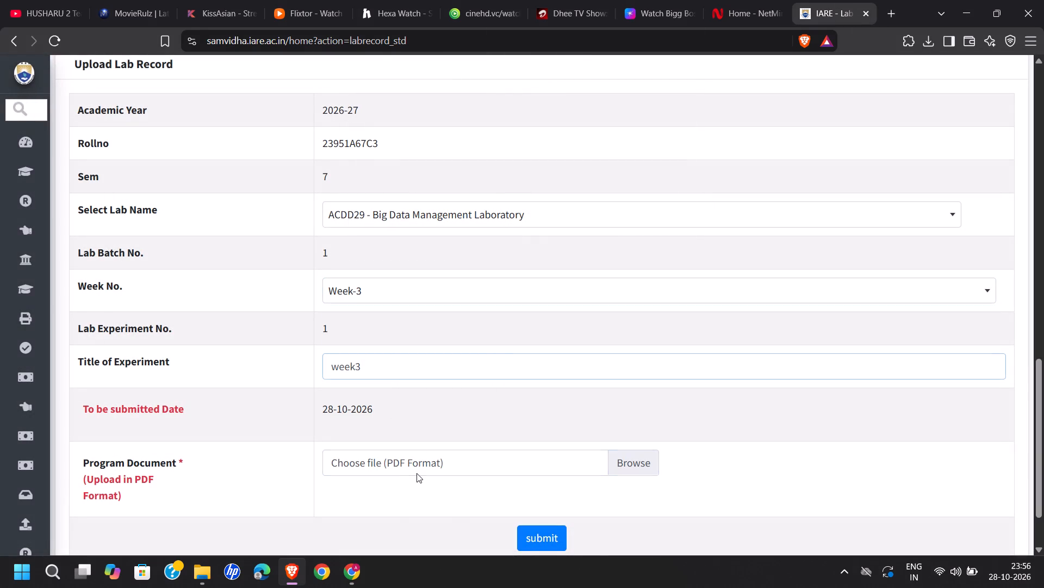
click(238, 206)
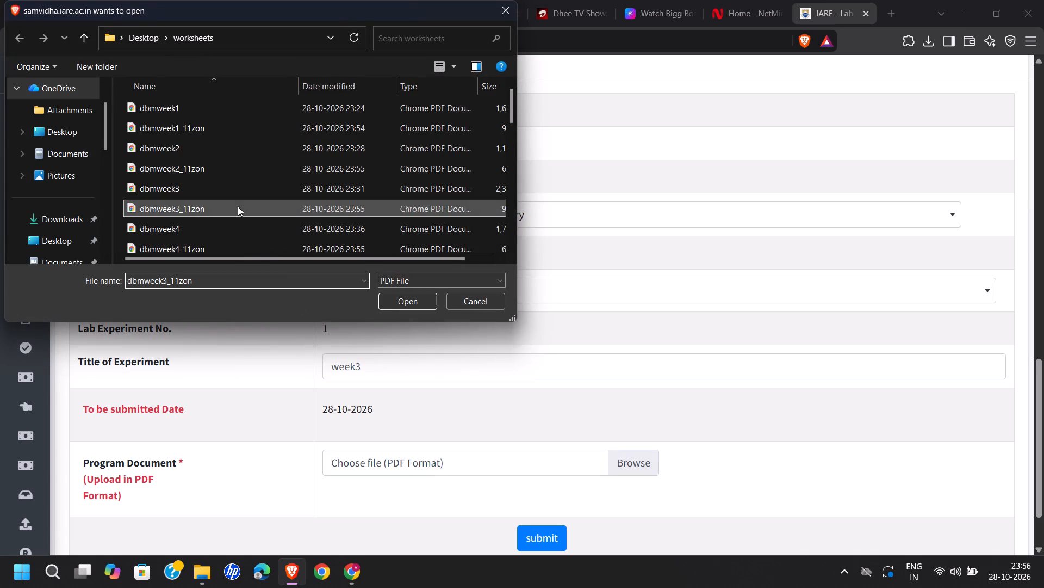
click(397, 302)
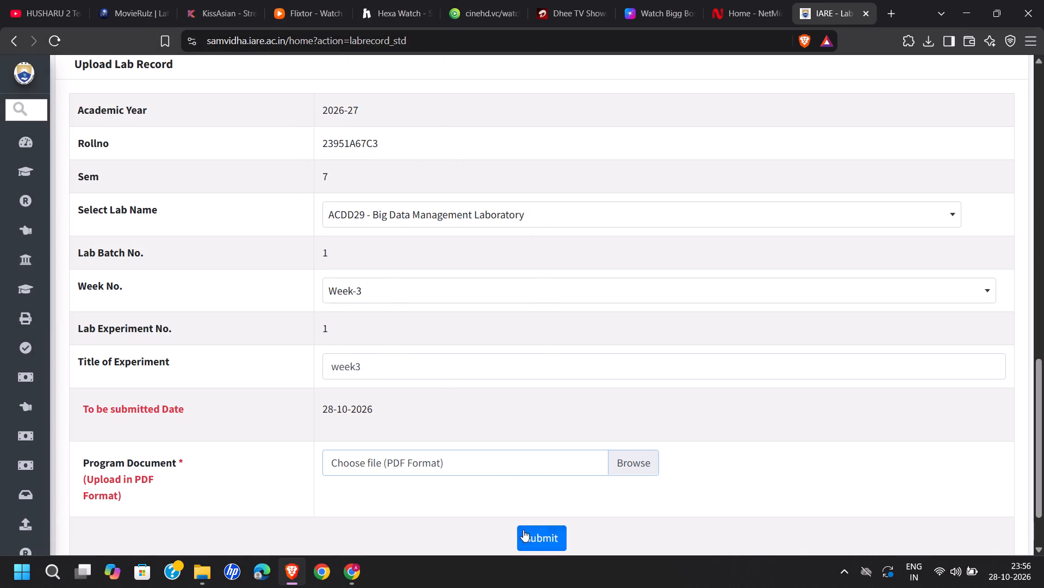
click(524, 532)
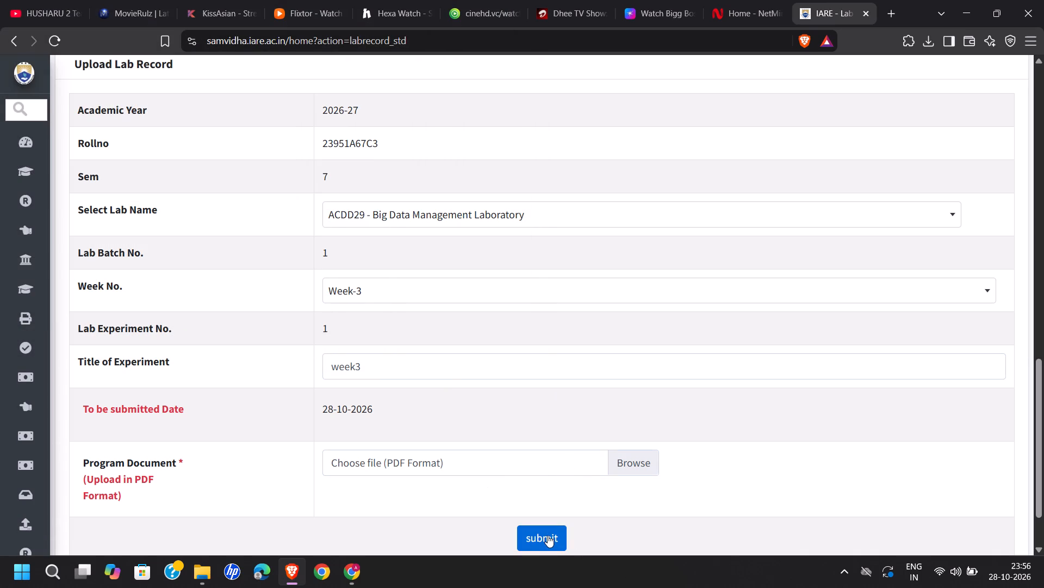
click(548, 535)
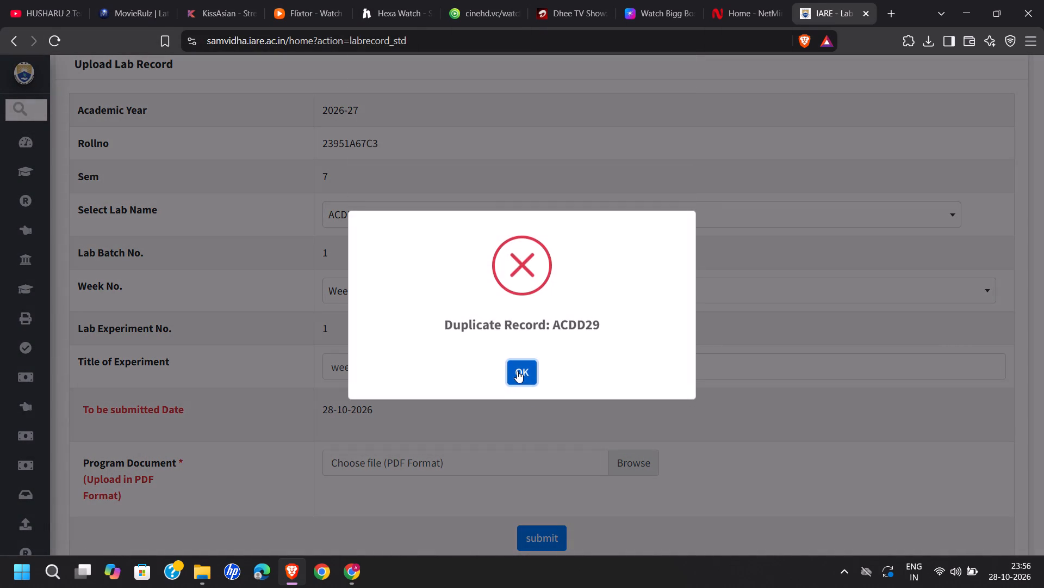
click(517, 371)
click(517, 371)
Change the experiment title to week4 and set the week number to Week-4.
click(517, 371)
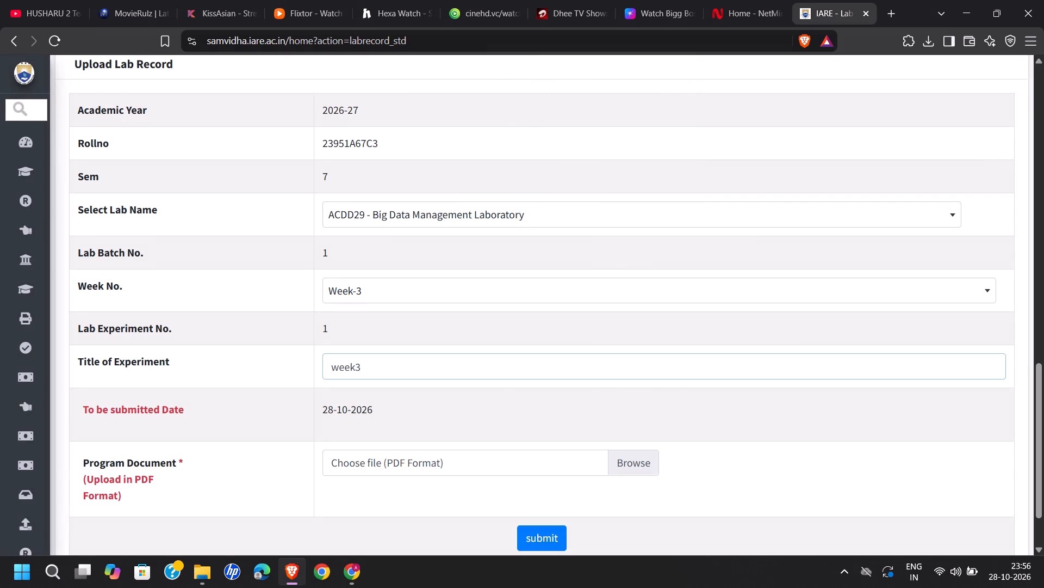
key(BackSpace)
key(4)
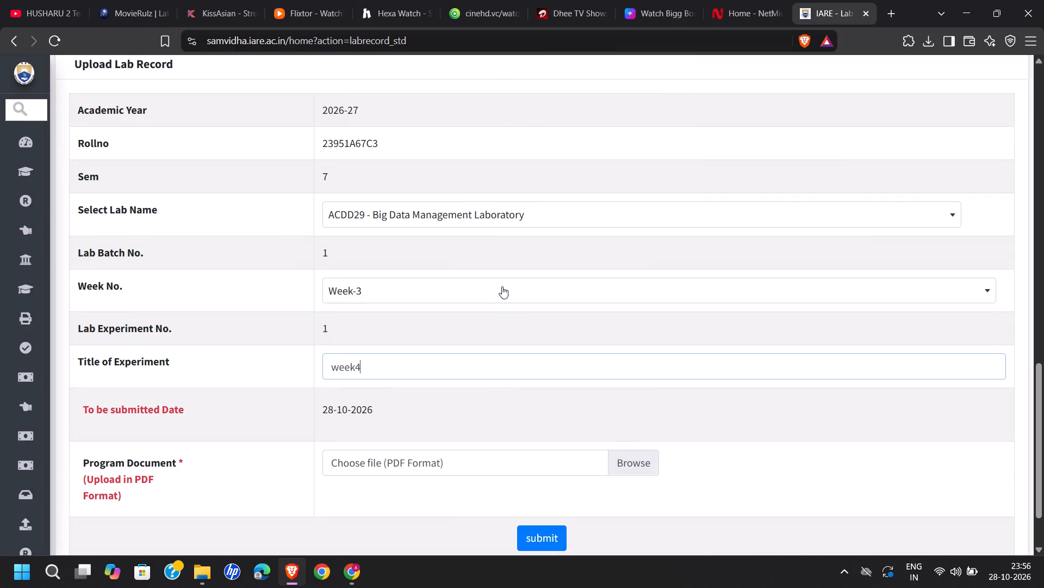
click(502, 286)
click(427, 413)
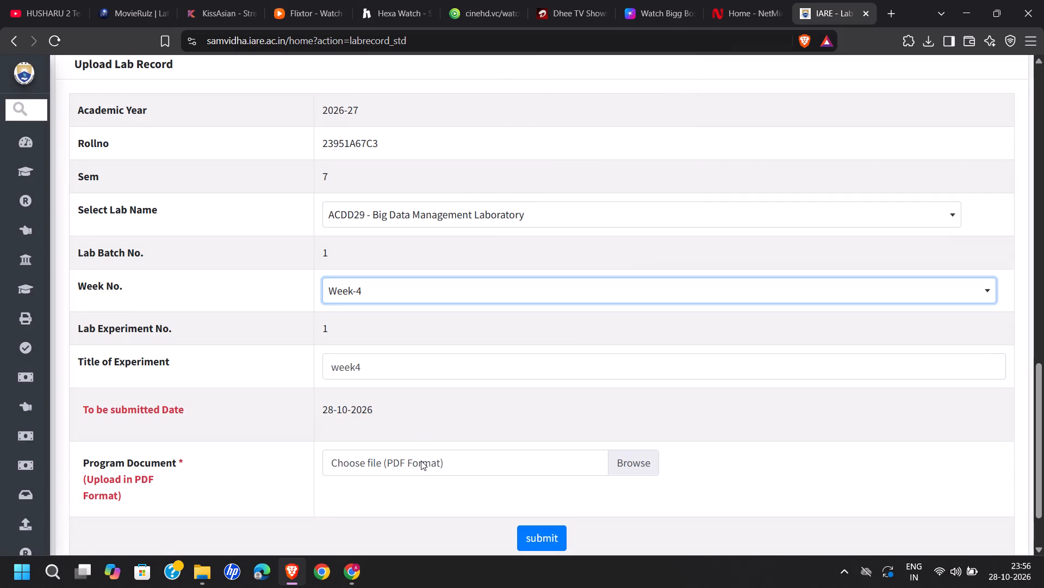
Attach dbmweek4_11zon from the worksheets folder as the program document and submit the Week-4 record.
click(420, 460)
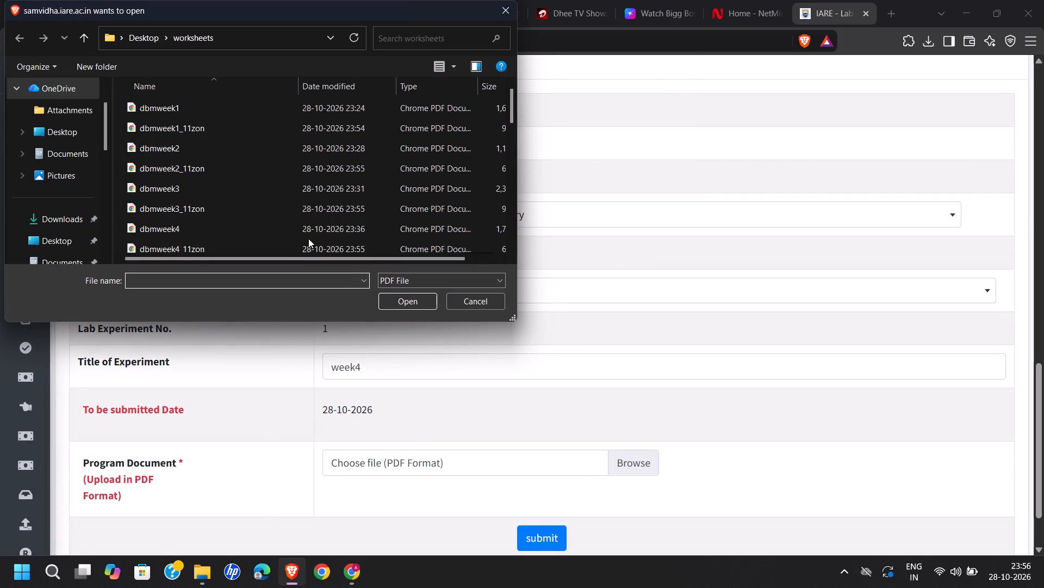
click(280, 246)
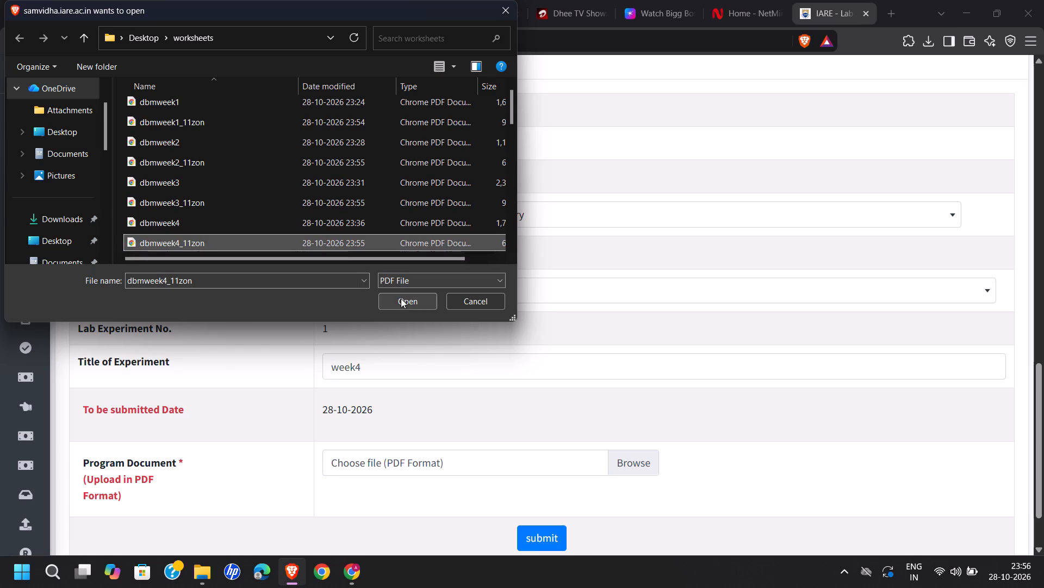
click(401, 298)
double_click(554, 543)
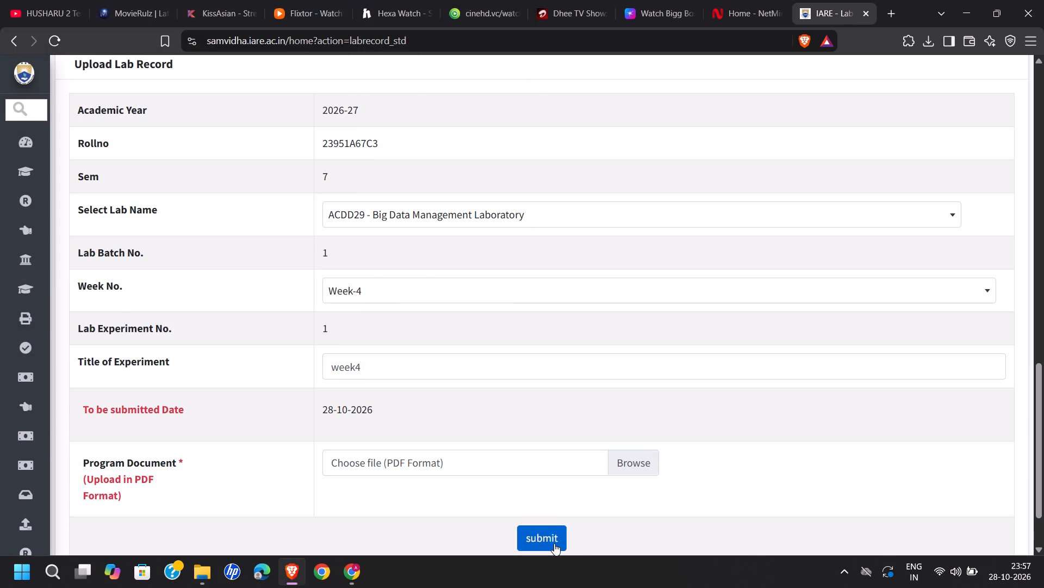
click(554, 543)
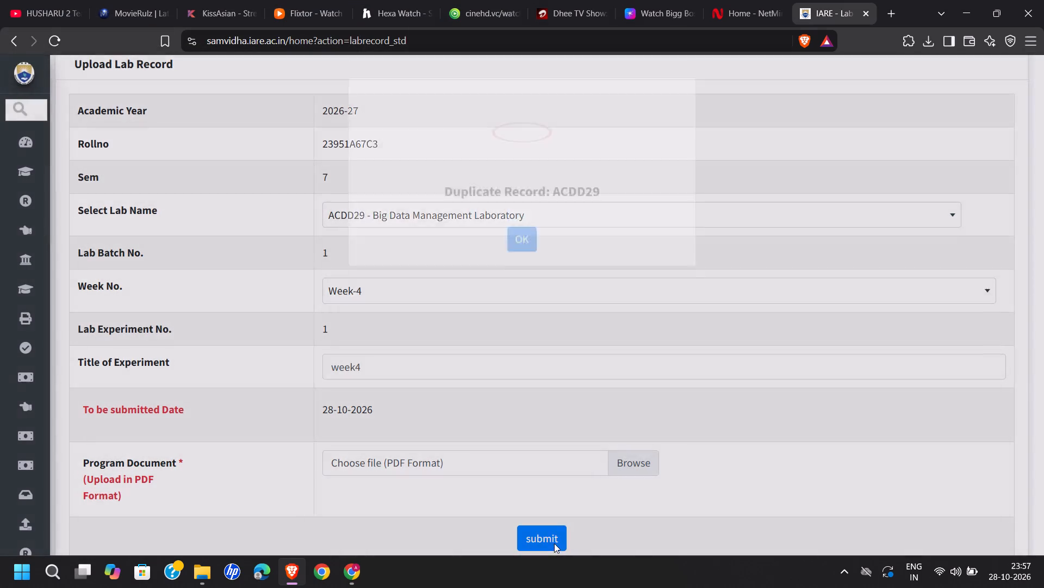
click(517, 372)
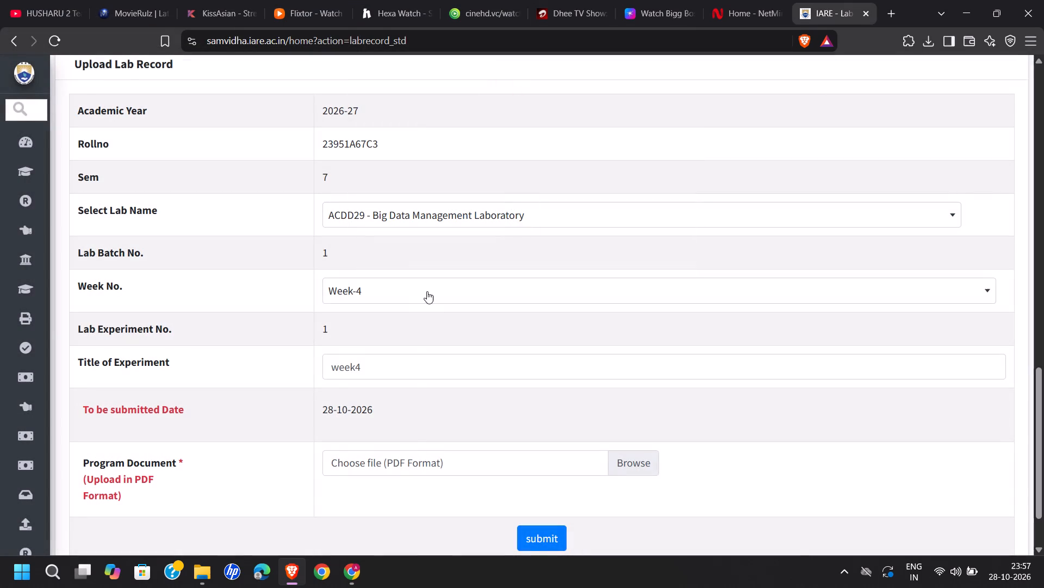
Set the week number to Week-5 and change the experiment title to week5.
drag(427, 291, 370, 434)
click(370, 434)
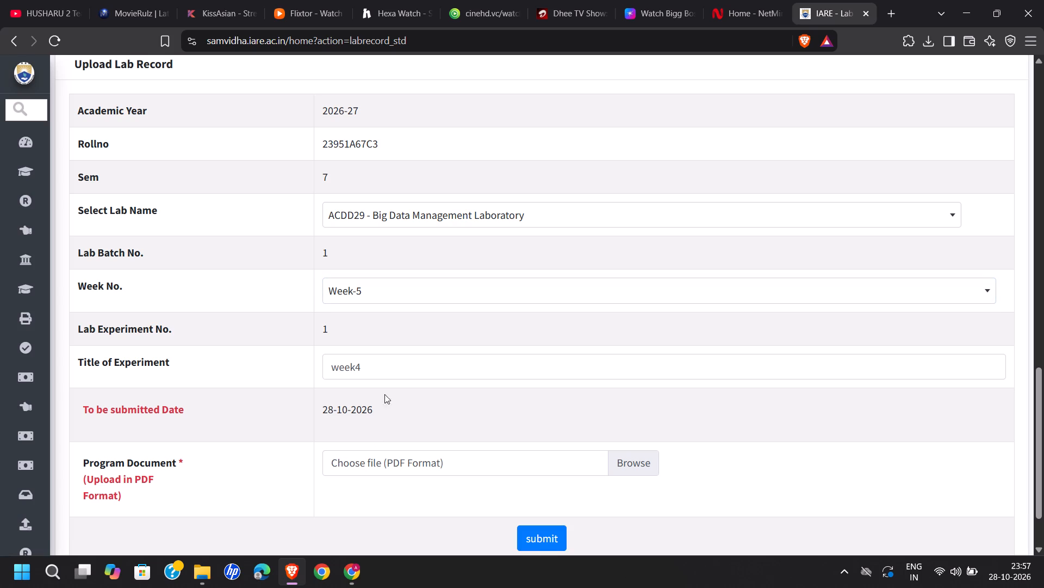
click(389, 377)
key(BackSpace)
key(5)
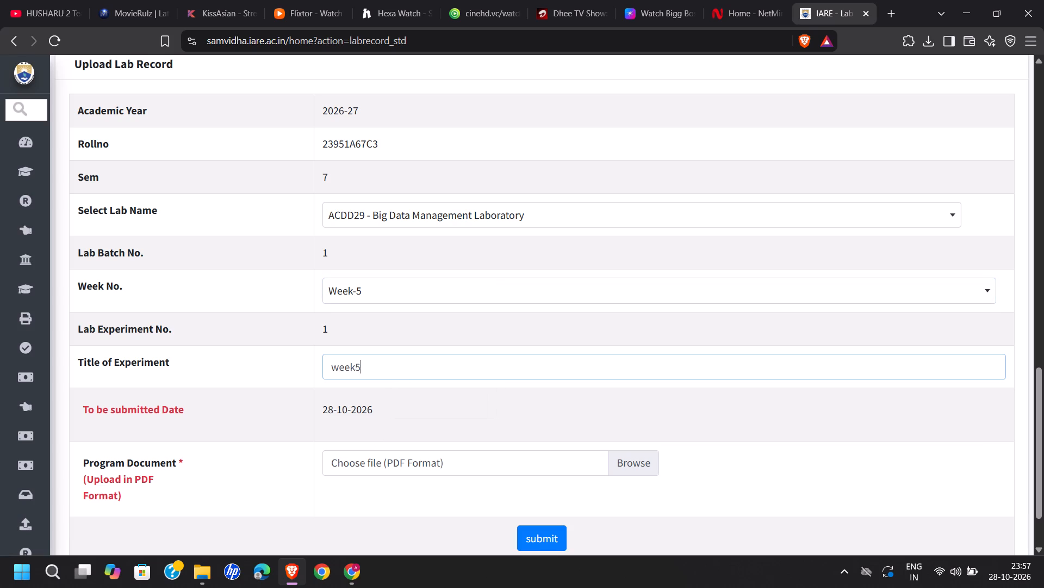
Attach dbmweek5_11zon from the worksheets folder as the program document and submit the Week-5 record.
click(395, 456)
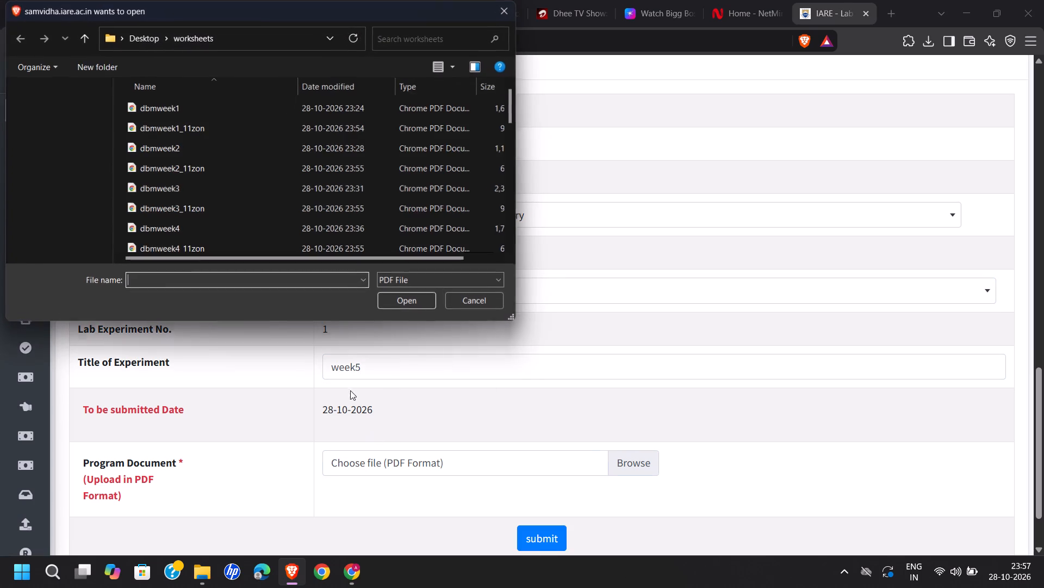
scroll(328, 152, down, 2)
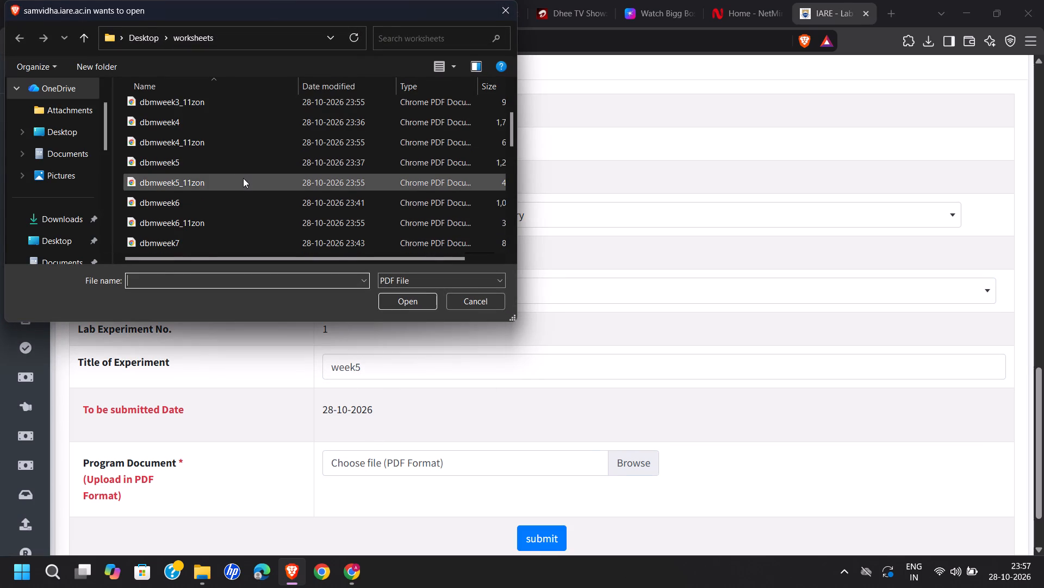
click(243, 178)
click(424, 296)
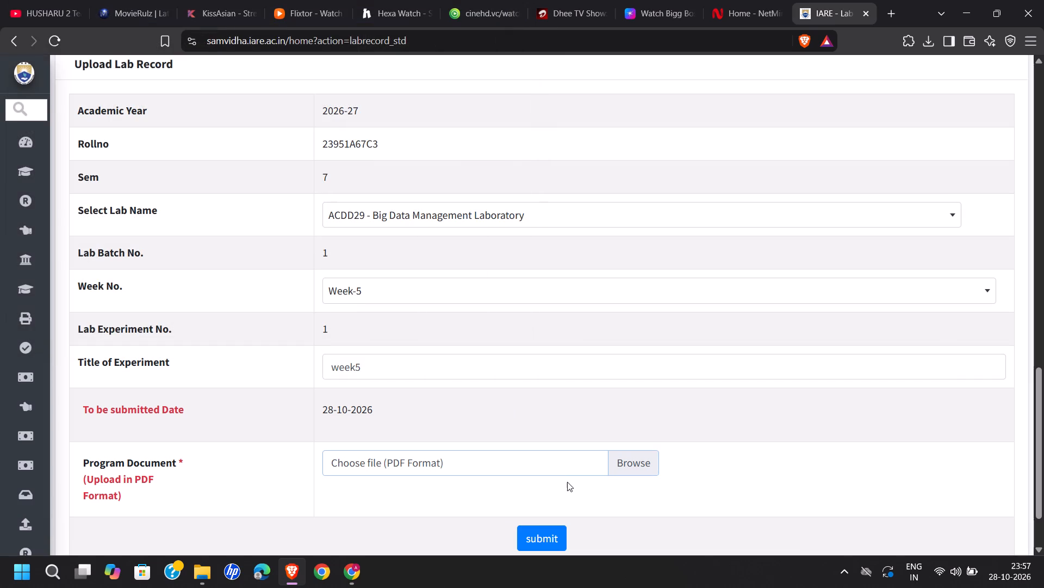
click(547, 528)
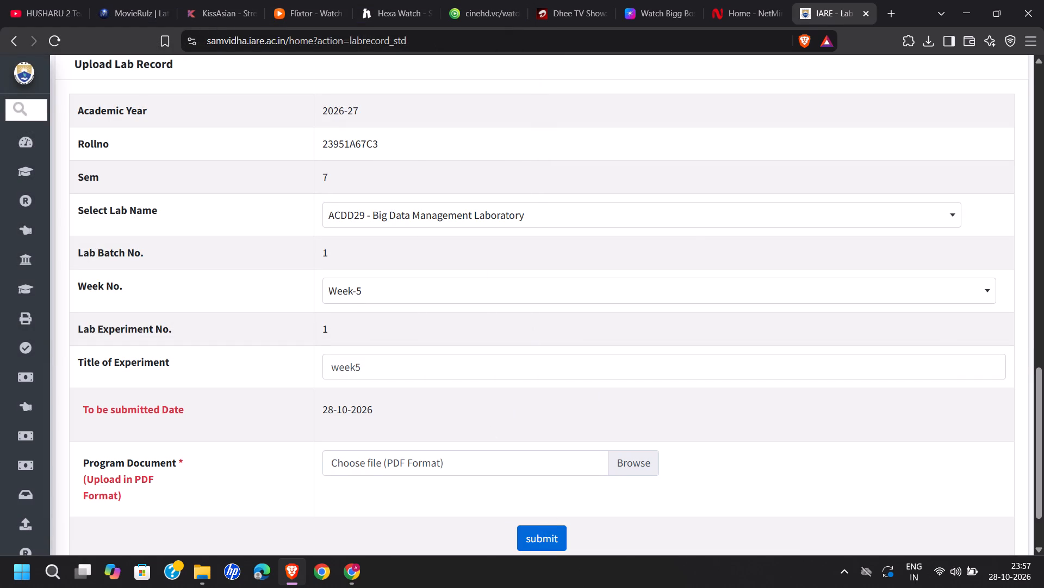
click(528, 375)
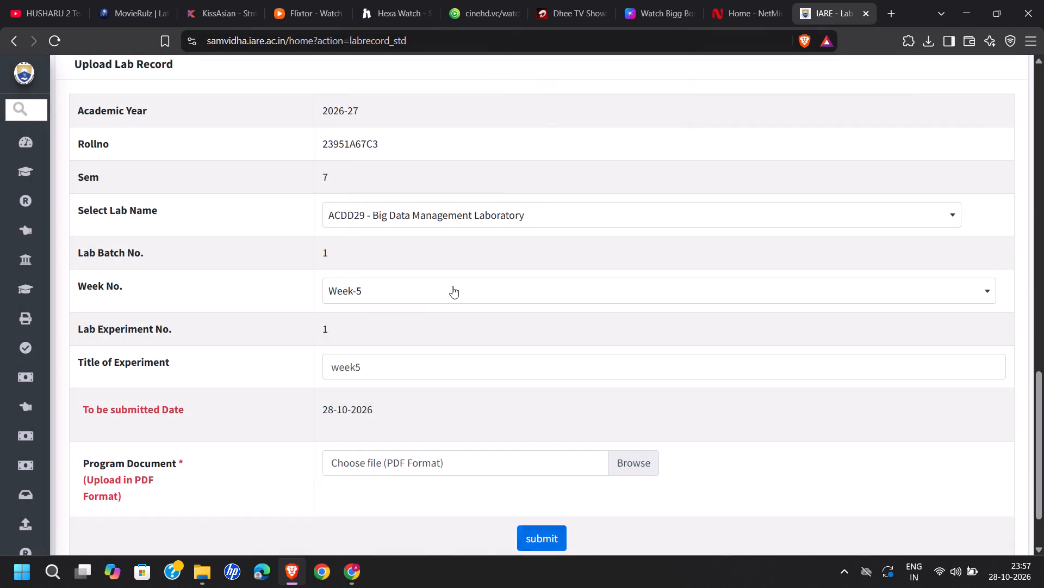
Set the week number to Week-6 and change the experiment title to week6.
click(453, 287)
click(401, 460)
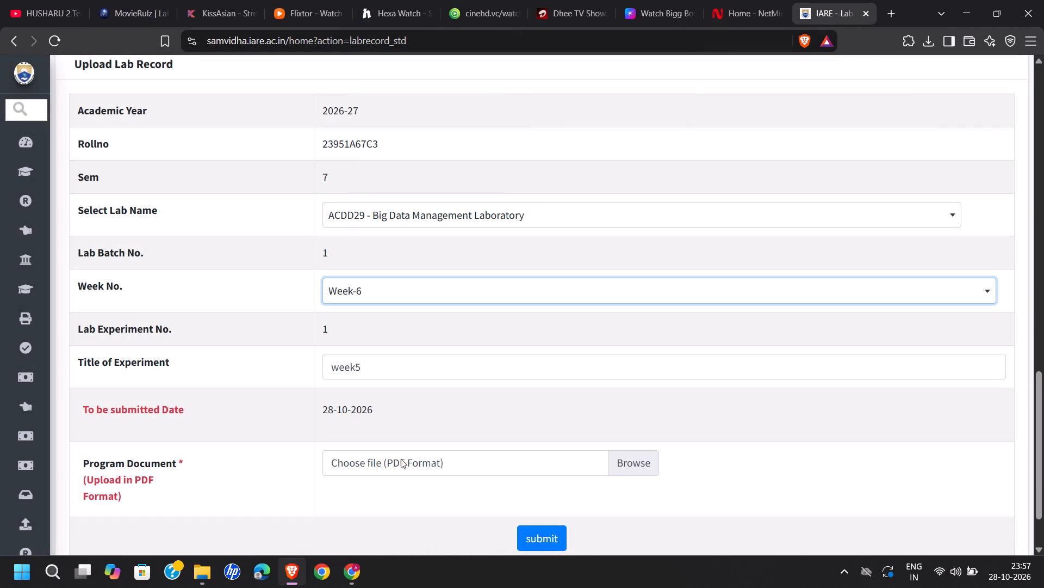
click(385, 376)
key(BackSpace)
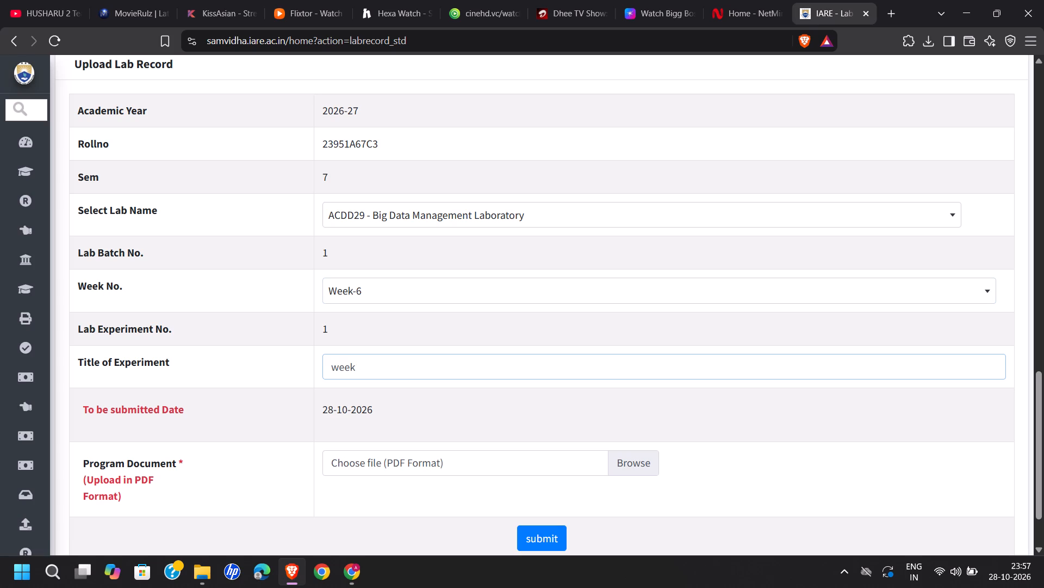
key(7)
scroll(385, 376, down, 1)
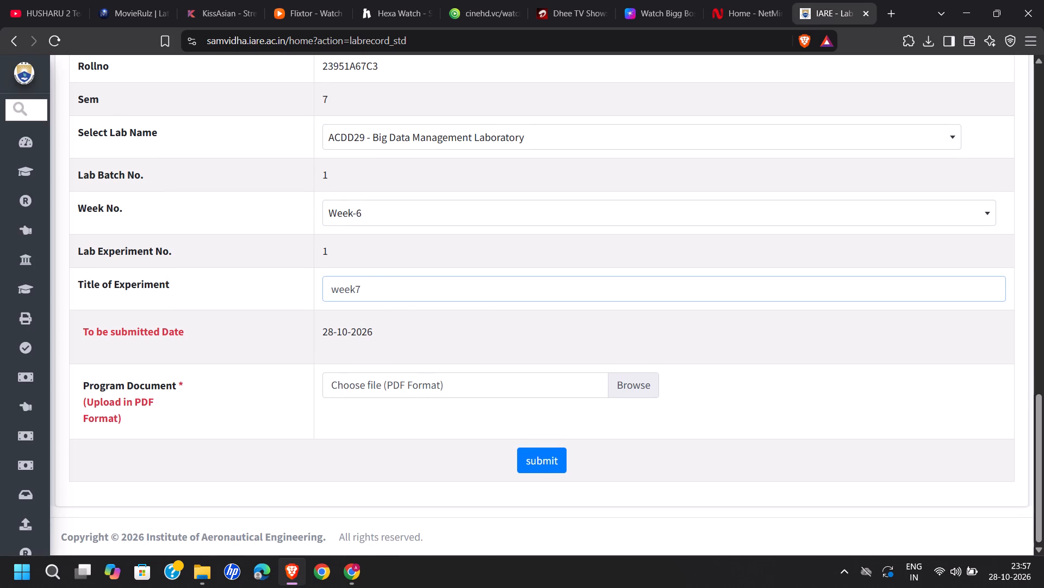
key(BackSpace)
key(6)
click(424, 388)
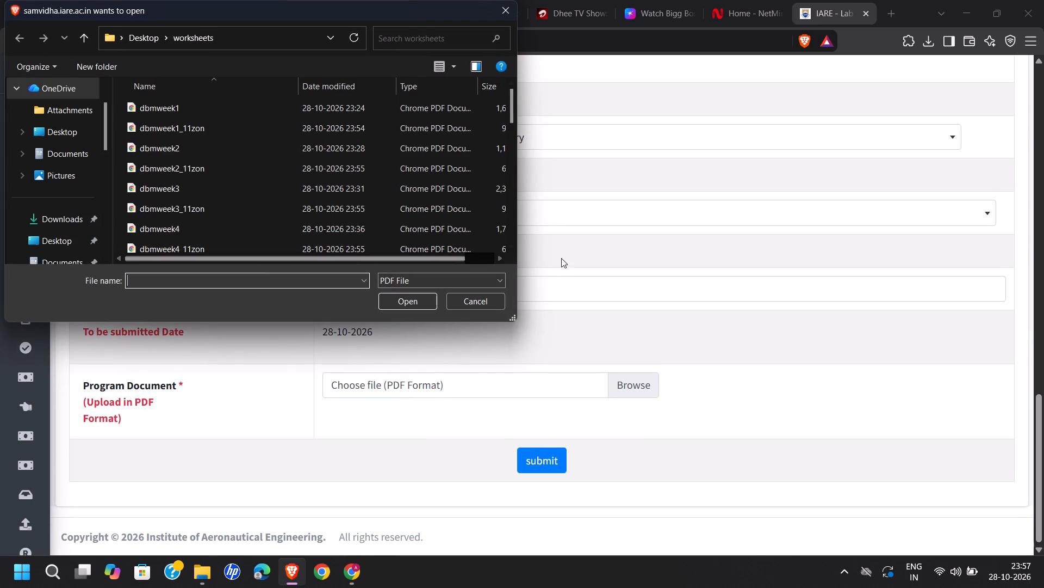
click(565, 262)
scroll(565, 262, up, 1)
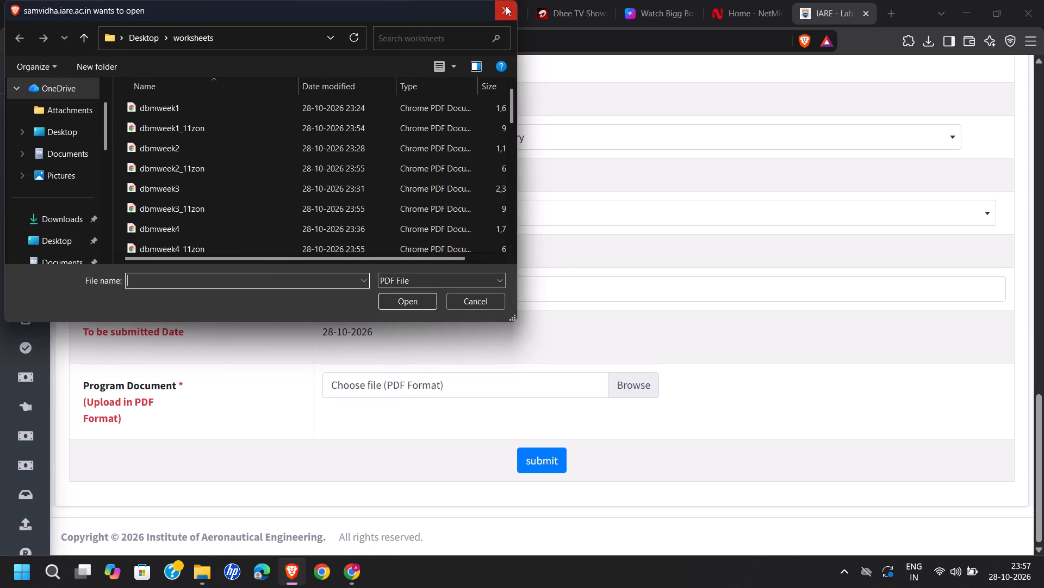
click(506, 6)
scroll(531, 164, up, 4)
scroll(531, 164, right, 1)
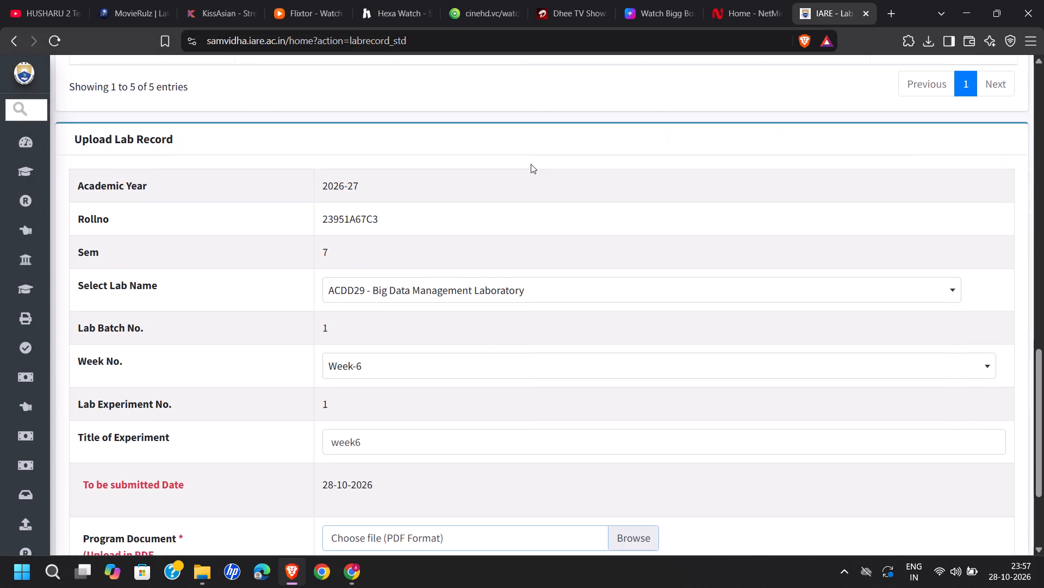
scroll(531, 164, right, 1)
Attach dbmweek6_11zon from the worksheets folder as the program document and submit the Week-6 record.
scroll(531, 164, down, 1)
click(445, 378)
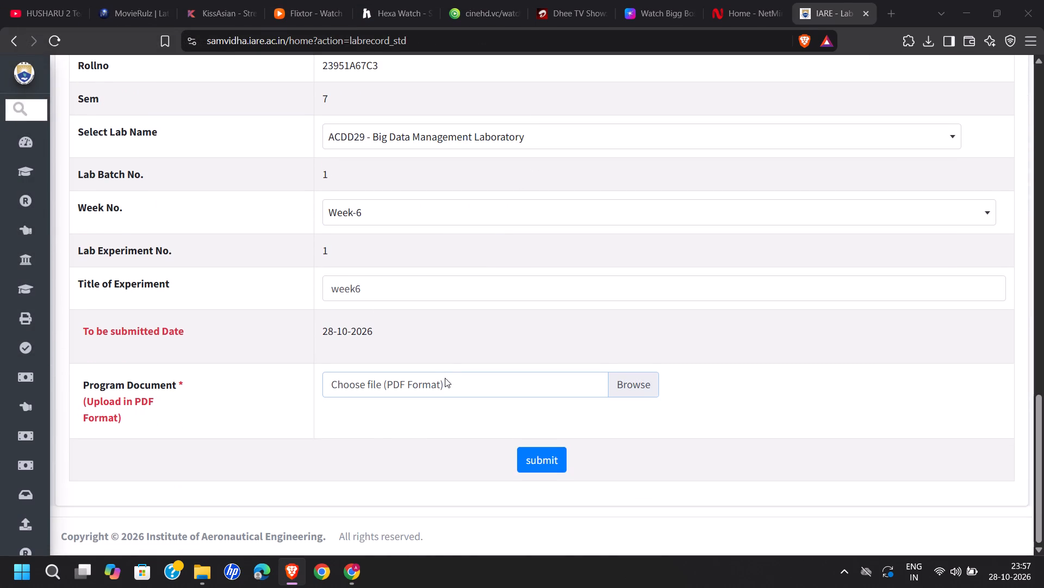
scroll(252, 234, down, 1)
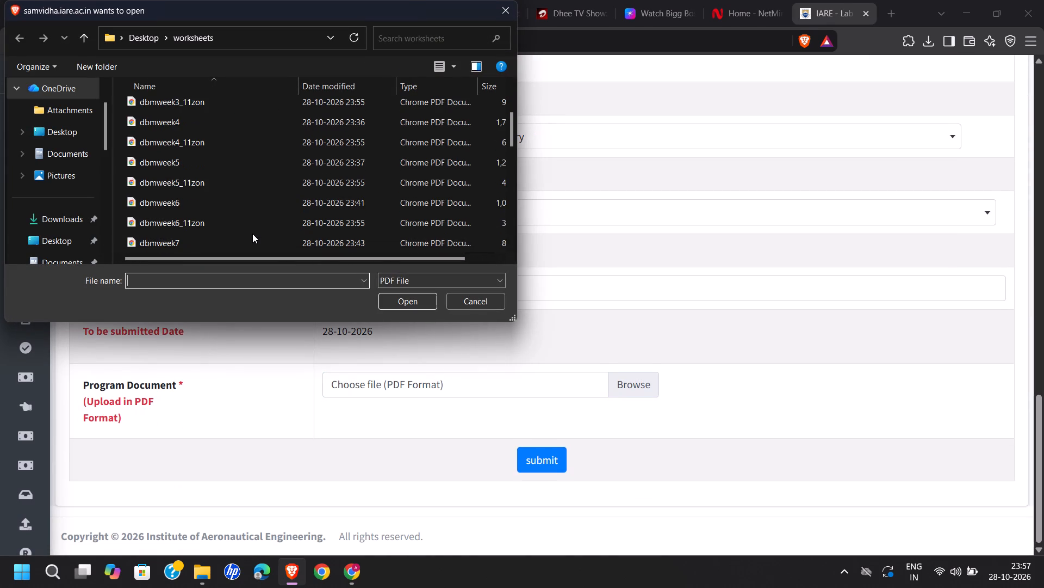
scroll(252, 234, down, 1)
click(231, 224)
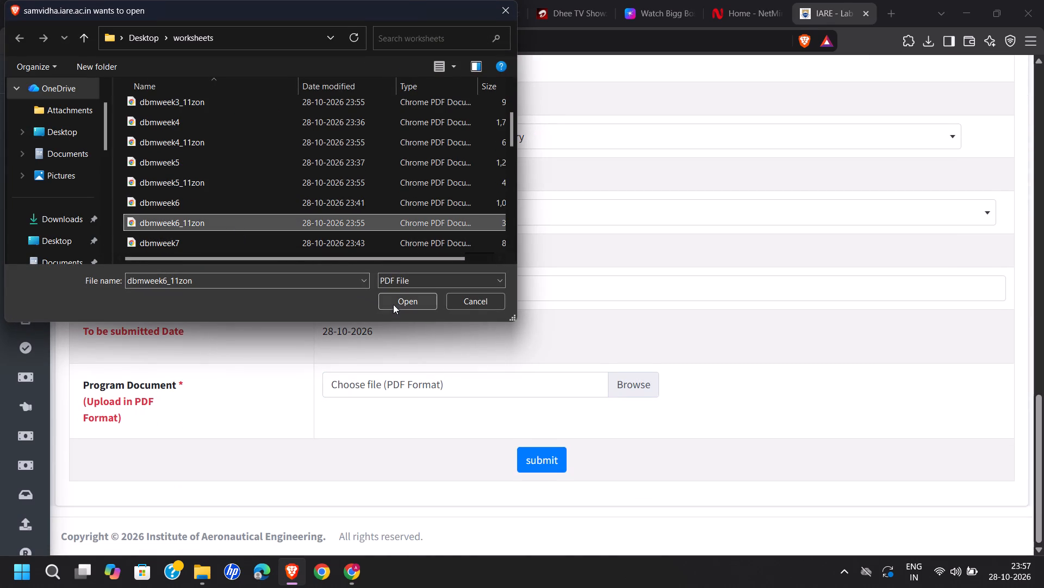
click(393, 304)
click(531, 456)
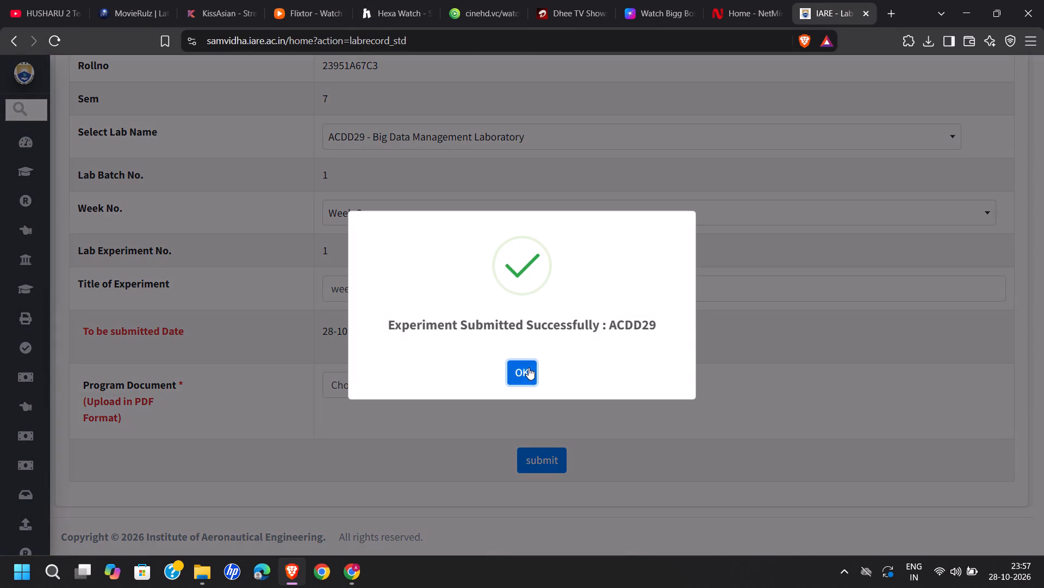
click(529, 371)
Set the week number to Week-7 and change the experiment title to week7.
click(444, 209)
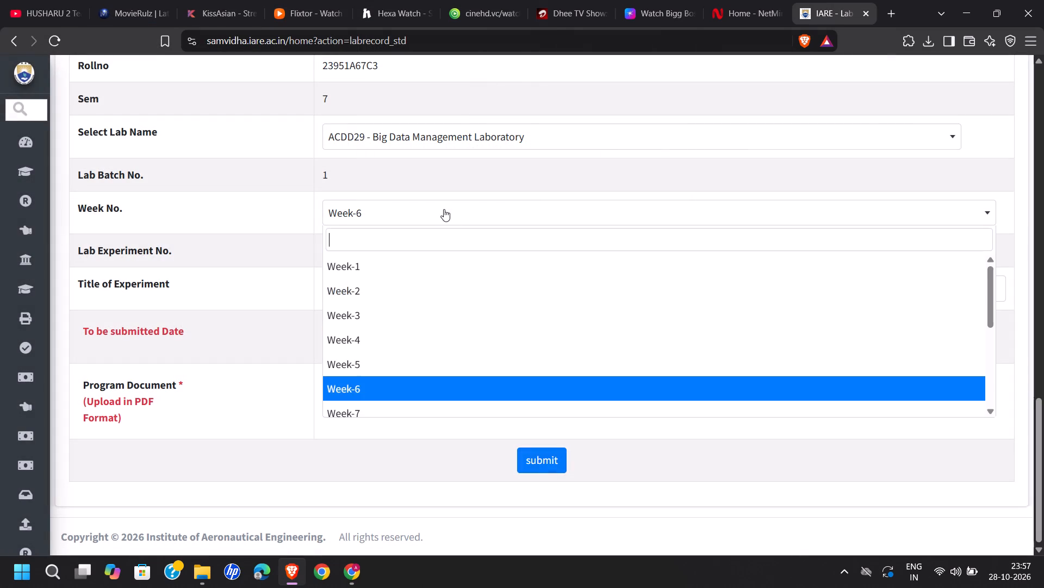
click(397, 410)
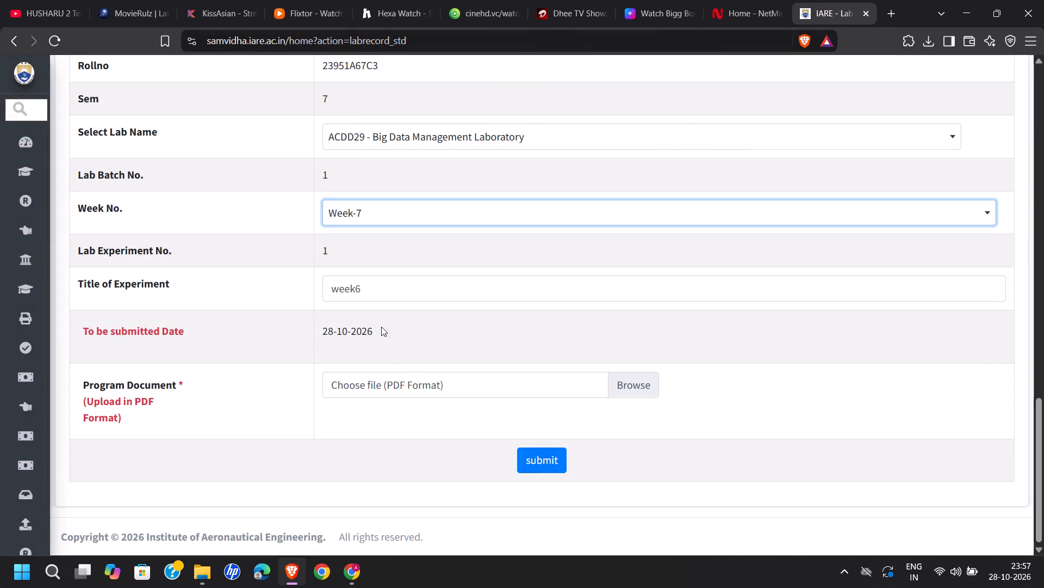
click(371, 284)
key(BackSpace)
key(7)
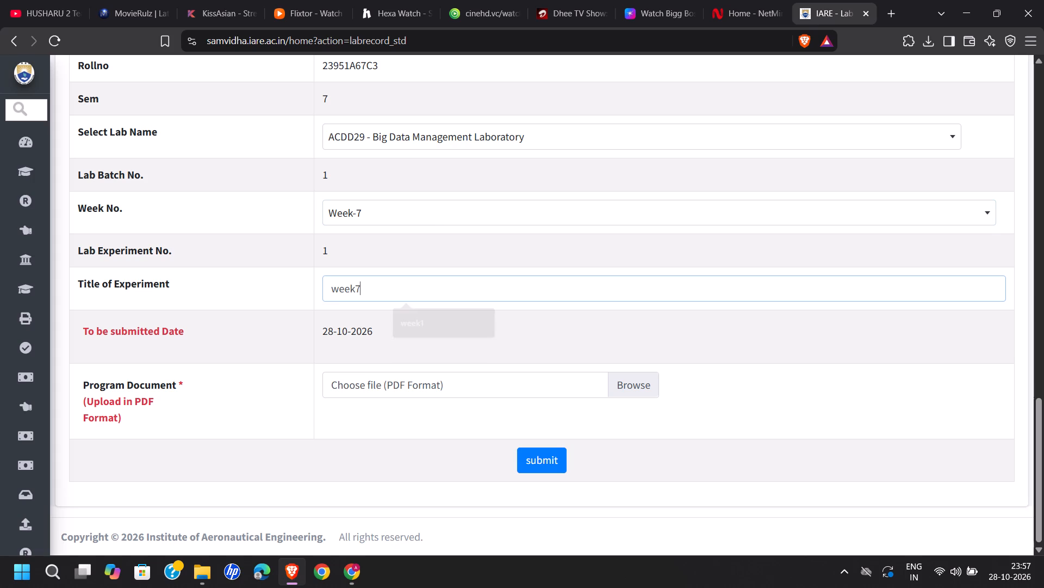
Attach dbmweek7 from the worksheets folder as the program document and submit the Week-7 record.
click(378, 375)
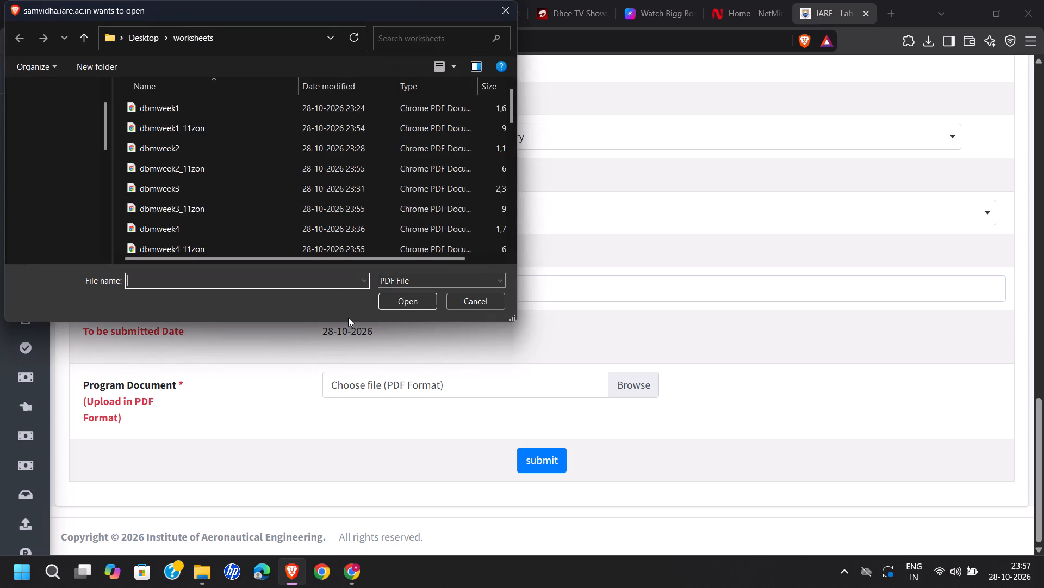
scroll(293, 182, down, 2)
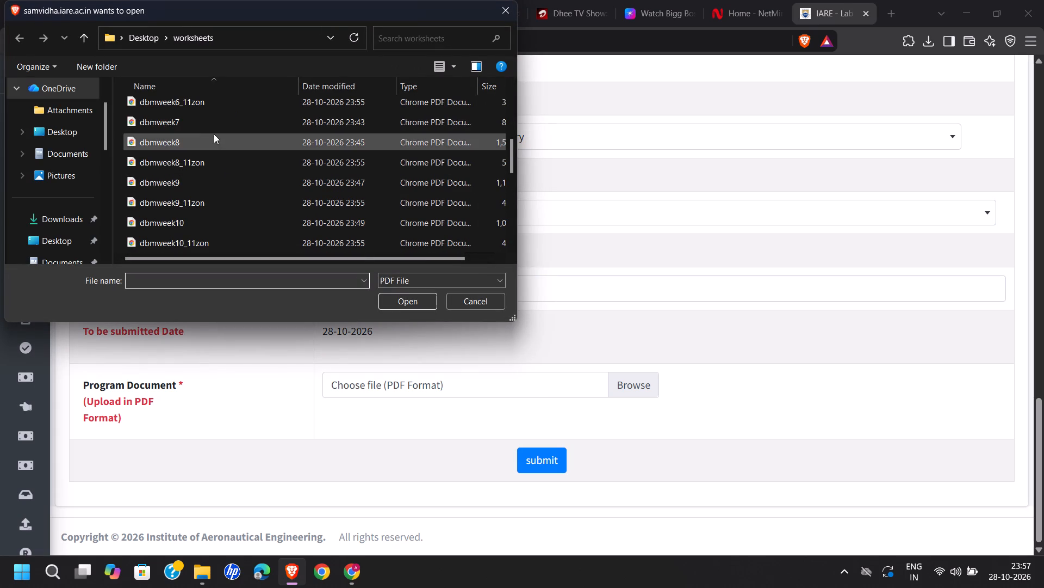
click(208, 128)
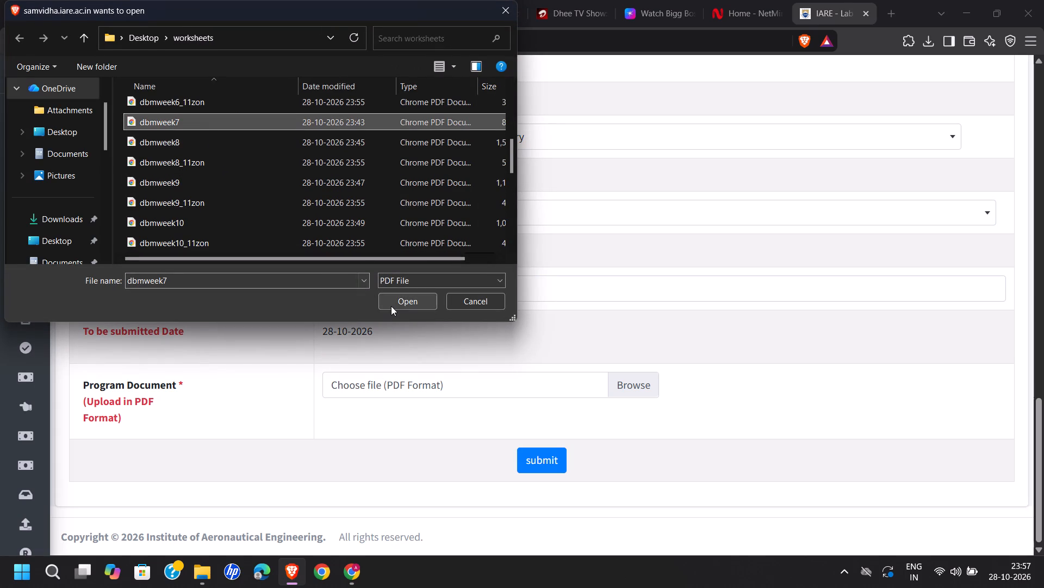
click(391, 306)
click(546, 456)
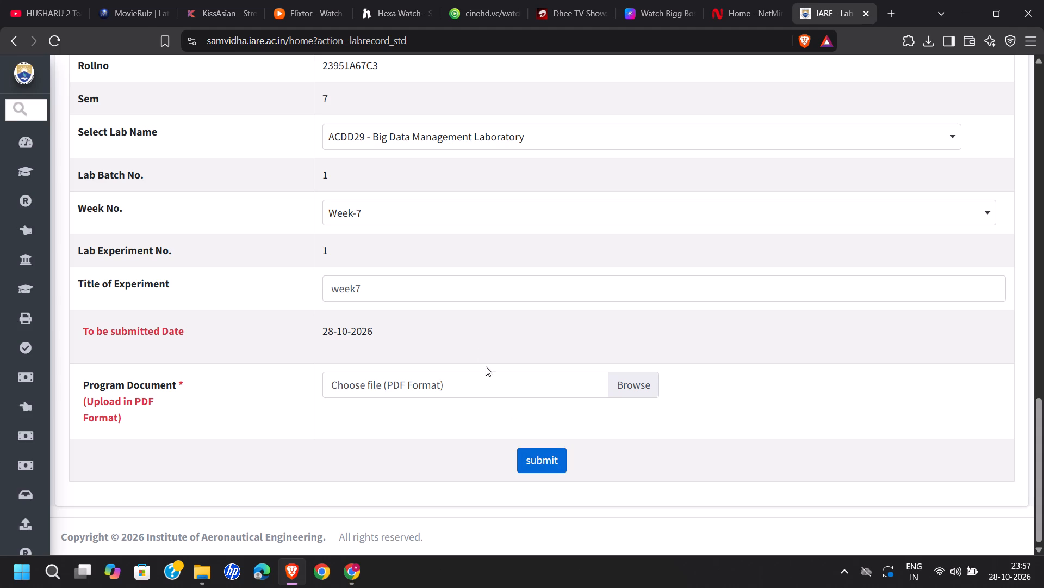
click(532, 370)
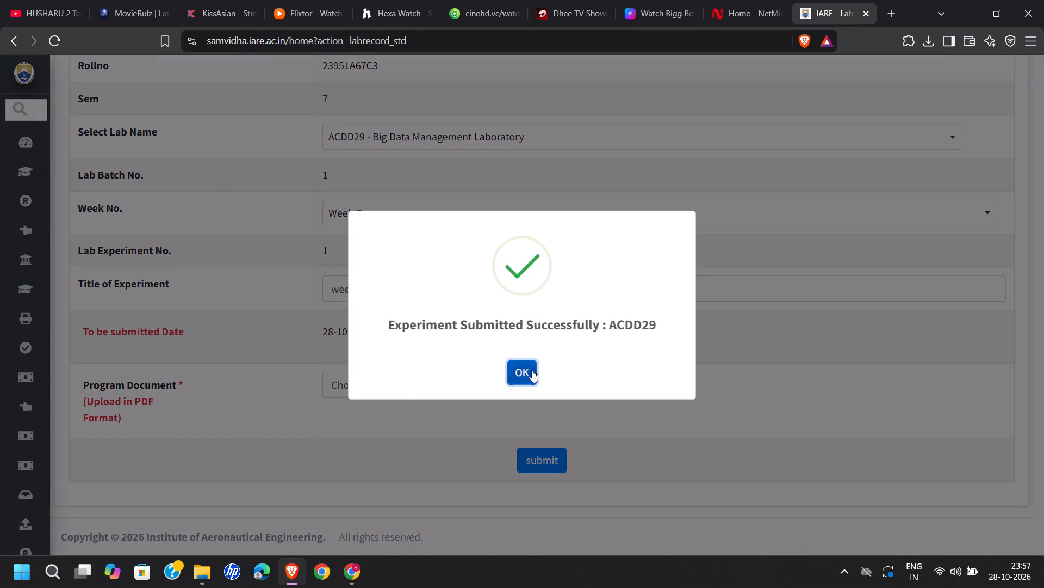
Set the week number to Week-8 and change the experiment title to week8.
click(457, 211)
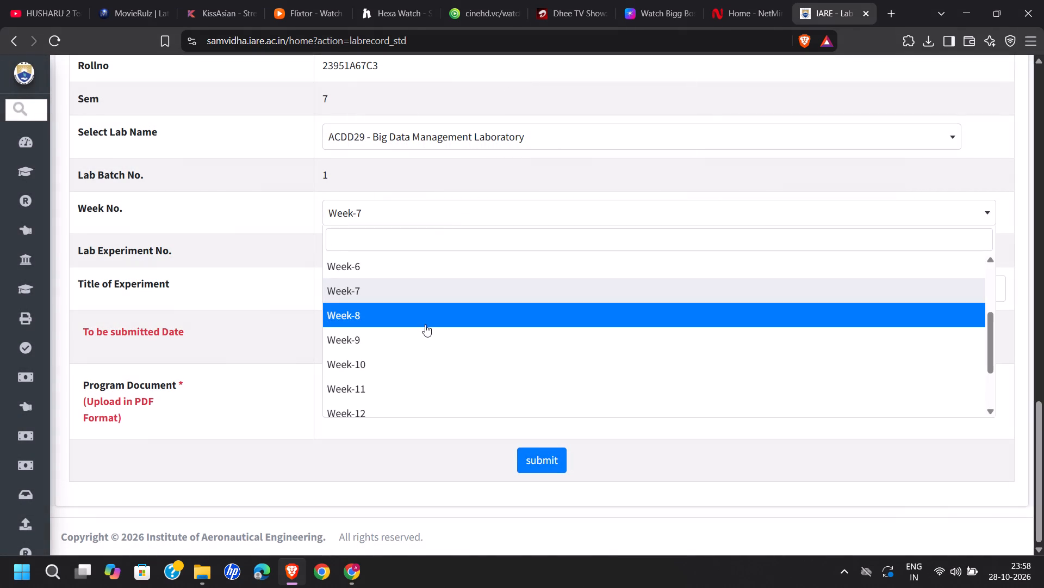
click(425, 323)
click(391, 296)
key(BackSpace)
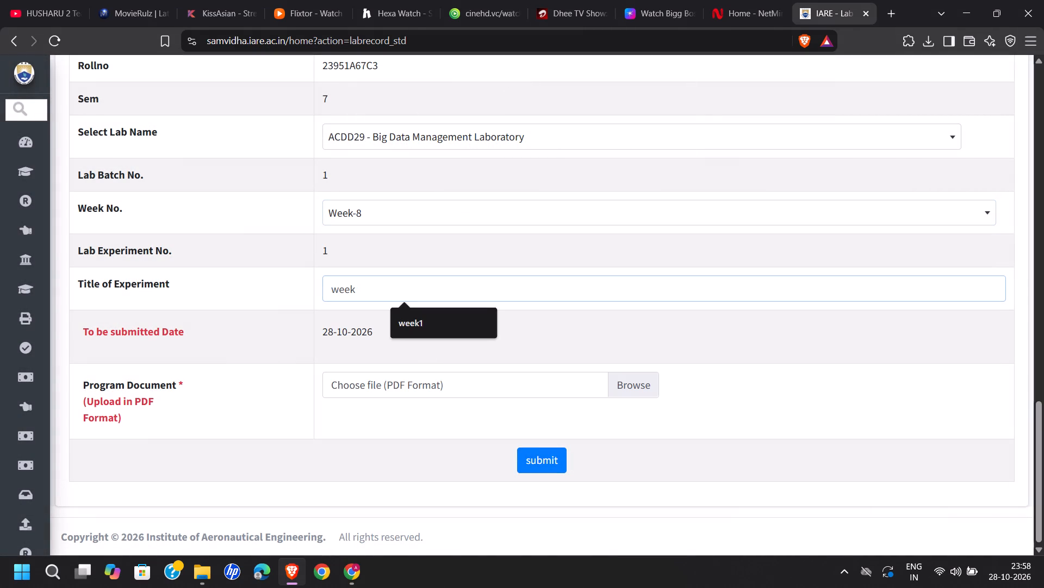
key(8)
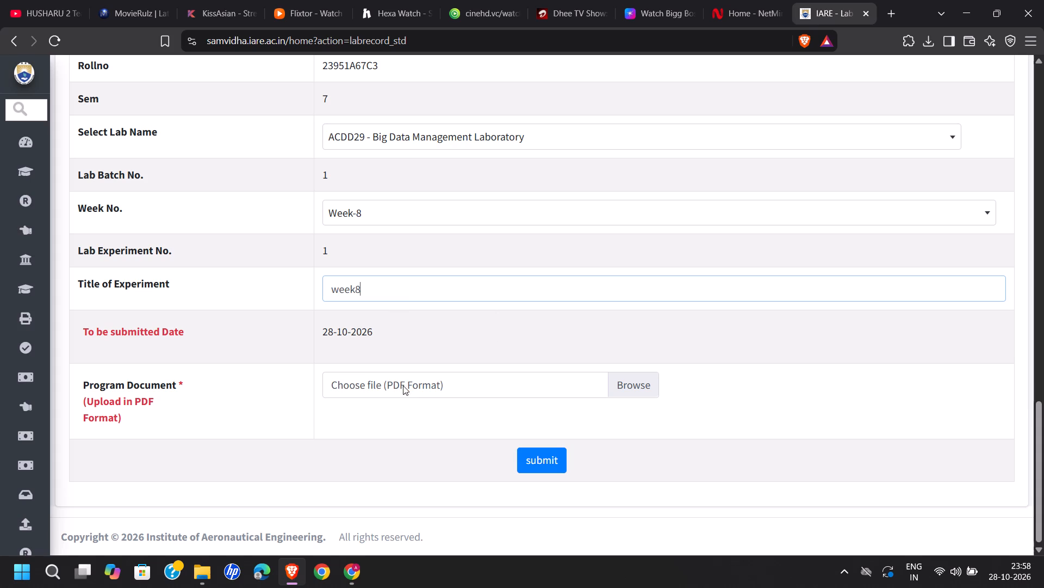
Attach dbmweek8_11zon from the worksheets folder as the program document and submit the Week-8 record.
click(404, 379)
scroll(335, 215, down, 4)
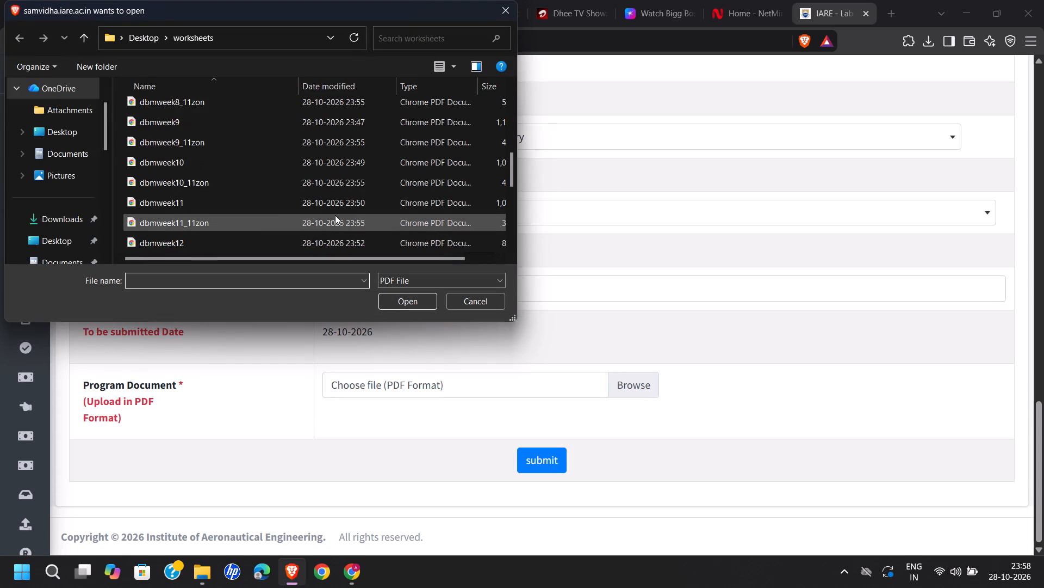
click(236, 106)
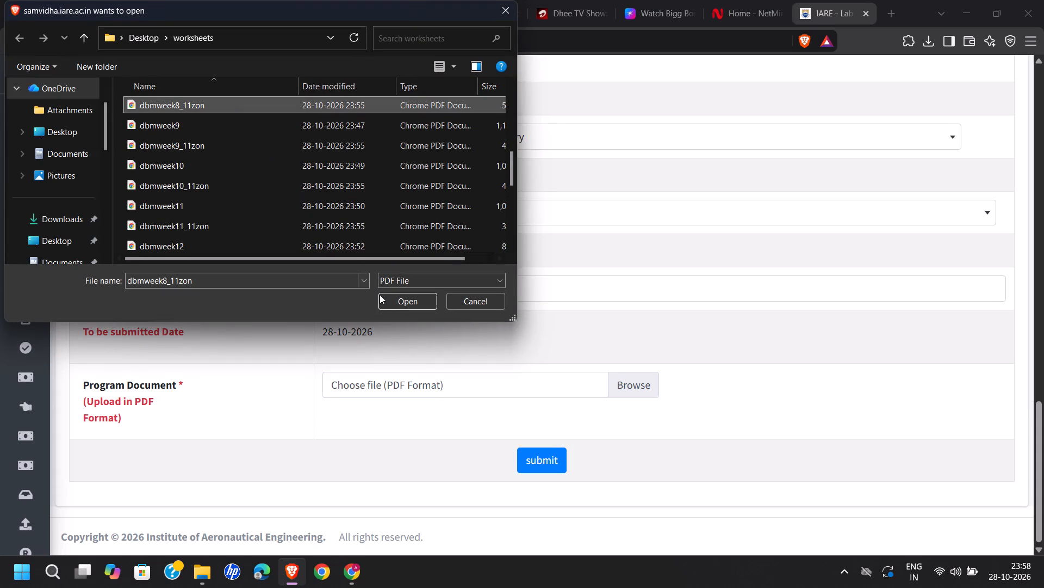
click(384, 300)
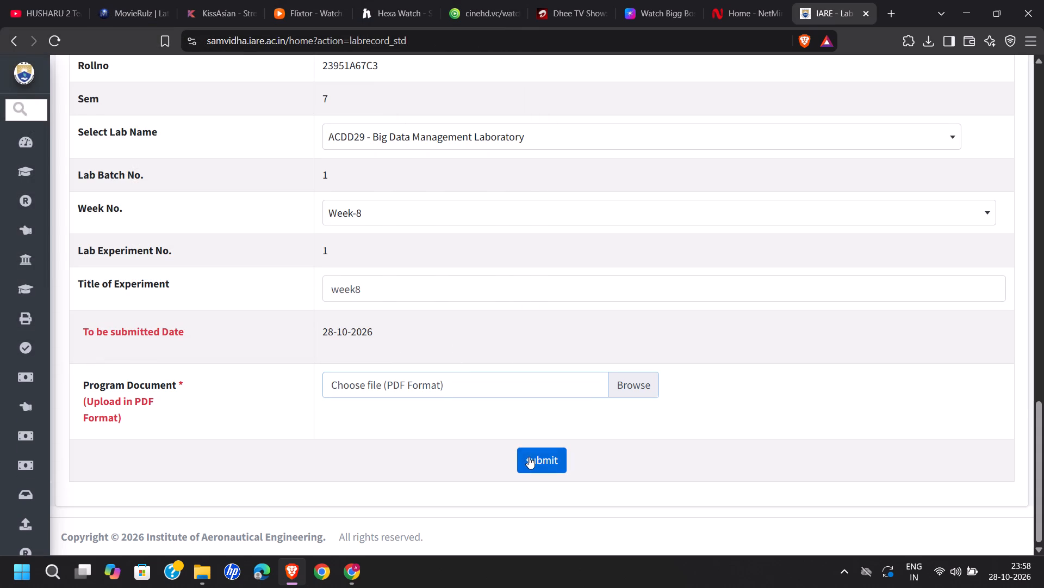
double_click(529, 457)
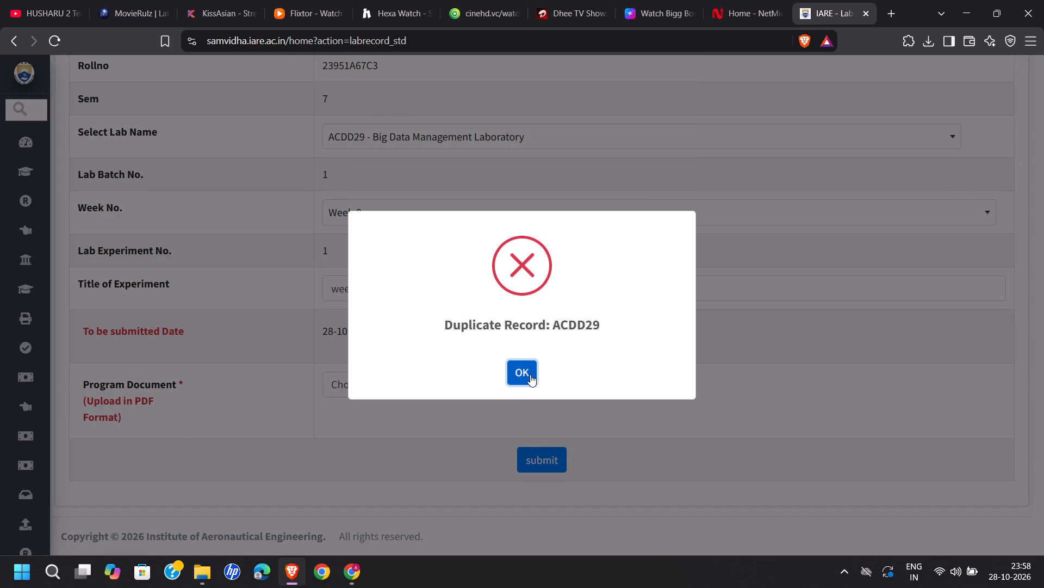
click(530, 375)
Set the week number to Week-9 and change the experiment title to week9.
scroll(505, 278, up, 3)
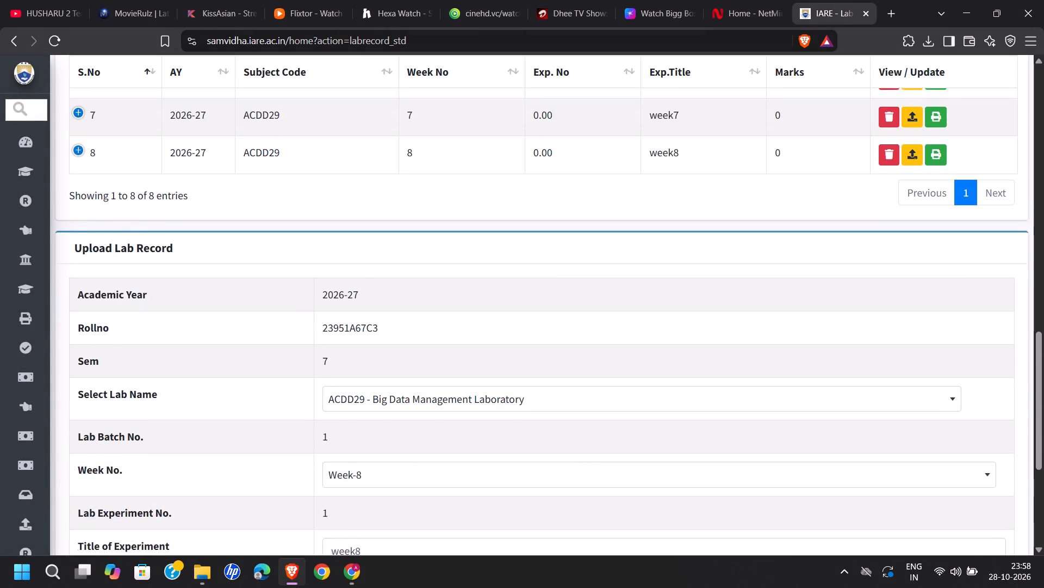
scroll(505, 278, down, 2)
click(403, 339)
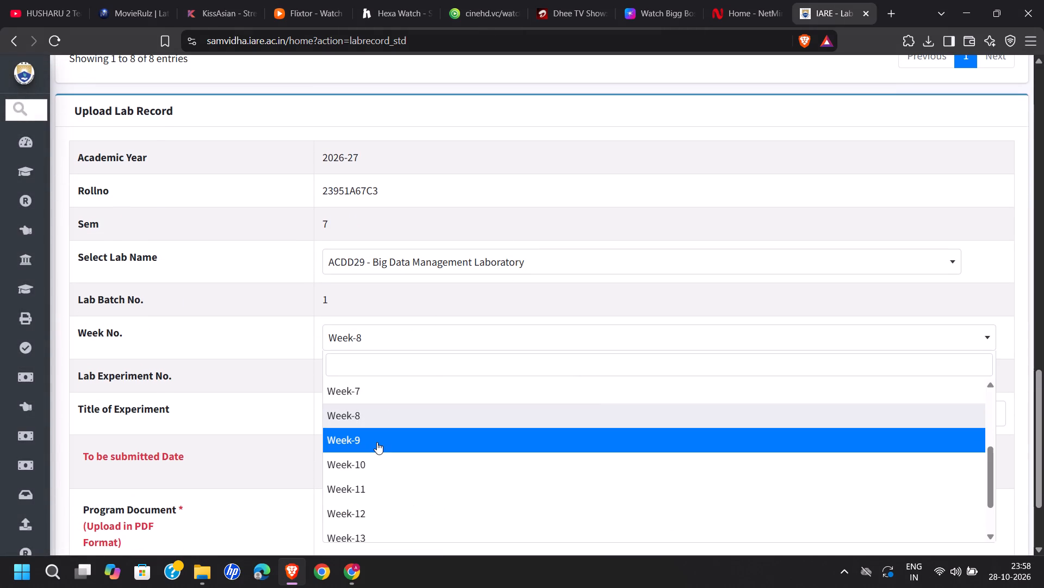
click(376, 442)
click(378, 421)
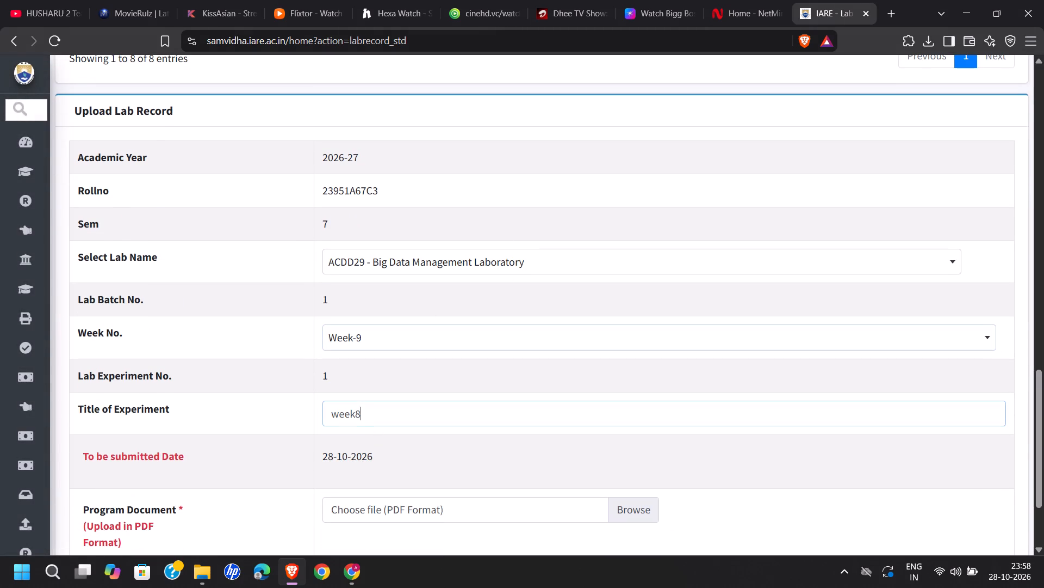
key(BackSpace)
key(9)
Attach dbmweek9_11zon from the worksheets folder as the program document and submit the Week-9 record.
scroll(378, 421, down, 2)
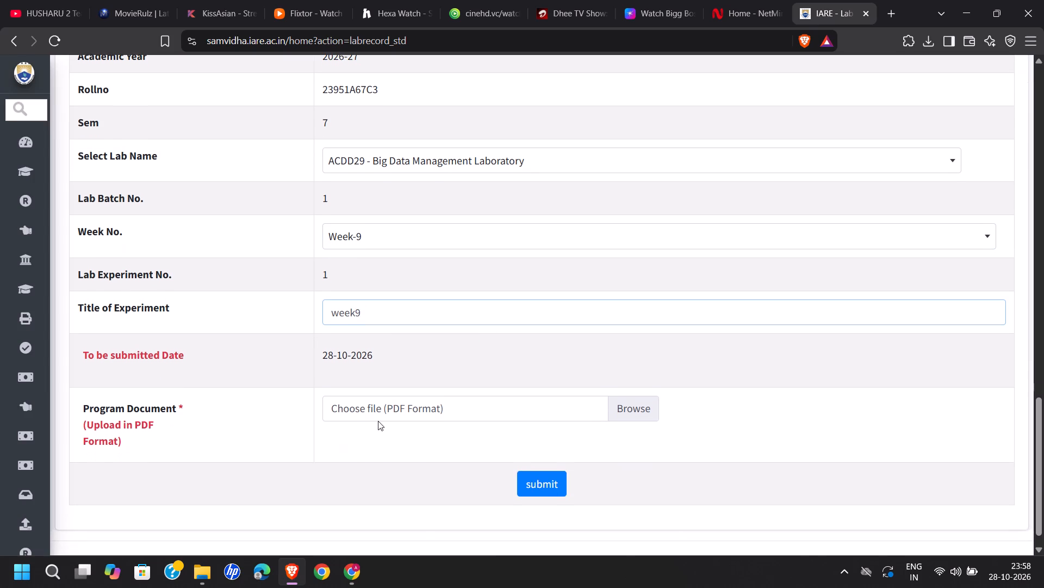
click(391, 399)
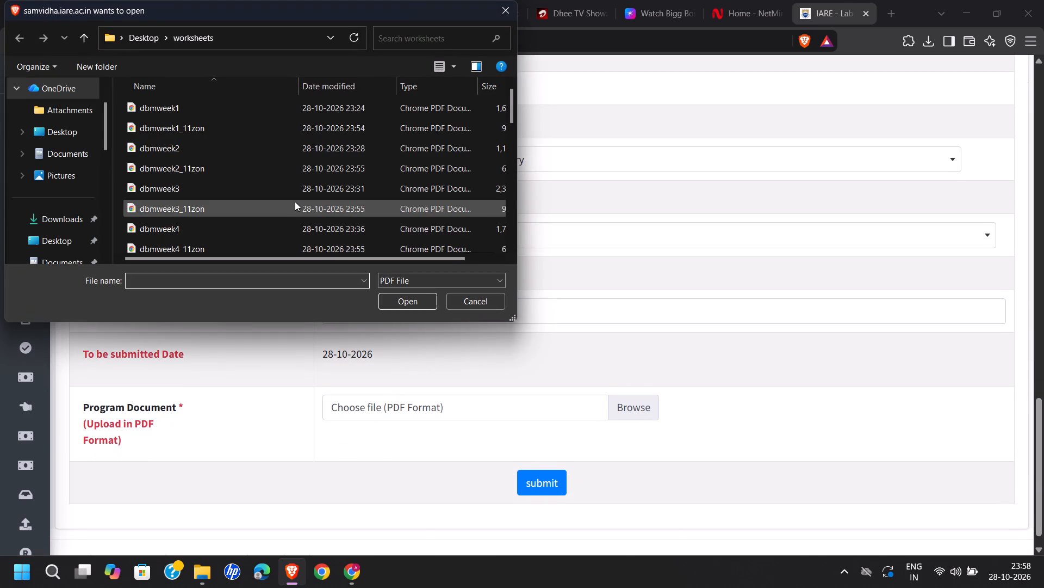
scroll(295, 201, down, 3)
click(234, 140)
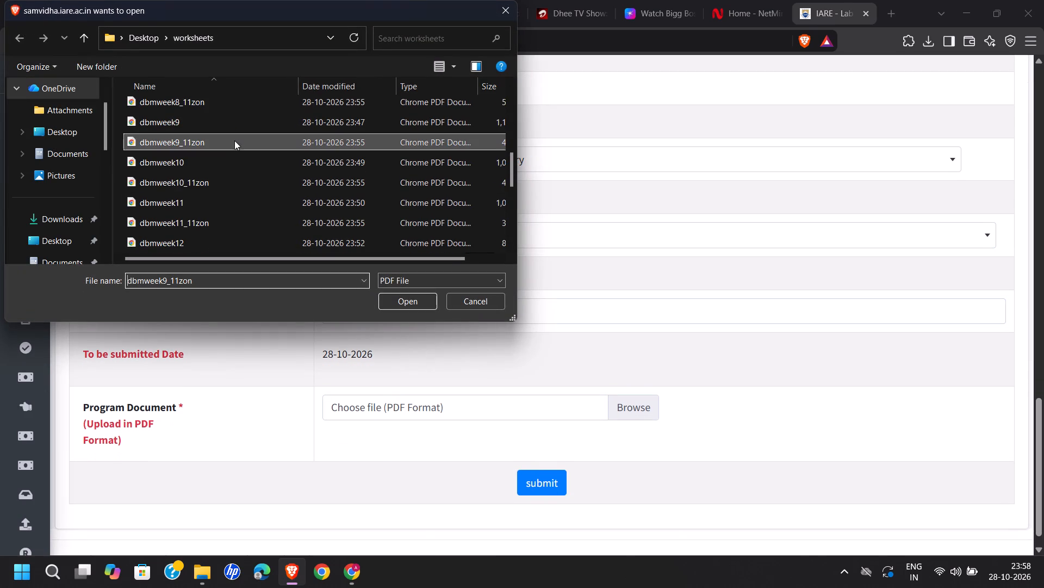
click(413, 298)
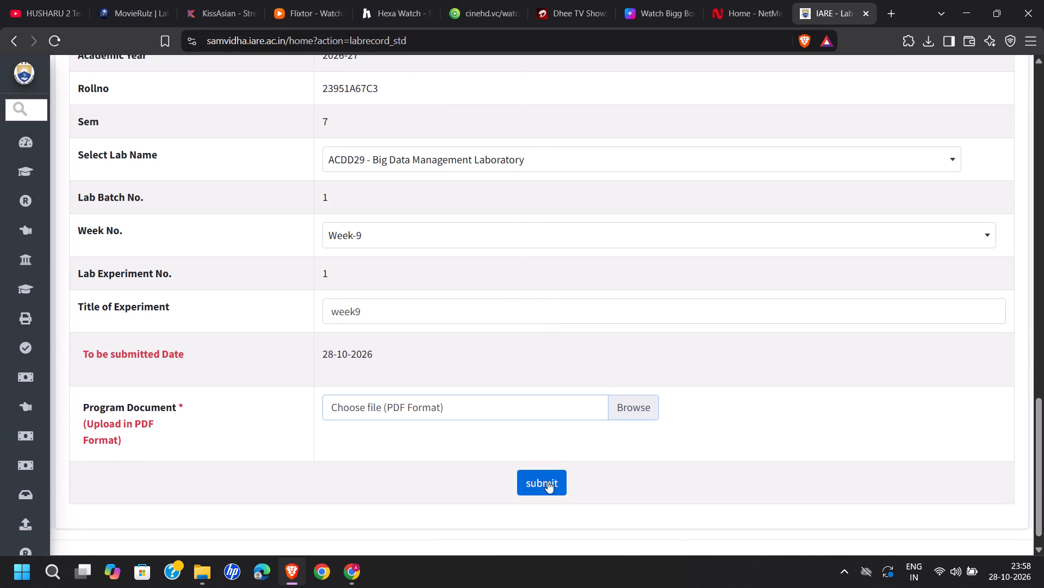
click(548, 481)
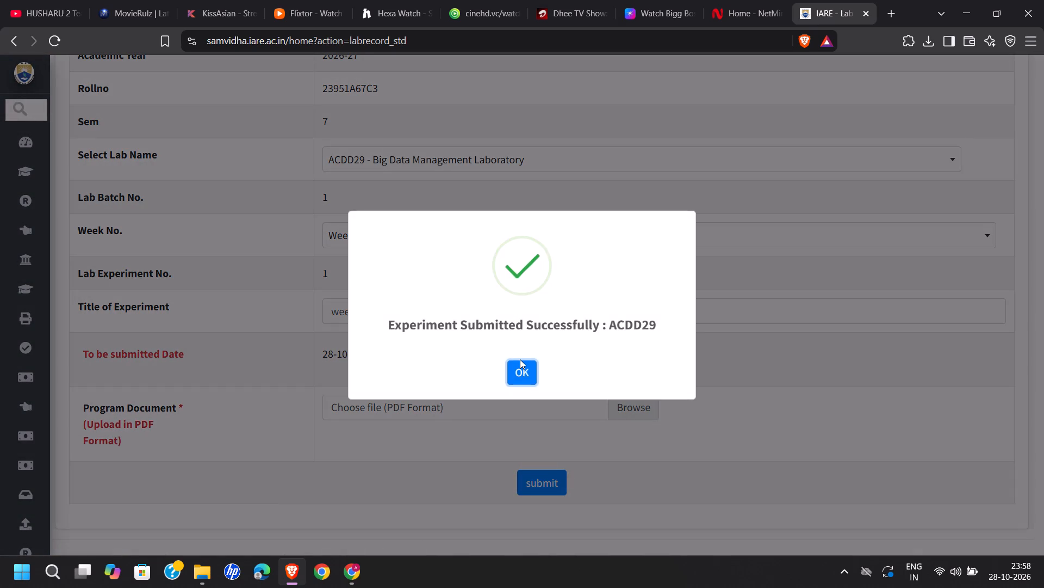
key(Return)
Set the week number to Week-10 and change the experiment title to week10.
click(495, 238)
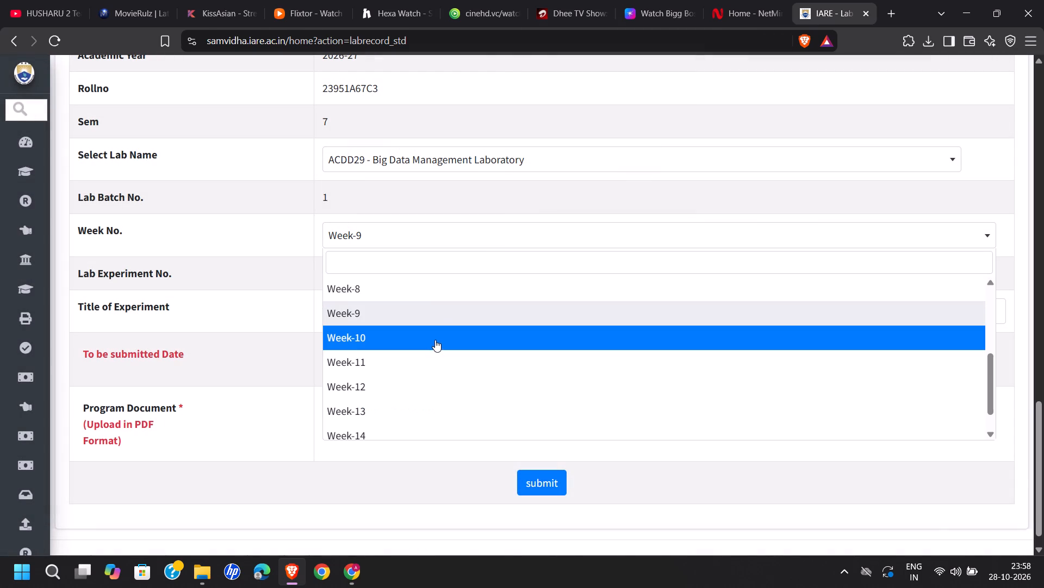
click(435, 338)
click(395, 315)
key(BackSpace)
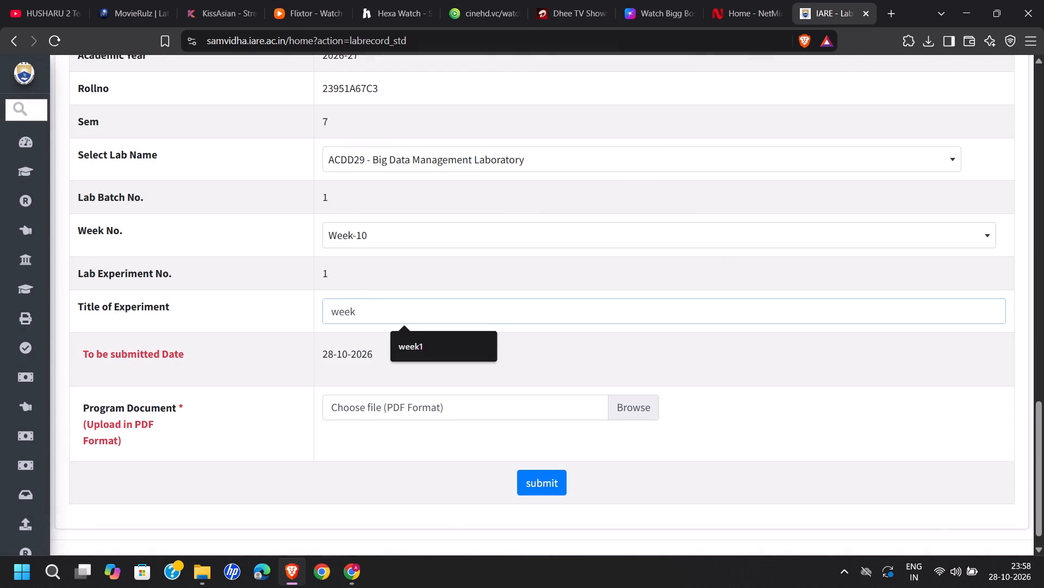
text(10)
Attach dbmweek10_11zon from the worksheets folder as the program document and submit the Week-10 record.
click(413, 396)
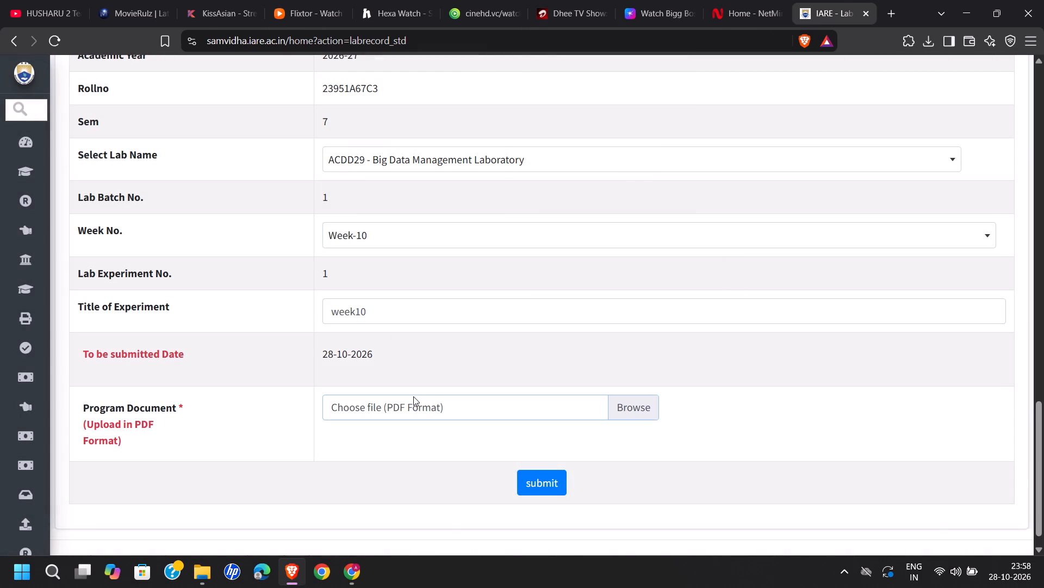
scroll(345, 217, down, 2)
drag(258, 178, 411, 305)
click(411, 305)
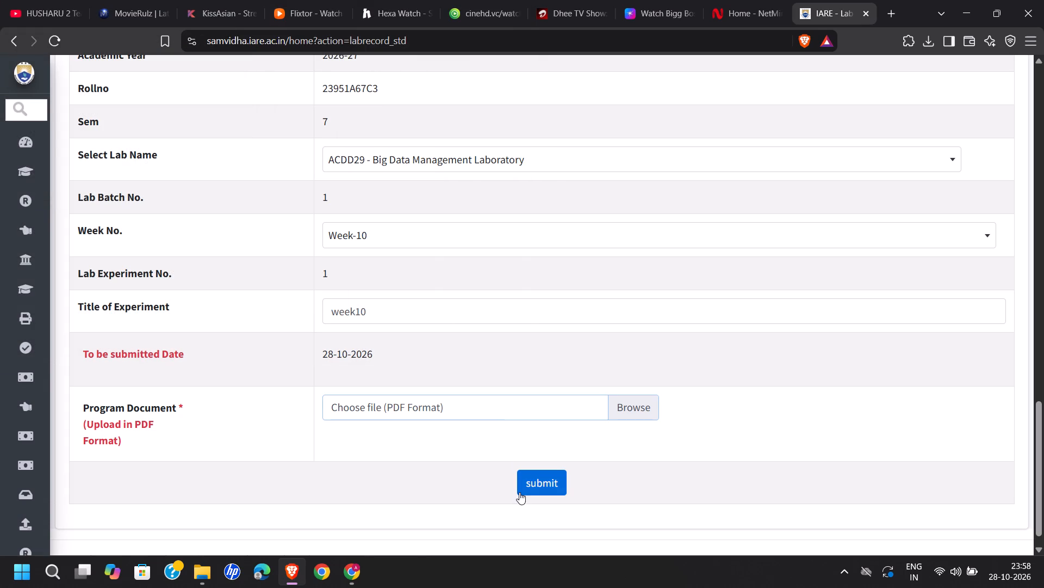
click(532, 480)
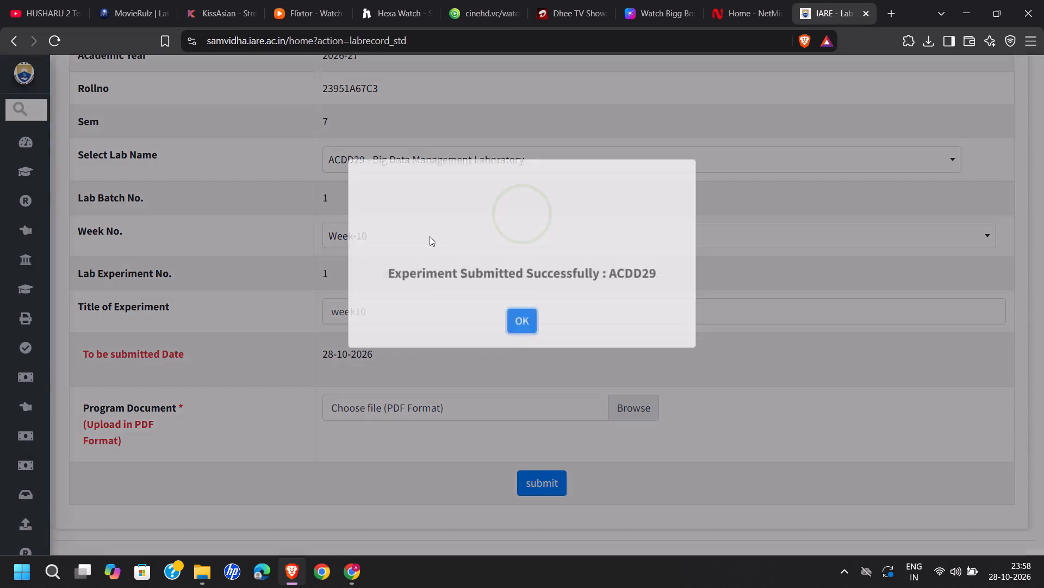
key(Return)
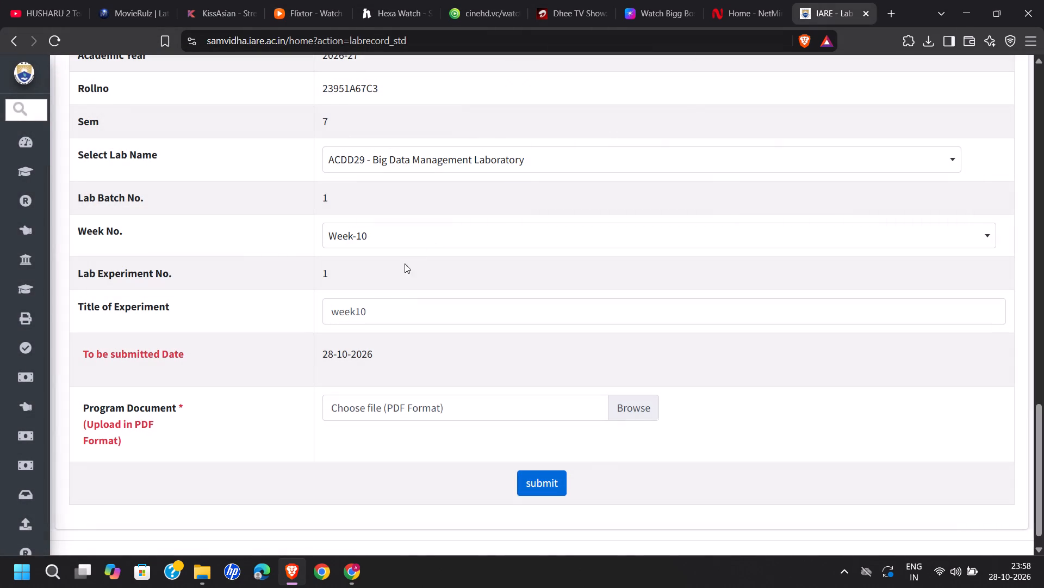
Set the week number to Week-11 and change the experiment title to week11.
click(425, 232)
double_click(370, 348)
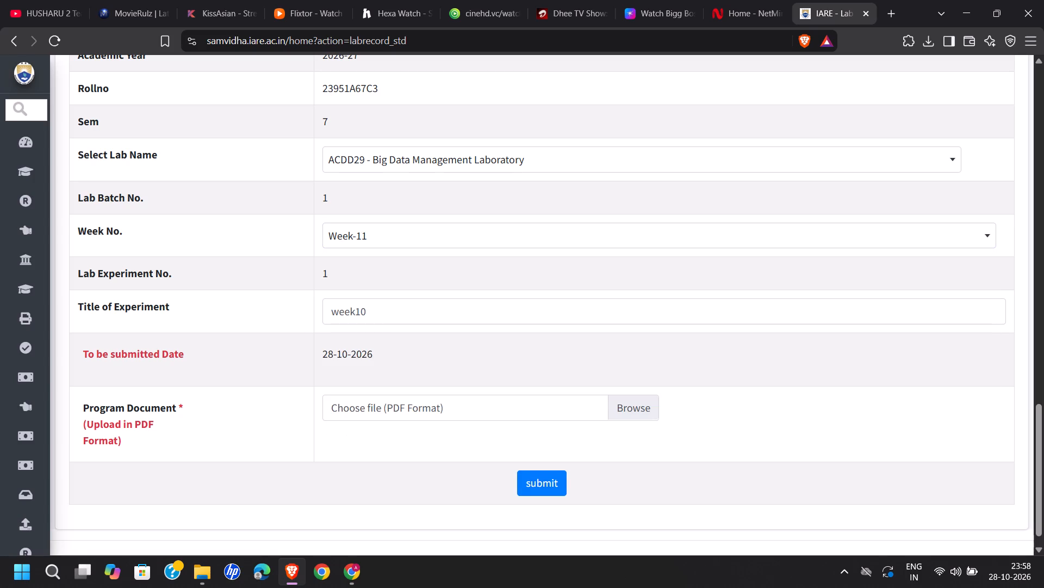
click(396, 319)
key(BackSpace)
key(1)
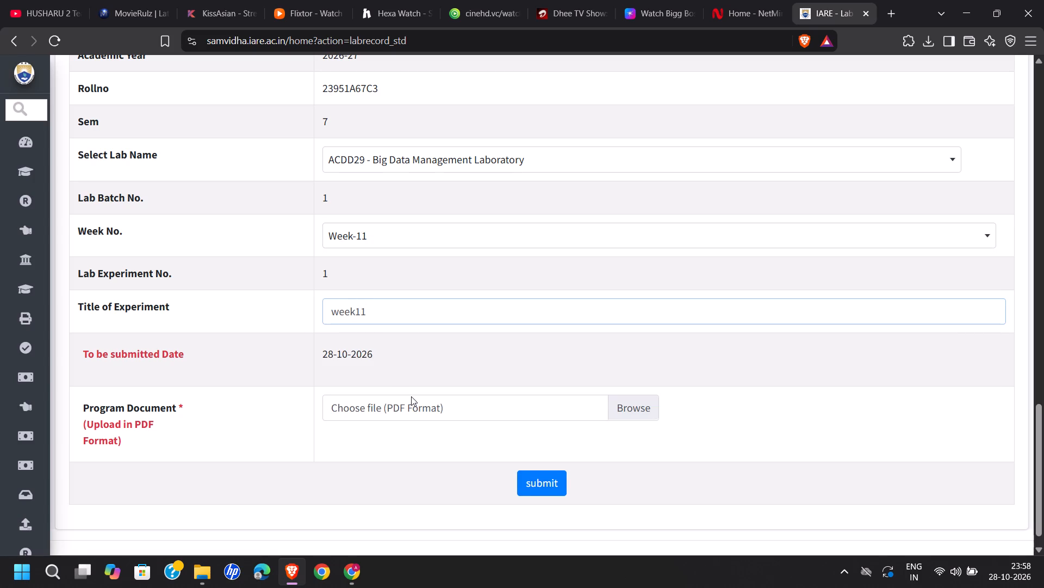
Attach dbmweek11_11zon from the worksheets folder as the program document and submit the Week-11 record.
click(412, 407)
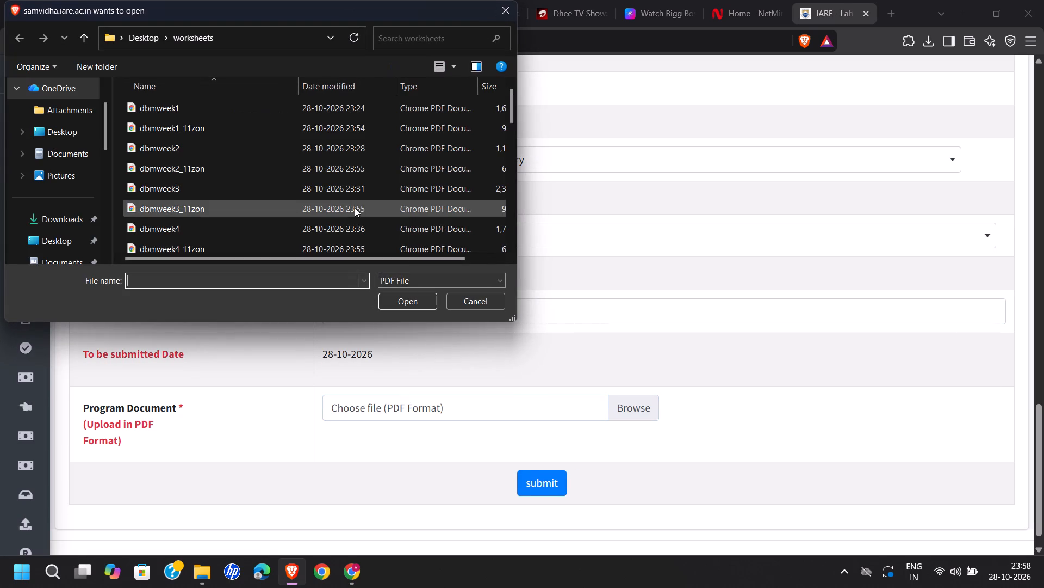
scroll(355, 207, down, 2)
click(277, 226)
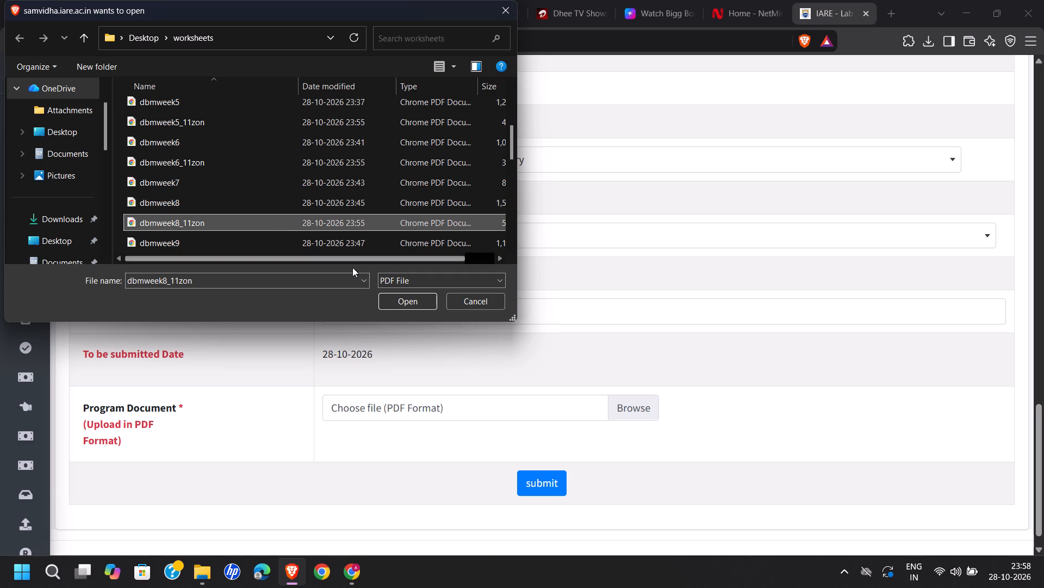
scroll(261, 227, down, 1)
click(256, 225)
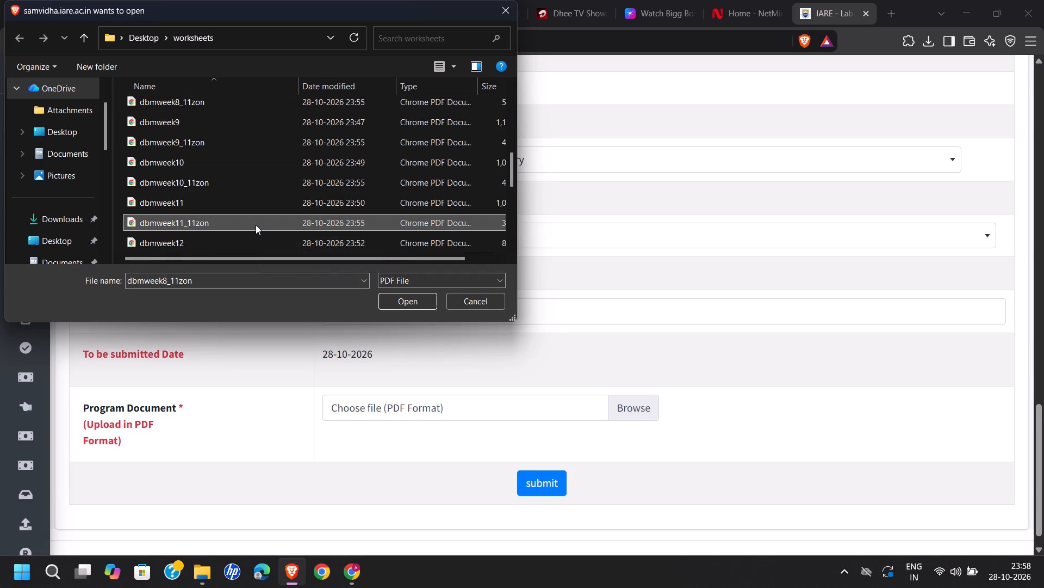
click(401, 300)
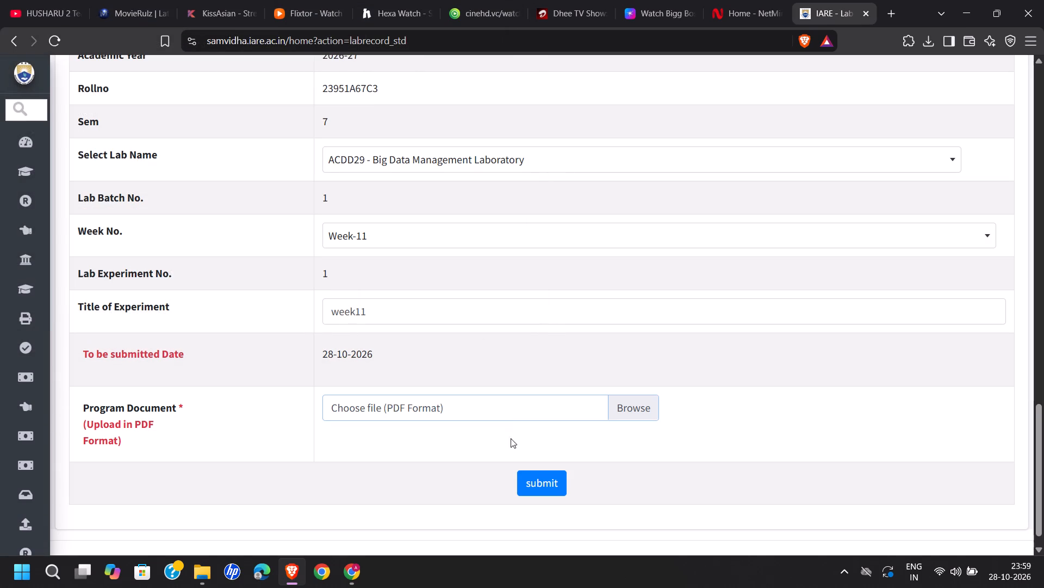
click(527, 475)
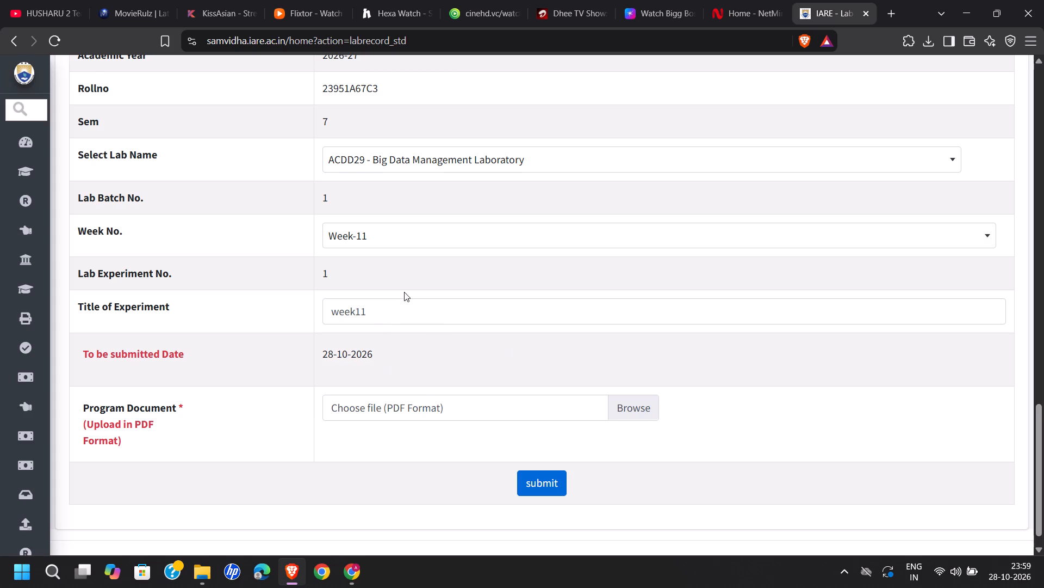
drag(511, 367, 429, 280)
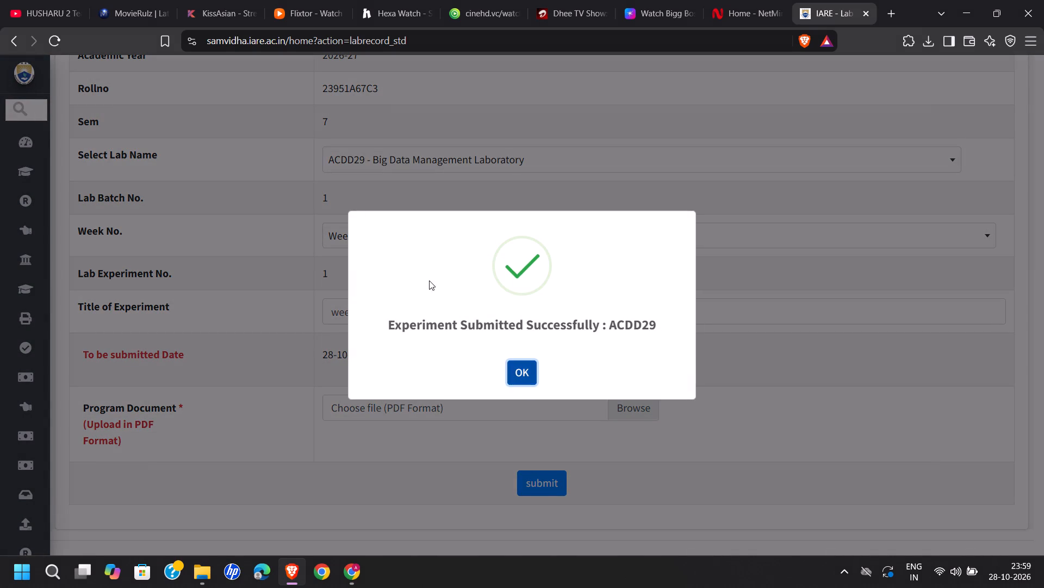
drag(429, 280, 521, 373)
click(521, 373)
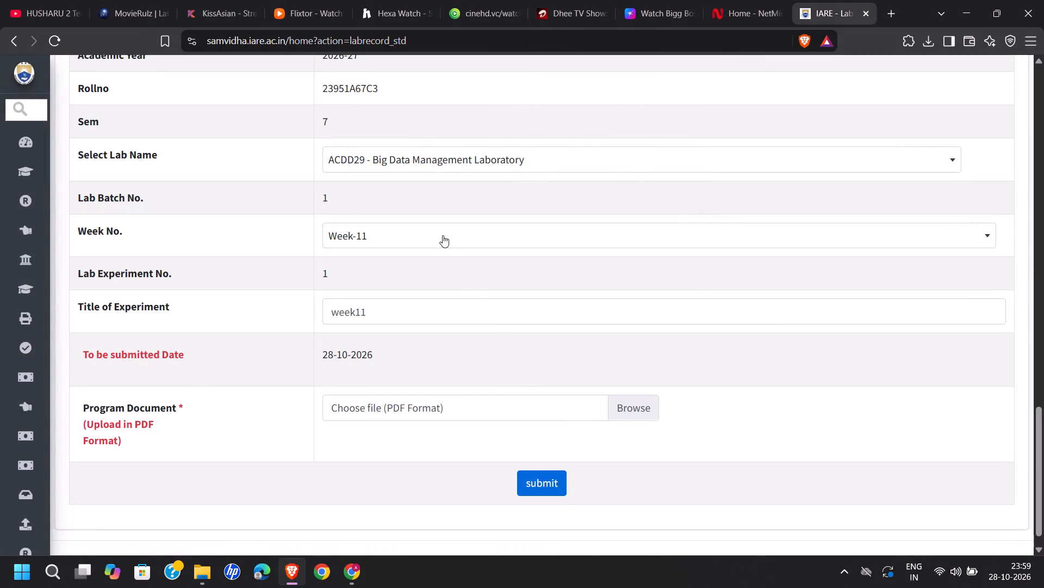
Set the week number to Week-12 and change the experiment title to week12.
drag(438, 230, 393, 347)
click(393, 347)
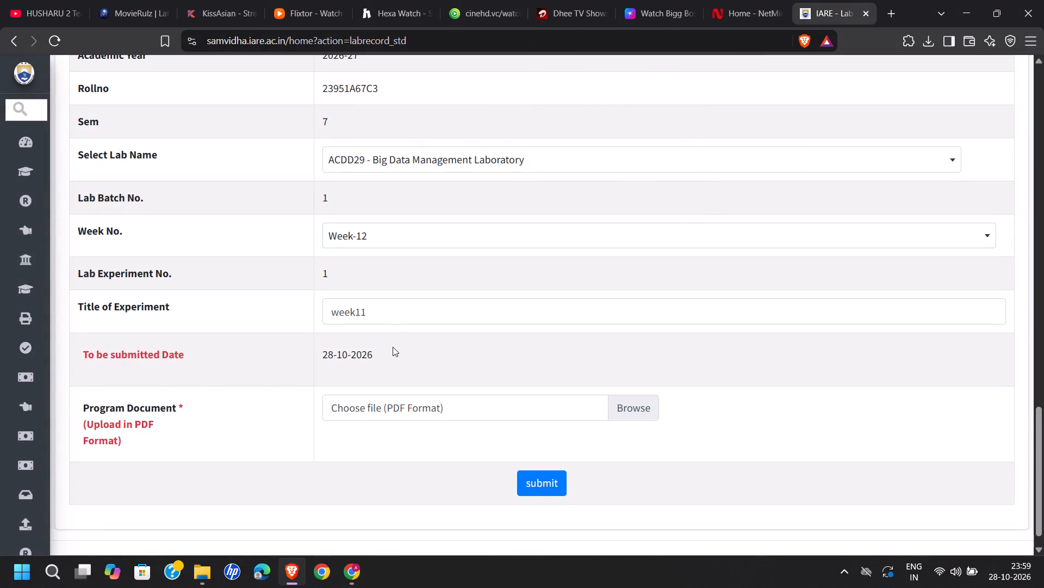
click(392, 307)
key(BackSpace)
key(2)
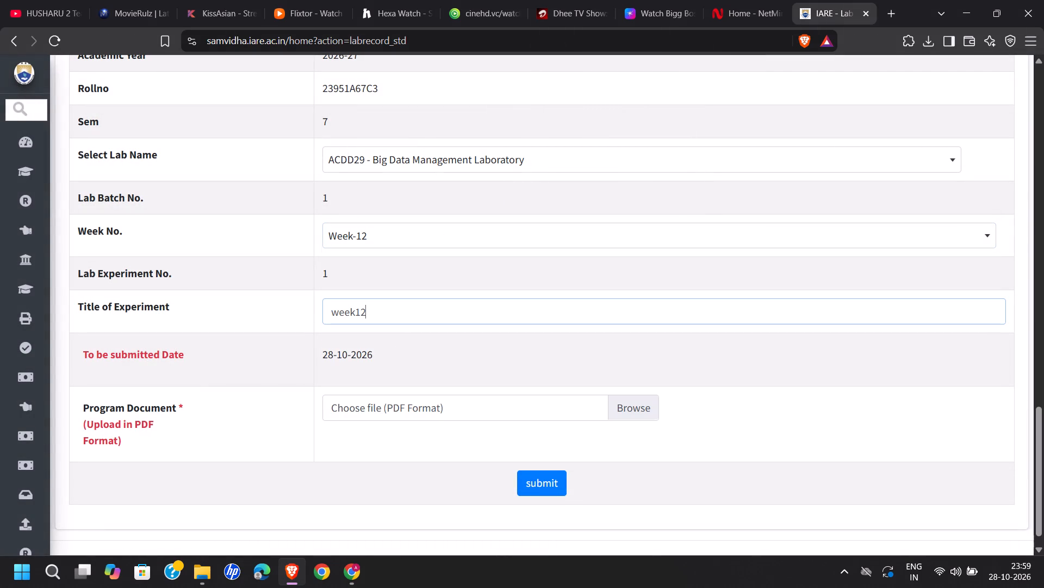
Attach dbmweek12 from the worksheets folder as the program document and submit the Week-12 record.
click(439, 407)
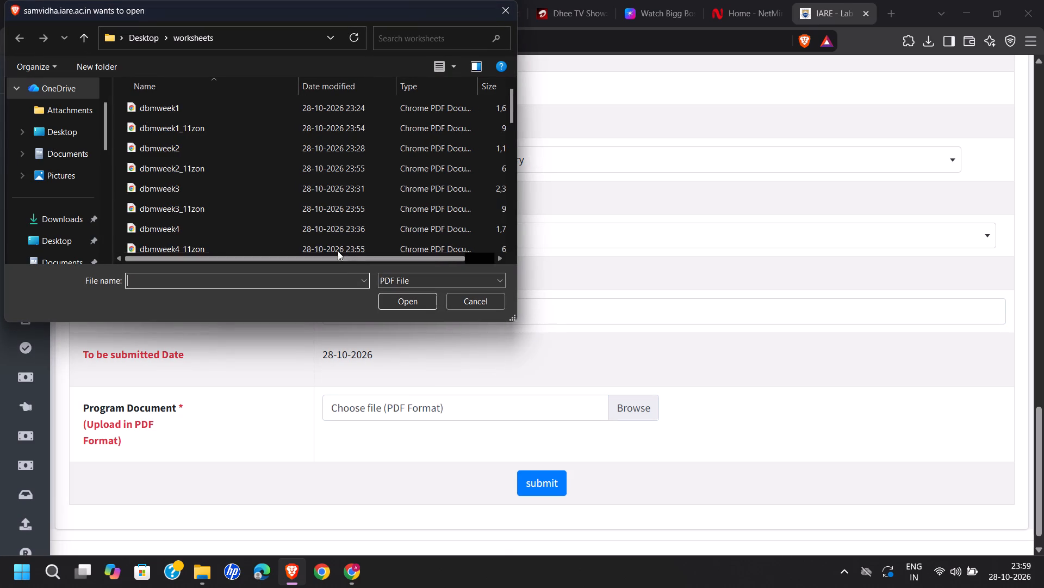
scroll(331, 186, down, 4)
scroll(271, 155, up, 1)
click(229, 105)
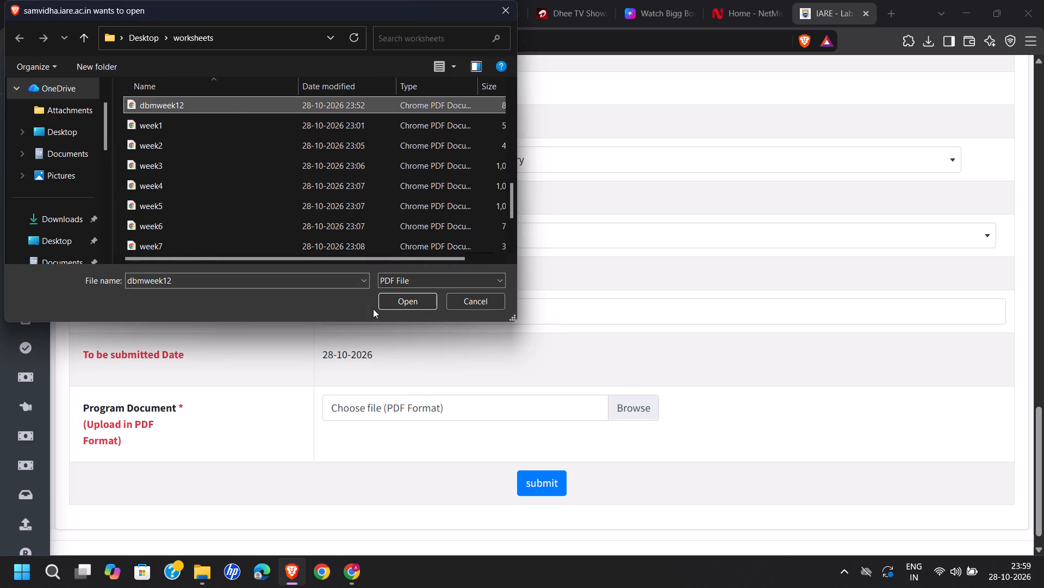
click(402, 297)
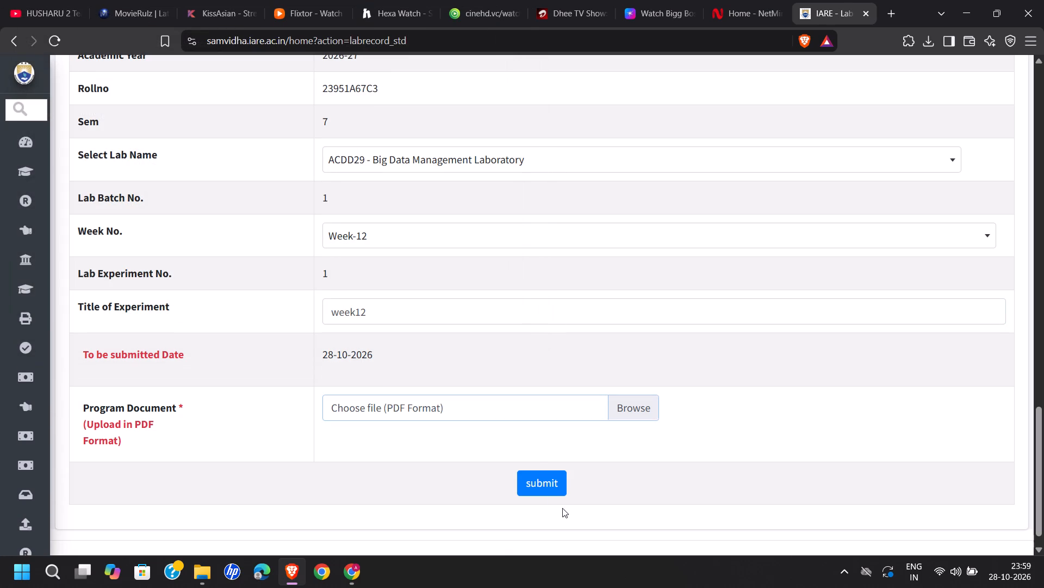
click(553, 488)
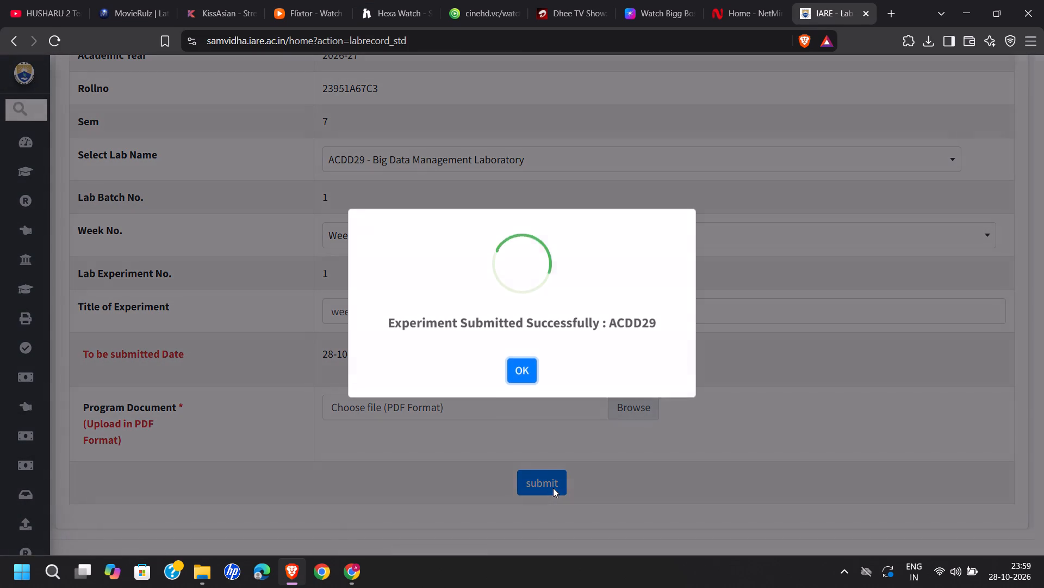
click(526, 377)
Review the submitted lab record list, open the uploaded week1 and week2 PDFs for checking, and return to the list.
scroll(526, 377, up, 6)
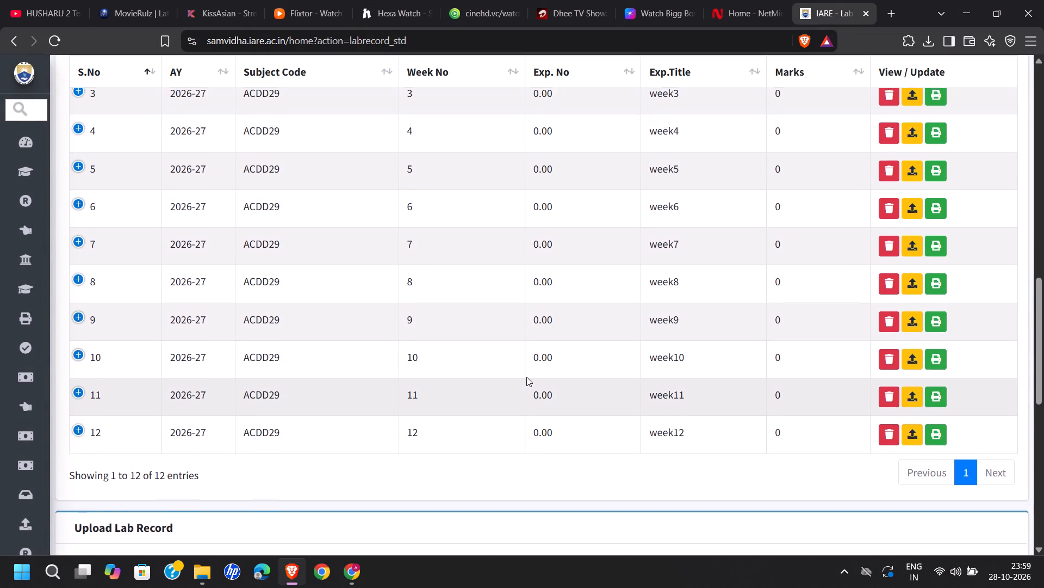
scroll(526, 377, up, 3)
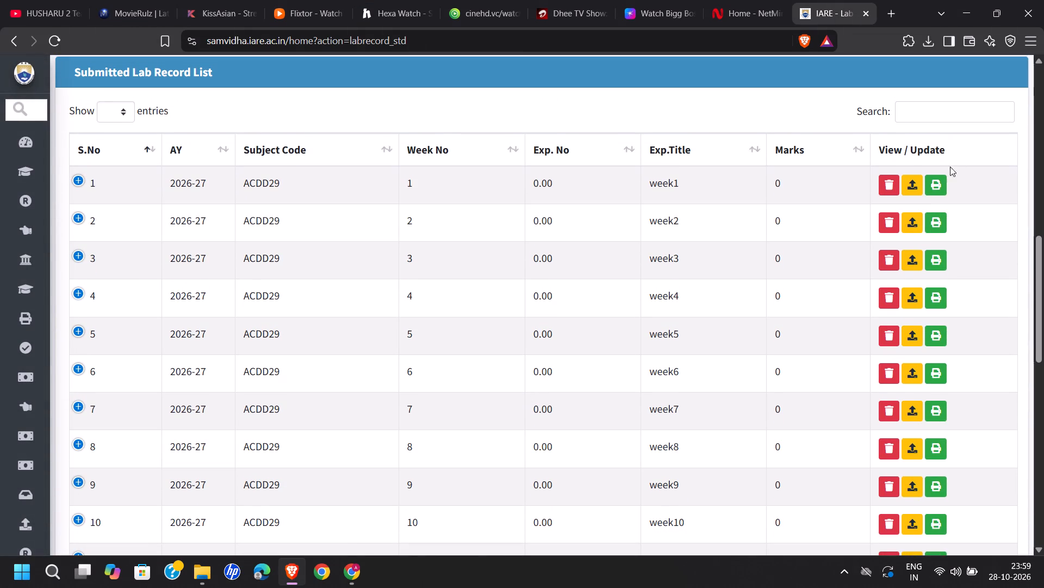
click(935, 183)
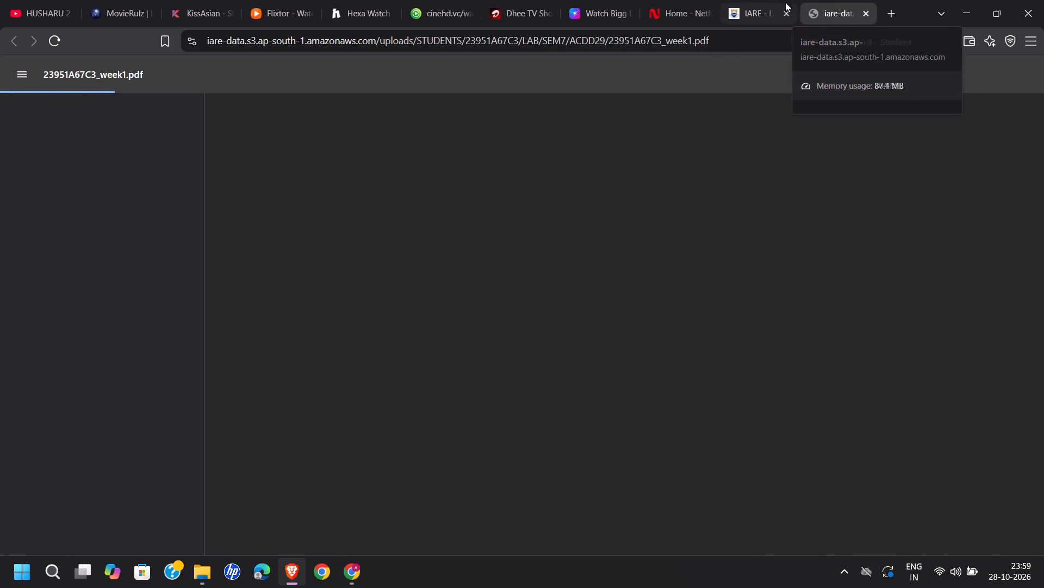
click(767, 7)
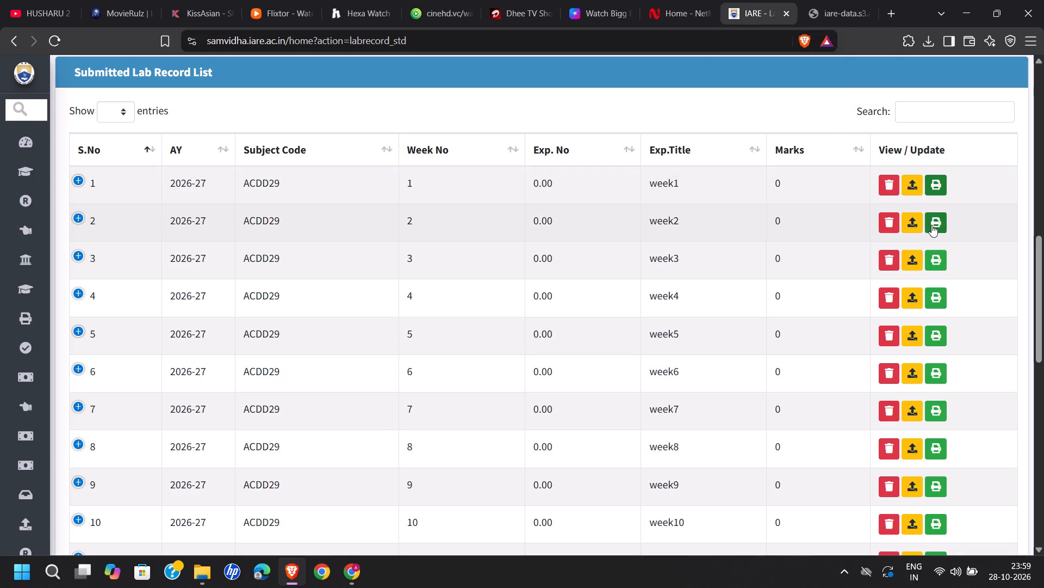
click(931, 225)
drag(697, 15, 937, 277)
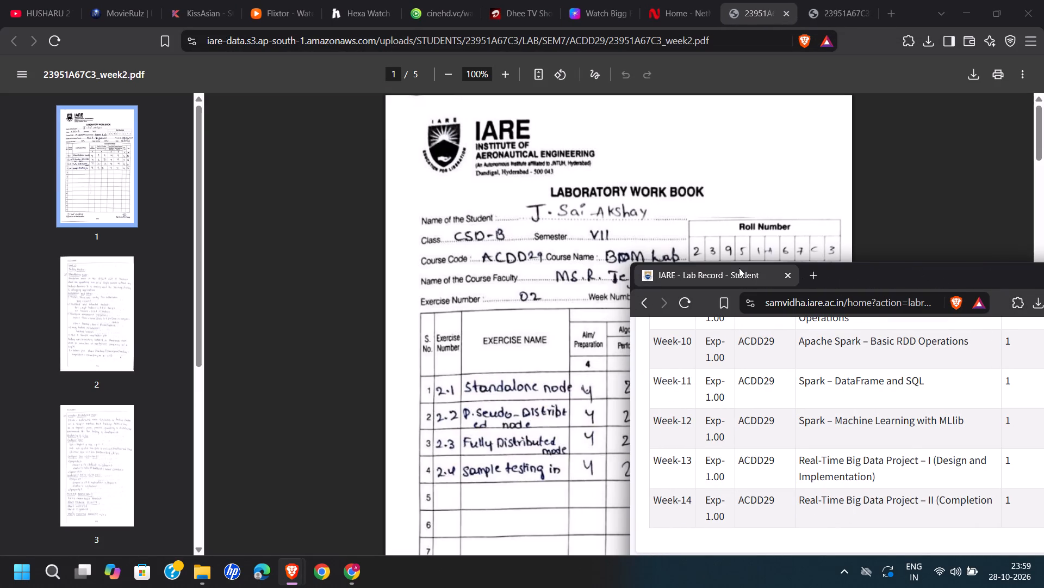
drag(739, 268, 718, 0)
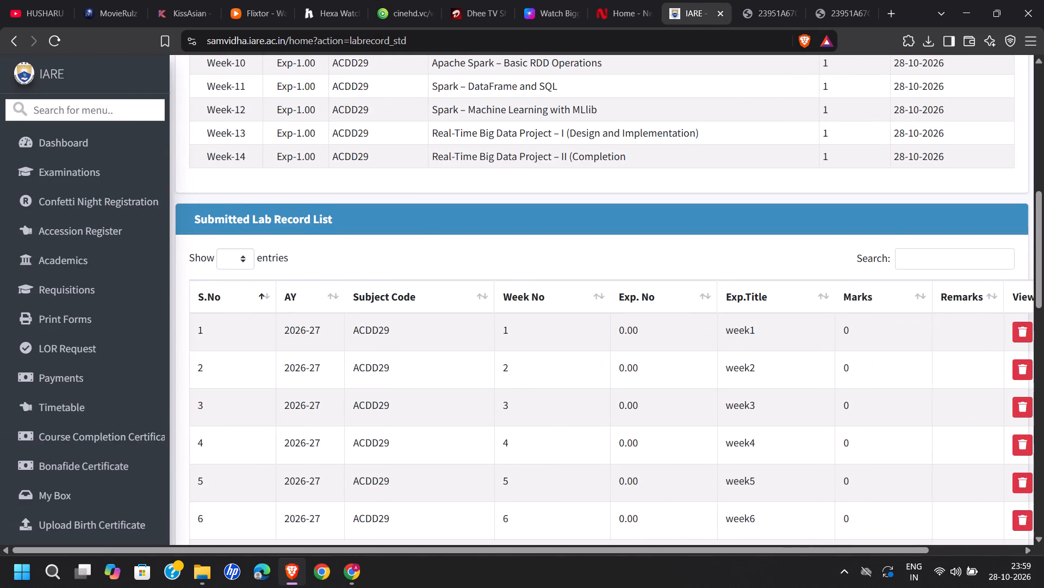
View the open week1 and week2 record PDFs once more and close both, returning to the submitted lab record list.
scroll(766, 188, left, 3)
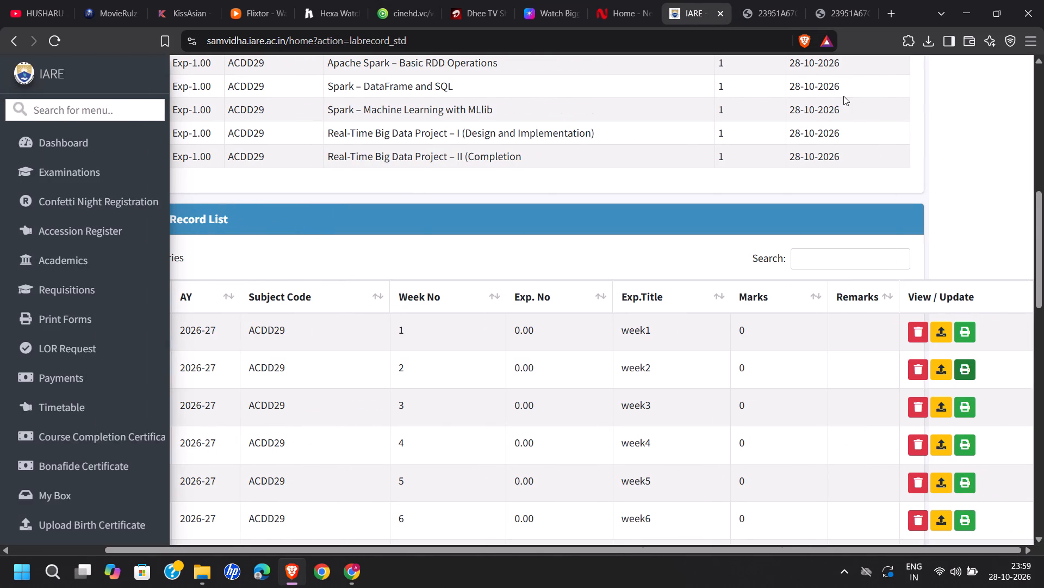
click(829, 9)
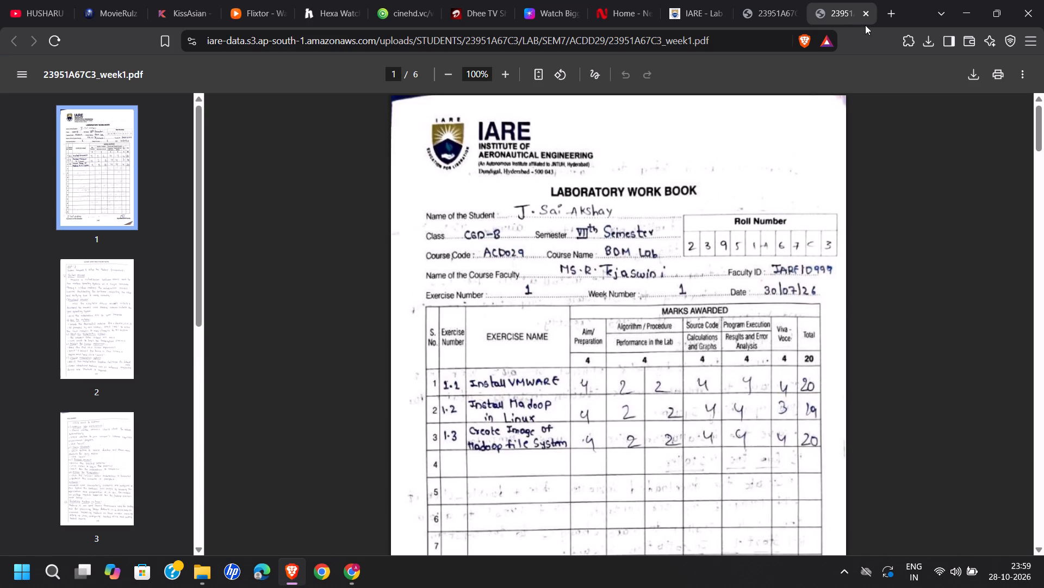
click(863, 11)
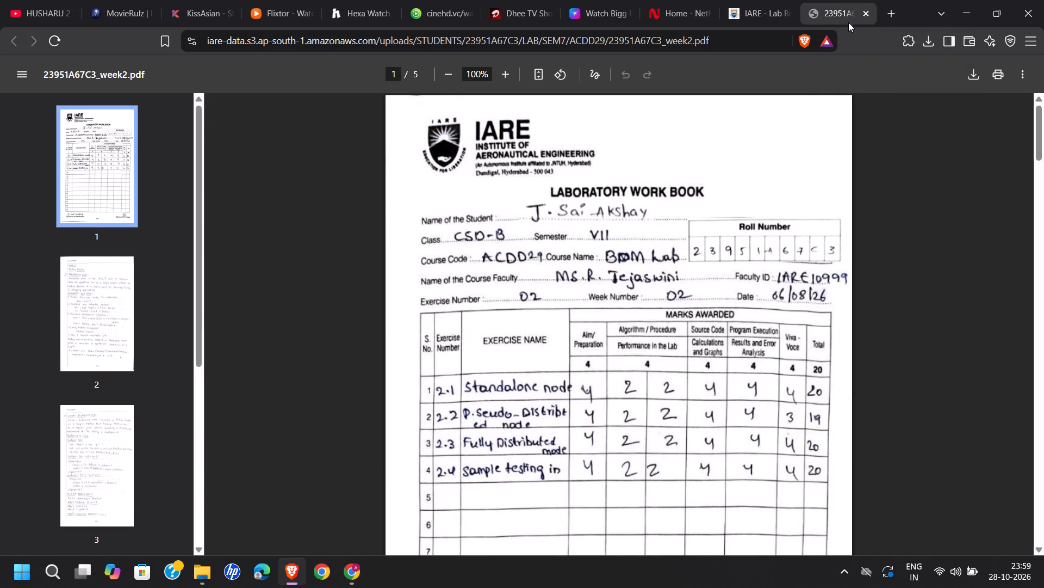
click(864, 14)
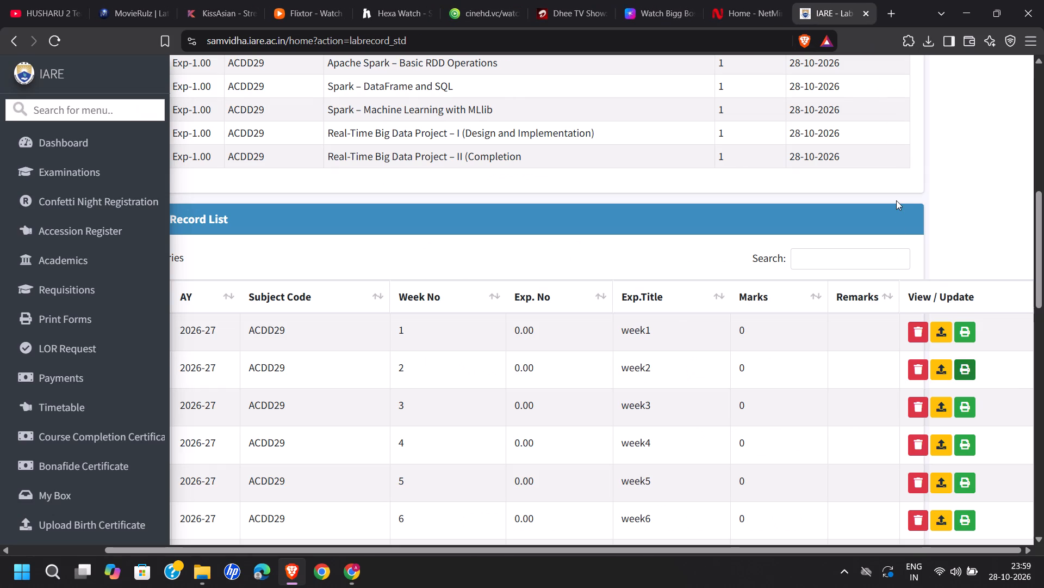
Open the uploaded week3, week4, week5 and week6 PDFs one at a time for checking, closing each after viewing.
click(966, 407)
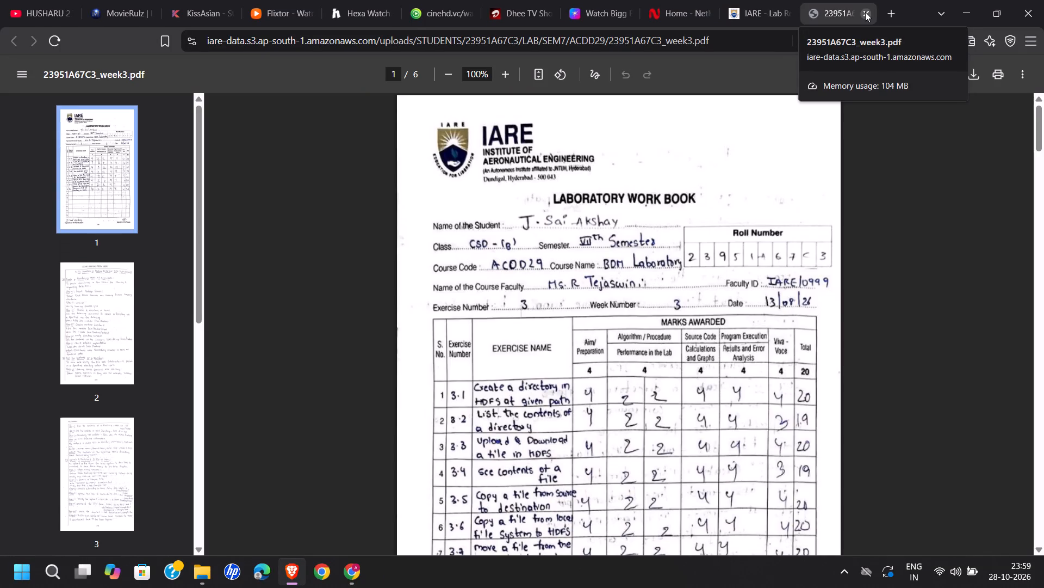
click(865, 12)
scroll(845, 403, down, 1)
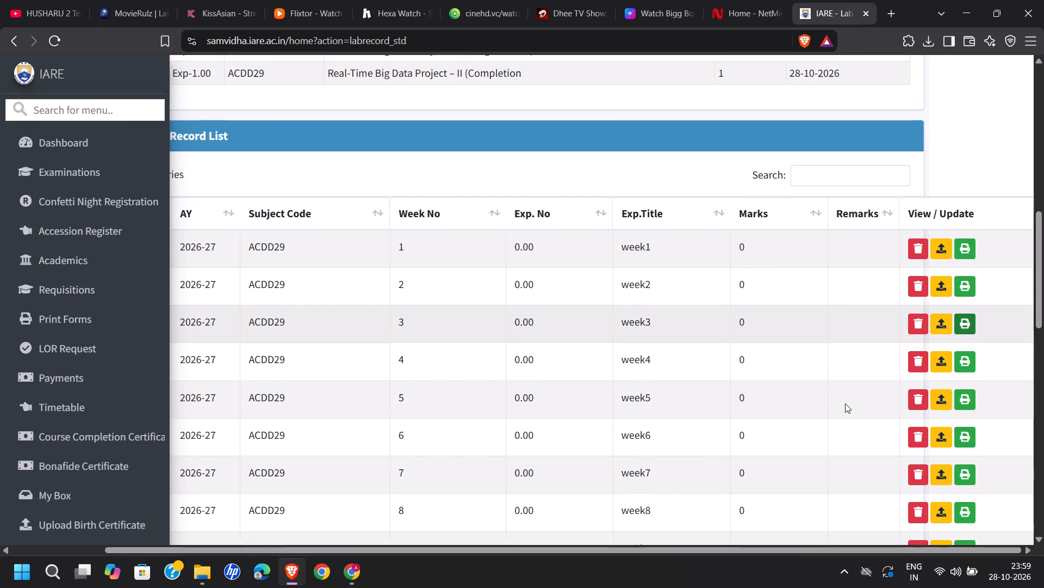
scroll(845, 403, down, 1)
click(963, 335)
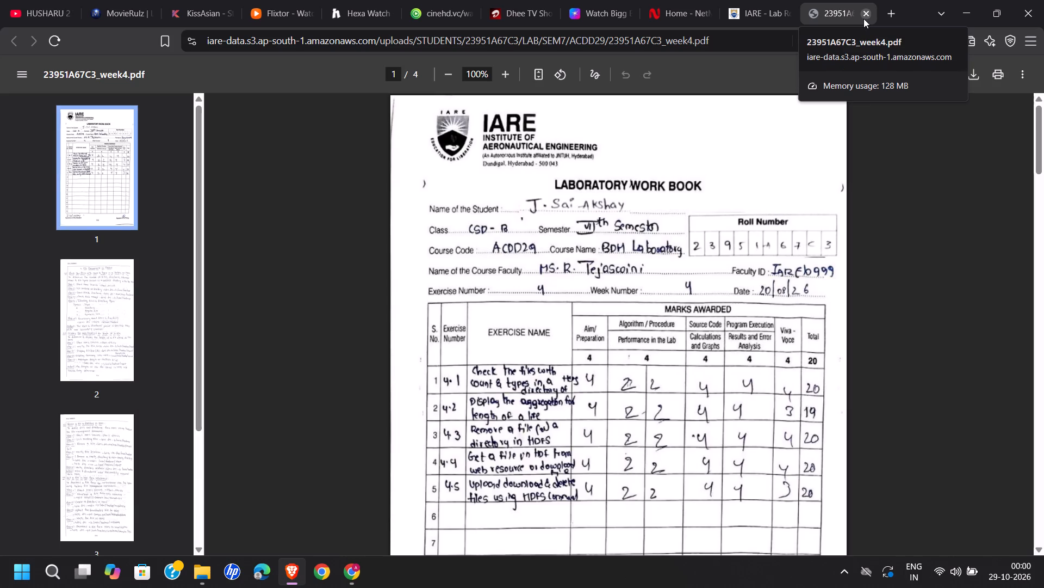
click(863, 19)
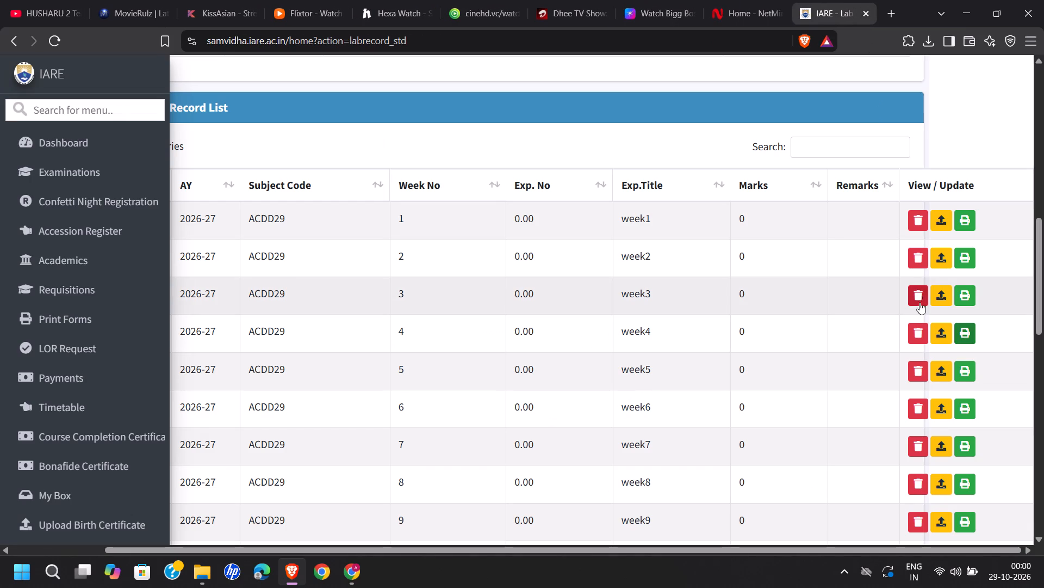
click(965, 370)
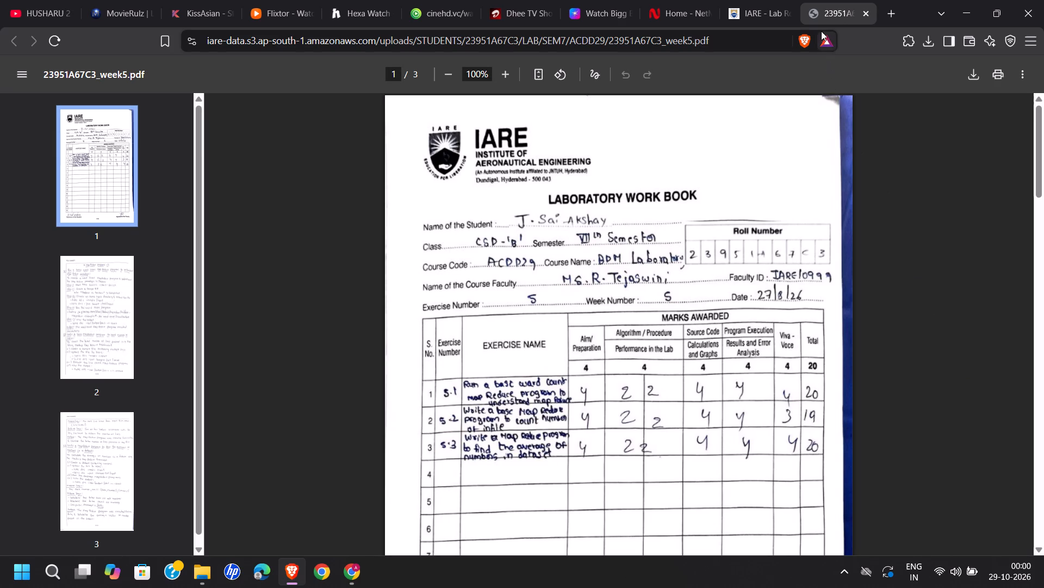
click(864, 14)
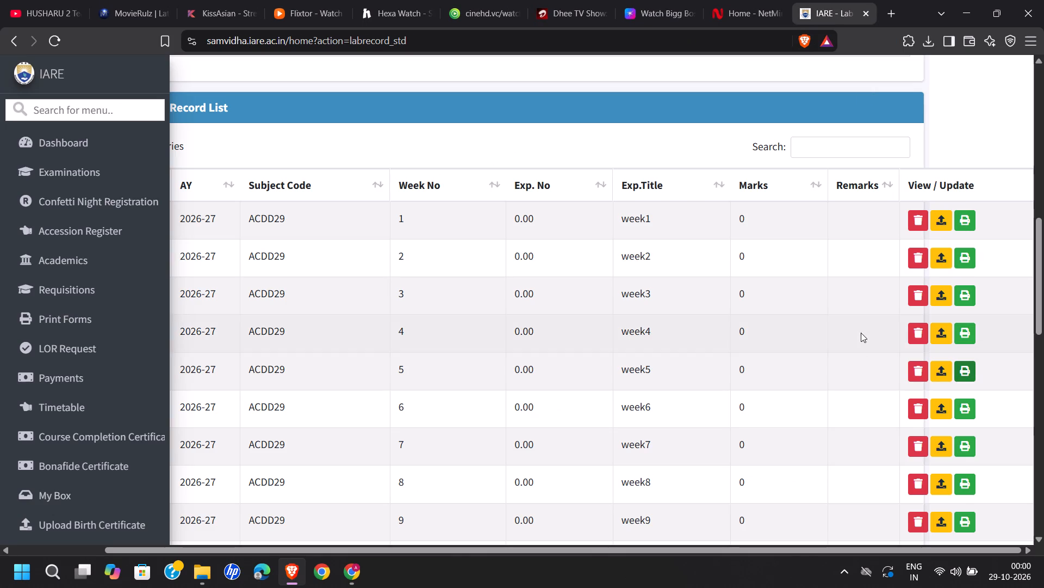
click(959, 407)
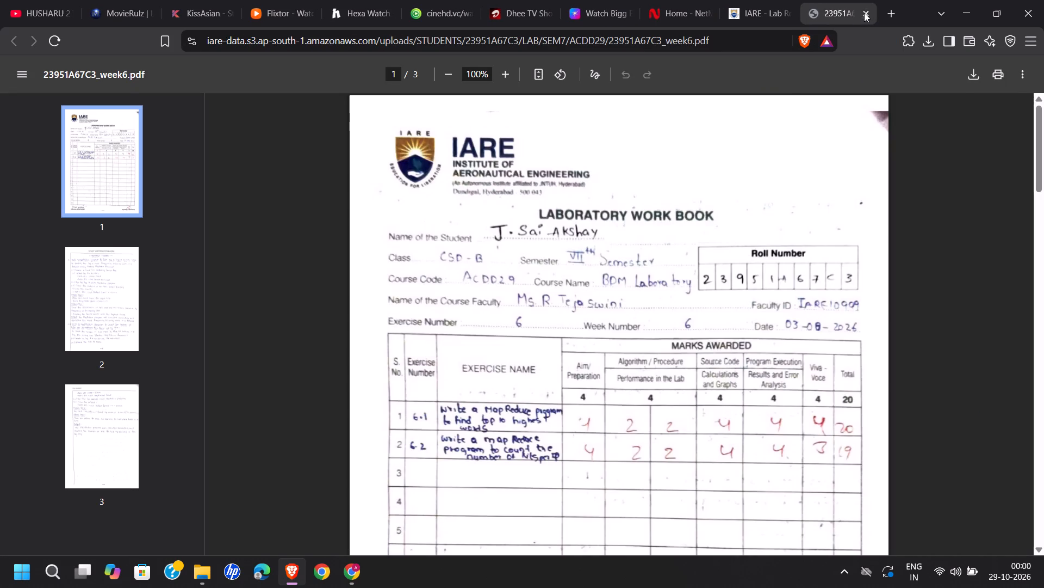
click(864, 13)
Open the uploaded week7, week8, week9, week10 and week12 PDFs one at a time for checking, closing each after viewing.
scroll(850, 211, down, 2)
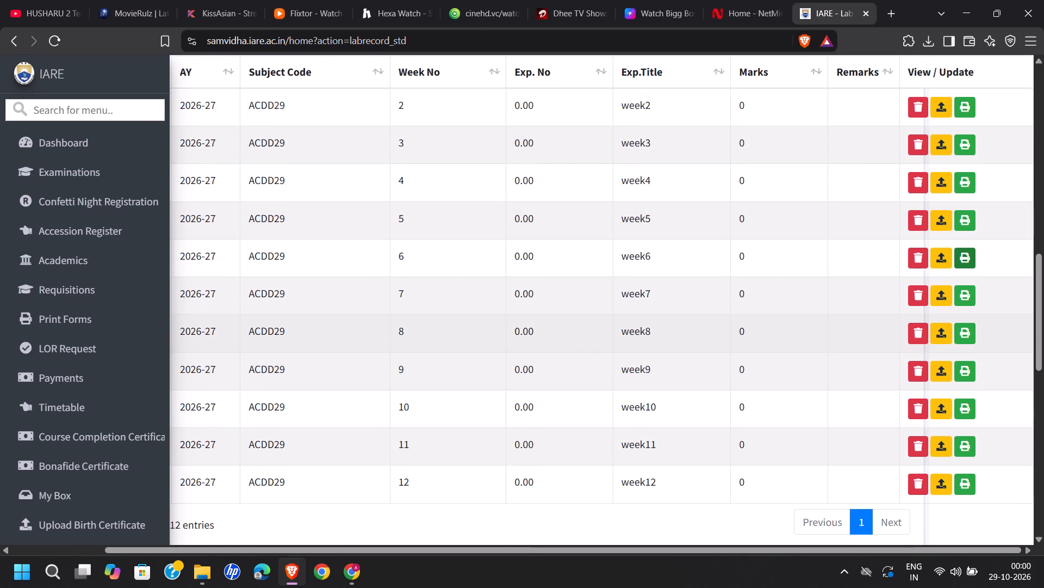
click(968, 291)
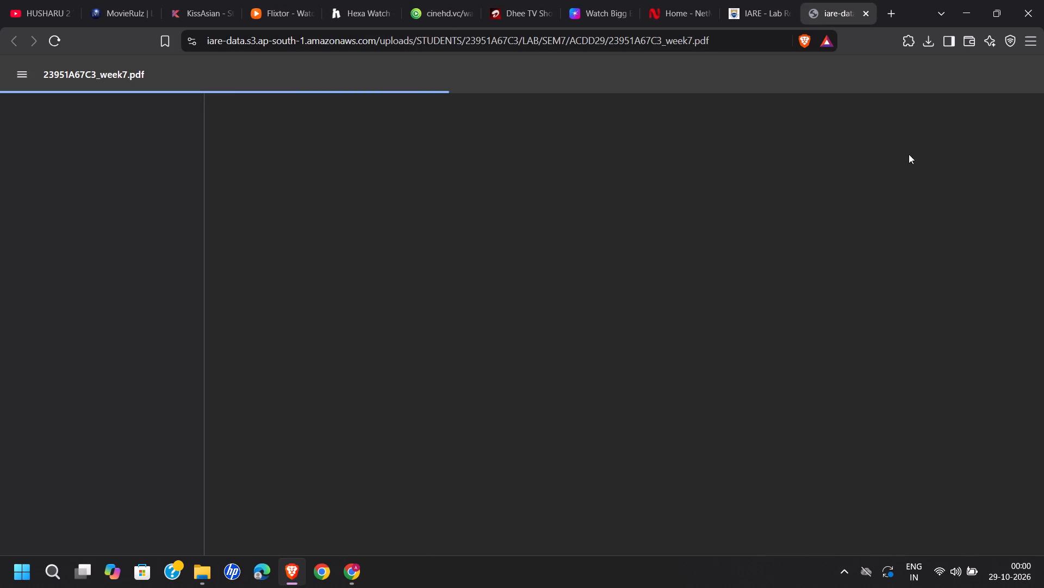
click(866, 15)
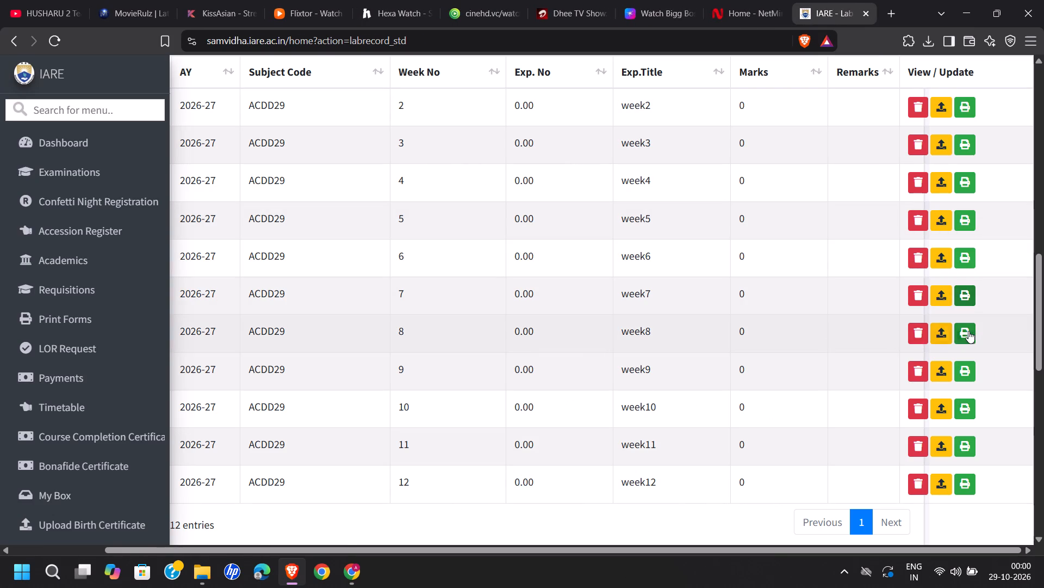
click(971, 331)
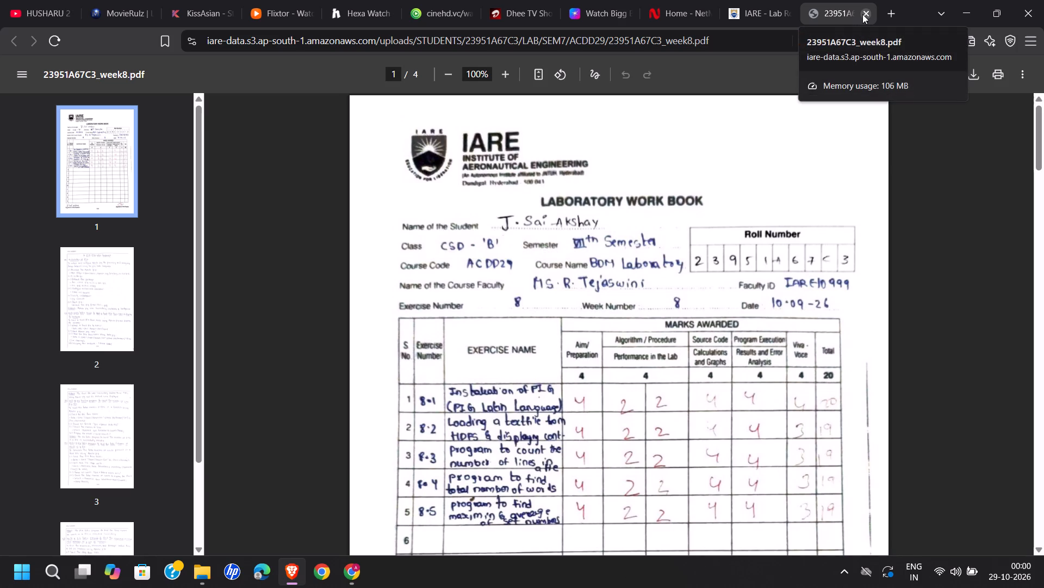
click(862, 14)
scroll(838, 286, down, 1)
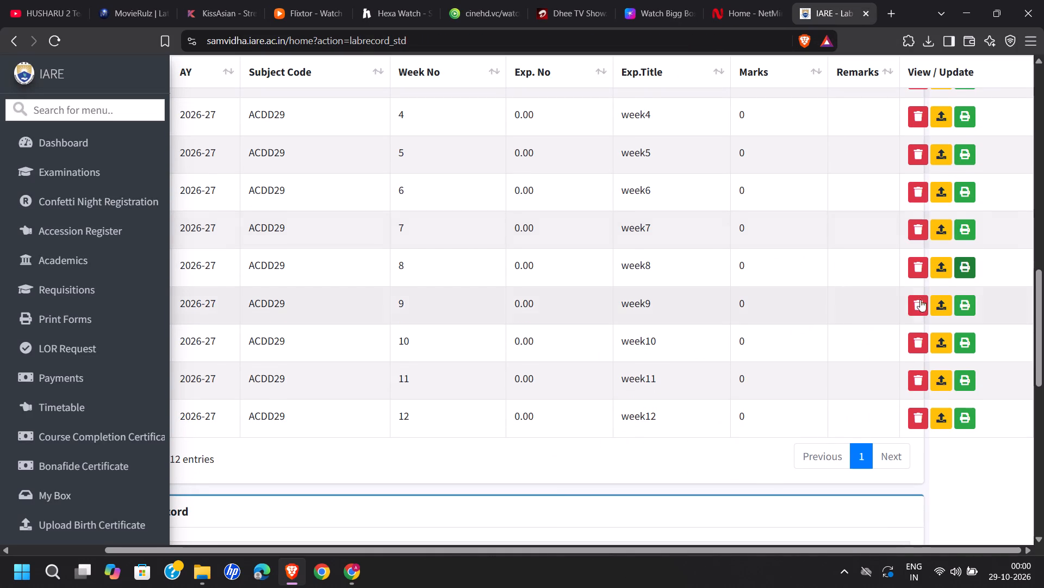
click(977, 302)
click(957, 303)
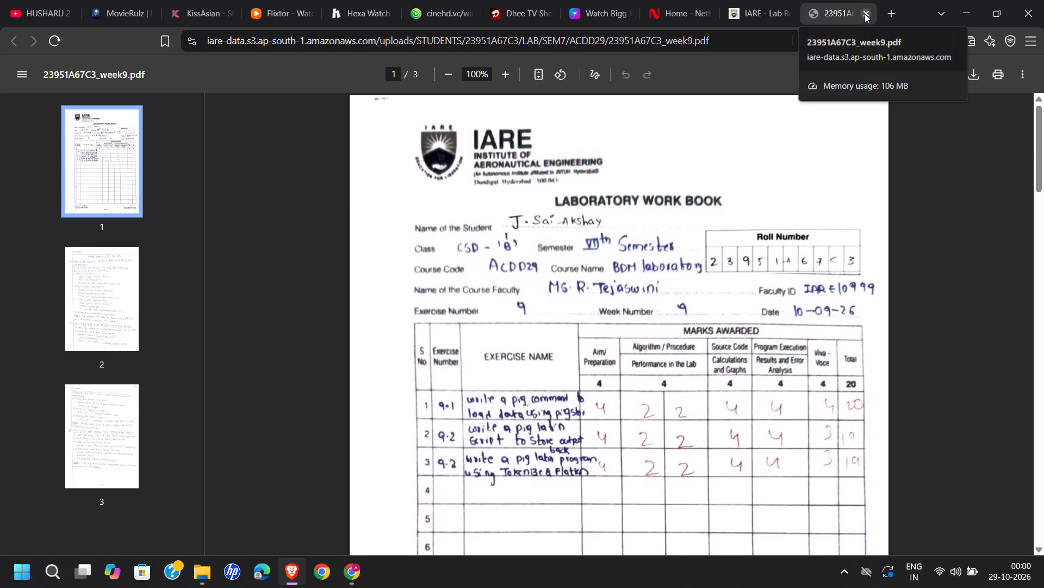
click(865, 14)
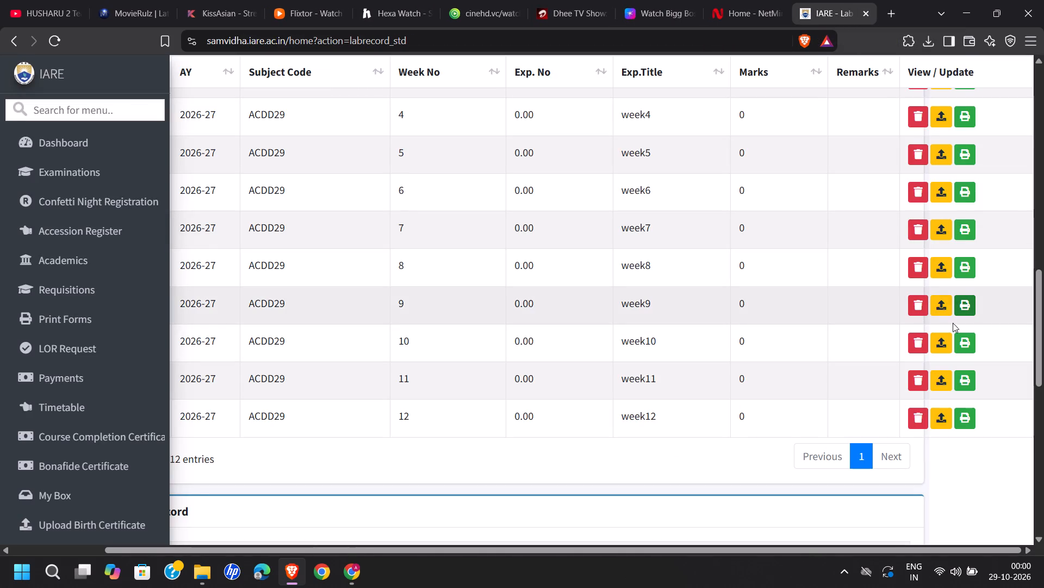
click(958, 334)
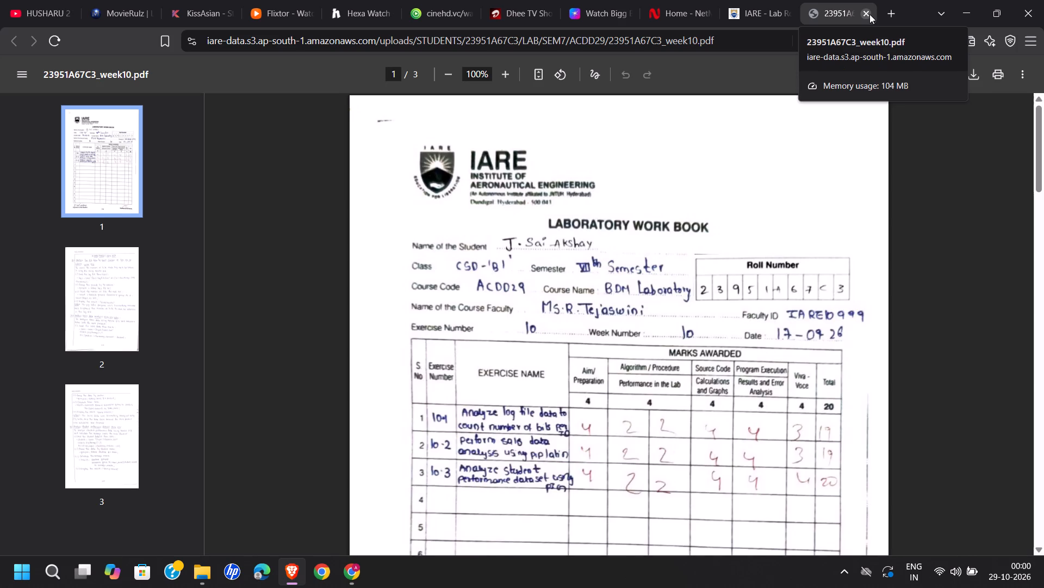
click(869, 14)
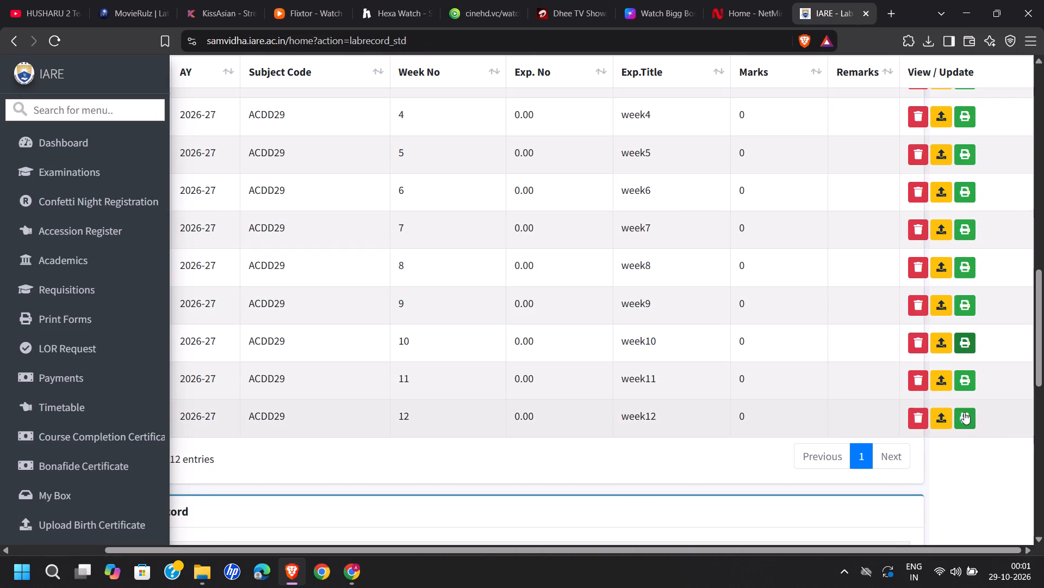
click(963, 411)
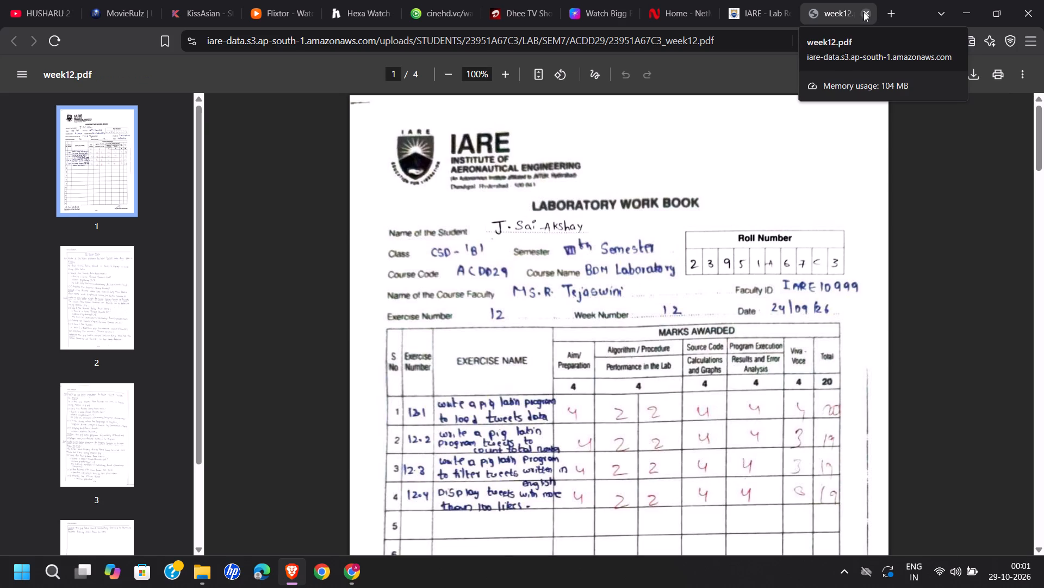
click(864, 9)
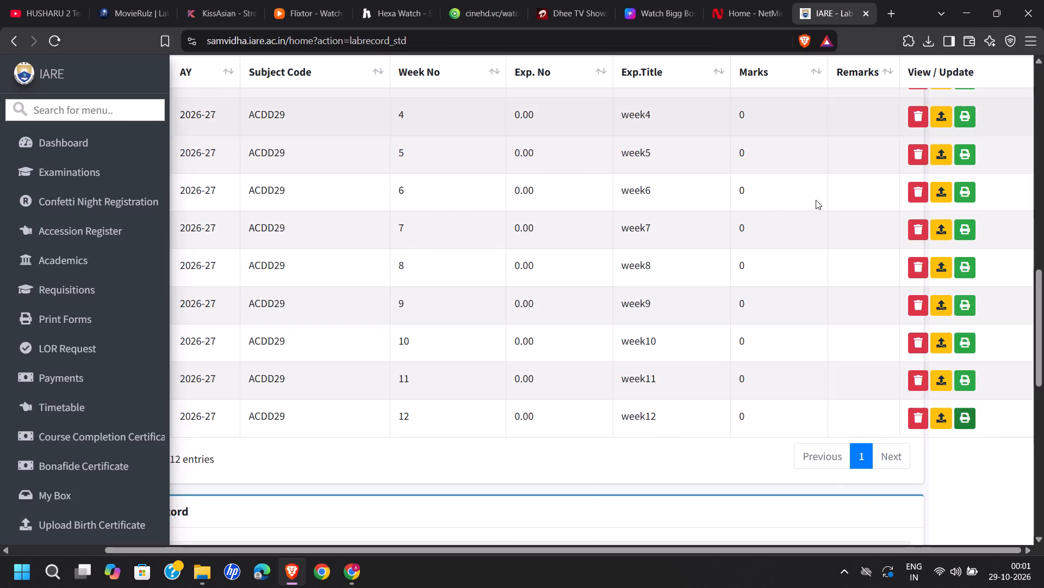
Reload the lab record page and review the submitted list for ACDD30 - Distributed Systems and Security Laboratory.
scroll(814, 241, up, 5)
key(ctrl+r)
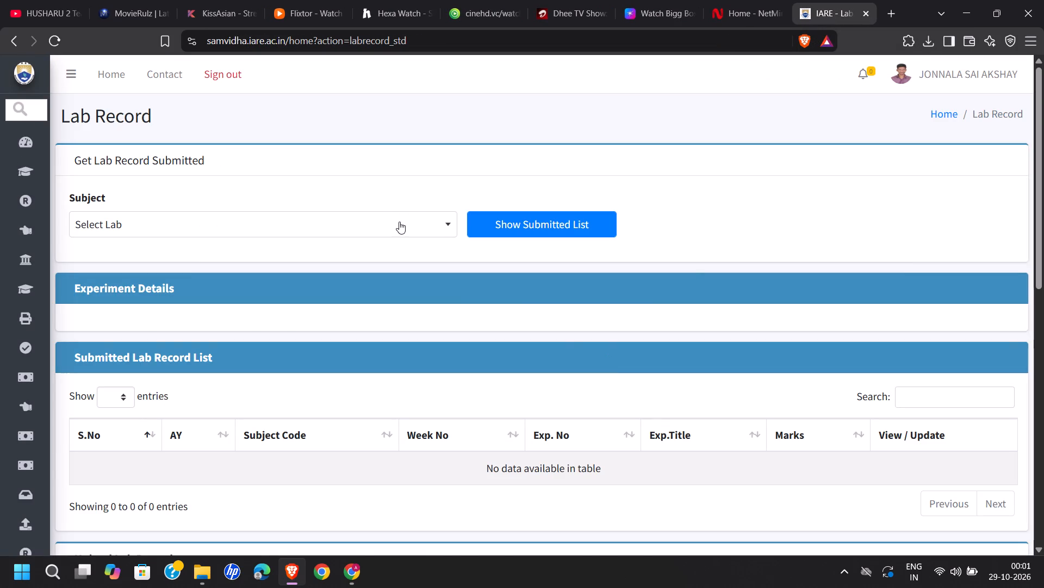
click(399, 222)
click(361, 324)
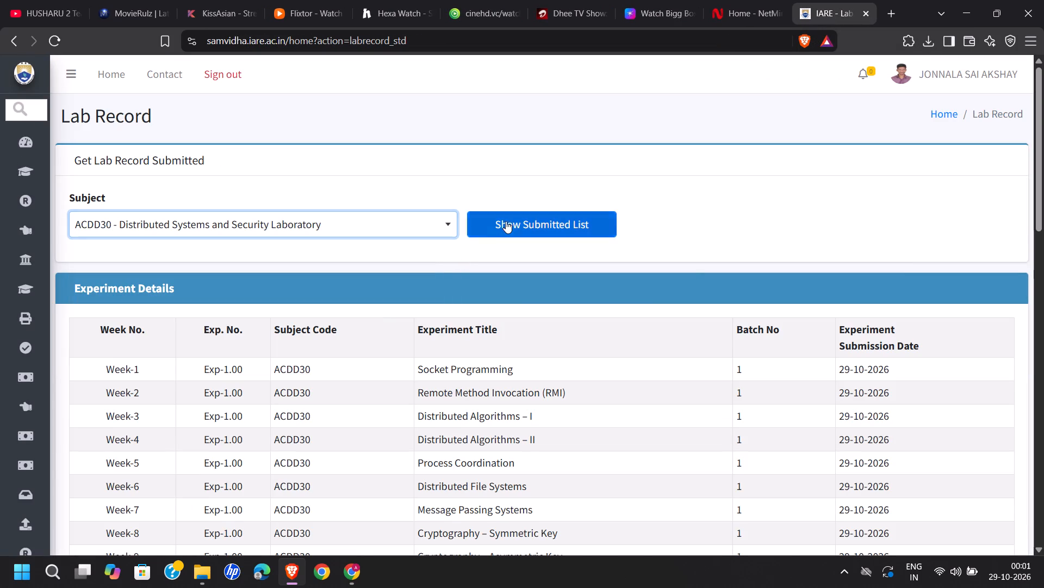
click(506, 221)
scroll(506, 221, down, 3)
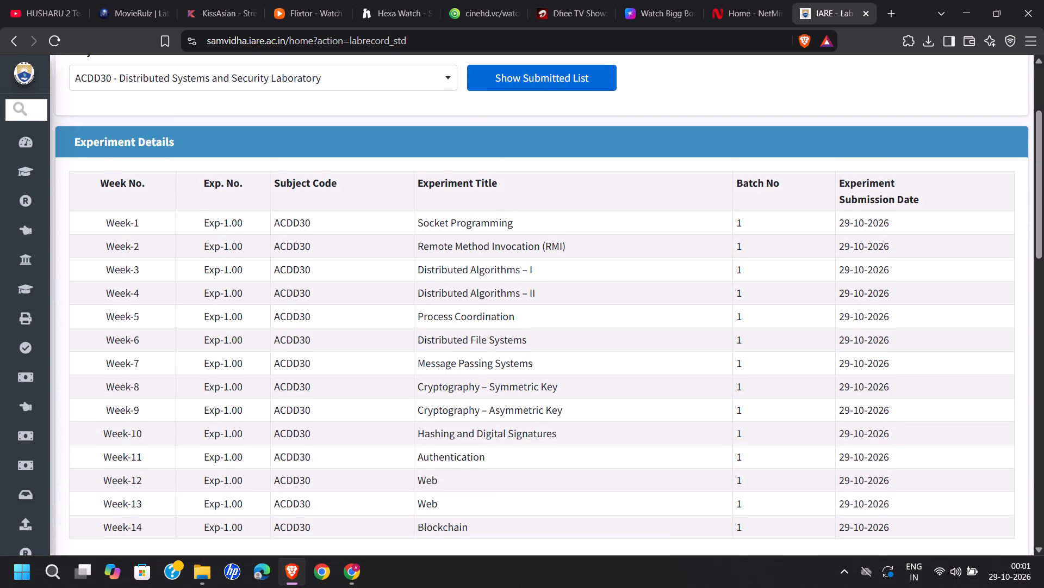
scroll(506, 221, down, 8)
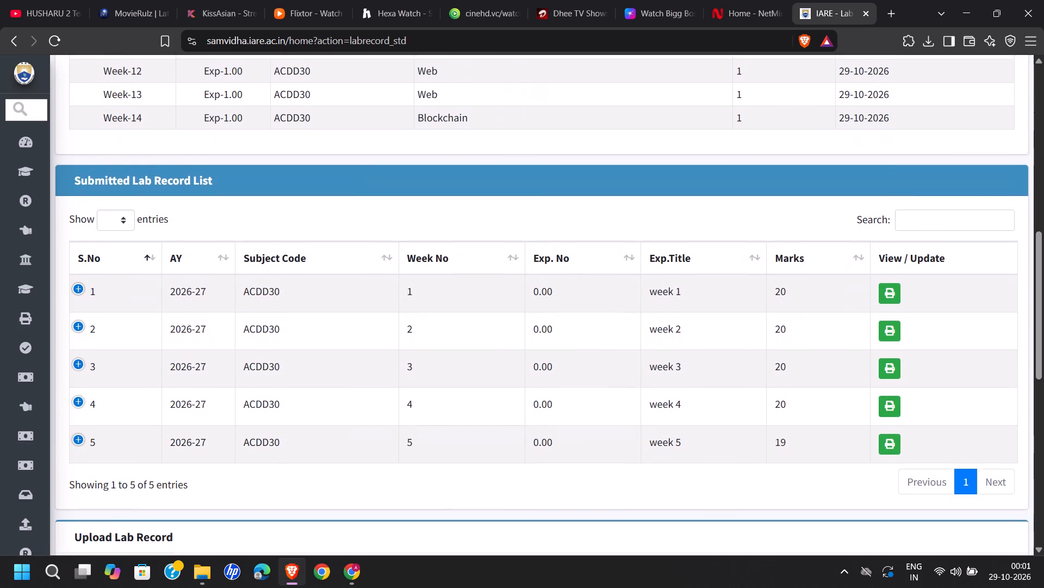
scroll(506, 221, up, 1)
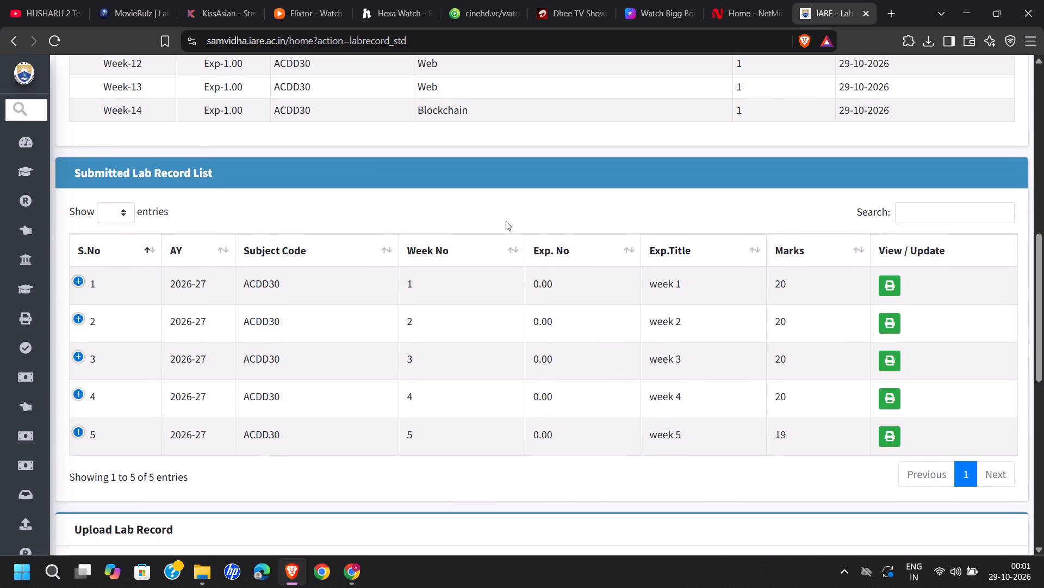
scroll(506, 221, up, 2)
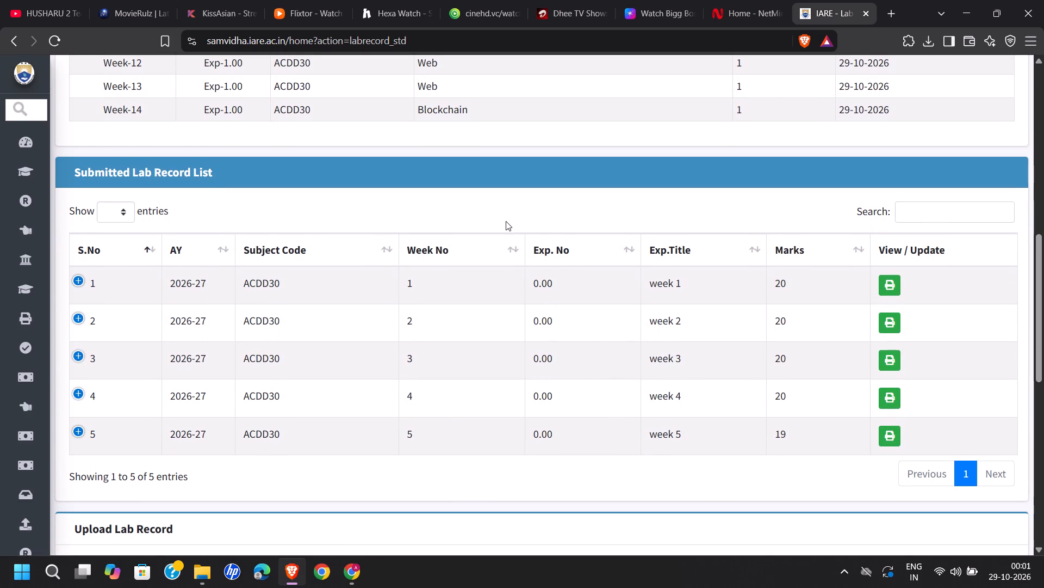
scroll(506, 221, up, 1)
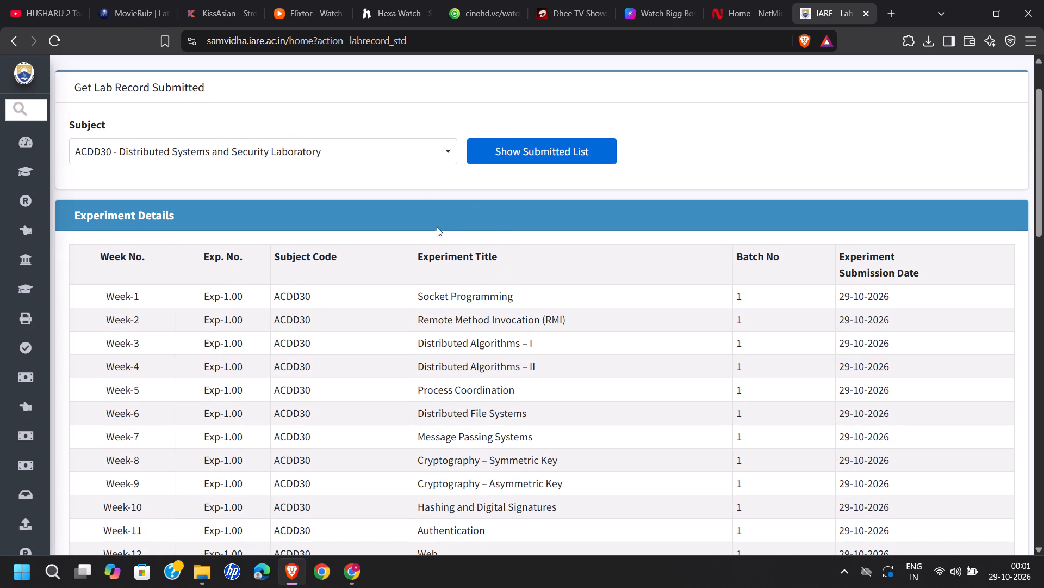
Show the submitted list for ACDD29 - Big Data Management Laboratory and look through it.
click(409, 150)
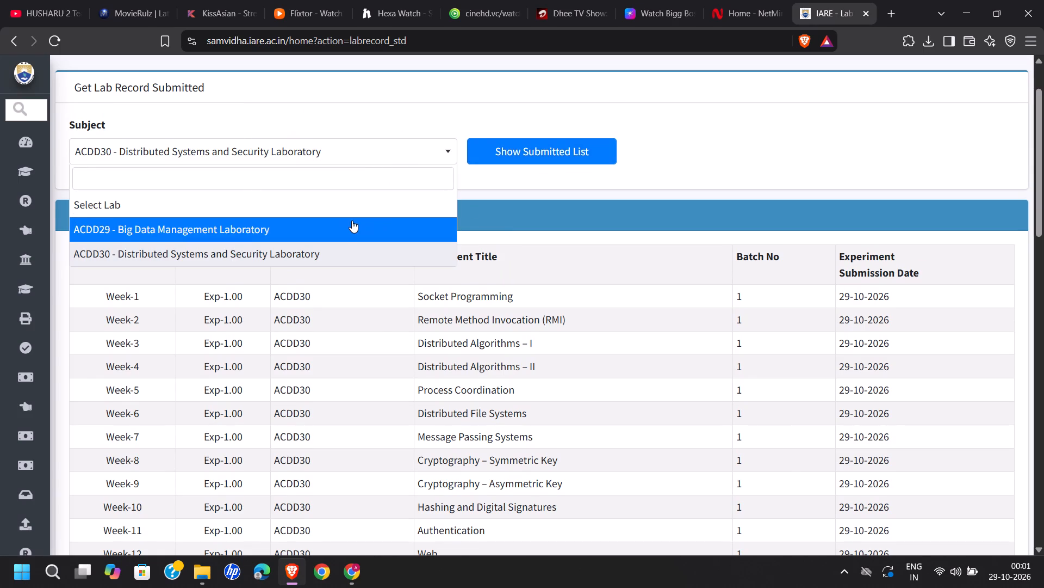
click(352, 221)
click(494, 152)
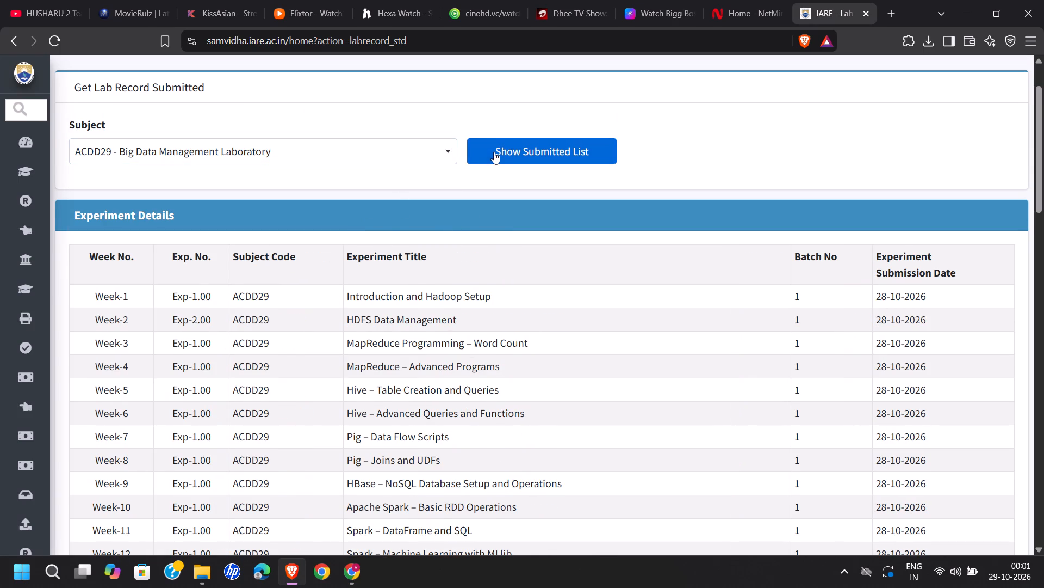
scroll(480, 276, down, 14)
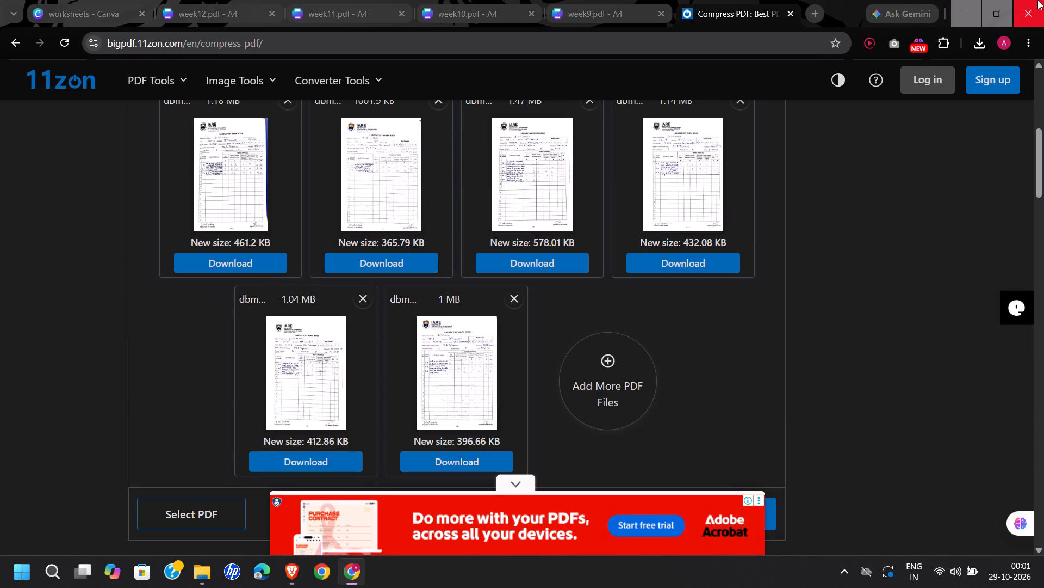
Close the Chrome window with the PDF compression page and the worksheets File Explorer window.
click(1037, 0)
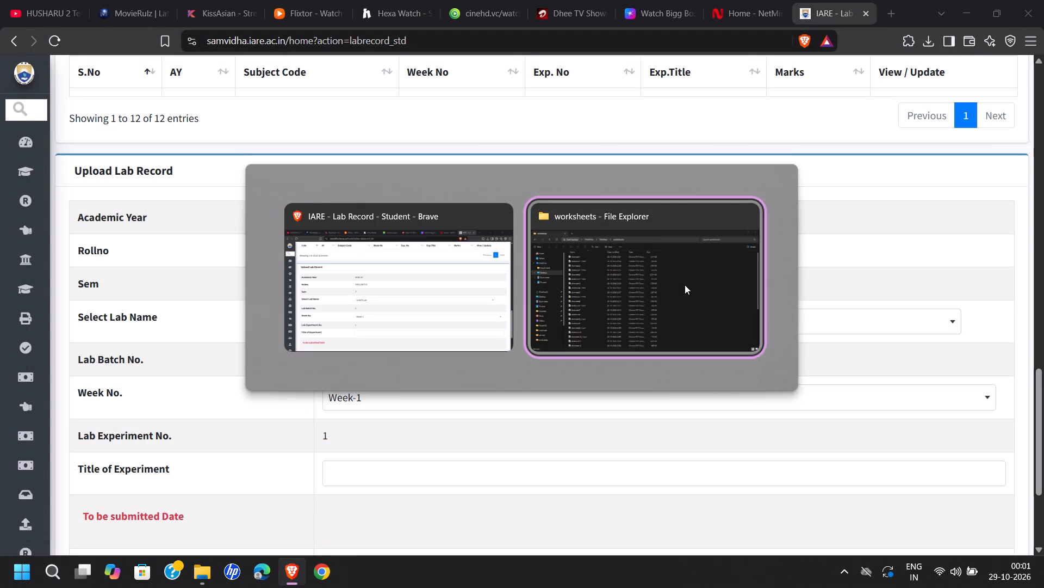
click(1022, 10)
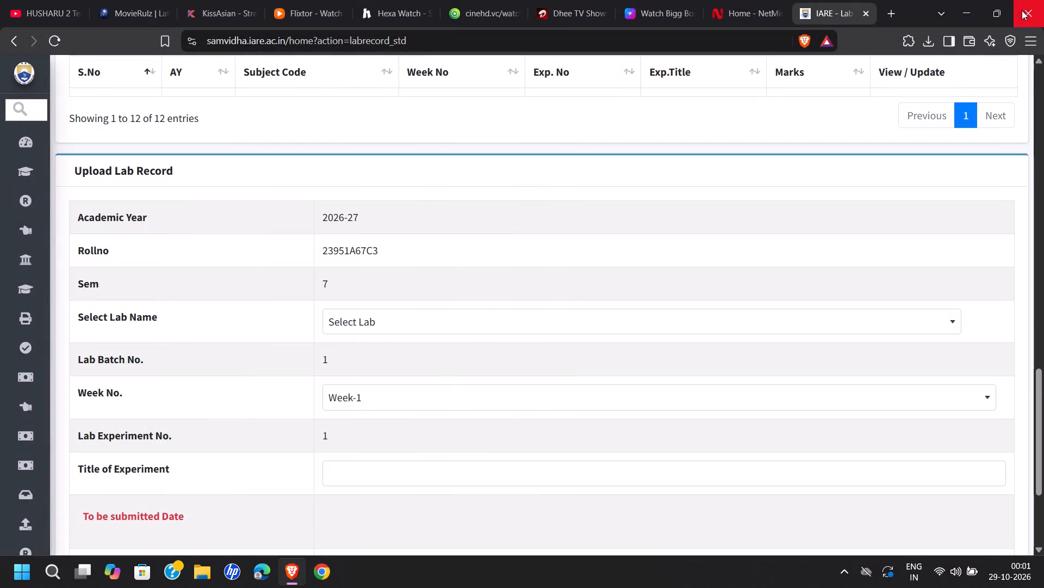
Delete all the files in the worksheets folder on the Desktop.
click(201, 577)
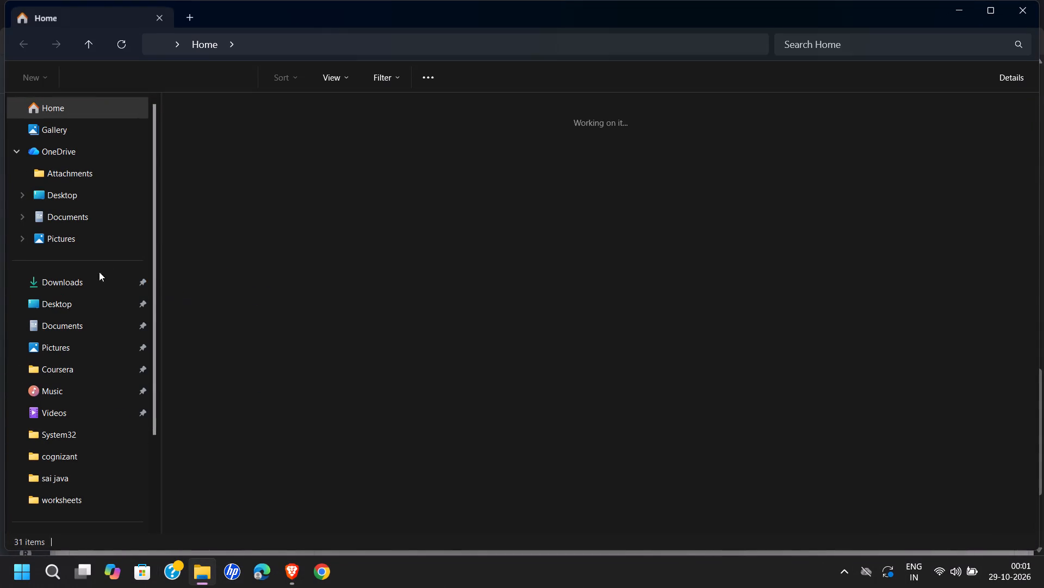
click(90, 303)
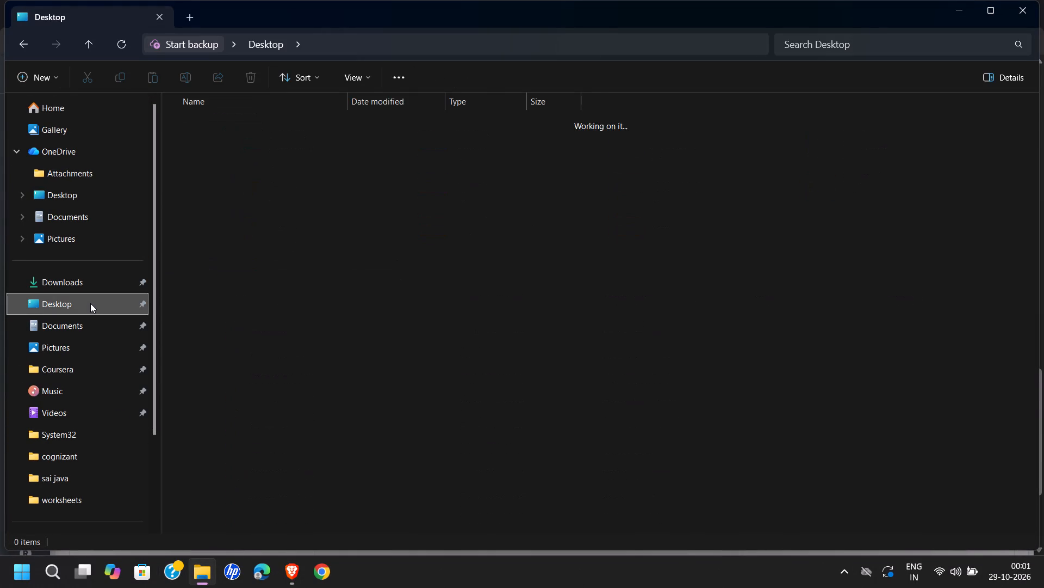
double_click(260, 138)
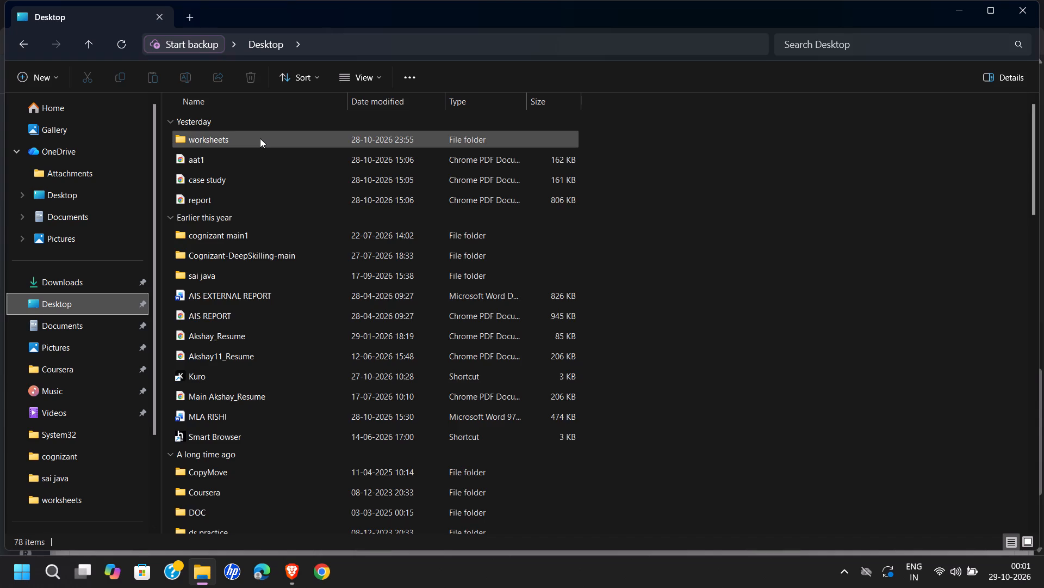
click(657, 212)
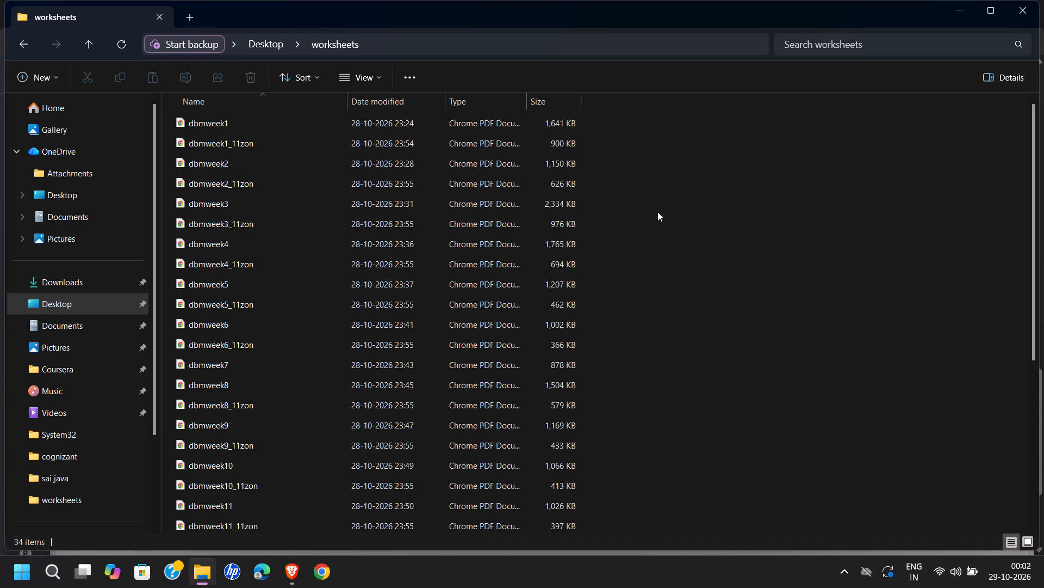
key(ctrl+a)
key(Delete)
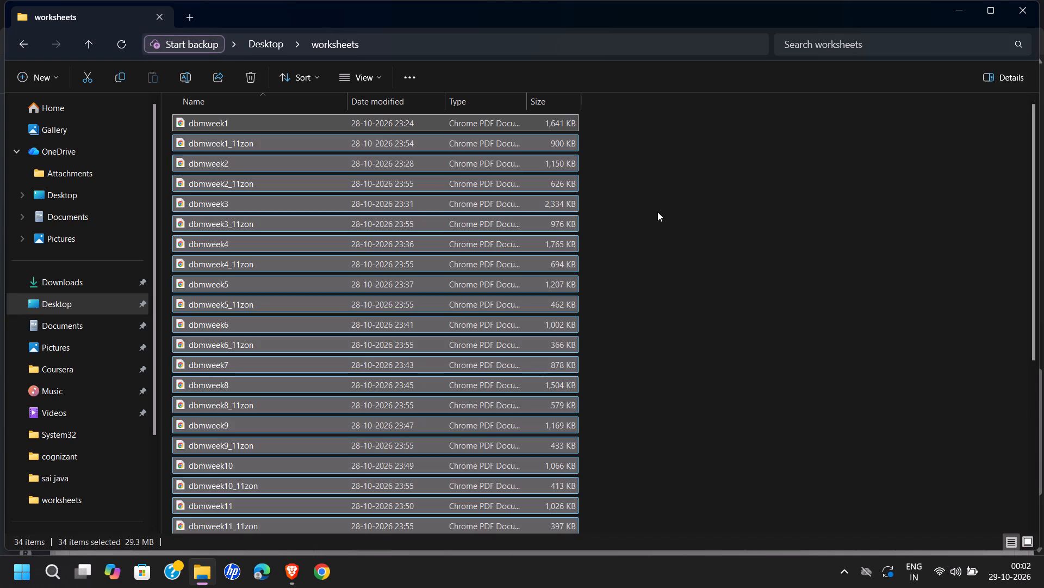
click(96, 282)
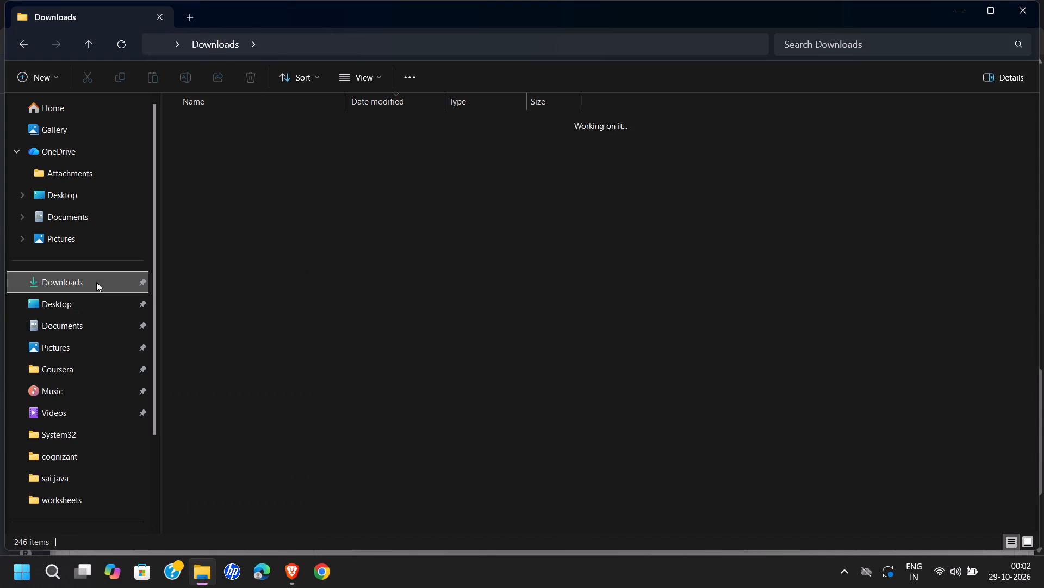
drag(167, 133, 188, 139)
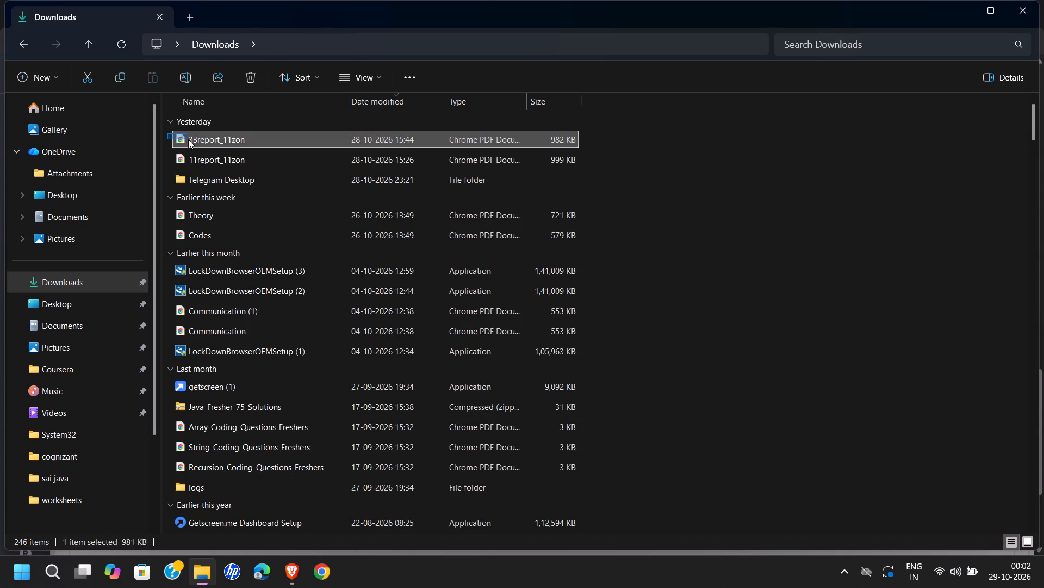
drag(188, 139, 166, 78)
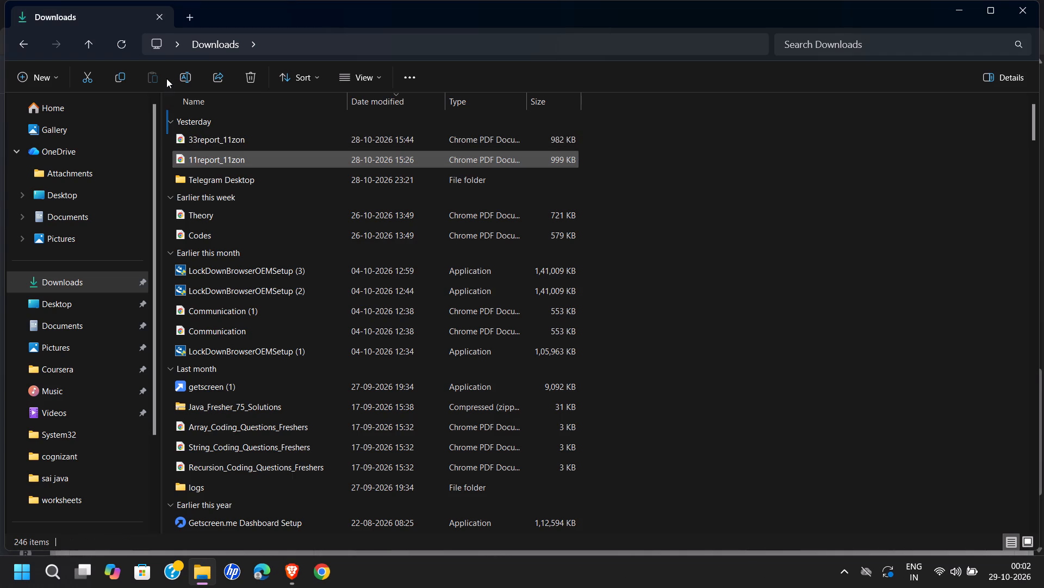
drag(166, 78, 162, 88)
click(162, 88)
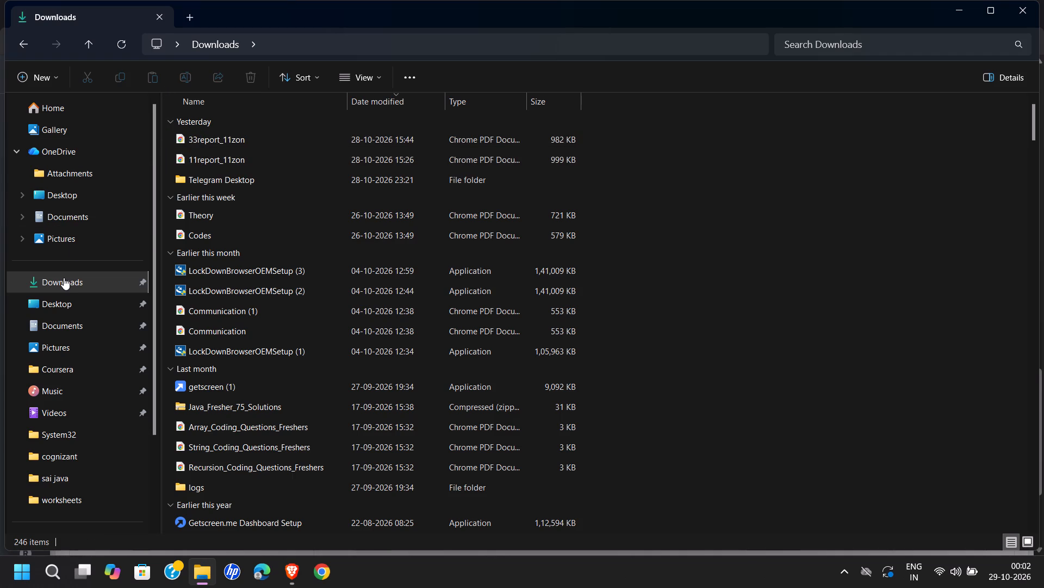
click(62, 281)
Delete the 33report, 33case study, 33aat1, 22report, 22case study and 22aat1 PDFs from the Documents folder and refresh it.
click(63, 327)
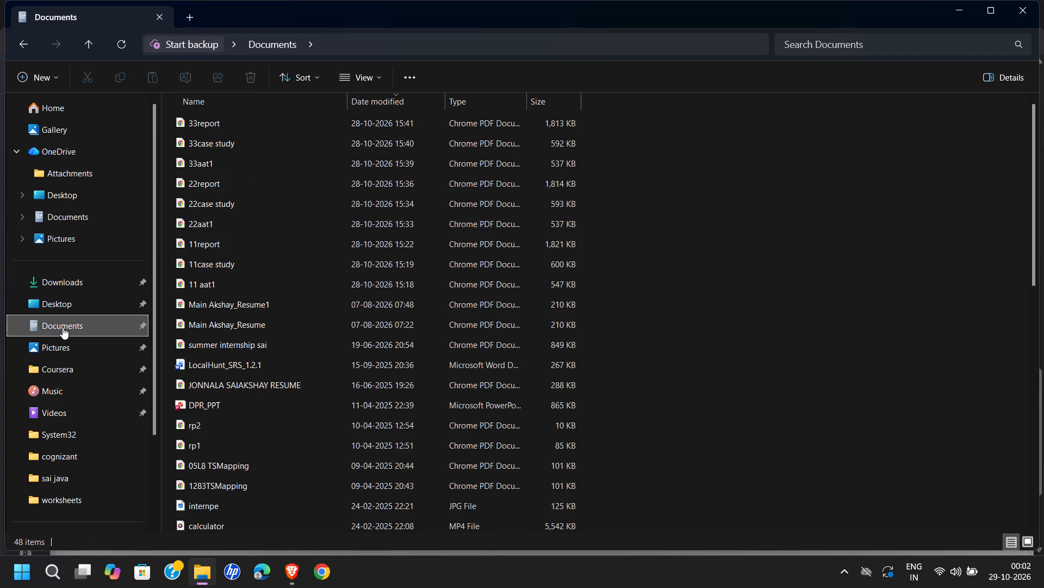
scroll(63, 327, down, 1)
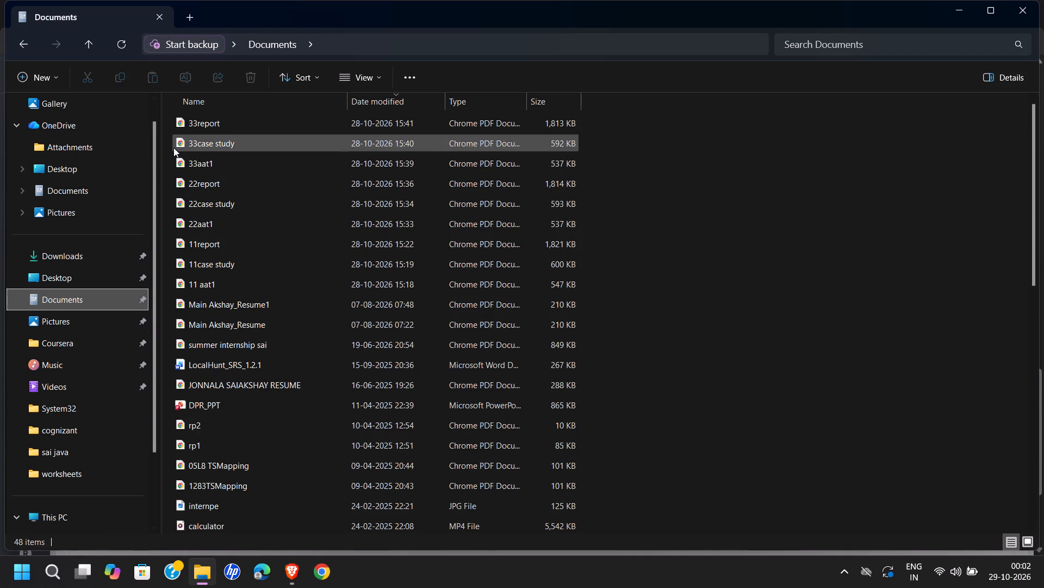
drag(168, 122, 202, 212)
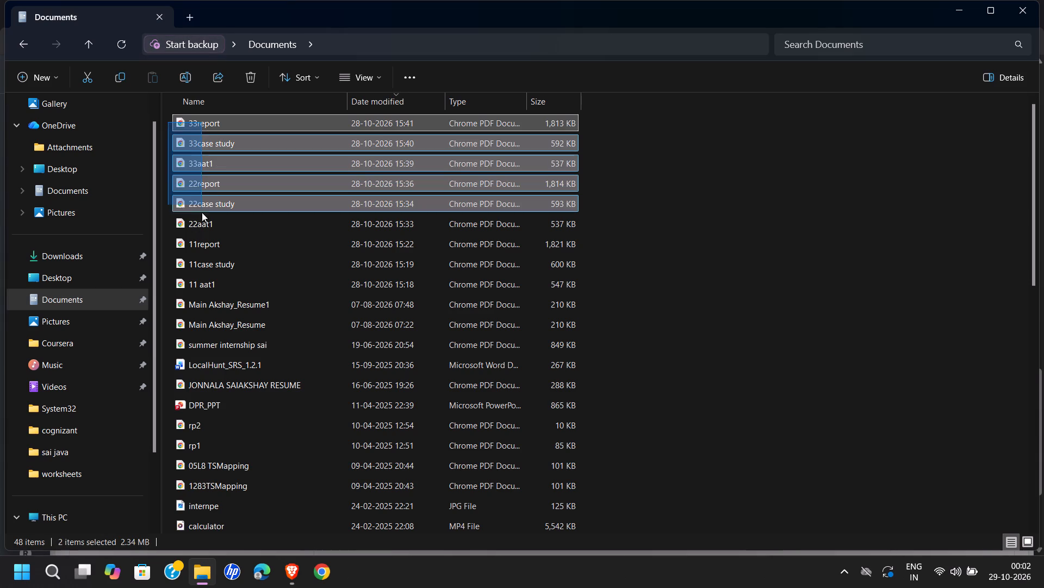
drag(202, 212, 226, 229)
key(Delete)
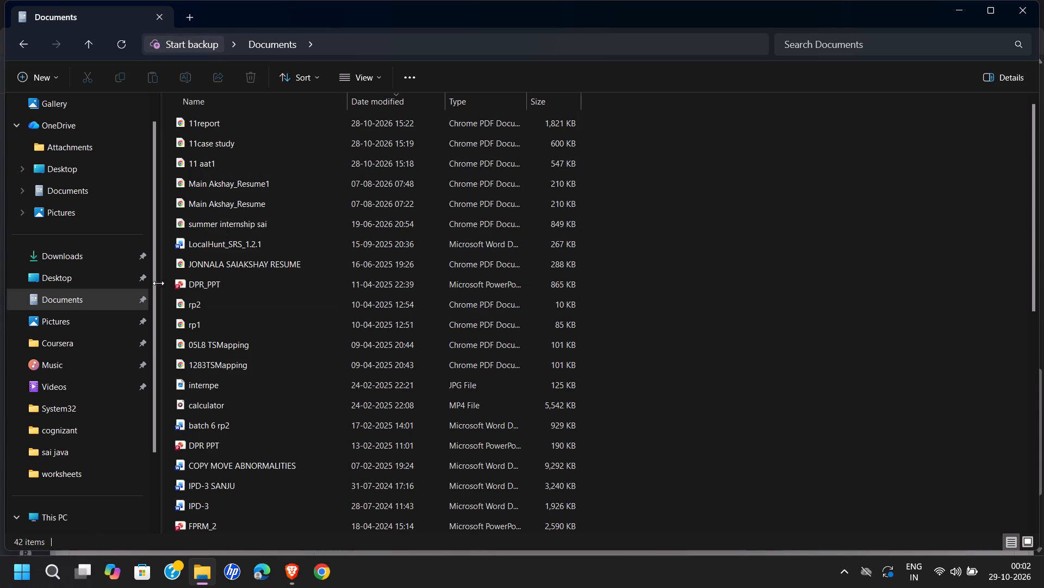
key(ctrl+r)
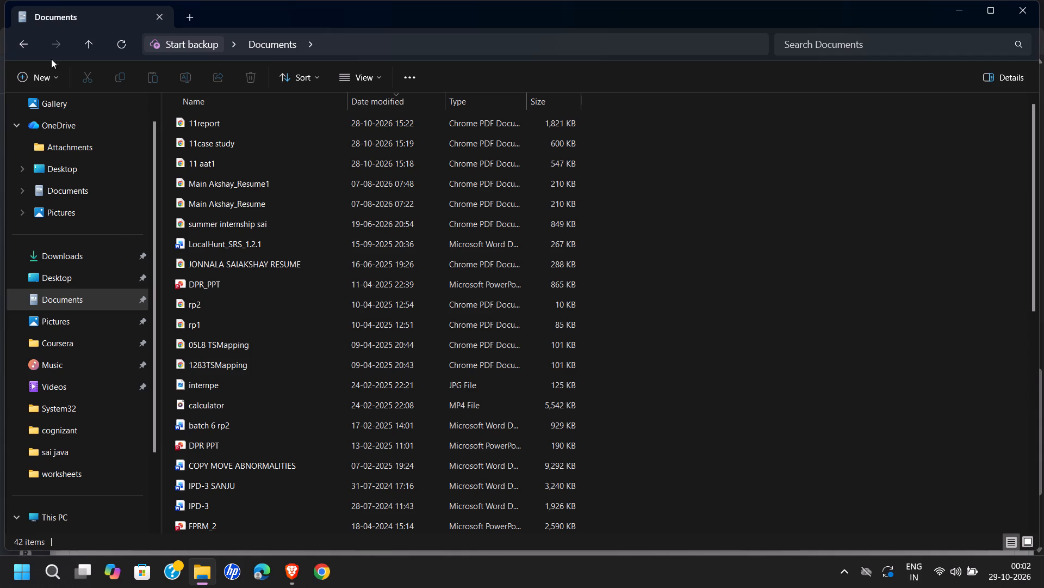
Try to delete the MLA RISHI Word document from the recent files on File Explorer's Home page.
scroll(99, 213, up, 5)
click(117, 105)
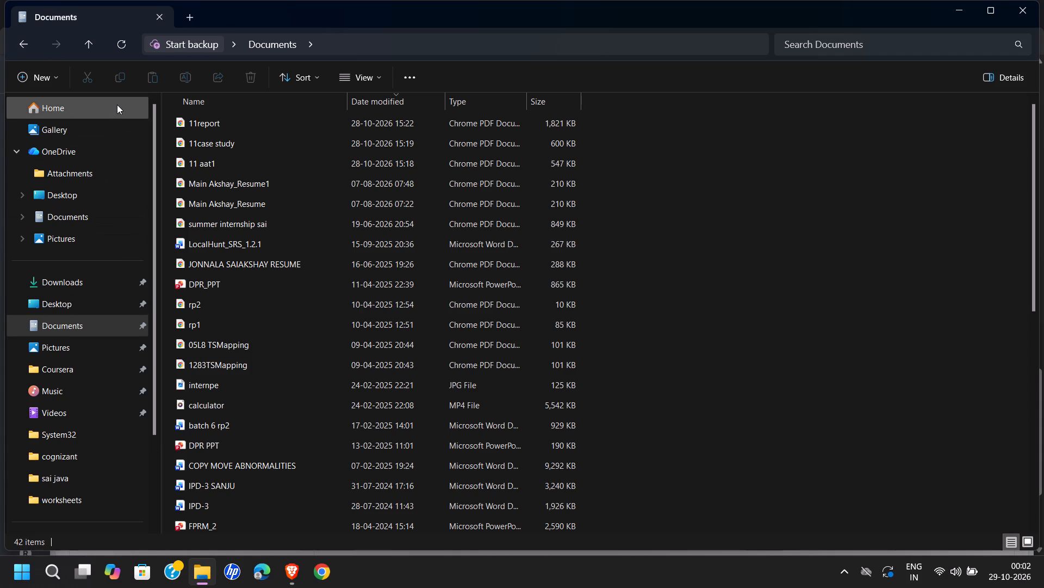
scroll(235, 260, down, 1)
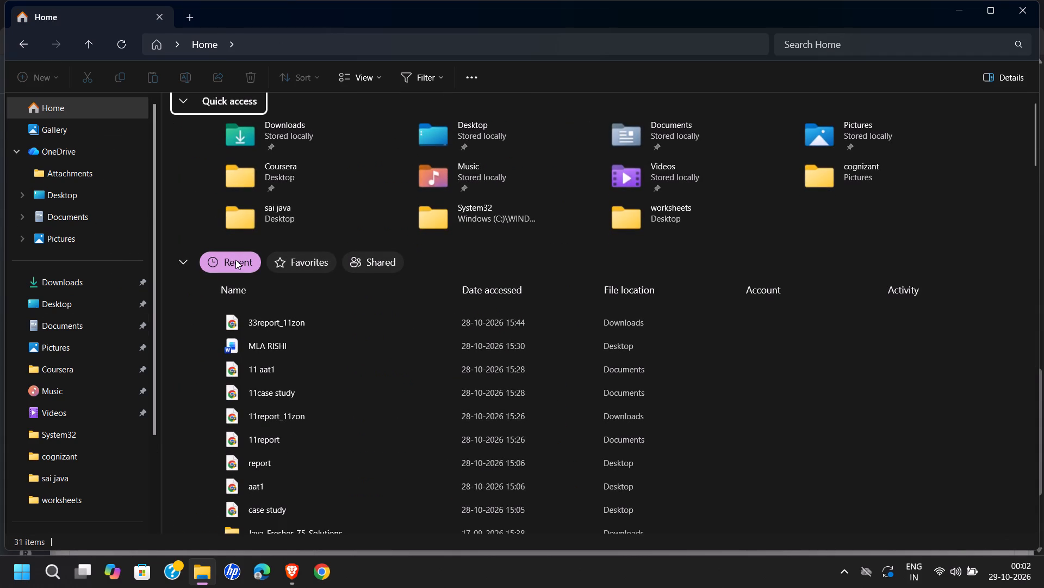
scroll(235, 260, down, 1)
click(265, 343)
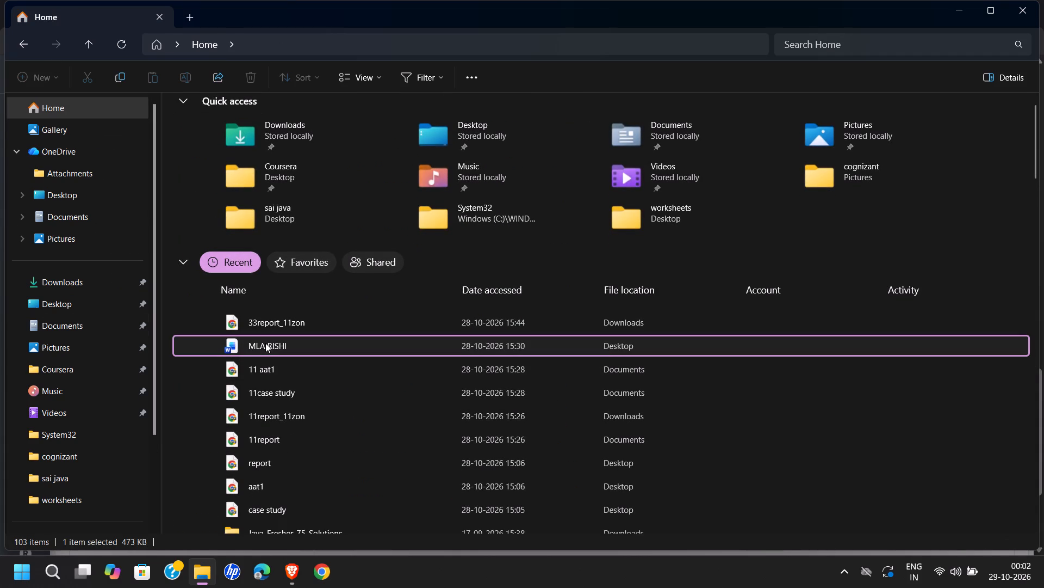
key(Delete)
Delete the 33report_11zon and 11report_11zon PDFs from the Downloads folder.
click(70, 286)
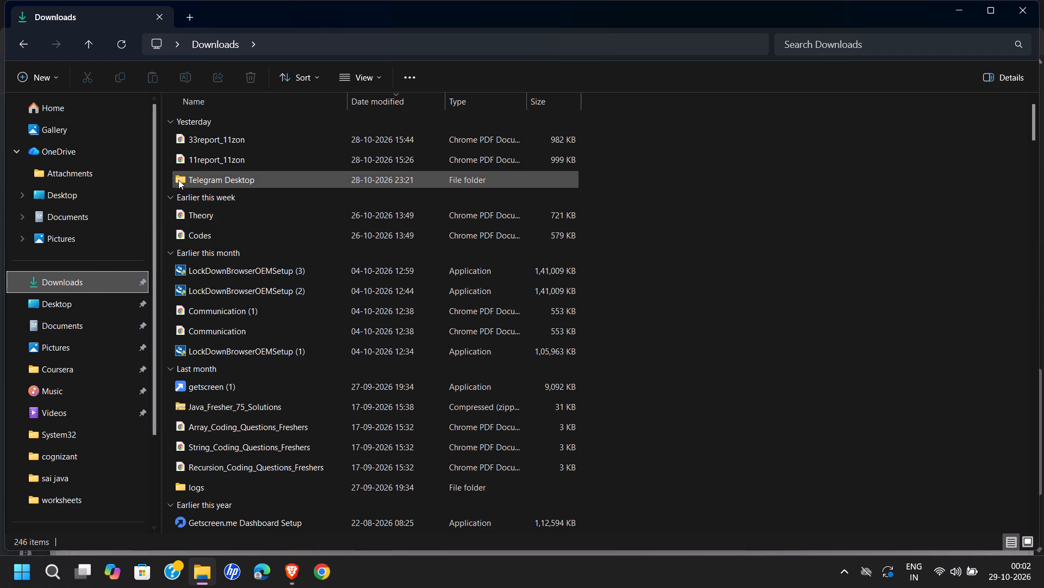
drag(166, 138, 203, 146)
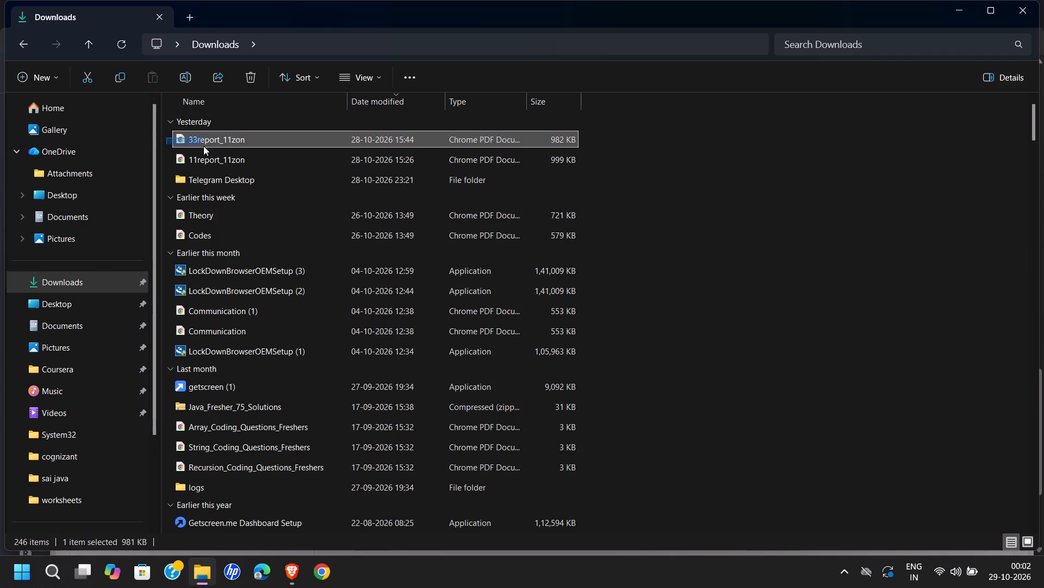
drag(203, 146, 208, 157)
key(Delete)
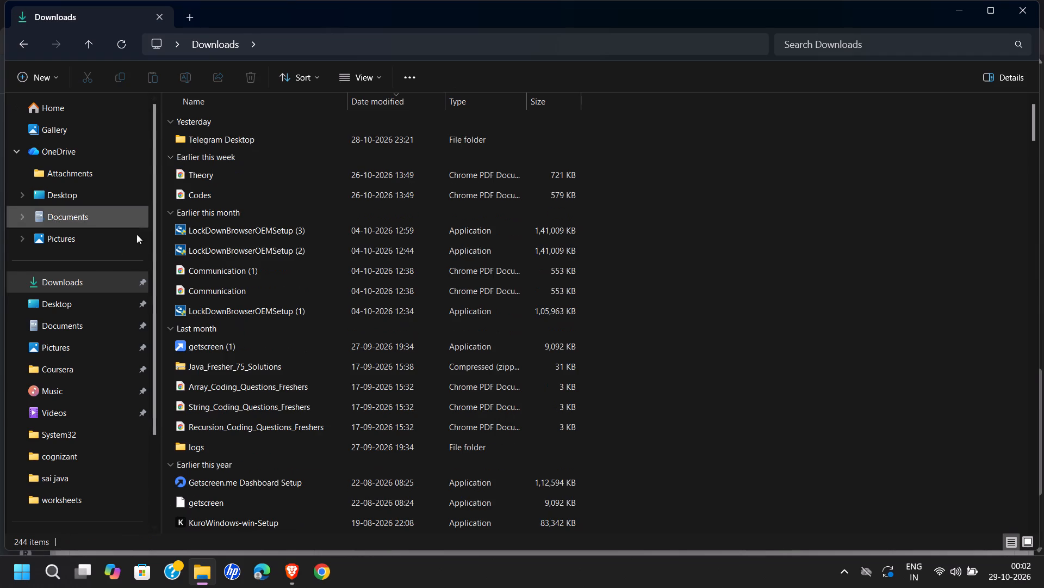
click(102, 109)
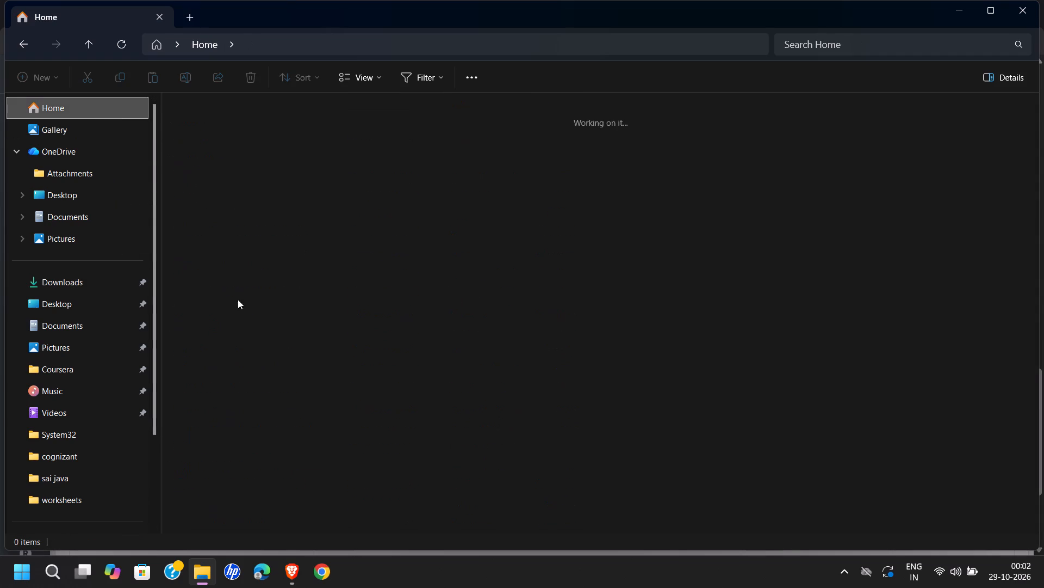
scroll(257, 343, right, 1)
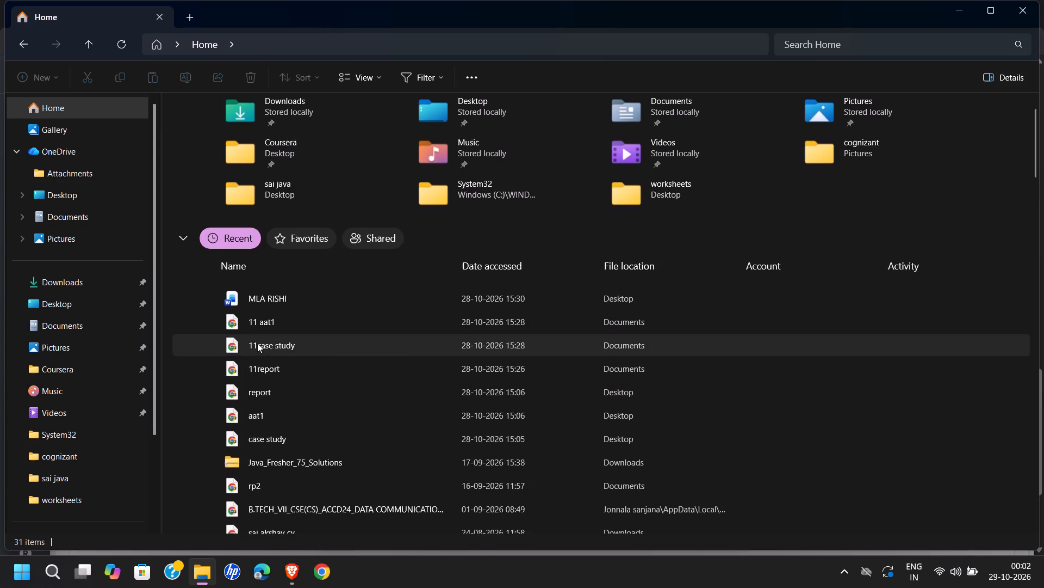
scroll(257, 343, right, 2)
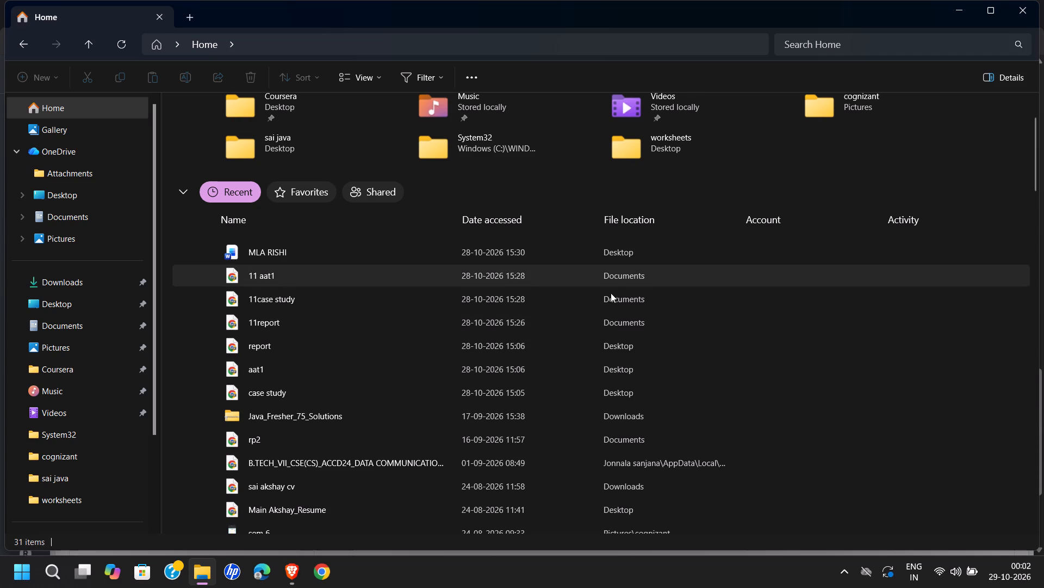
Switch to Chrome with the AAT profile and restore the previously closed tabs.
click(316, 578)
click(295, 279)
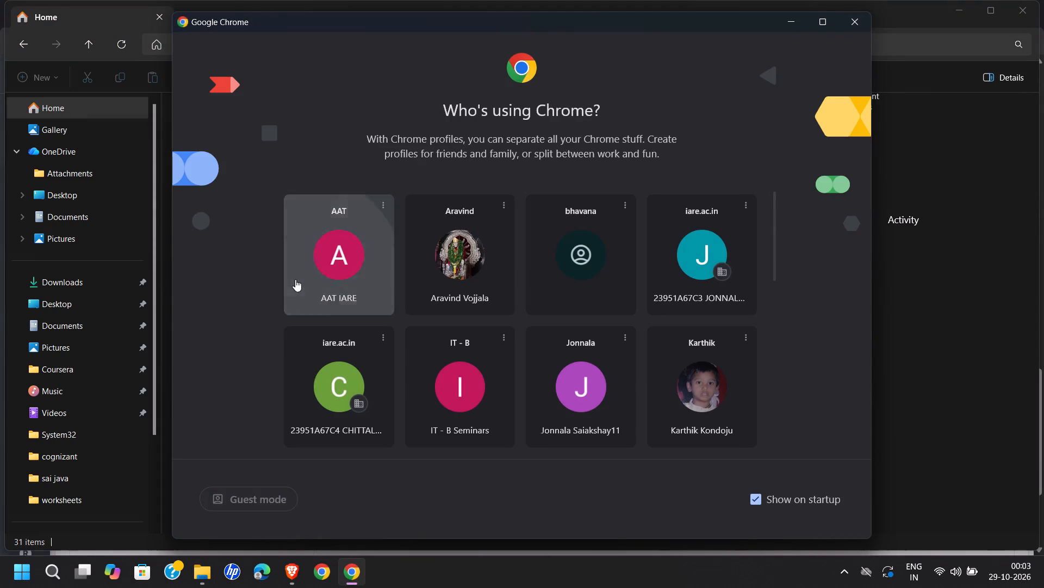
key(ctrl+shift+t)
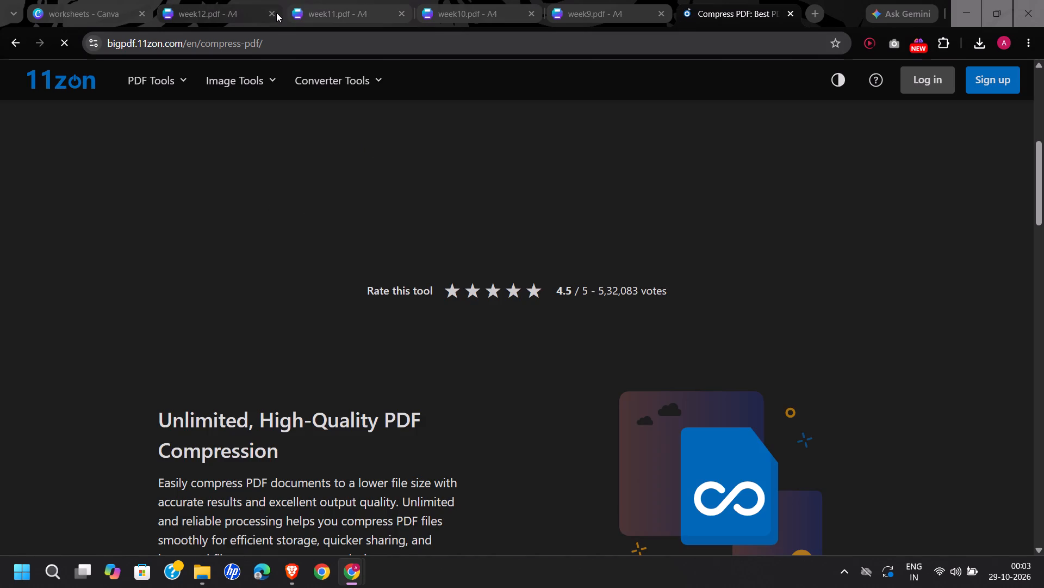
Close the week9 to week12 PDF tabs and the PDF compression tab, keeping only the Canva worksheets tab.
click(275, 13)
click(275, 13)
click(275, 13)
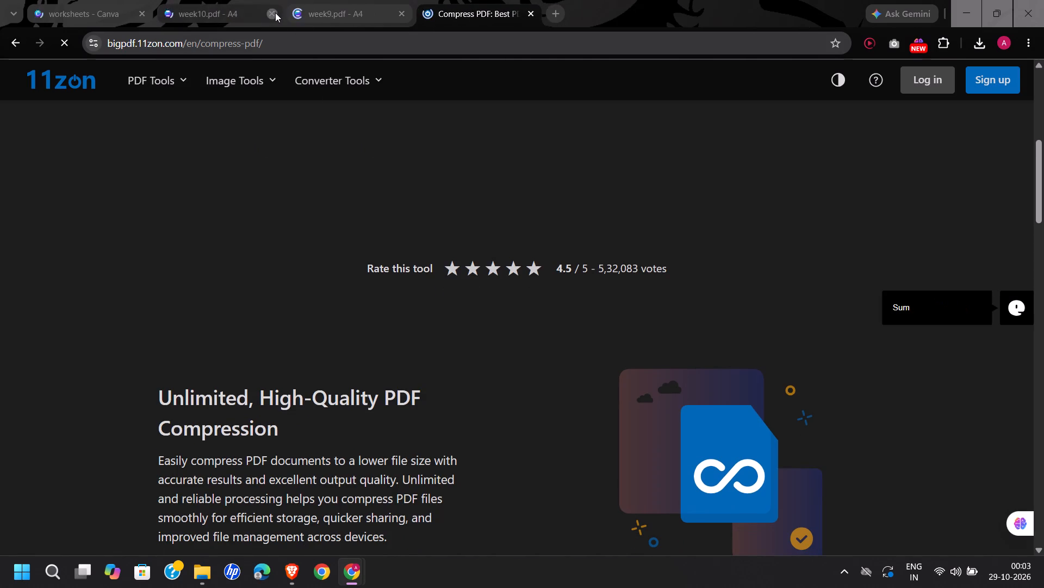
click(275, 13)
click(275, 13)
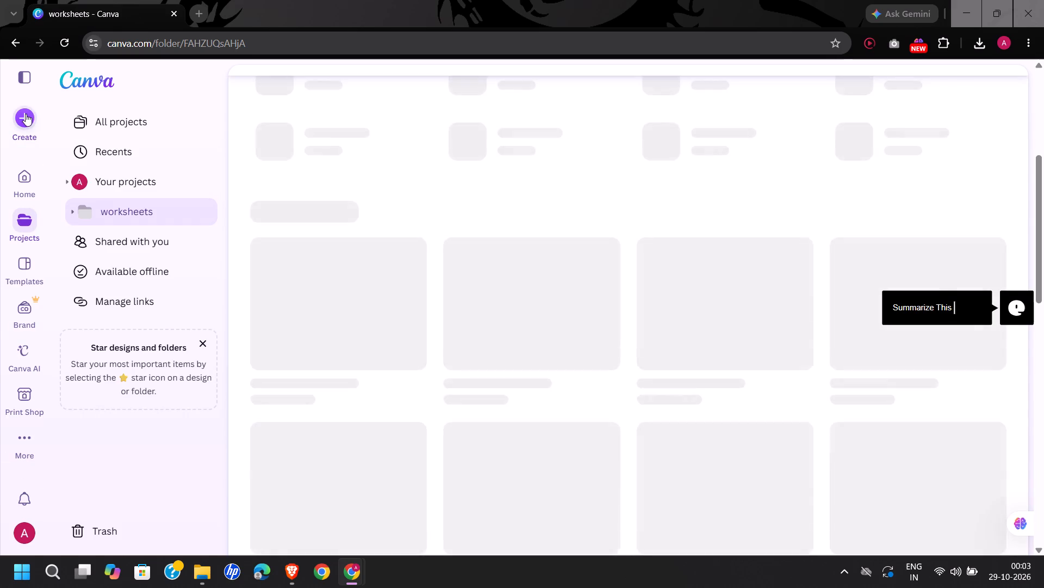
Open aat1.pdf, case study.pdf and report.pdf from Canva's recent projects in separate tabs, and bring aat1.pdf to the front.
click(89, 144)
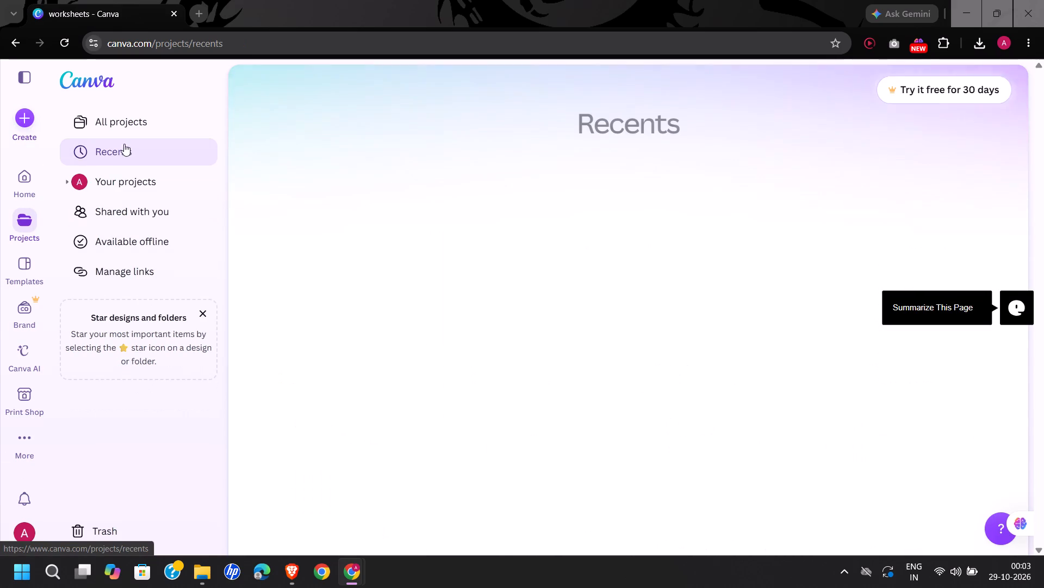
scroll(311, 205, down, 4)
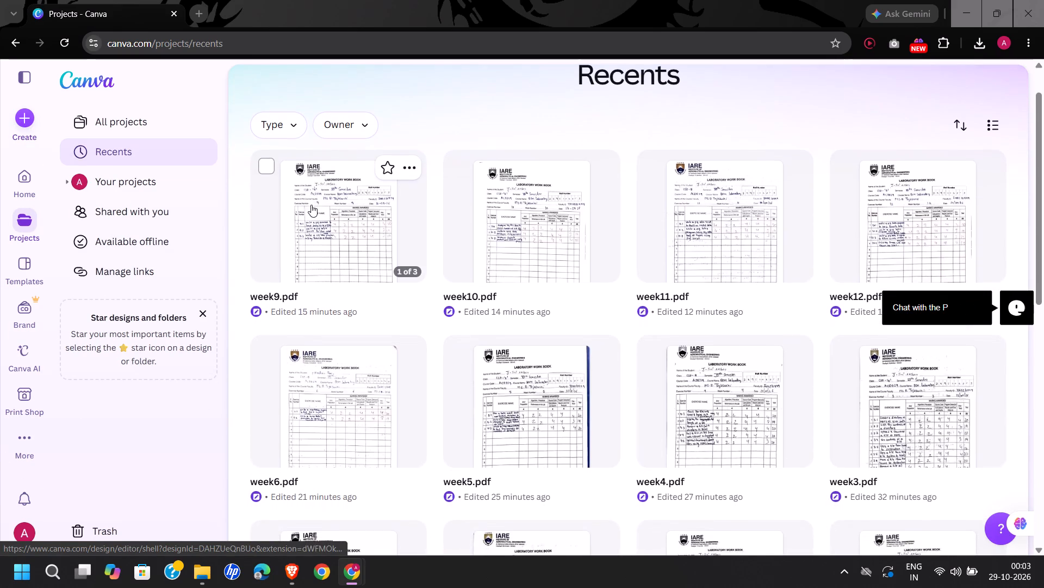
scroll(311, 205, down, 8)
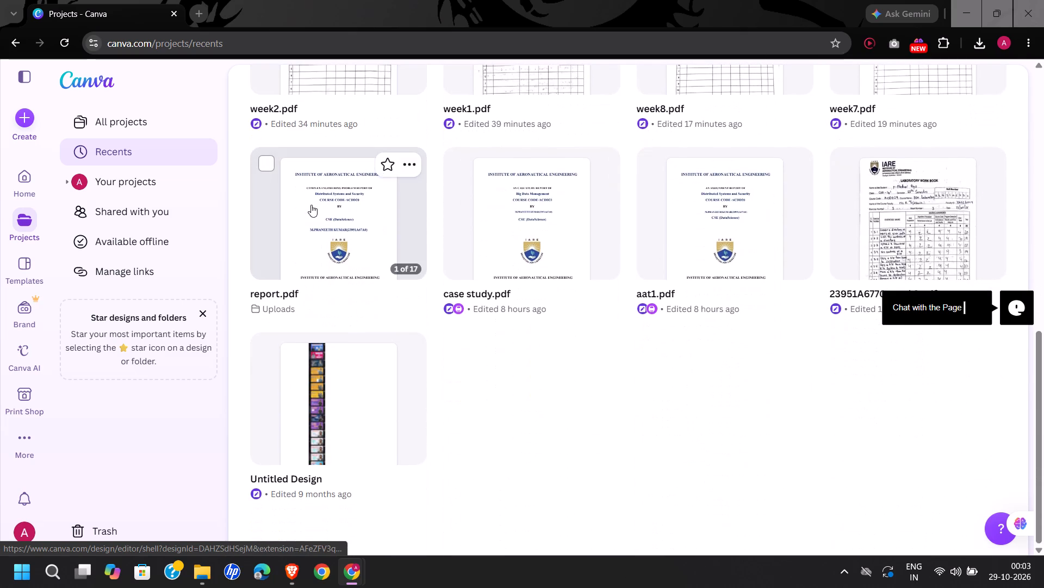
click(706, 243)
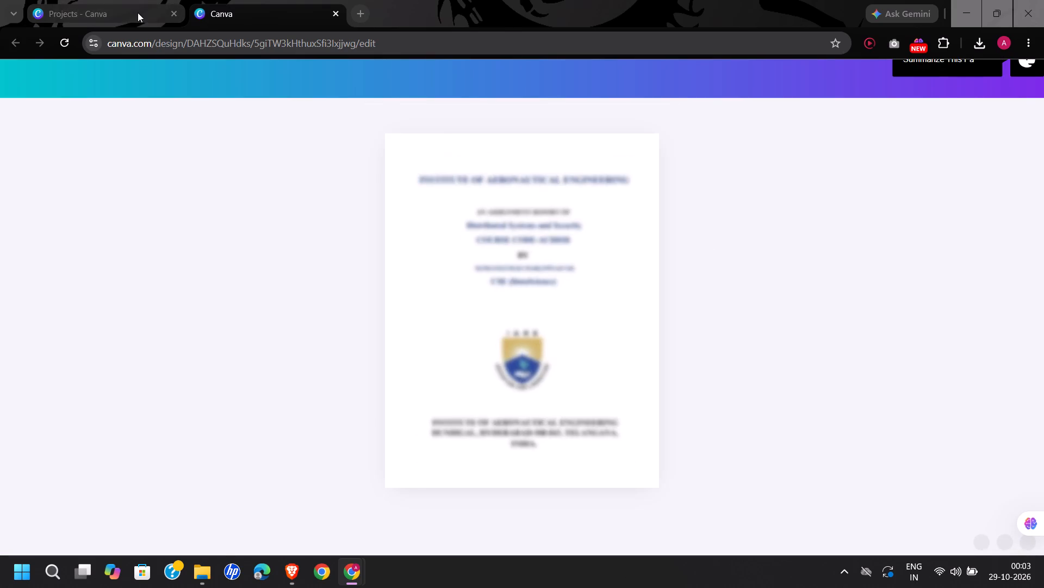
click(138, 13)
click(535, 239)
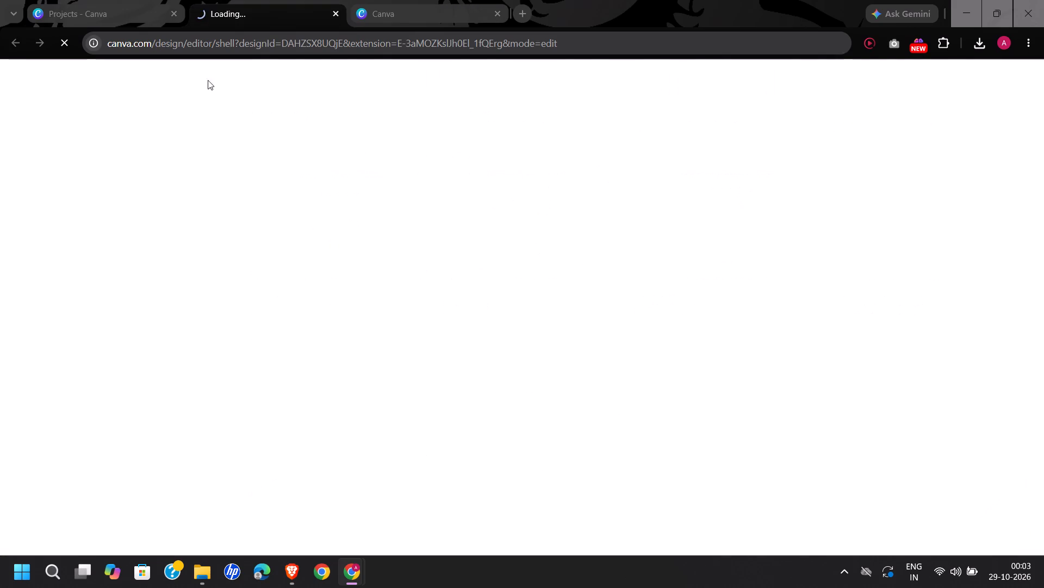
click(135, 15)
click(333, 234)
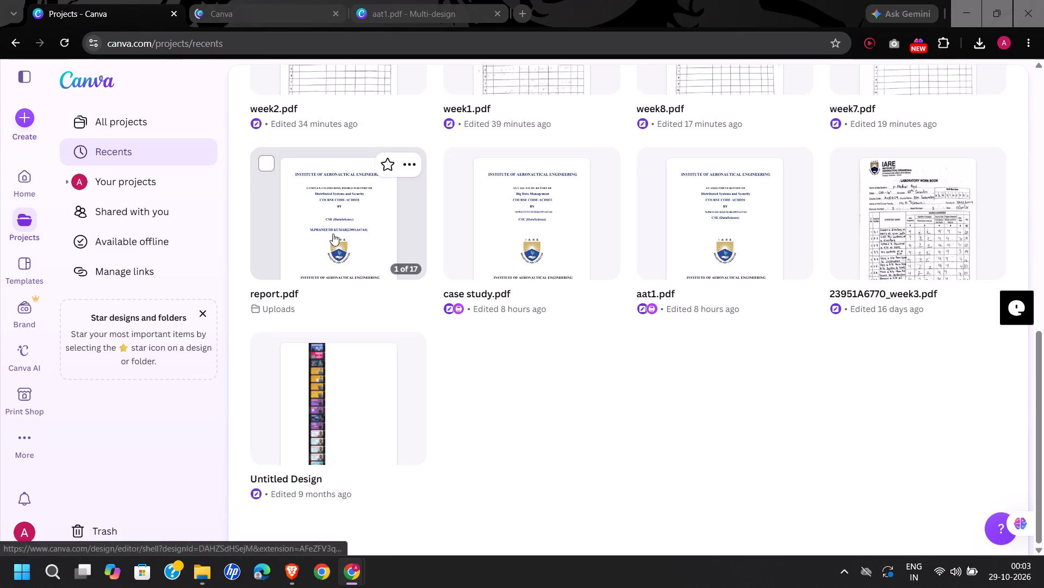
click(553, 8)
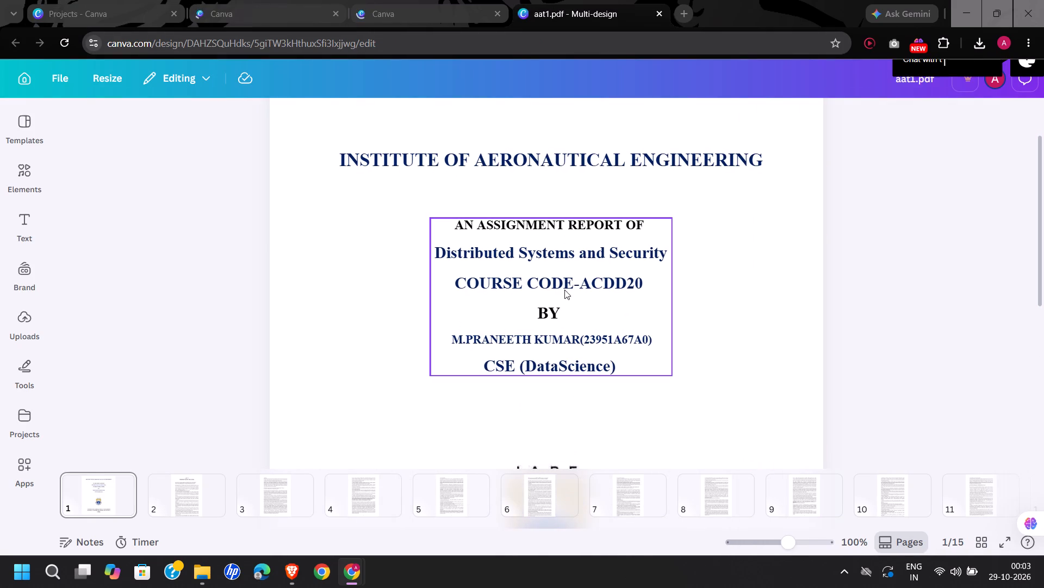
Delete the old surname and roll number from the author line on the aat1.pdf cover page.
click(556, 337)
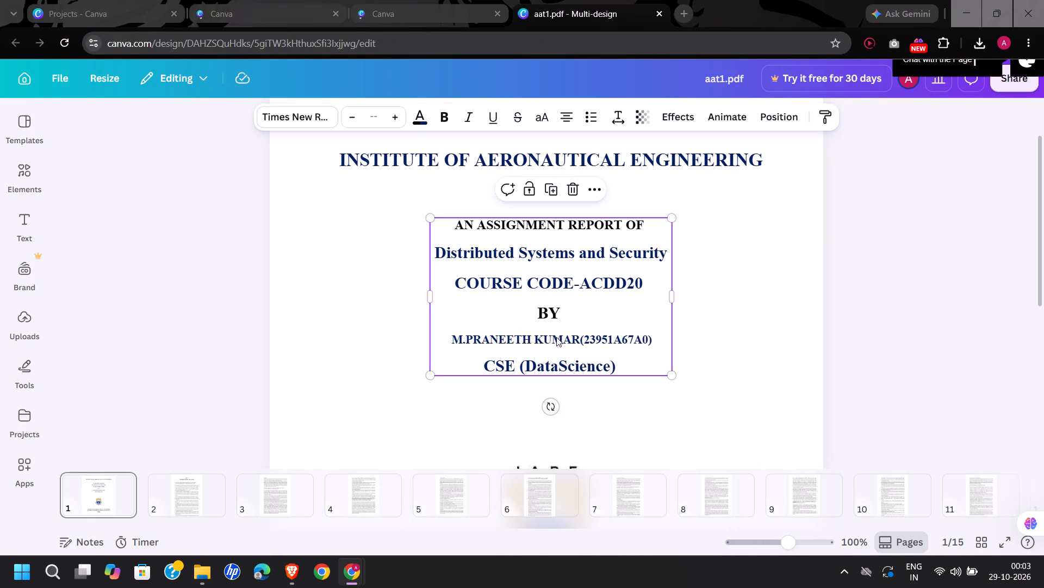
double_click(556, 337)
key(BackSpace)
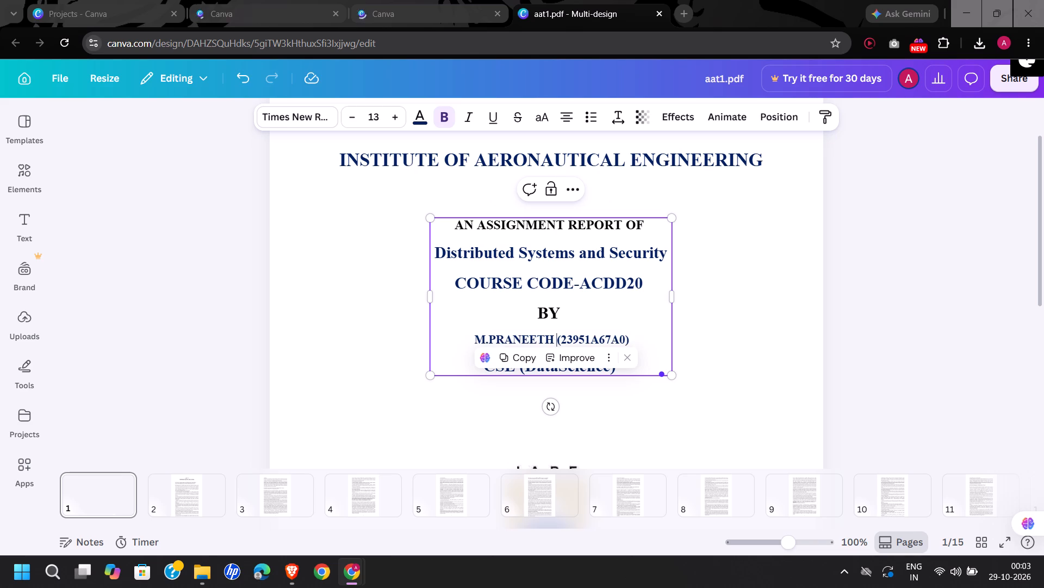
key(Delete)
key(Delete)
key(Delete)
key(Delete)
key(Delete)
key(Delete)
key(Delete)
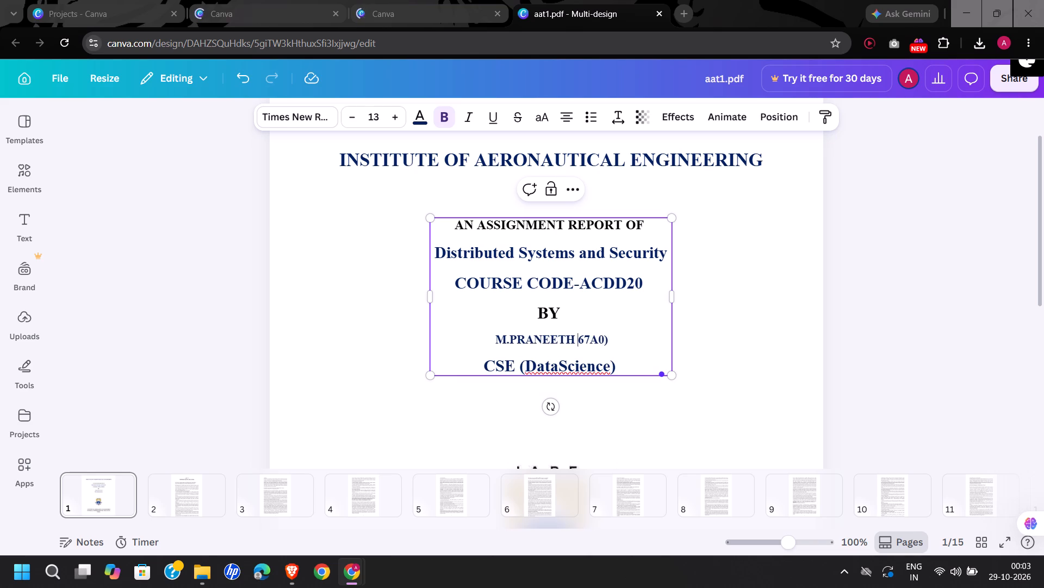
key(Delete)
key(Delete)
key(Delete)
key(Delete)
key(Delete)
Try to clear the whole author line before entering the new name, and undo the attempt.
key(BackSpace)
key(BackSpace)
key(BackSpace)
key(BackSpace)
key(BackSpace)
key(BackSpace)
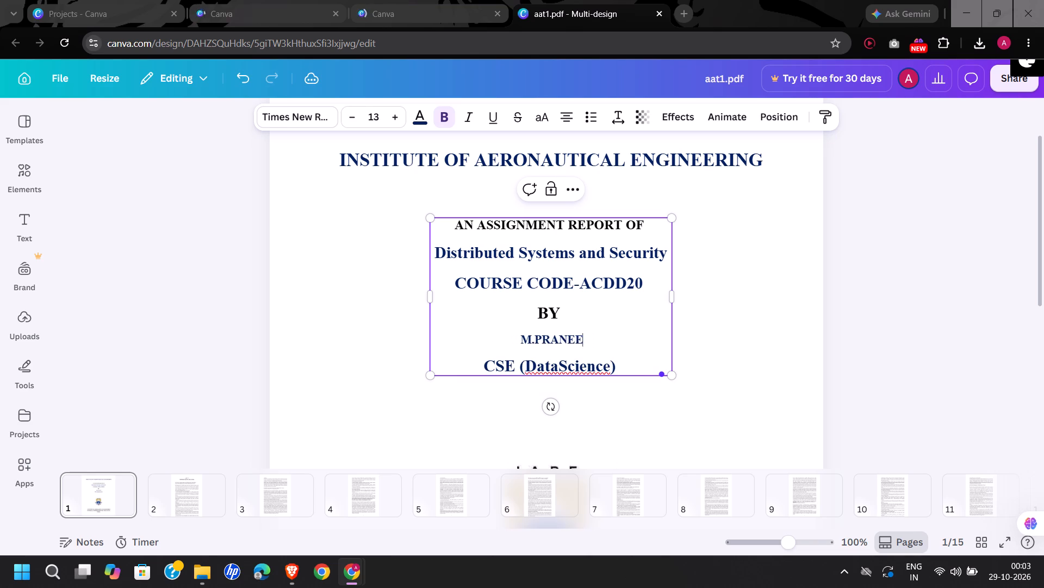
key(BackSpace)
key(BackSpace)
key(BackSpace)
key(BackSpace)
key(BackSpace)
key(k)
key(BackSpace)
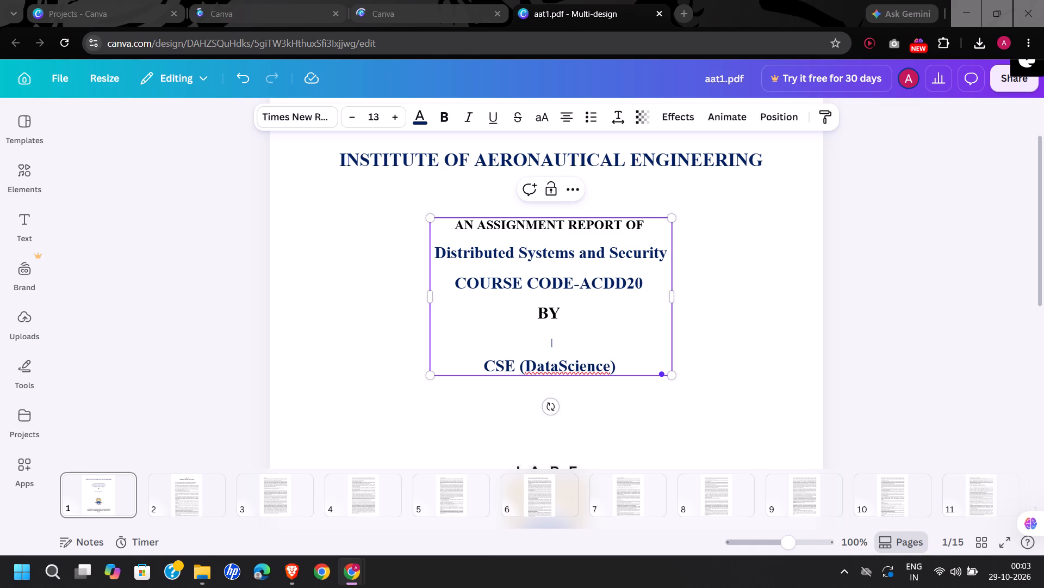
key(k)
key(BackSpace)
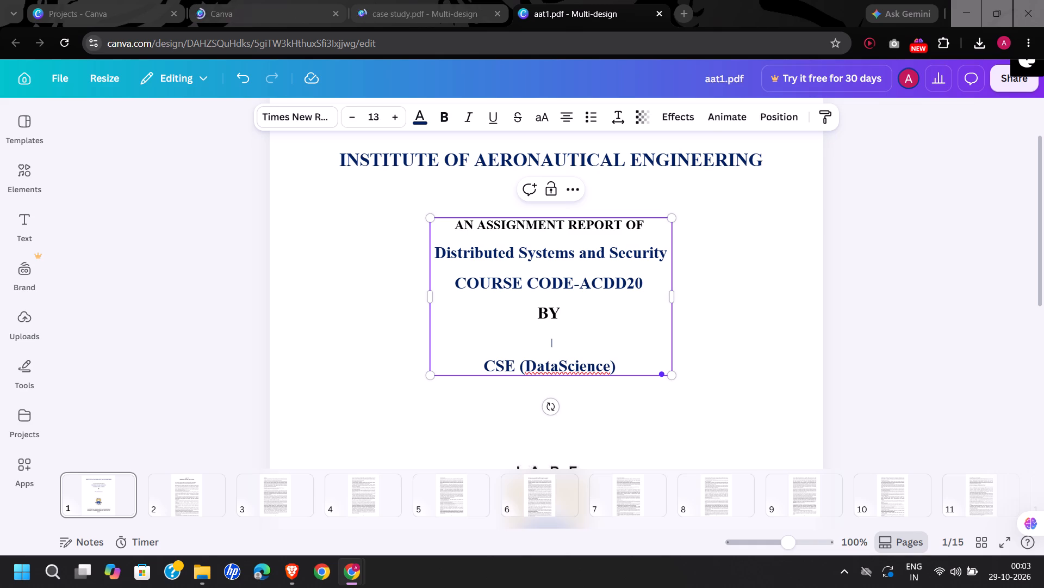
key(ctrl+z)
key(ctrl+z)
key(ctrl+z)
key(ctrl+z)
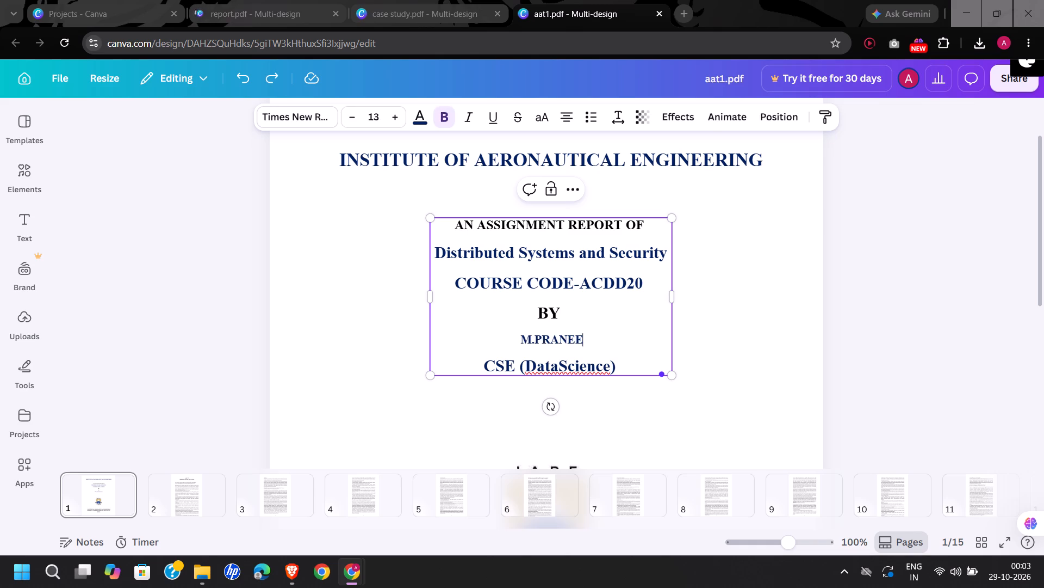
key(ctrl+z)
Enter the new author's initial and name in capitals after the remaining old name on the author line.
key(BackSpace)
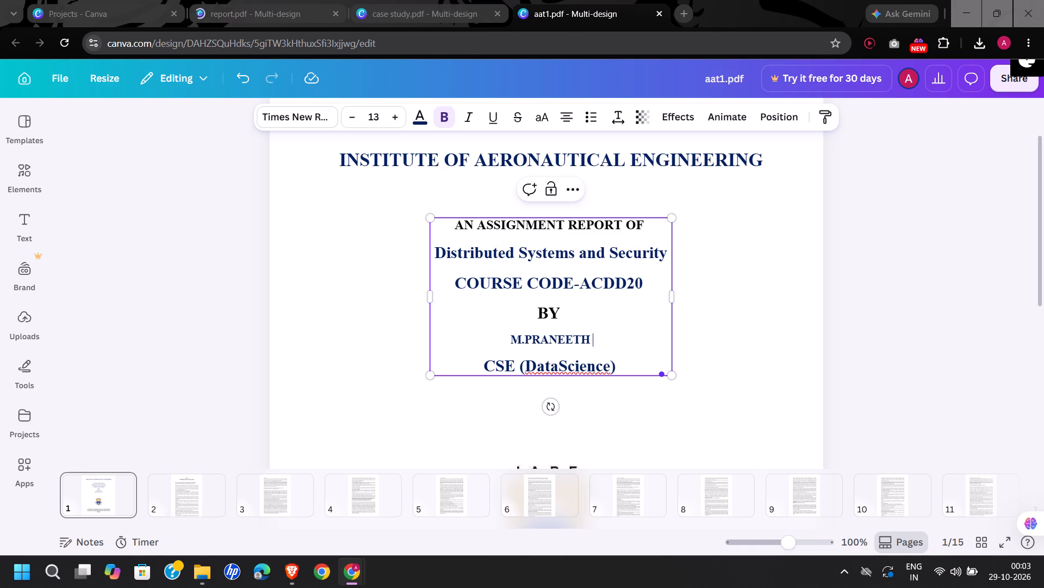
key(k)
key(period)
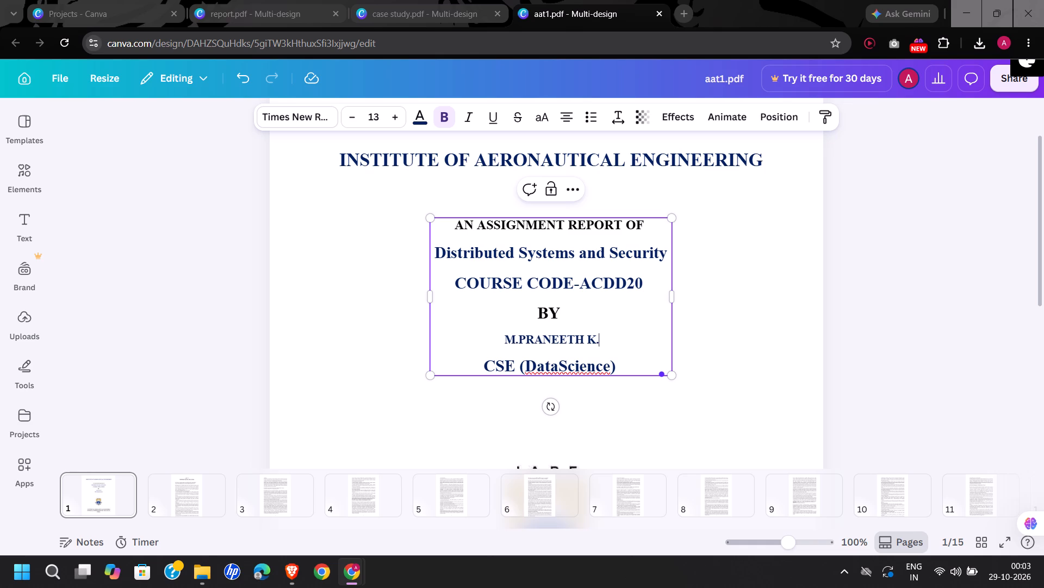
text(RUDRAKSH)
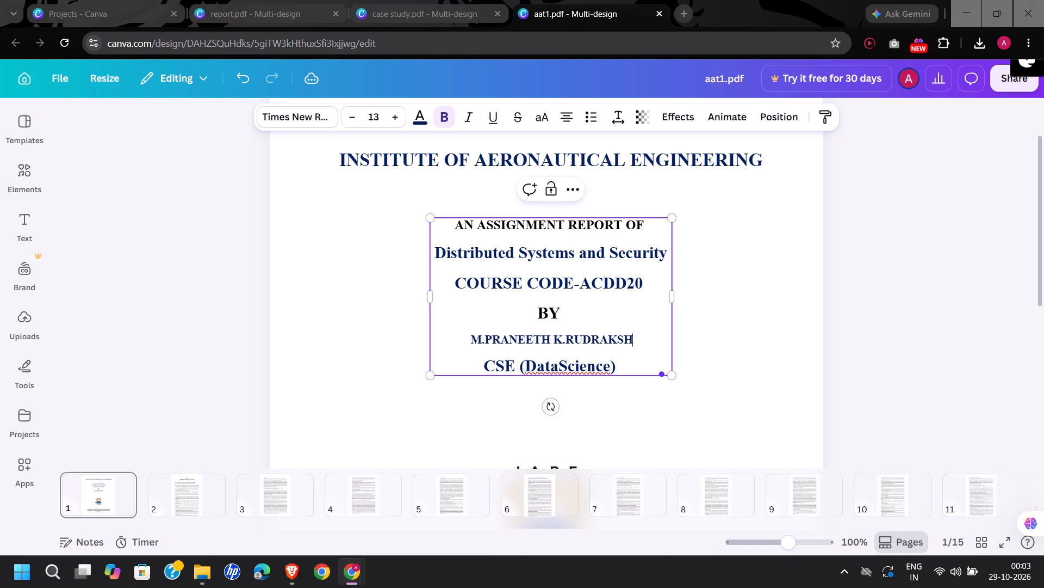
Delete the remaining old author's name that precedes the new author's name on the cover page.
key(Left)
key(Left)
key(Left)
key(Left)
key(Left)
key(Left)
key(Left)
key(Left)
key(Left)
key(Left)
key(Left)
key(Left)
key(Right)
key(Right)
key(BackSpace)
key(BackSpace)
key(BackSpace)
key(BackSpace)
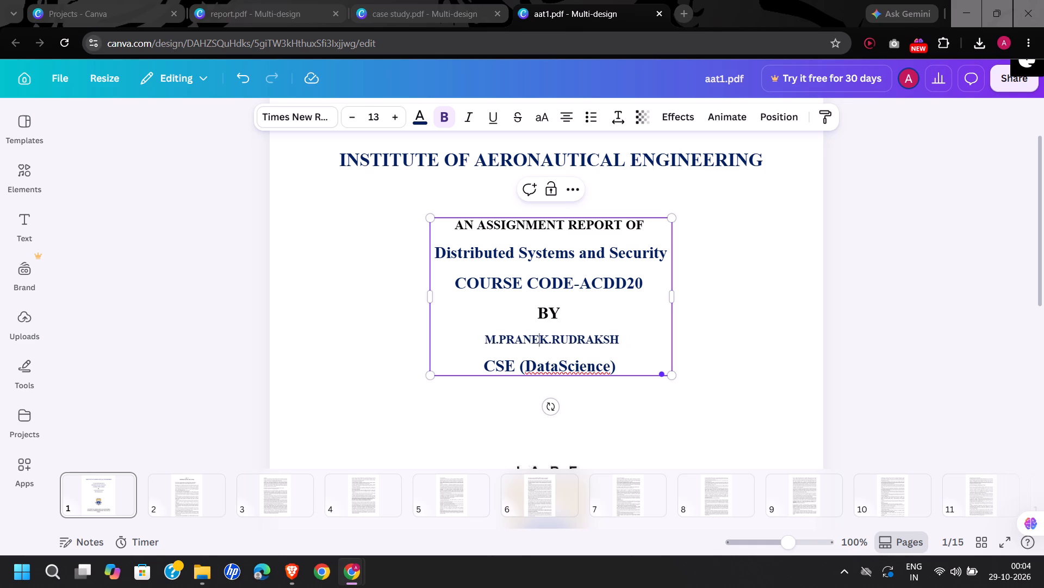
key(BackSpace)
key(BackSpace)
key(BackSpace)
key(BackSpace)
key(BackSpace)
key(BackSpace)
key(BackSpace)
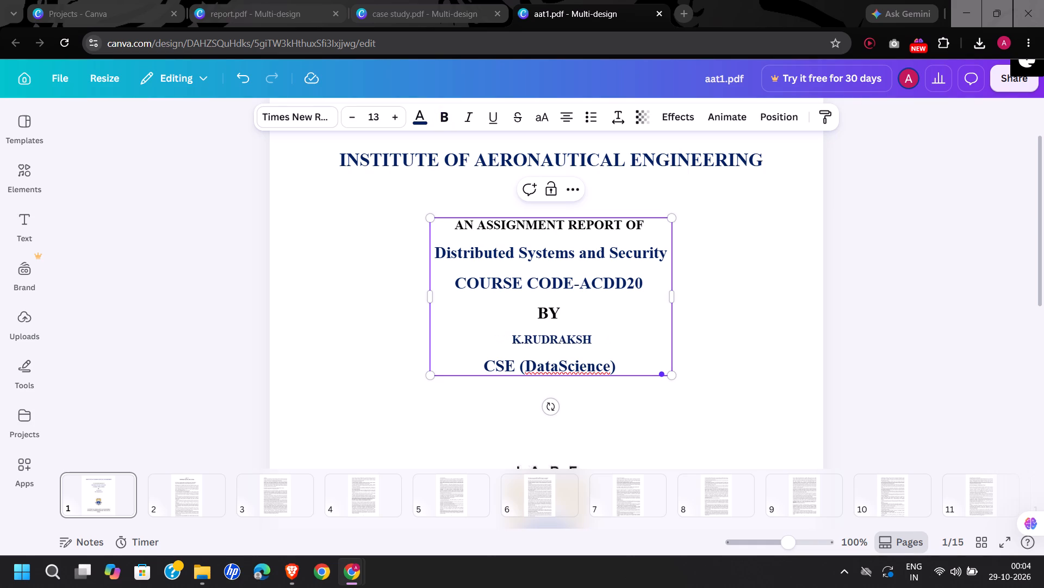
Add the new author's roll number in parentheses directly after the name on the cover page.
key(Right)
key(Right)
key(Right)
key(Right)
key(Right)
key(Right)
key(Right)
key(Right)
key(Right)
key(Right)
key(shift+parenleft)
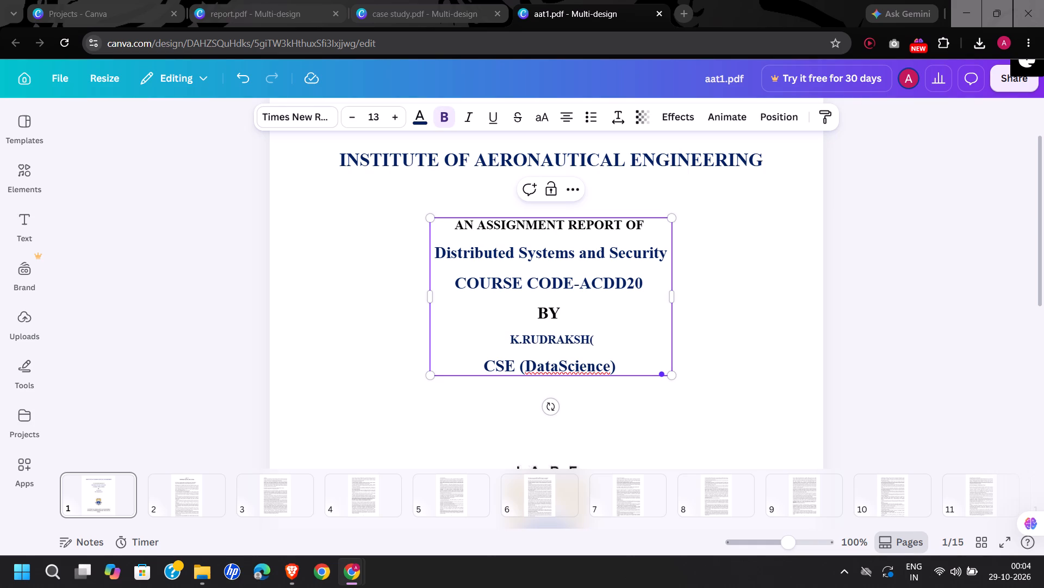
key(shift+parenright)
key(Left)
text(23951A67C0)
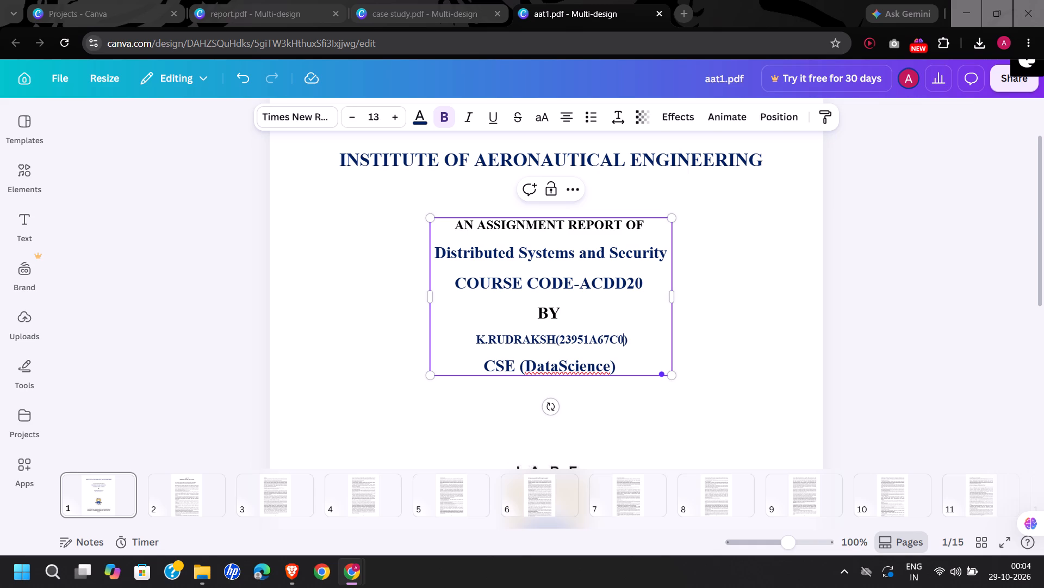
click(730, 336)
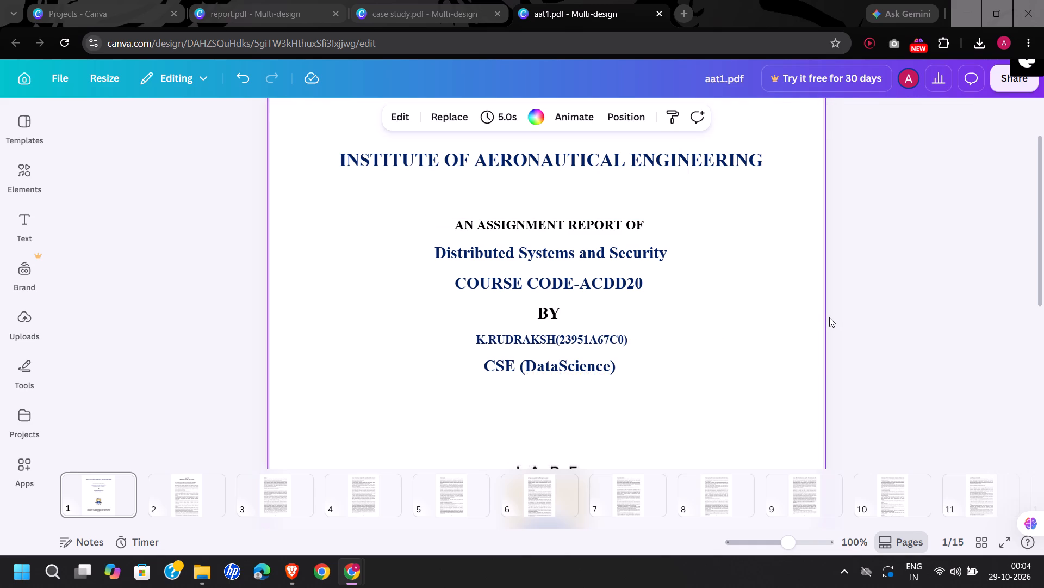
Capture a screenshot of just the new author name and roll number line.
key(Print)
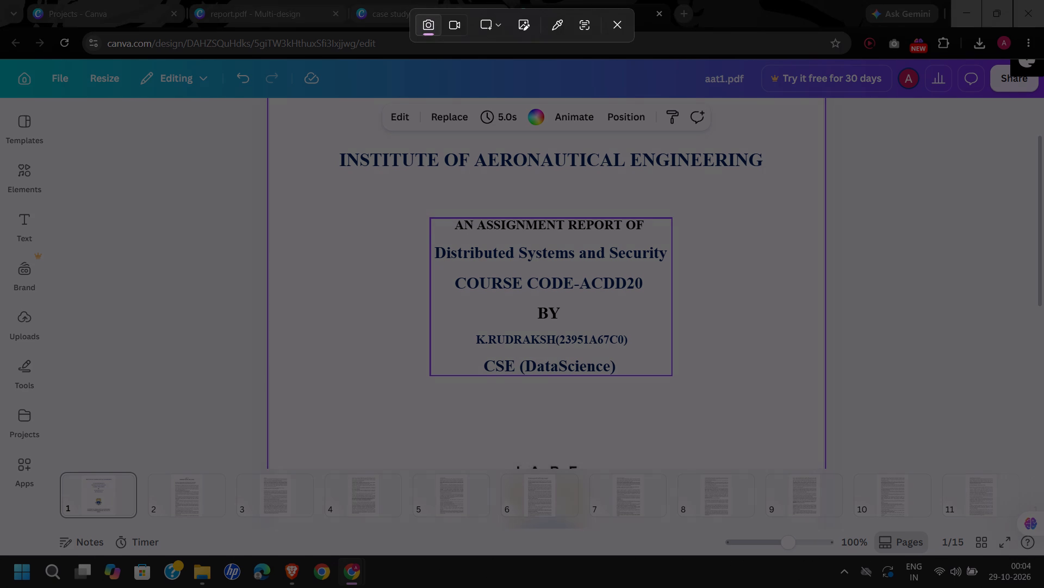
drag(469, 328, 613, 345)
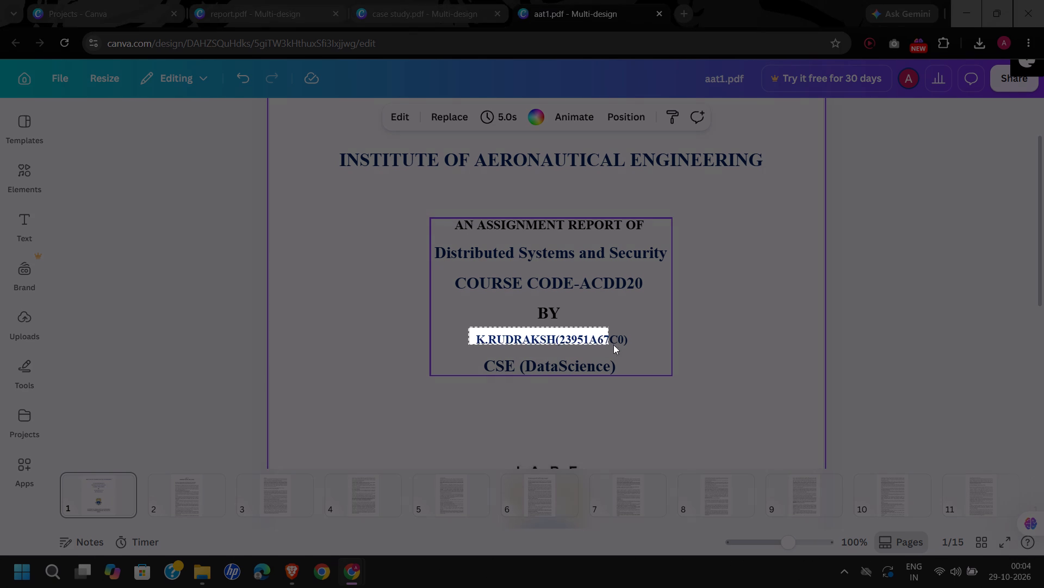
drag(613, 345, 630, 349)
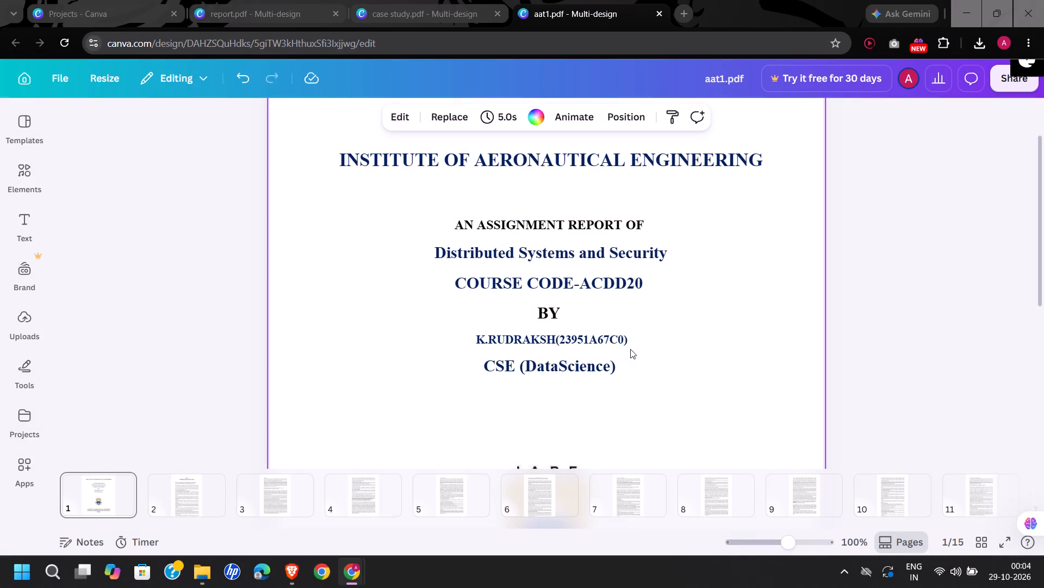
Download all pages of the aat1 design as a PDF and save it to the Desktop as 44aat1.pdf.
click(1006, 78)
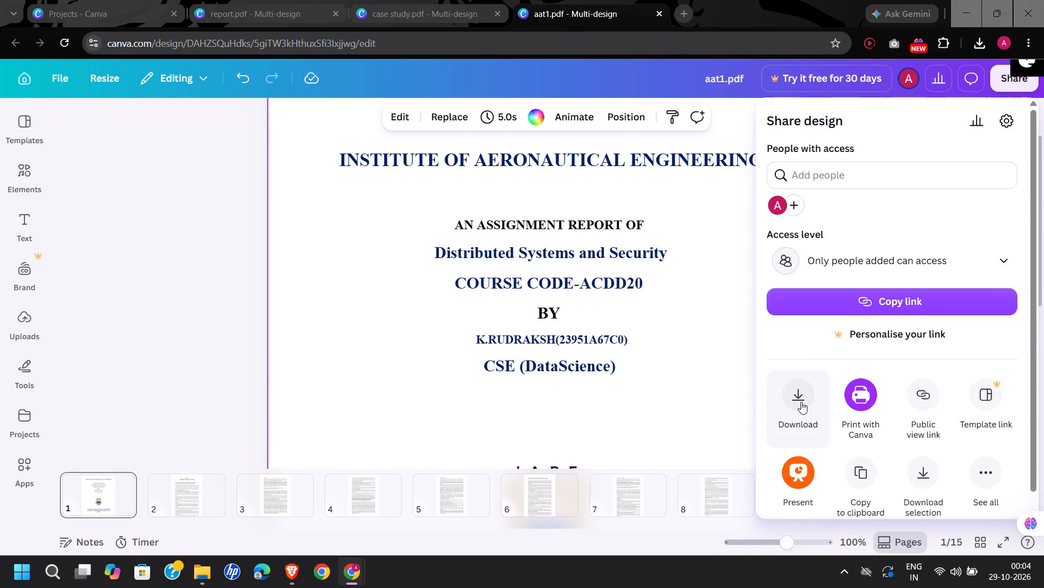
click(801, 400)
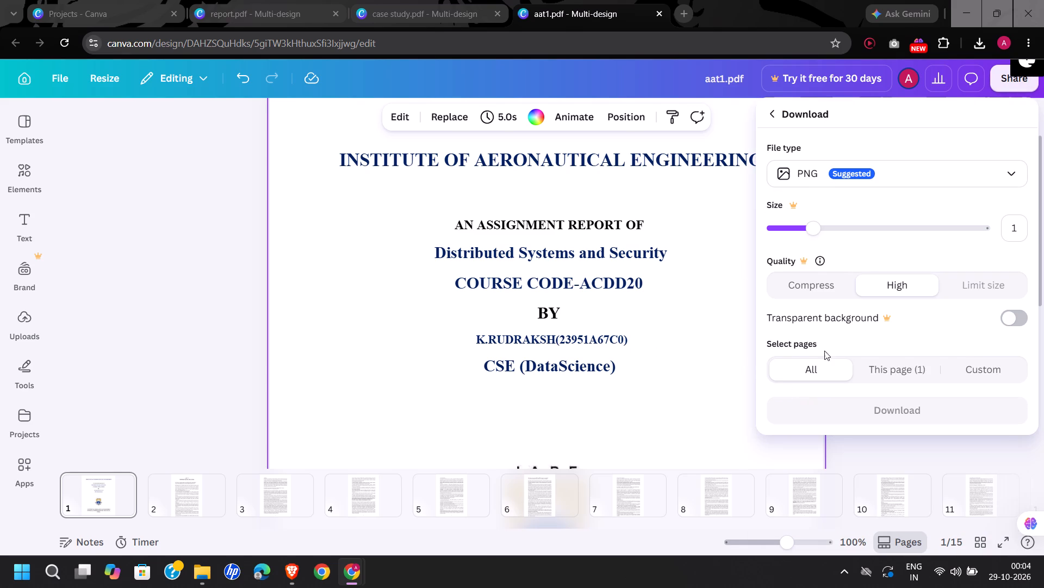
click(898, 171)
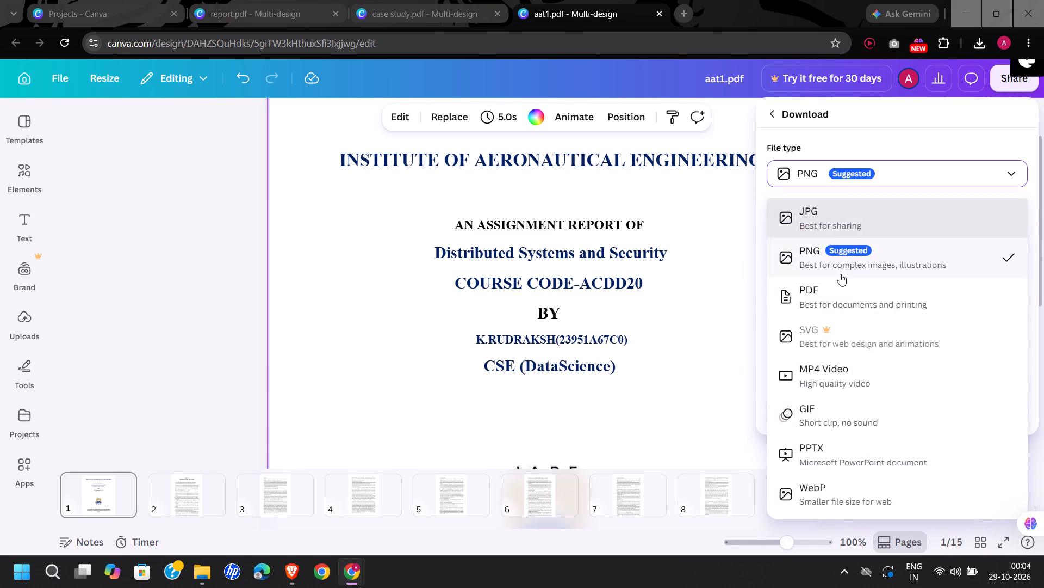
click(829, 300)
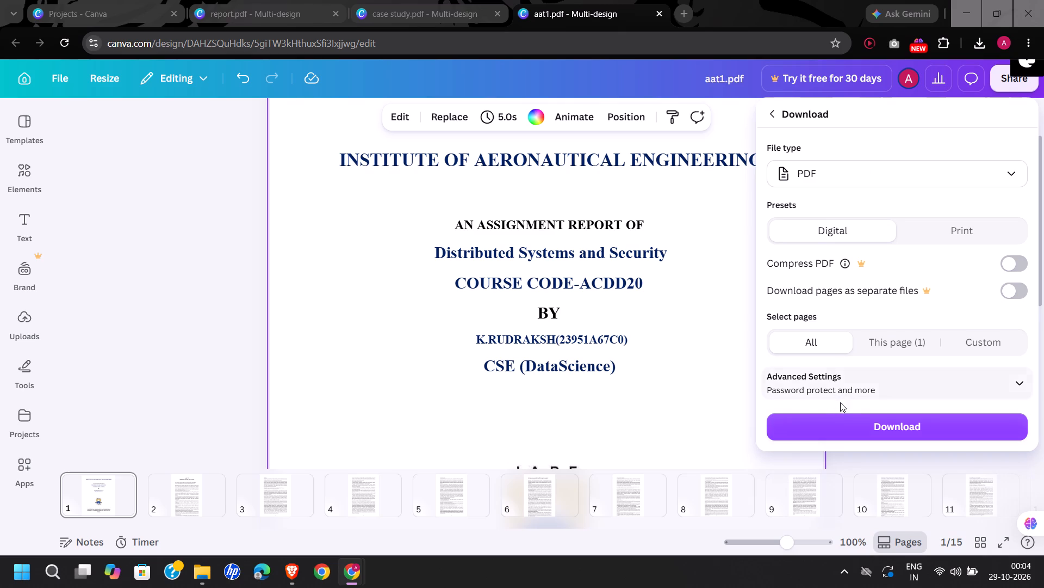
click(846, 430)
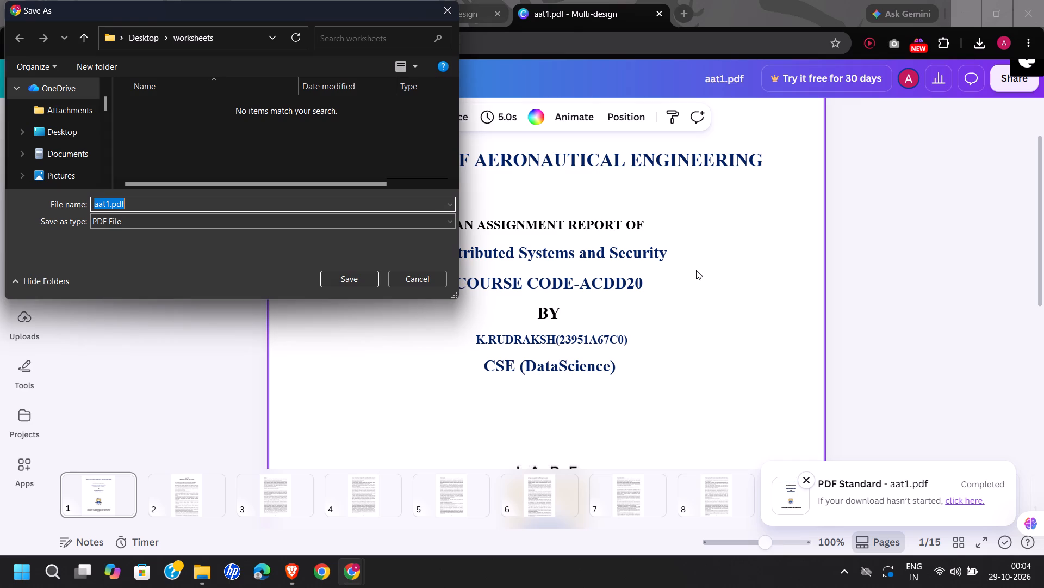
click(99, 204)
key(Left)
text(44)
click(55, 136)
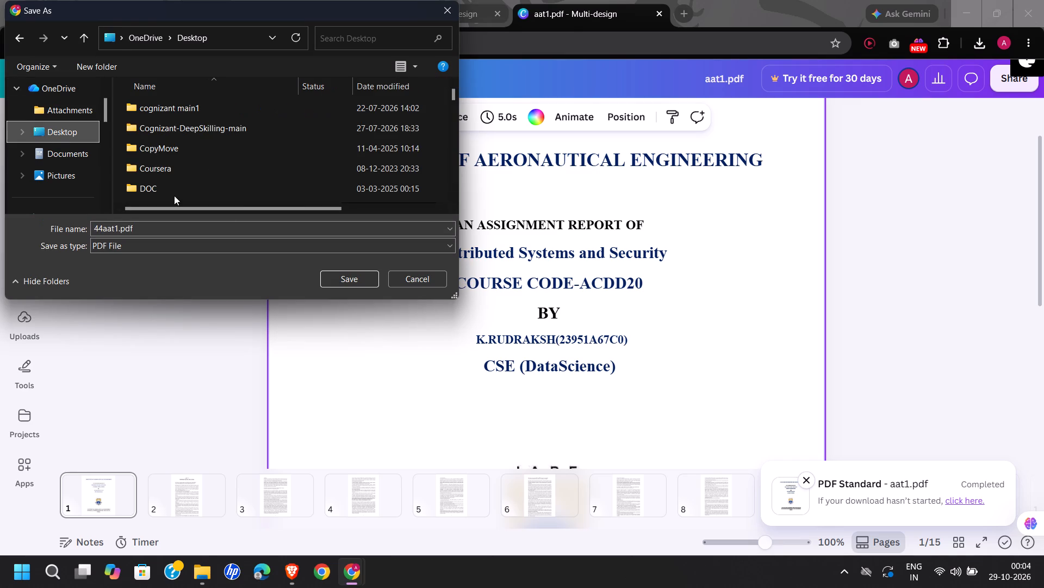
click(340, 280)
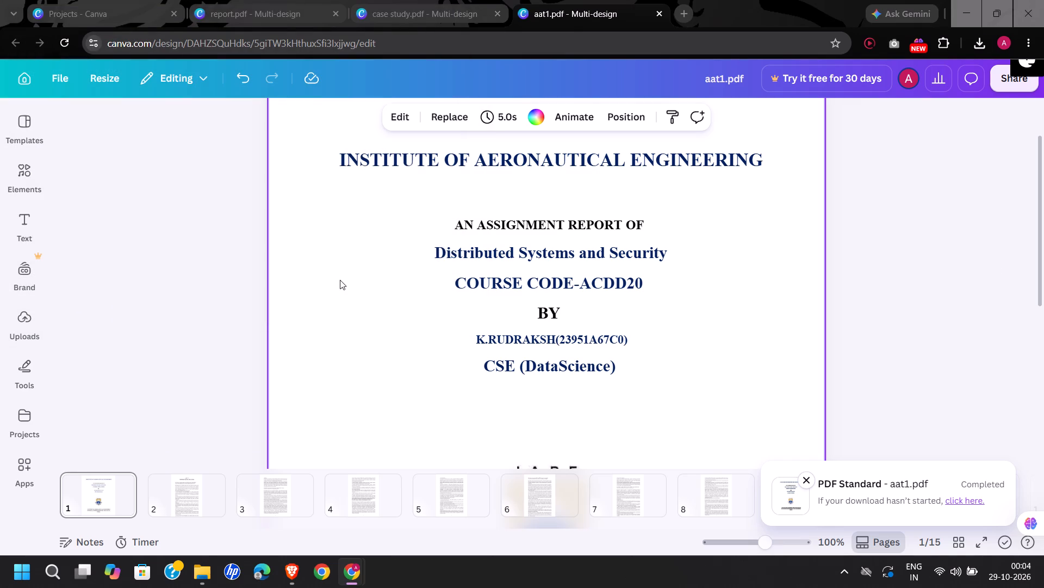
Delete the old author's name and roll number image from the case study cover page, selecting it among the layers.
click(389, 15)
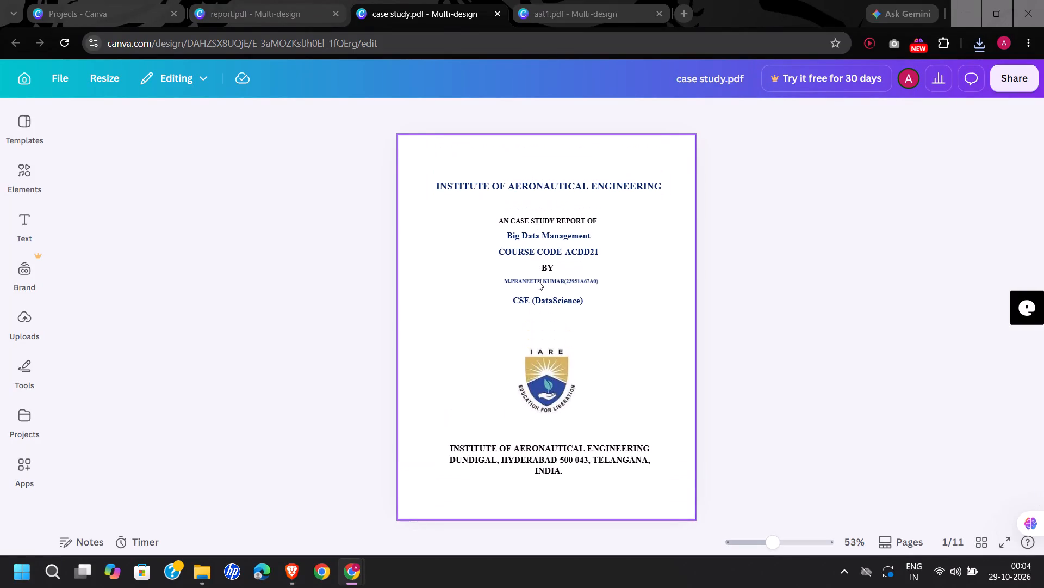
click(538, 281)
click(538, 281)
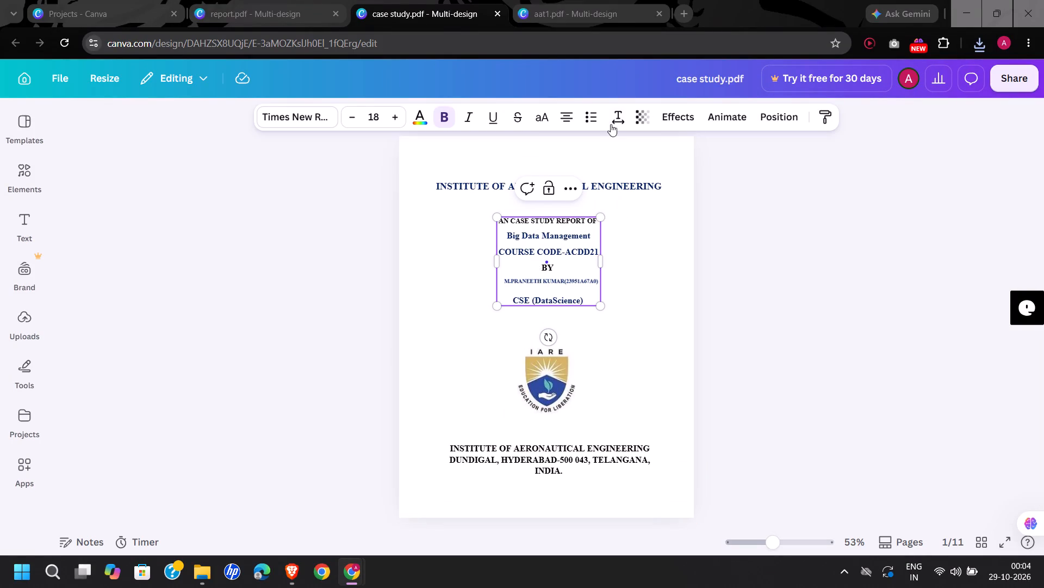
click(765, 119)
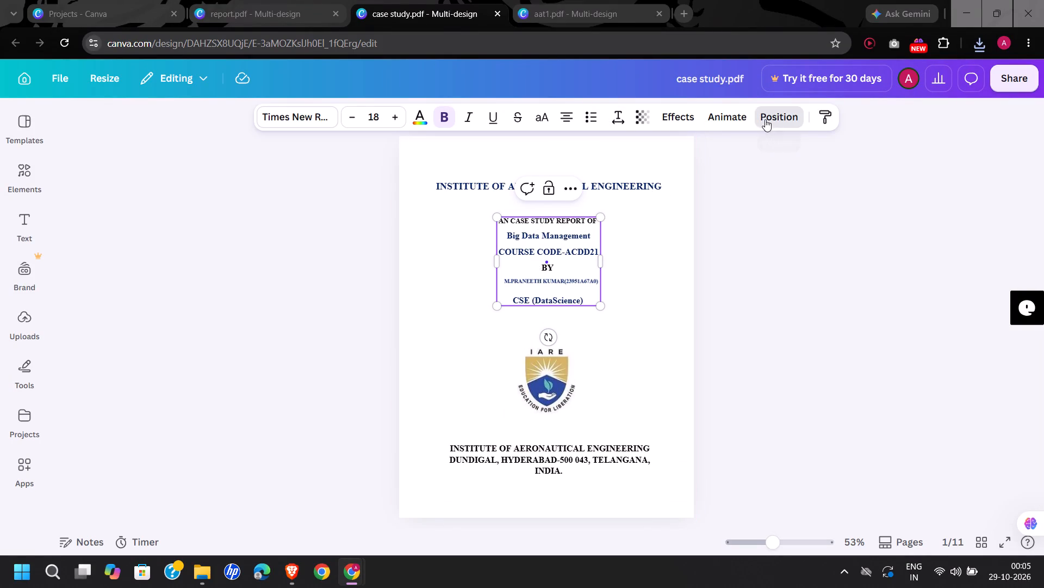
click(219, 189)
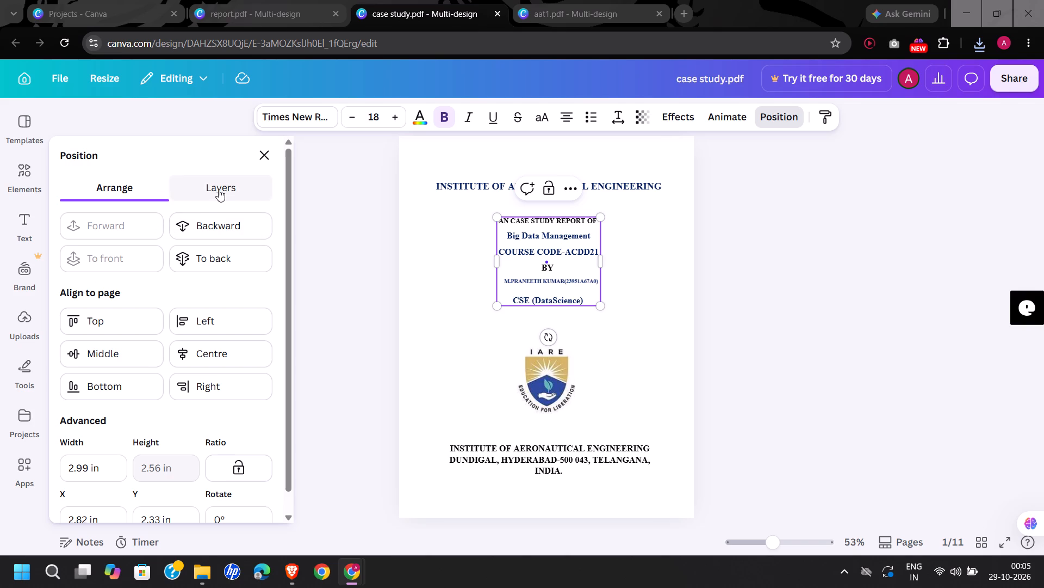
click(144, 397)
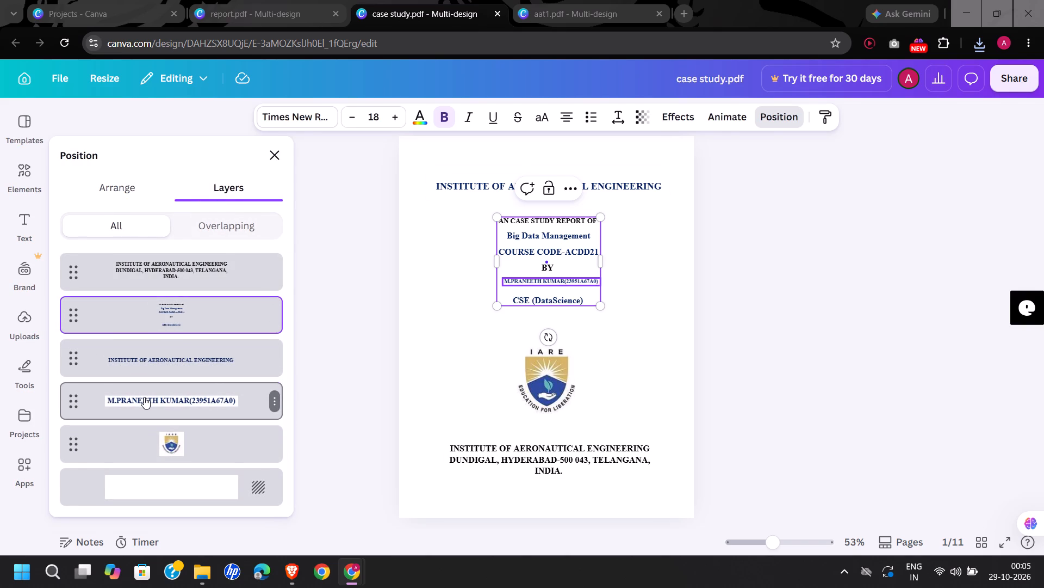
key(Delete)
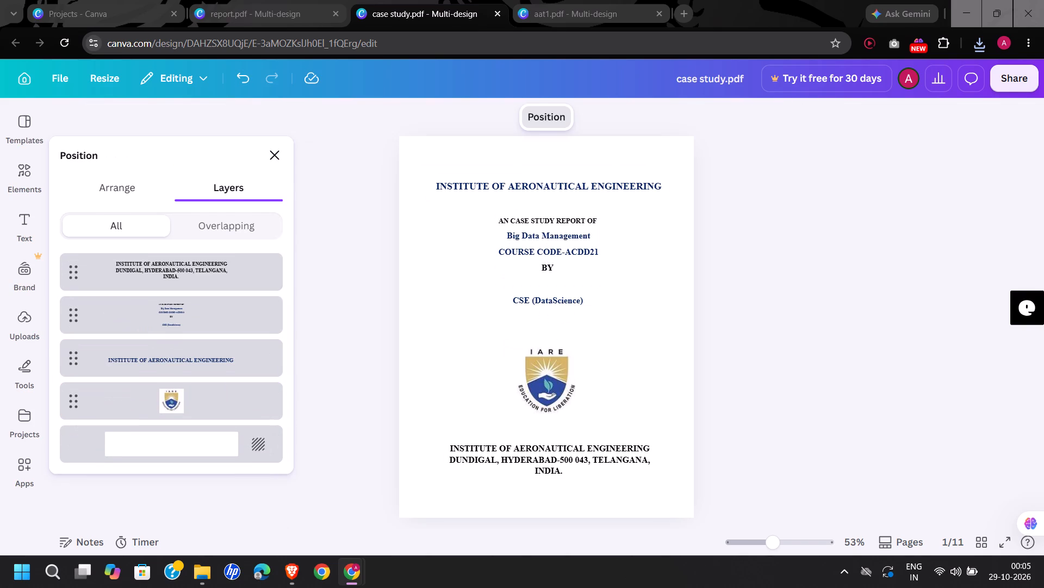
Paste the new author's name and roll number image onto the case study cover, about 3.2 in wide, centred between BY and CSE (DataScience).
key(super+v)
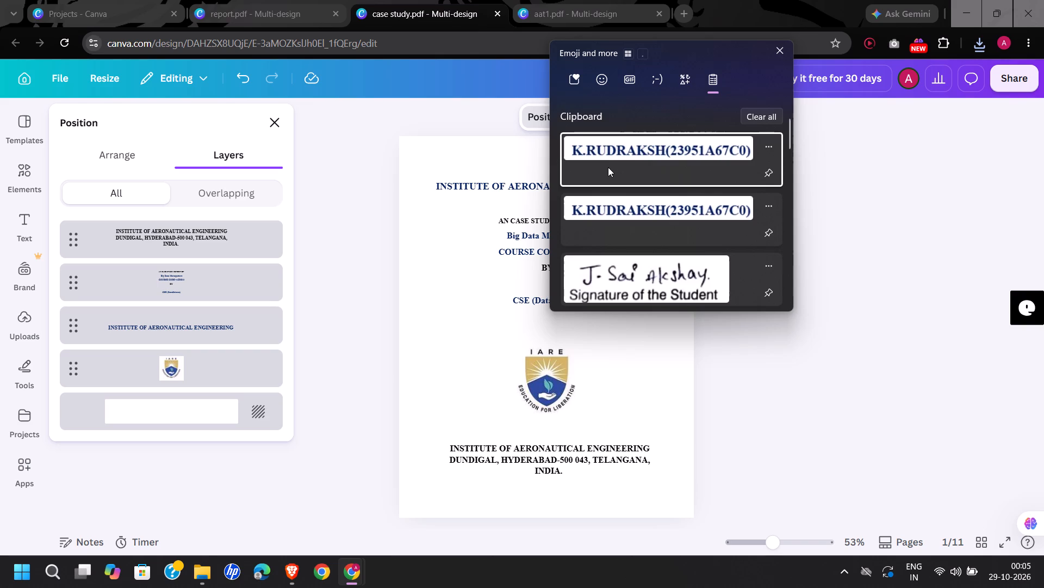
click(610, 163)
key(ctrl+v)
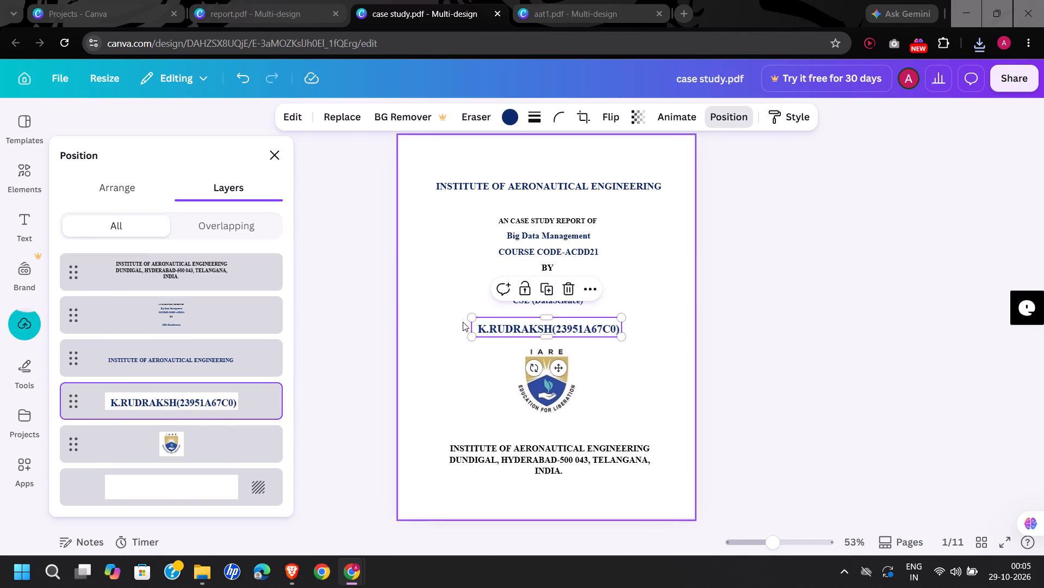
drag(469, 333, 503, 318)
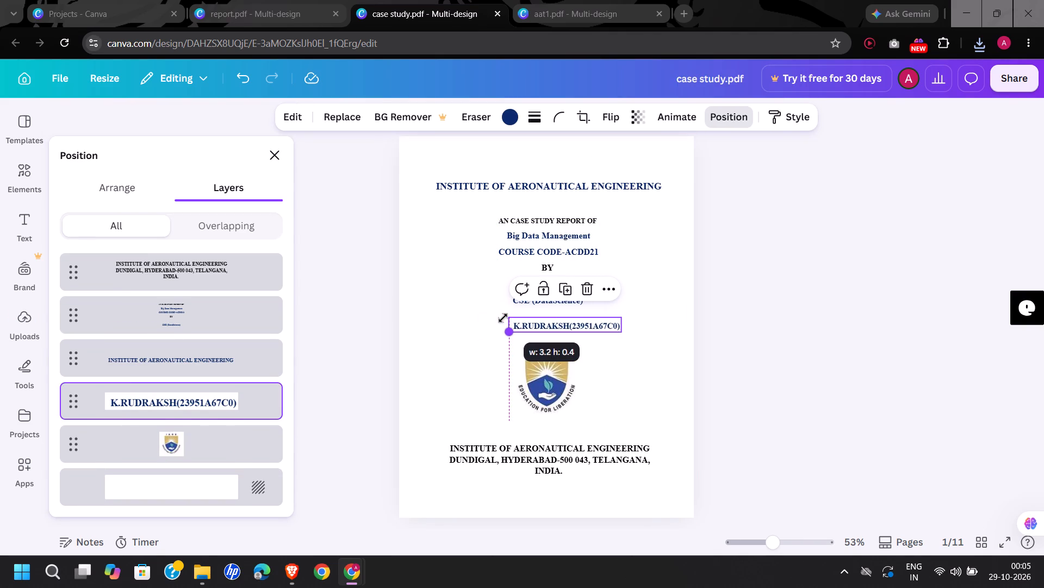
drag(503, 318, 504, 318)
drag(578, 362, 564, 320)
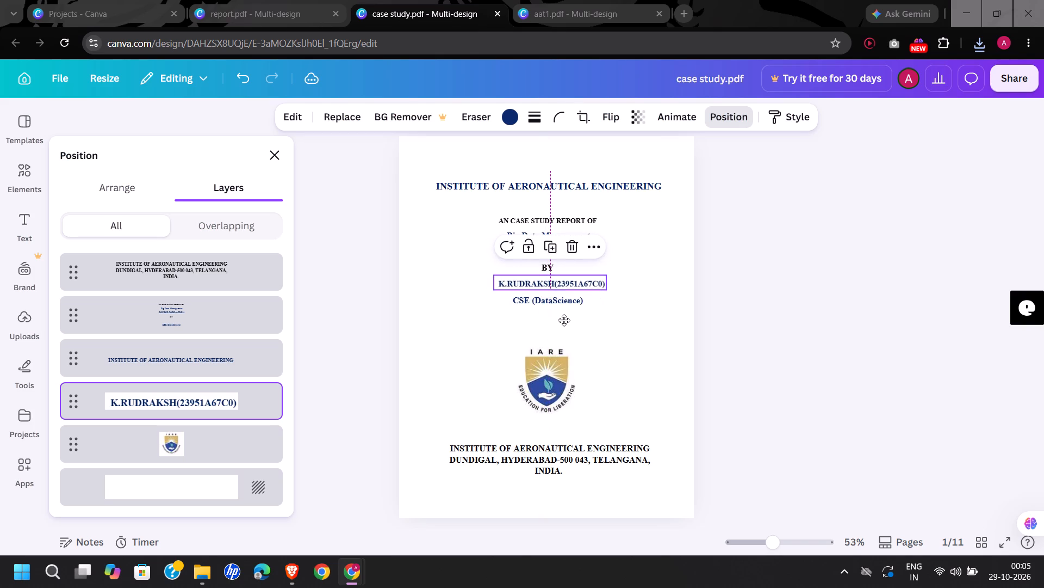
drag(564, 320, 565, 320)
click(648, 324)
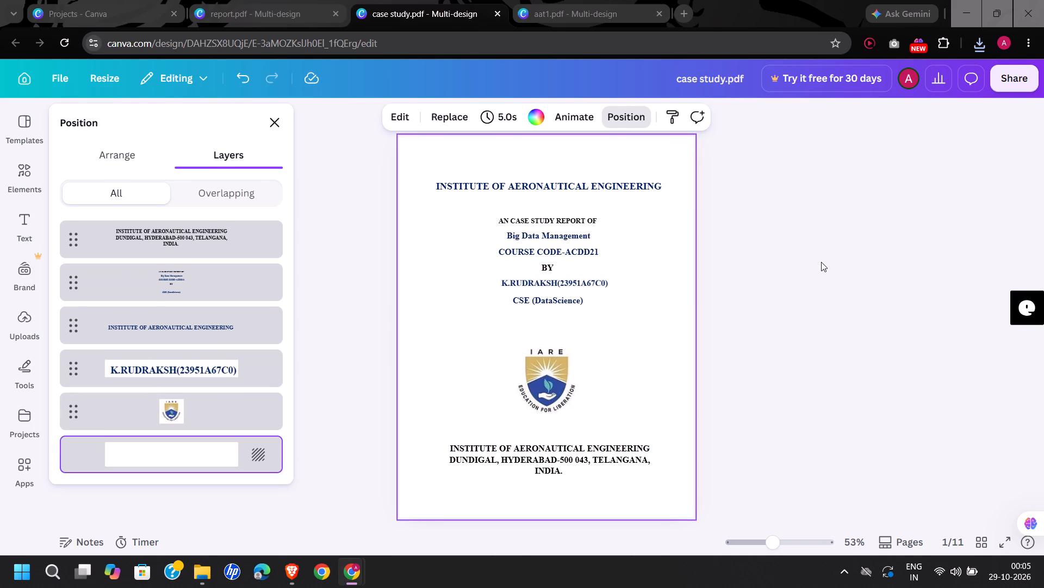
Download all pages of the case study design as a PDF and save it to the Desktop as 44case study.pdf.
key(Right)
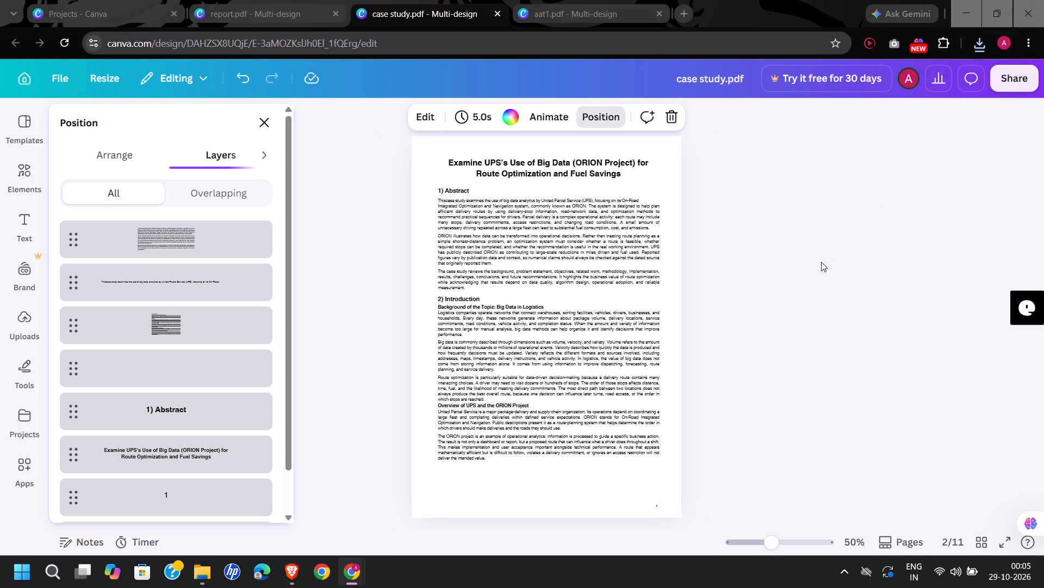
click(1021, 87)
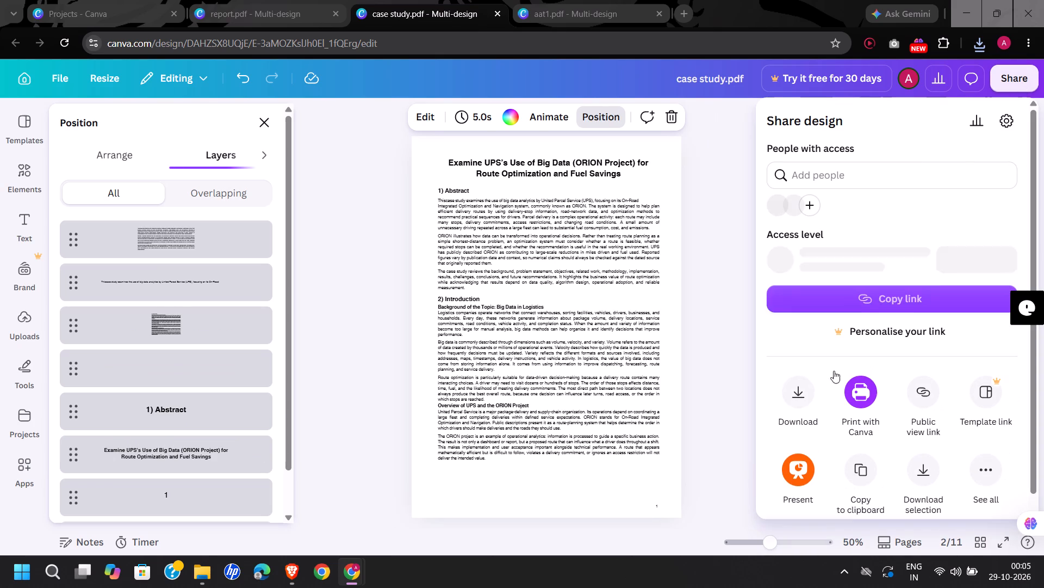
click(806, 377)
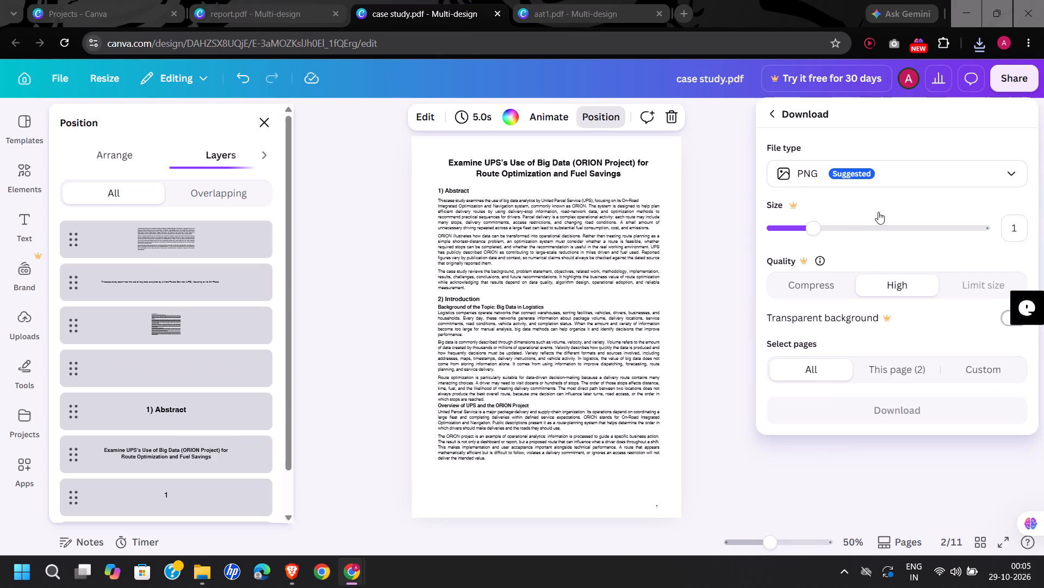
click(906, 177)
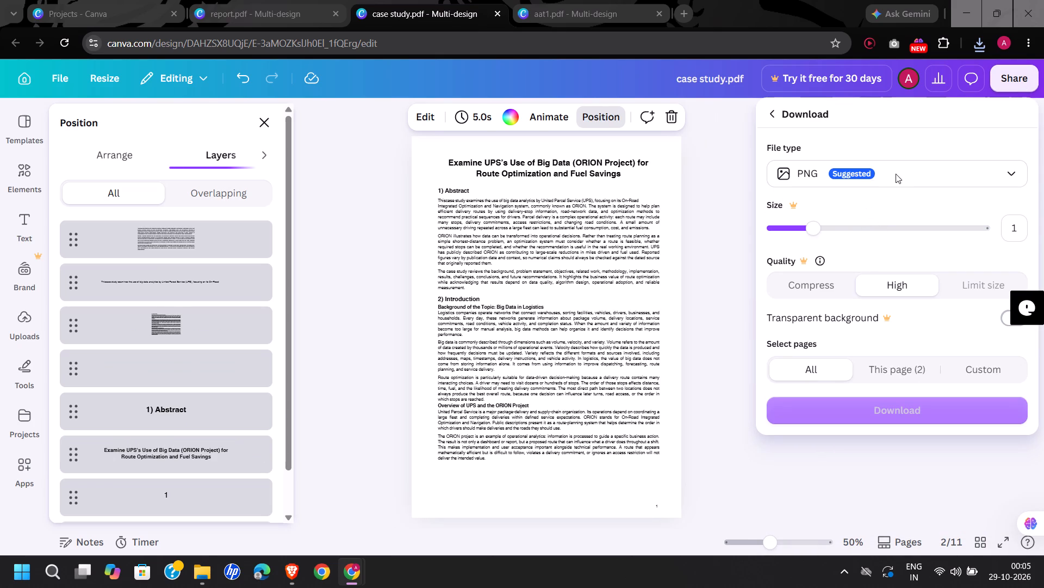
click(896, 174)
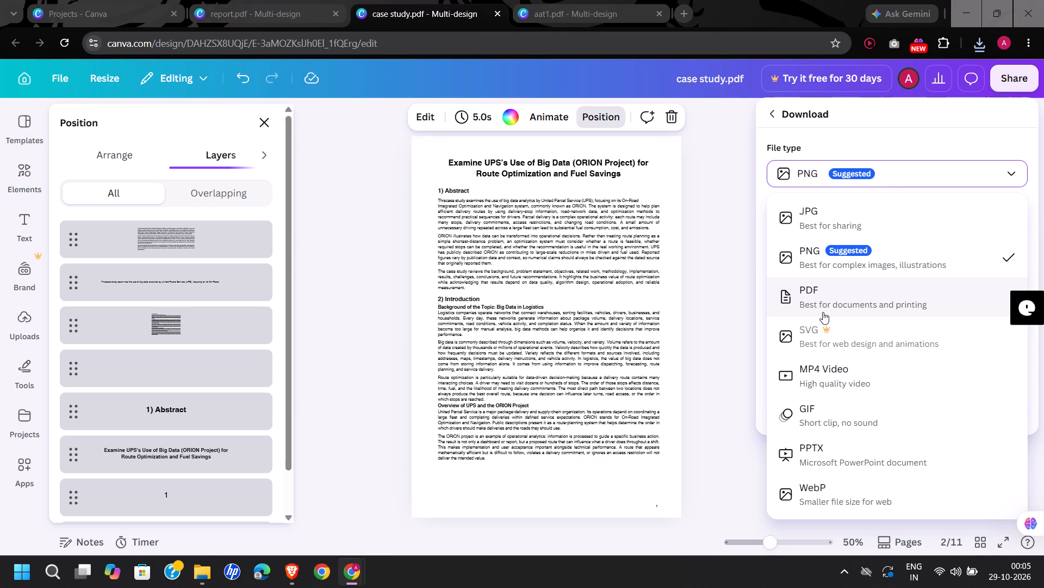
click(823, 312)
click(832, 419)
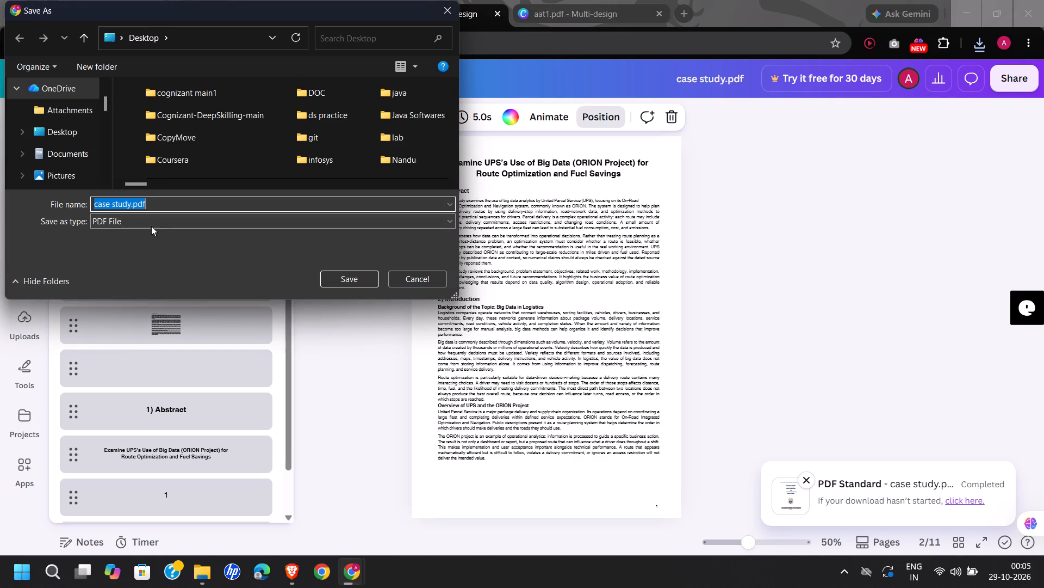
click(92, 206)
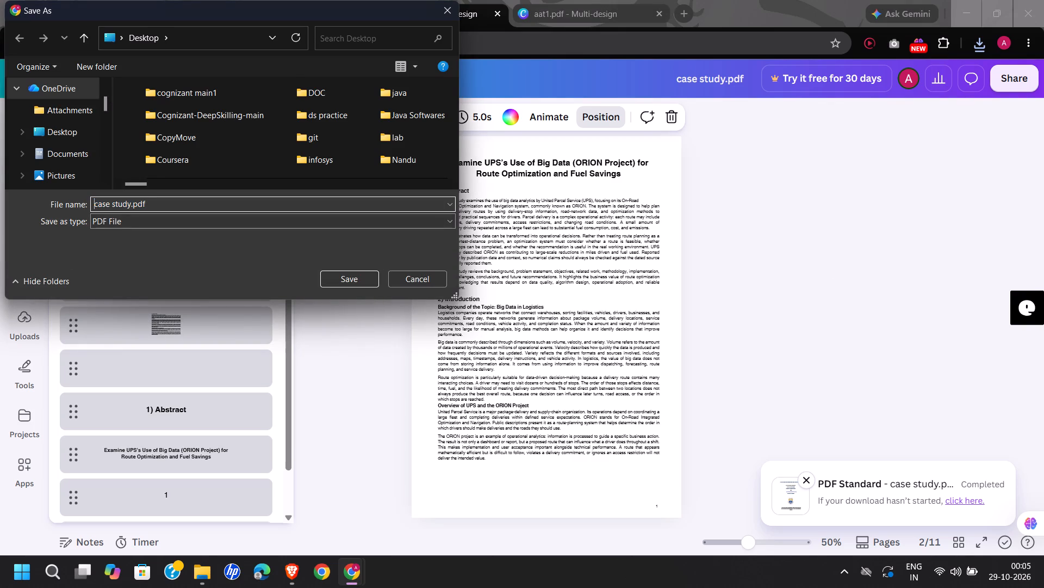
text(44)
click(339, 278)
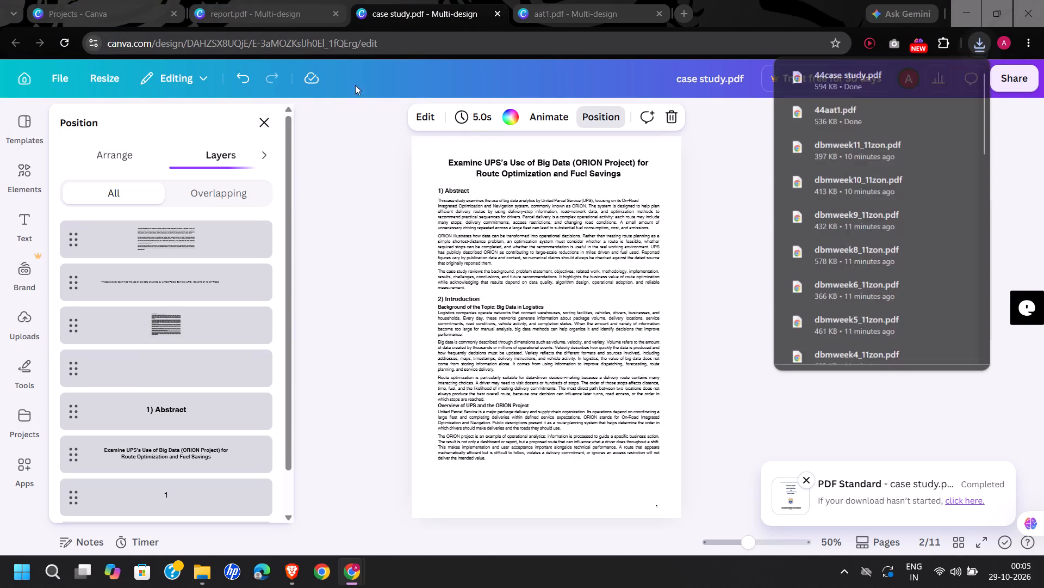
Delete the old author's name and roll number image from the cover page of the report design.
click(272, 13)
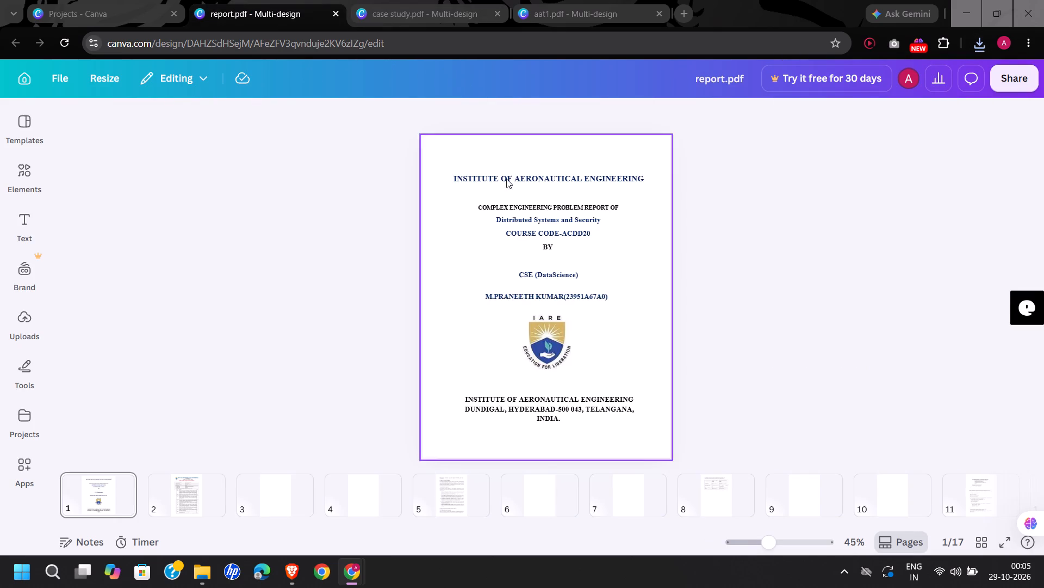
click(551, 296)
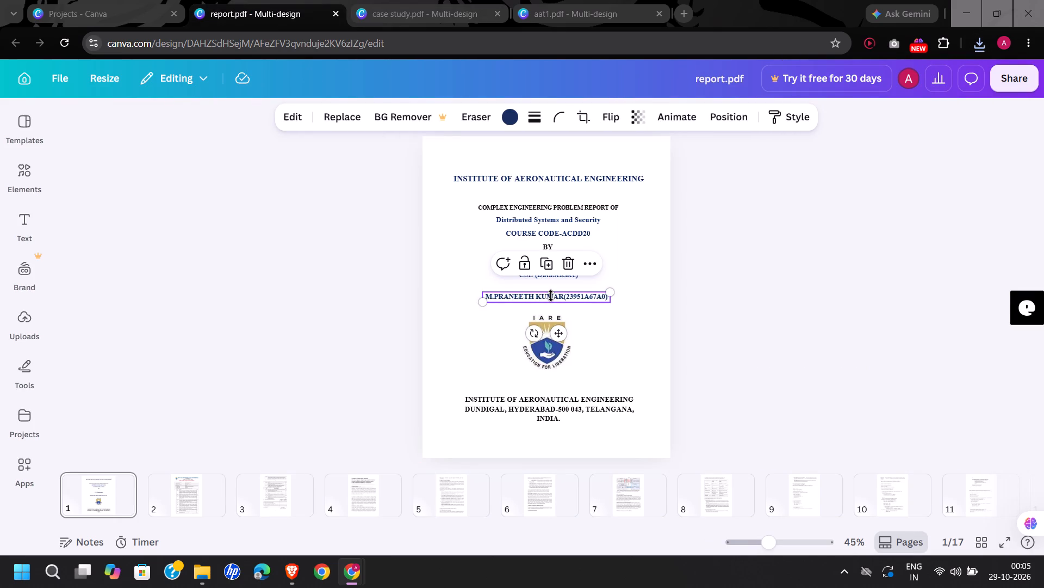
key(Delete)
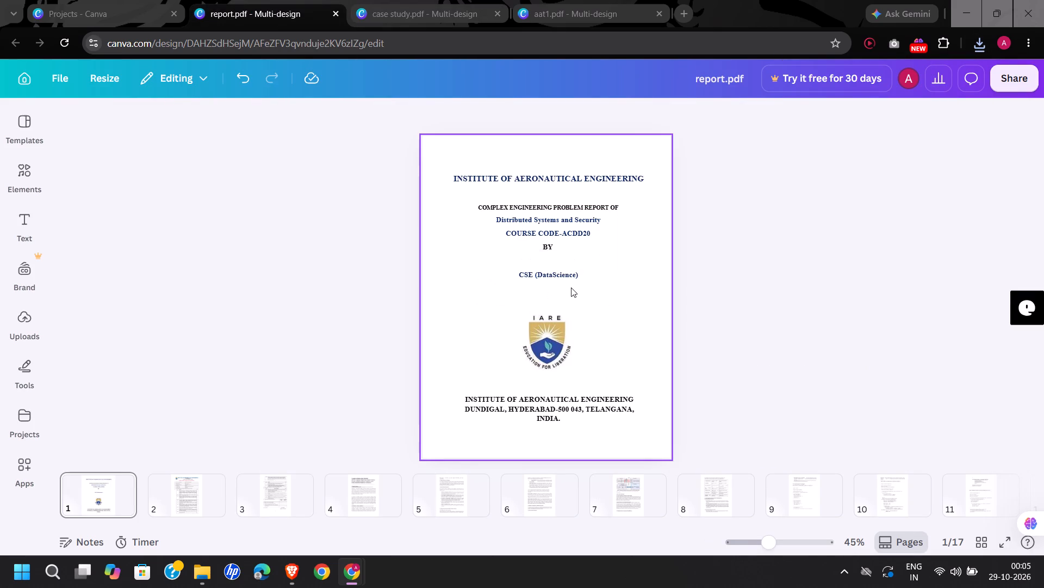
Paste the new author's name and roll number image onto the report cover, shrink it and centre it between BY and CSE (DataScience).
key(super+v)
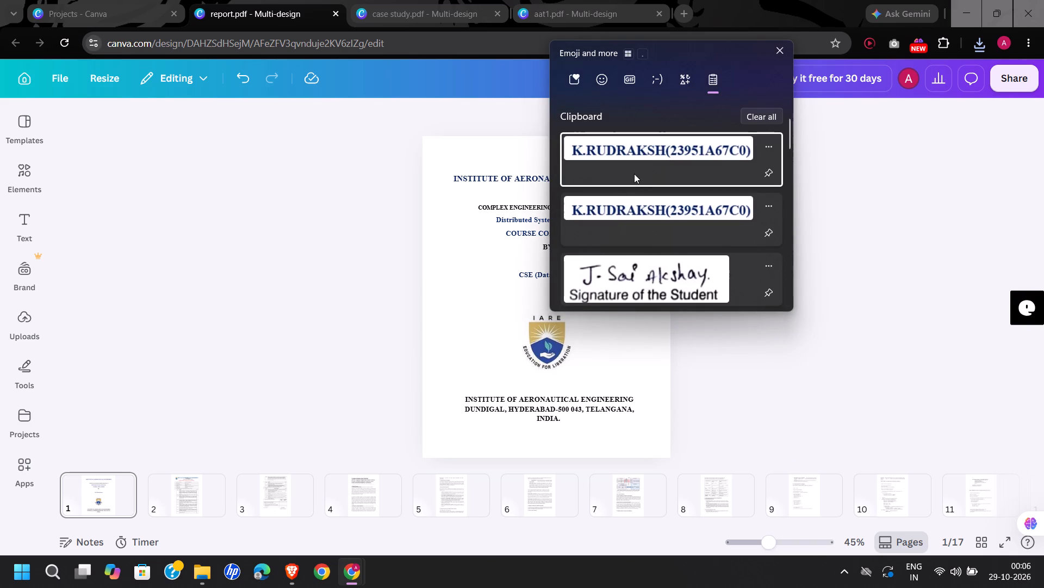
click(634, 174)
key(ctrl+v)
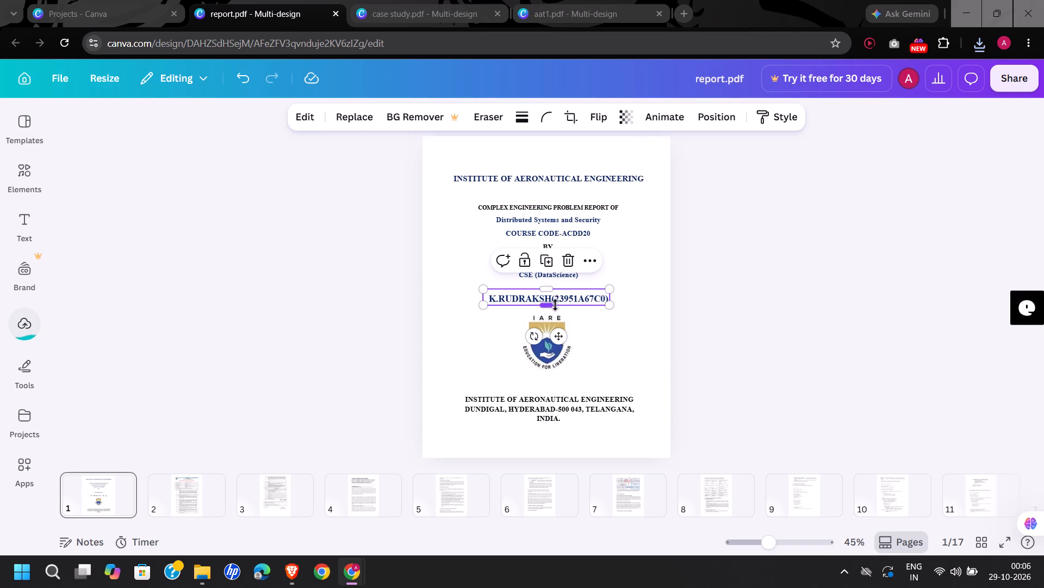
drag(561, 340, 562, 303)
drag(485, 267, 518, 264)
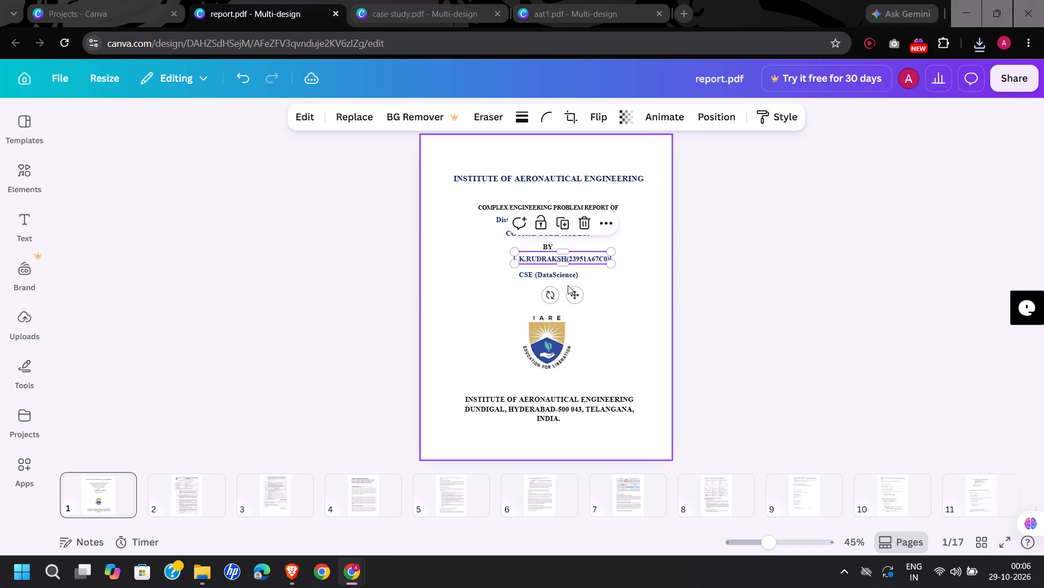
drag(574, 291, 562, 292)
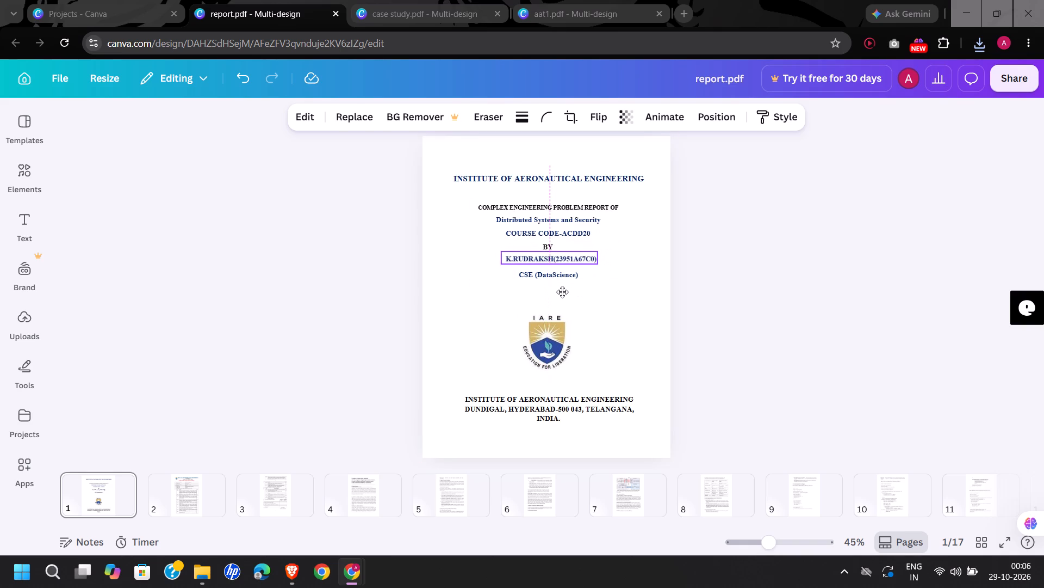
drag(562, 292, 563, 292)
click(633, 304)
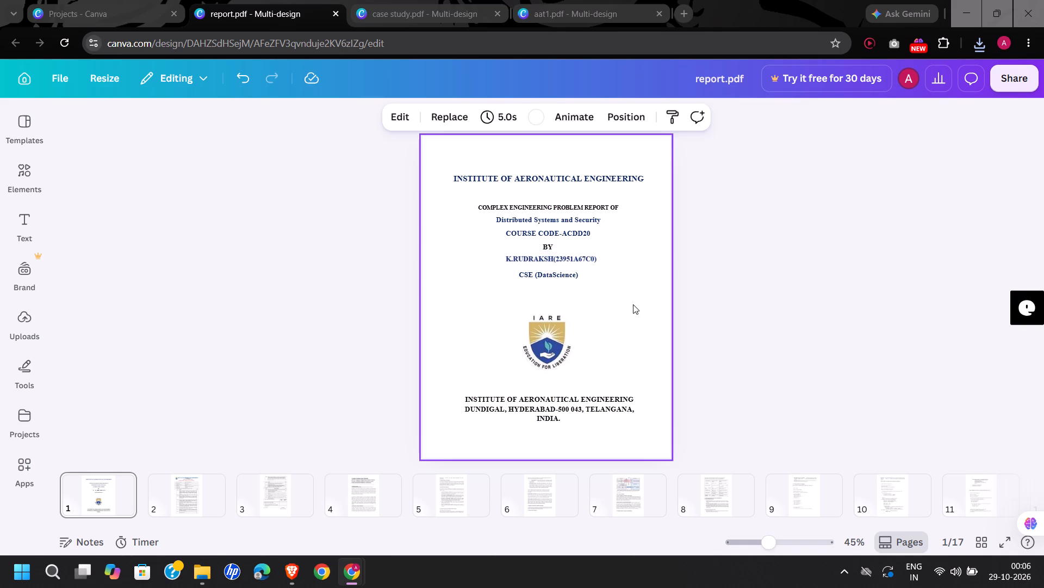
Replace the student's name in the Self-Assessment Form table on page 2 of the report with the new author's name.
key(Right)
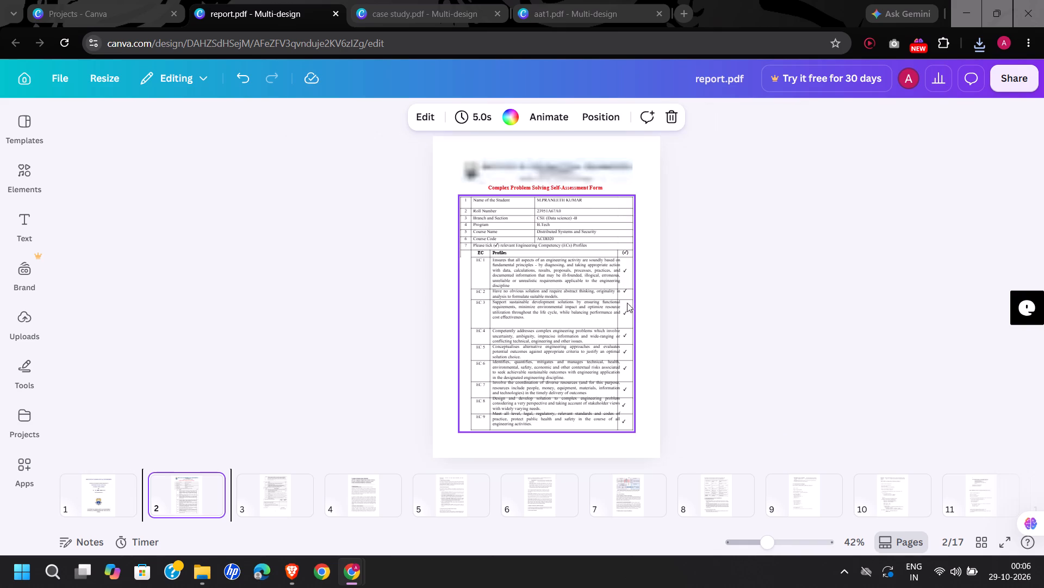
scroll(598, 252, left, 2)
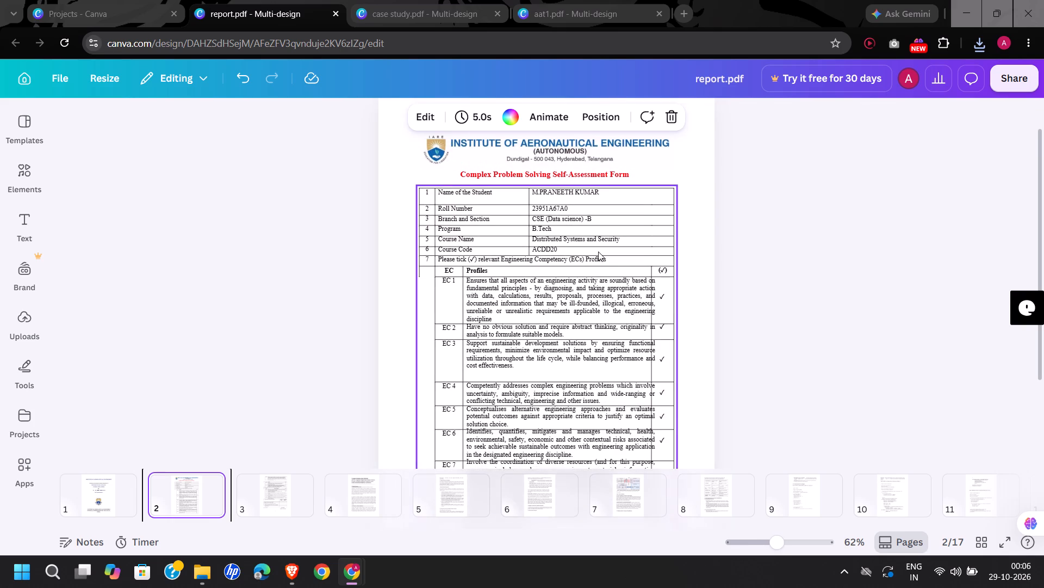
scroll(598, 252, left, 1)
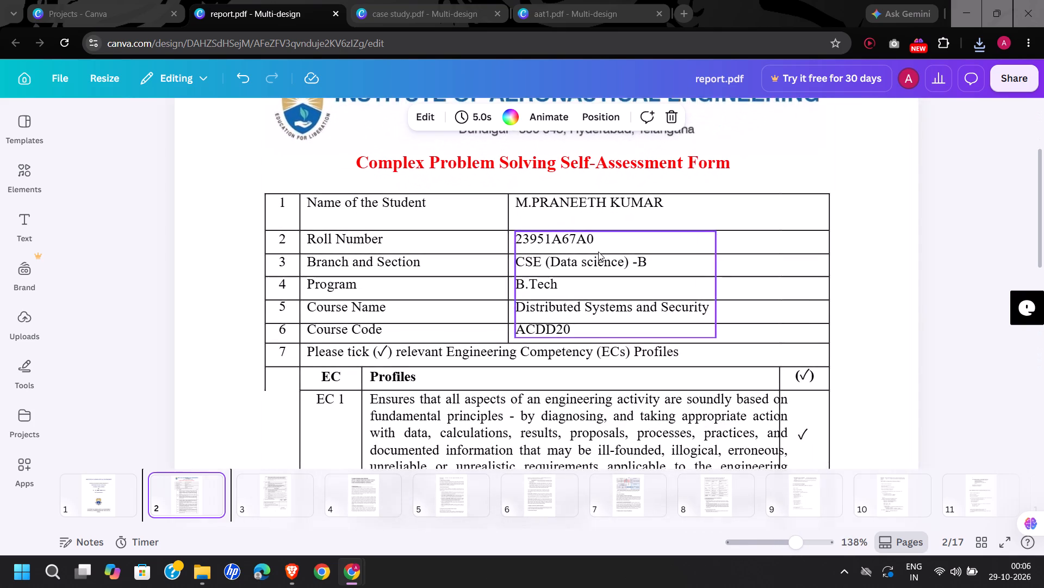
click(644, 207)
double_click(644, 207)
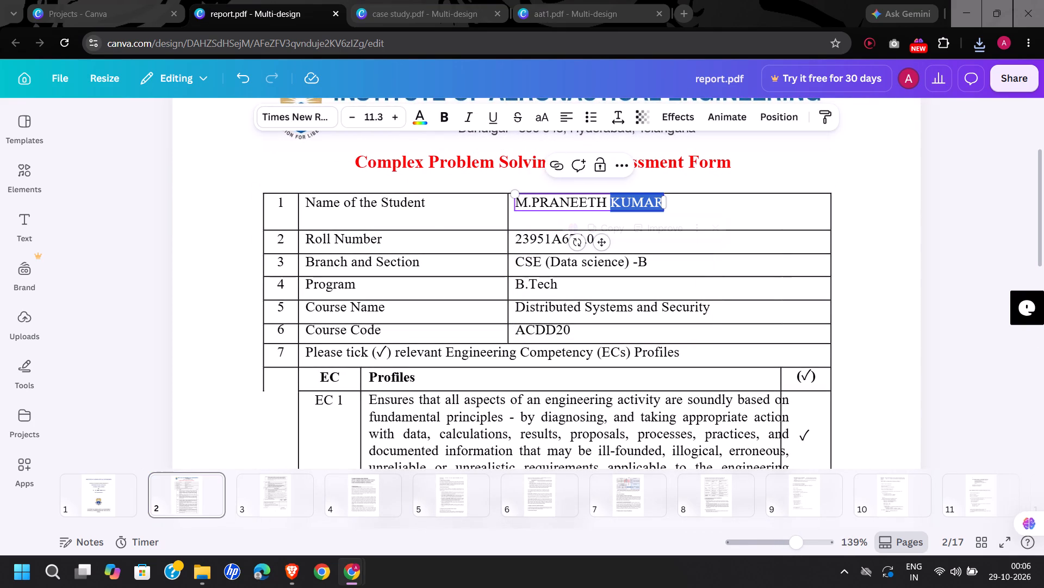
key(BackSpace)
key(BackSpace)
key(BackSpace)
key(BackSpace)
key(BackSpace)
key(BackSpace)
key(BackSpace)
key(BackSpace)
key(BackSpace)
key(BackSpace)
key(BackSpace)
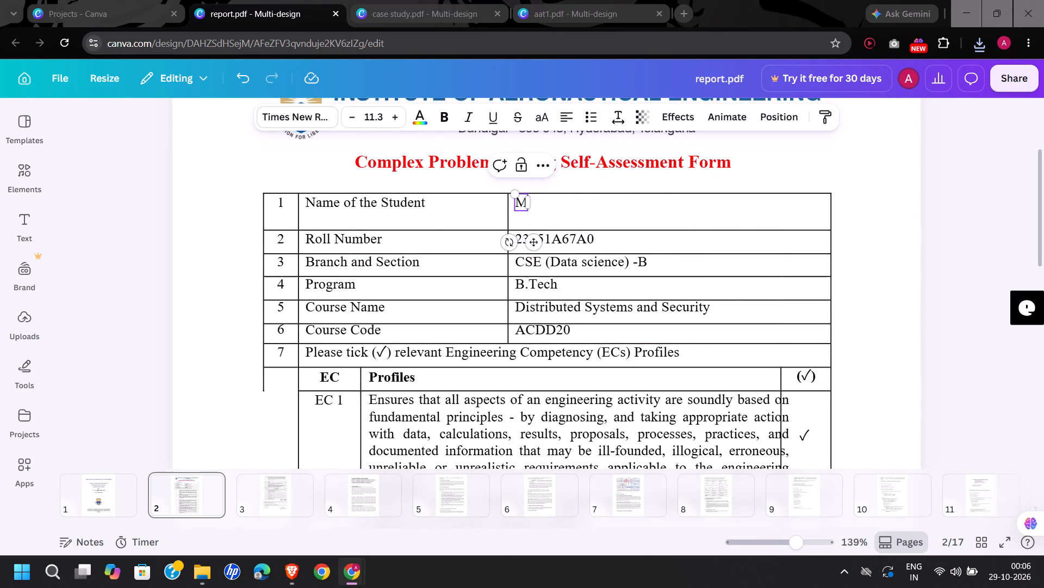
key(BackSpace)
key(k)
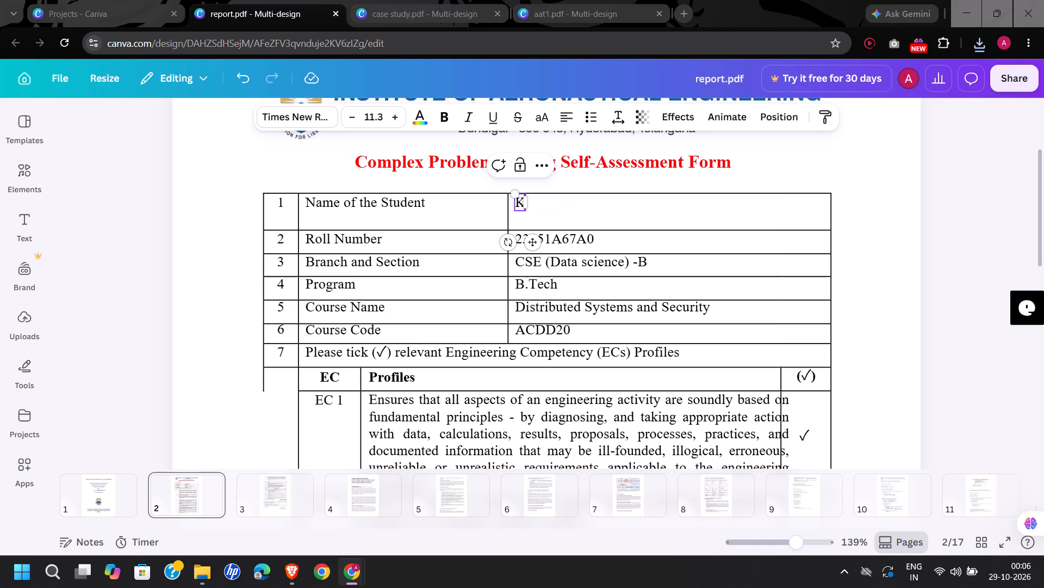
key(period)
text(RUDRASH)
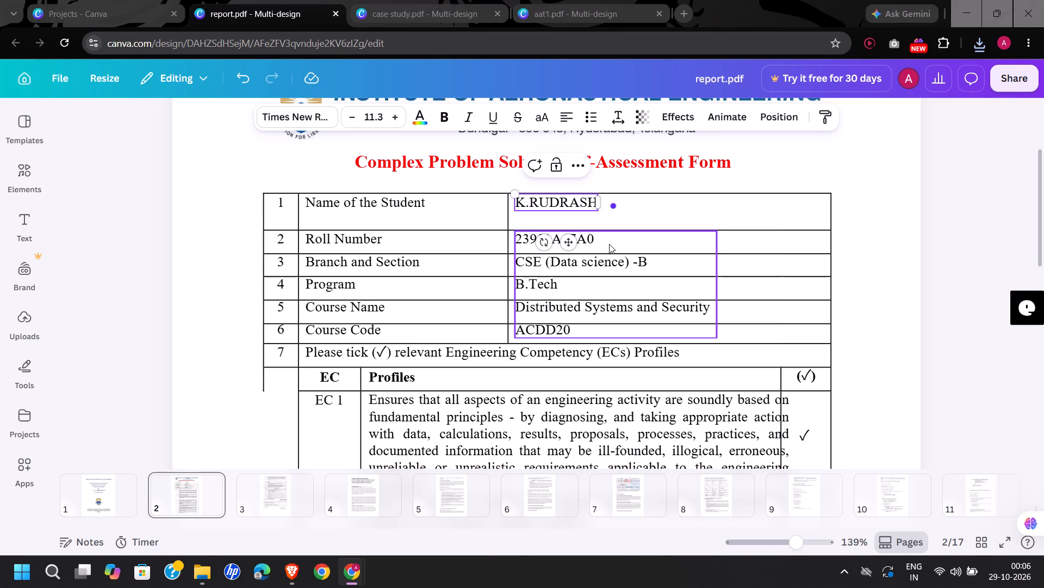
Correct the student's name in the Self-Assessment Form table by inserting the missing K before its last two letters.
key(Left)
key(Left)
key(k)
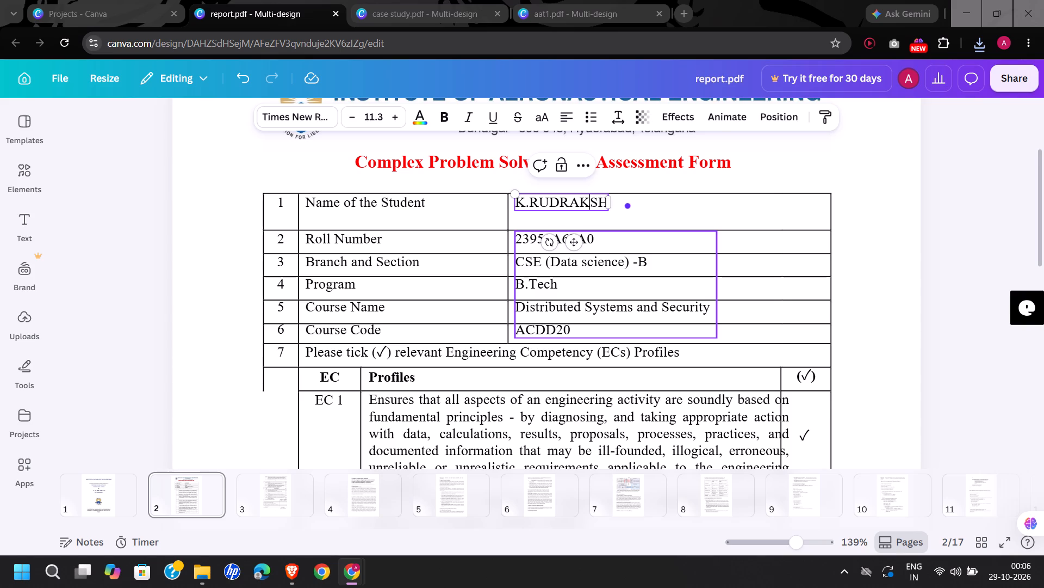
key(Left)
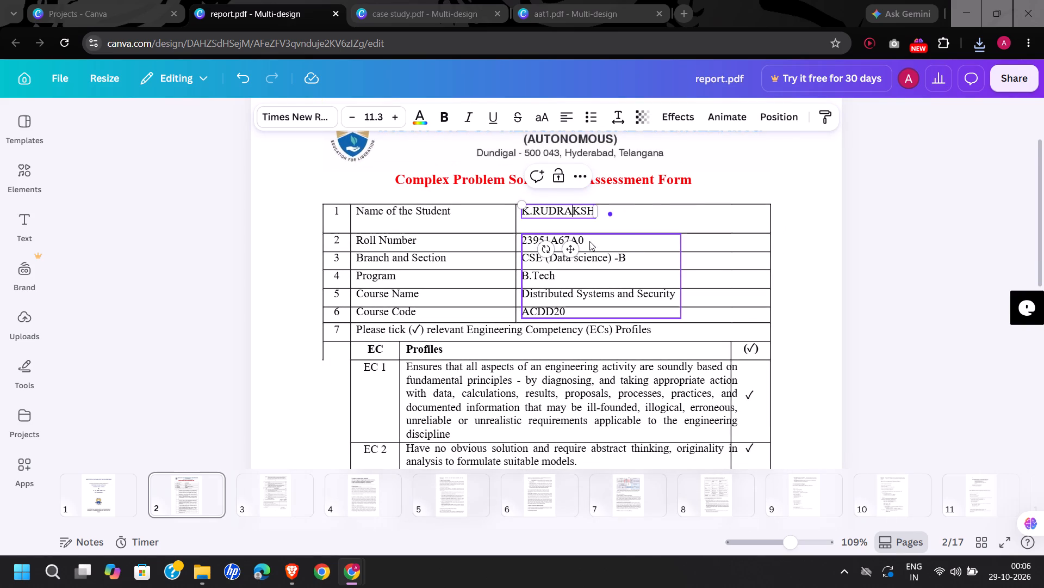
Update the Roll Number row of the Self-Assessment Form table on page 2 to the new author's roll number.
click(589, 241)
click(583, 240)
click(583, 240)
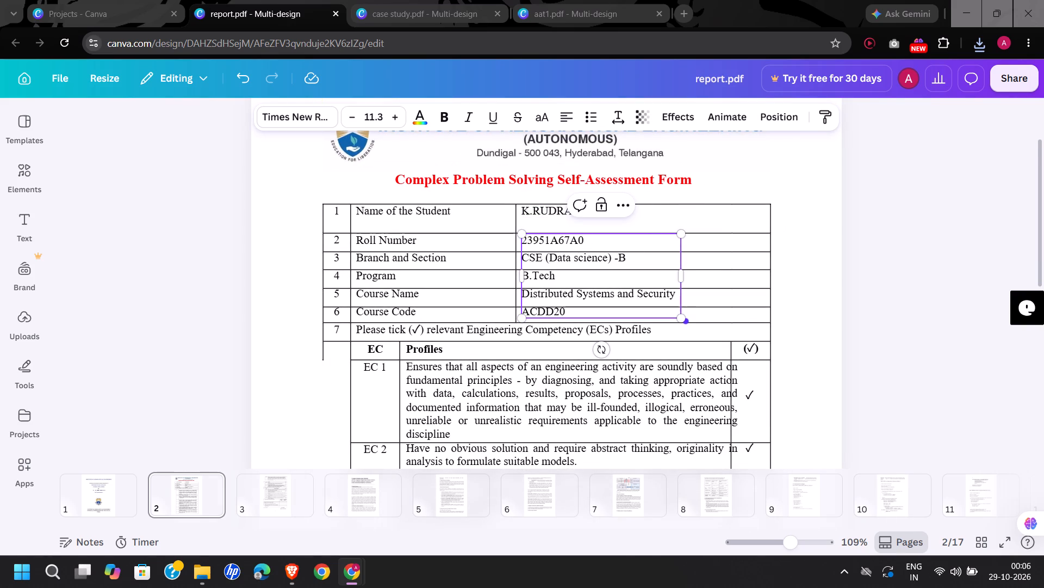
key(Left)
key(BackSpace)
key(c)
click(722, 280)
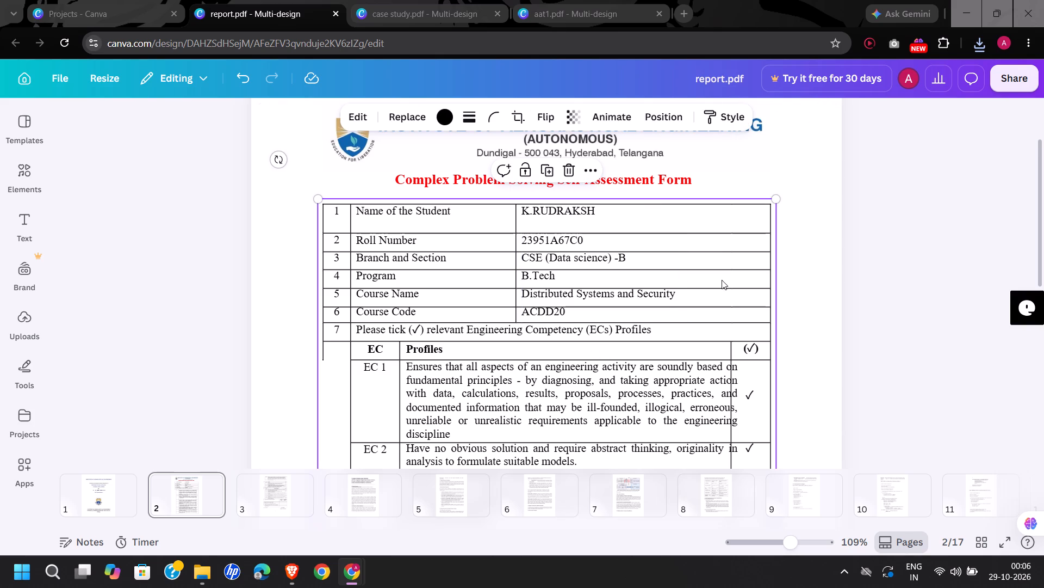
Replace the name above Signature of the Student on page 3 of the report with the new author's name.
scroll(722, 280, down, 9)
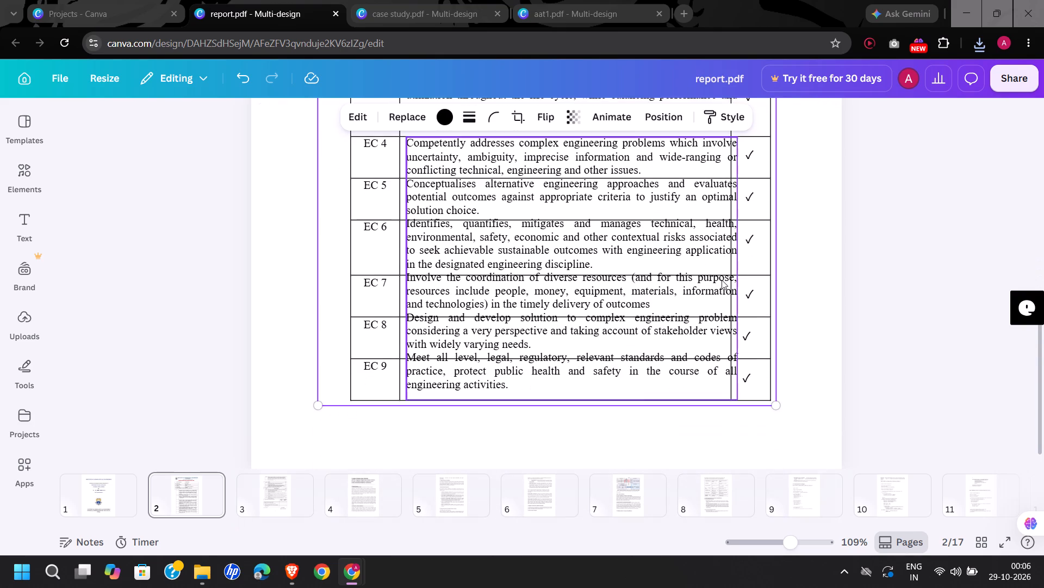
key(Right)
click(823, 290)
key(Right)
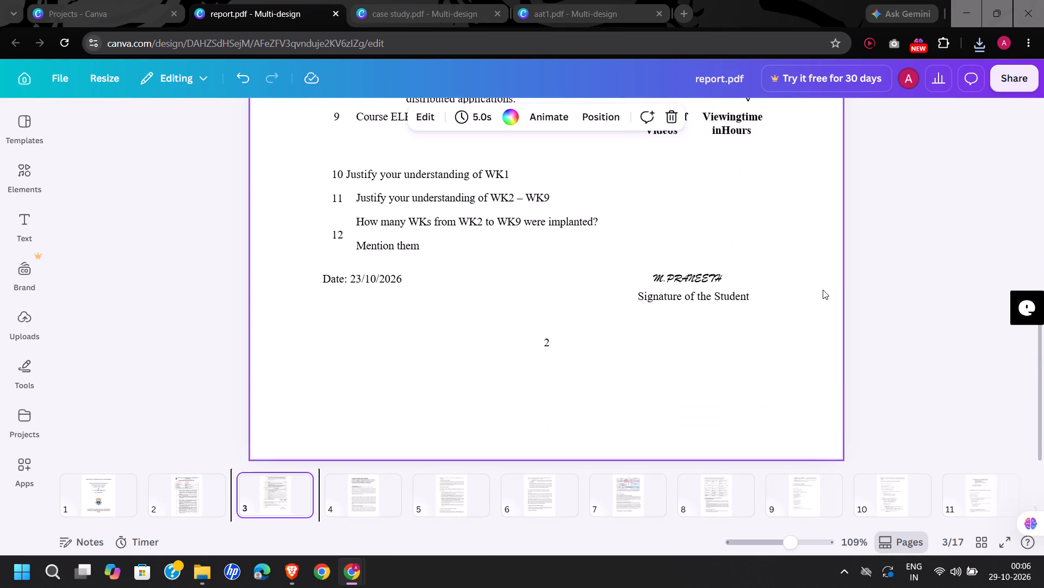
triple_click(713, 277)
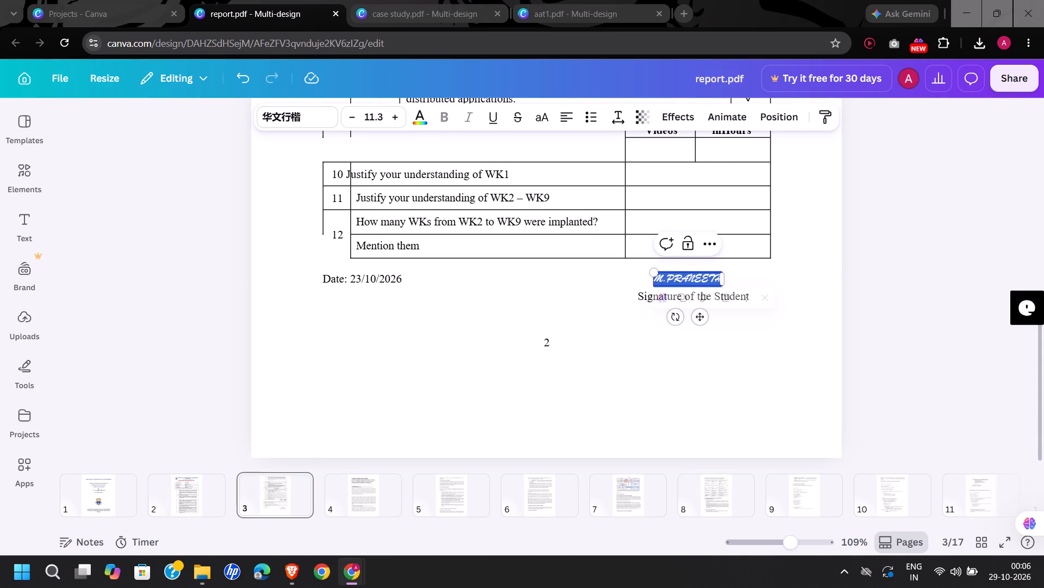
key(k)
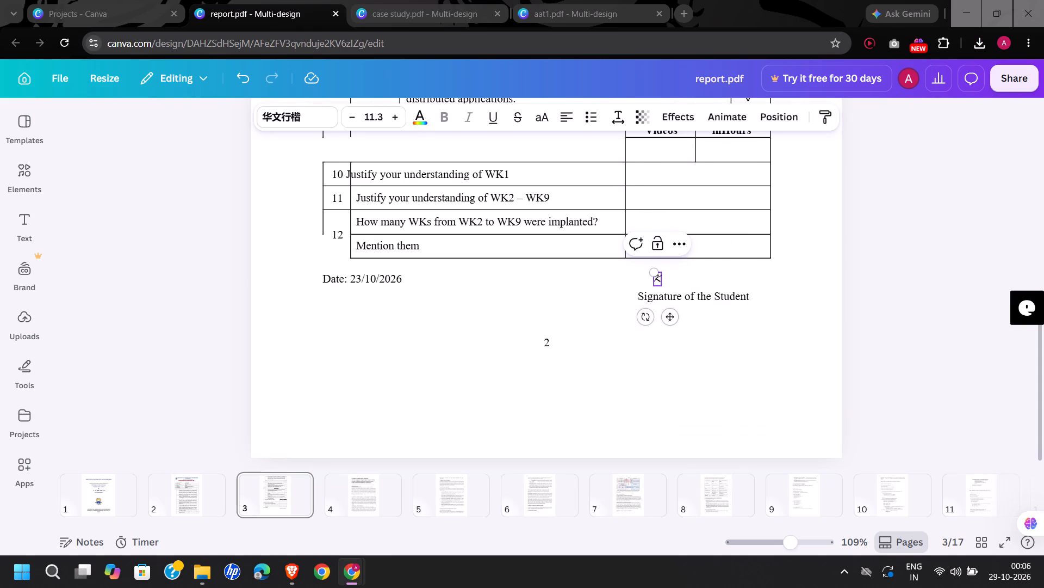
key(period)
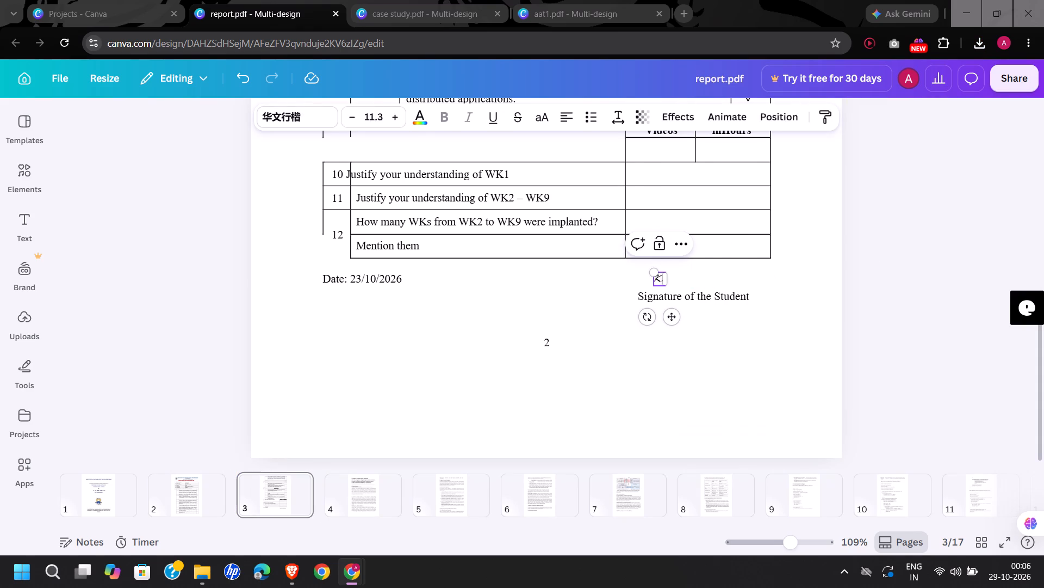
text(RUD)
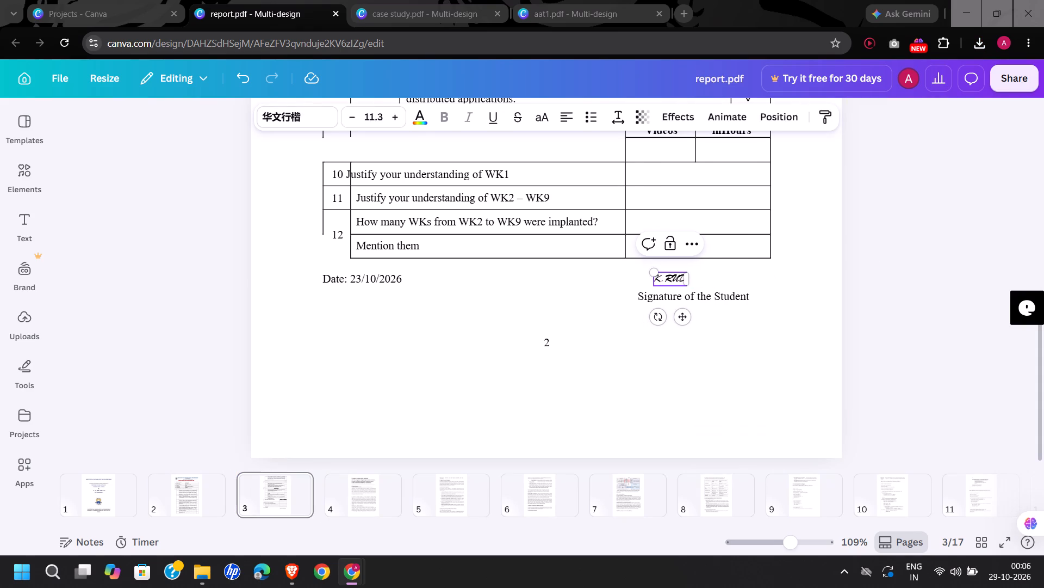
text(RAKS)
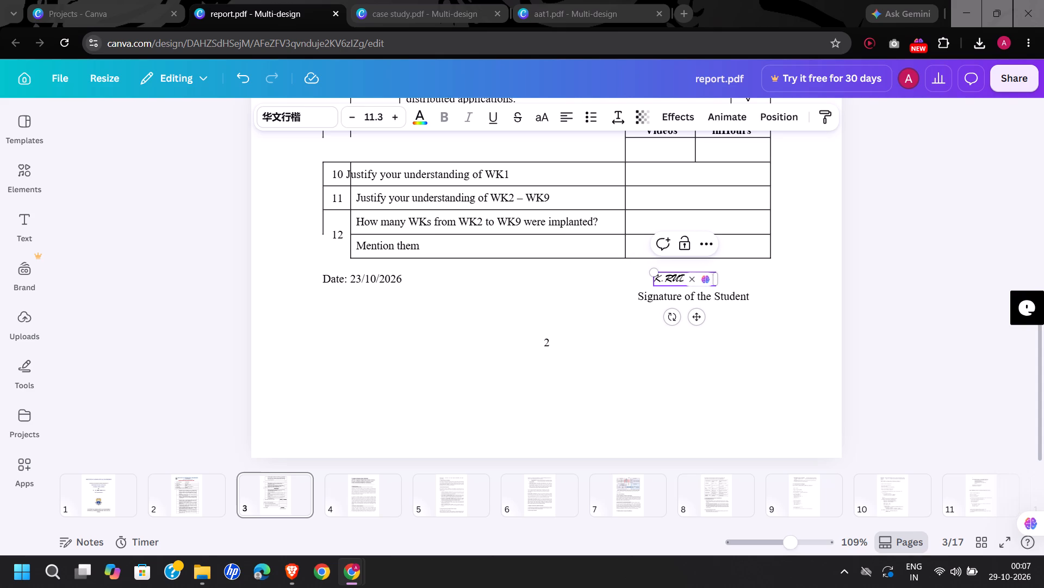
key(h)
click(797, 344)
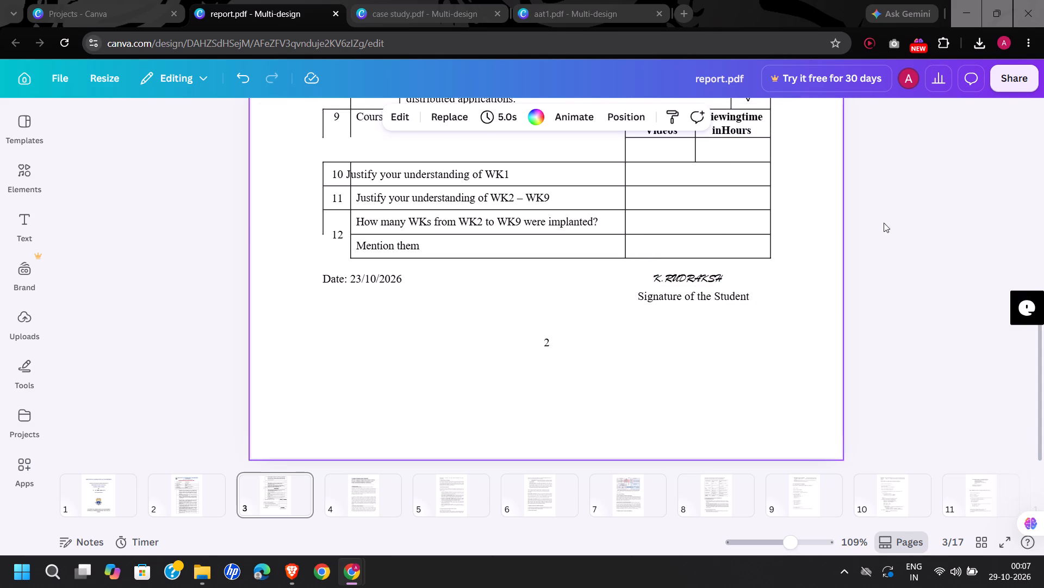
Download all pages of the report design as a PDF and save it to the Desktop as 44report.pdf.
scroll(925, 165, up, 4)
key(Left)
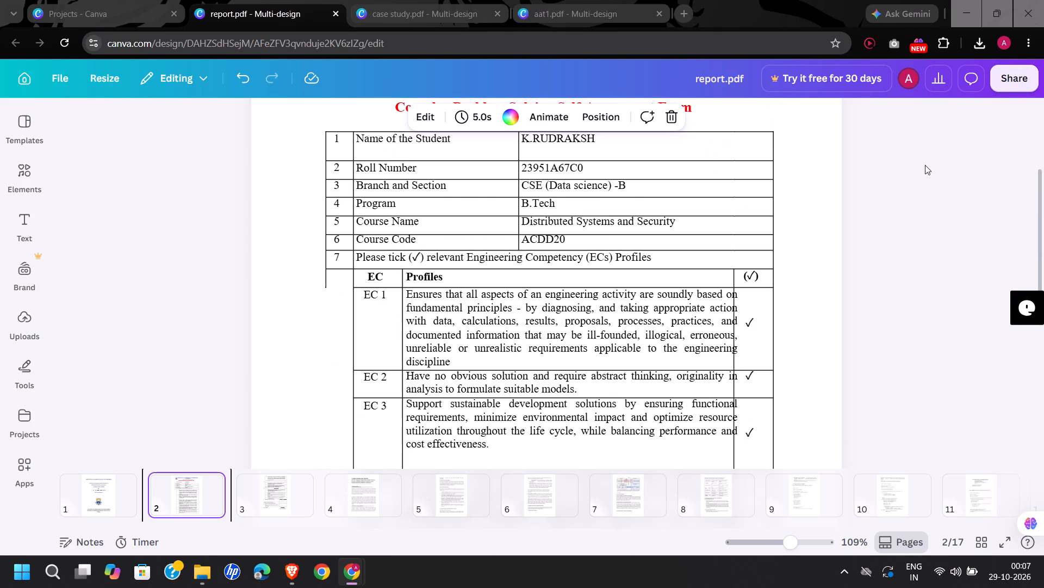
key(Left)
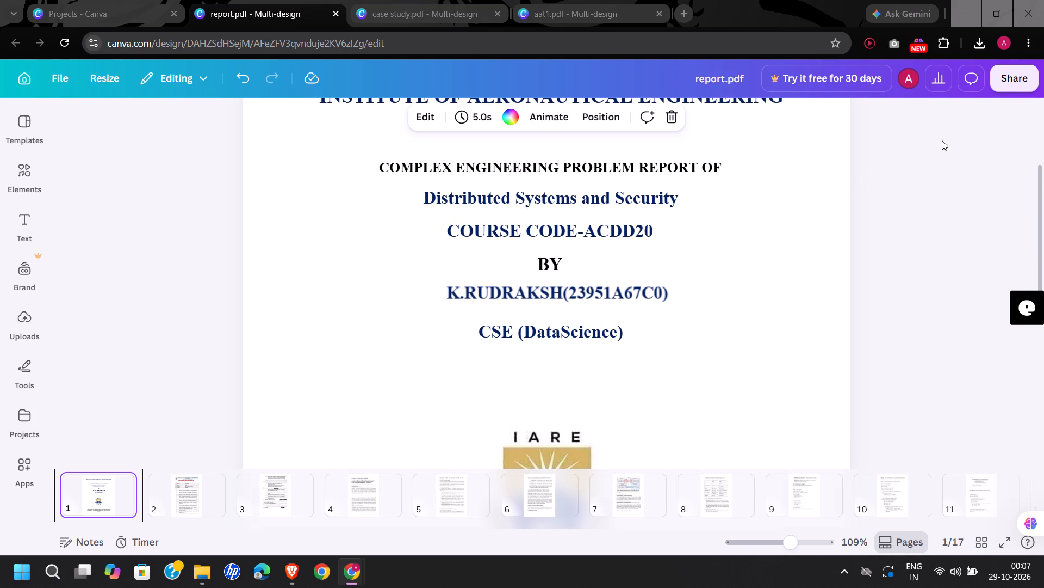
click(1010, 74)
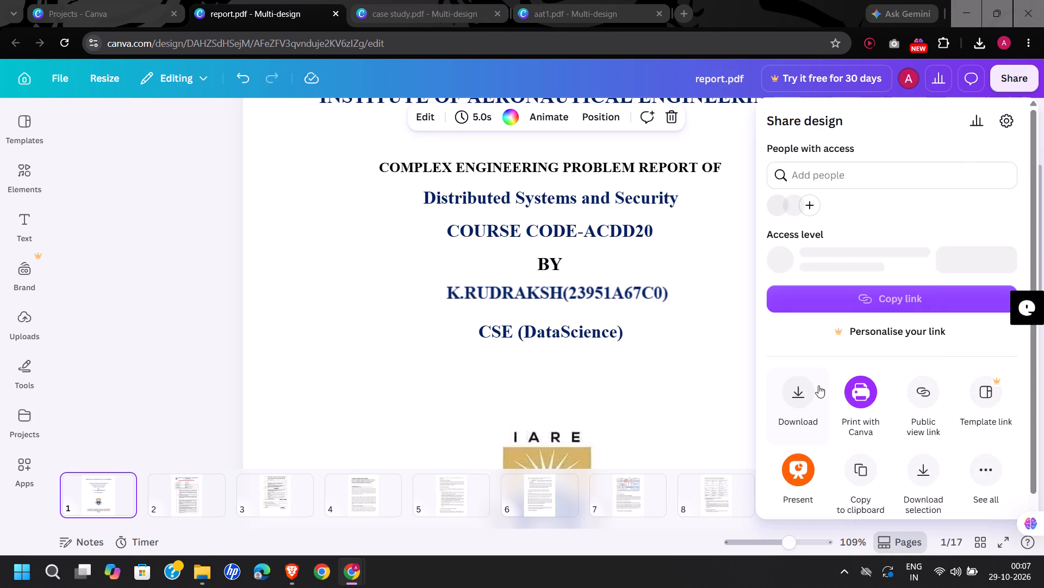
click(809, 383)
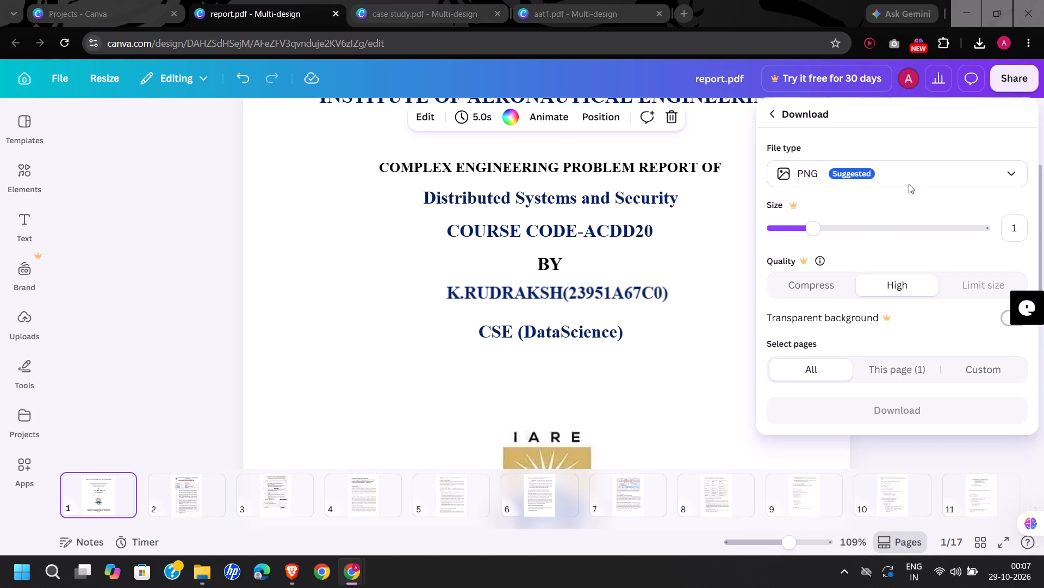
click(908, 179)
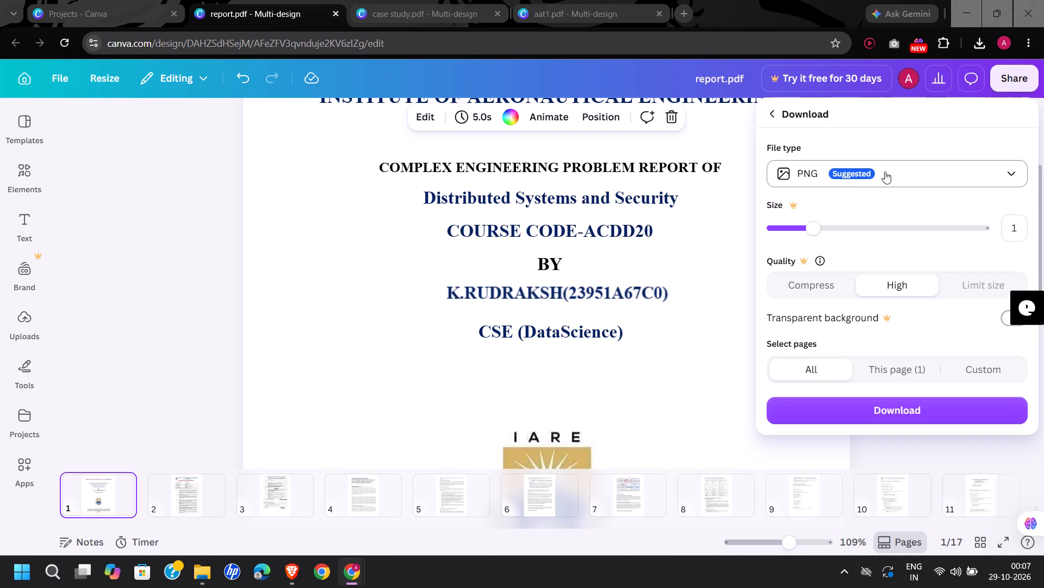
click(885, 171)
click(818, 287)
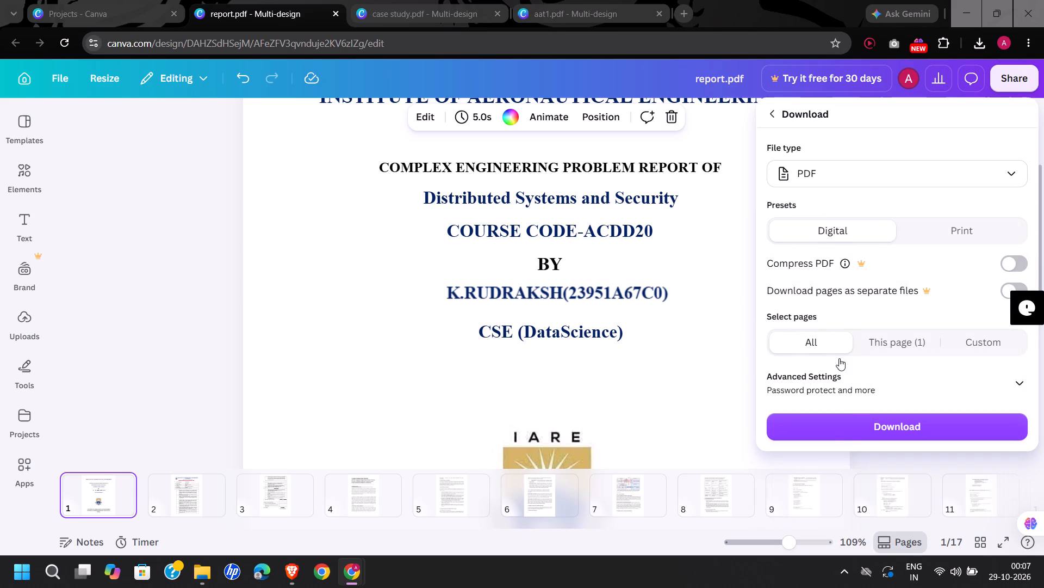
click(851, 431)
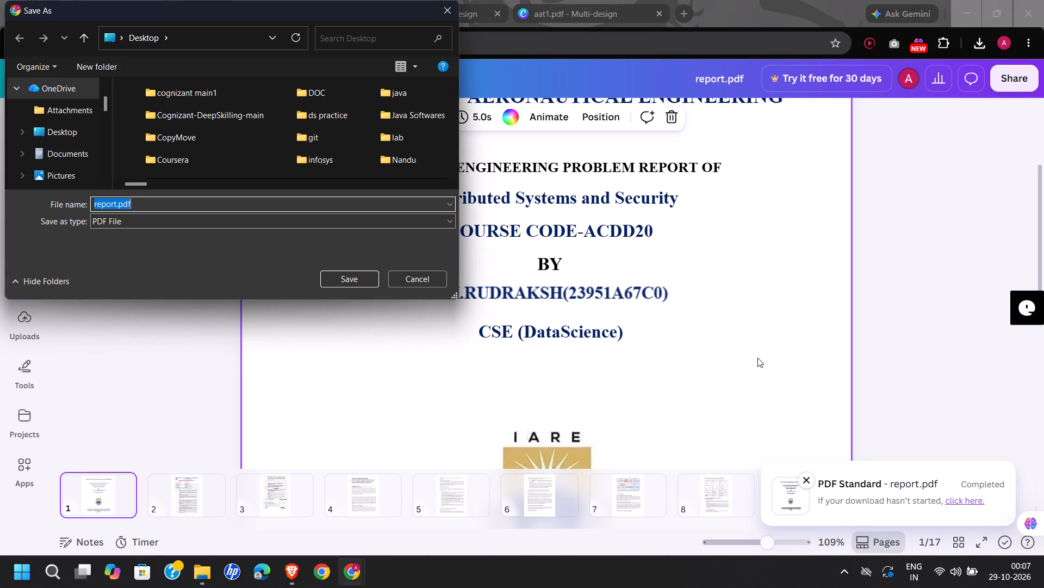
click(94, 204)
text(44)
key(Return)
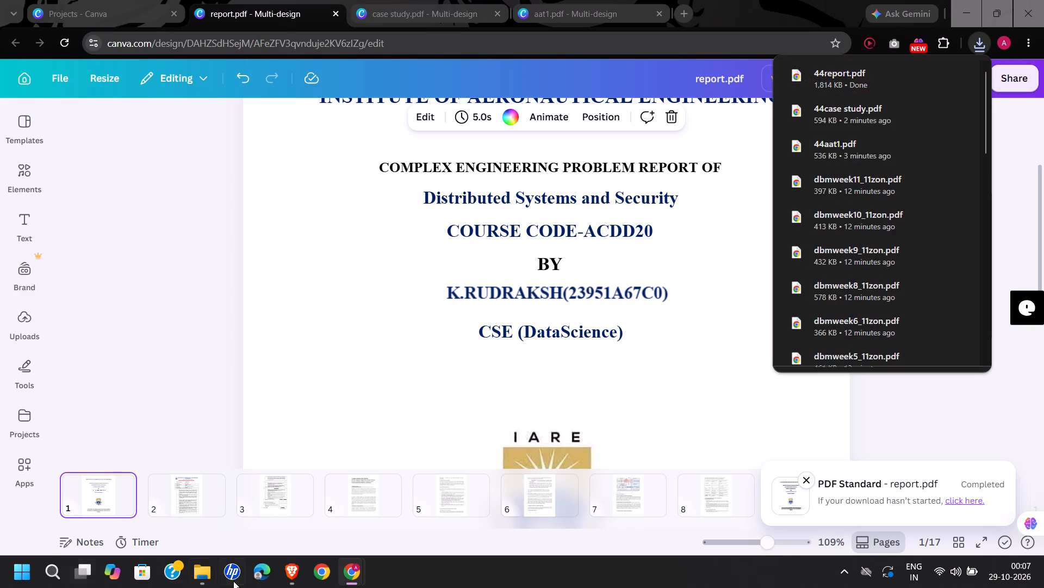
Search for and open the Telegram Desktop app.
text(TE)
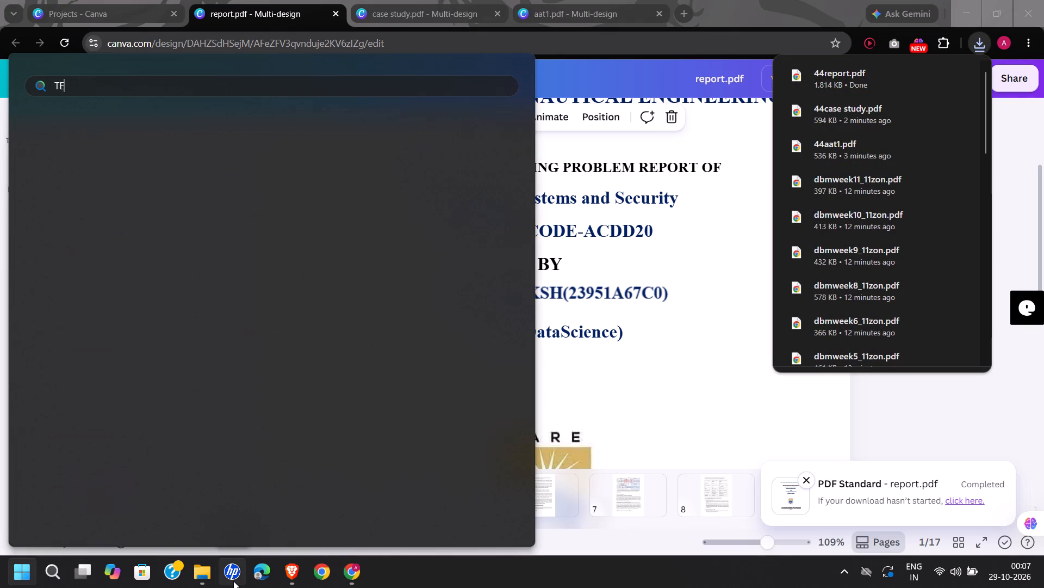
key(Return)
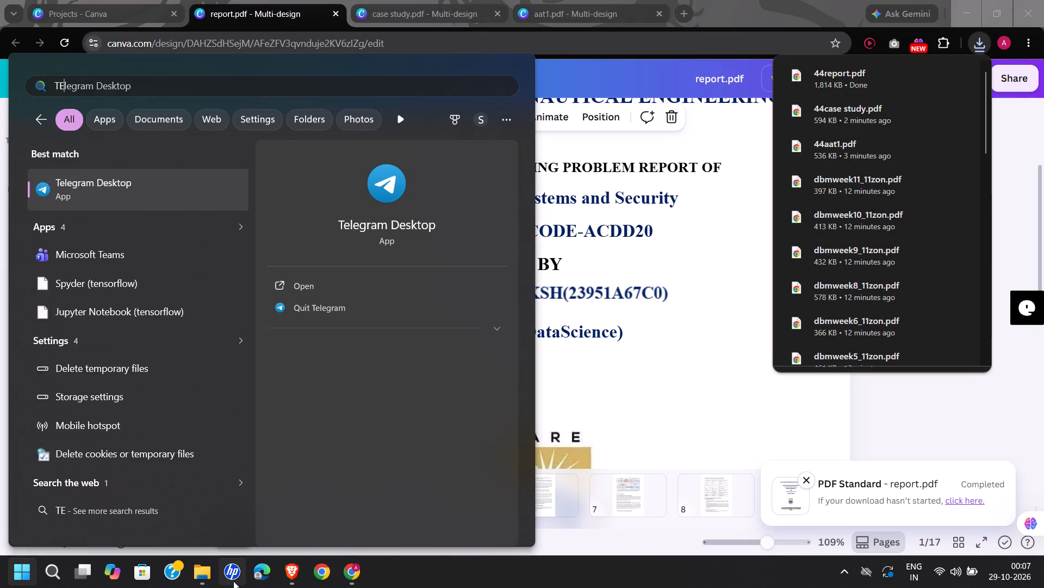
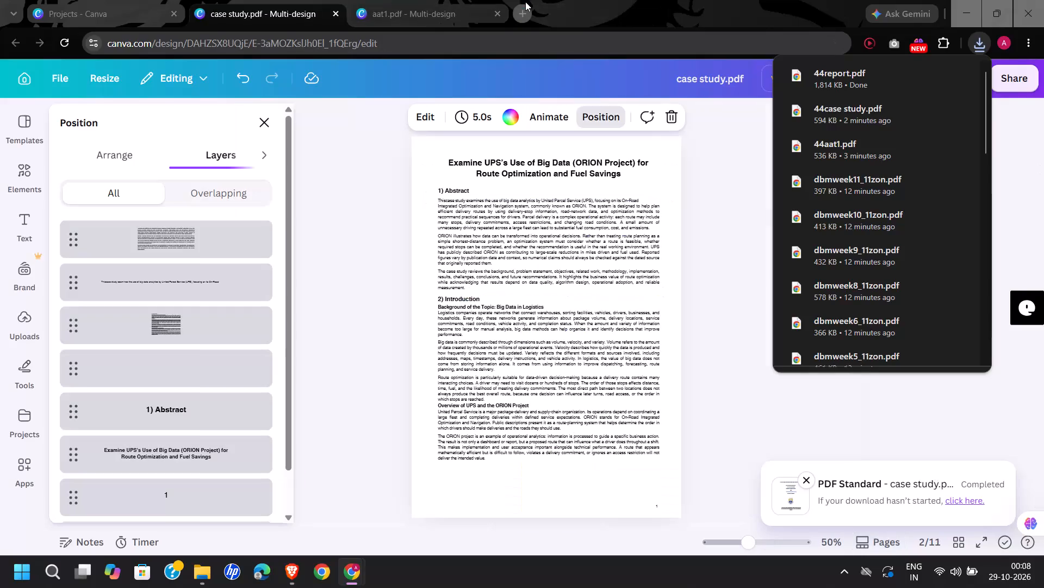
Close all Canva and remaining Chrome tabs, and close the Brave window showing the lab record upload page.
key(ctrl+w)
key(ctrl+w)
key(ctrl+w)
key(ctrl+w)
key(ctrl+w)
key(ctrl+w)
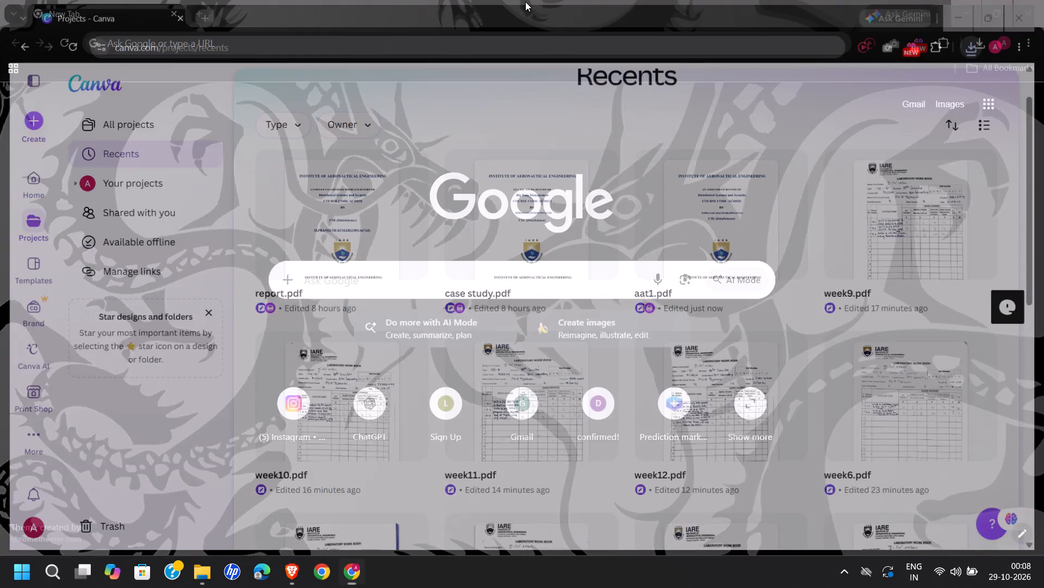
key(ctrl+w)
key(ctrl+w)
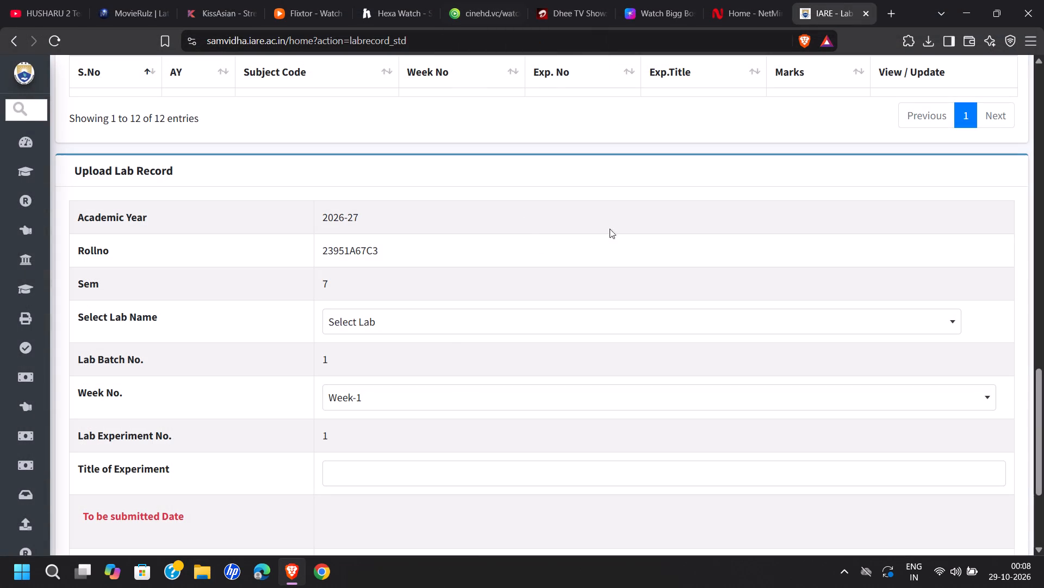
click(1022, 16)
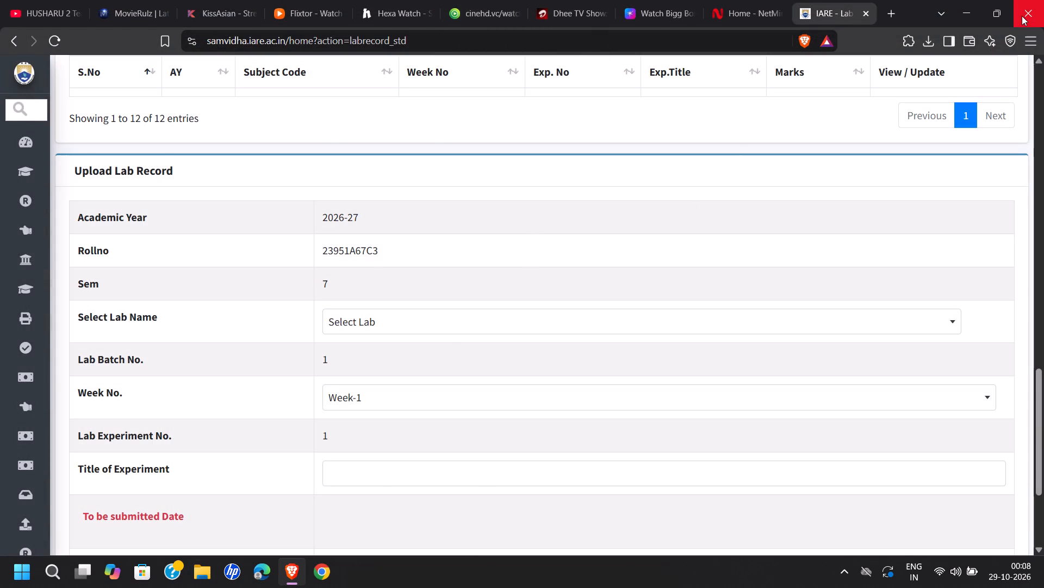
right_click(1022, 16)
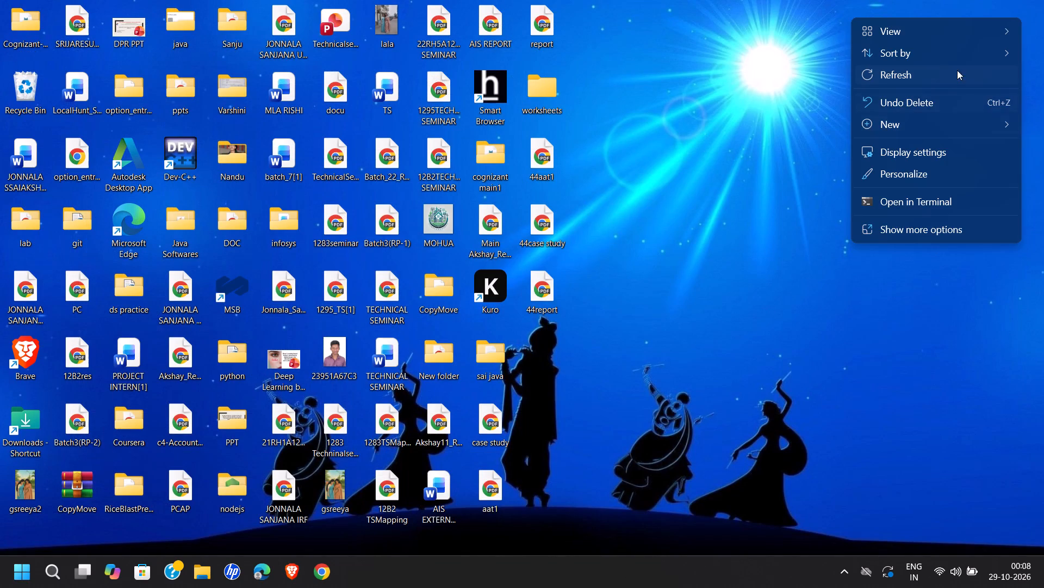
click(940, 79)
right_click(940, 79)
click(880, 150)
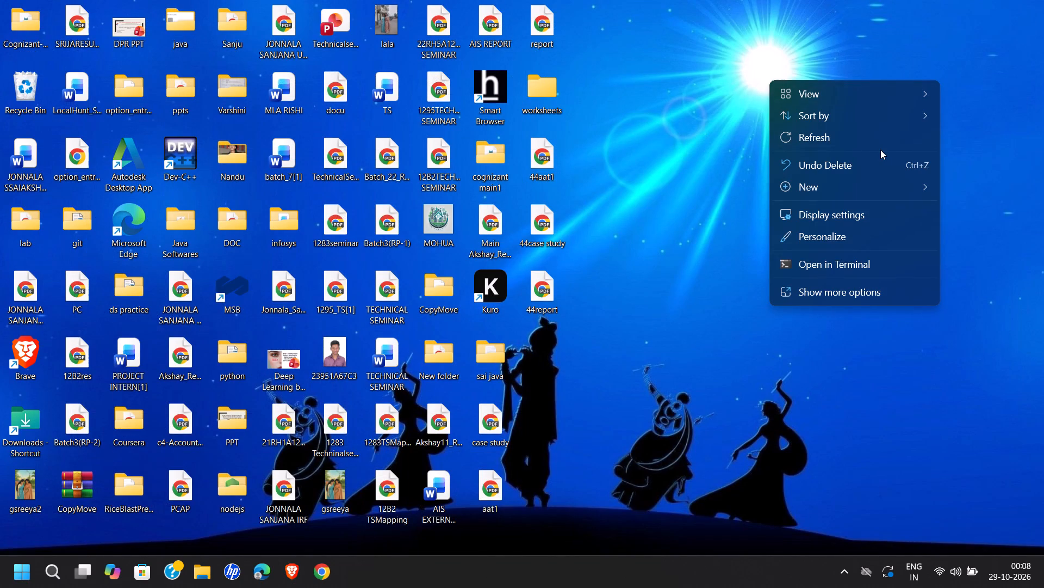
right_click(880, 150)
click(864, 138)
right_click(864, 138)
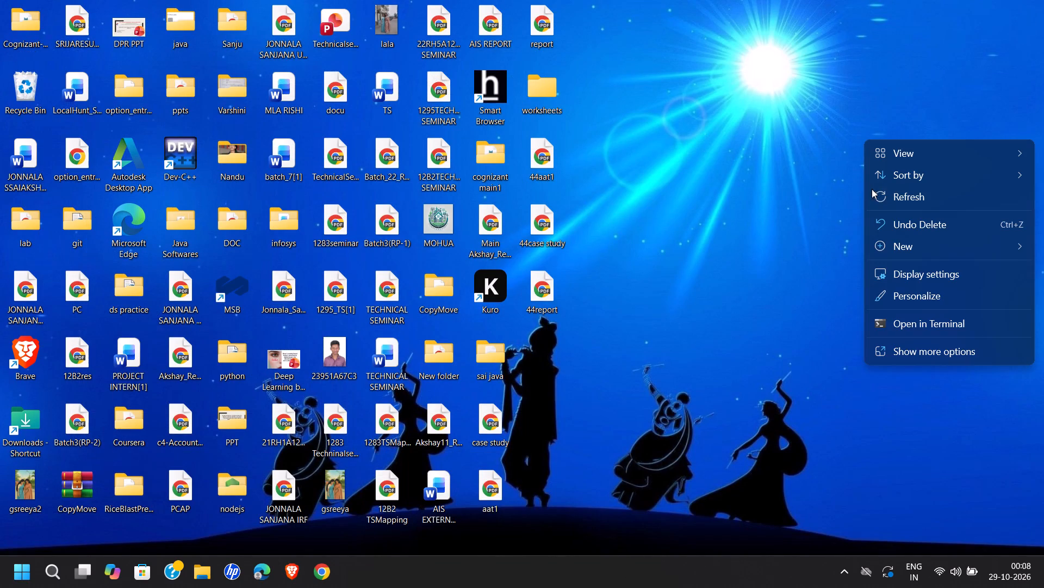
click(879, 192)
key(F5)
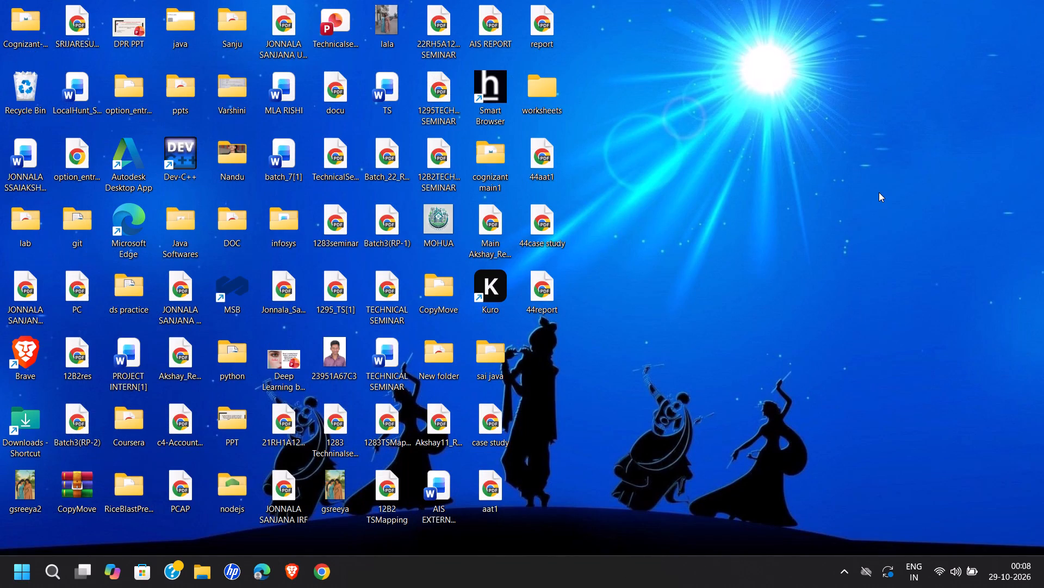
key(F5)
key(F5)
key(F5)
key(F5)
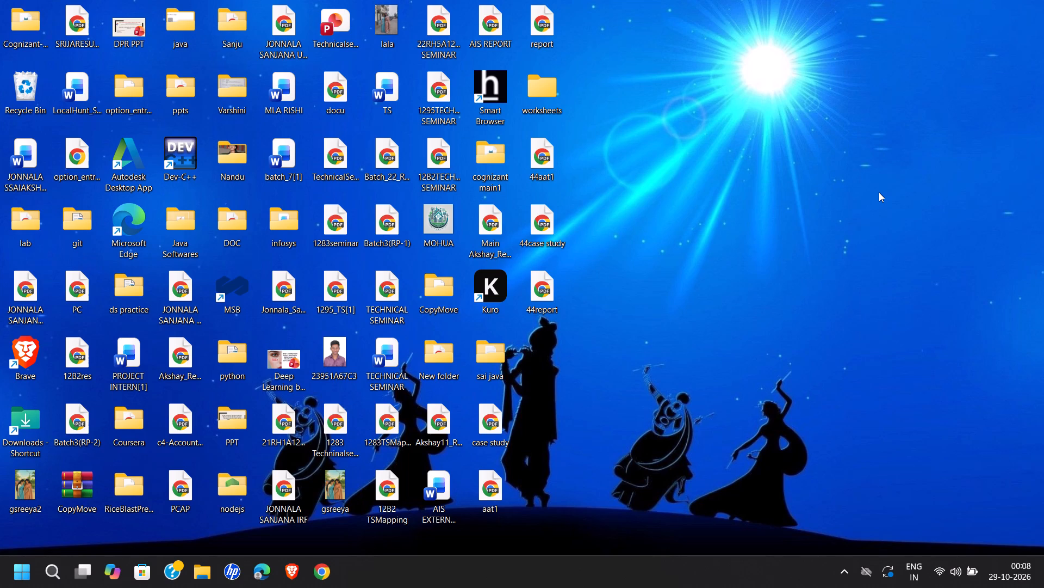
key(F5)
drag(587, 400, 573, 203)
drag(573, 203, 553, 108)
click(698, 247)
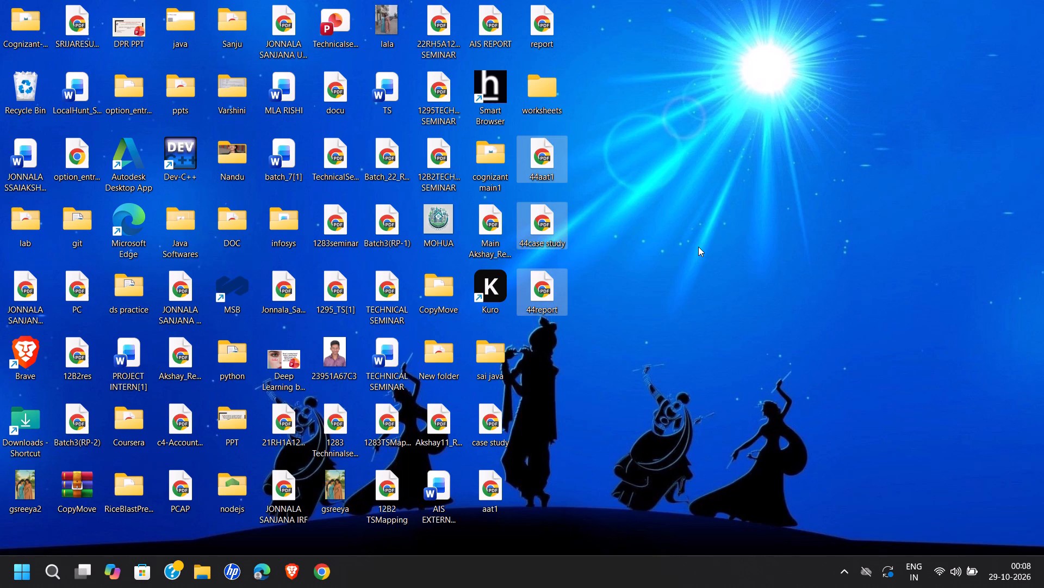
Delete the 44aat1, 44case study and 44report PDFs from the Desktop folder in File Explorer.
click(207, 568)
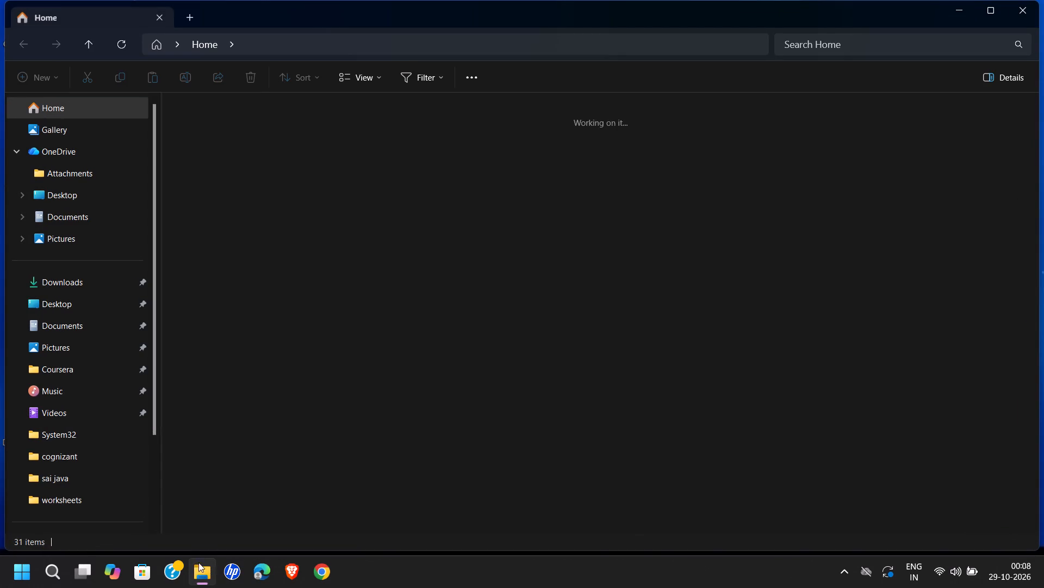
click(121, 289)
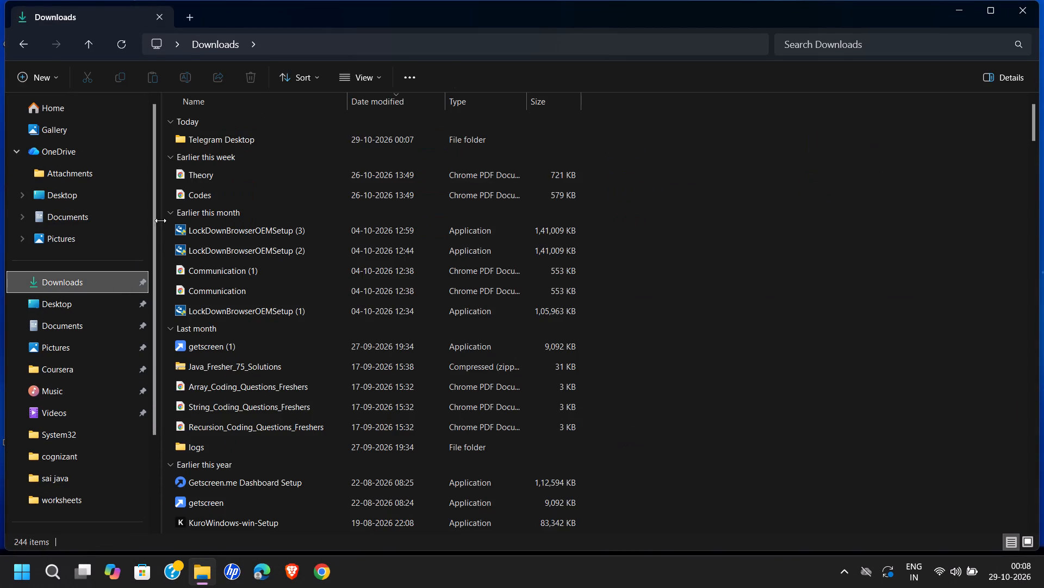
click(96, 307)
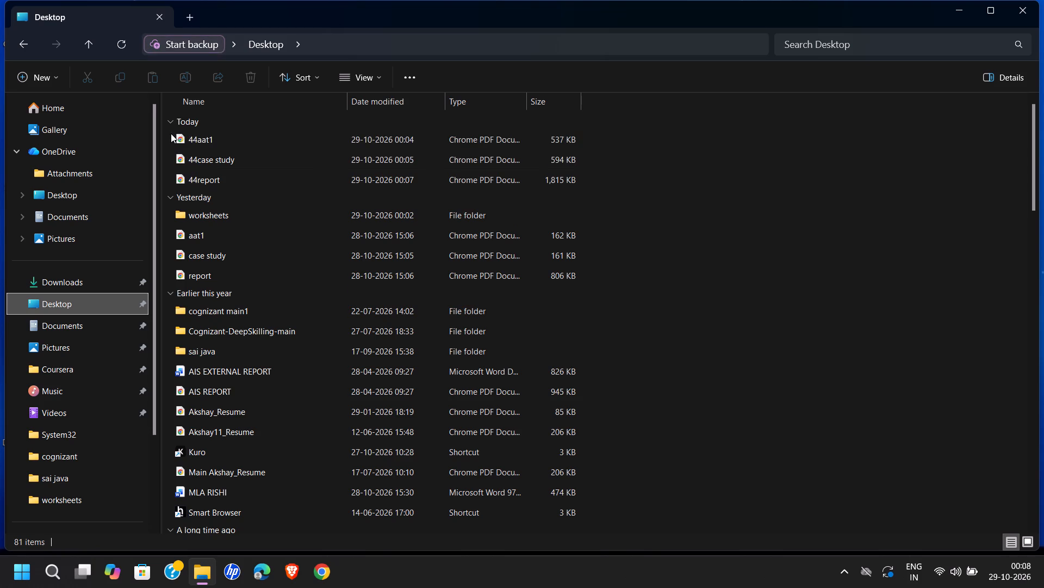
drag(167, 134, 208, 180)
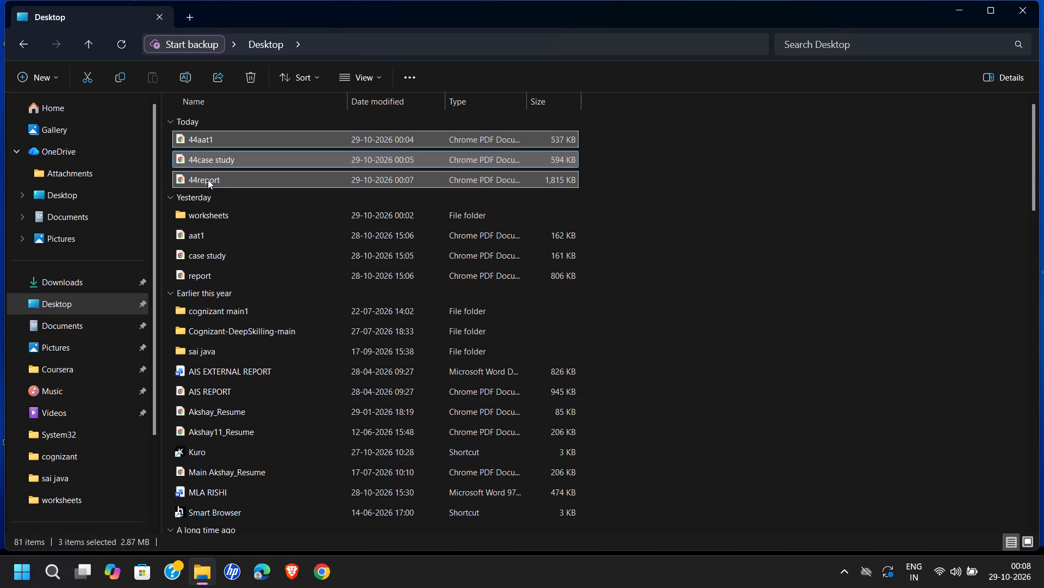
key(Delete)
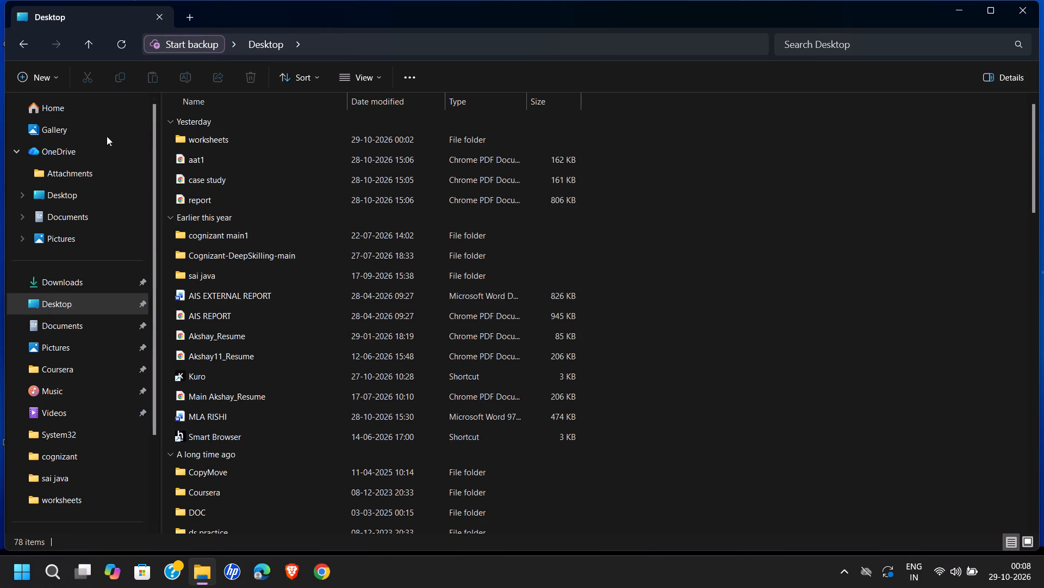
Delete the 11report, 11case study and 11 aat1 PDFs from the Documents folder.
click(117, 96)
click(116, 101)
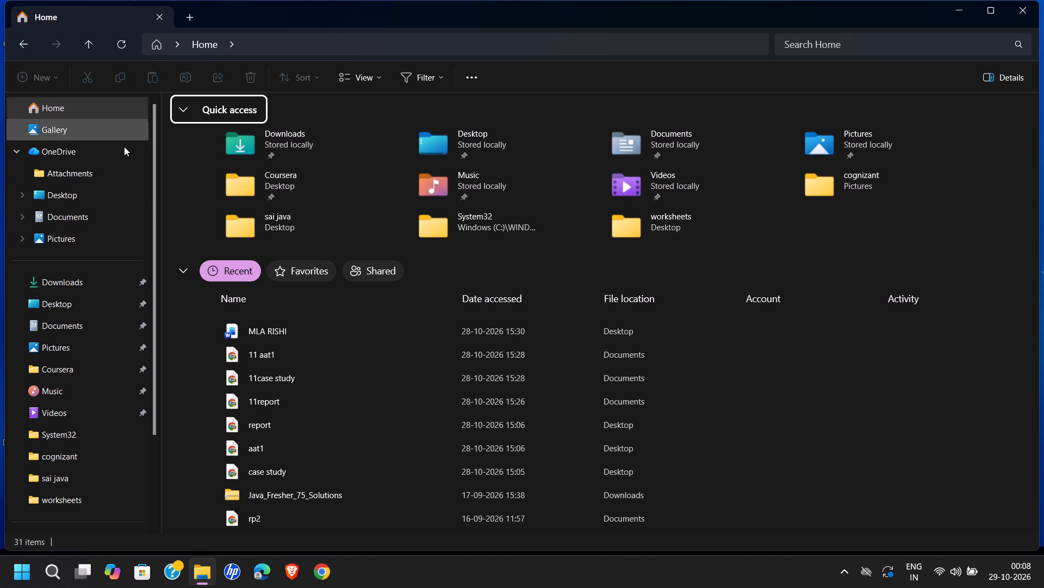
click(96, 318)
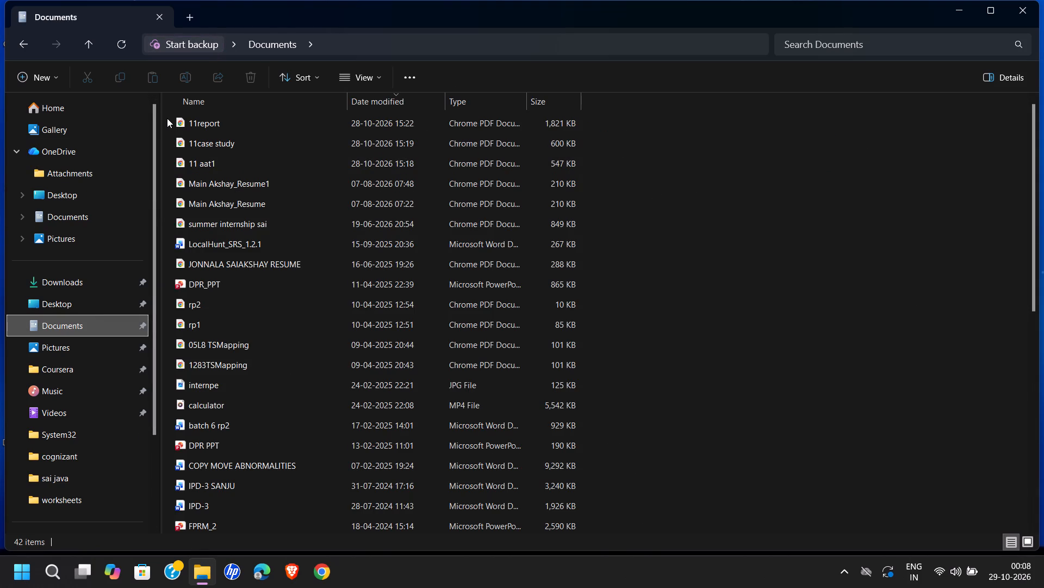
drag(167, 117, 188, 161)
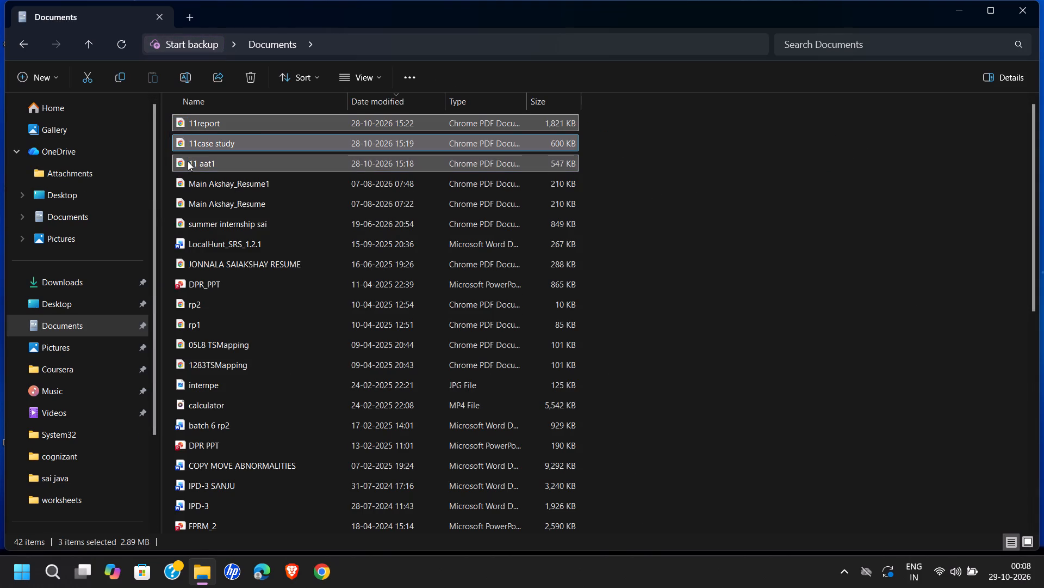
key(Delete)
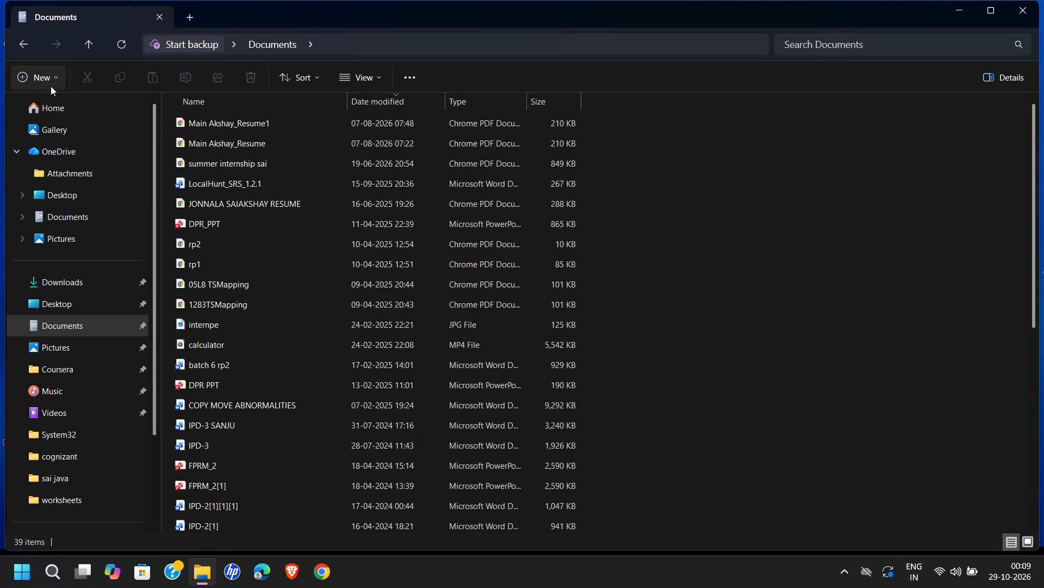
Delete the aat1, case study and report PDFs from the Desktop folder and close File Explorer.
click(52, 101)
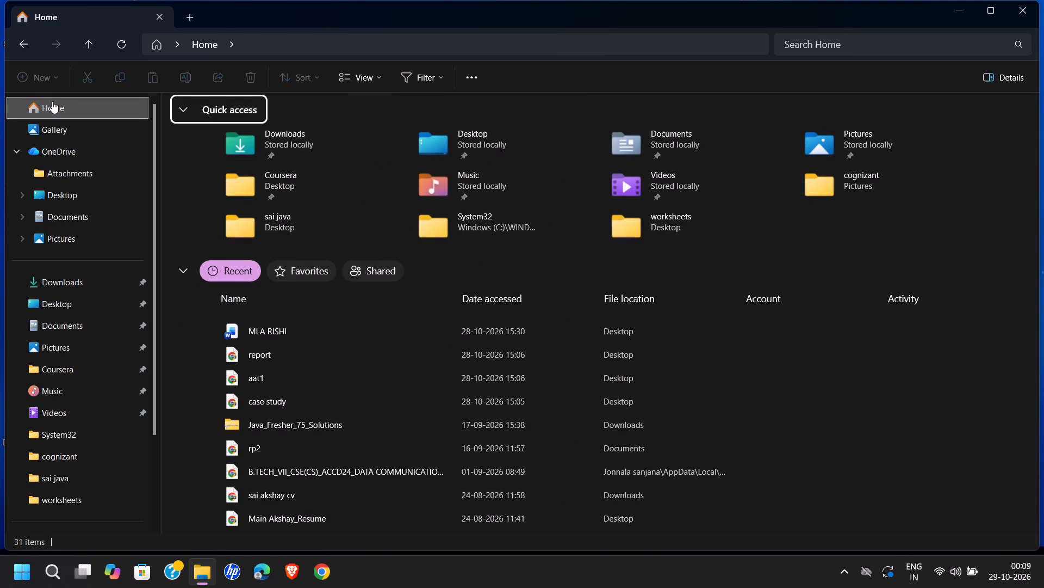
click(69, 298)
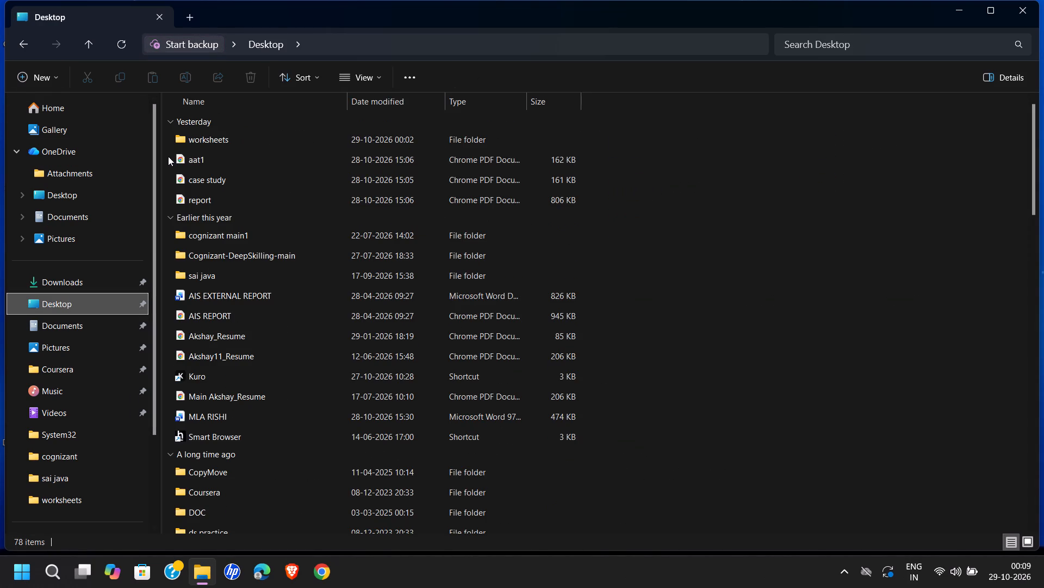
drag(166, 158, 201, 201)
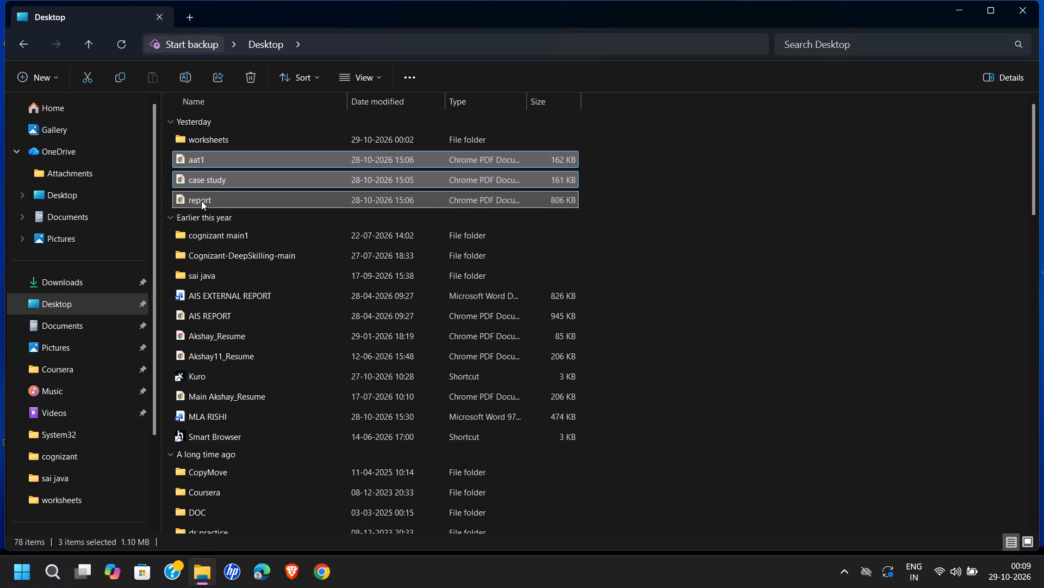
key(Delete)
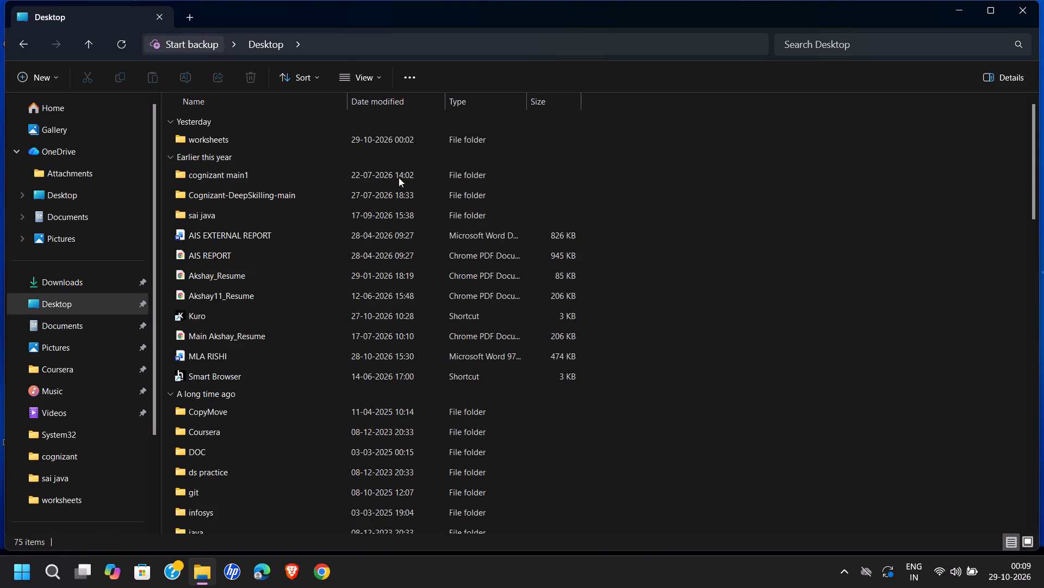
click(1030, 8)
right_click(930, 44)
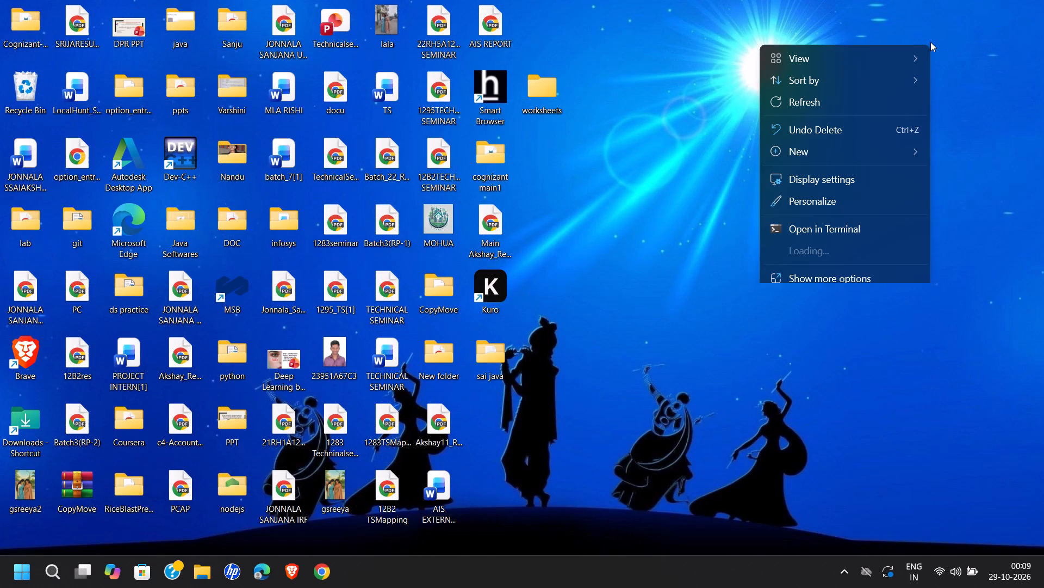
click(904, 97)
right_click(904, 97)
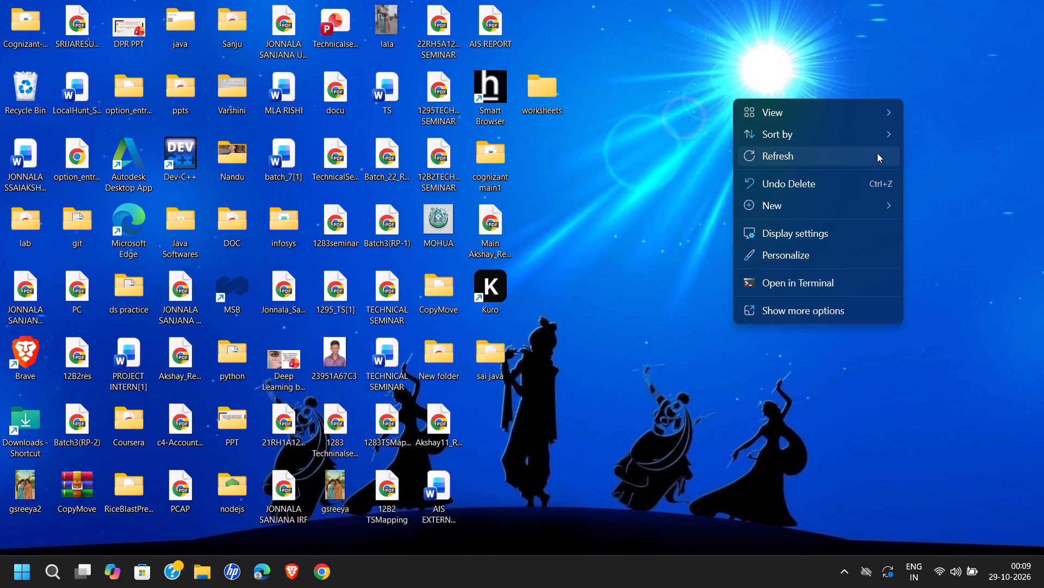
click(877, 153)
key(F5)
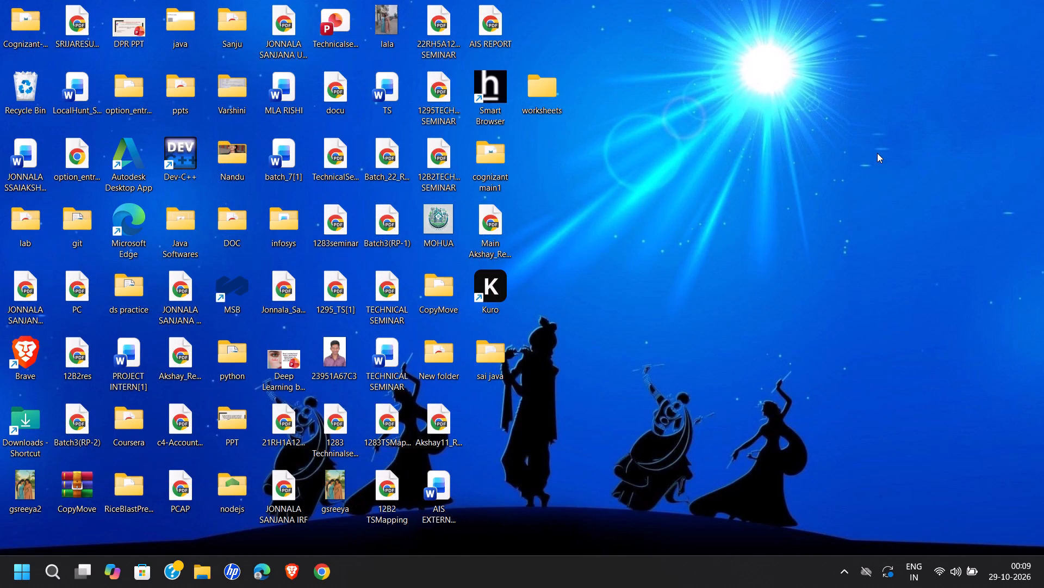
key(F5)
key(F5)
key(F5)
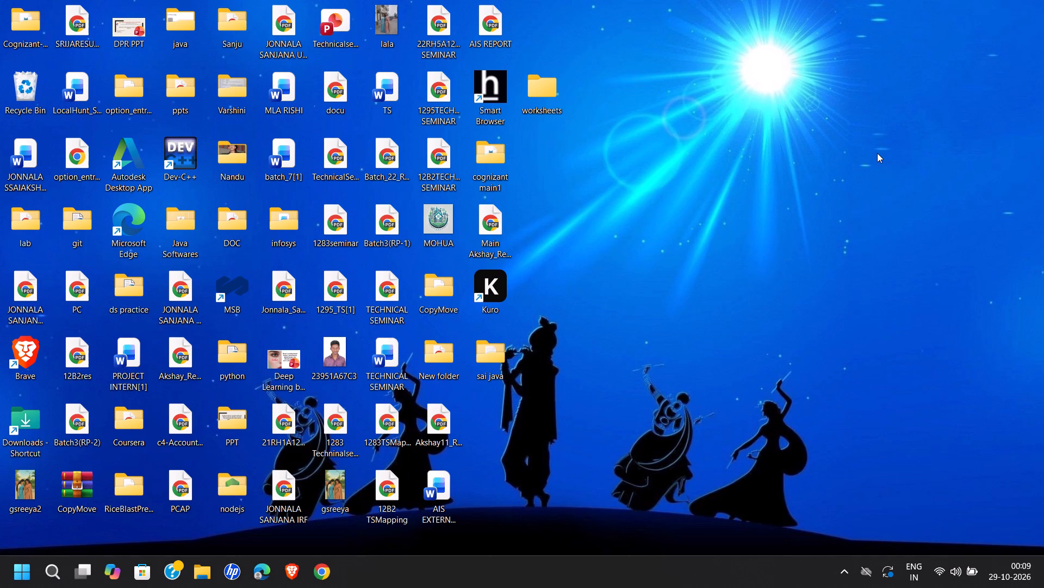
Look inside the Java_Fresher_75_Solutions archive from File Explorer's recent files and return to Home.
click(194, 567)
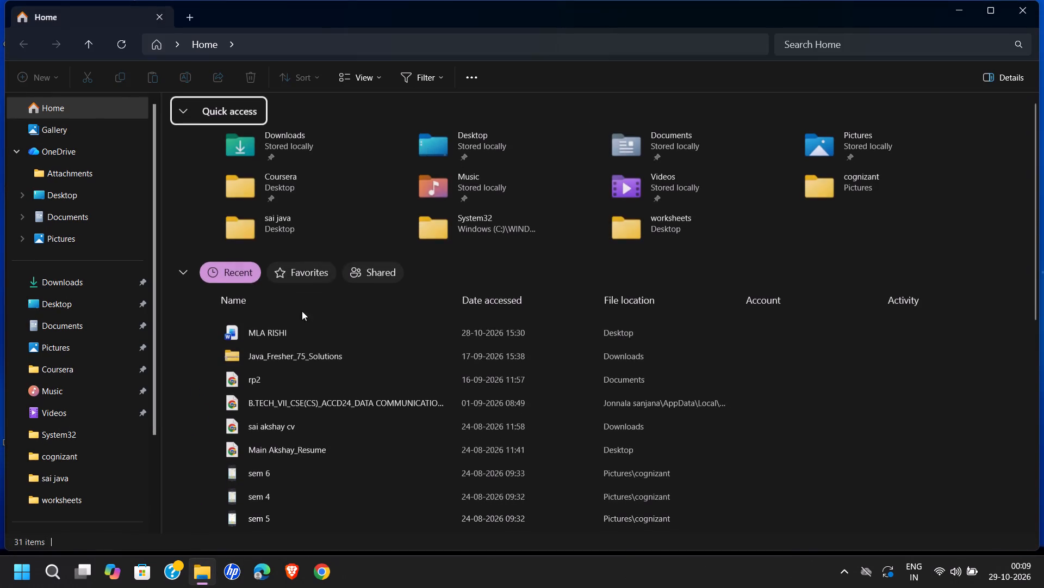
scroll(383, 336, down, 1)
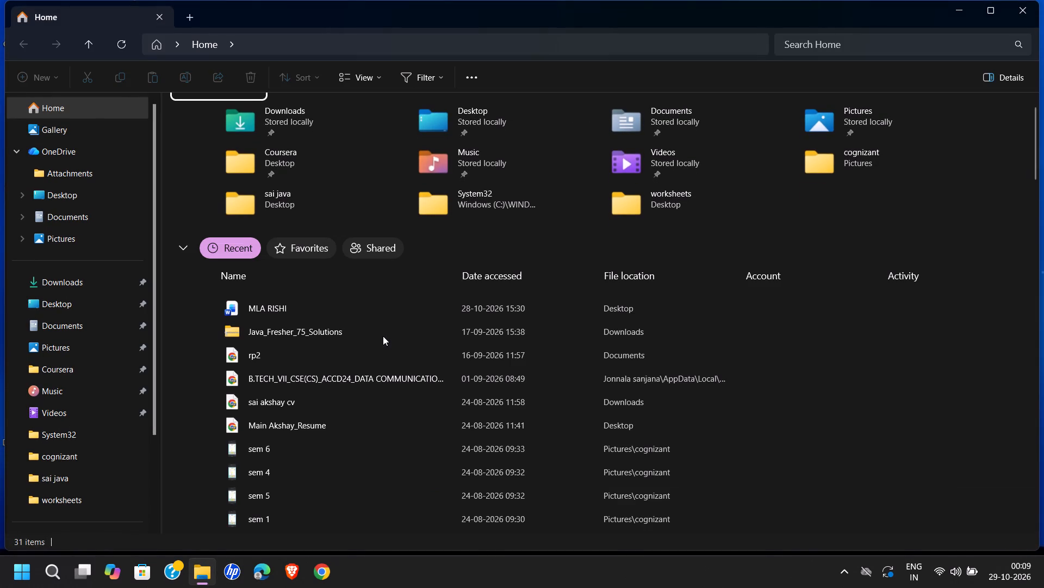
double_click(356, 336)
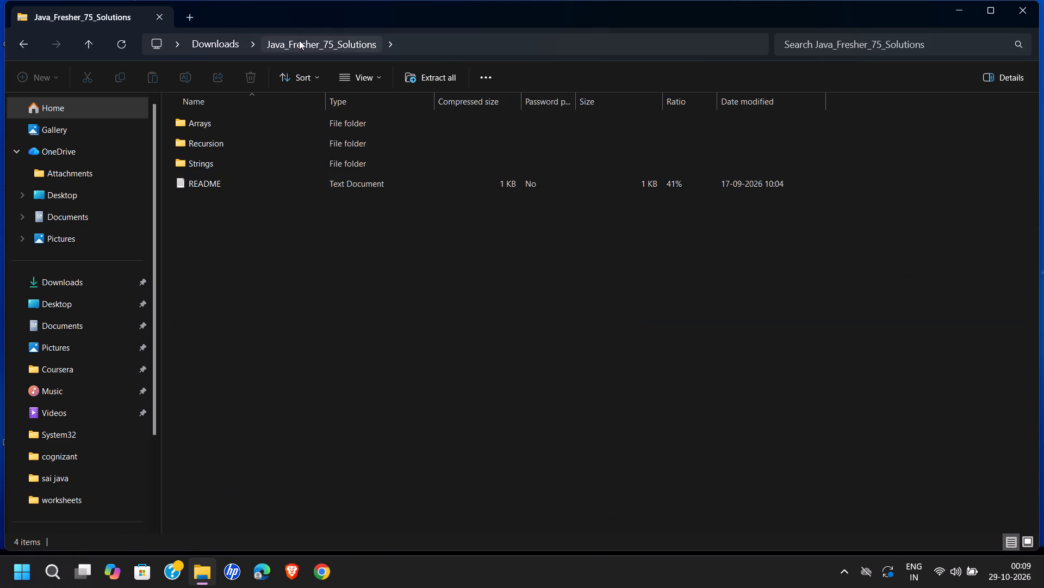
click(84, 104)
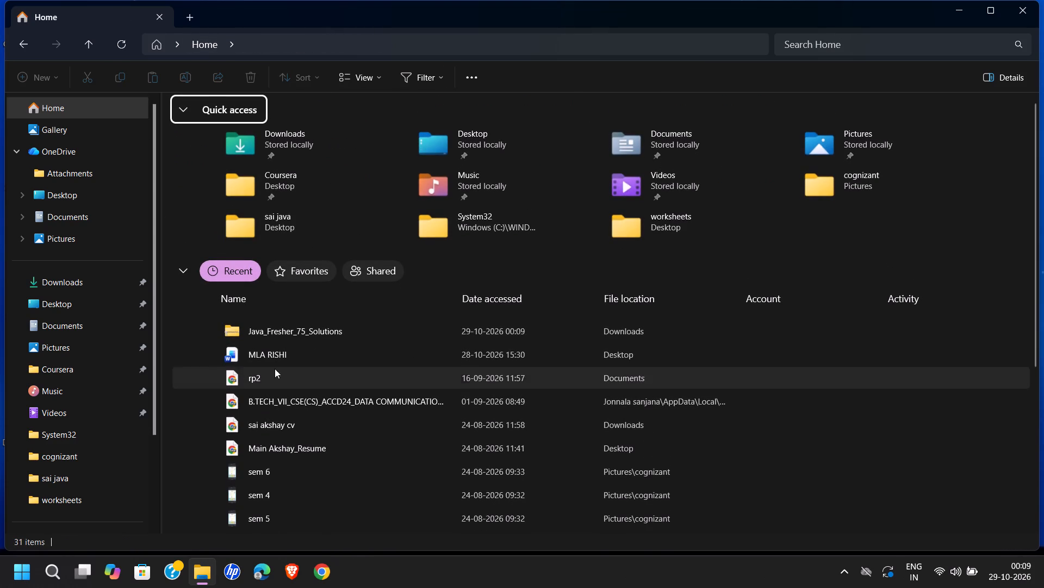
Delete all the Last month items in Downloads, from getscreen (1) and Java_Fresher_75_Solutions through the logs folder.
click(122, 289)
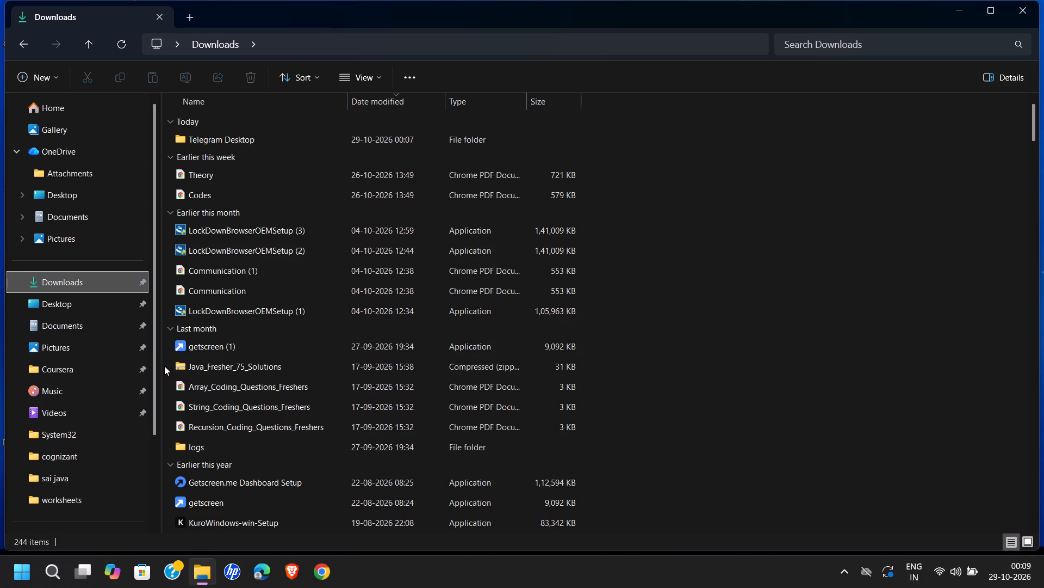
drag(164, 344, 221, 408)
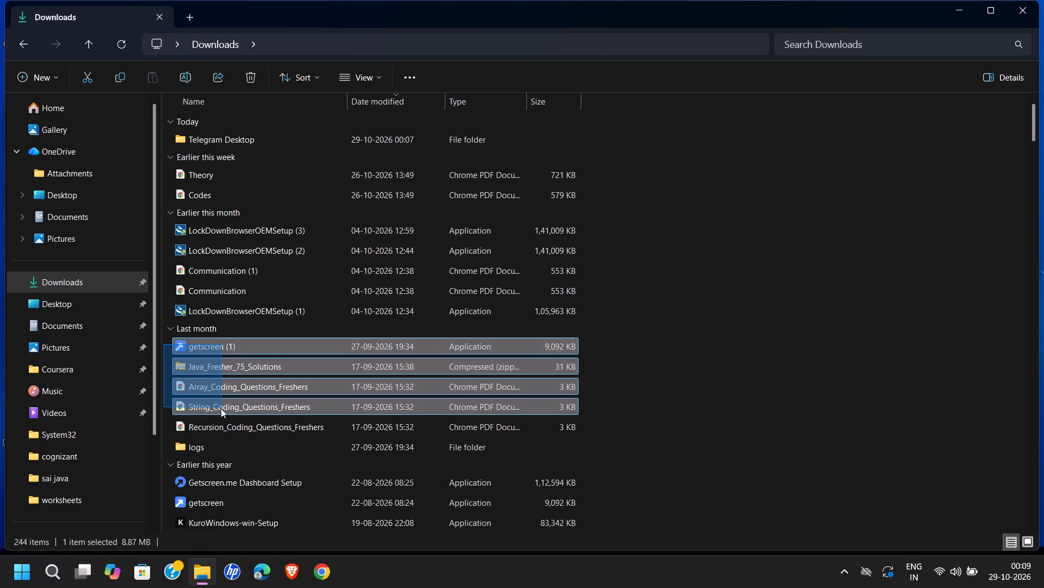
drag(221, 408, 226, 442)
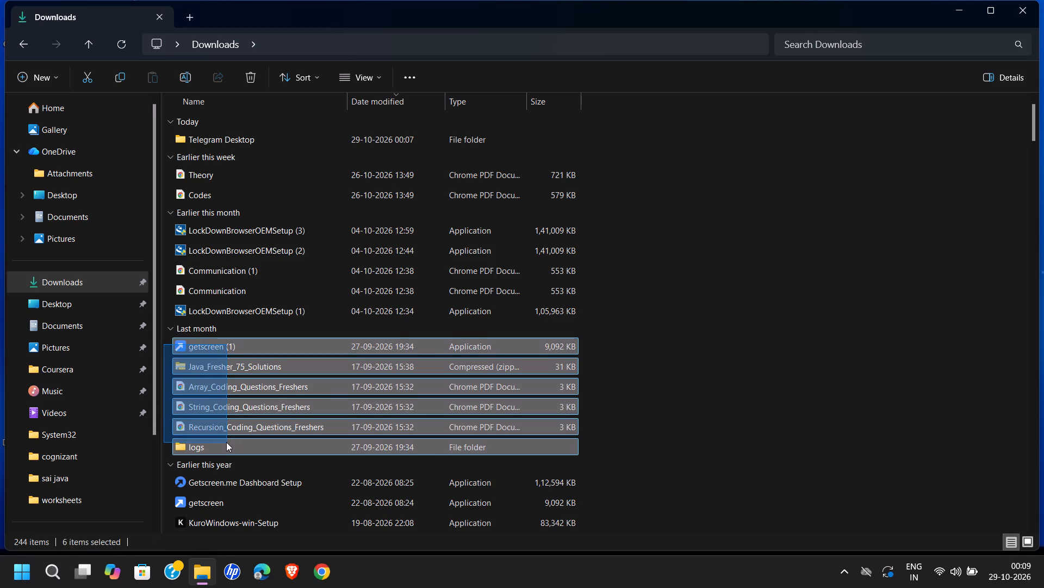
drag(226, 442, 226, 440)
key(Delete)
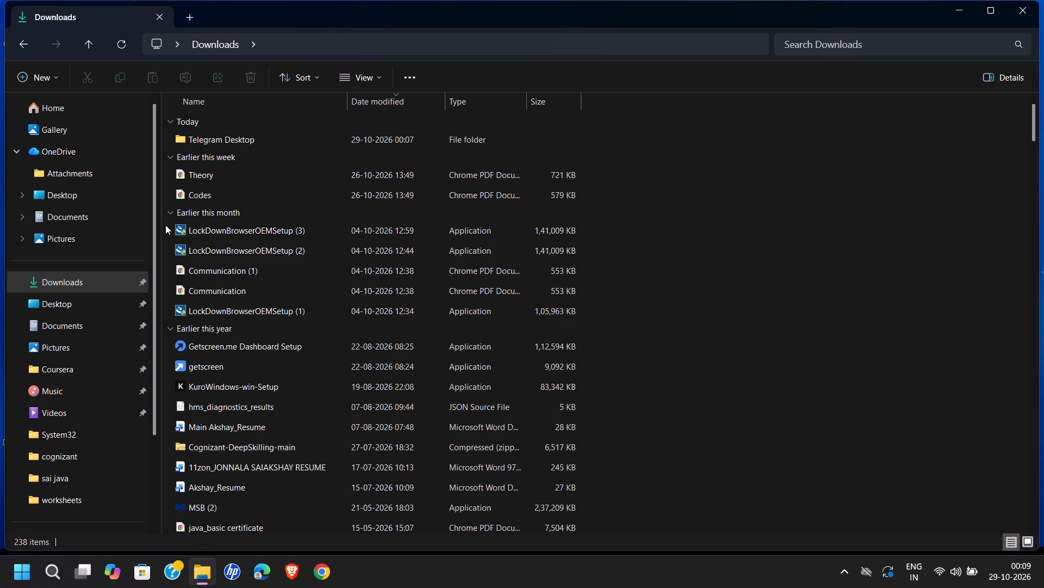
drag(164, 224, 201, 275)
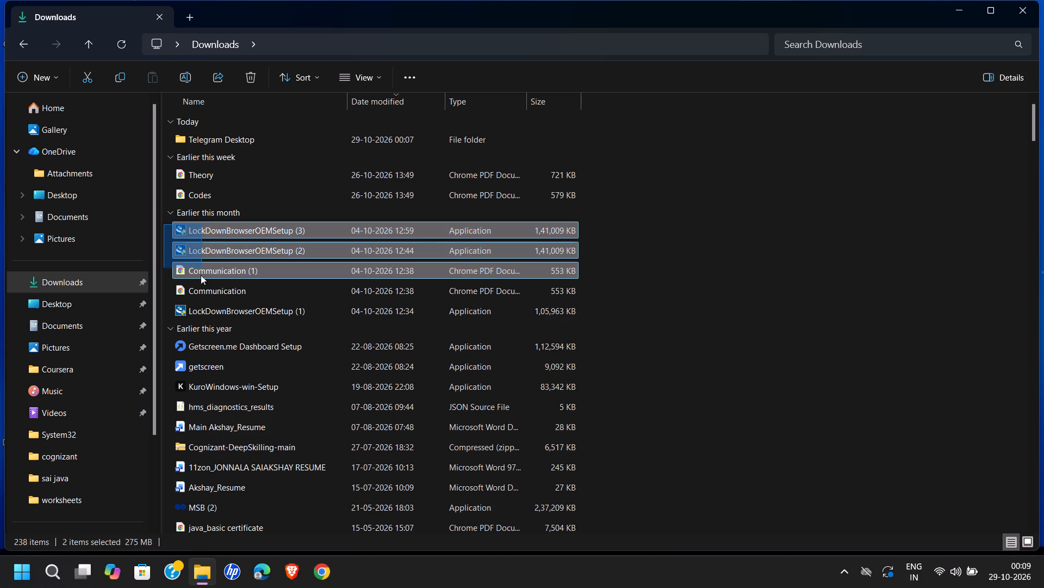
Delete all the Earlier this month items in Downloads, plus the Getscreen.me Dashboard Setup and getscreen applications.
drag(201, 275, 198, 330)
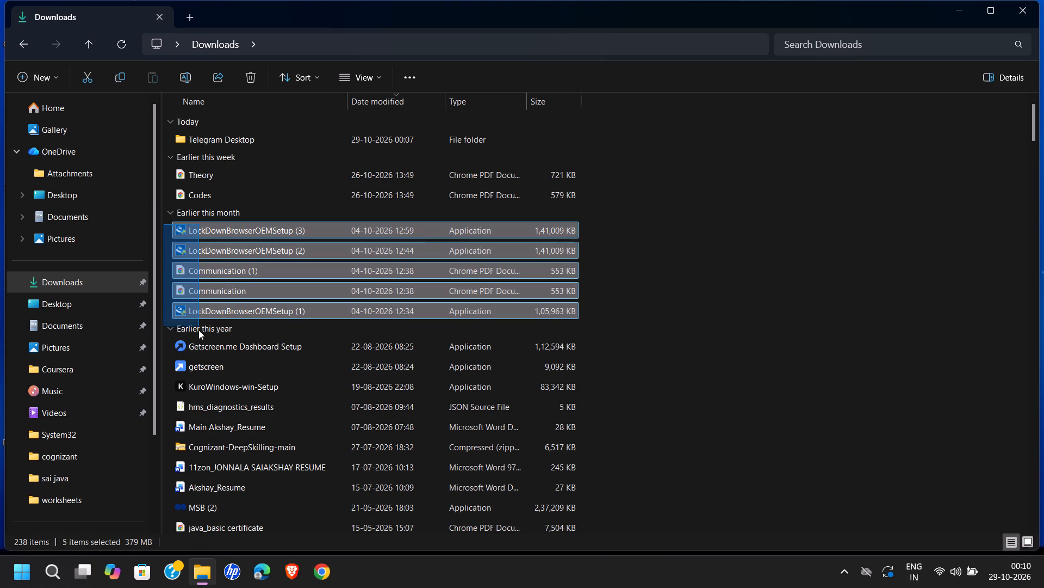
drag(198, 330, 210, 398)
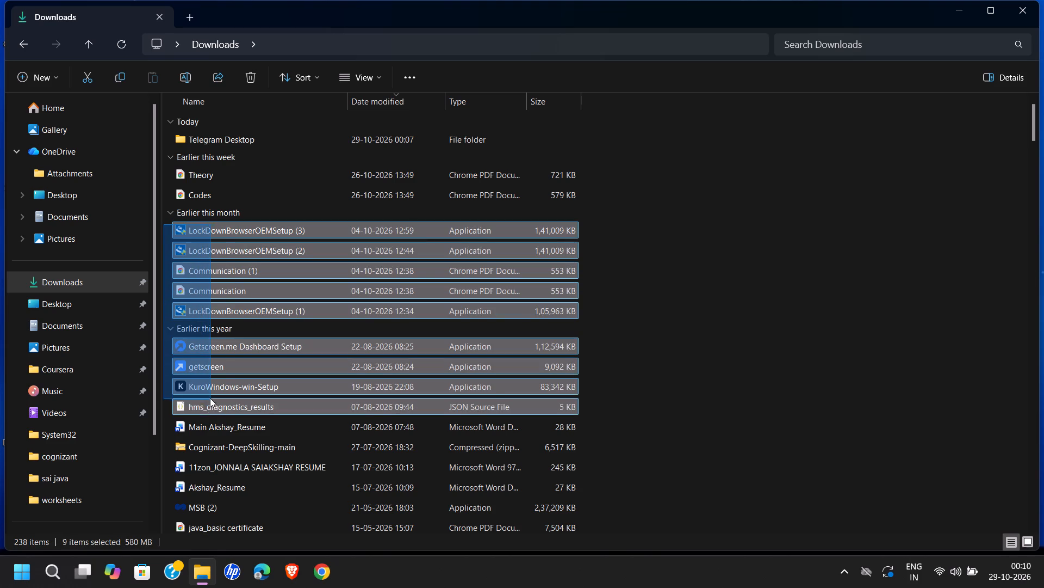
drag(210, 398, 231, 369)
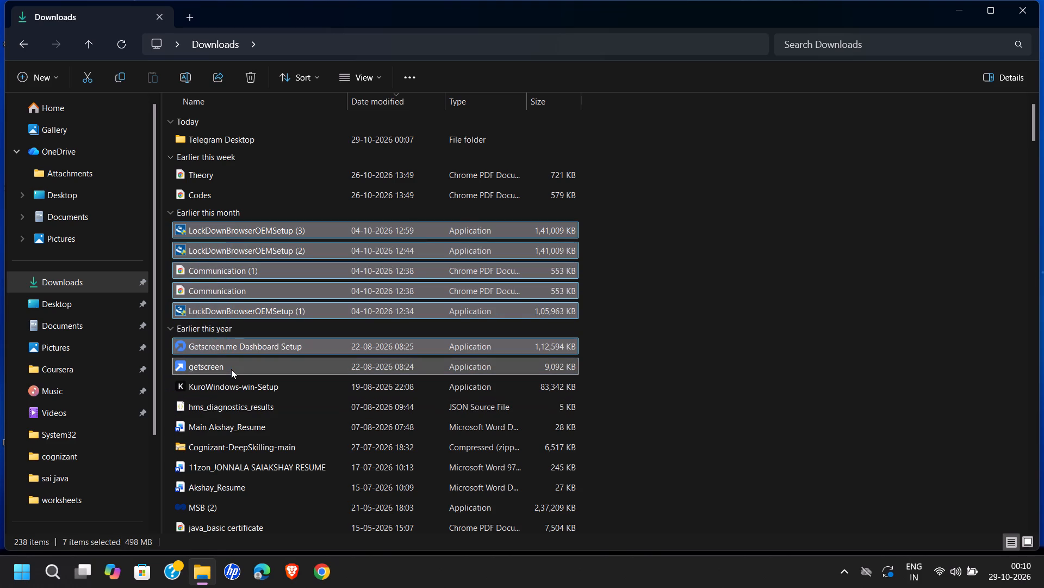
key(Delete)
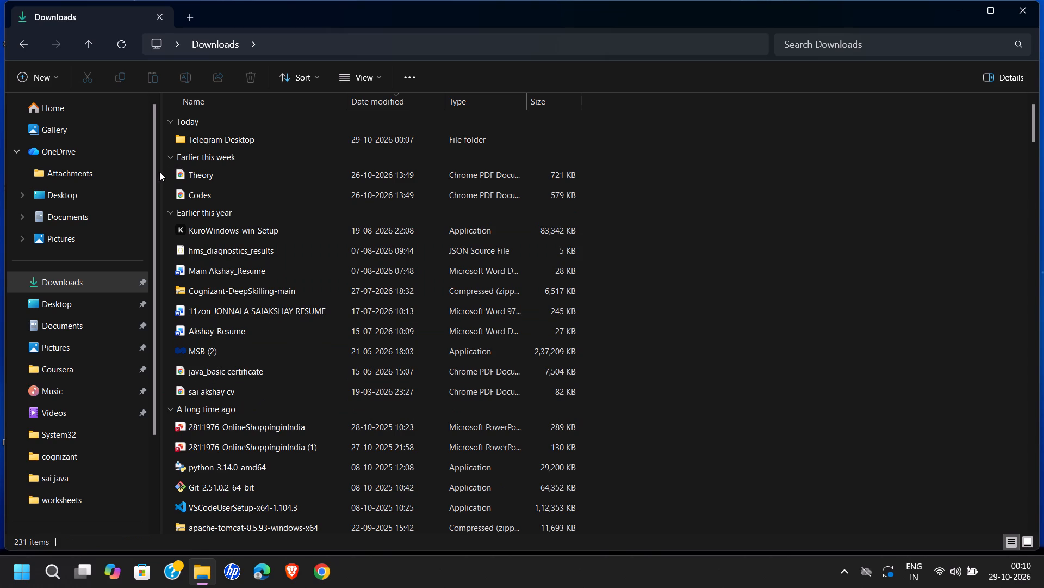
Delete the Theory and Codes PDFs under Earlier this week in Downloads.
drag(164, 169, 209, 205)
key(Delete)
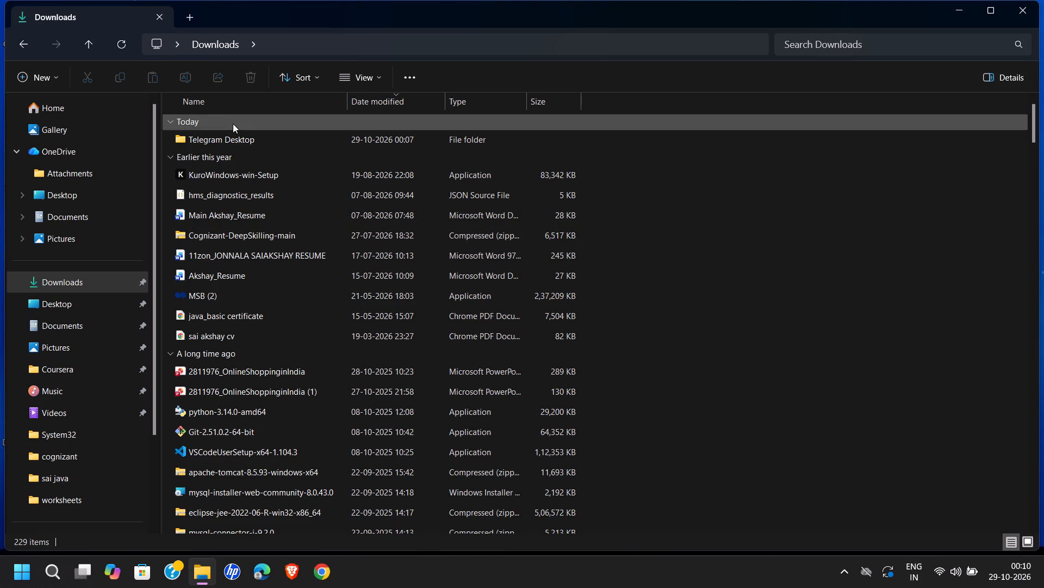
Check what the Telegram Desktop folder contains, delete the whole folder from Downloads, and close File Explorer.
double_click(267, 136)
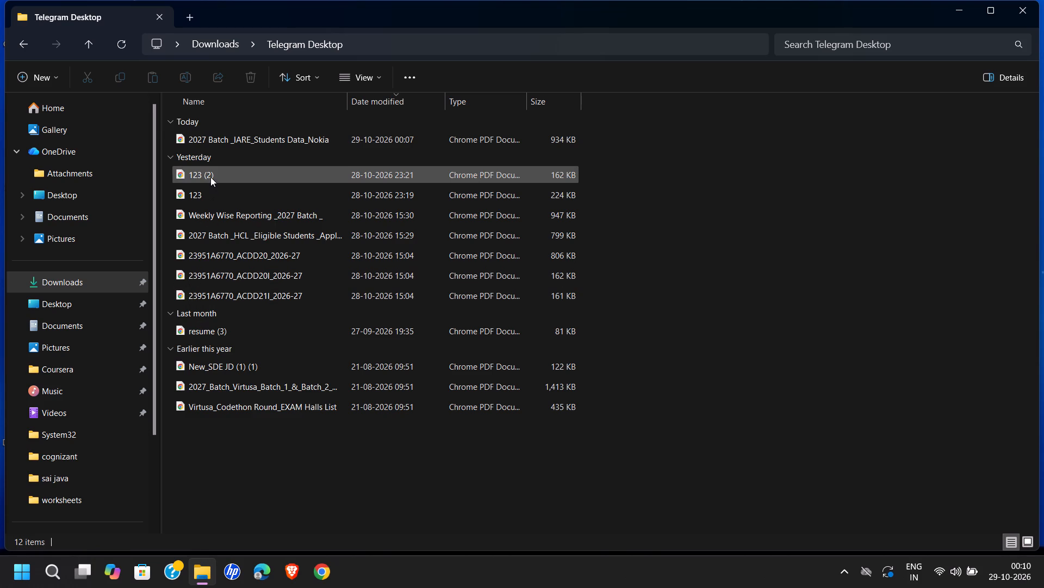
click(24, 44)
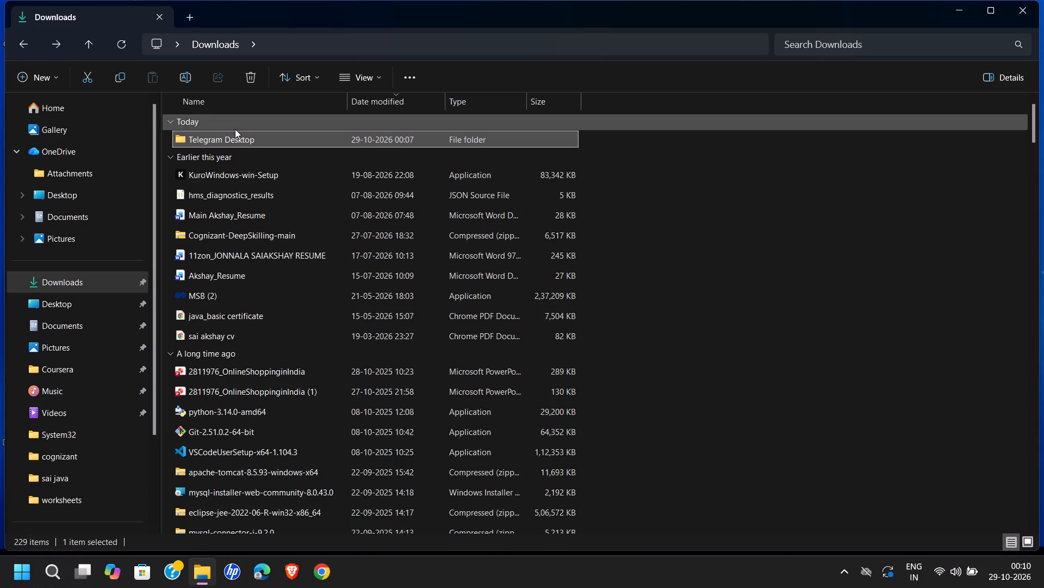
click(287, 139)
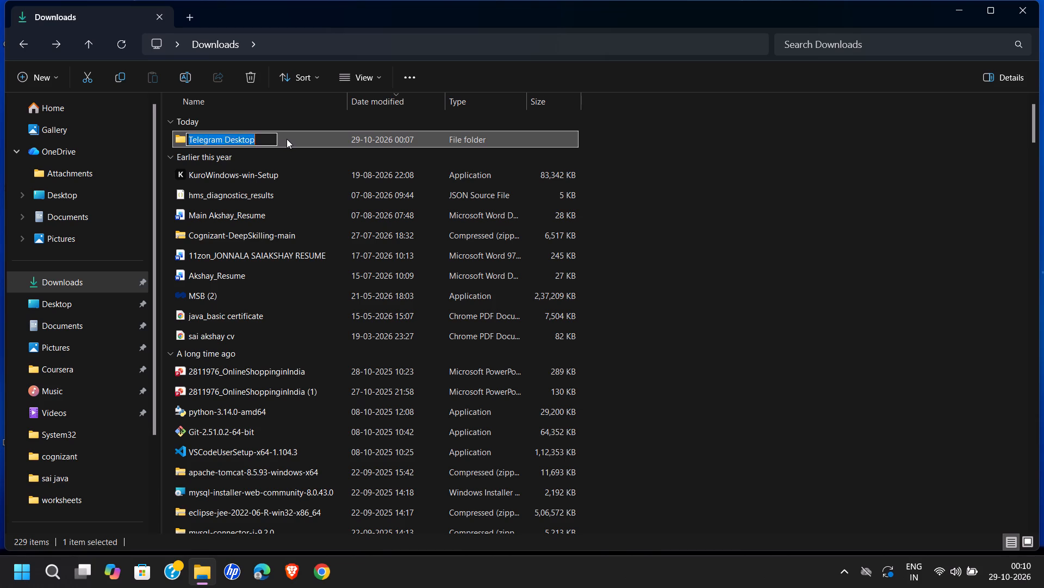
key(Delete)
key(Delete)
key(Delete)
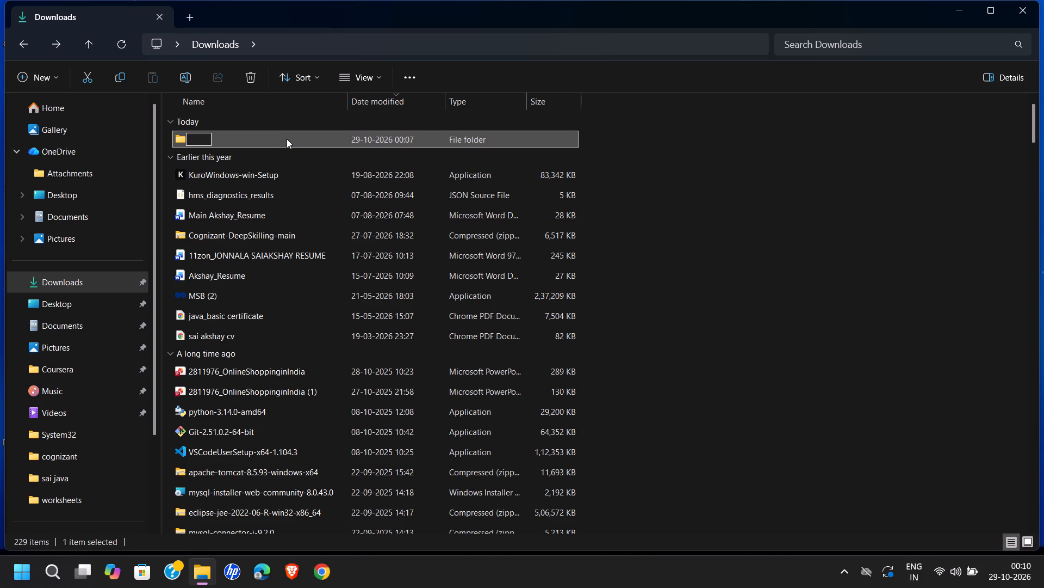
click(287, 139)
key(Delete)
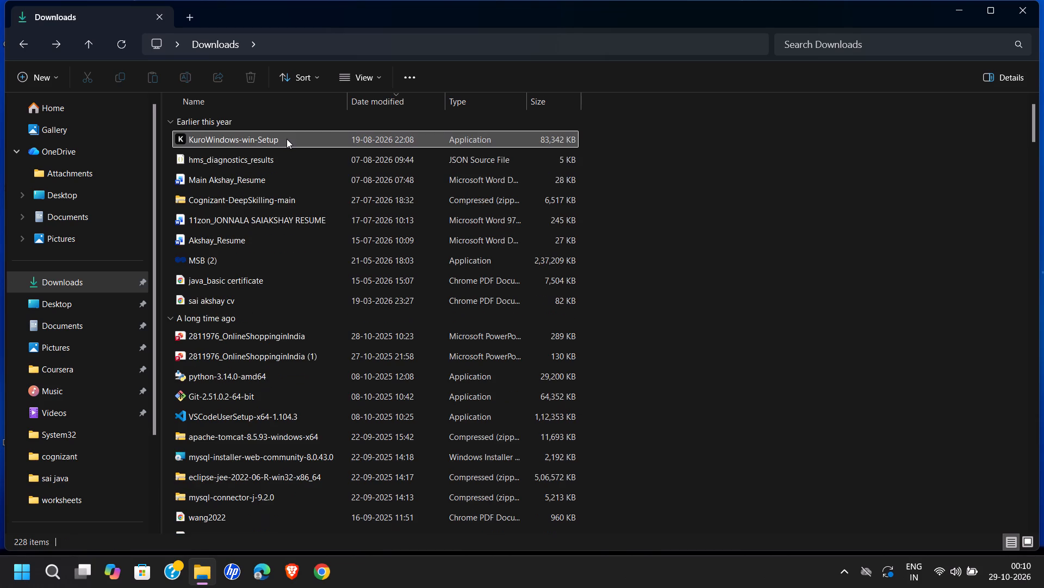
key(ctrl+r)
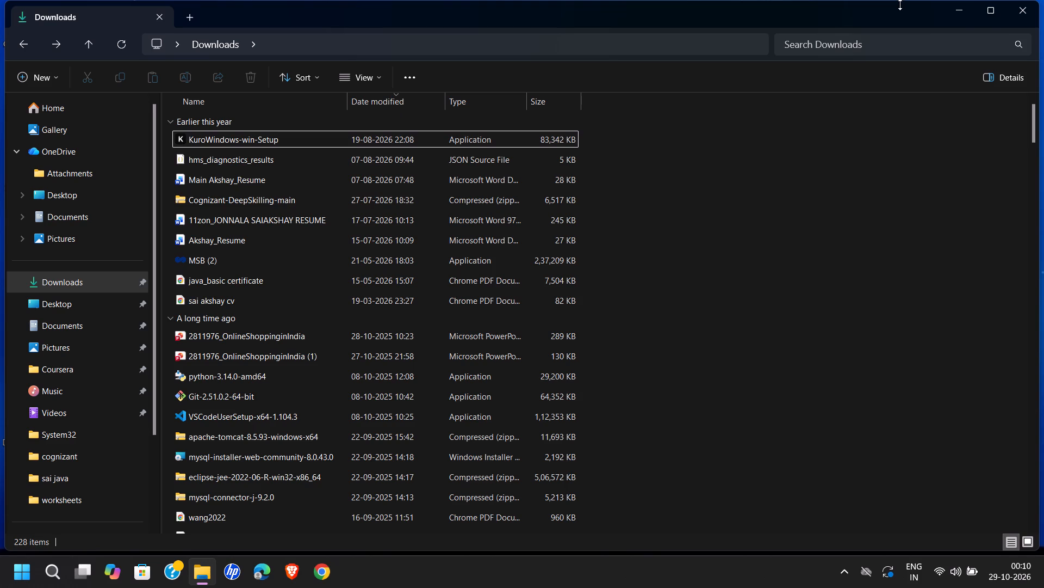
click(1011, 10)
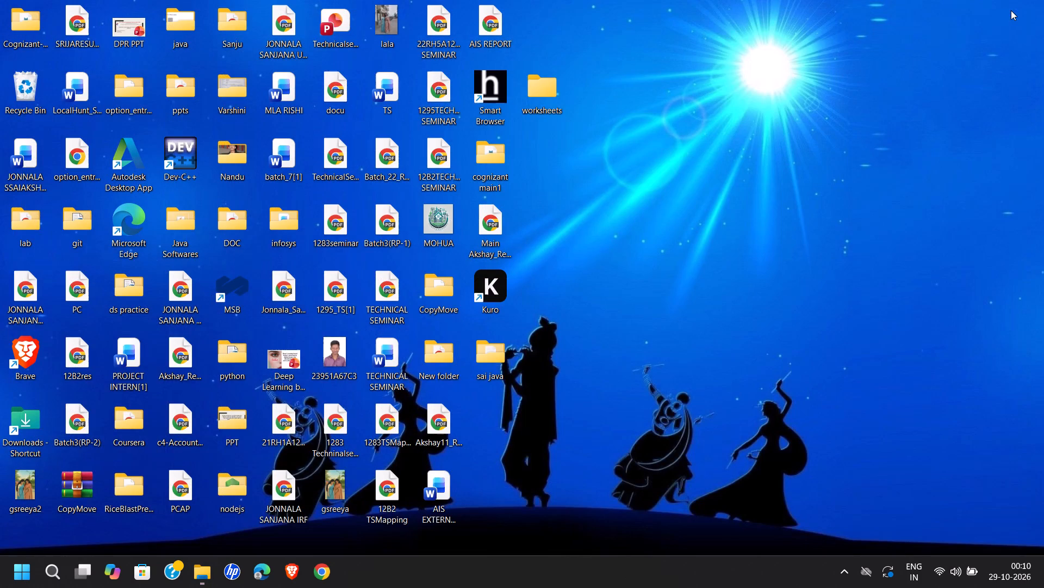
Refresh the desktop repeatedly.
right_click(1011, 10)
click(963, 65)
right_click(963, 65)
click(912, 119)
key(F5)
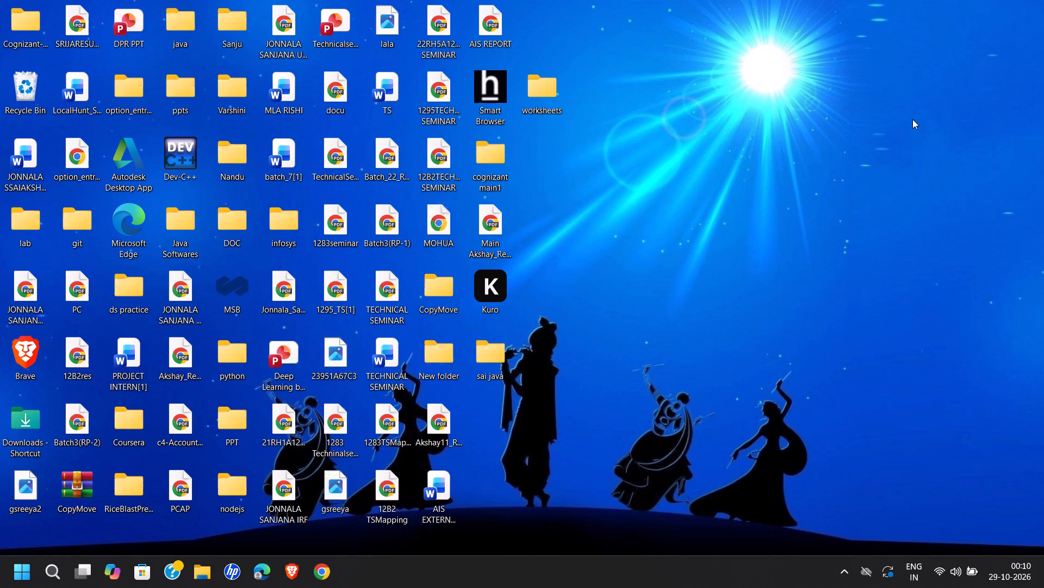
key(F5)
key(F5)
key(F5)
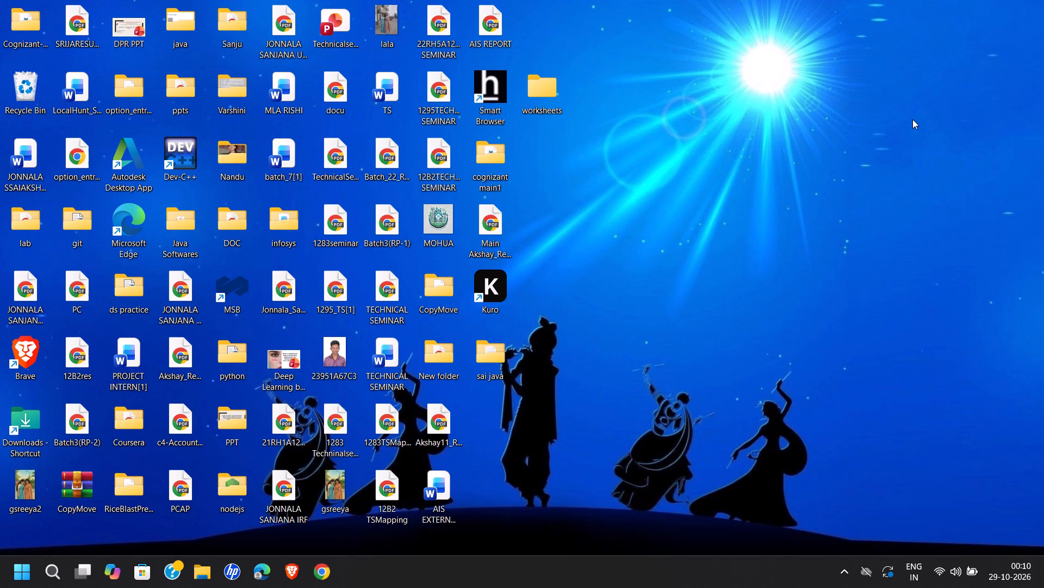
right_click(864, 169)
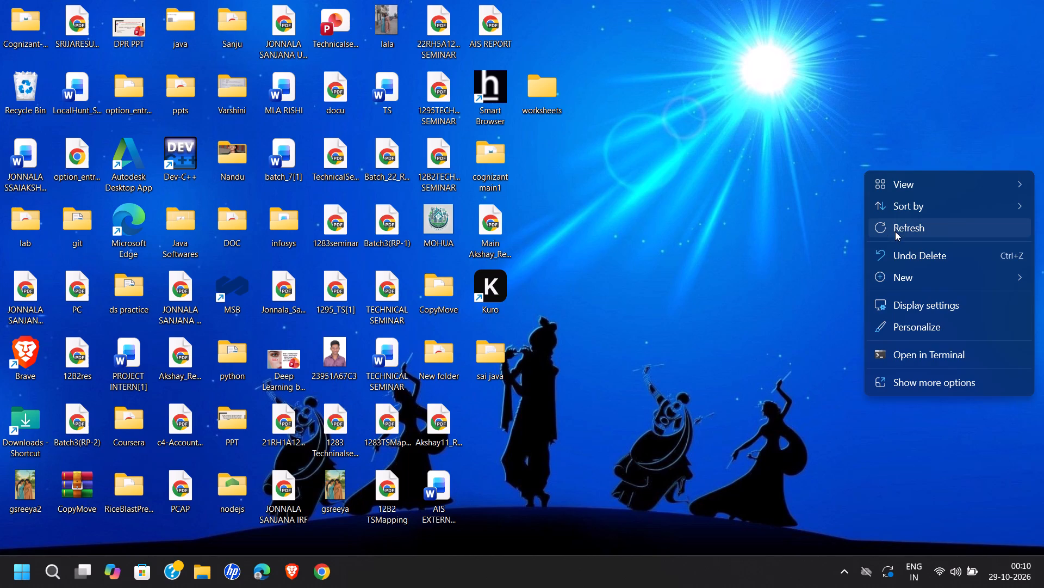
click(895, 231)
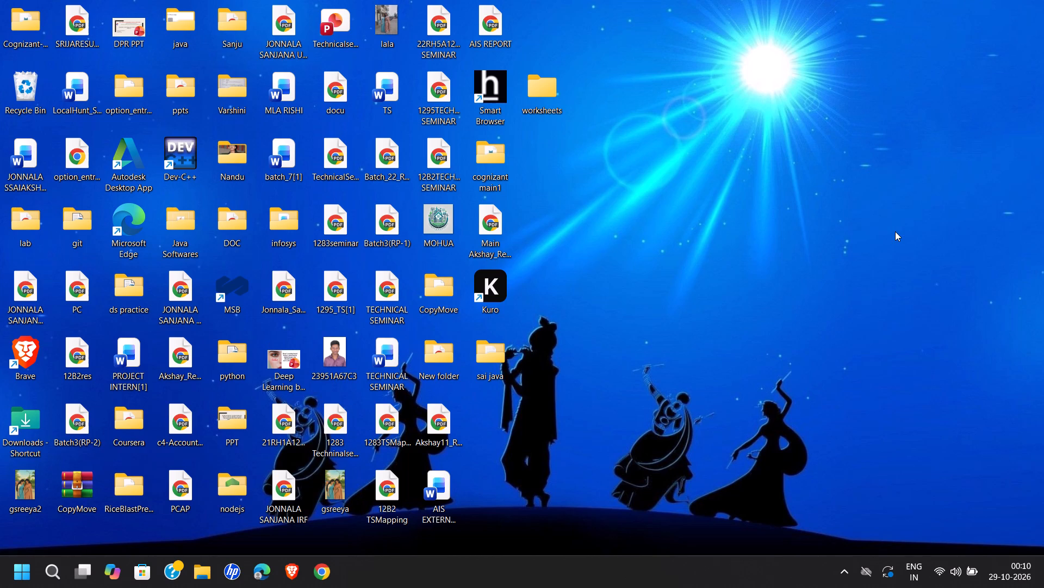